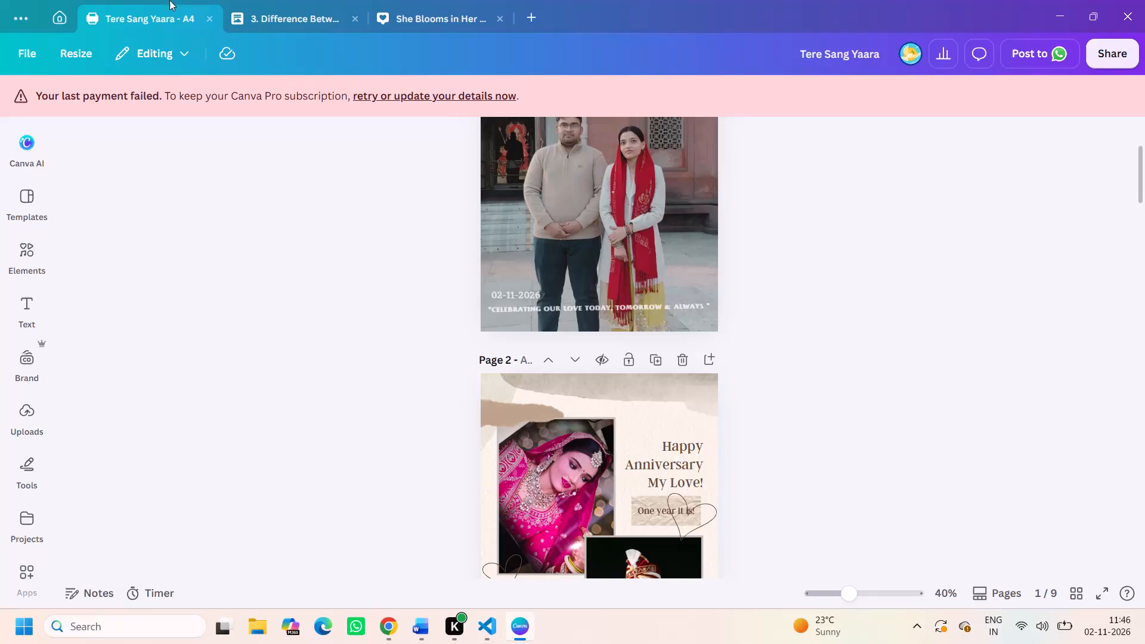
Open a new tab alongside the three designs already open.
left_click(533, 3)
left_click(532, 11)
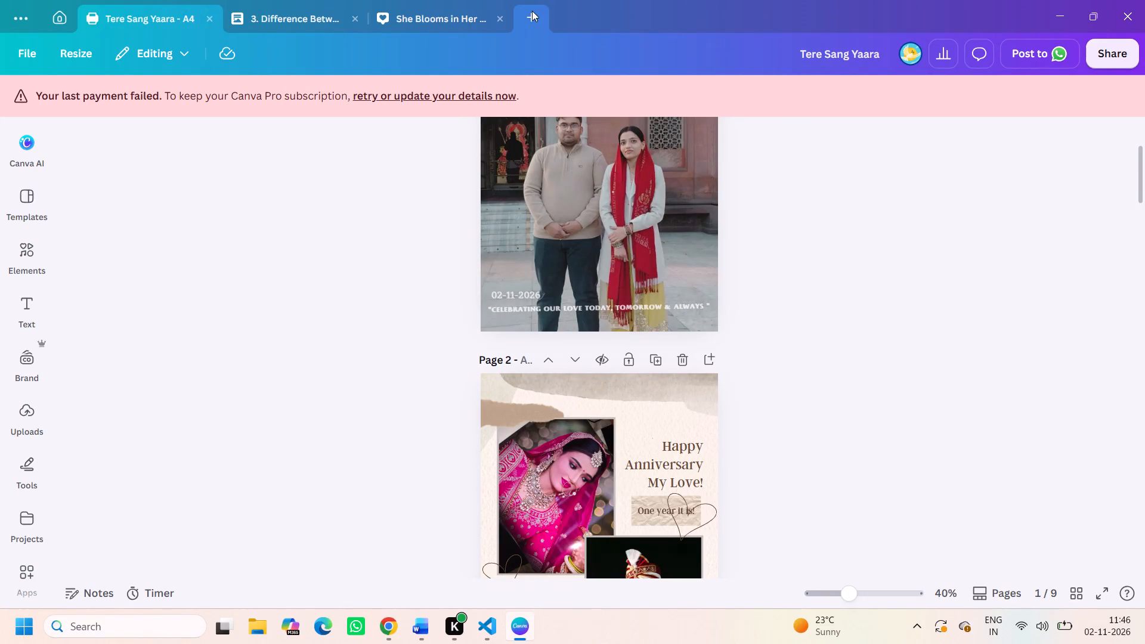
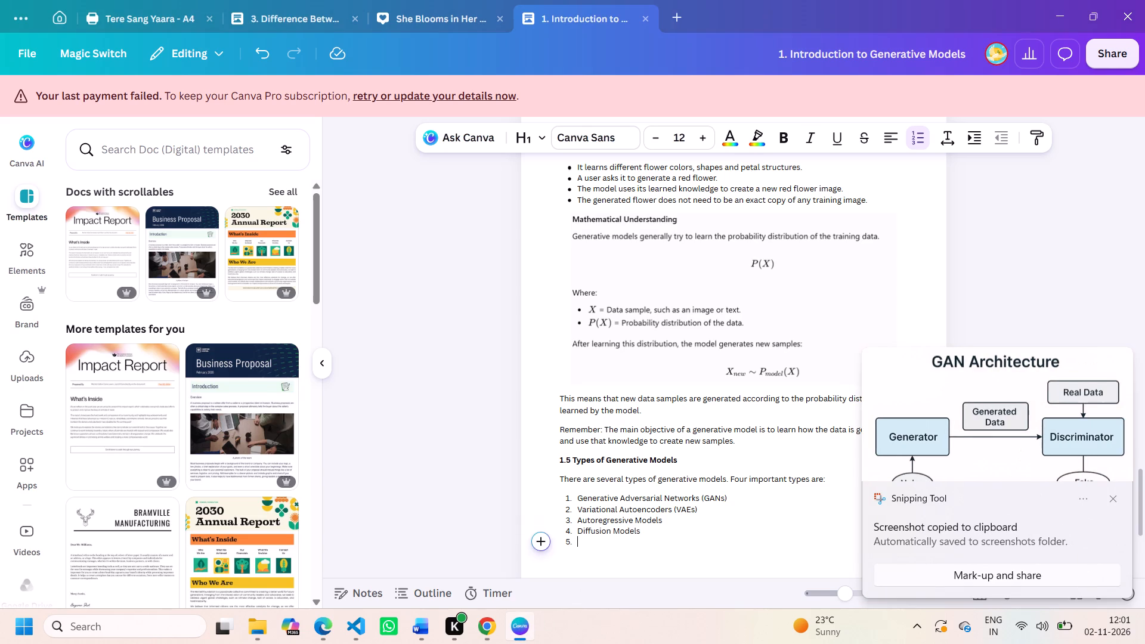
key("BackSpace")
key("ctrl+v")
scroll(750, 369, "down", 1)
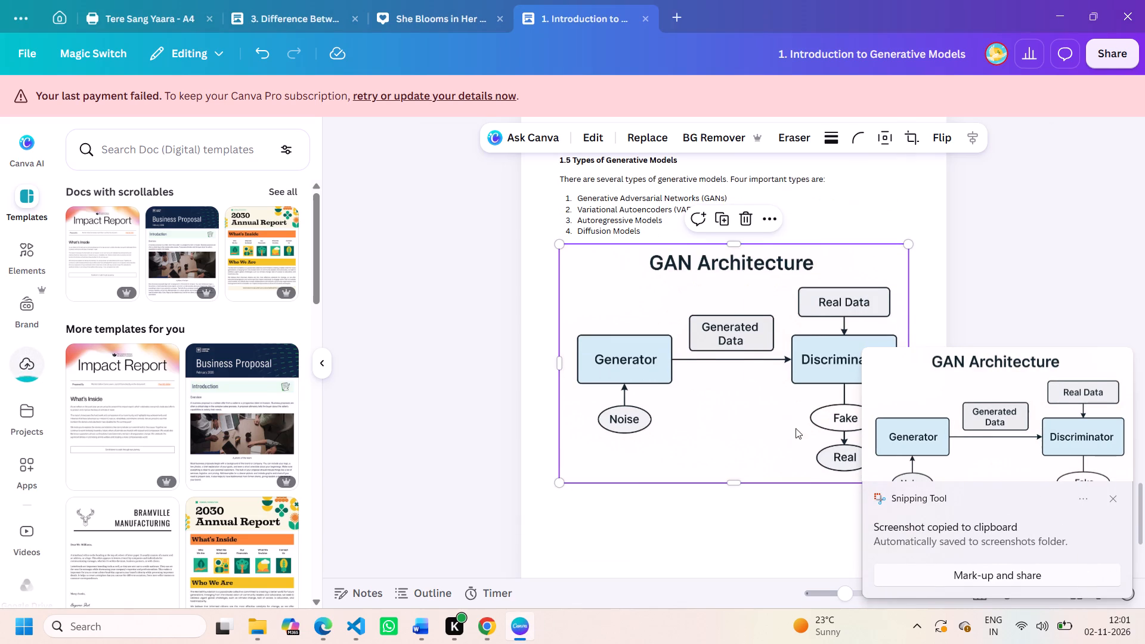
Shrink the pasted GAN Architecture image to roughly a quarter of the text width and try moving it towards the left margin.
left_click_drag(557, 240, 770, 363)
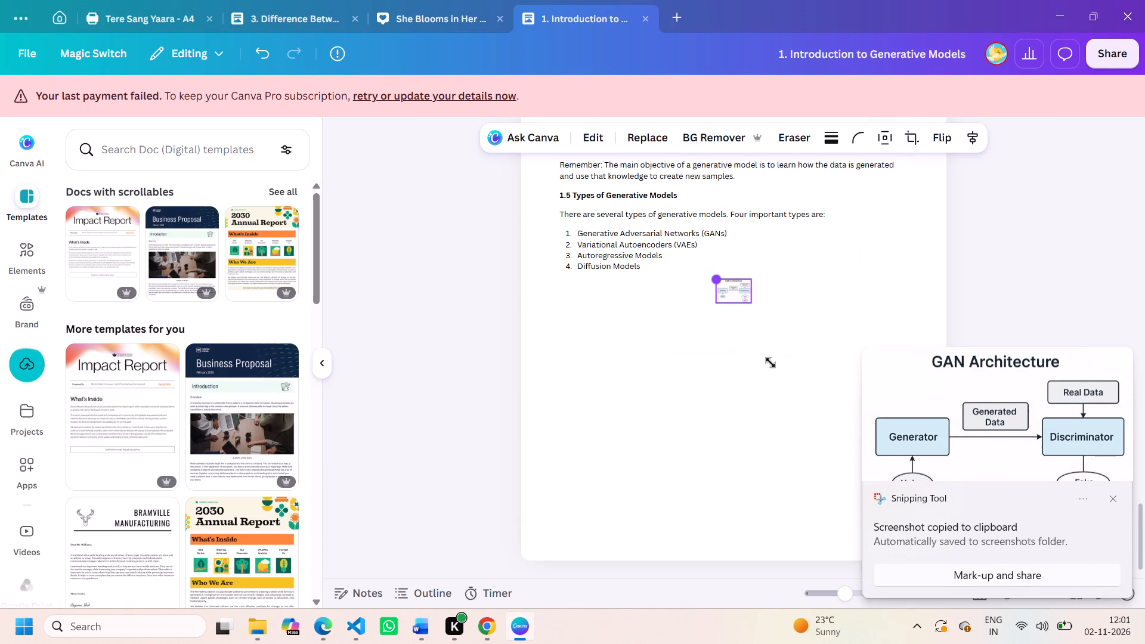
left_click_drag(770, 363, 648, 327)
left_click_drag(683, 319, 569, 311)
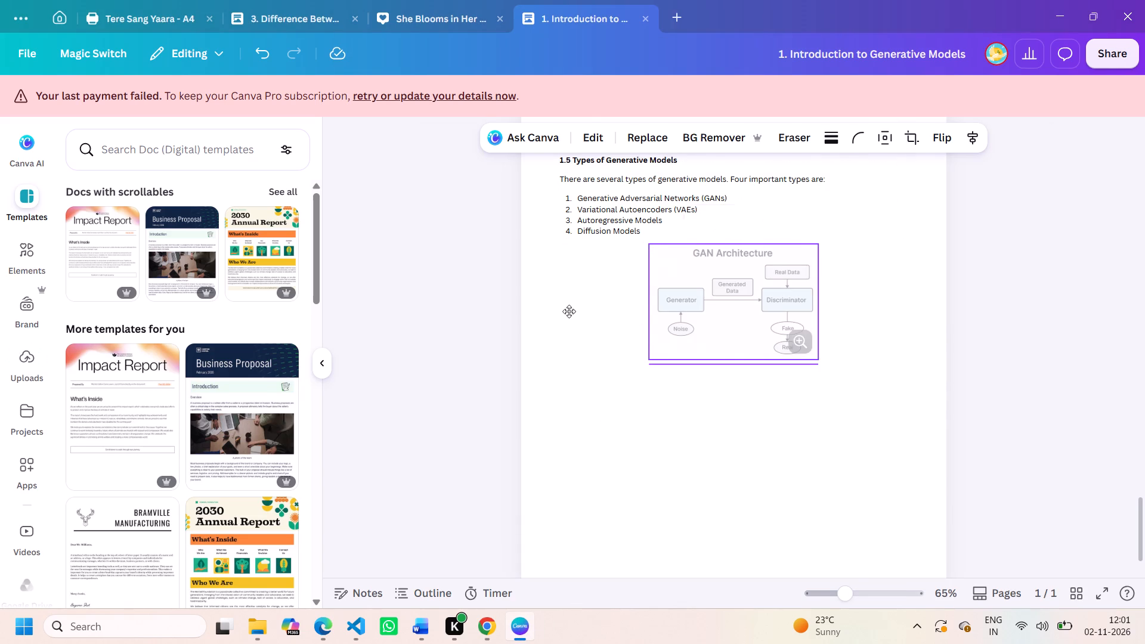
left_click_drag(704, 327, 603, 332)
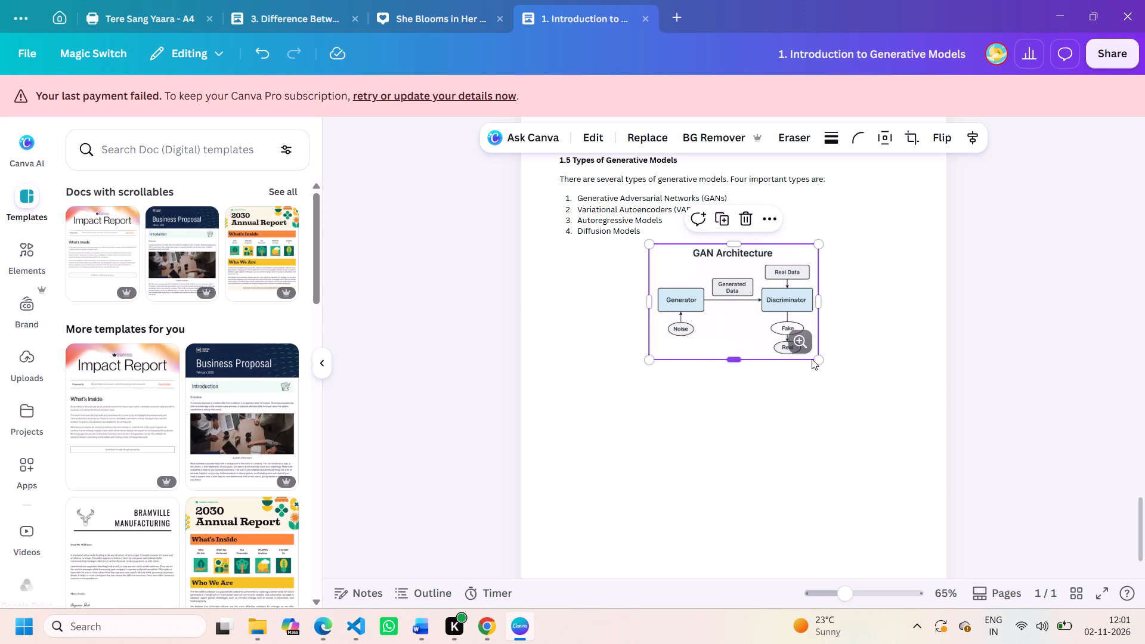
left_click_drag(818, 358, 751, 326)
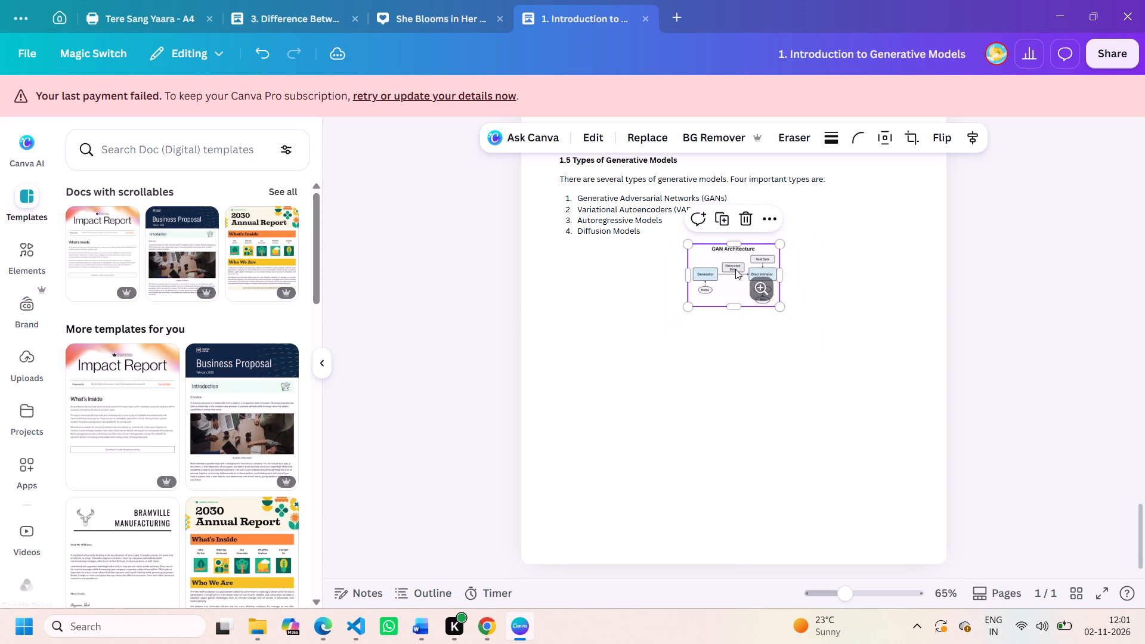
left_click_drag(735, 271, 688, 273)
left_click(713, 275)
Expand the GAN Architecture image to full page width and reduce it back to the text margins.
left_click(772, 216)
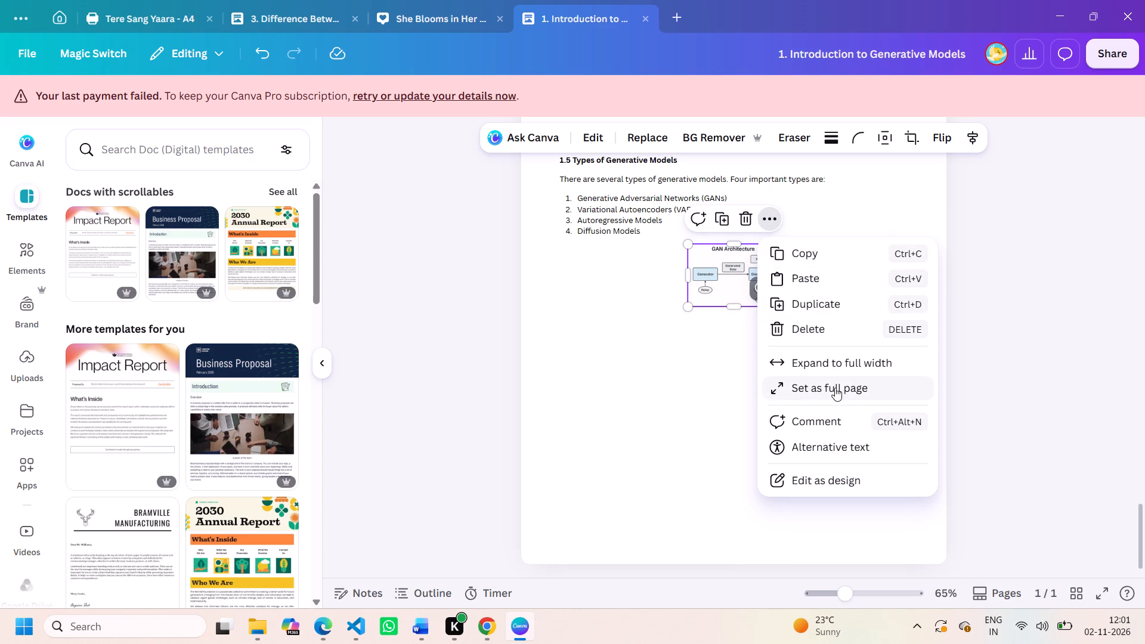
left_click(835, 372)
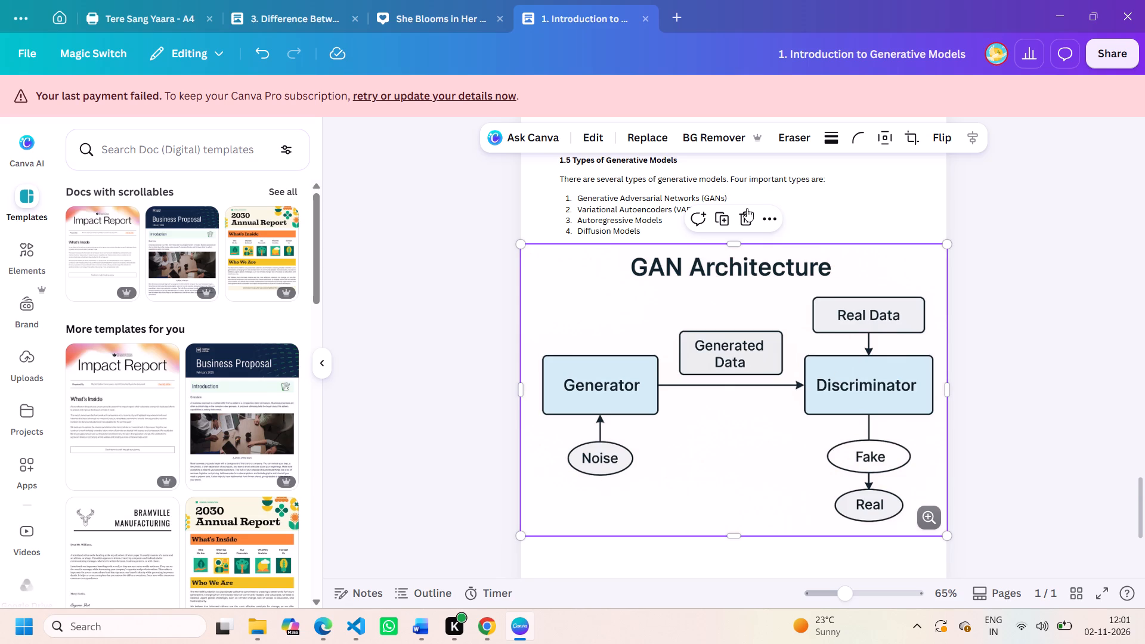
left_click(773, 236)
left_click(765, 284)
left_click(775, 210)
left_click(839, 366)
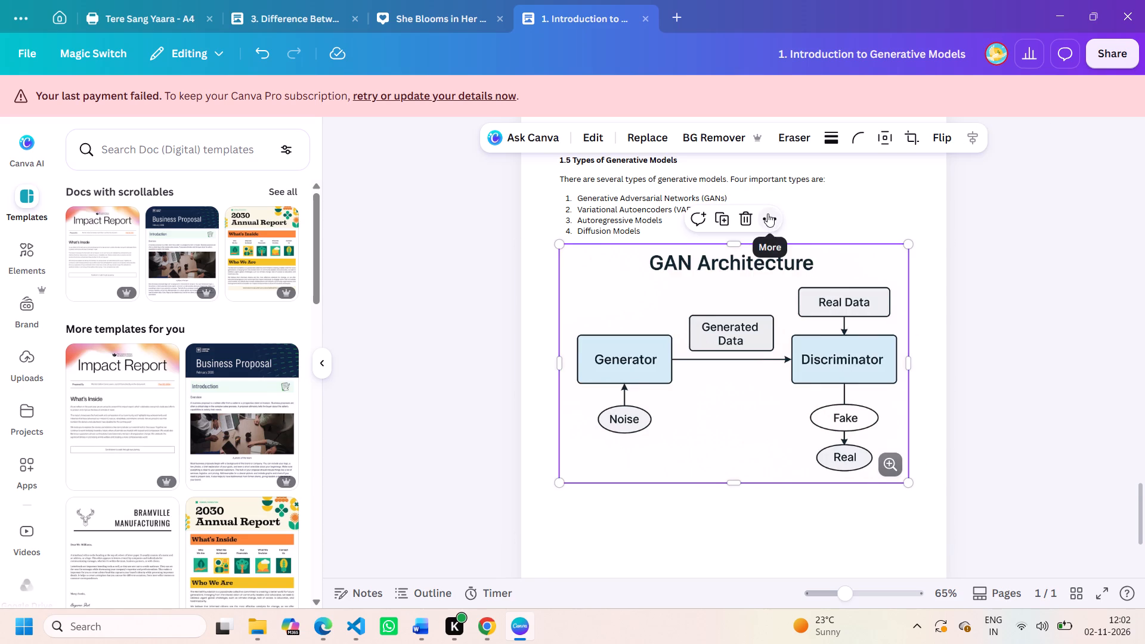
Open the GAN Architecture image for editing as a design, shrink it to about a third of the width and place it in the canvas's upper-left corner.
left_click(768, 213)
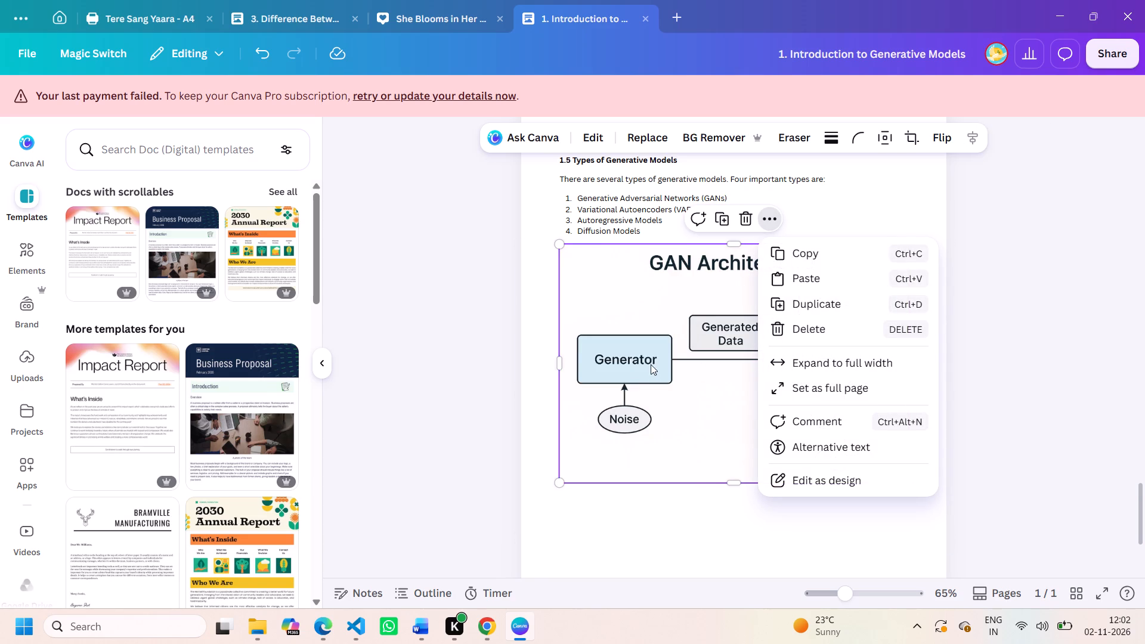
left_click(843, 484)
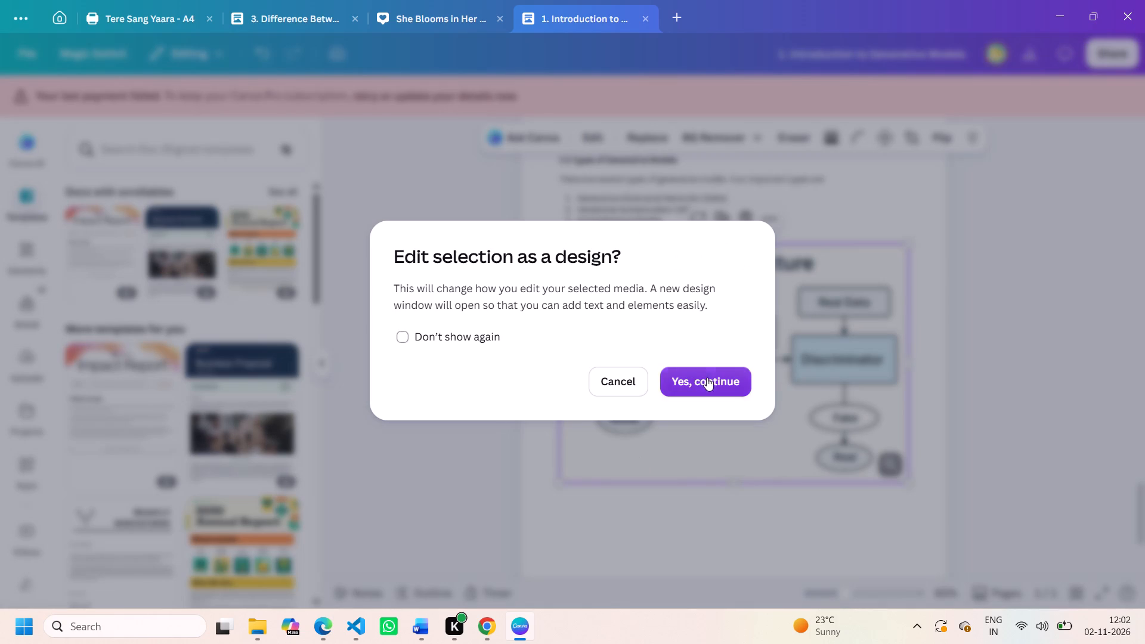
left_click(705, 376)
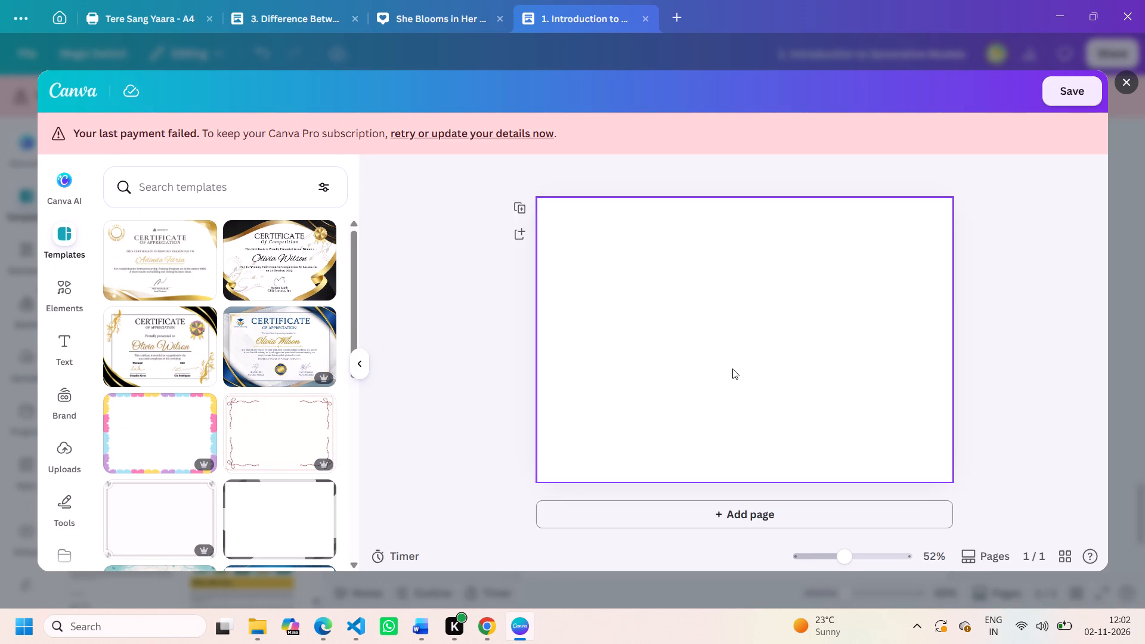
left_click(651, 349)
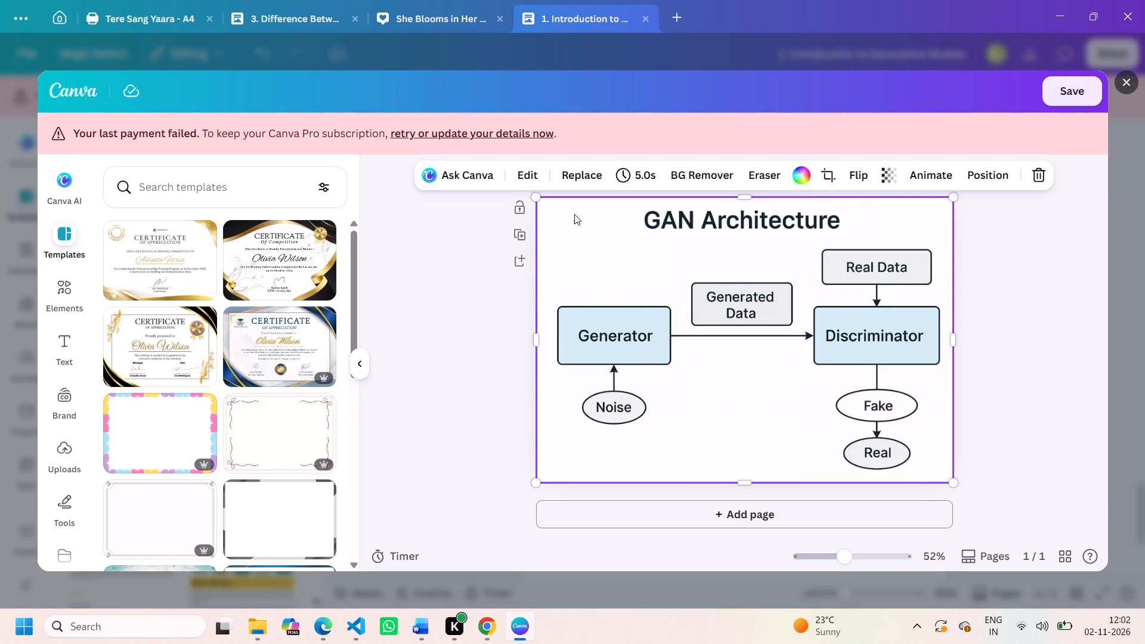
left_click_drag(533, 195, 816, 352)
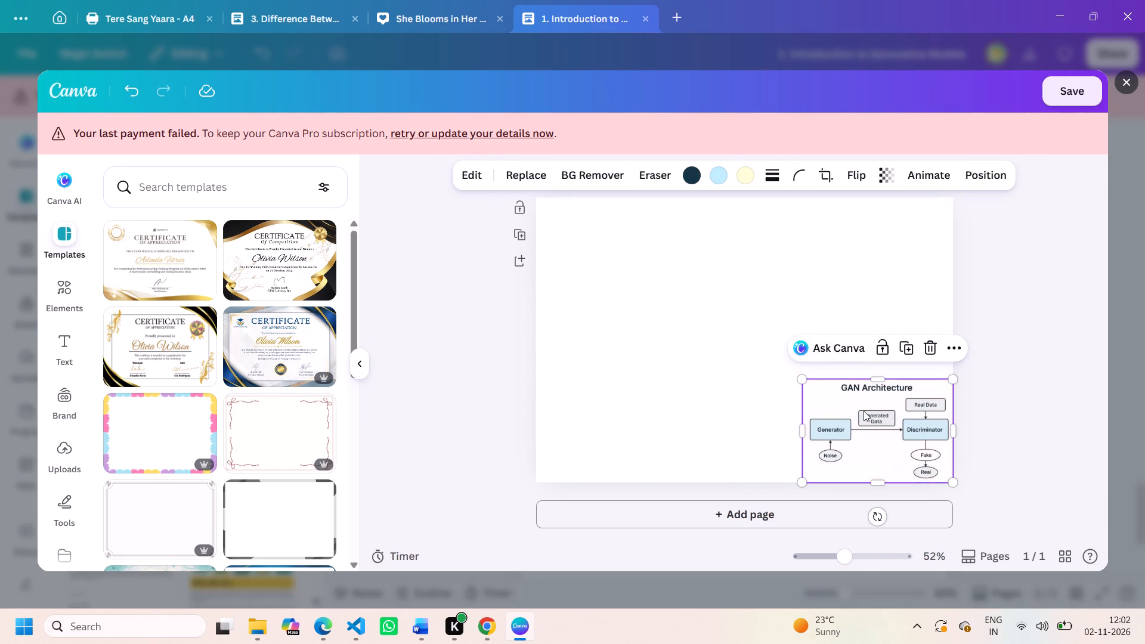
left_click_drag(864, 411, 605, 236)
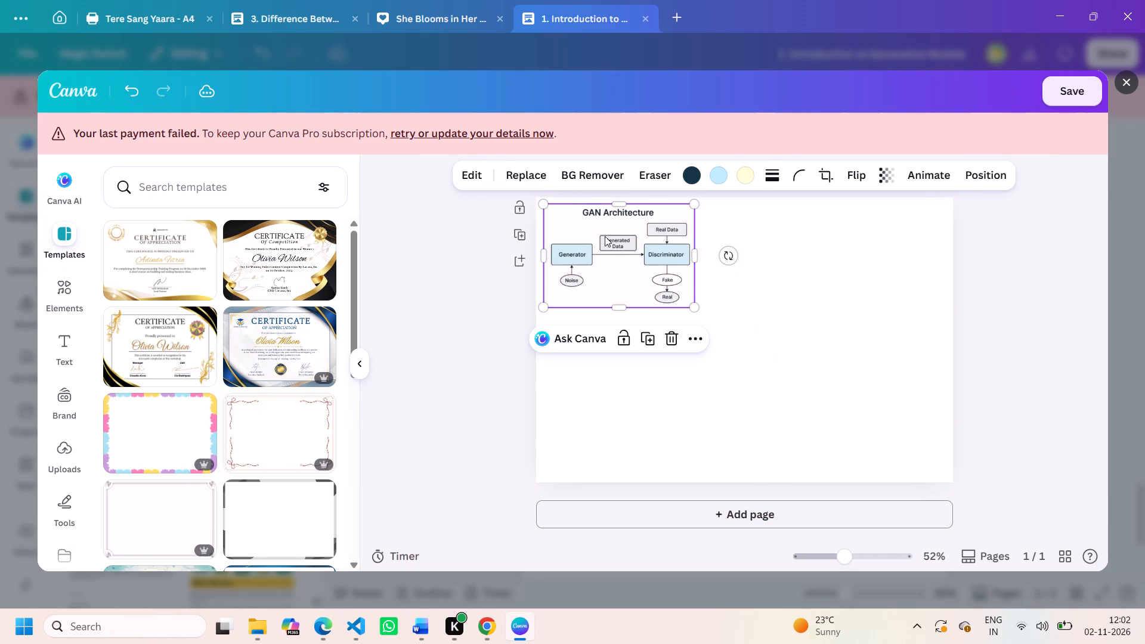
Capture a screenshot of the Variational Auto-Encoder (VAE) diagram from ChatGPT's image viewer and paste it into the Canva design.
left_click(479, 630)
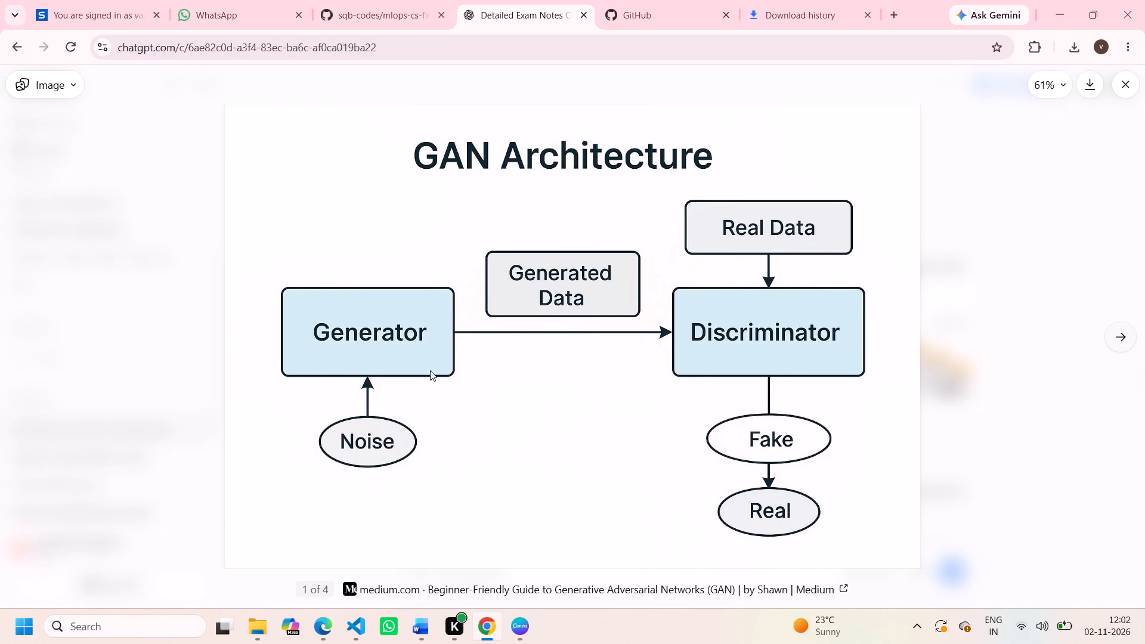
left_click(1113, 328)
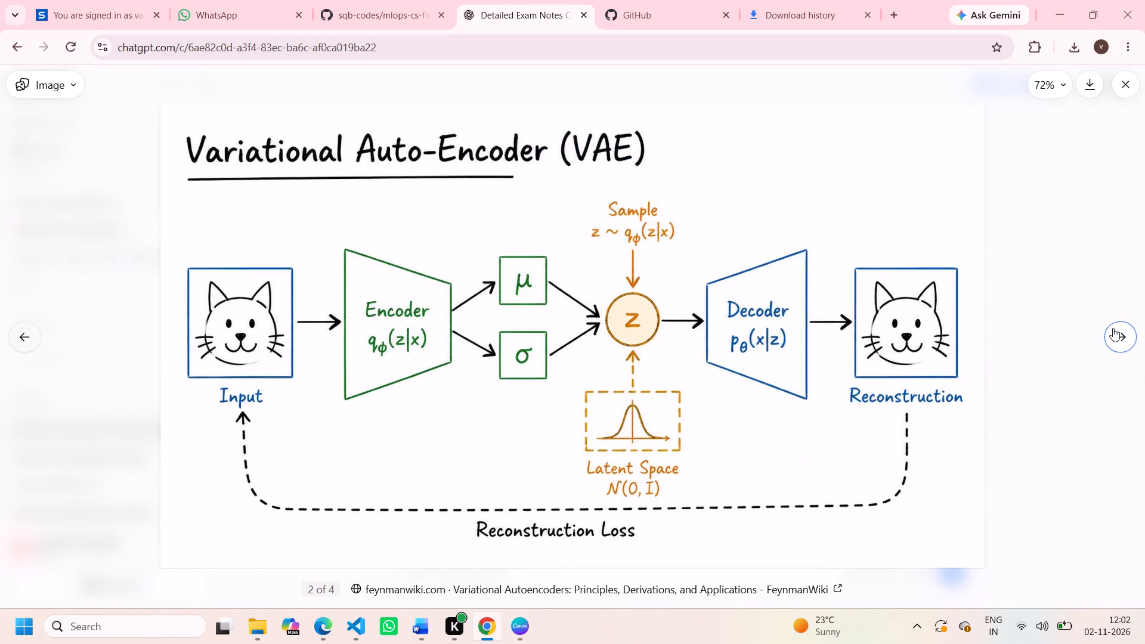
key("Print")
left_click_drag(182, 122, 950, 540)
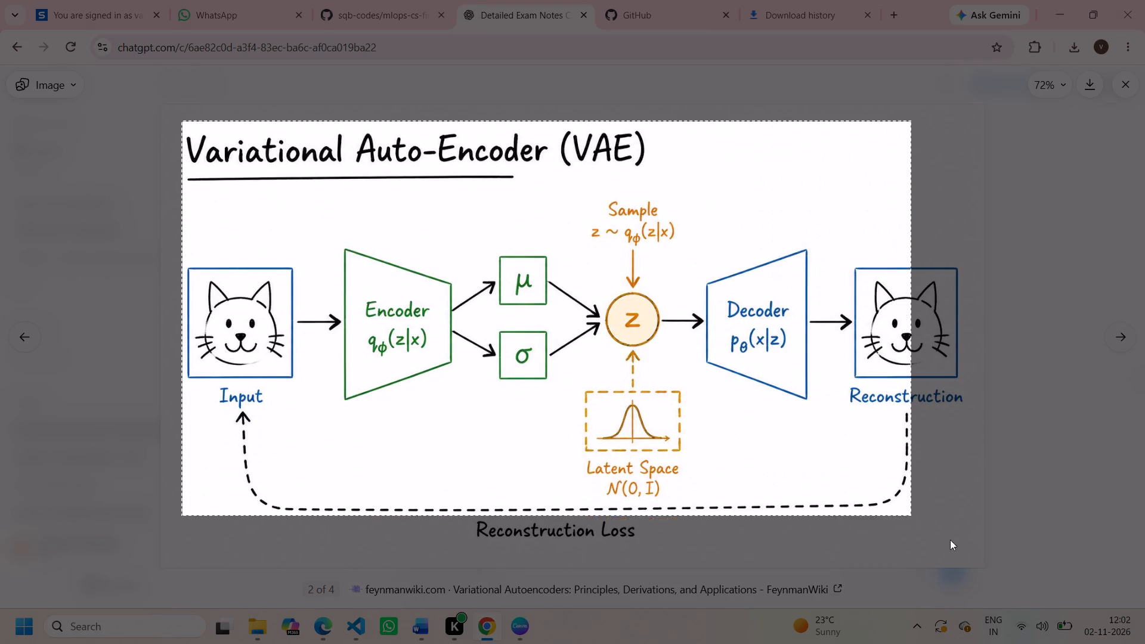
left_click_drag(950, 540, 992, 554)
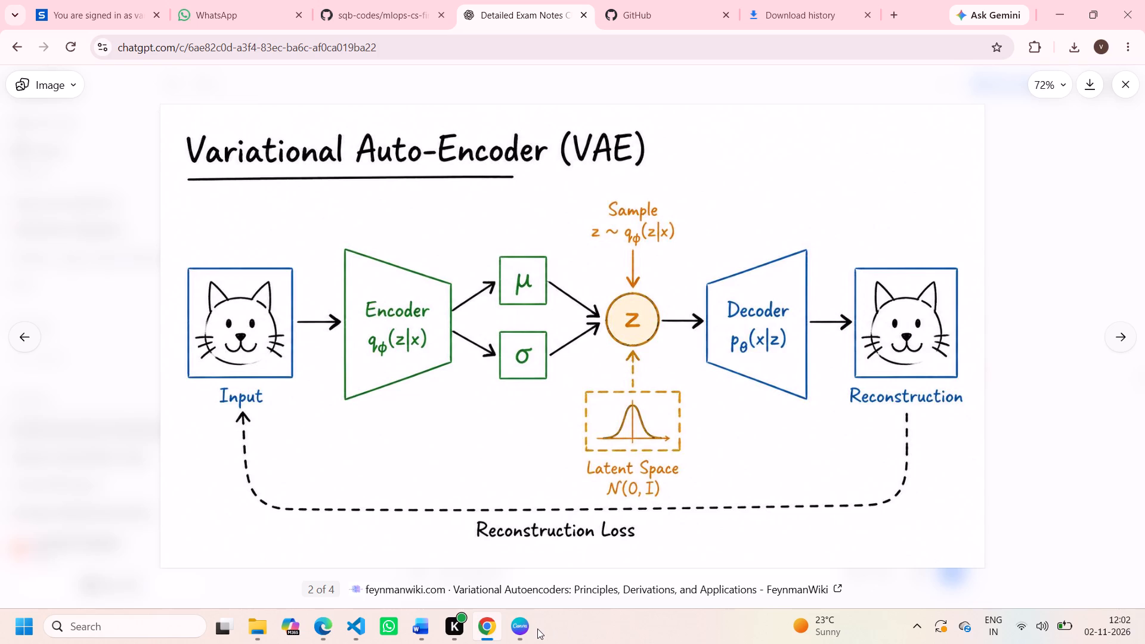
left_click(537, 628)
left_click(522, 625)
left_click(655, 431)
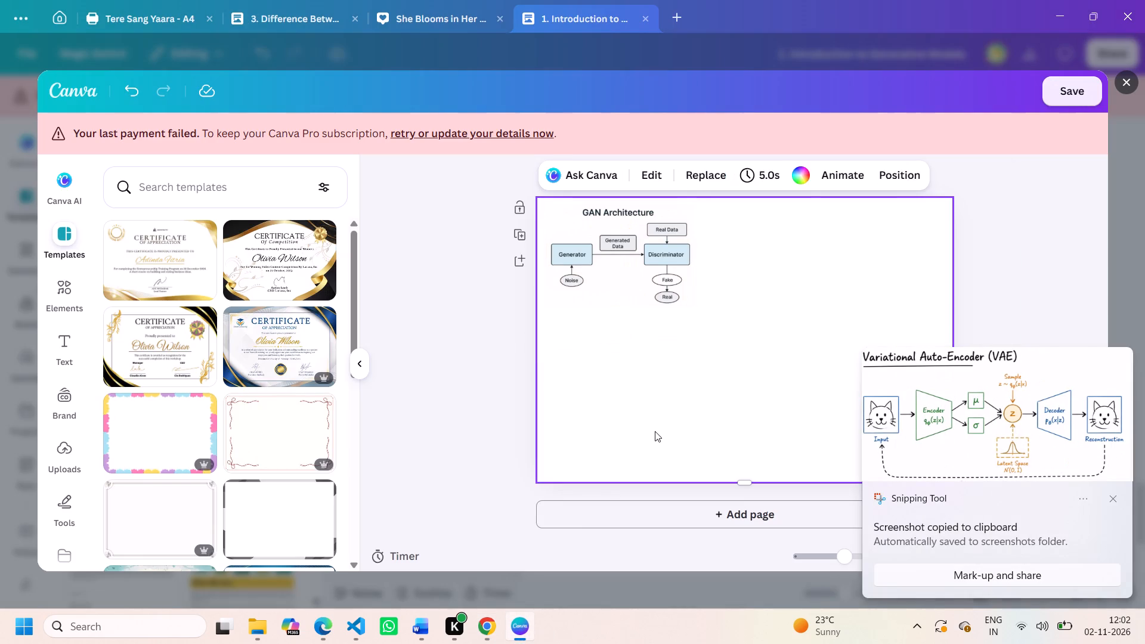
key("ctrl+v")
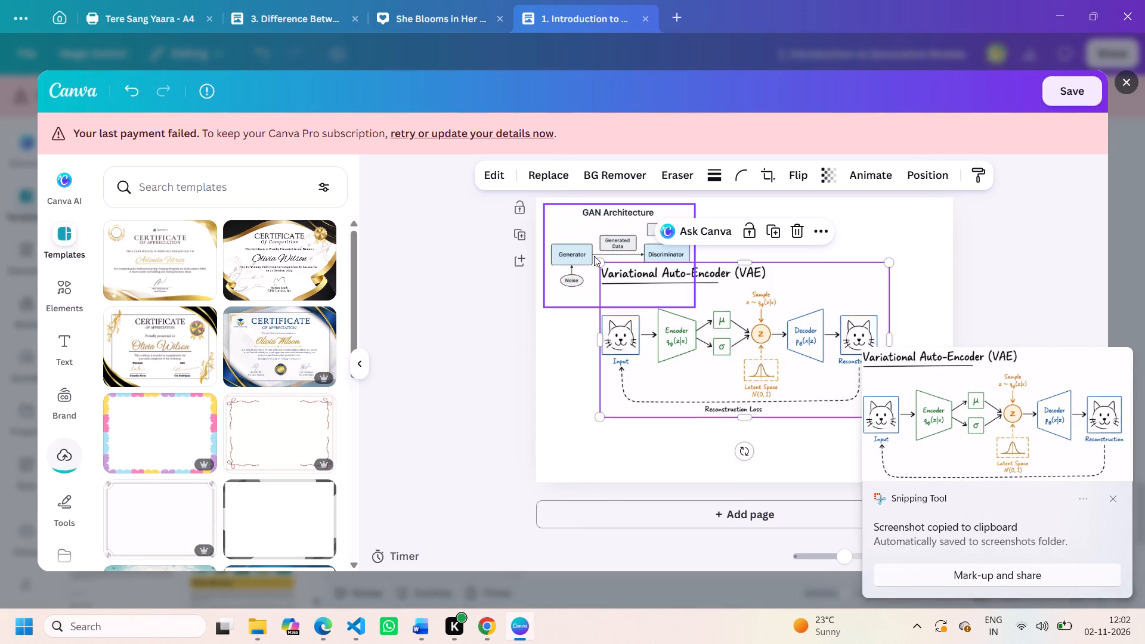
Shrink the VAE diagram to just over a third of the canvas width, place it beside GAN Architecture with tops aligned, and trim its right edge slightly.
left_click_drag(601, 261, 798, 343)
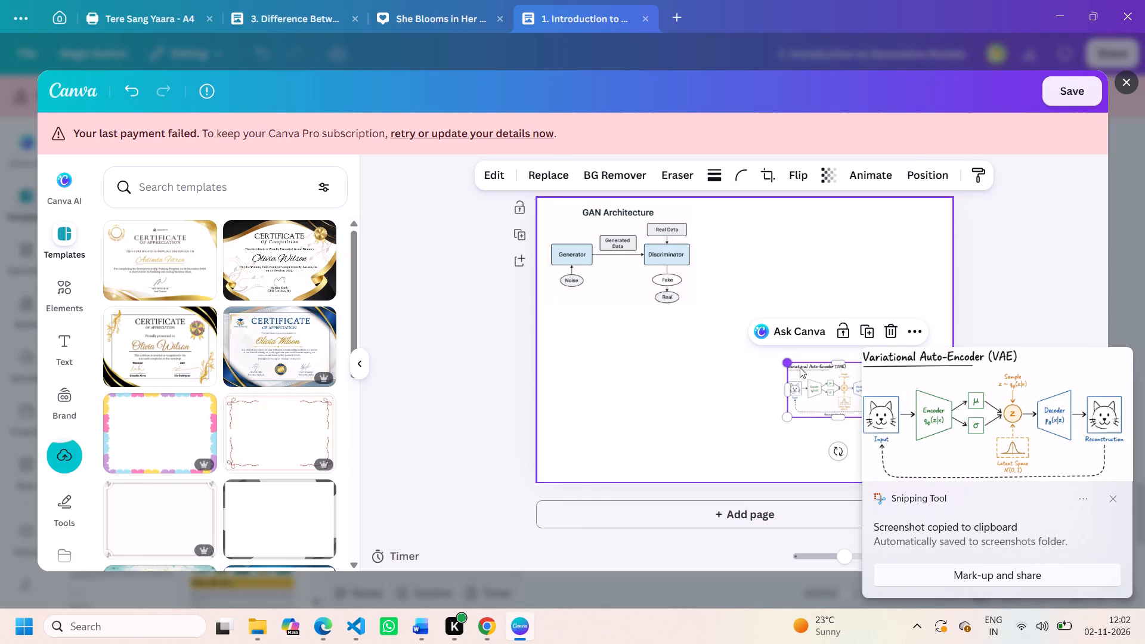
left_click(789, 366)
left_click_drag(789, 366, 736, 325)
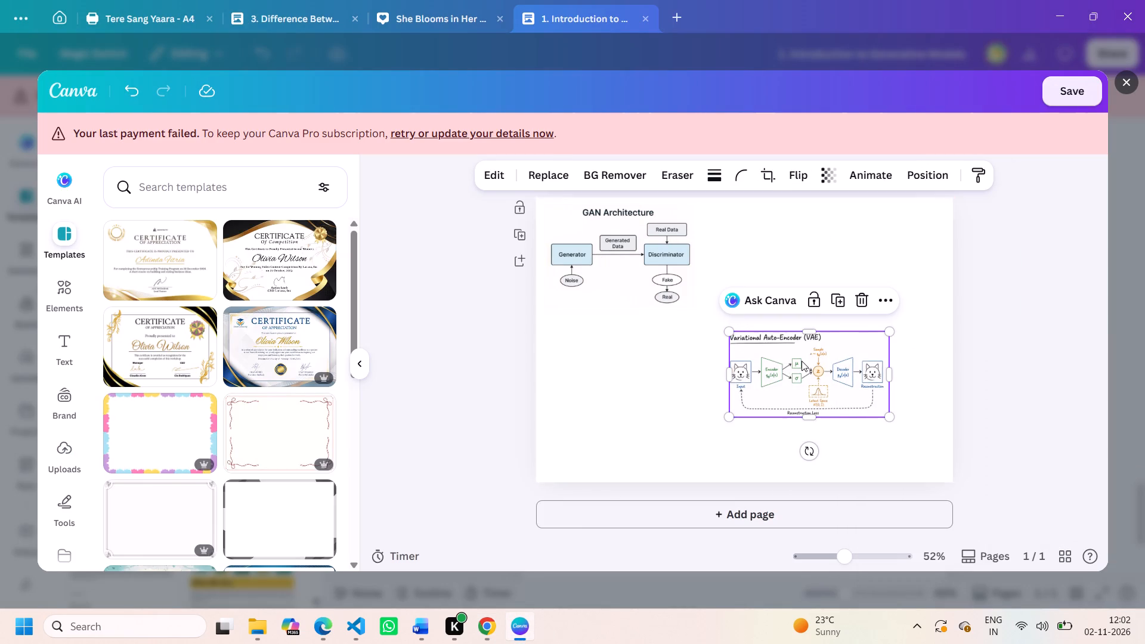
left_click_drag(801, 361, 776, 235)
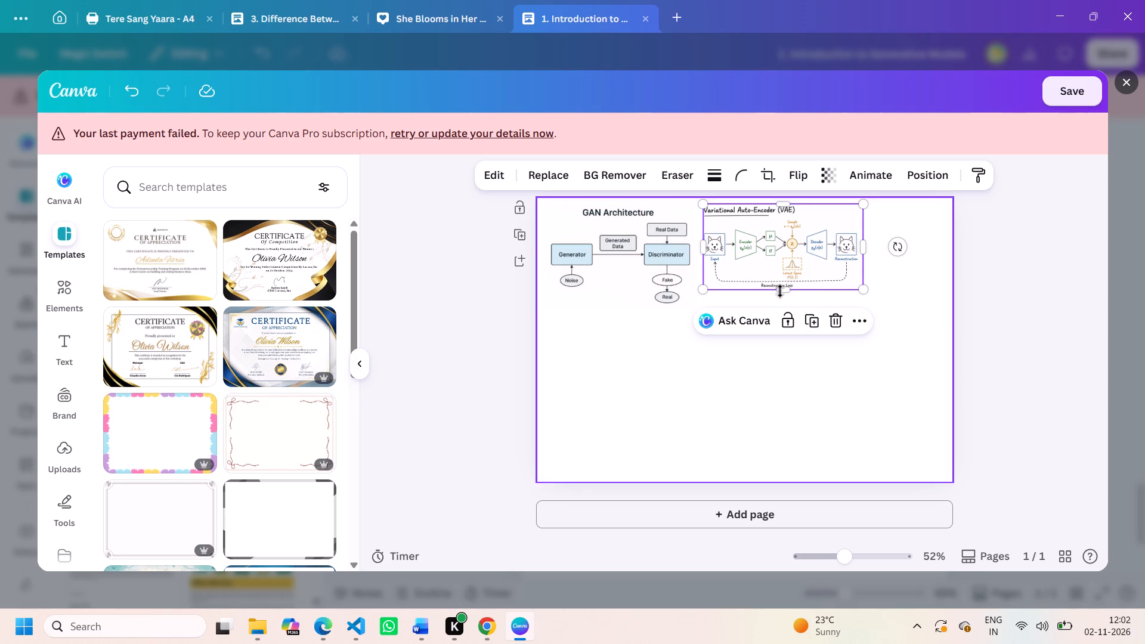
left_click_drag(781, 287, 784, 296)
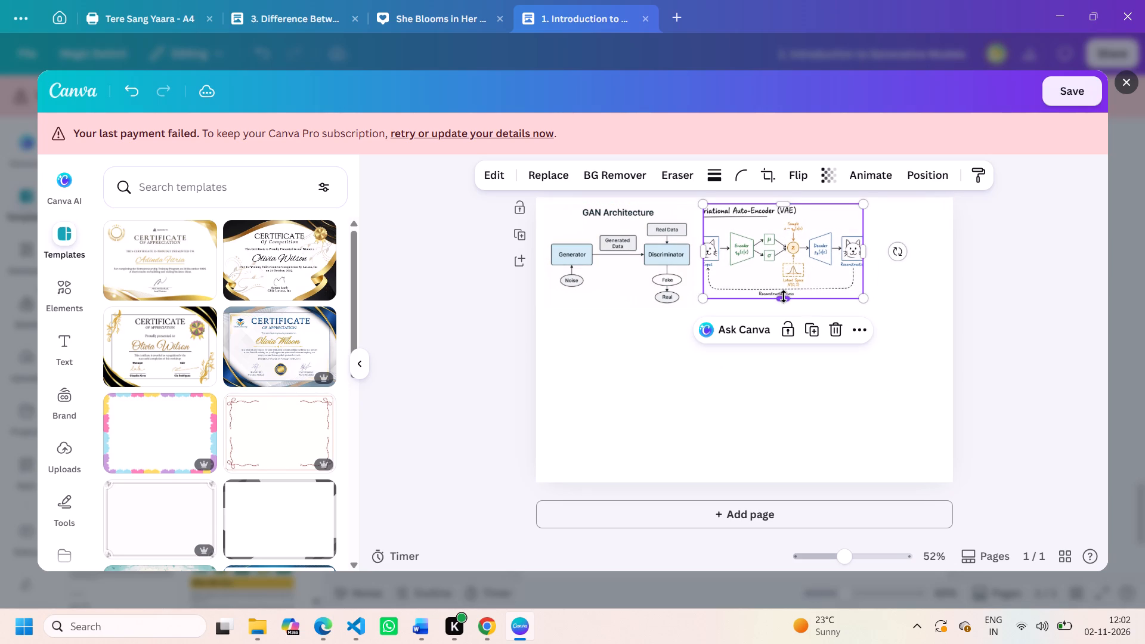
key("ctrl+z")
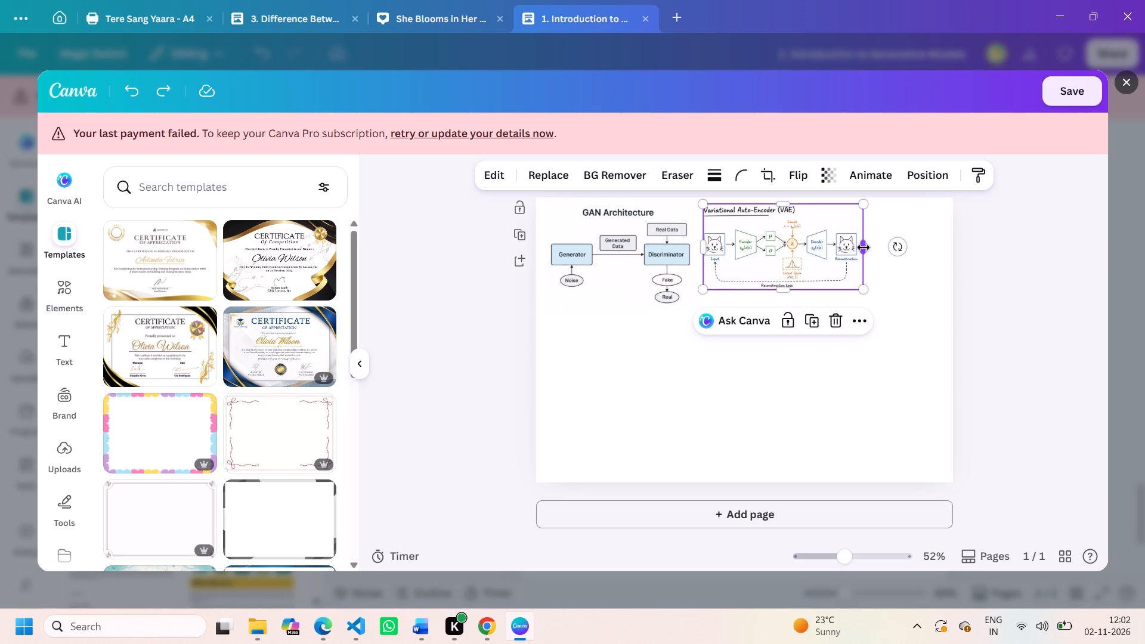
left_click(864, 247)
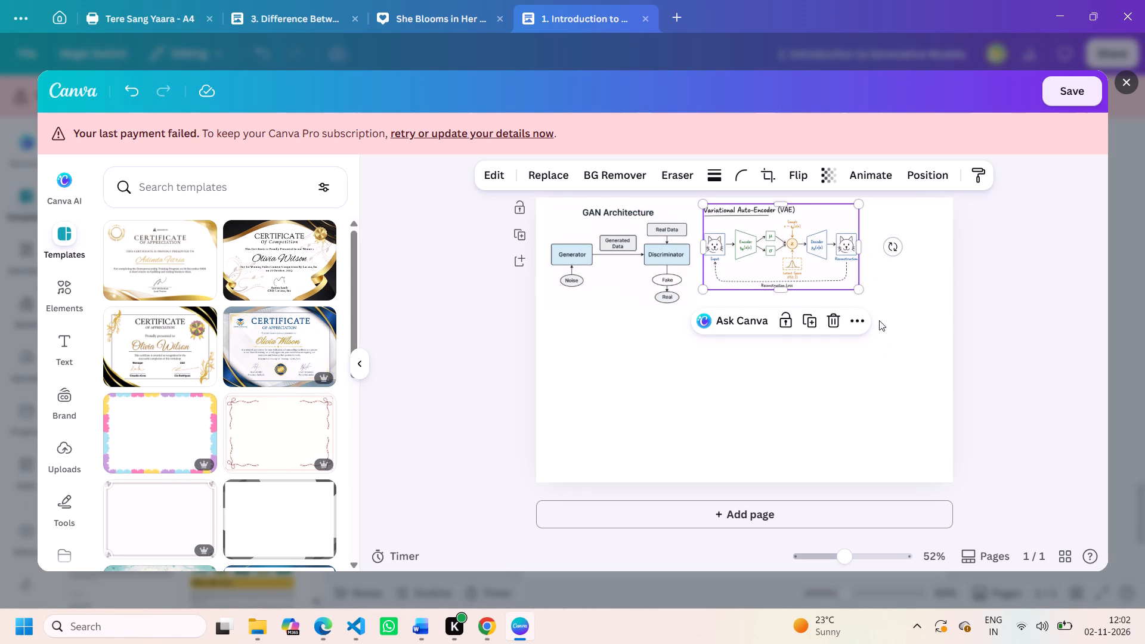
left_click(880, 371)
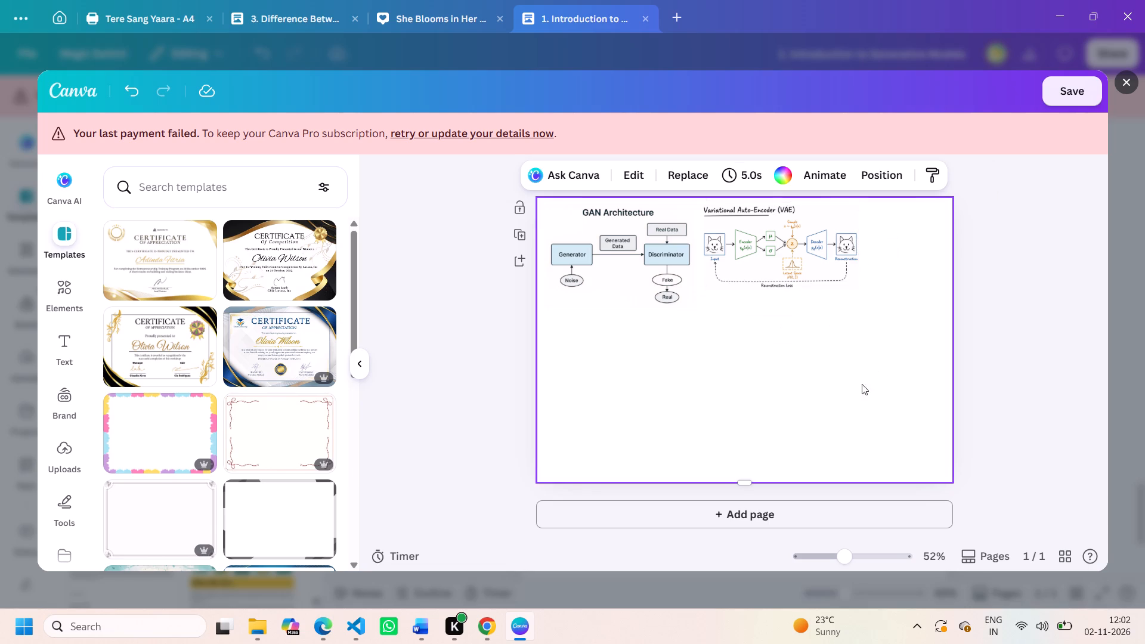
Capture a screenshot of ChatGPT's "How LLMs Predict One Word at a Time" diagram and paste it into the Canva design.
left_click(481, 638)
scroll(689, 434, "down", 1)
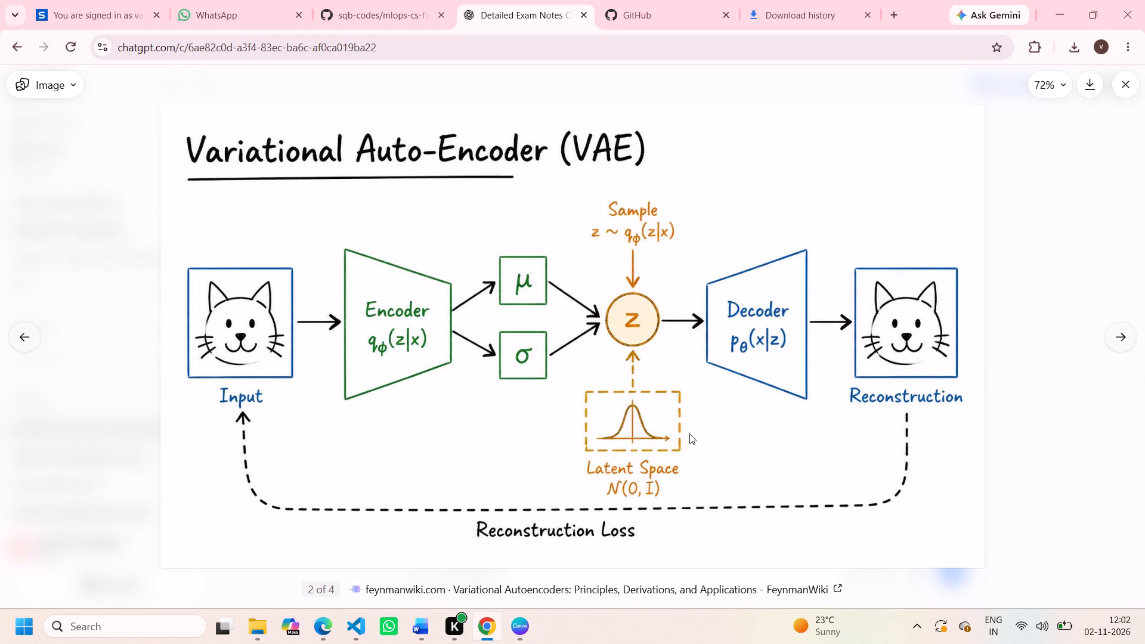
scroll(689, 434, "down", 1)
left_click(1114, 330)
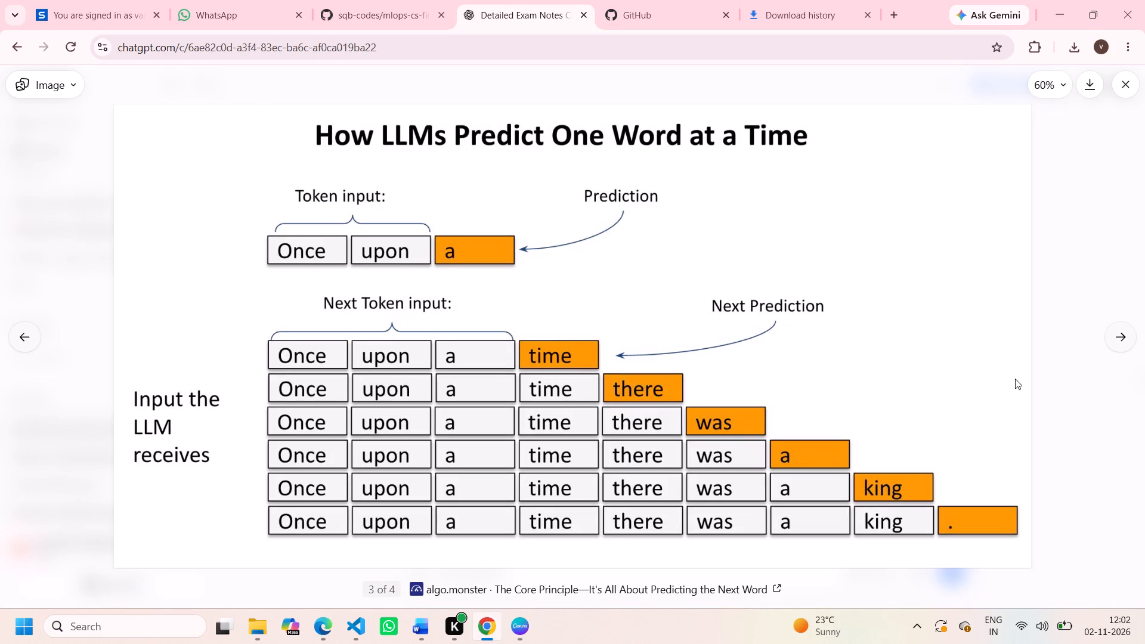
key("Print")
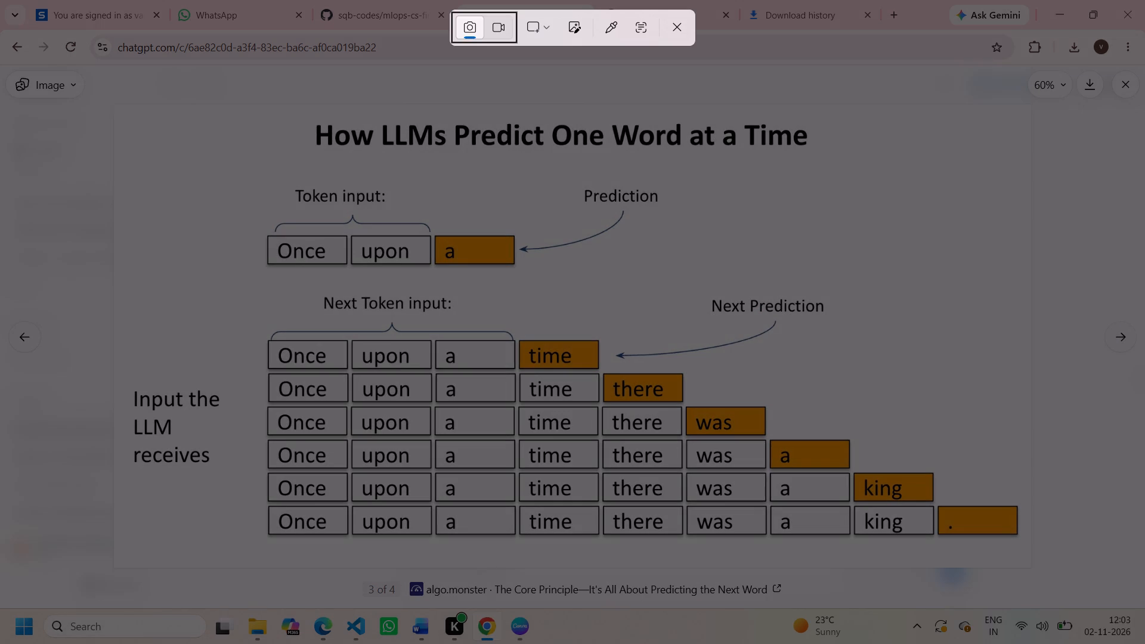
left_click_drag(116, 100, 1017, 569)
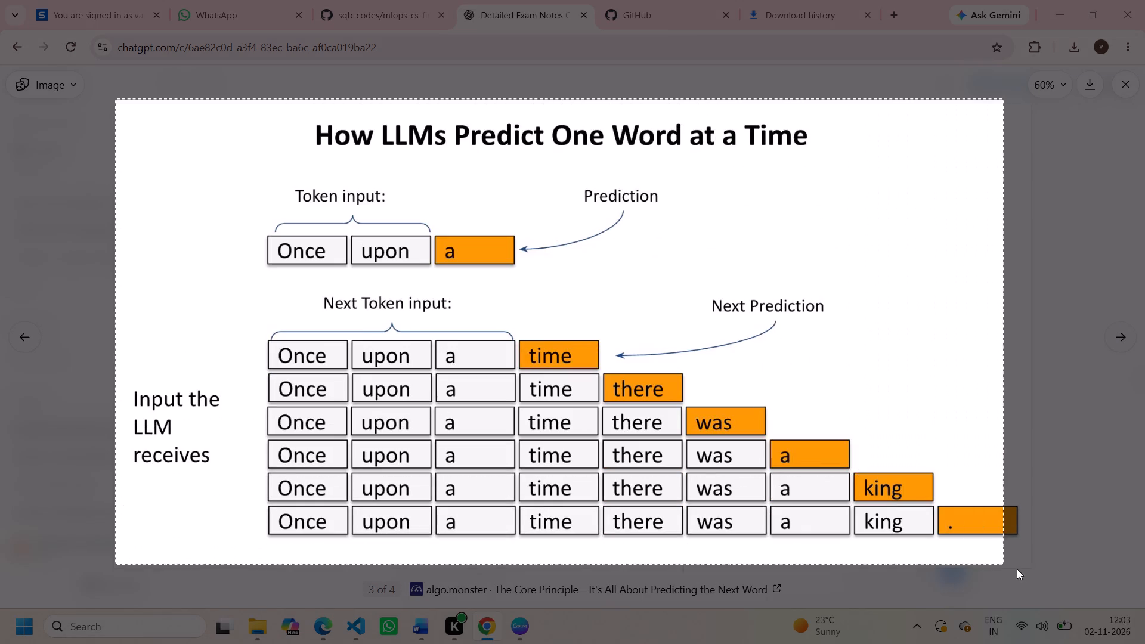
left_click_drag(1017, 569, 1029, 558)
left_click(515, 631)
left_click(643, 429)
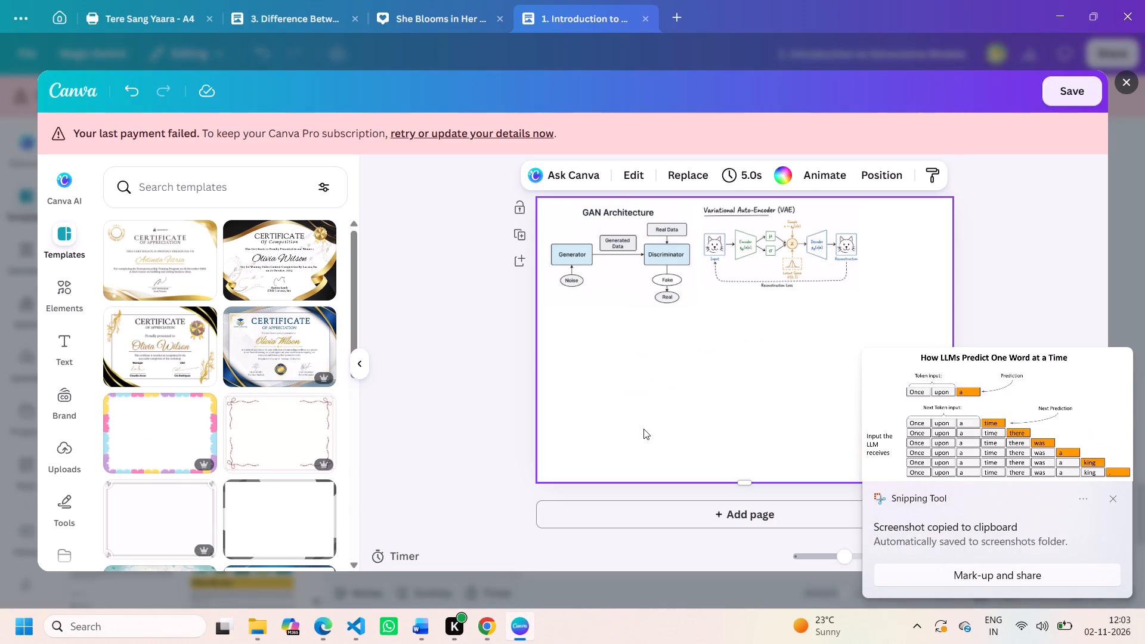
key("ctrl+v")
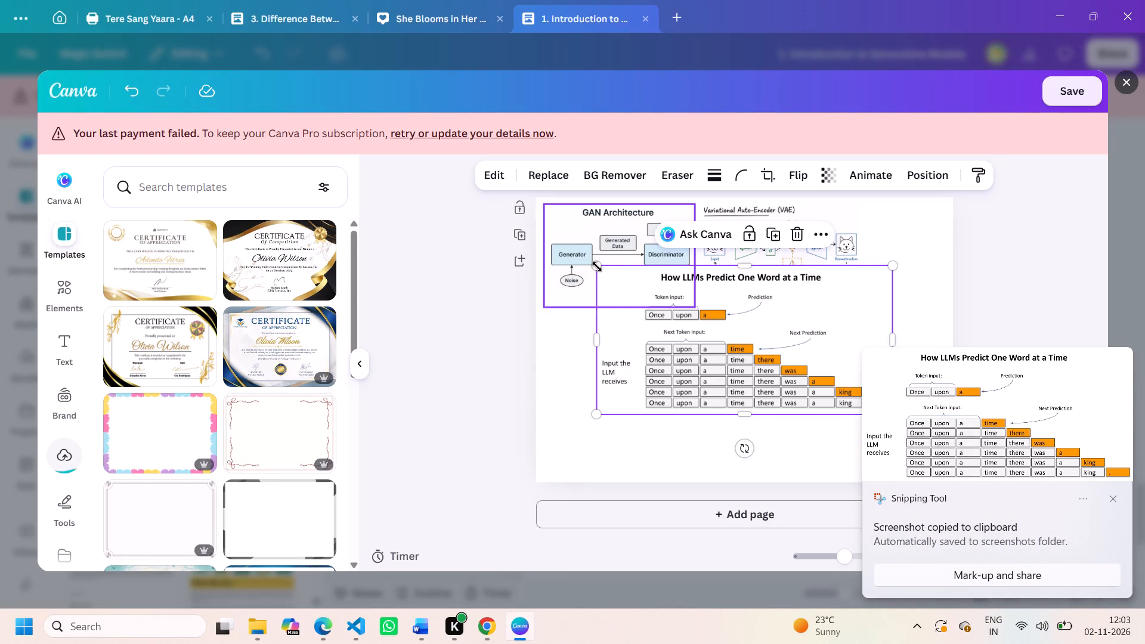
Reduce the LLM prediction diagram to about half the canvas width and place it below GAN Architecture, aligned to its left edge.
left_click_drag(596, 266, 741, 317)
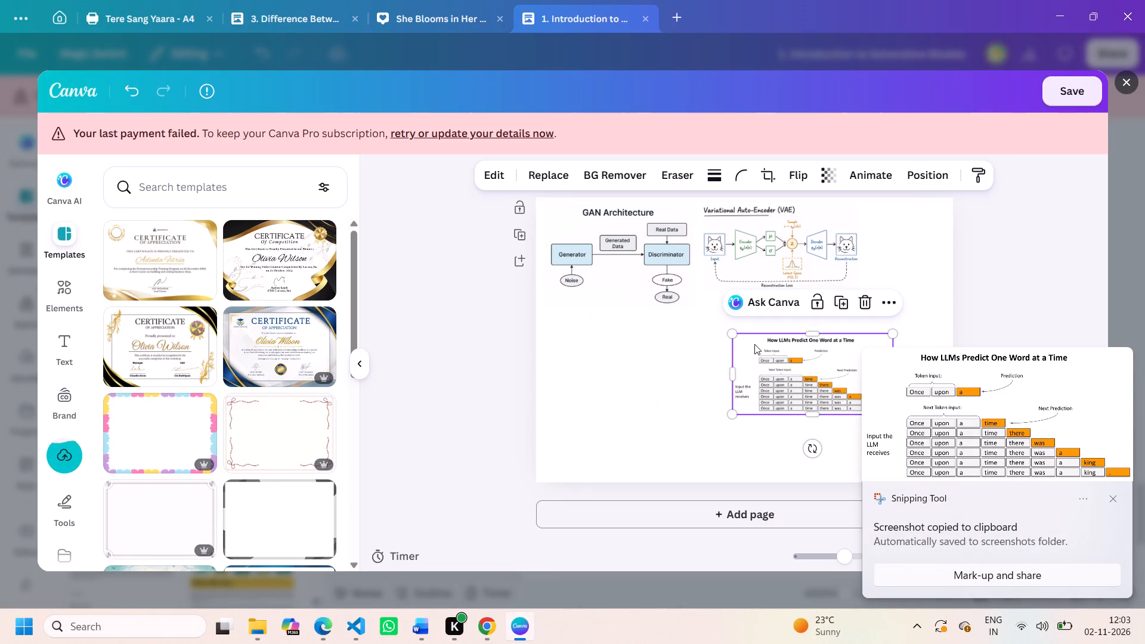
left_click_drag(730, 332, 683, 311)
left_click_drag(744, 339, 599, 340)
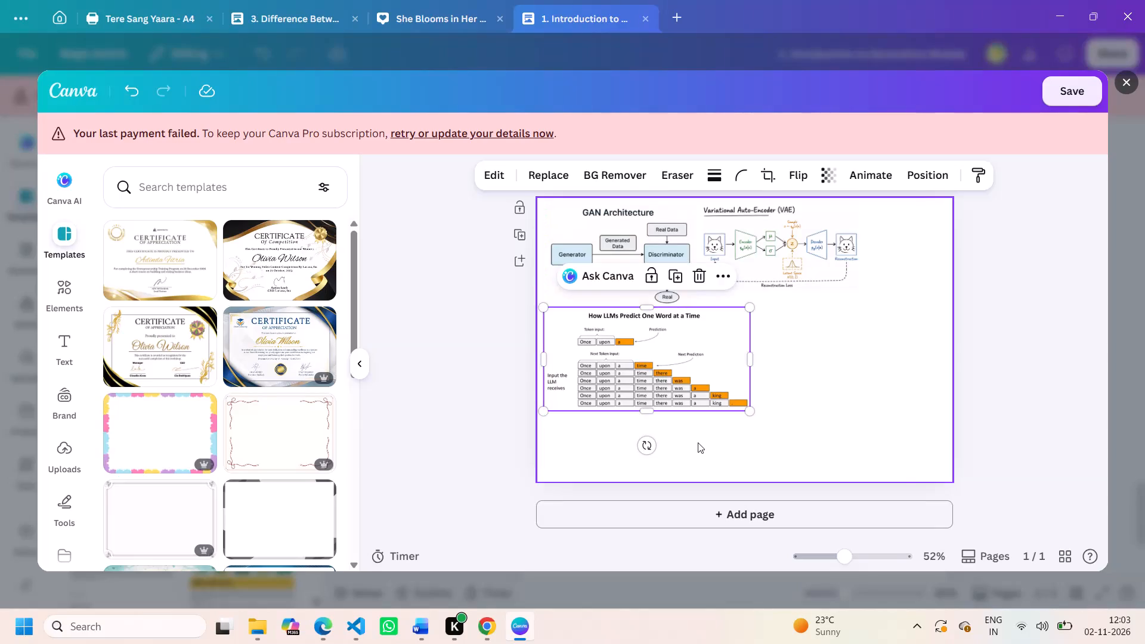
left_click(698, 442)
Capture a screenshot of ChatGPT's Forward and Reverse Diffusion Process diagram and paste it into the Canva design.
left_click(493, 631)
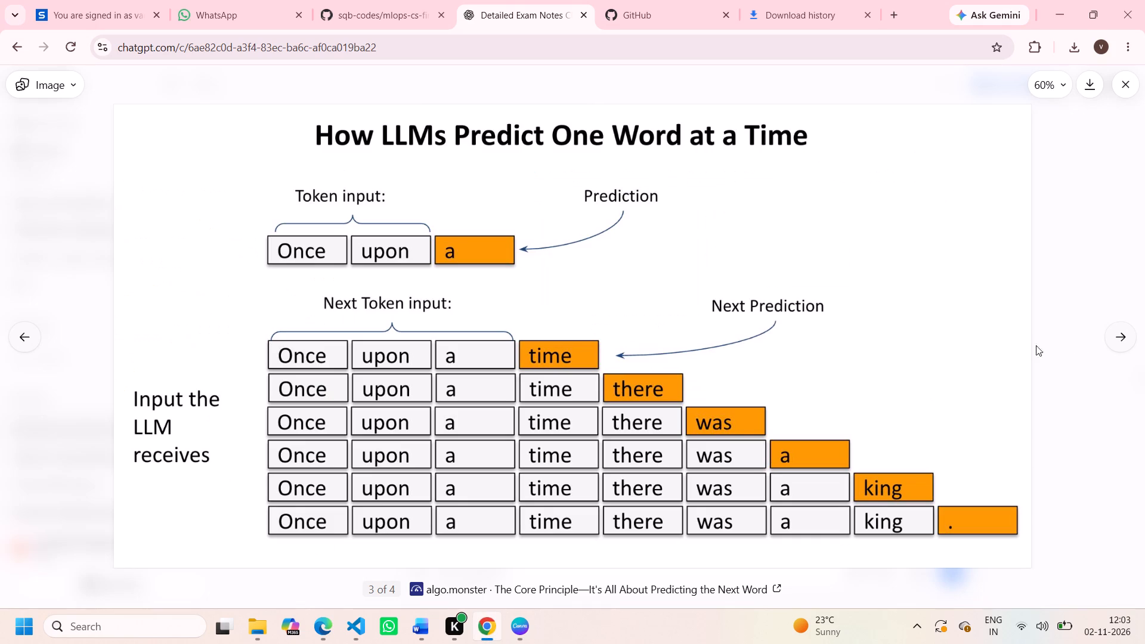
left_click(1128, 332)
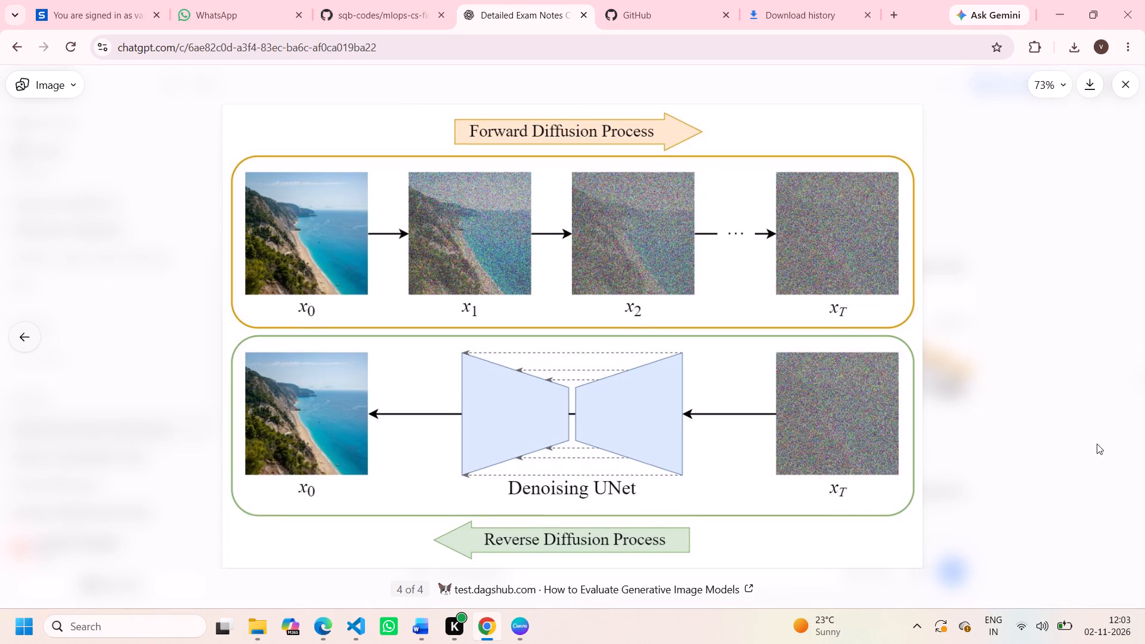
key("Print")
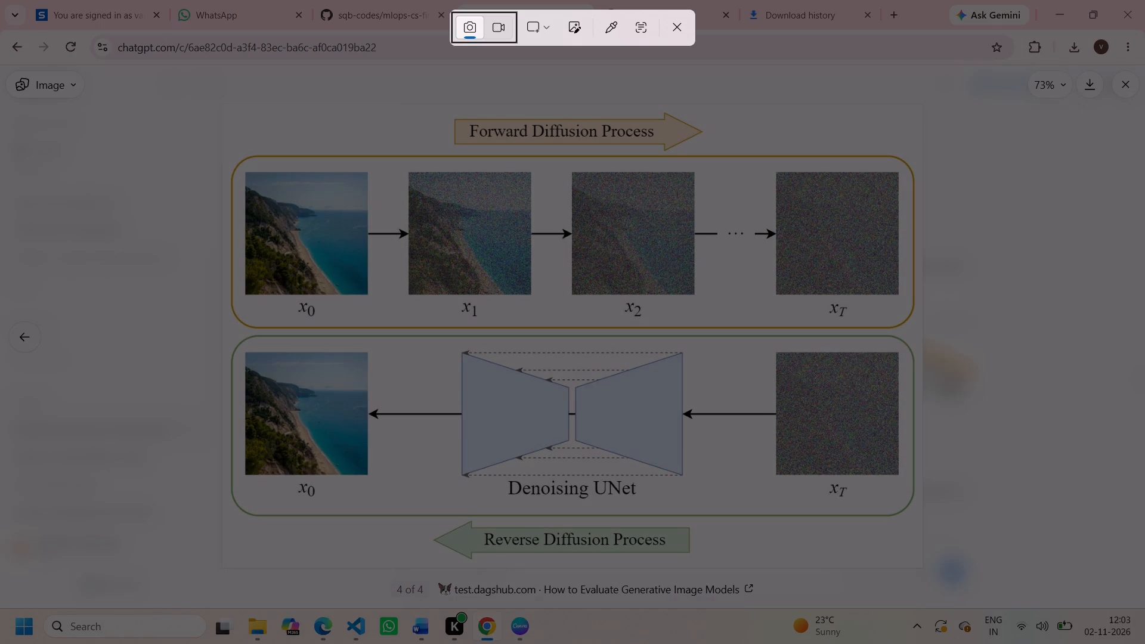
left_click_drag(223, 117, 889, 568)
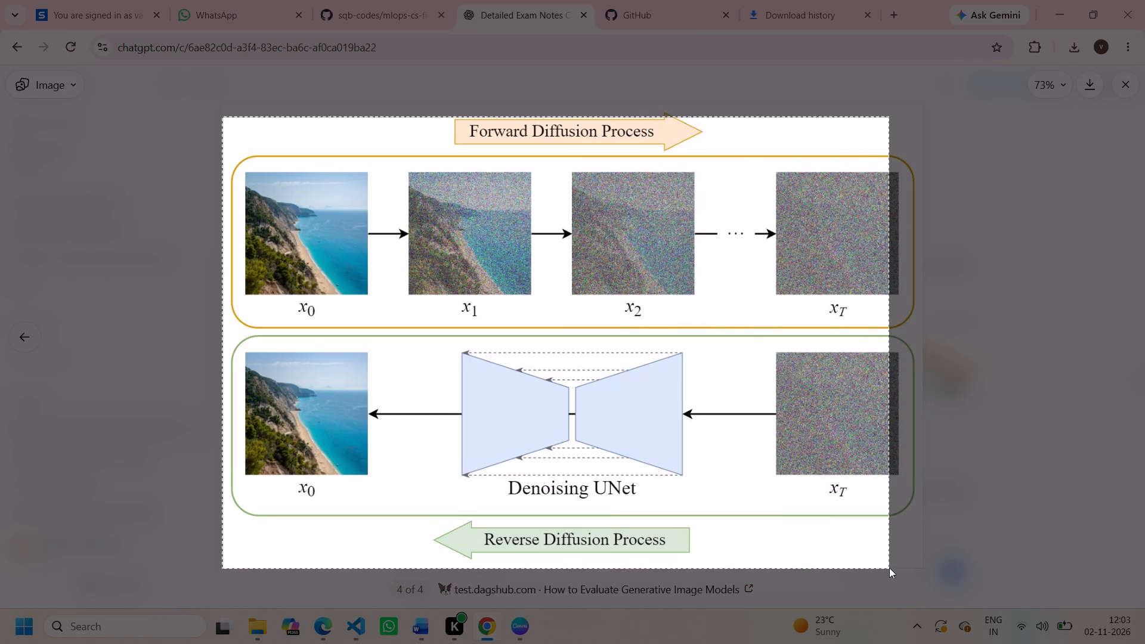
left_click_drag(889, 568, 924, 568)
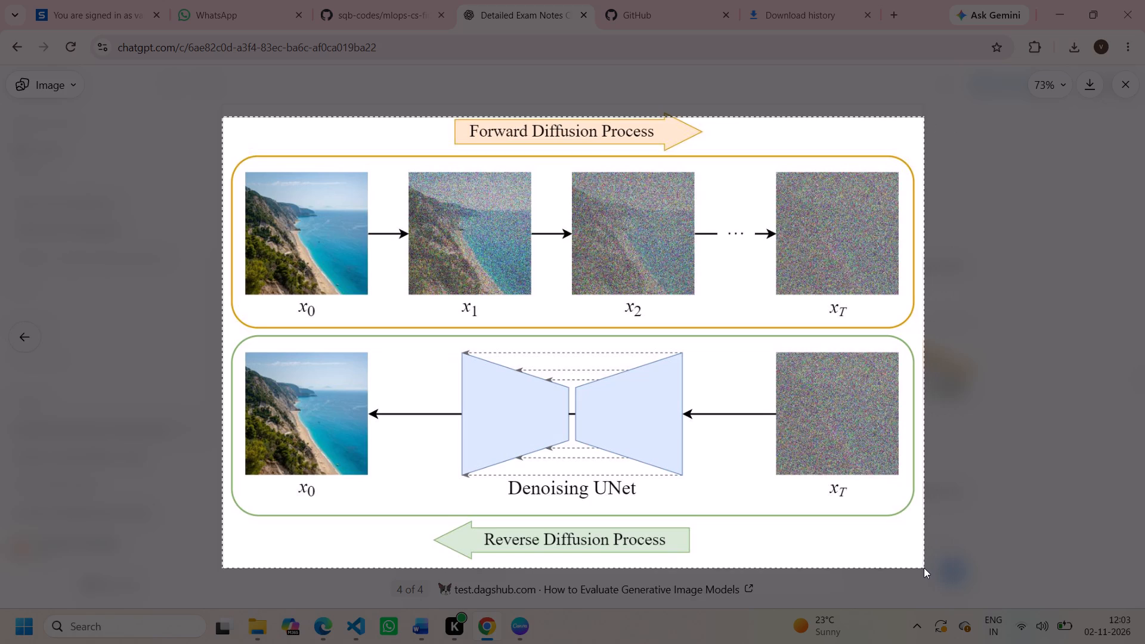
left_click_drag(924, 568, 923, 562)
left_click(528, 619)
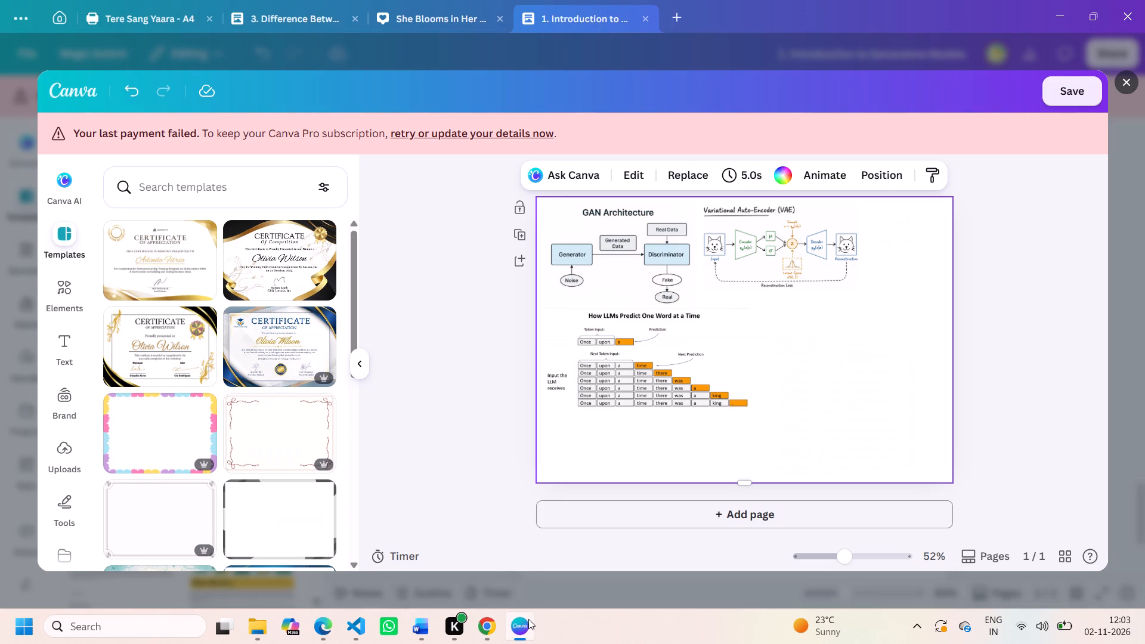
key("ctrl+v")
left_click(744, 421)
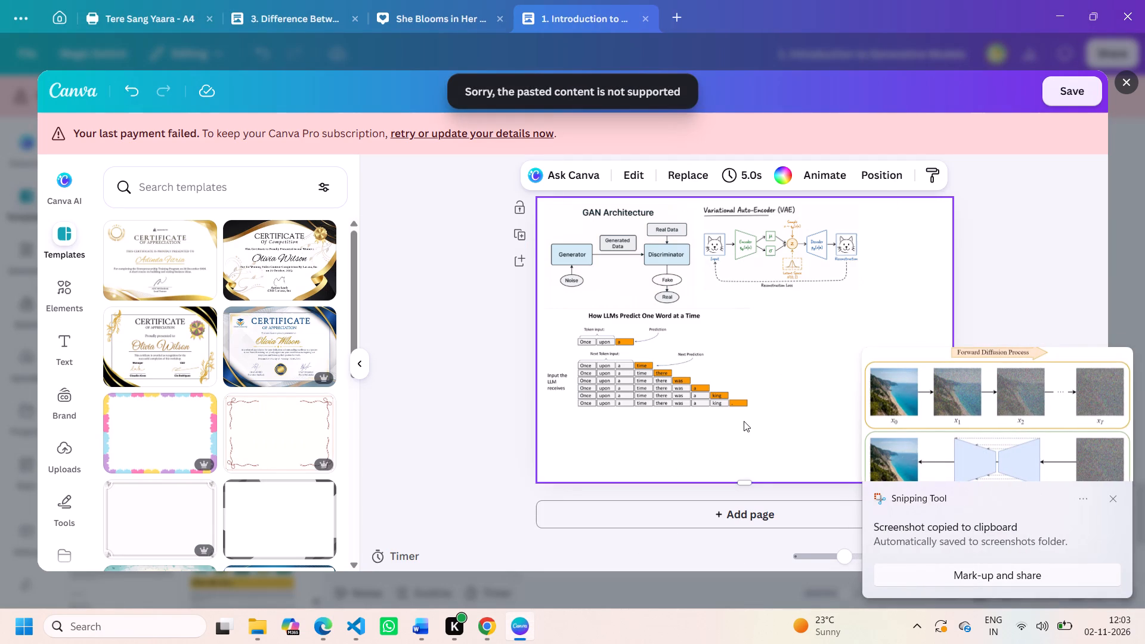
key("ctrl+v")
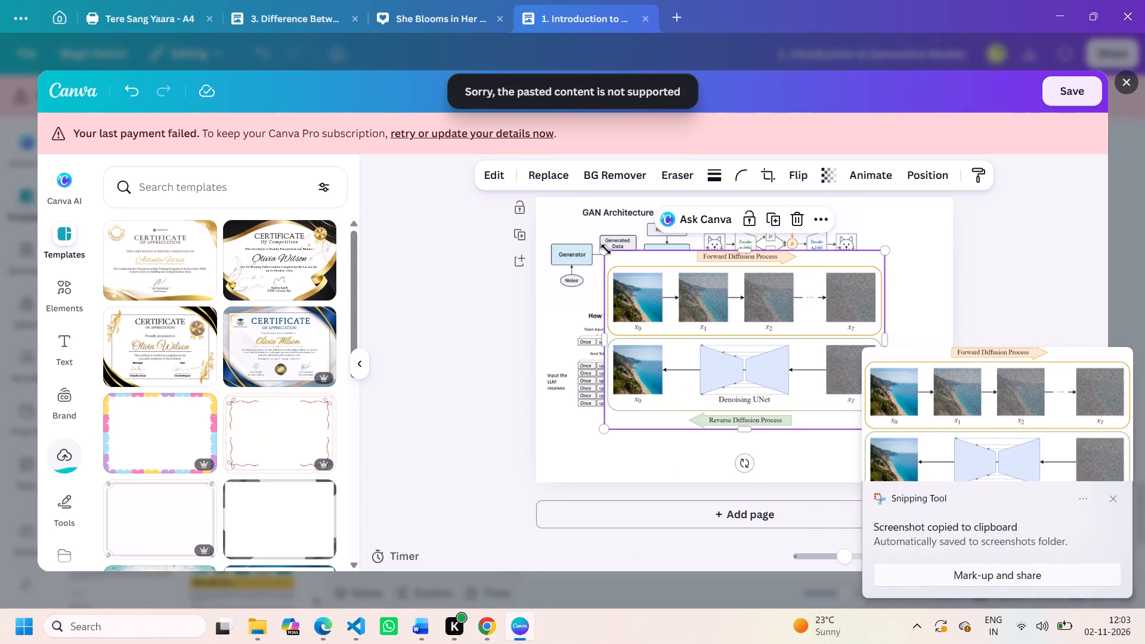
Resize the diffusion diagram to about 391 by 253 and place it to the right of the LLM prediction diagram with tops aligned.
left_click_drag(605, 245, 754, 335)
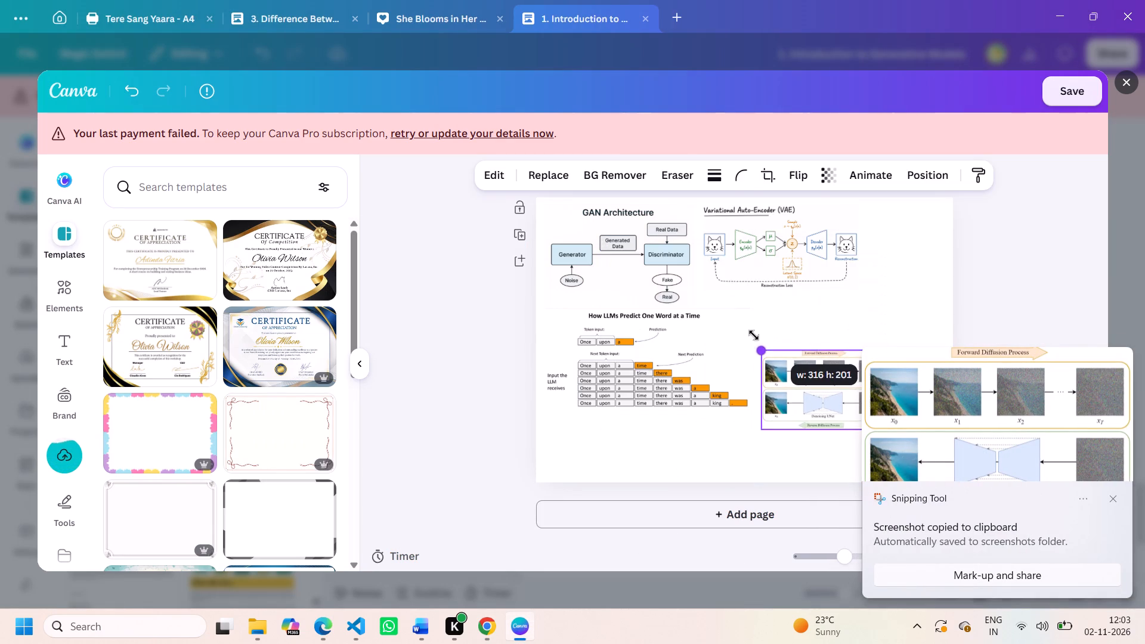
left_click_drag(754, 335, 738, 333)
left_click_drag(779, 357, 804, 309)
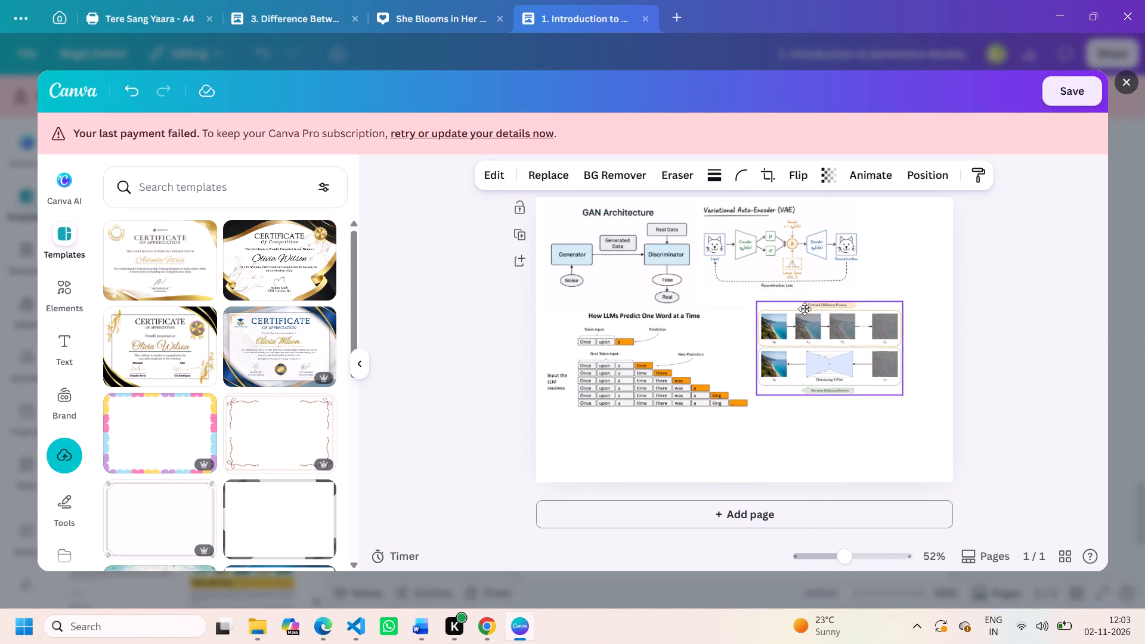
left_click_drag(804, 309, 805, 326)
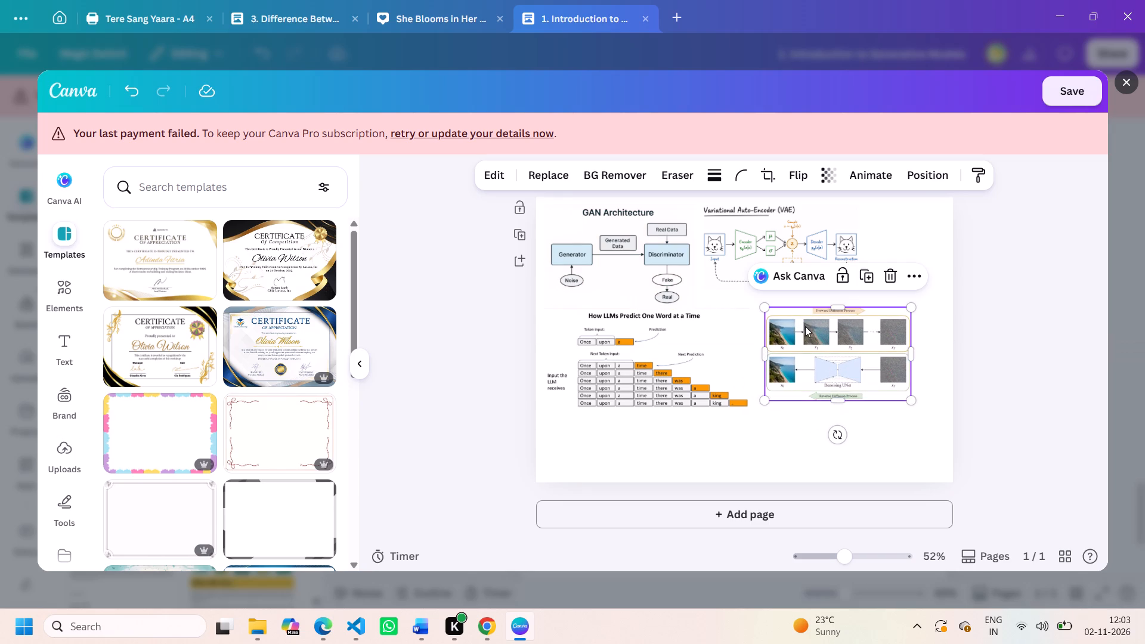
left_click_drag(908, 399, 918, 404)
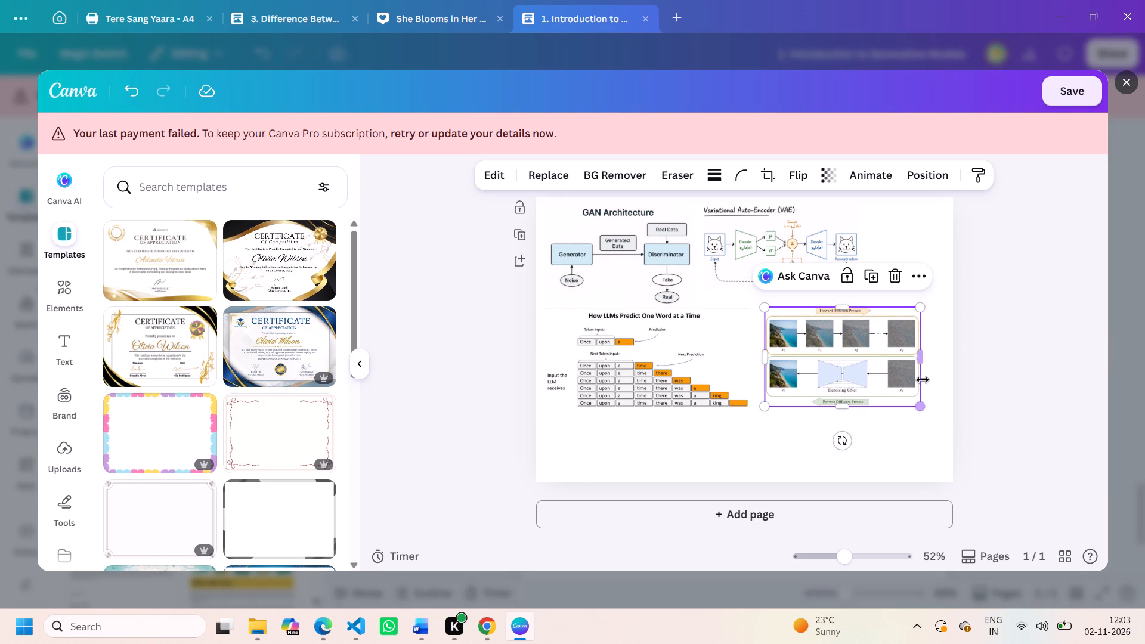
left_click(924, 360)
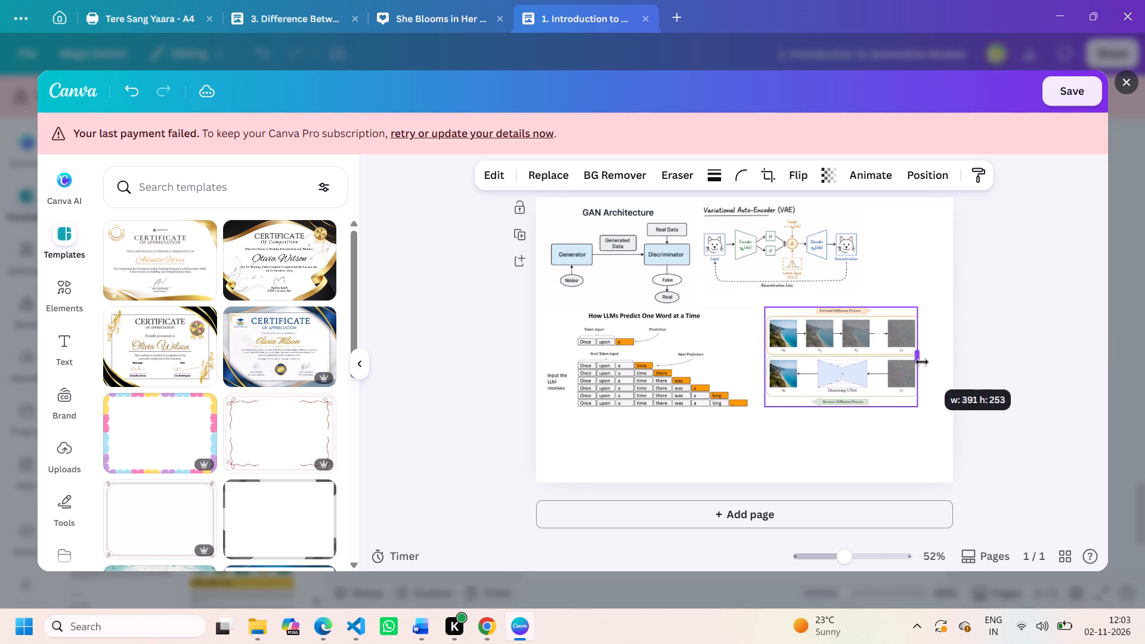
Move the Variational Auto-Encoder diagram slightly right, widening the gap beside the GAN Architecture diagram.
left_click(898, 454)
left_click(819, 238)
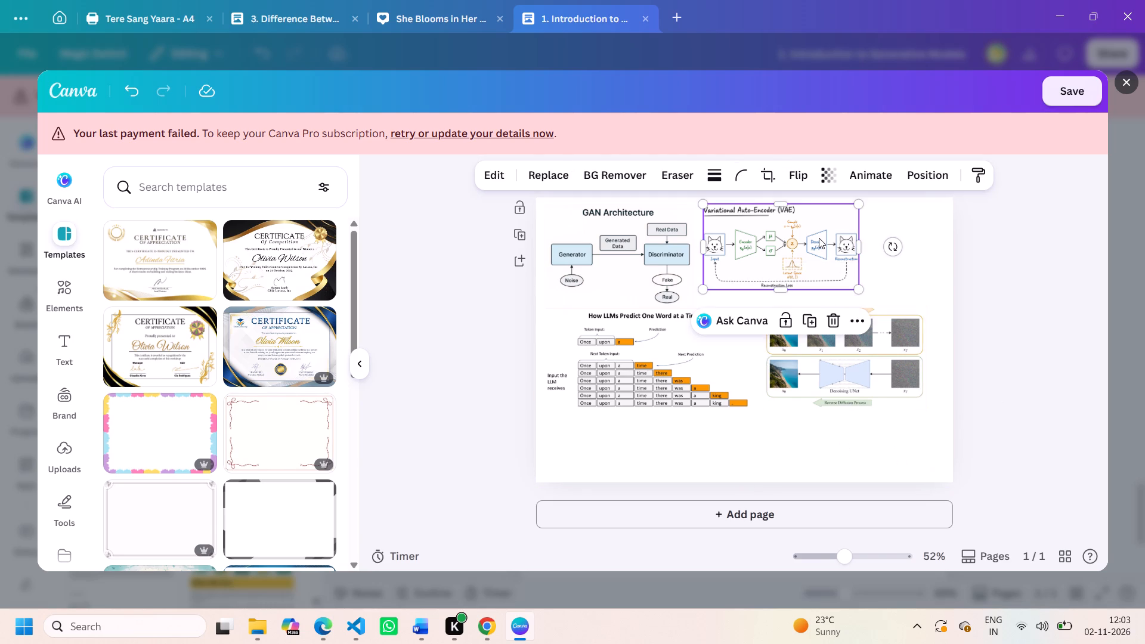
left_click_drag(819, 238, 831, 242)
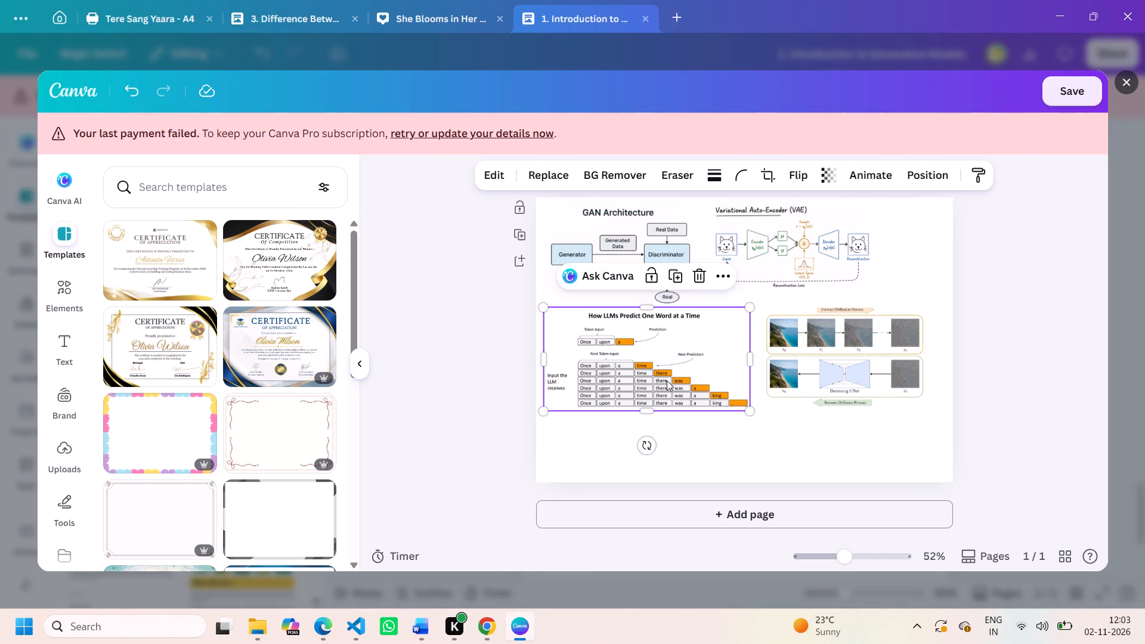
left_click_drag(667, 380, 669, 416)
Enlarge the GAN Architecture and Variational Auto-Encoder diagrams so they fill more of the canvas's upper half.
left_click(630, 252)
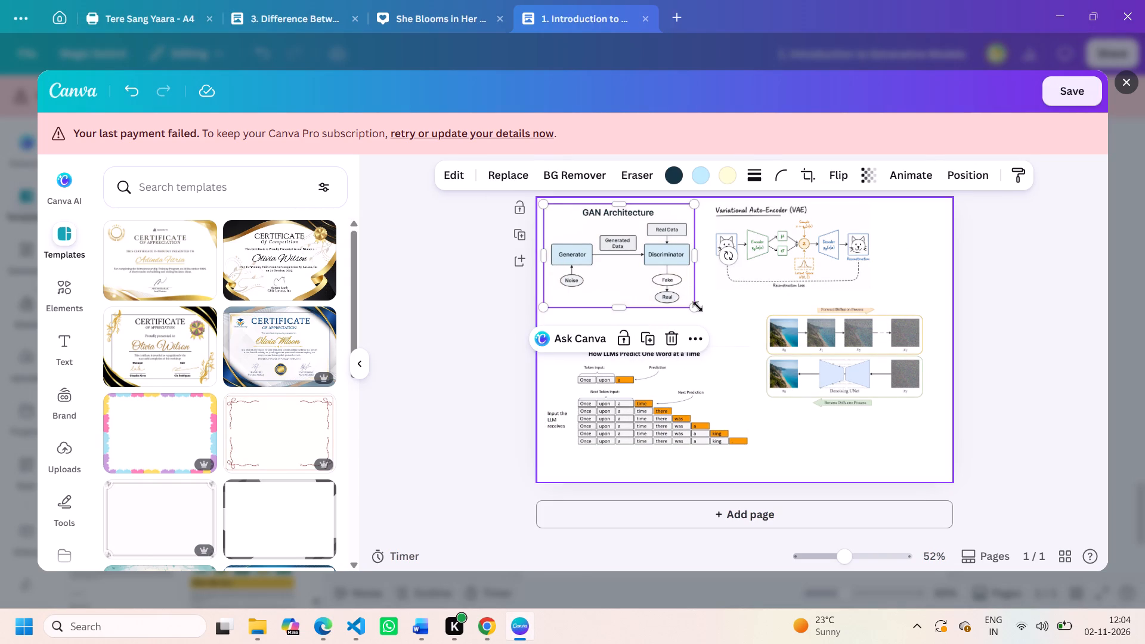
left_click_drag(695, 307, 717, 327)
left_click(775, 246)
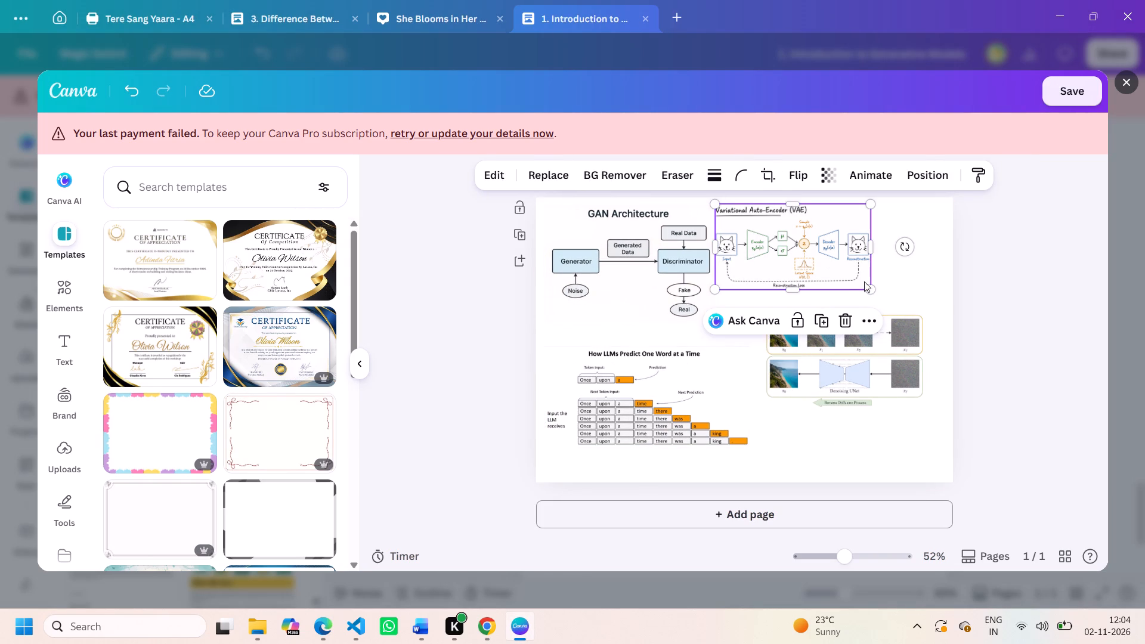
left_click_drag(878, 292, 870, 289)
left_click_drag(870, 289, 928, 301)
Enlarge the diffusion diagram and position it beside the LLM prediction diagram, within the canvas's lower right area.
left_click_drag(892, 367, 886, 380)
left_click(886, 380)
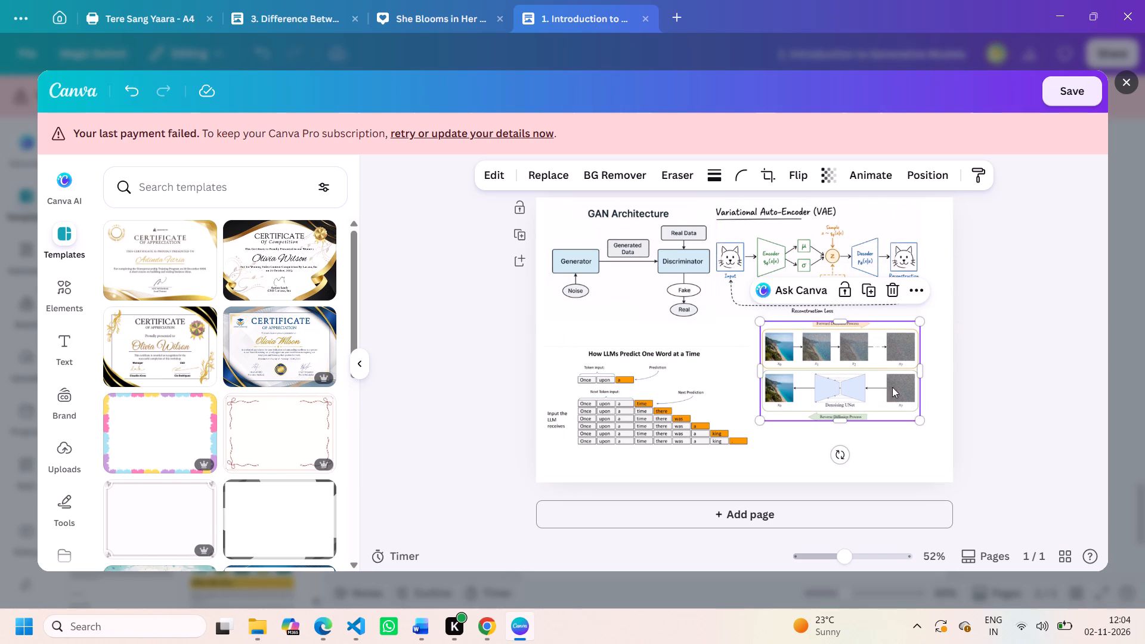
left_click(917, 416)
left_click_drag(920, 423, 942, 446)
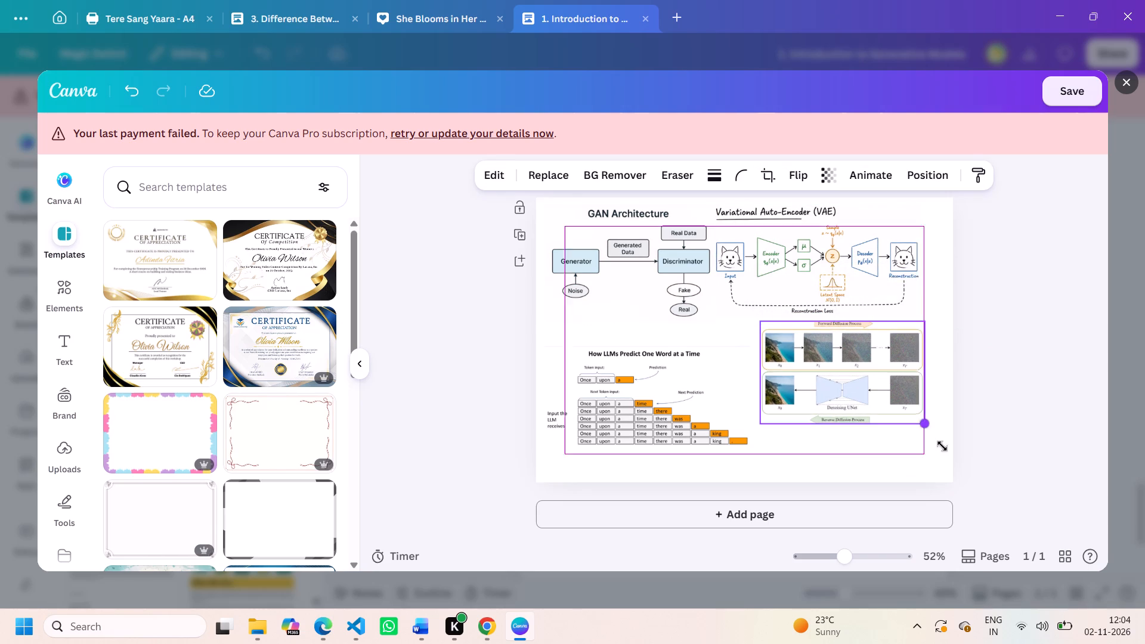
left_click_drag(942, 446, 1020, 454)
left_click_drag(889, 376, 862, 374)
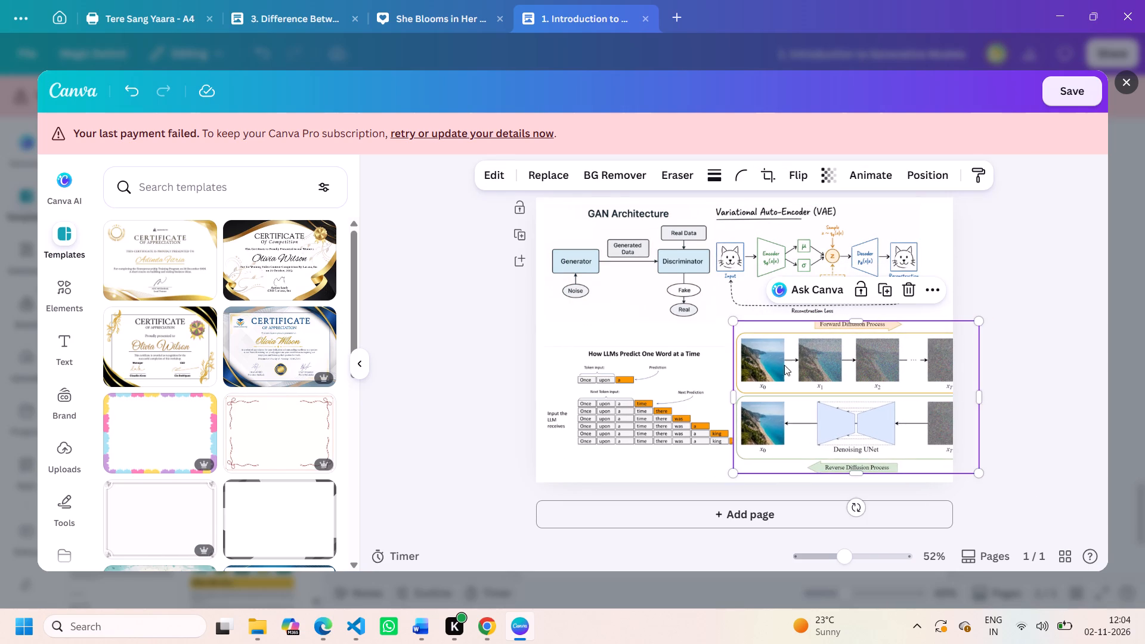
left_click_drag(734, 318, 771, 329)
left_click_drag(837, 382, 815, 365)
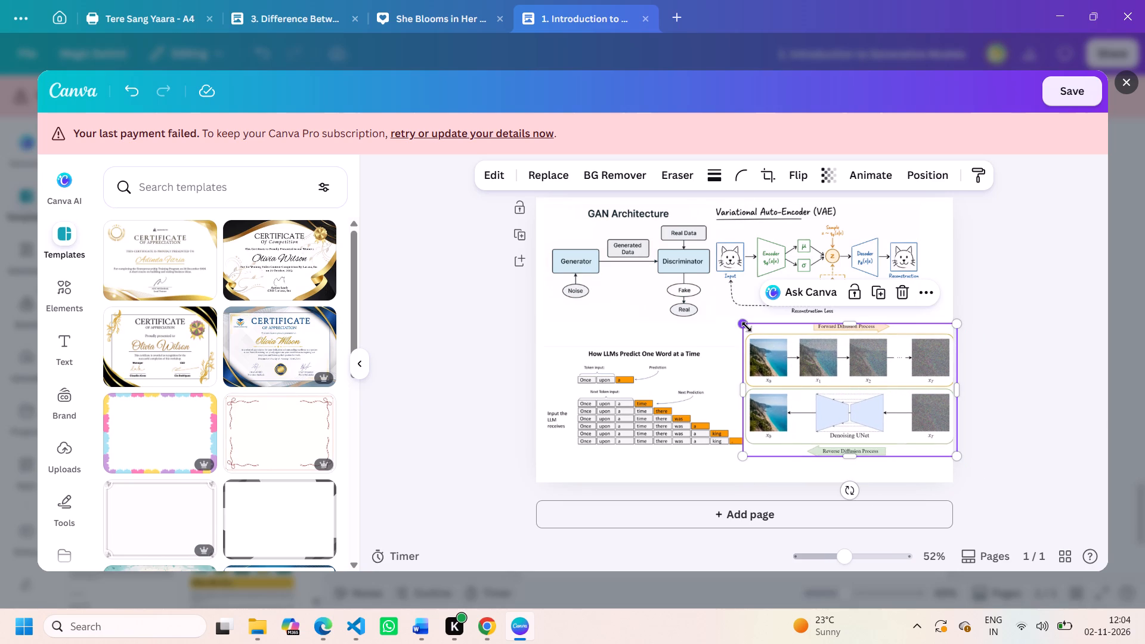
left_click_drag(747, 327, 765, 338)
left_click_drag(816, 369, 806, 363)
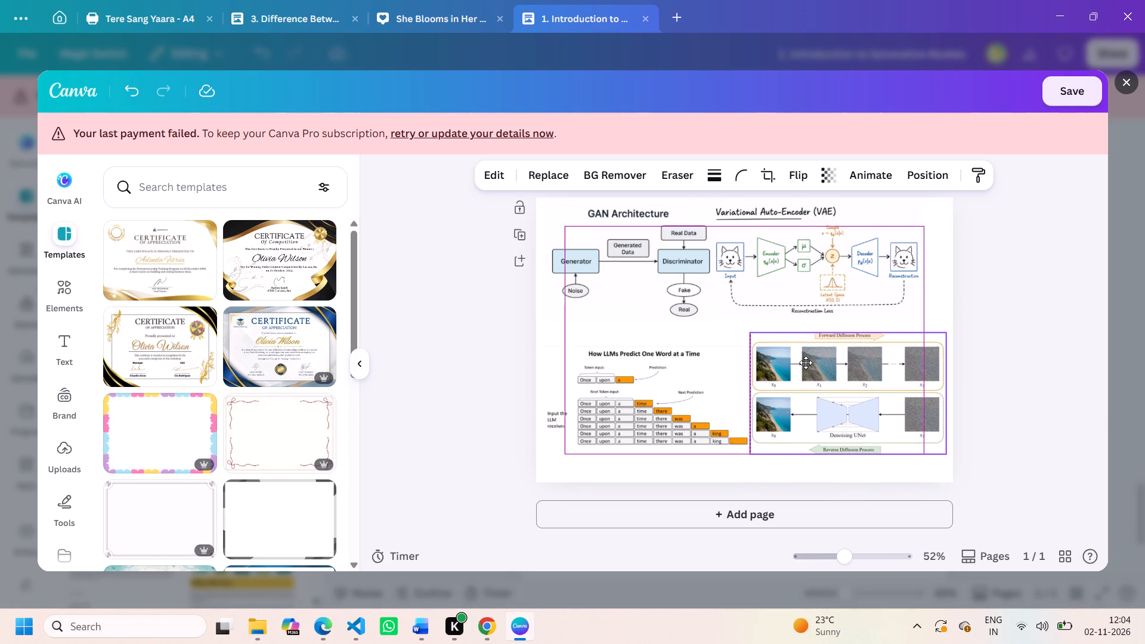
left_click_drag(806, 363, 807, 366)
left_click(1066, 382)
Enlarge the LLM prediction diagram to about 548 by 275, reaching the canvas's left edge, and save the embedded design.
left_click(688, 386)
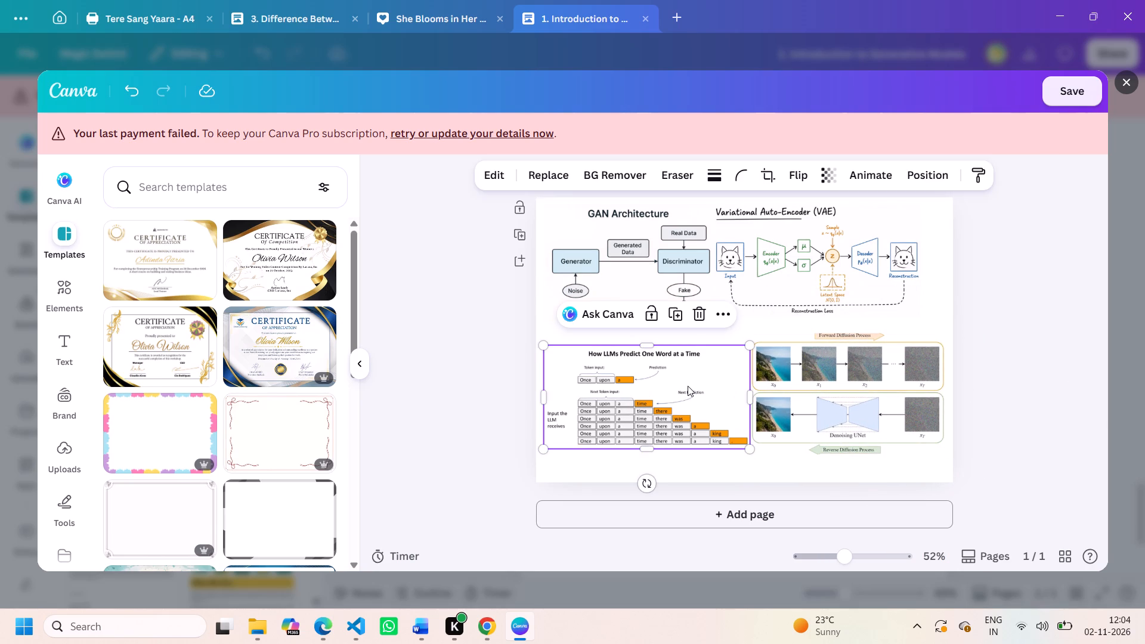
left_click_drag(544, 346, 538, 341)
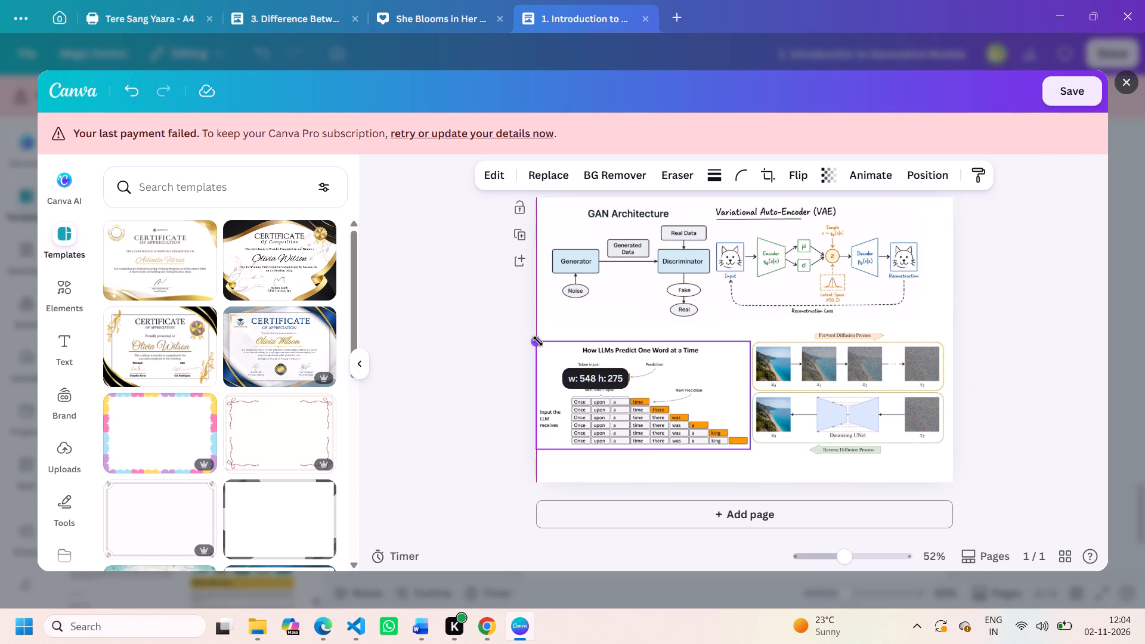
left_click_drag(538, 341, 538, 340)
left_click(757, 466)
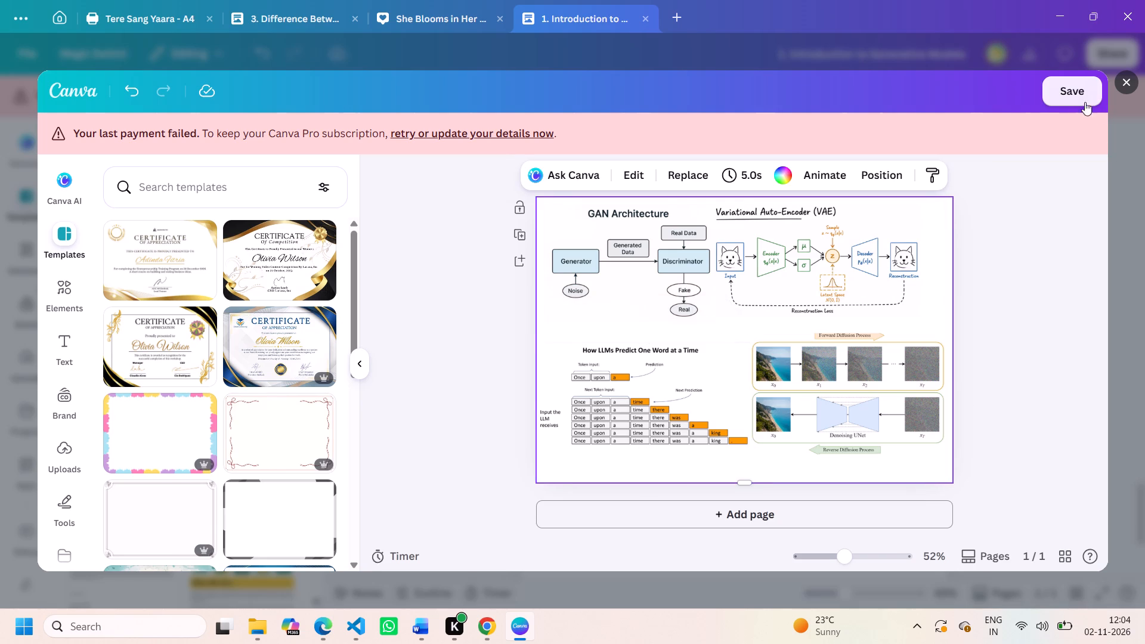
left_click(1070, 96)
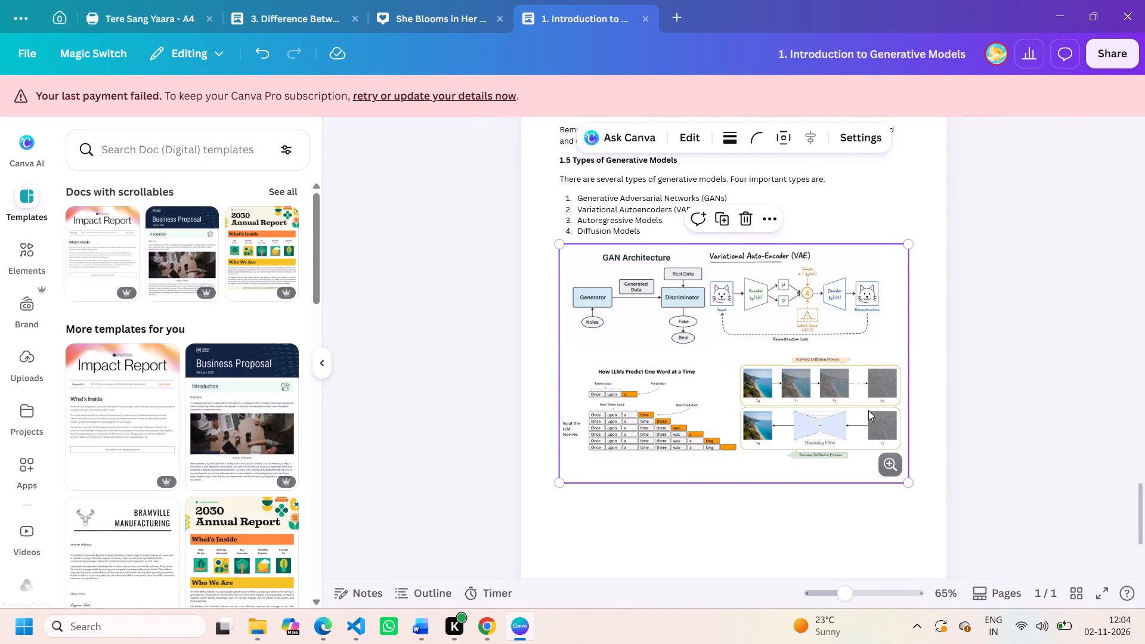
Reopen the embedded four-diagram design below the section 1.5 list for editing.
left_click(782, 524)
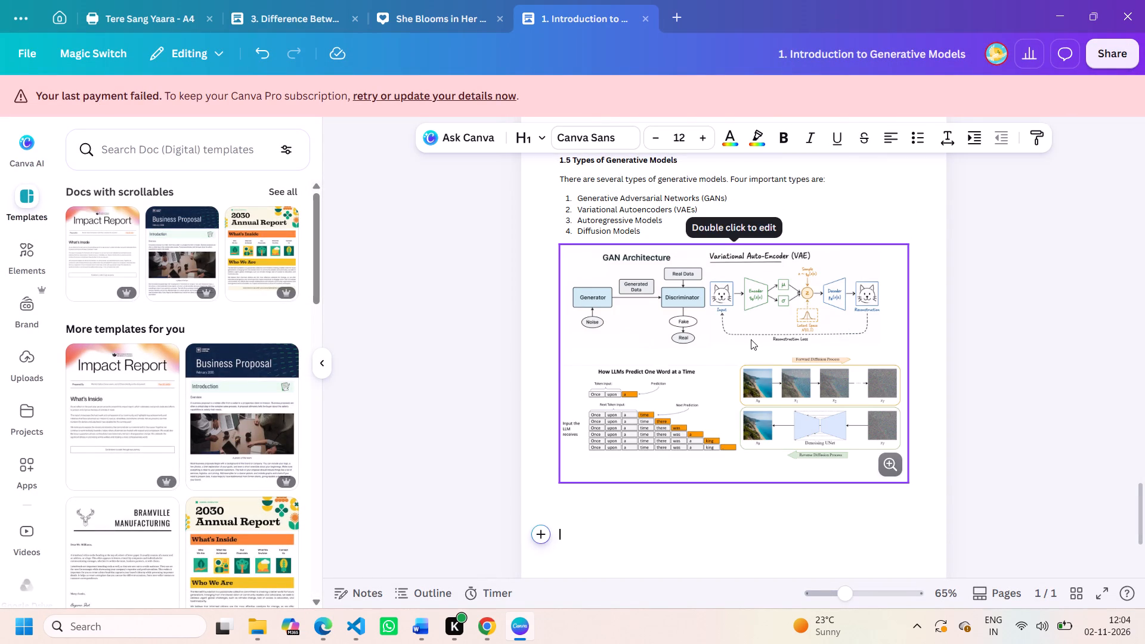
left_click(751, 339)
left_click(775, 218)
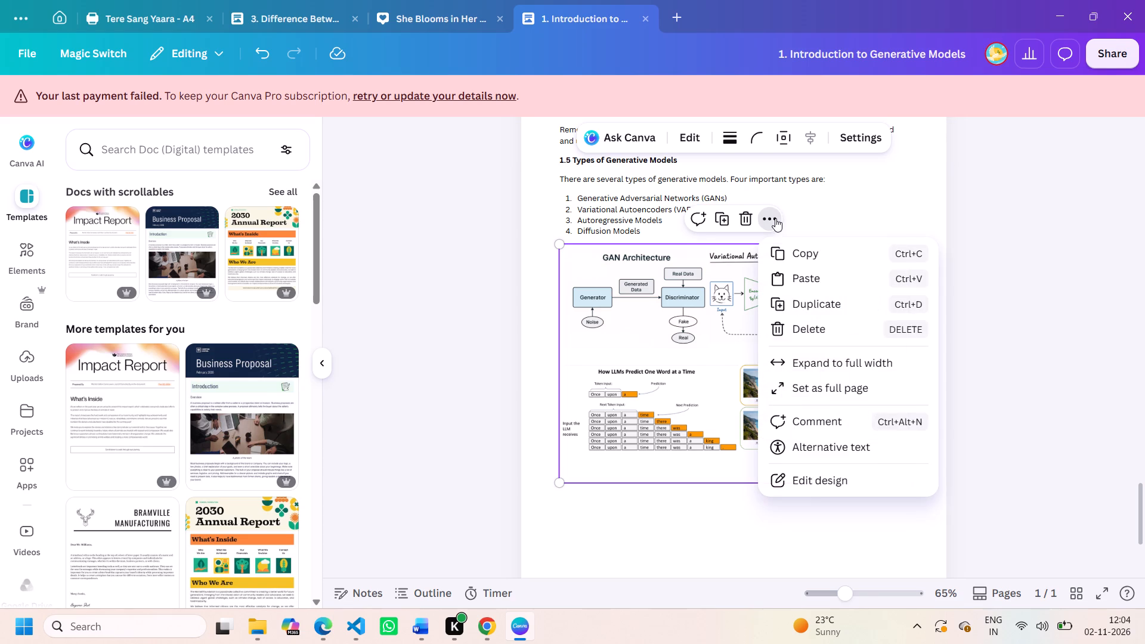
left_click(815, 482)
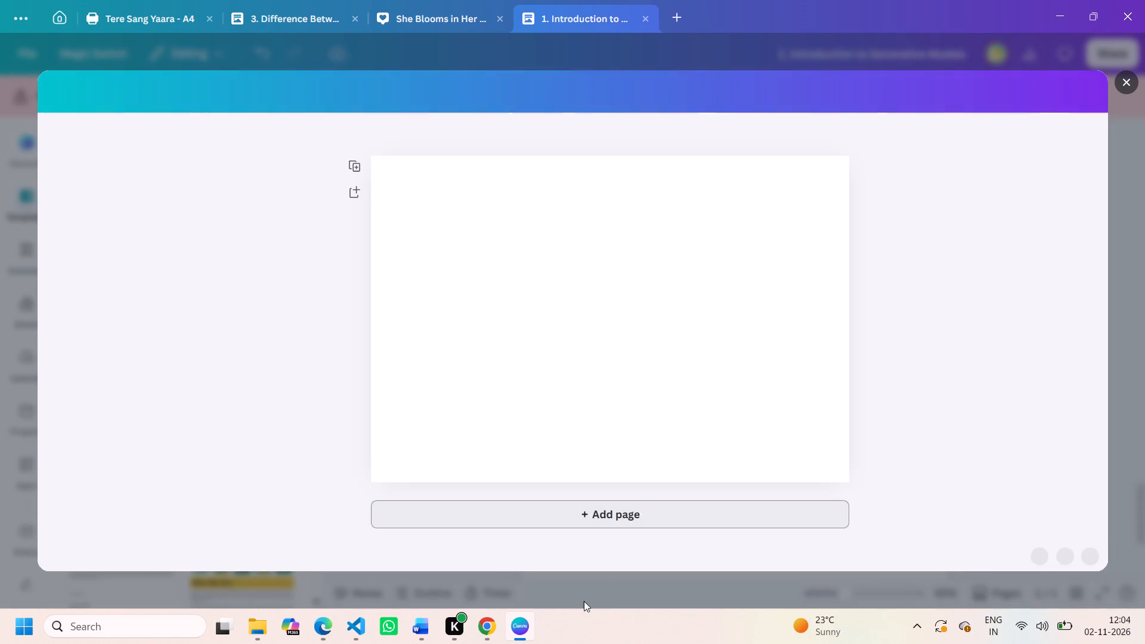
Switch to Visual Studio Code and open a new terminal for the mlops-cs-first-pipeline-main project, trusting its folder.
left_click(361, 630)
scroll(515, 517, "down", 9)
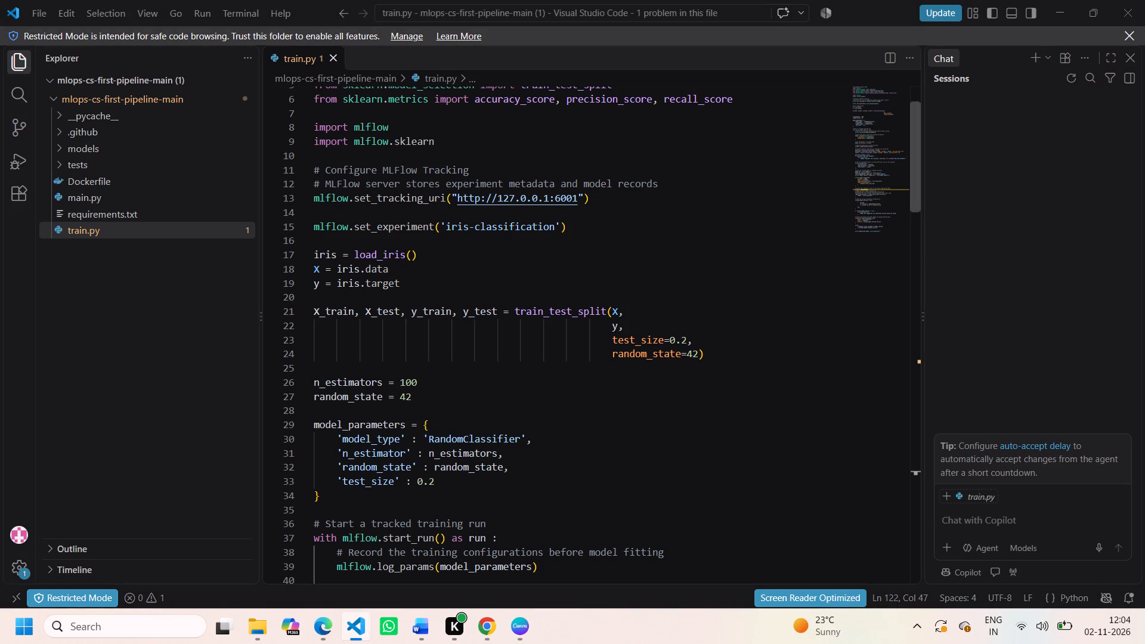
left_click(249, 14)
left_click(272, 29)
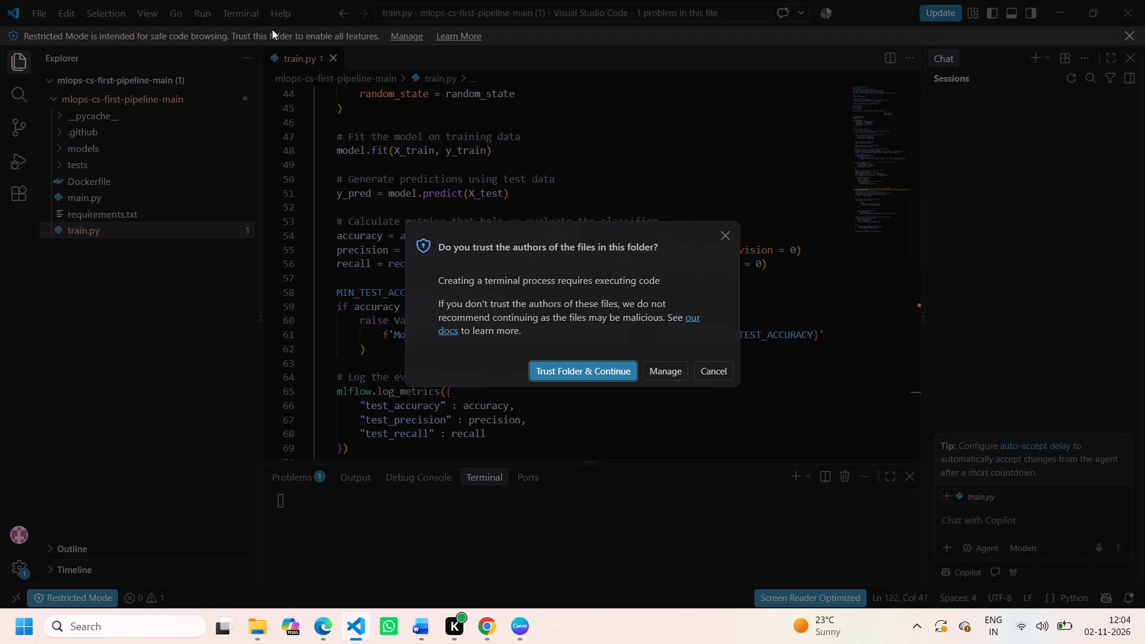
left_click(575, 369)
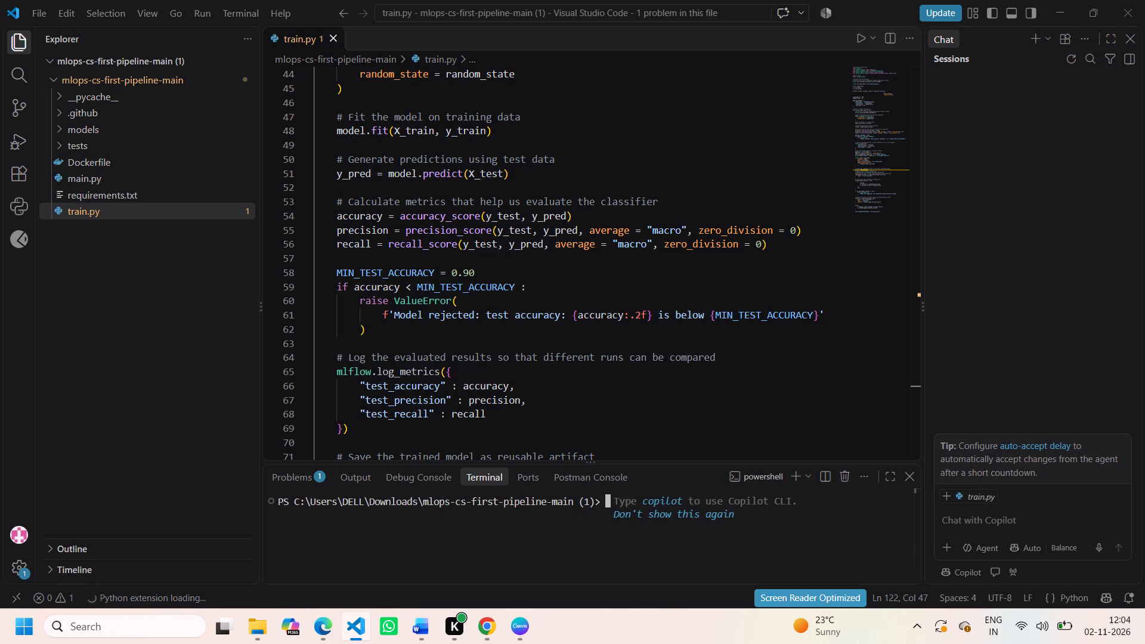
Back in Canva, move the Variational Auto-Encoder diagram right, near the canvas edge, and save the embedded design.
left_click(509, 630)
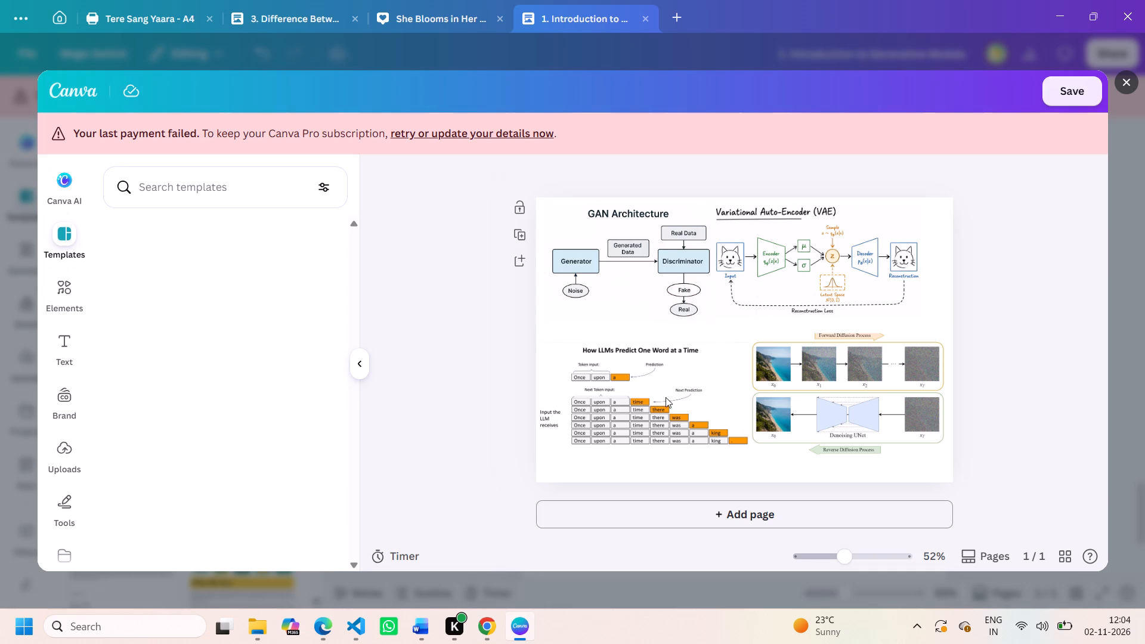
left_click(778, 281)
left_click(782, 251)
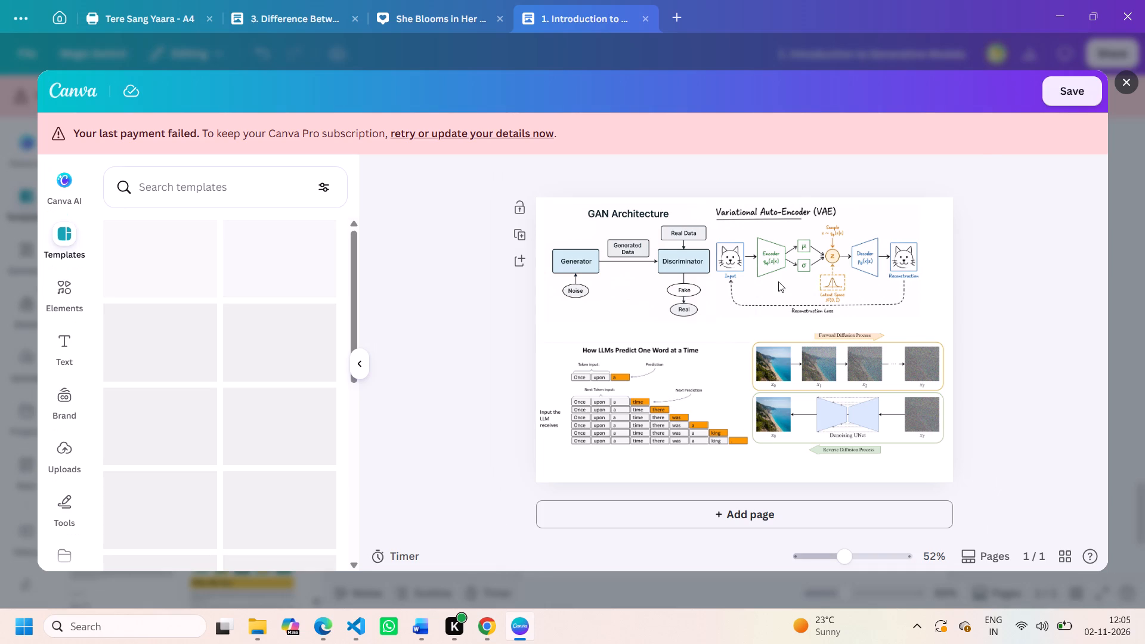
left_click_drag(782, 251, 806, 255)
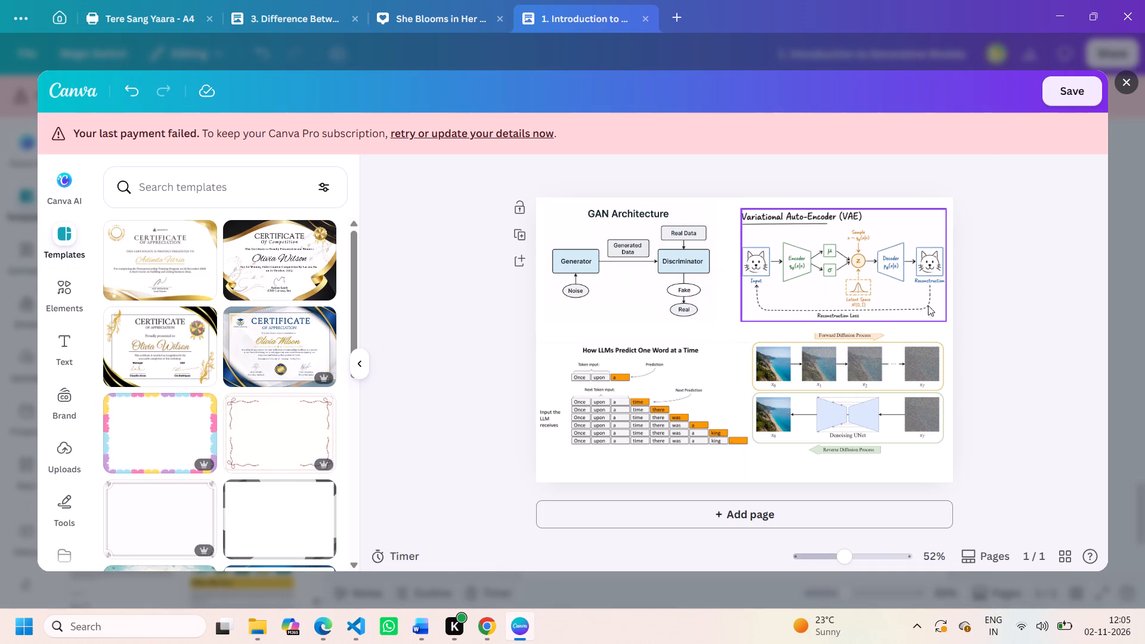
left_click(1063, 94)
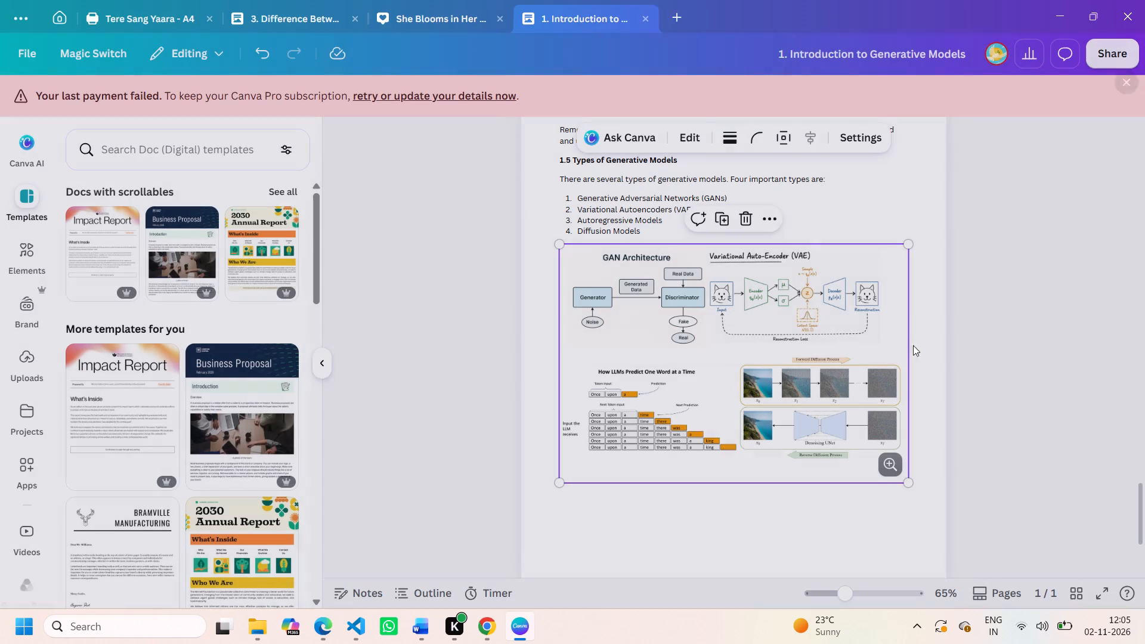
left_click(837, 533)
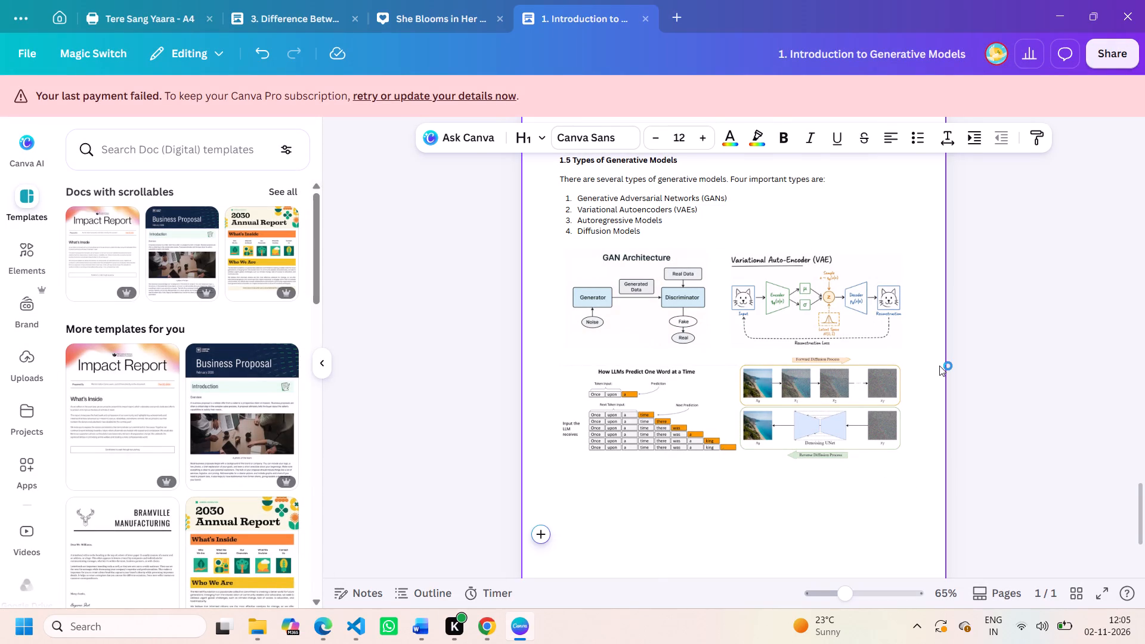
left_click(939, 366)
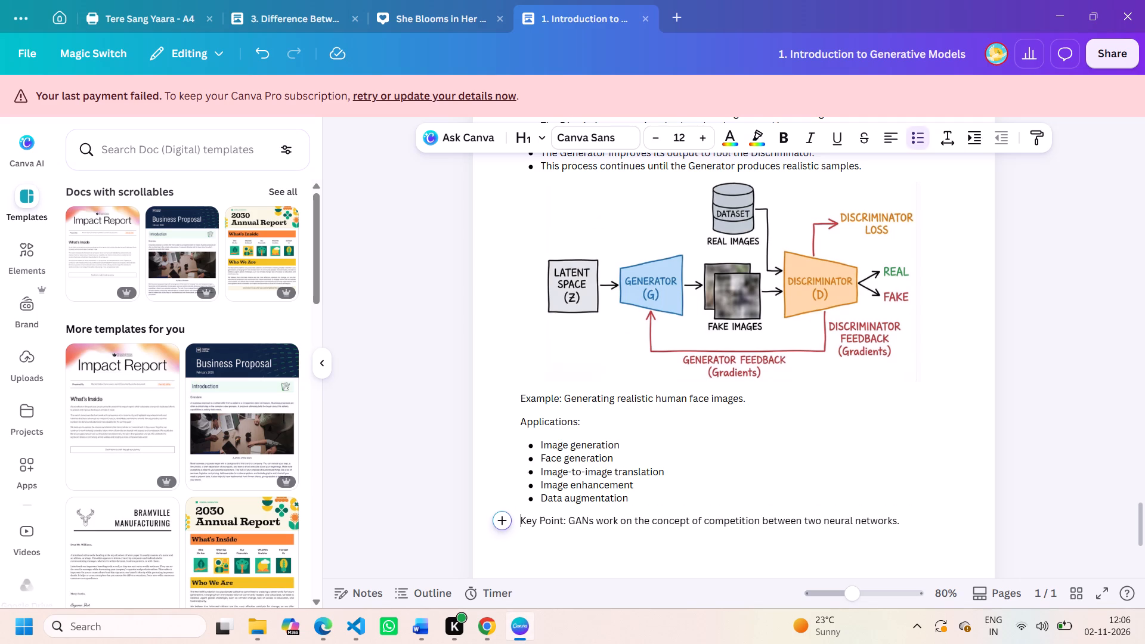
Copy section B on Variational Autoencoders, from its heading through the Working steps, from ChatGPT and paste it below the GAN Key Point in Canva.
left_click(476, 626)
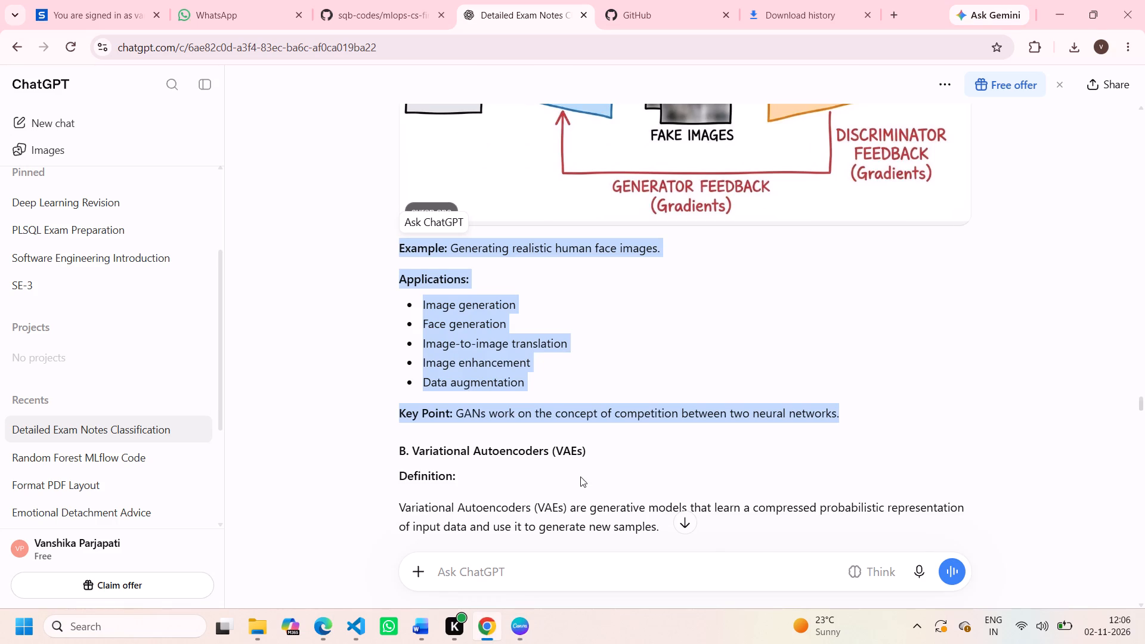
scroll(580, 476, "down", 1)
scroll(700, 382, "down", 2)
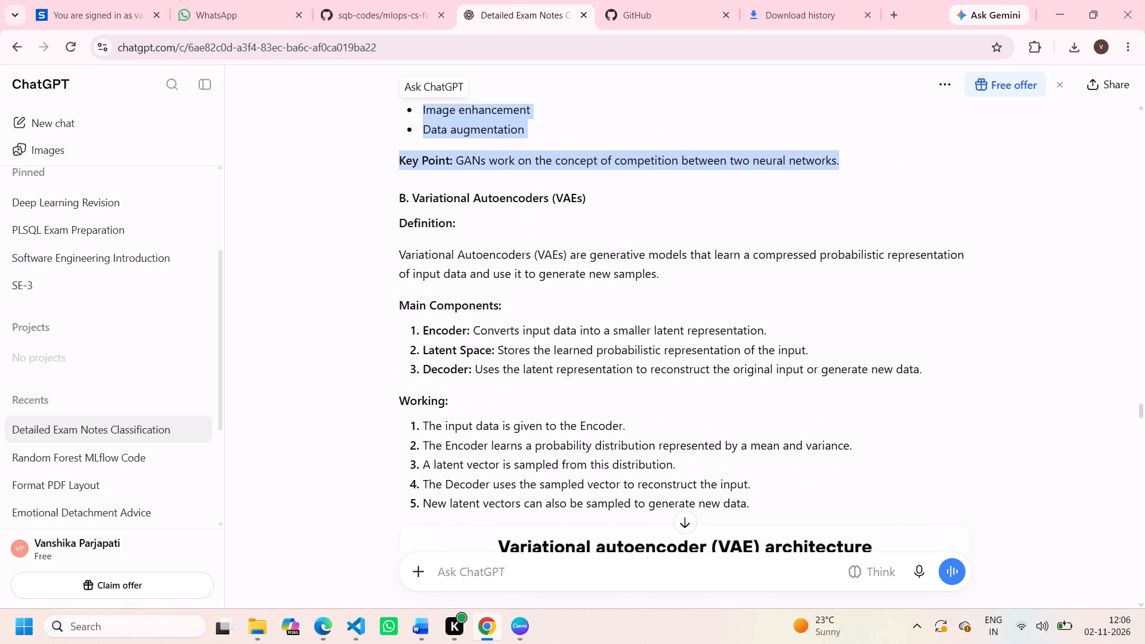
left_click(627, 357)
left_click_drag(399, 194, 864, 516)
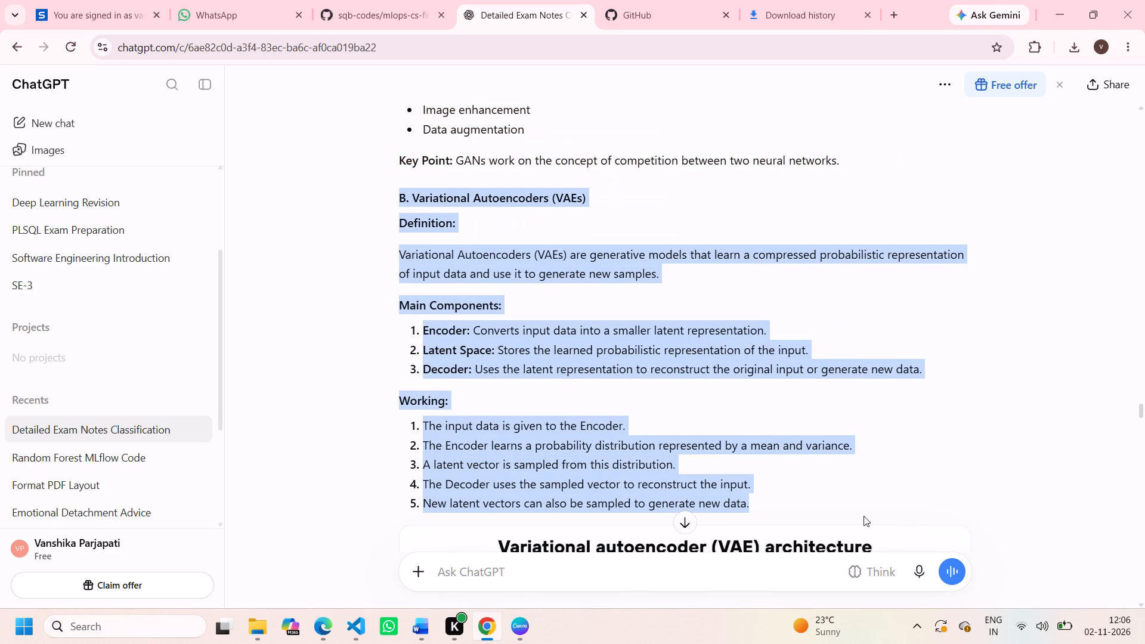
left_click_drag(864, 516, 856, 514)
key("ctrl+c")
left_click(532, 626)
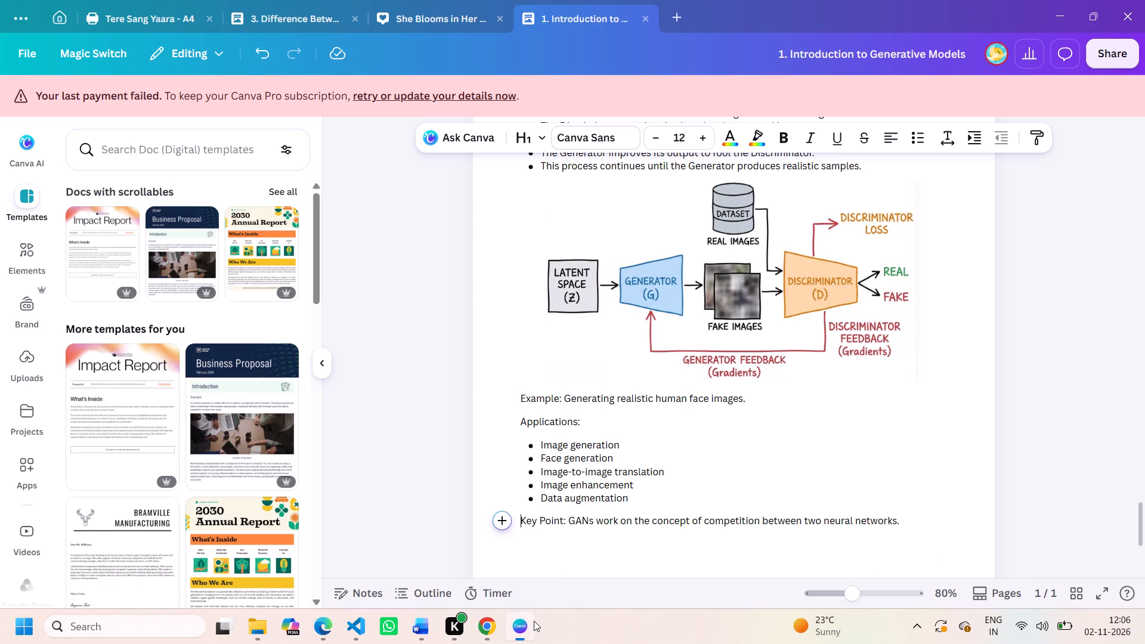
left_click(905, 516)
key("Return")
key("BackSpace")
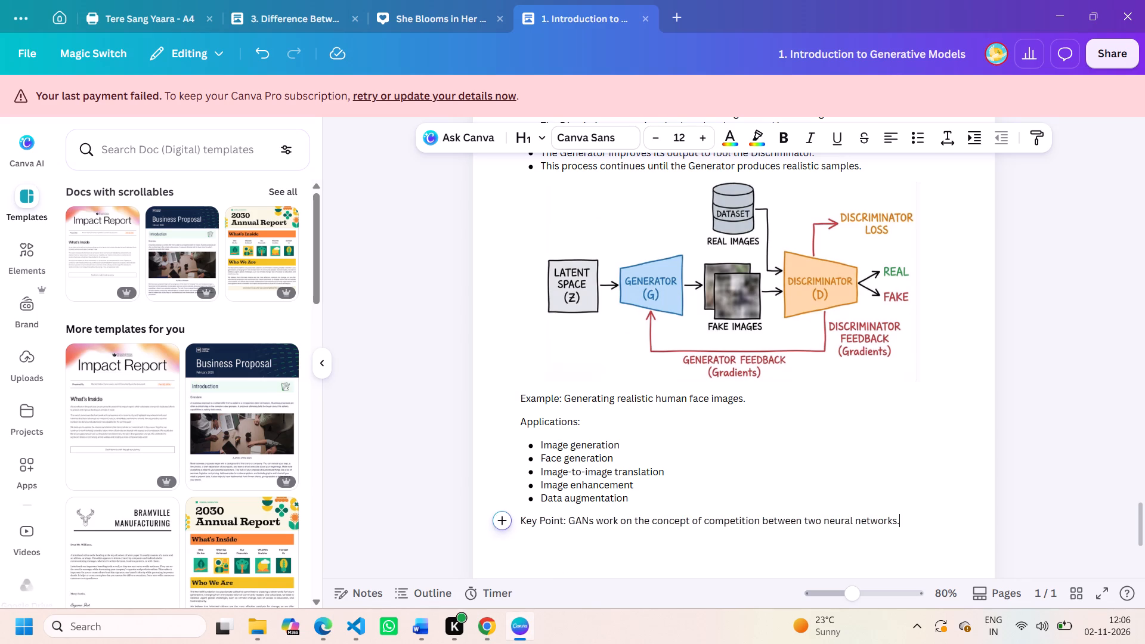
key("Return")
key("ctrl+v")
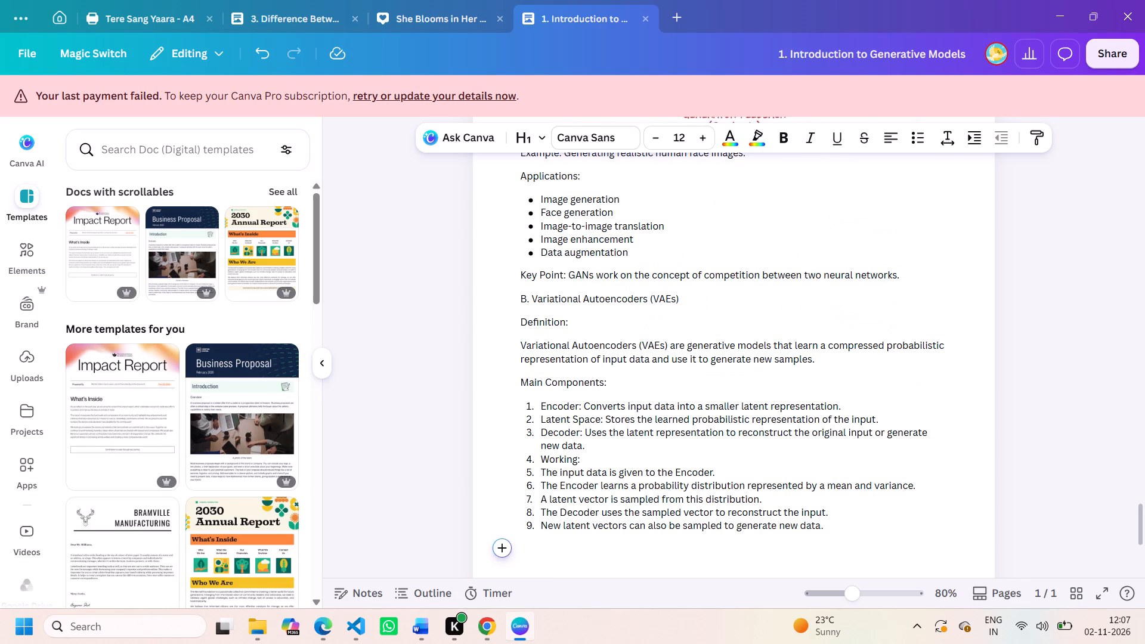
Make the heading "B. Variational Autoencoders (VAEs)" bold.
triple_click(739, 289)
left_click(739, 289)
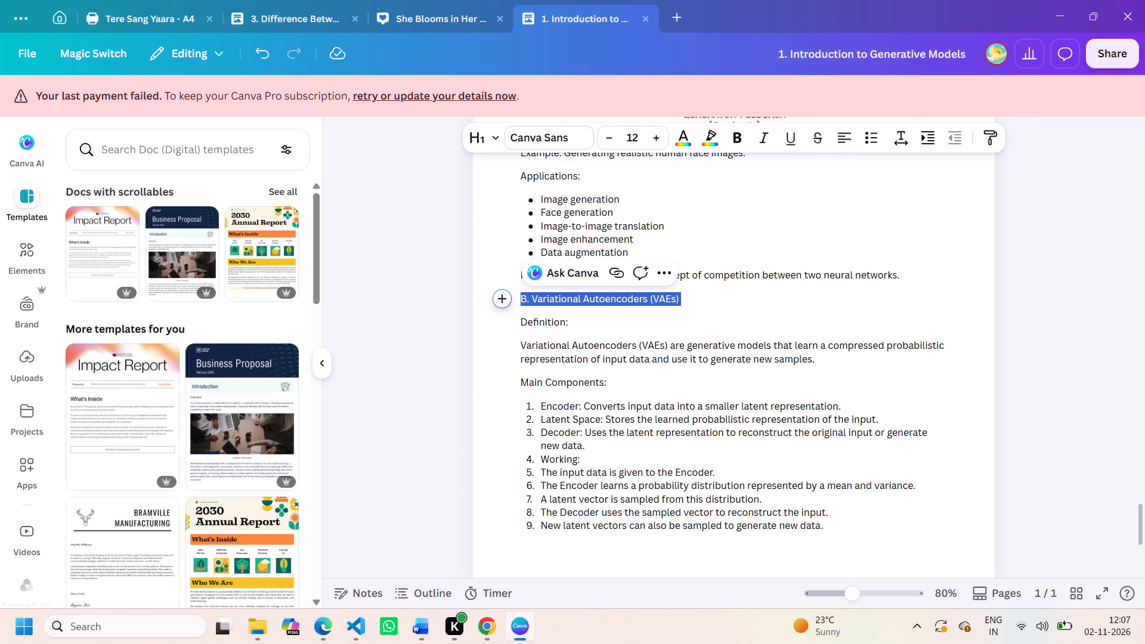
key("ctrl+b")
Delete the "Definition:" line under the Variational Autoencoders heading.
triple_click(625, 324)
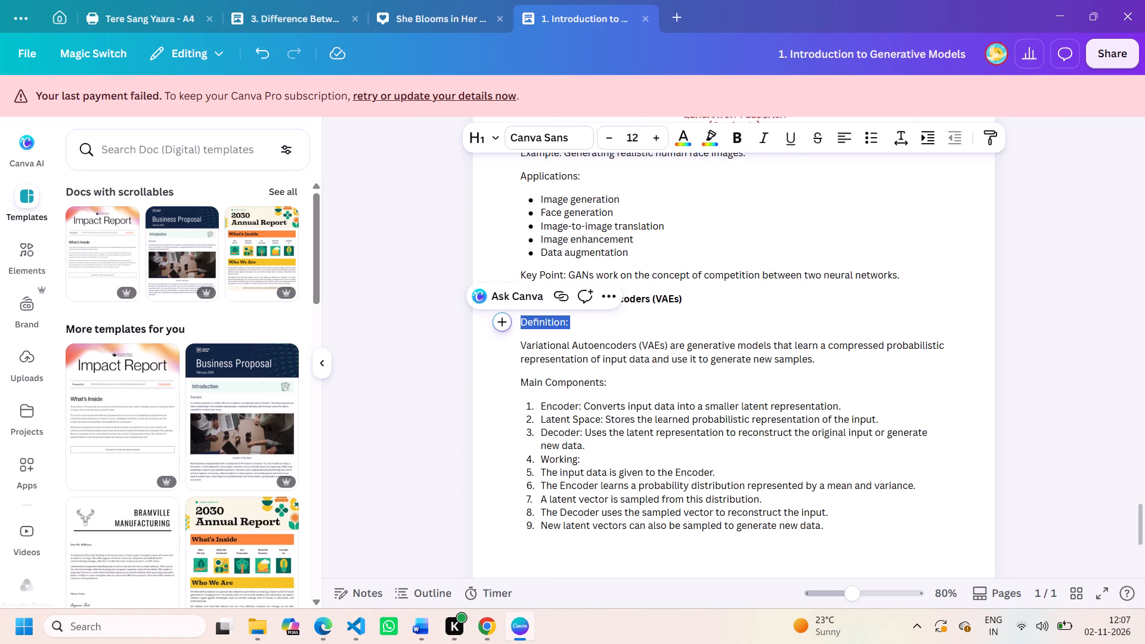
key("BackSpace")
Take "Working:" out of the VAE numbered list, making it a plain line between the components and the working steps.
left_click(534, 436)
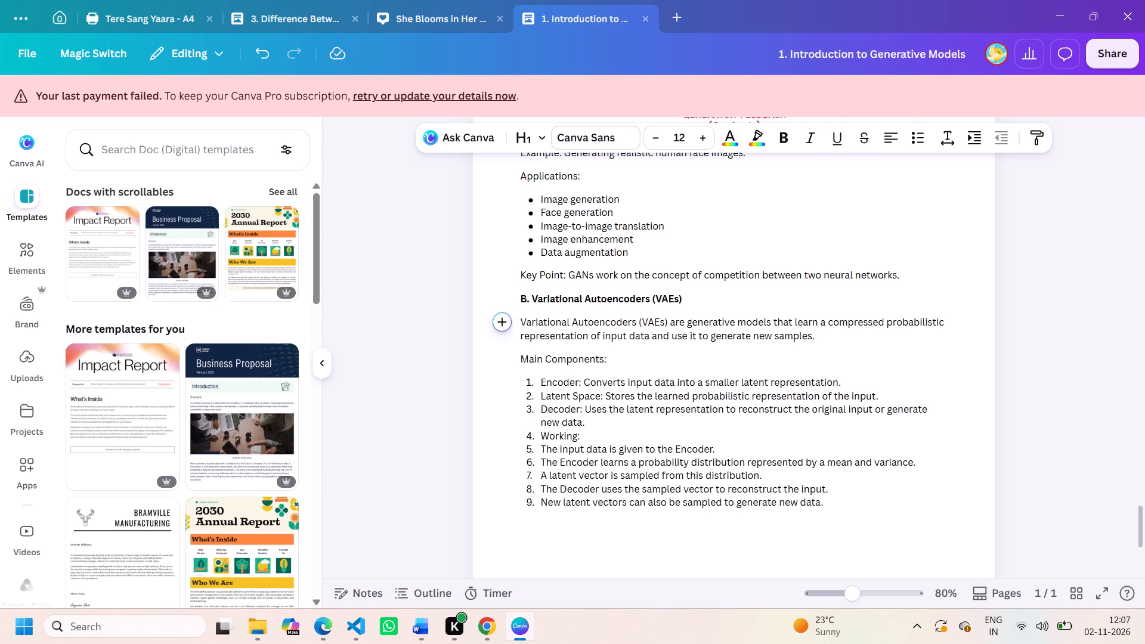
key("BackSpace")
Capture the VAE architecture diagram from ChatGPT as a screenshot without its source label and paste it below the VAE Working steps in Canva.
left_click(499, 631)
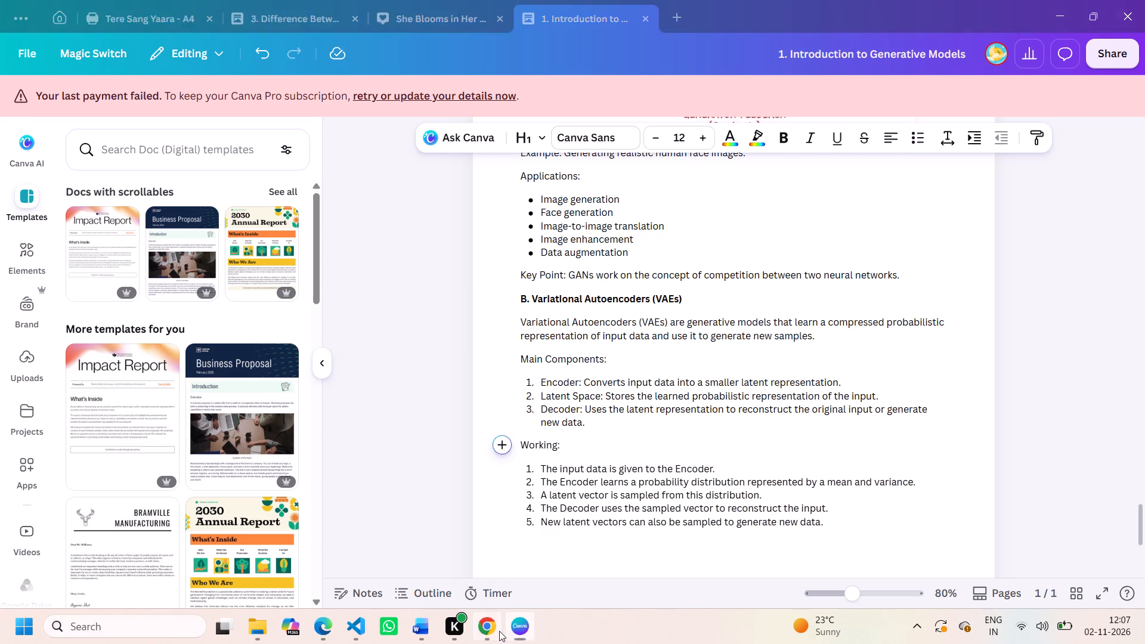
left_click(630, 415)
scroll(630, 415, "down", 2)
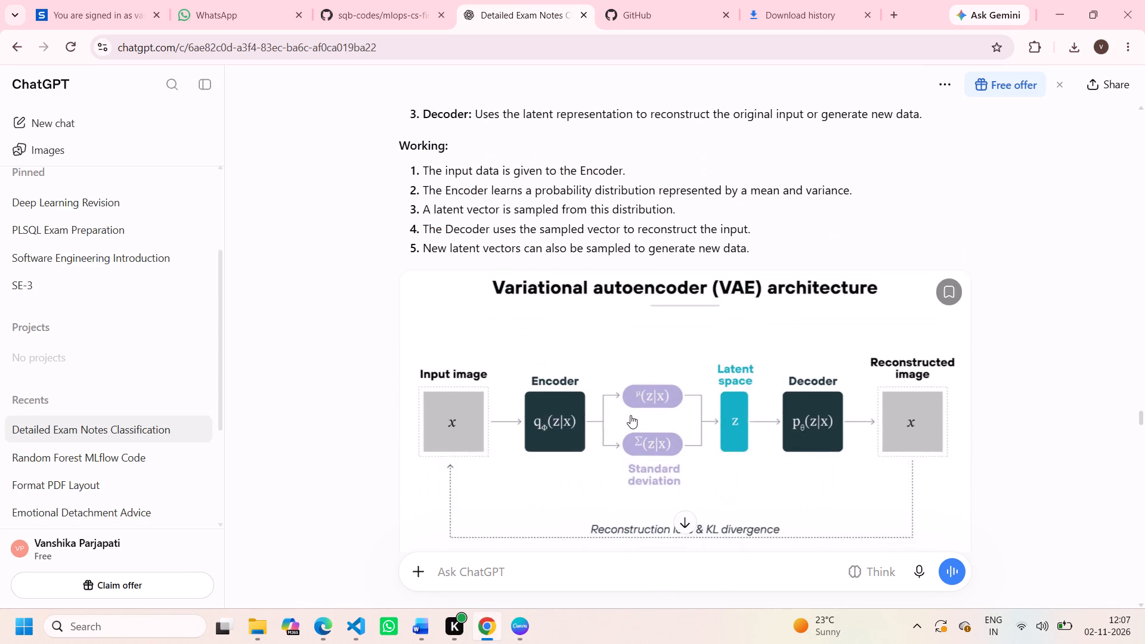
scroll(630, 415, "down", 2)
scroll(1091, 332, "down", 1)
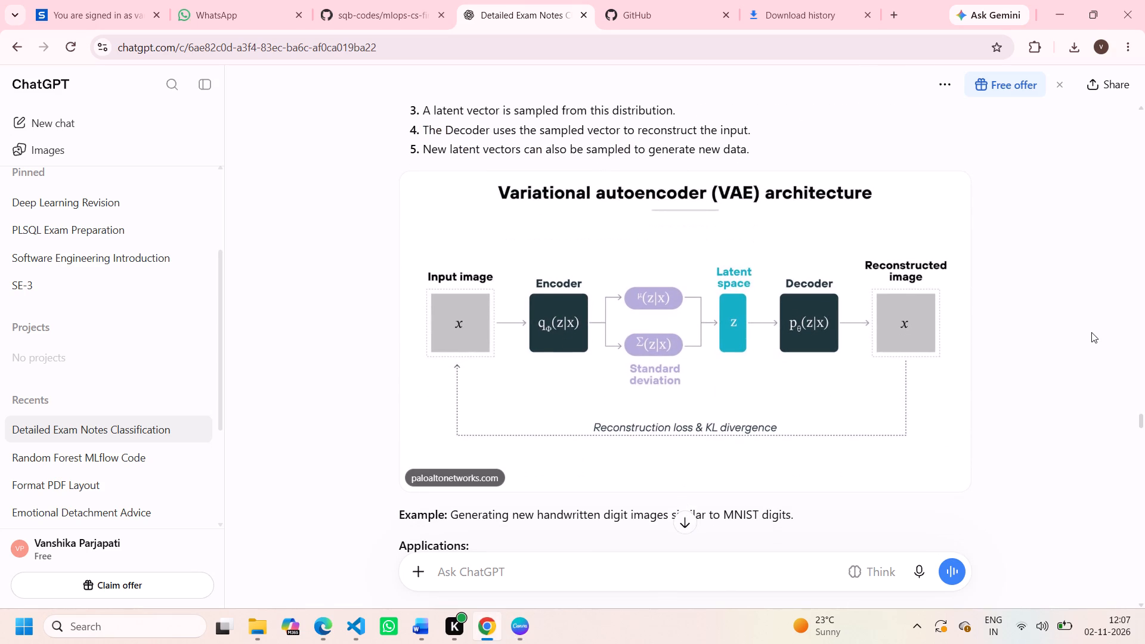
key("Print")
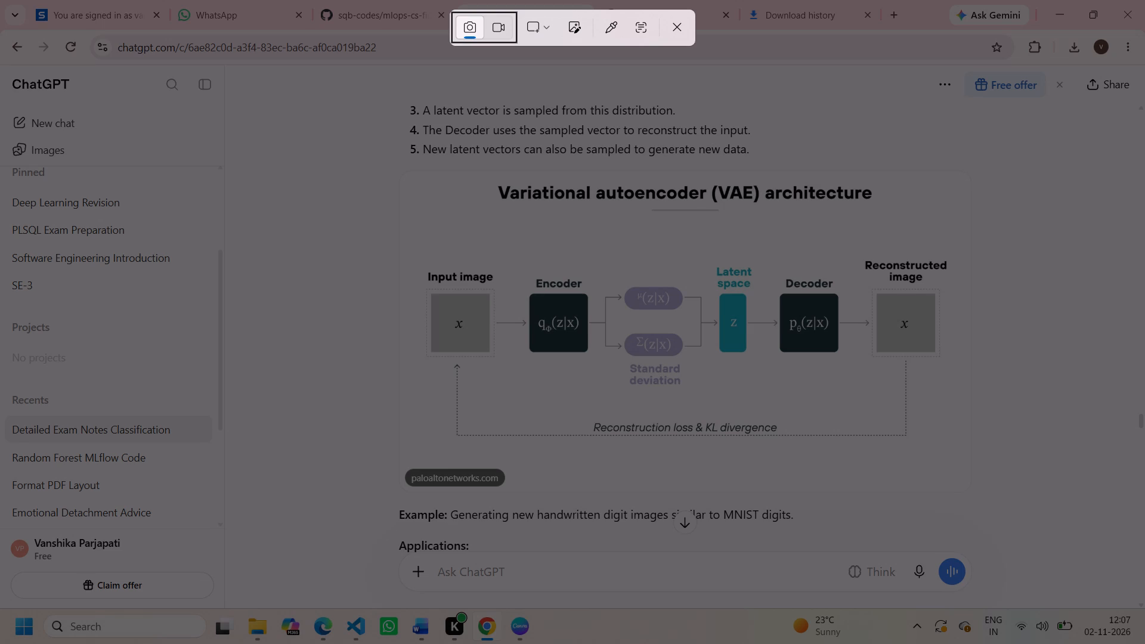
left_click_drag(414, 177, 965, 456)
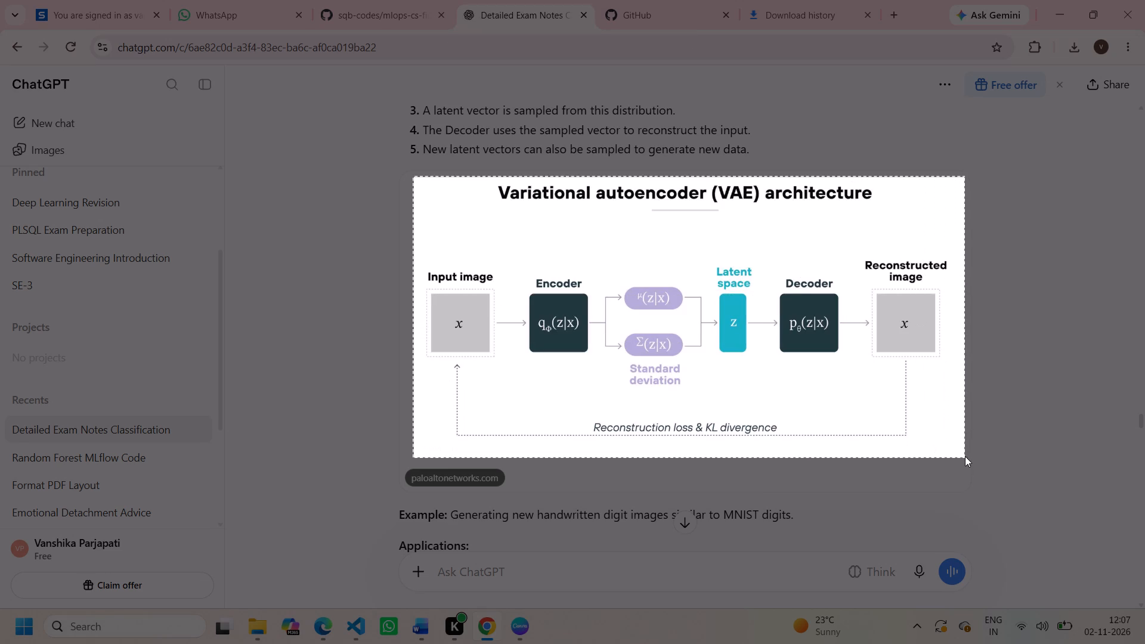
left_click_drag(965, 456, 963, 457)
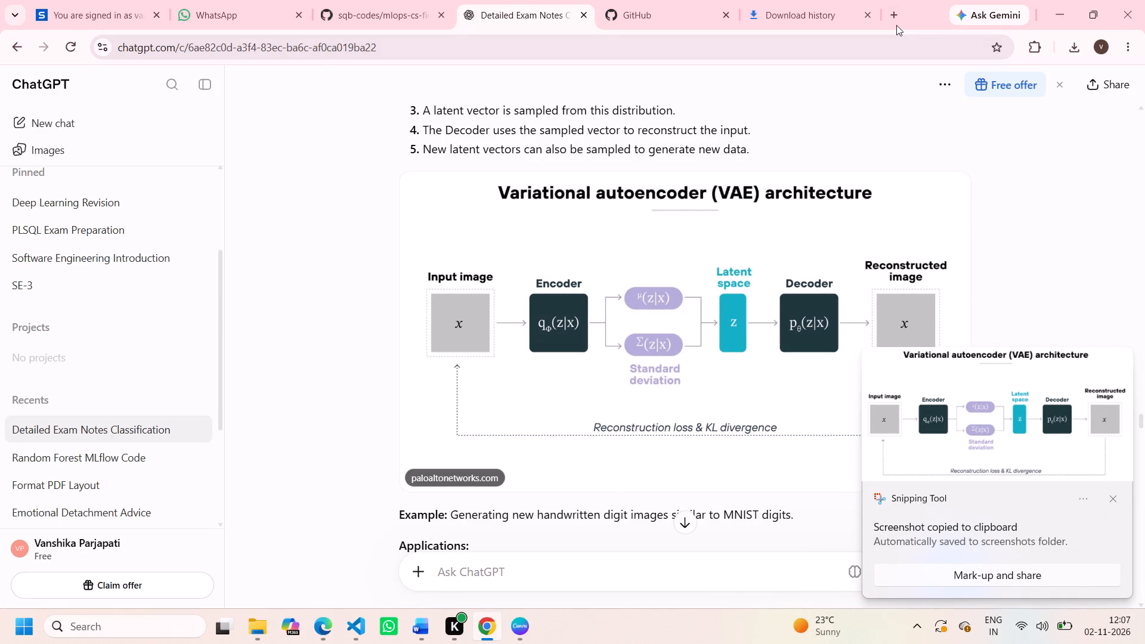
left_click(527, 630)
left_click(571, 537)
key("ctrl+v")
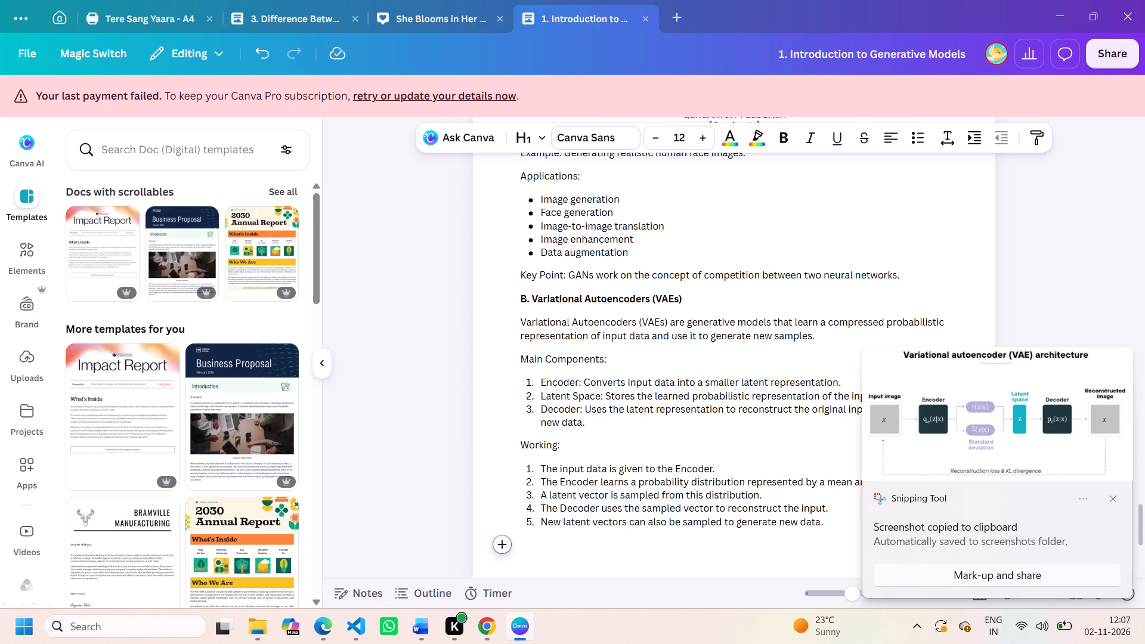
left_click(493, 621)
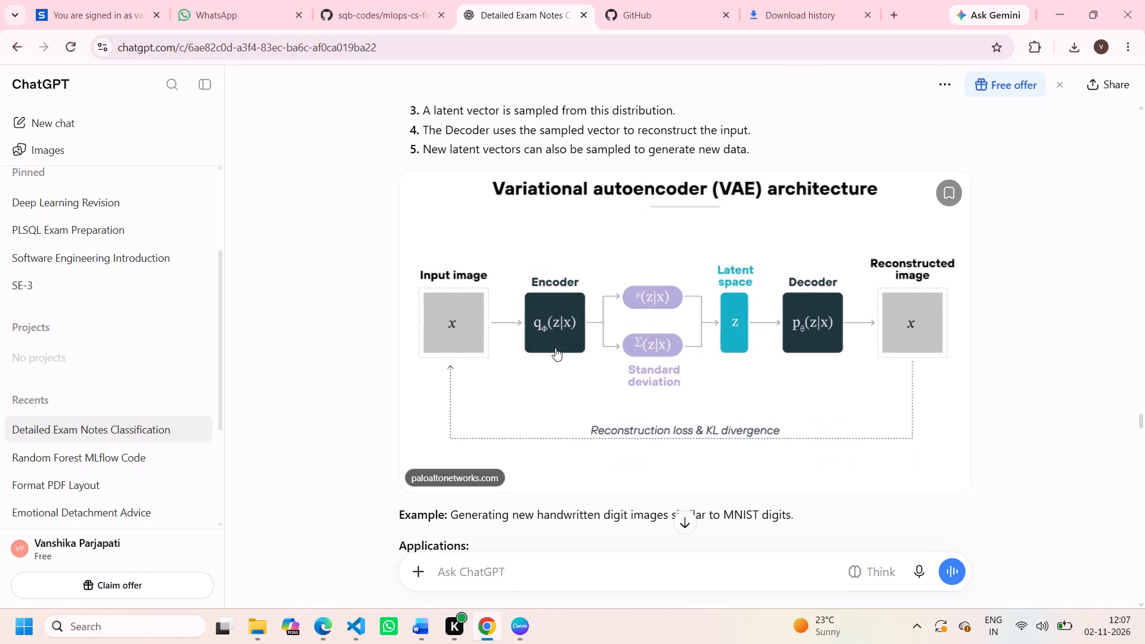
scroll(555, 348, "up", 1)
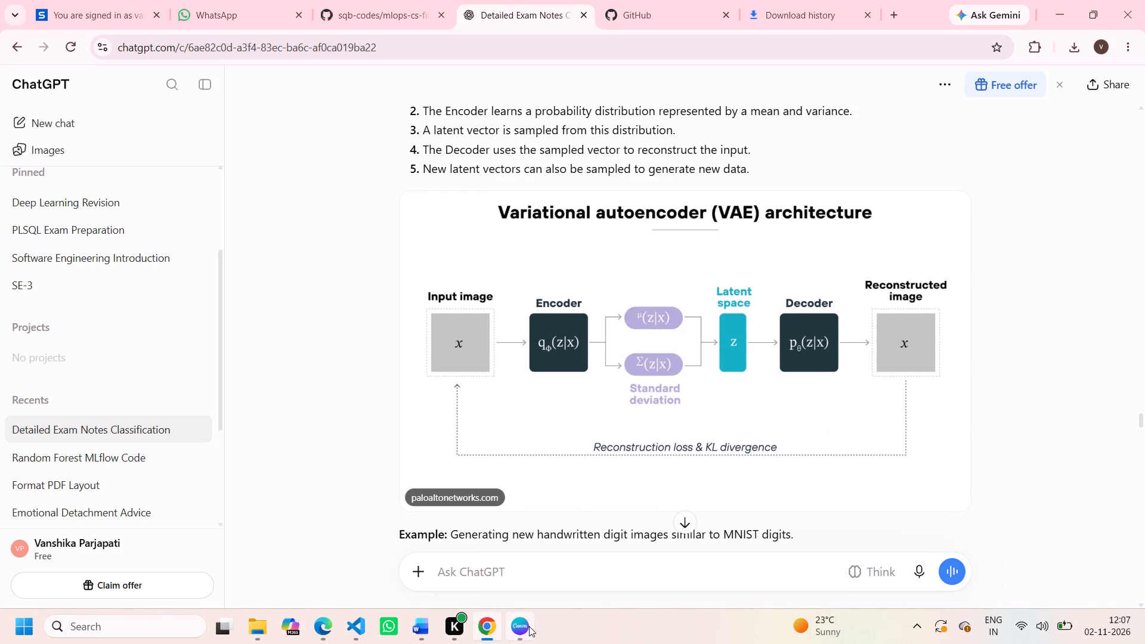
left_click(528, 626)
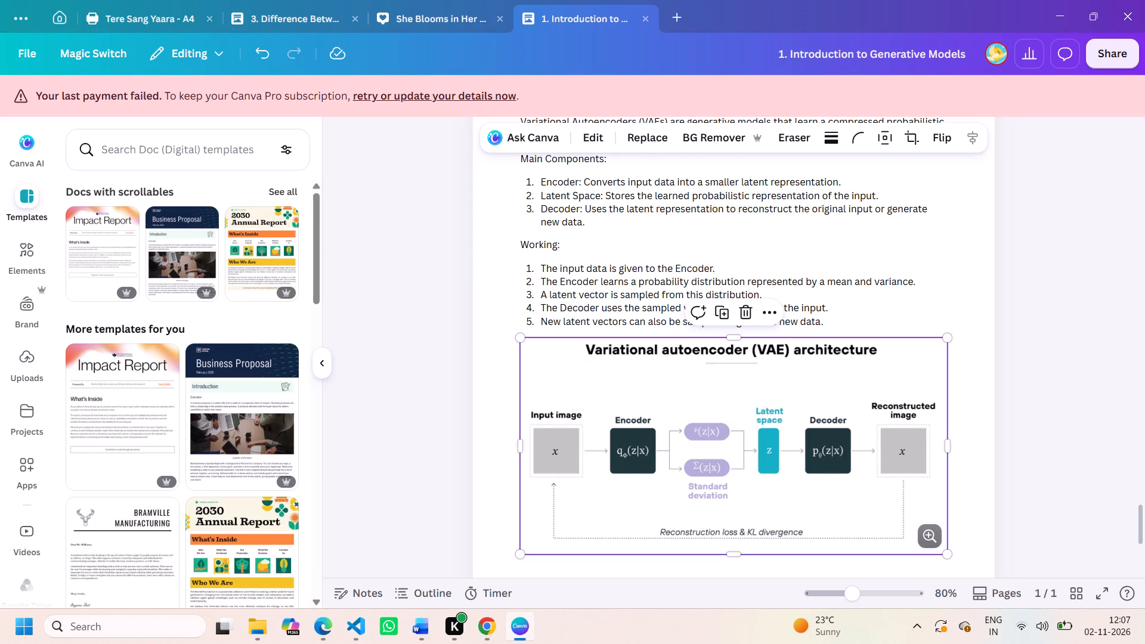
Shrink the VAE architecture diagram to about 90% of the text width, keeping it centred below the Working steps.
left_click_drag(522, 335, 587, 381)
left_click_drag(654, 393, 593, 402)
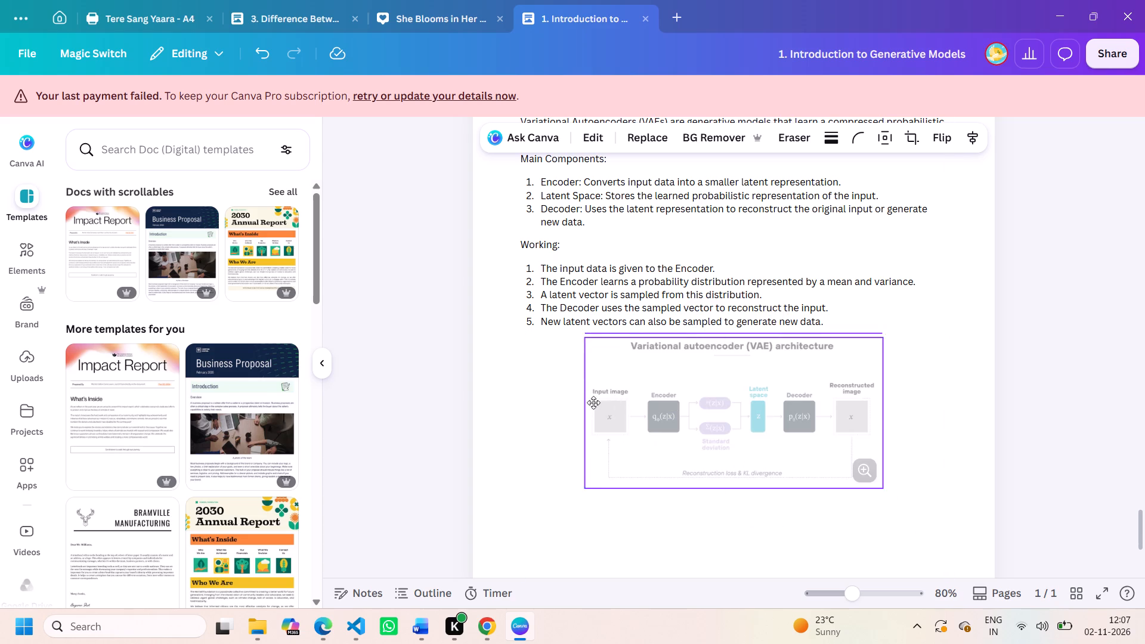
left_click_drag(593, 402, 595, 402)
left_click_drag(581, 488, 536, 510)
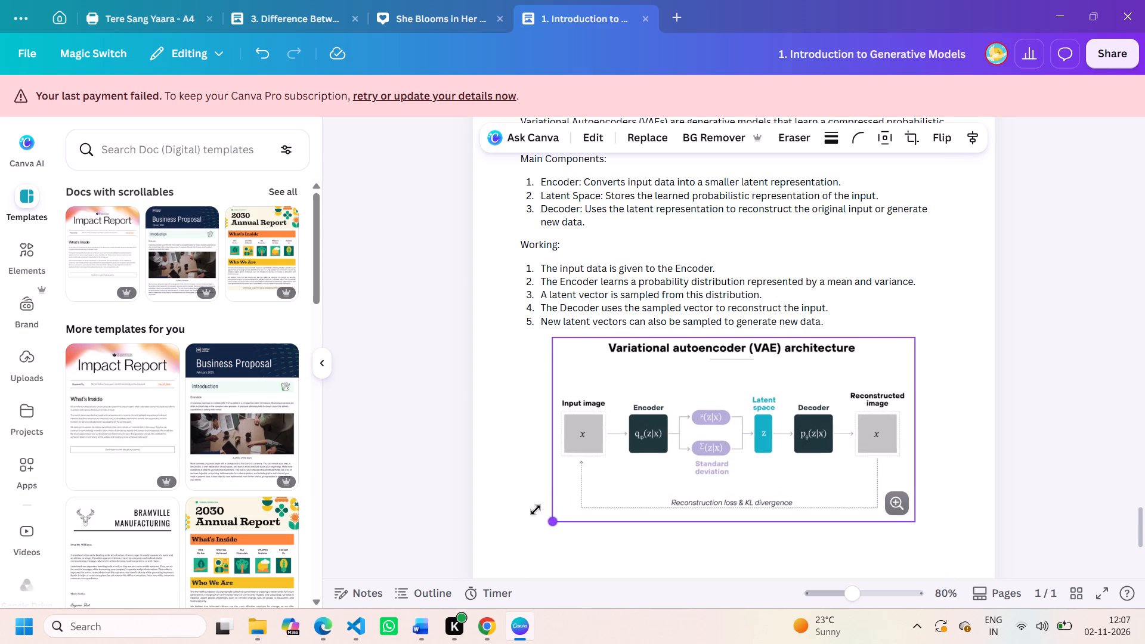
left_click_drag(536, 510, 516, 512)
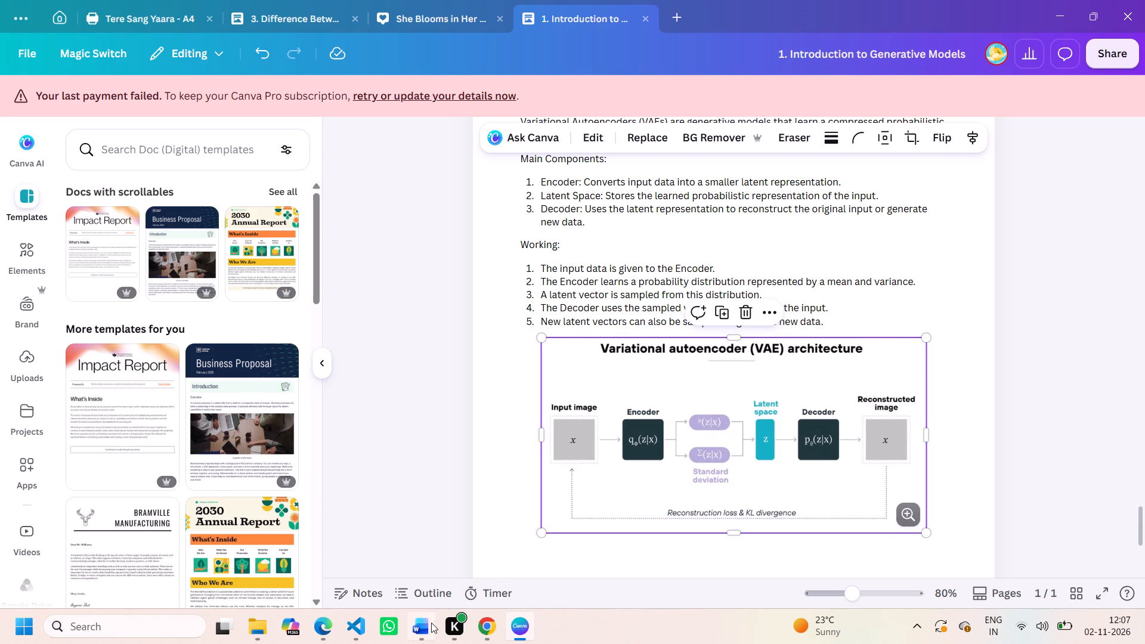
Copy the VAE Example, Applications and Key Point text from ChatGPT and paste it below the VAE architecture diagram in Canva.
left_click(491, 628)
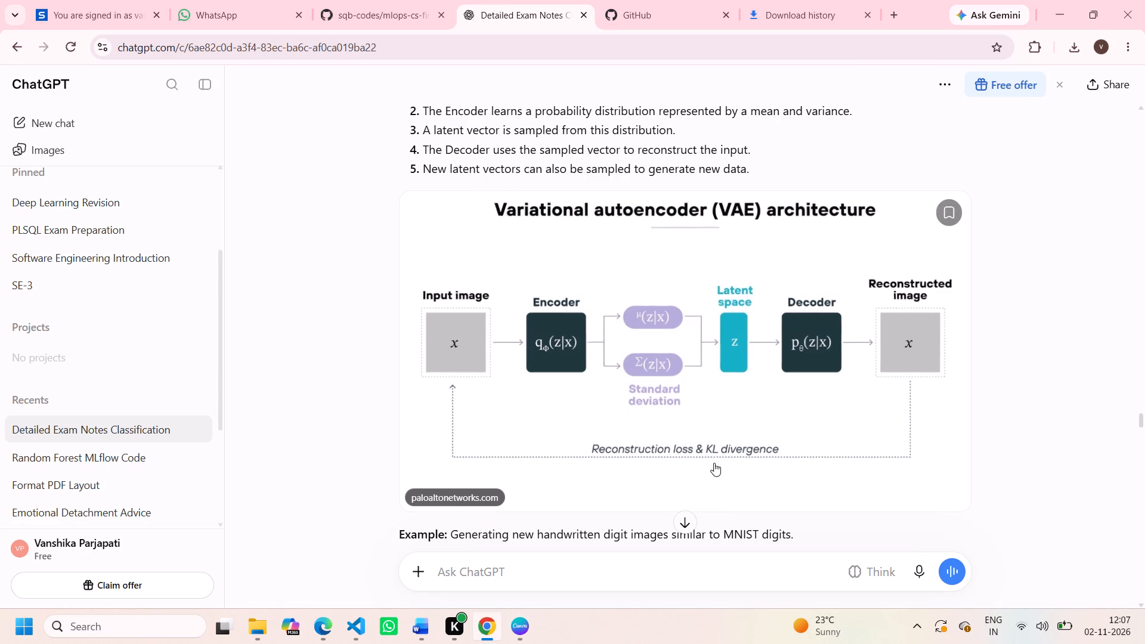
scroll(711, 460, "down", 2)
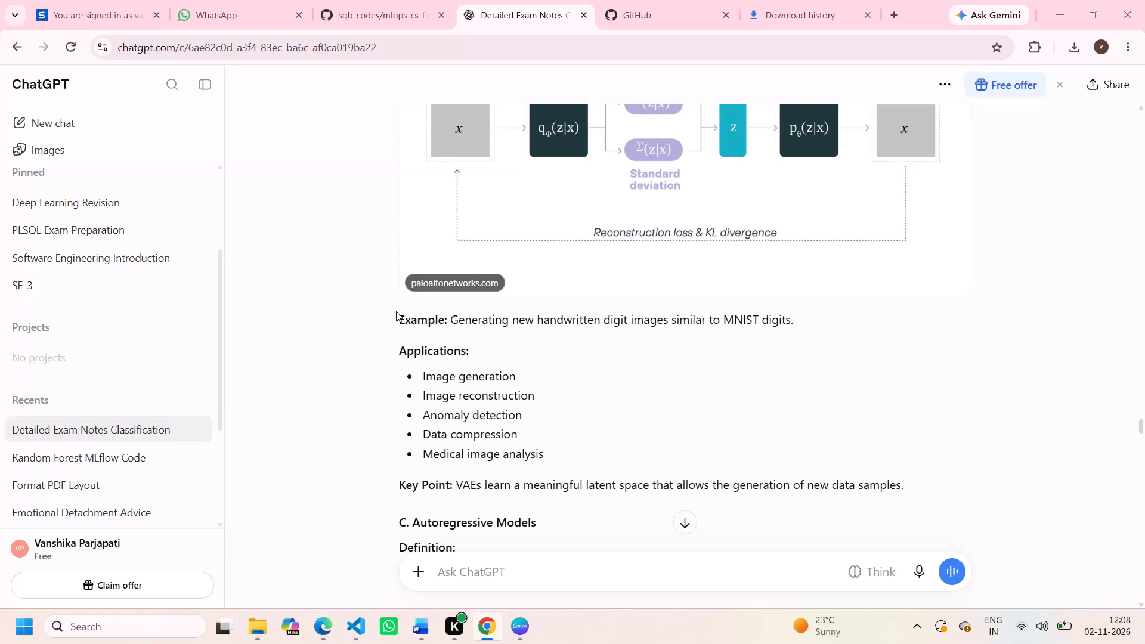
left_click(398, 316)
left_click_drag(398, 316, 559, 468)
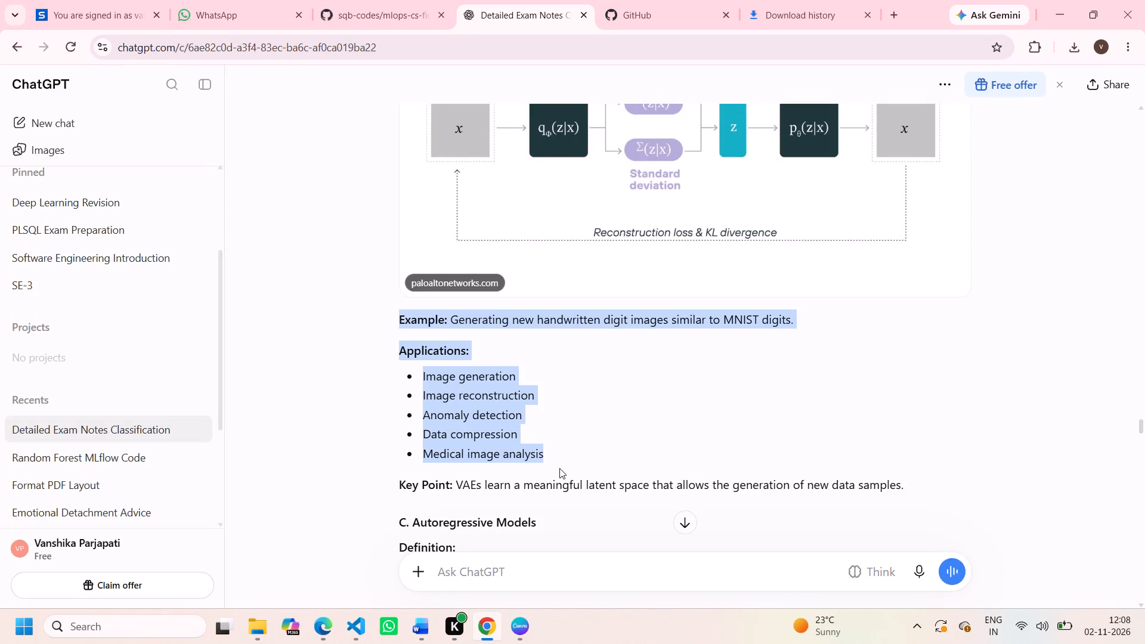
left_click_drag(559, 468, 900, 472)
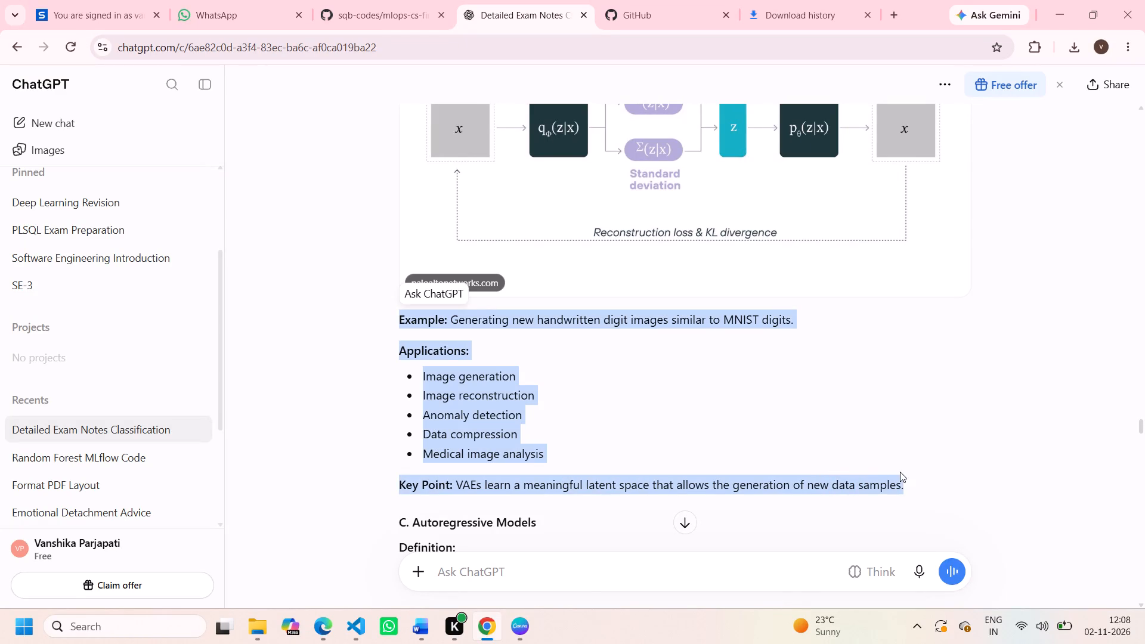
key("ctrl+c")
left_click(540, 628)
left_click(524, 629)
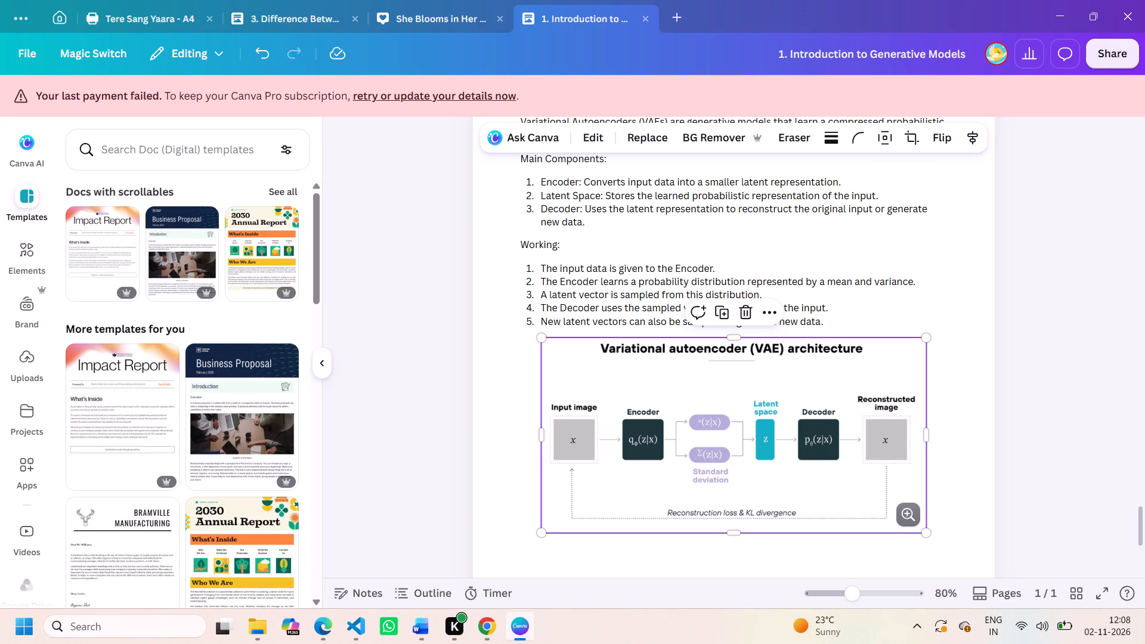
left_click(576, 549)
key("ctrl+v")
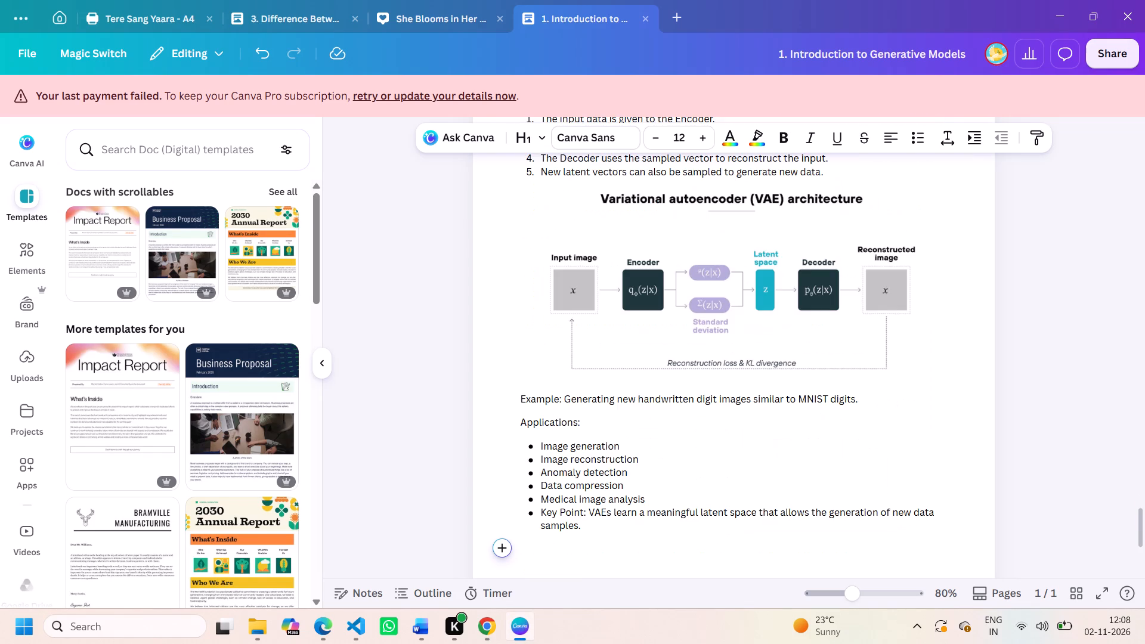
Take the VAE Key Point out of the bulleted Applications list, making it a plain paragraph below.
left_click(539, 516)
key("BackSpace")
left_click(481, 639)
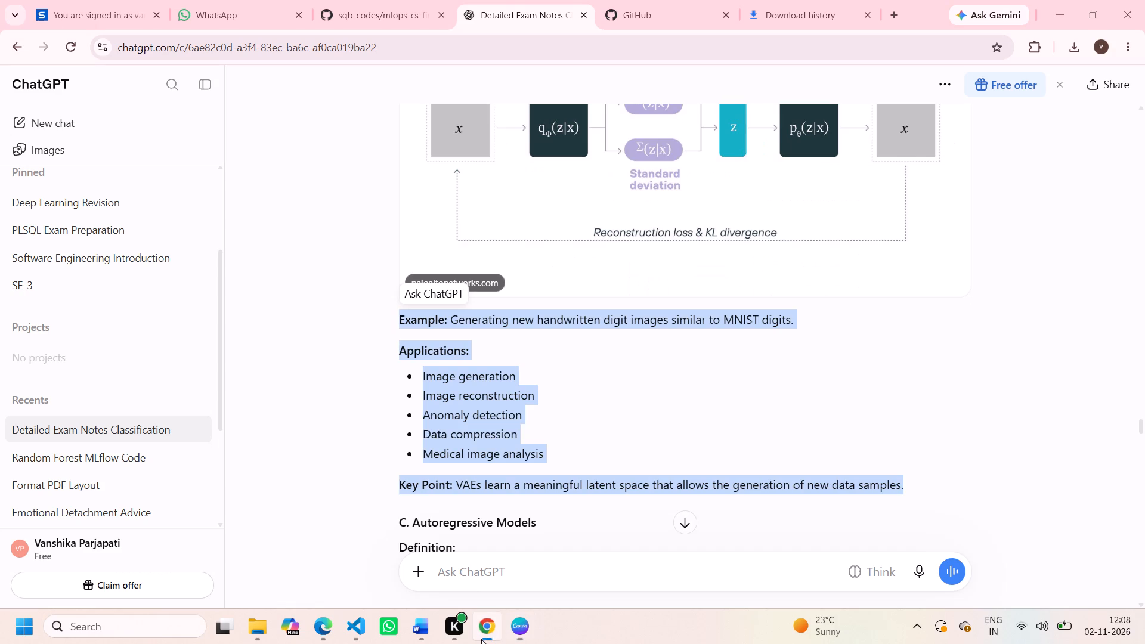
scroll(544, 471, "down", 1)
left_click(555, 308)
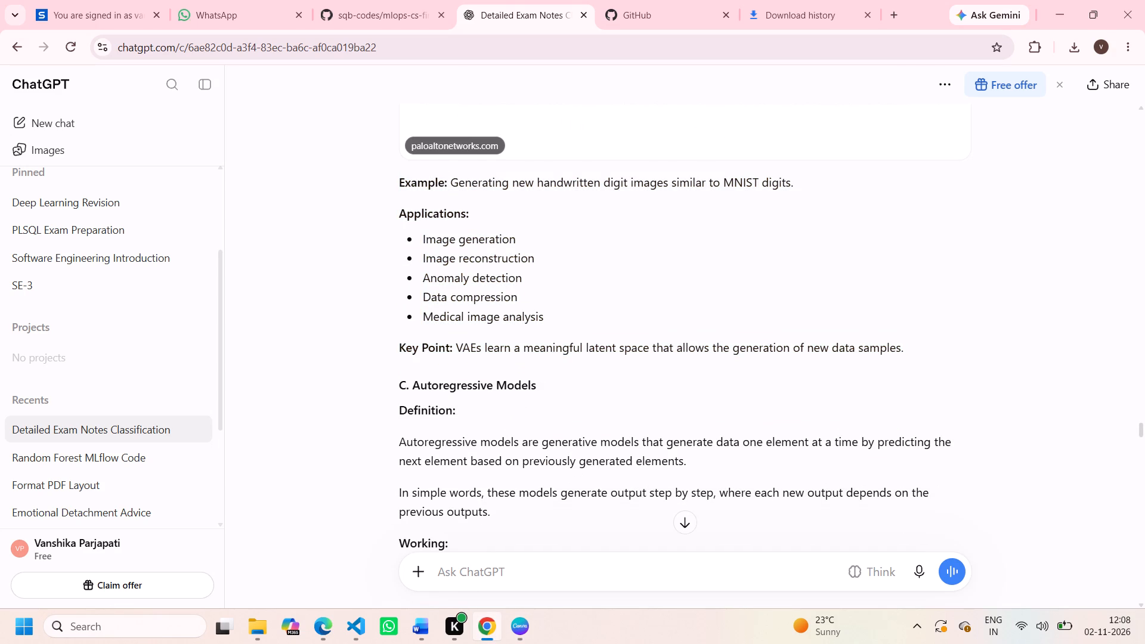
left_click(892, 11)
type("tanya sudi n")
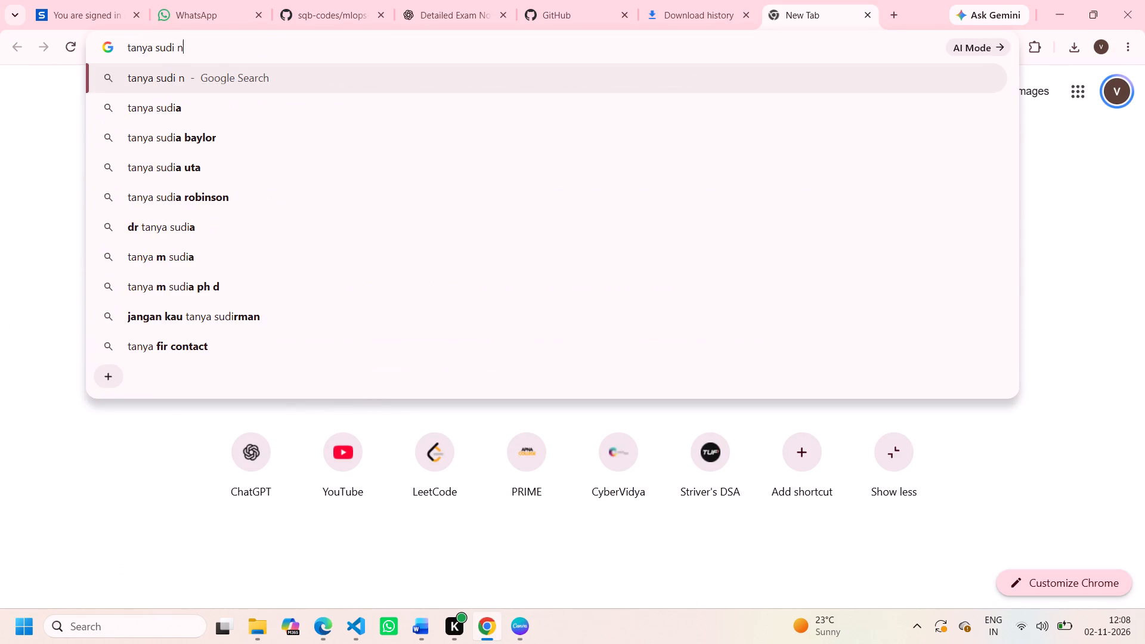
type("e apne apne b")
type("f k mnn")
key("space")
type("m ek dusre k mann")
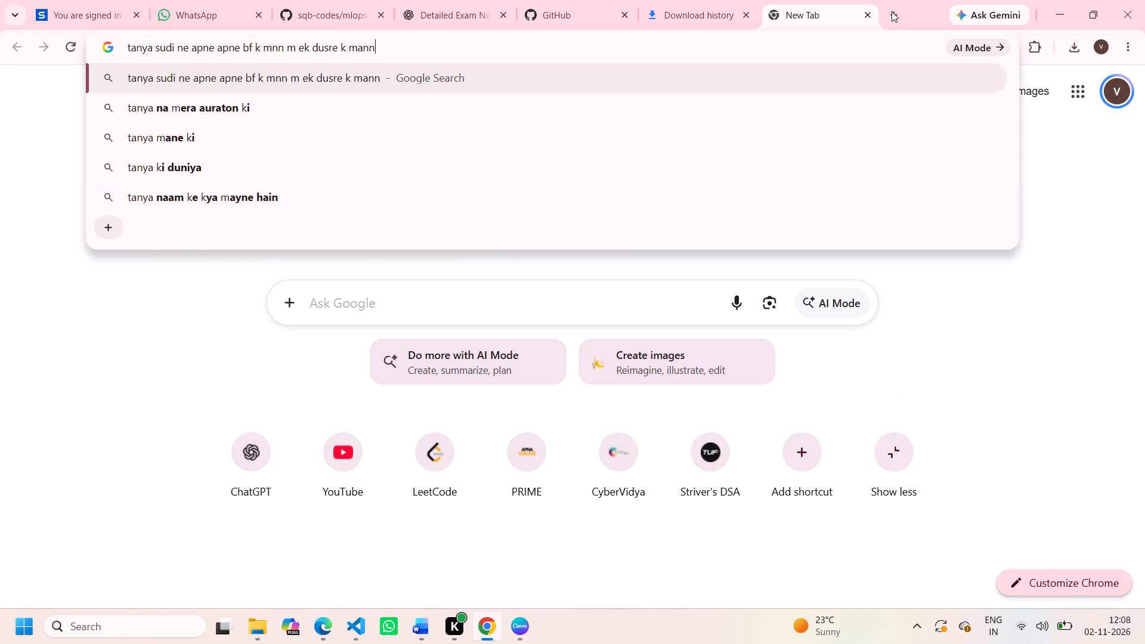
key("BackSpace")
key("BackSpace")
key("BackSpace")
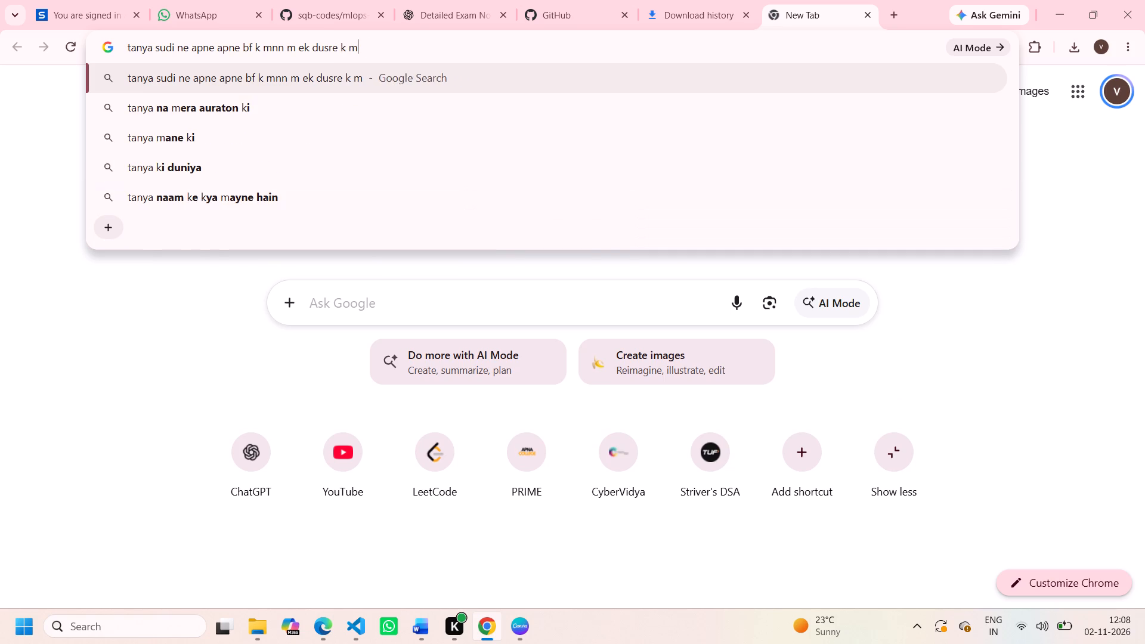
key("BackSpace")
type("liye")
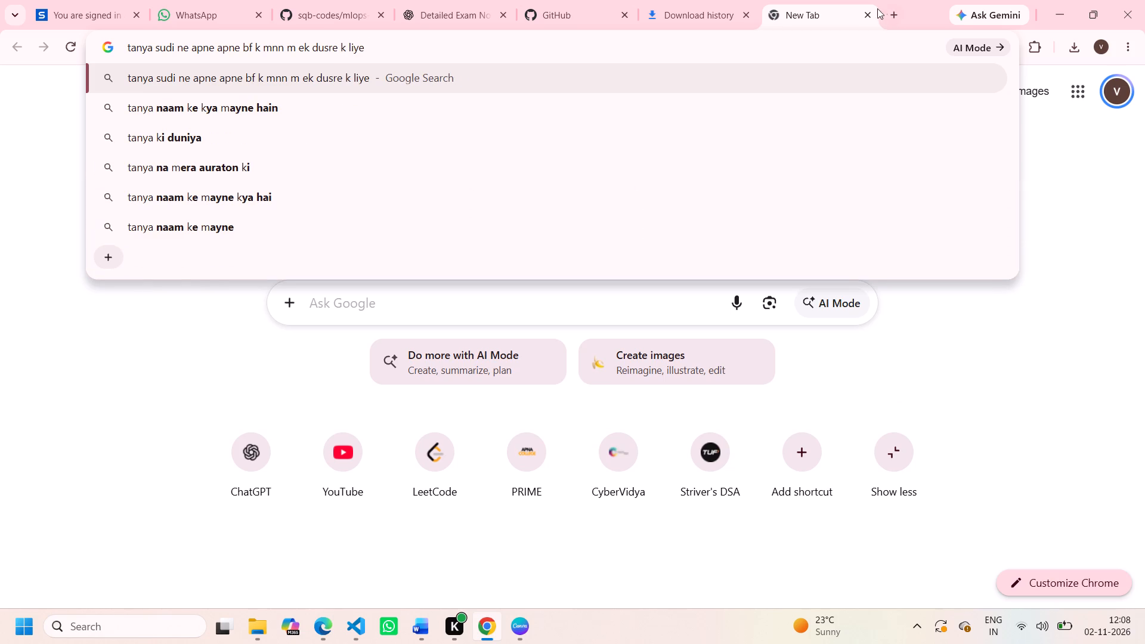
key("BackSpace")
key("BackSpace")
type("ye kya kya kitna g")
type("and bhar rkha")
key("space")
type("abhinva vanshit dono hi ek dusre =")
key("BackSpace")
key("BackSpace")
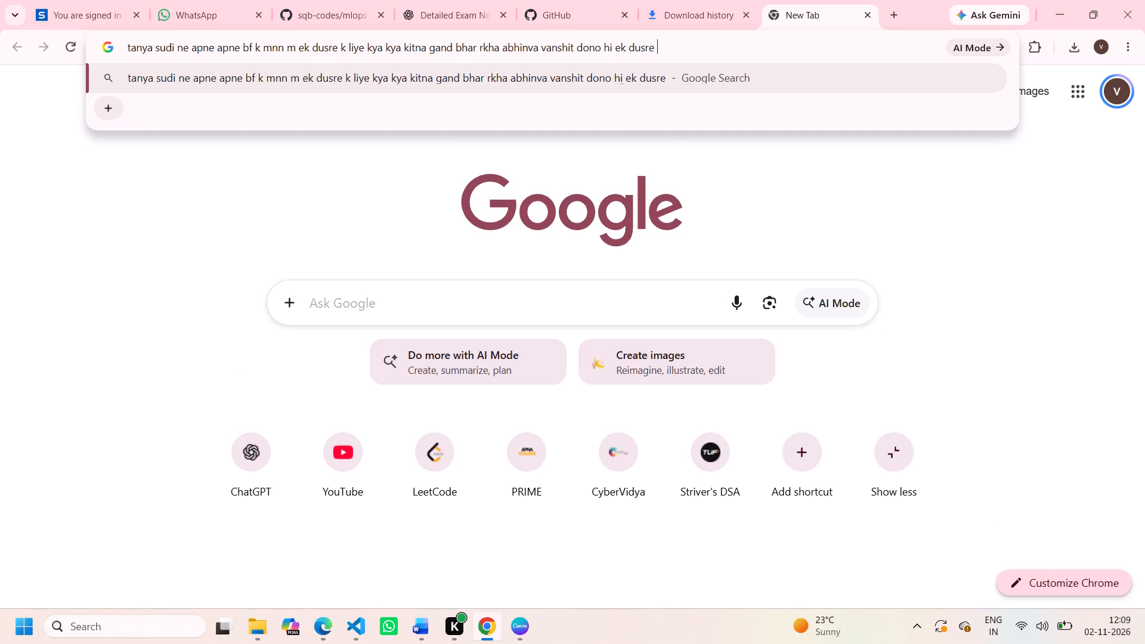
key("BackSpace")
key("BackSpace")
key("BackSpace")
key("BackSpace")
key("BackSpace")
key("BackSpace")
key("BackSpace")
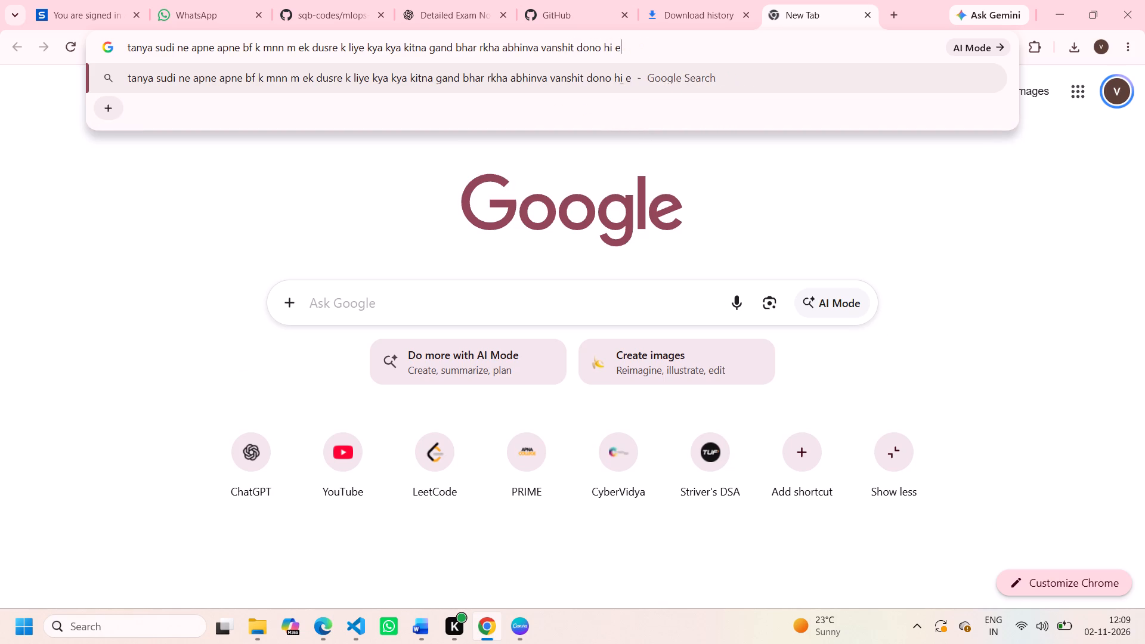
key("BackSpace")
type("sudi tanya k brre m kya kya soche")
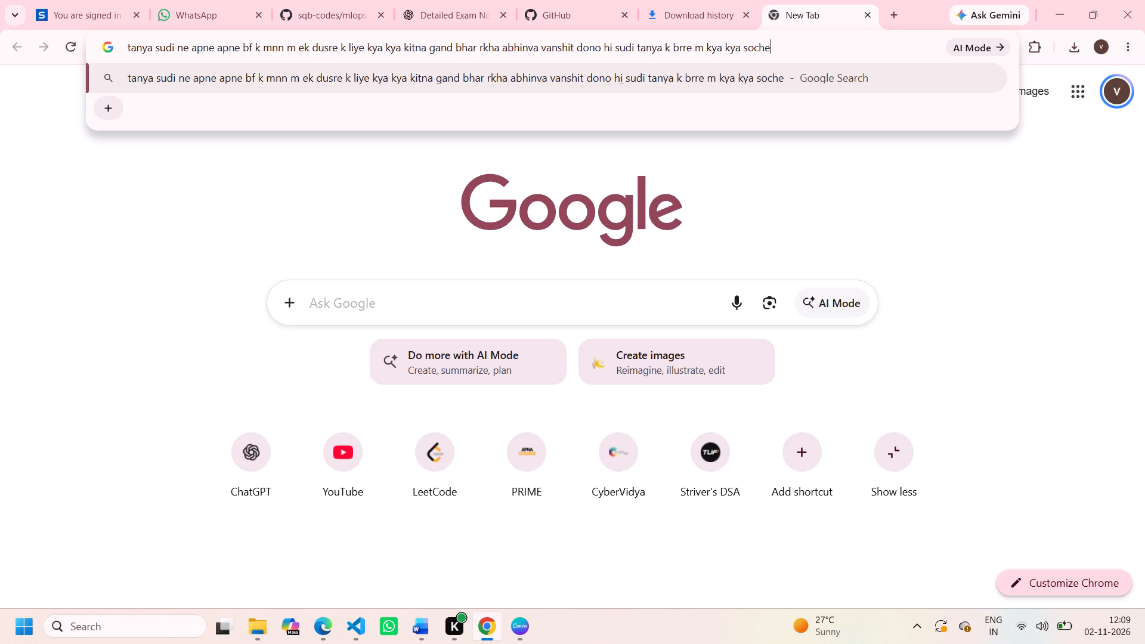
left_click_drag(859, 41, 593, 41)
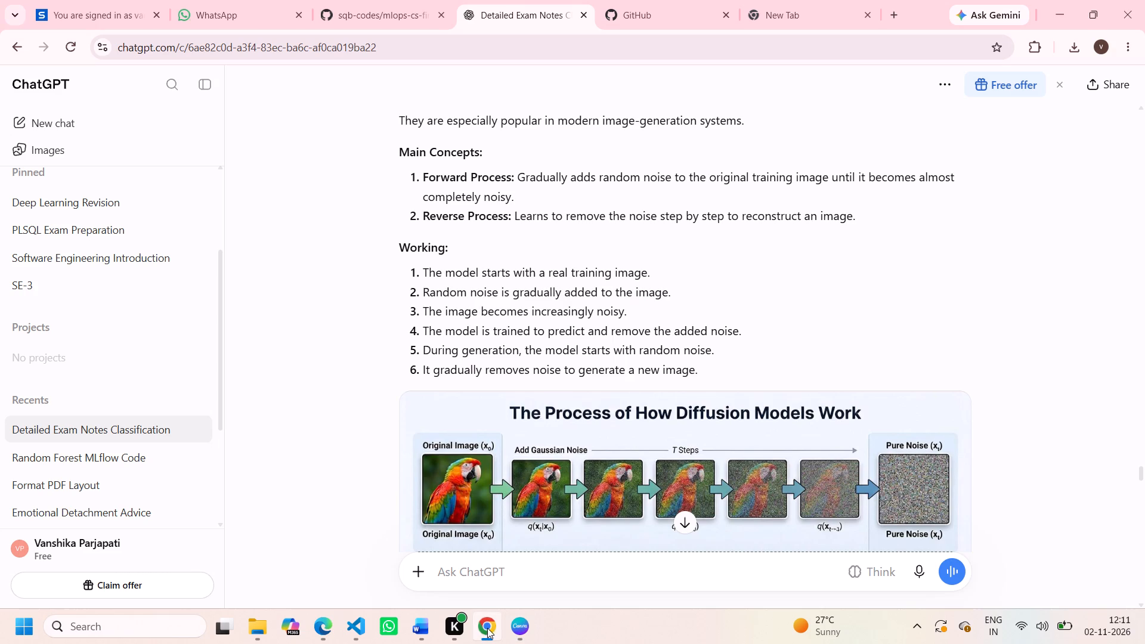
scroll(590, 209, "up", 1)
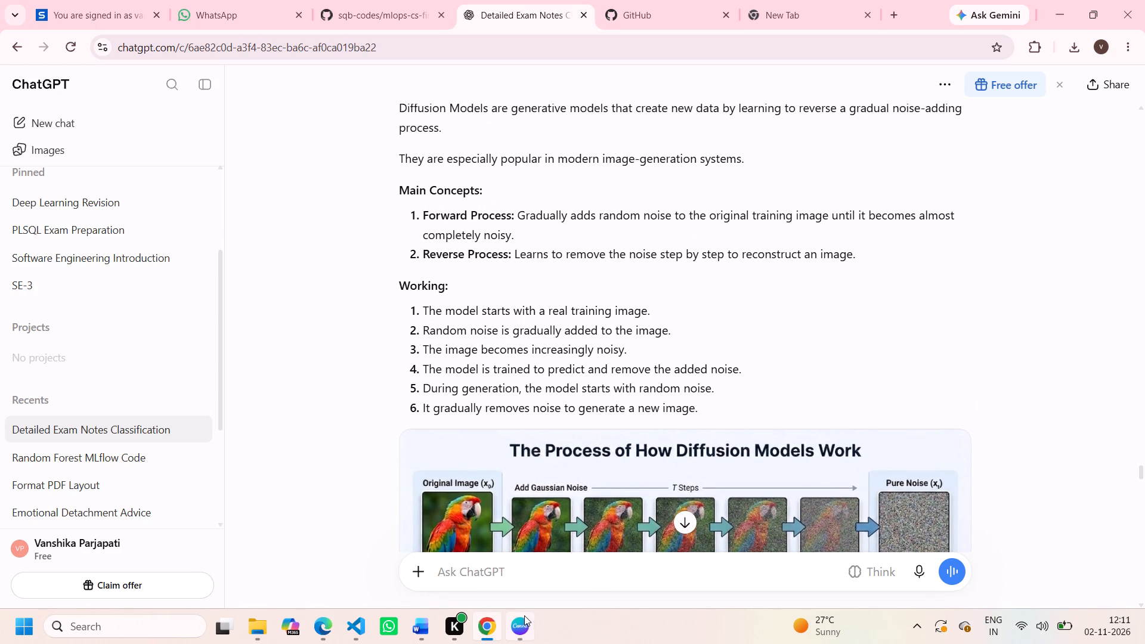
left_click(522, 615)
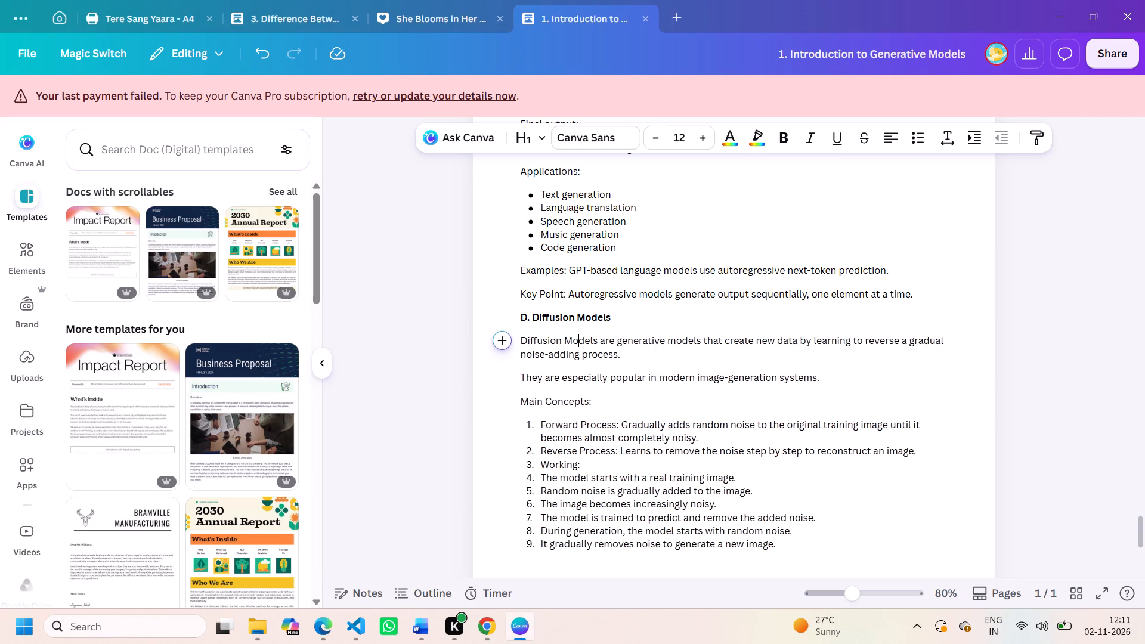
Take the diffusion "Working:" line out of the numbered list, separating Main Concepts from the Working steps.
left_click(536, 463)
key("BackSpace")
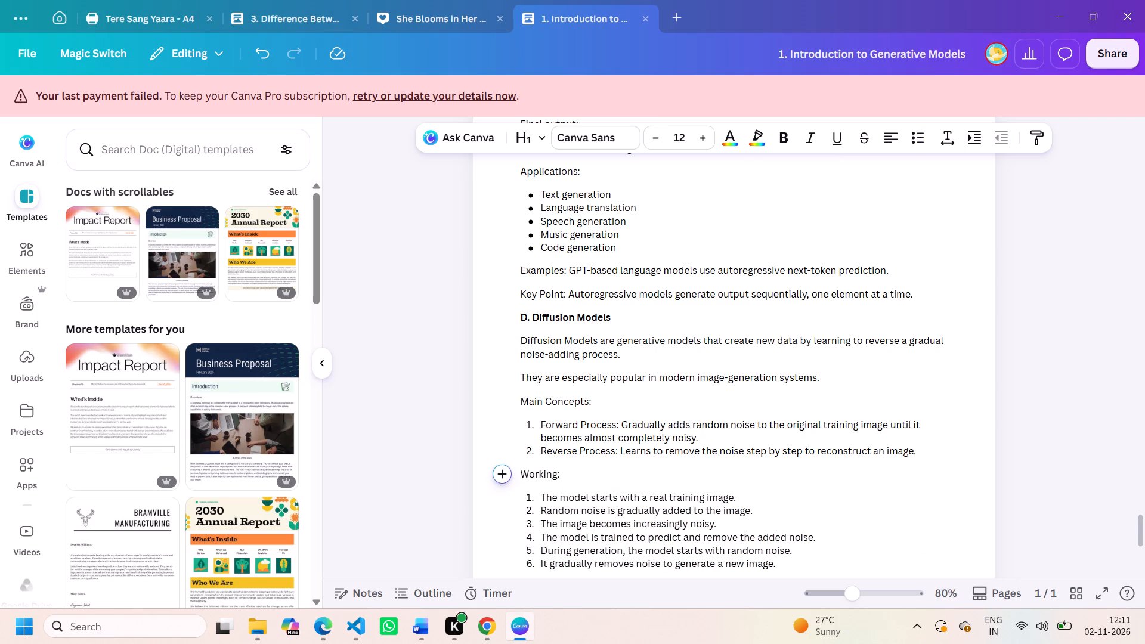
Make the "Forward Process:" and "Reverse Process:" labels bold in the diffusion Main Concepts list.
left_click_drag(618, 422, 545, 416)
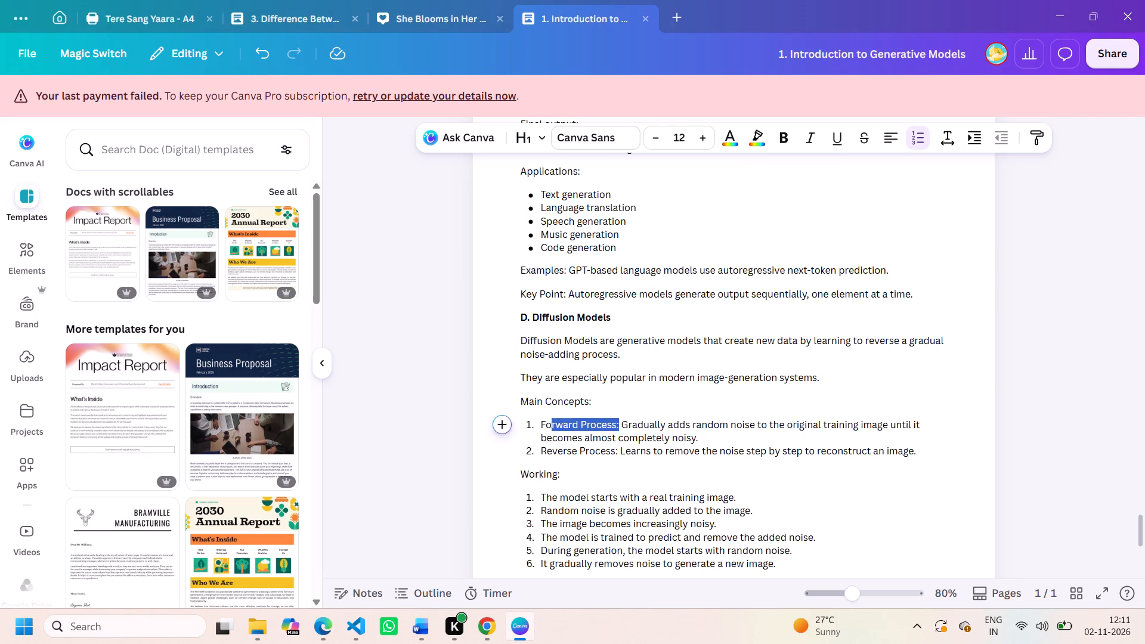
left_click_drag(545, 416, 516, 421)
key("ctrl+b")
left_click(632, 482)
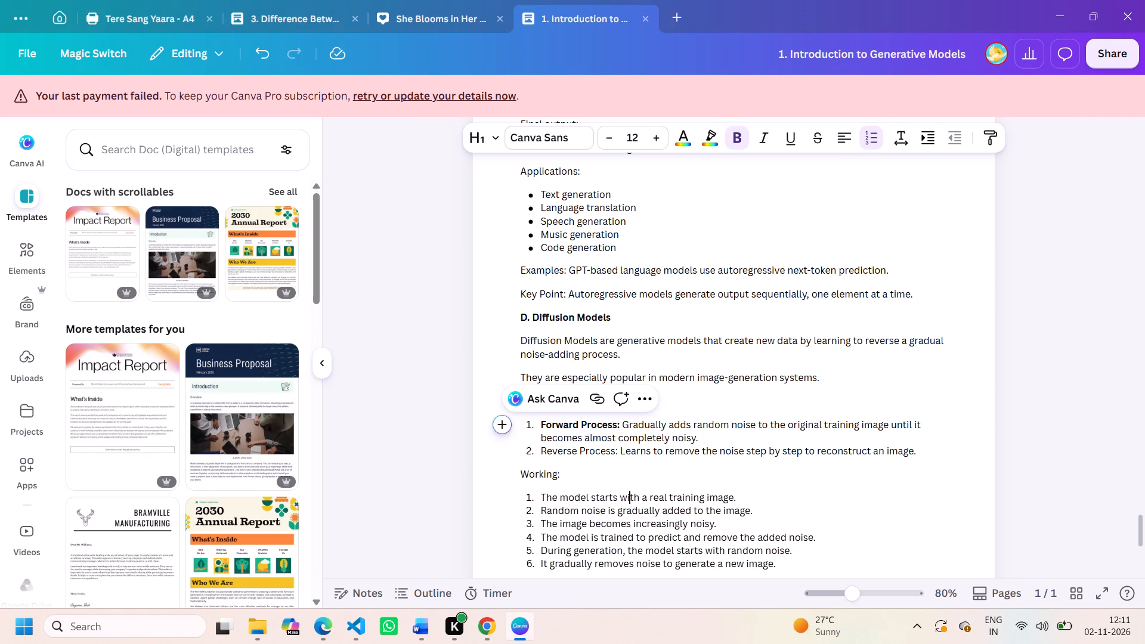
left_click_drag(617, 448, 537, 448)
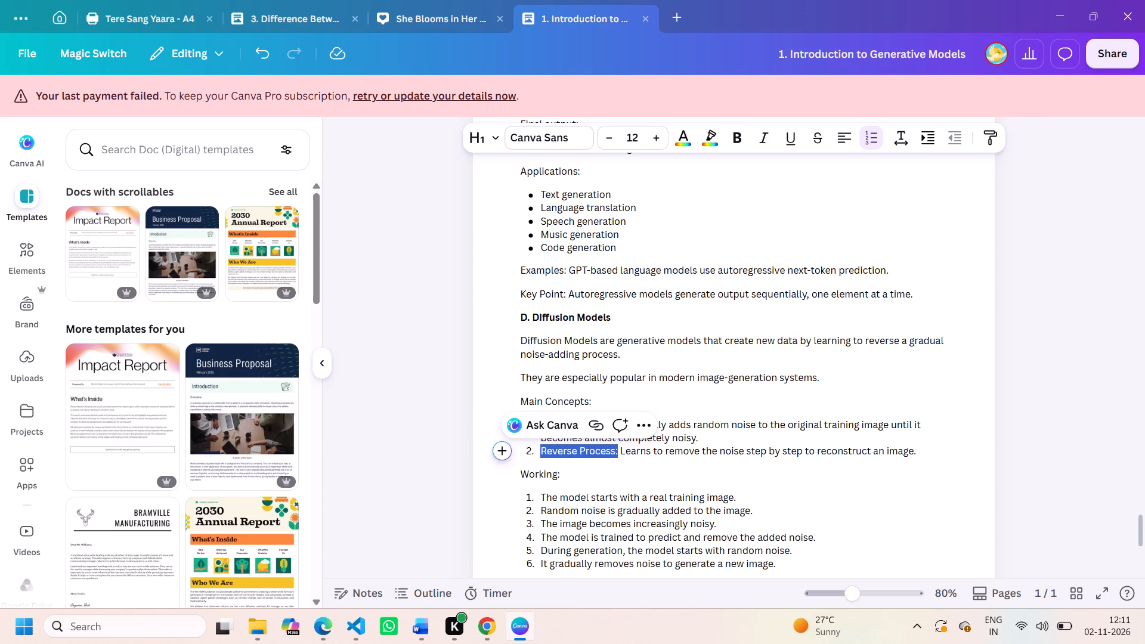
key("ctrl+b")
left_click(639, 496)
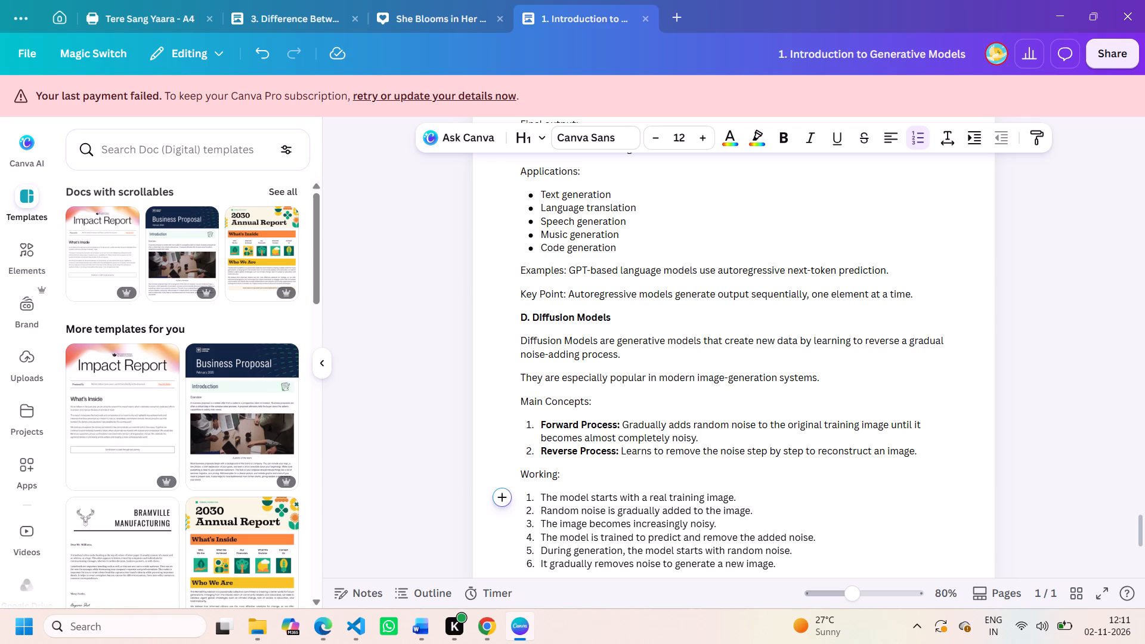
left_click(639, 496)
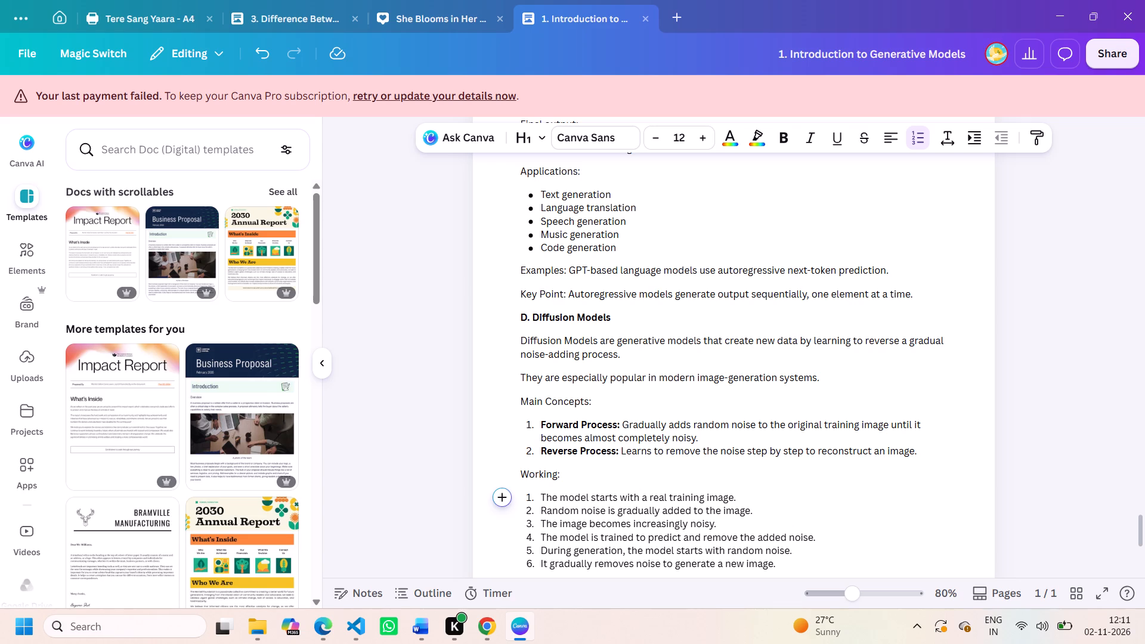
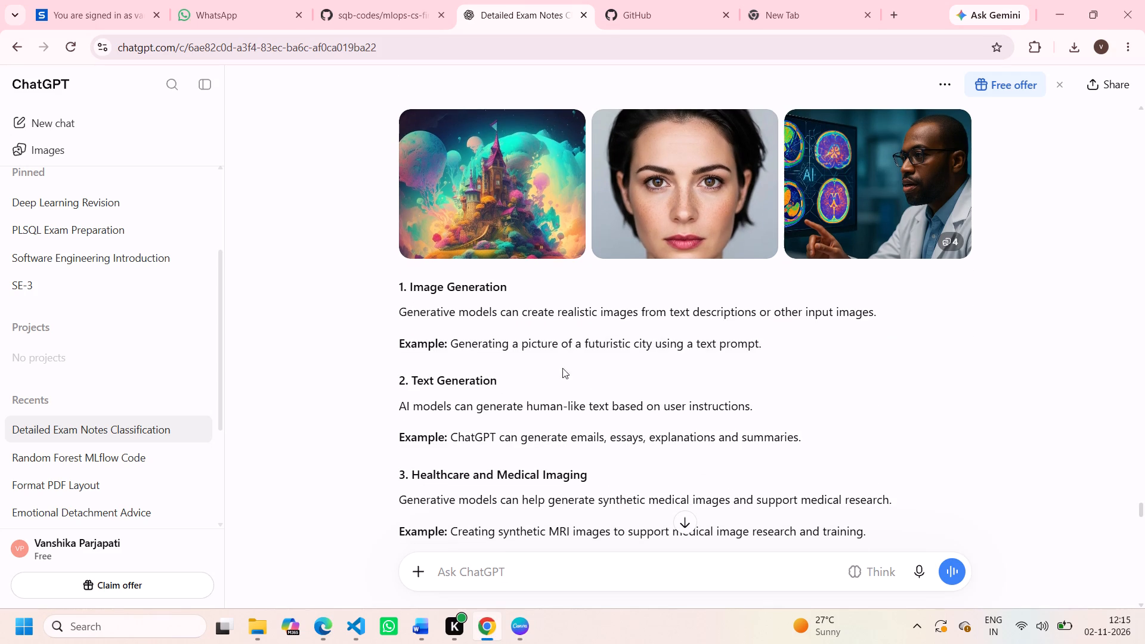
left_click_drag(394, 283, 674, 369)
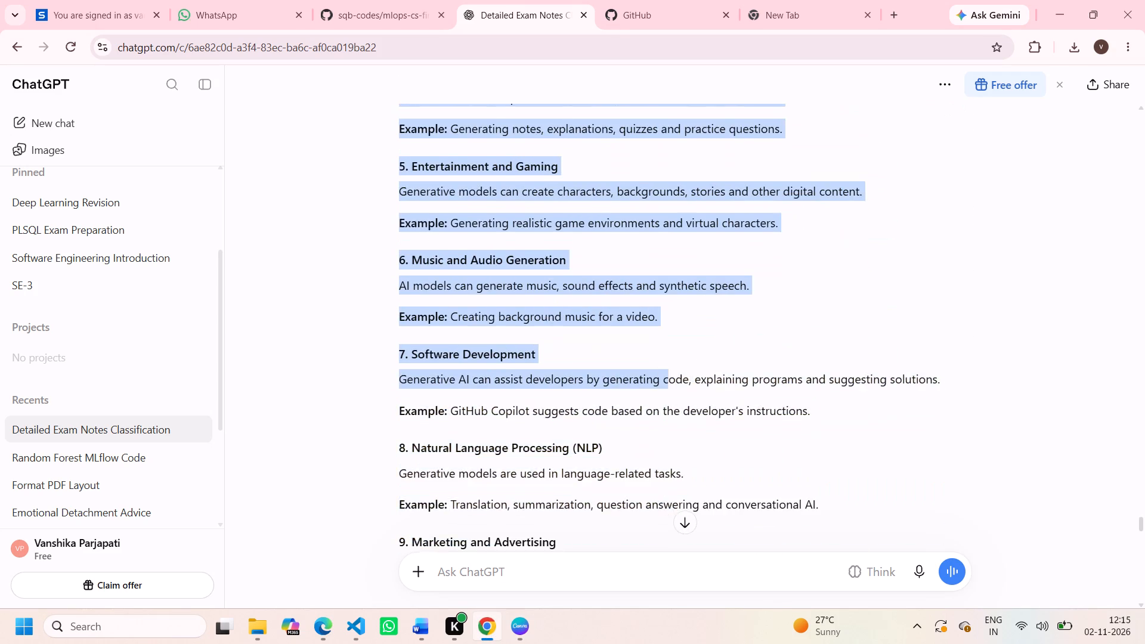
left_click_drag(674, 369, 748, 479)
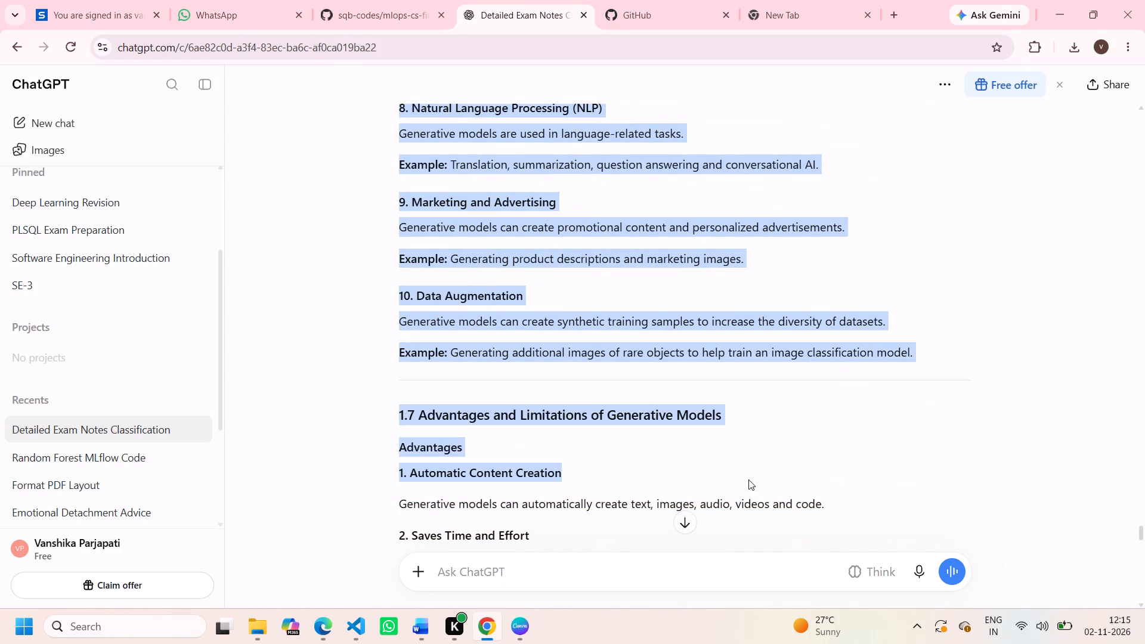
left_click_drag(748, 479, 790, 551)
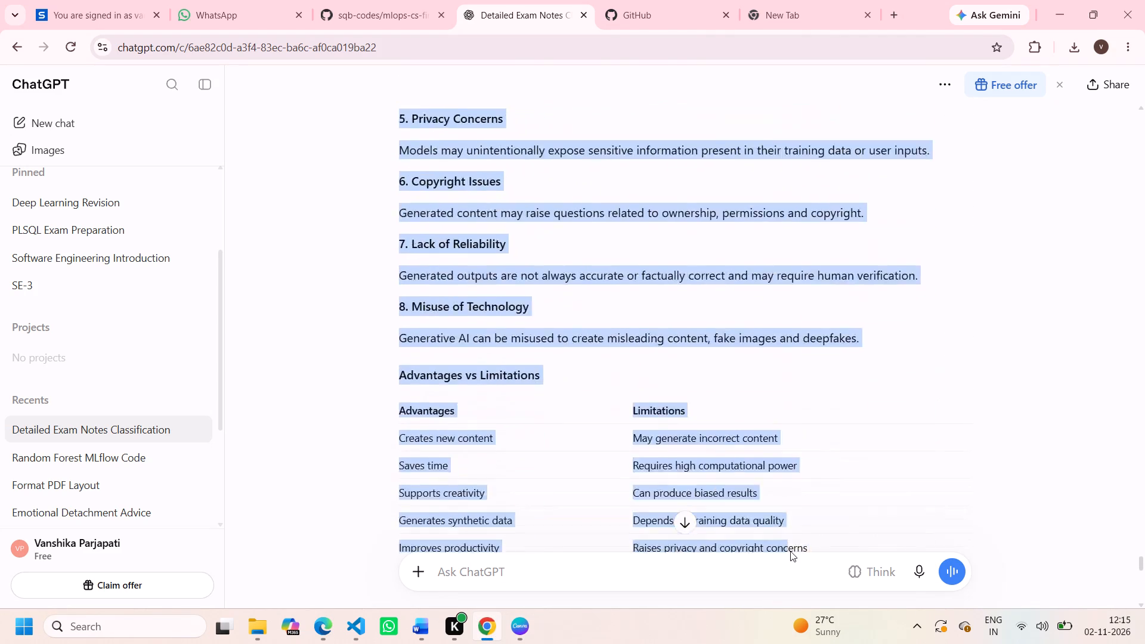
left_click_drag(790, 551, 958, 507)
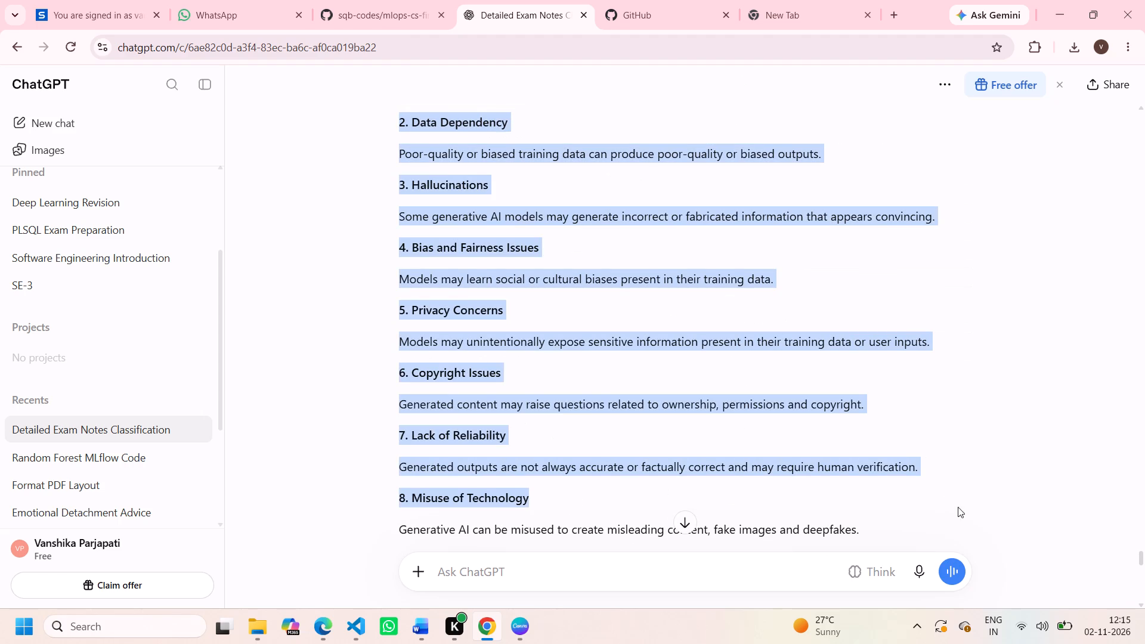
left_click_drag(958, 507, 869, 386)
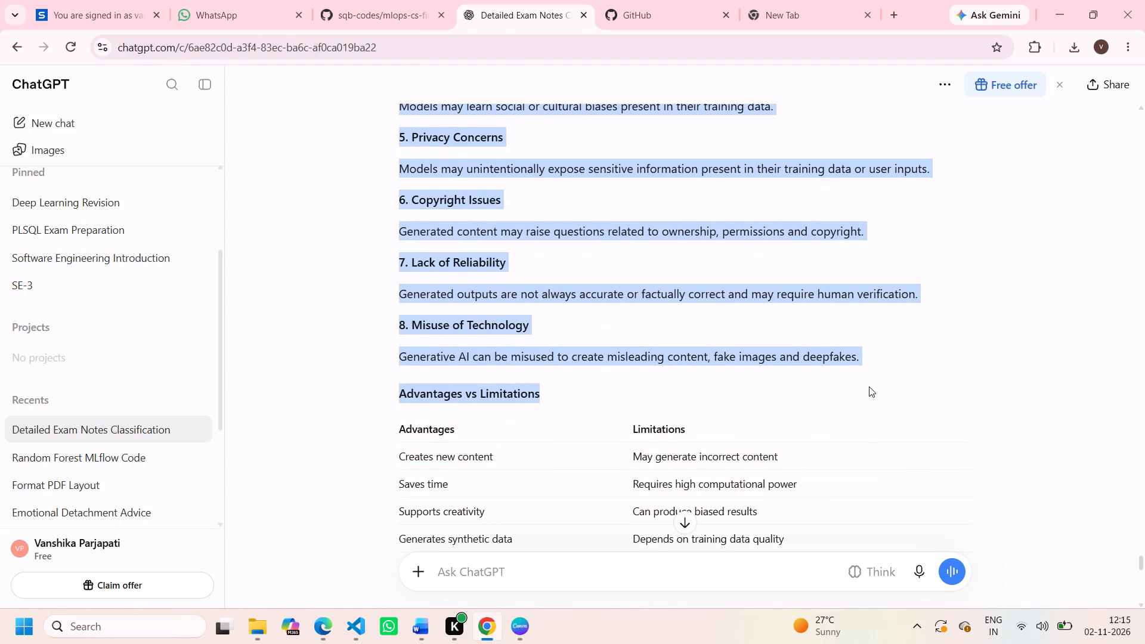
left_click_drag(869, 386, 887, 351)
key("ctrl+c")
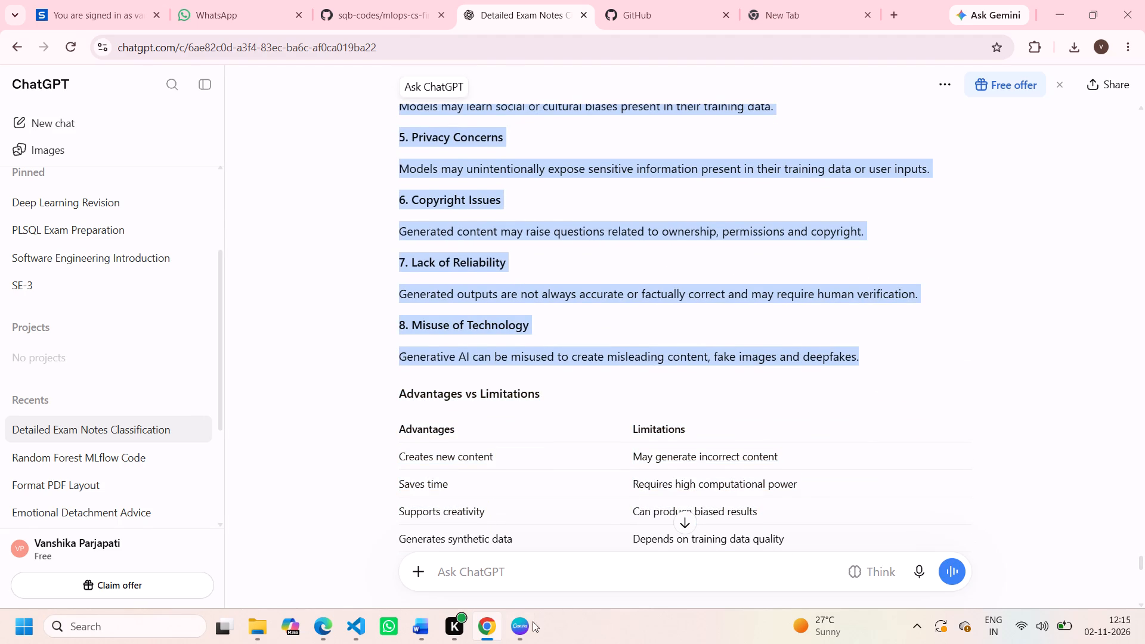
left_click(519, 623)
key("ctrl+v")
Check the Image Generation layout in ChatGPT and take its "Generative models can create realistic images" line out of the numbered list in Canva.
scroll(600, 413, "up", 1)
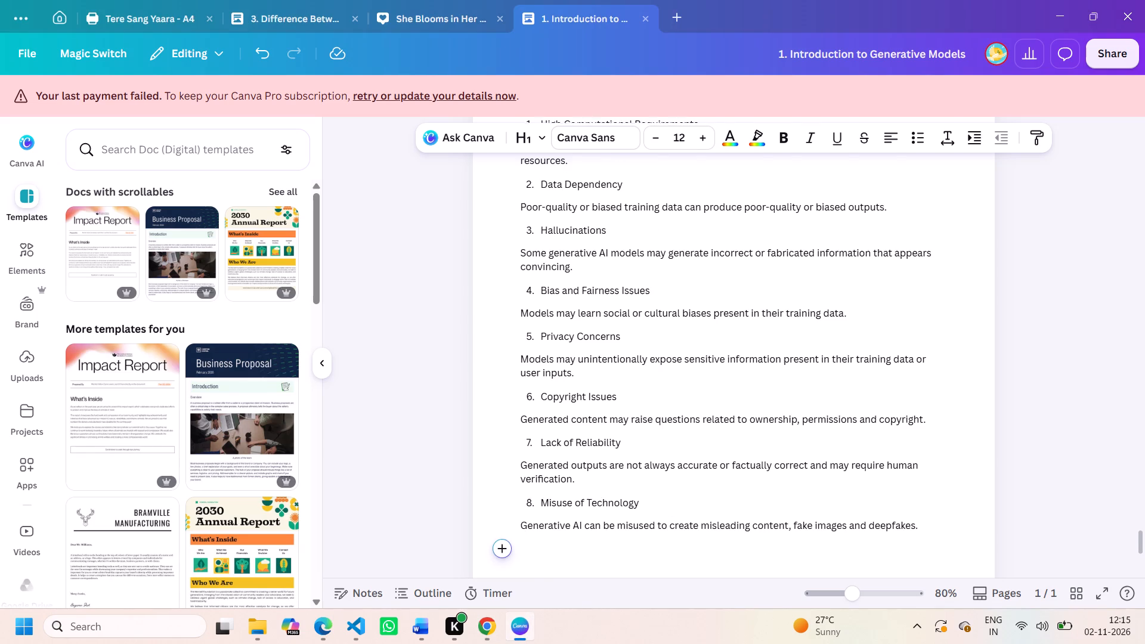
scroll(600, 413, "up", 10)
scroll(600, 413, "down", 1)
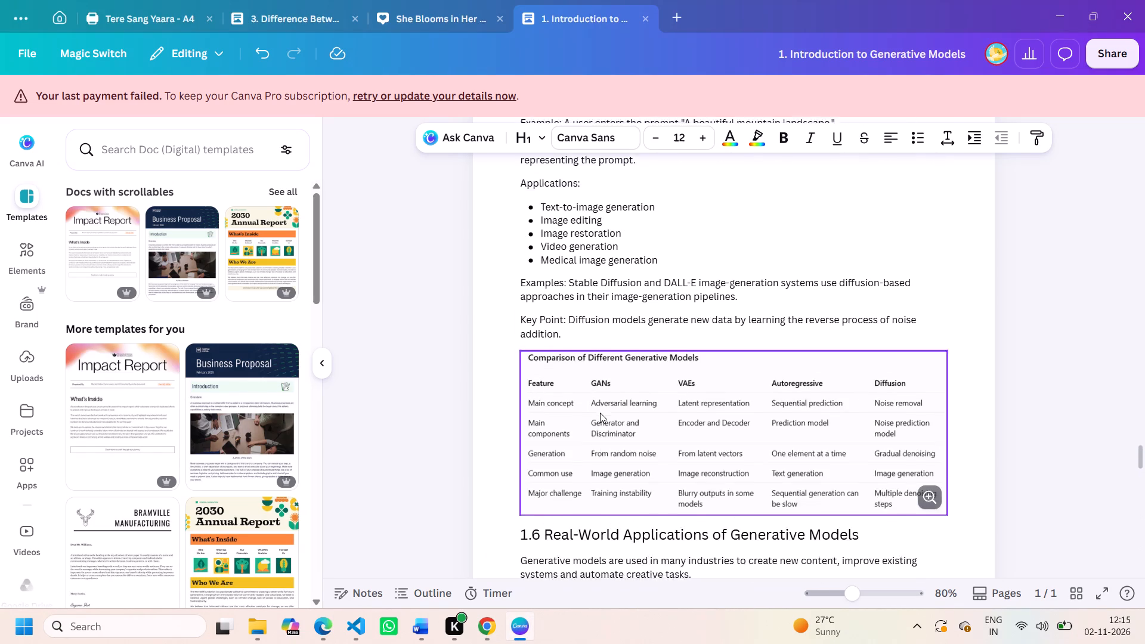
scroll(600, 413, "down", 1)
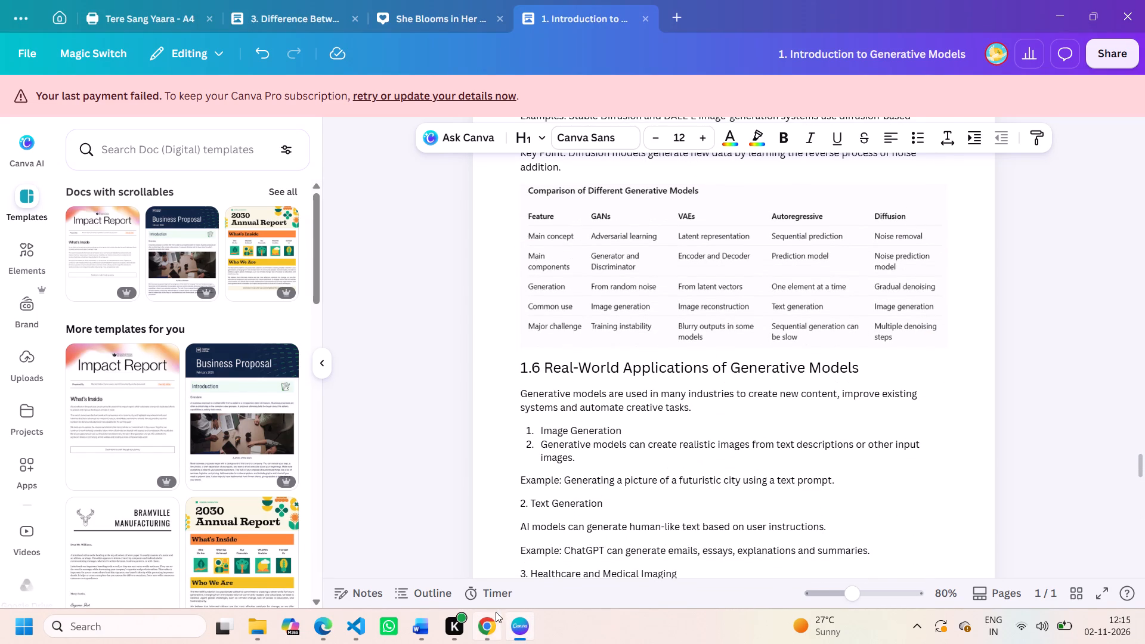
left_click(491, 631)
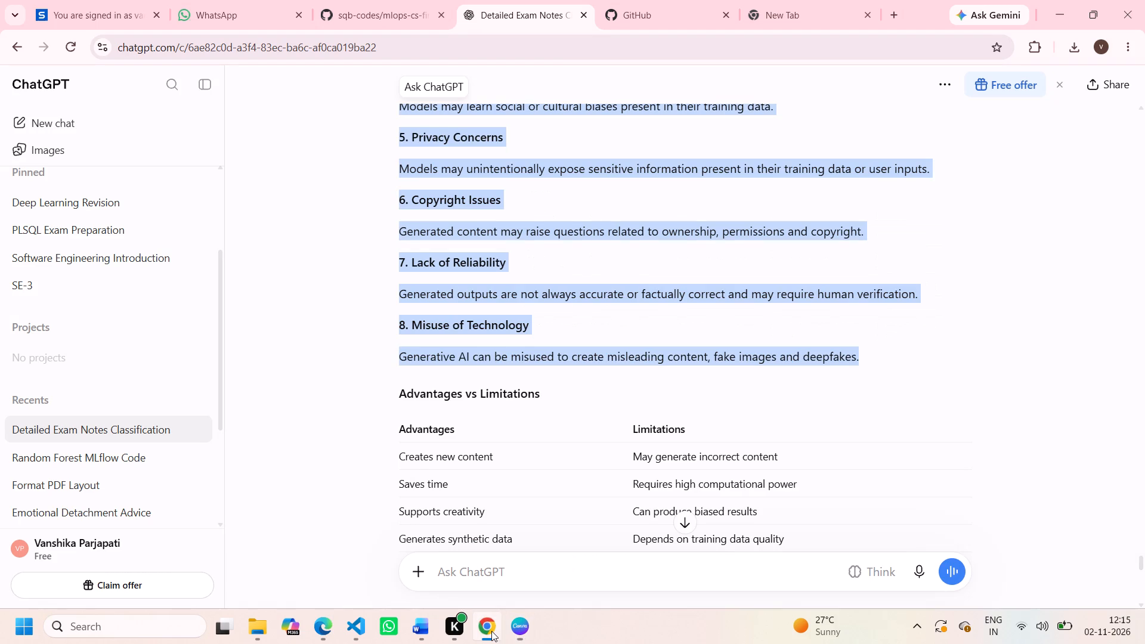
scroll(654, 401, "up", 13)
scroll(654, 401, "down", 2)
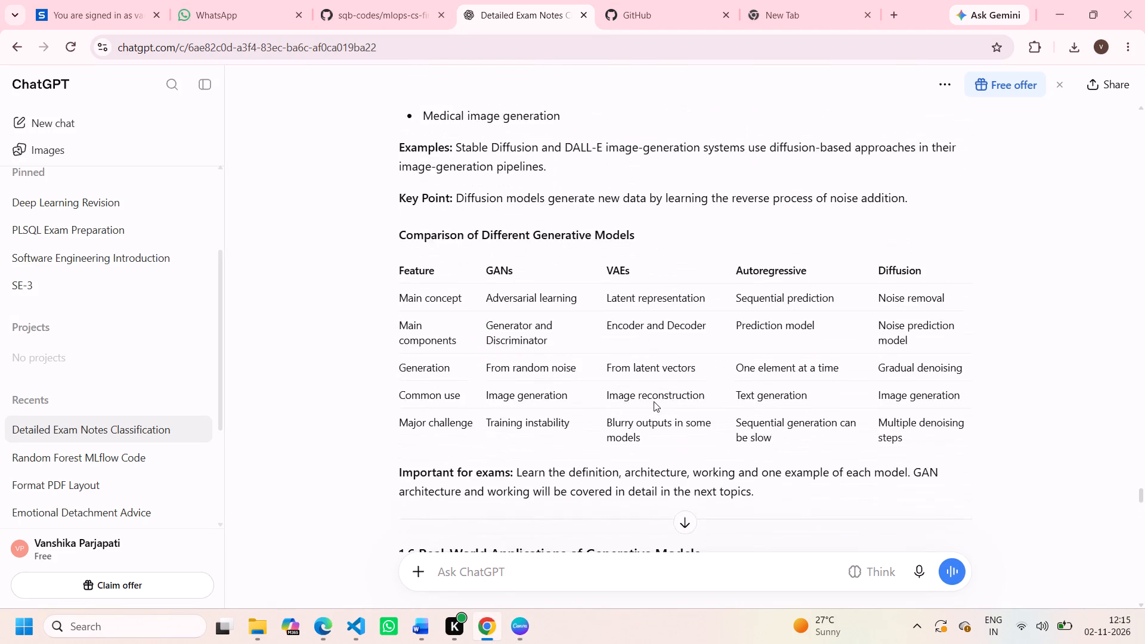
scroll(654, 401, "down", 3)
left_click(654, 401)
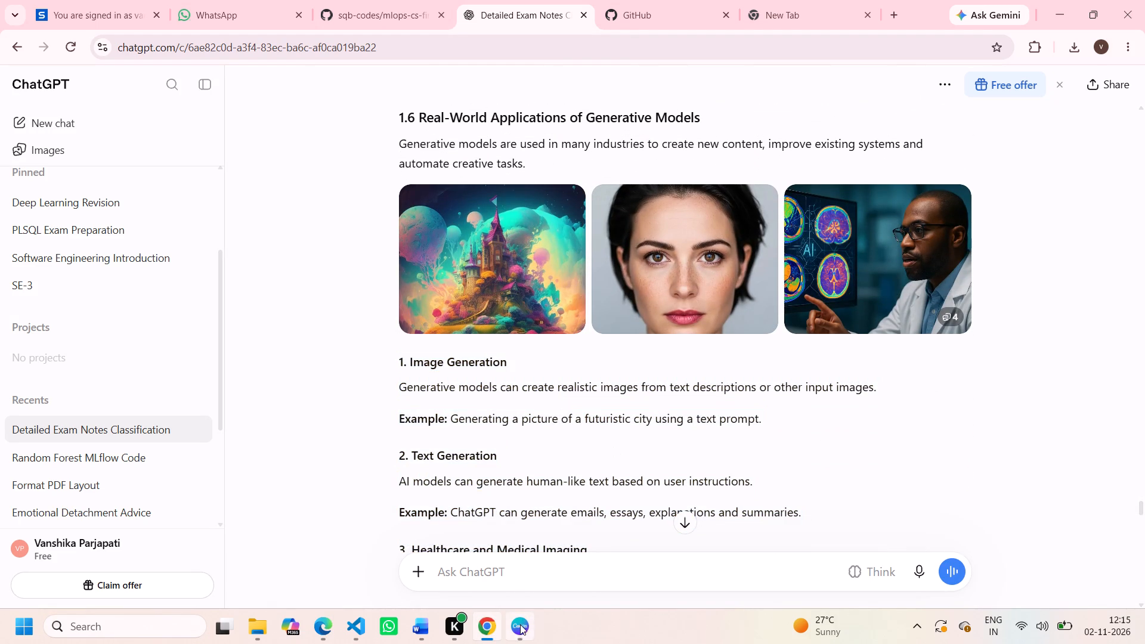
left_click(521, 631)
left_click(539, 448)
key("BackSpace")
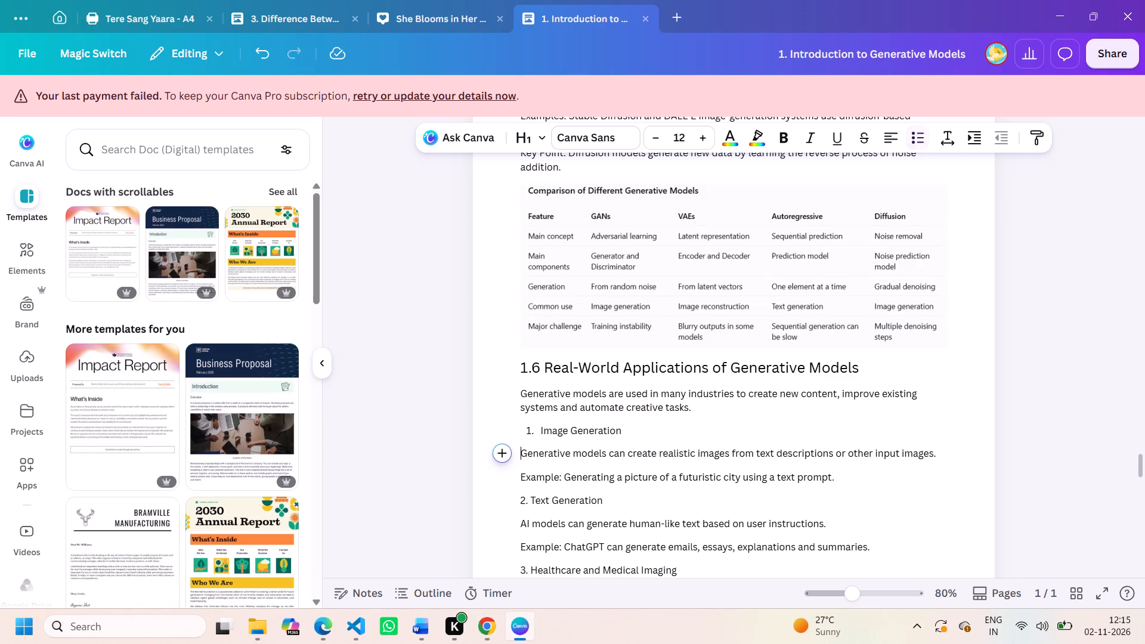
Bold the "Image Generation", "2. Text Generation" and "3. Healthcare and Medical Imaging" headings in section 1.6.
scroll(583, 518, "down", 1)
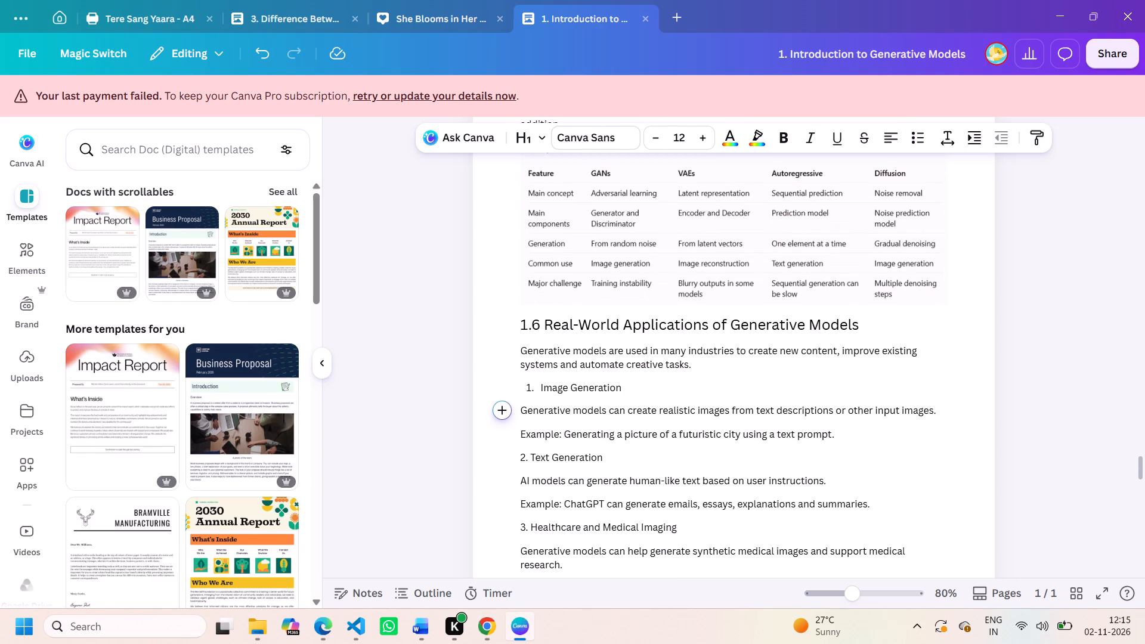
triple_click(575, 384)
left_click(575, 384)
key("ctrl+b")
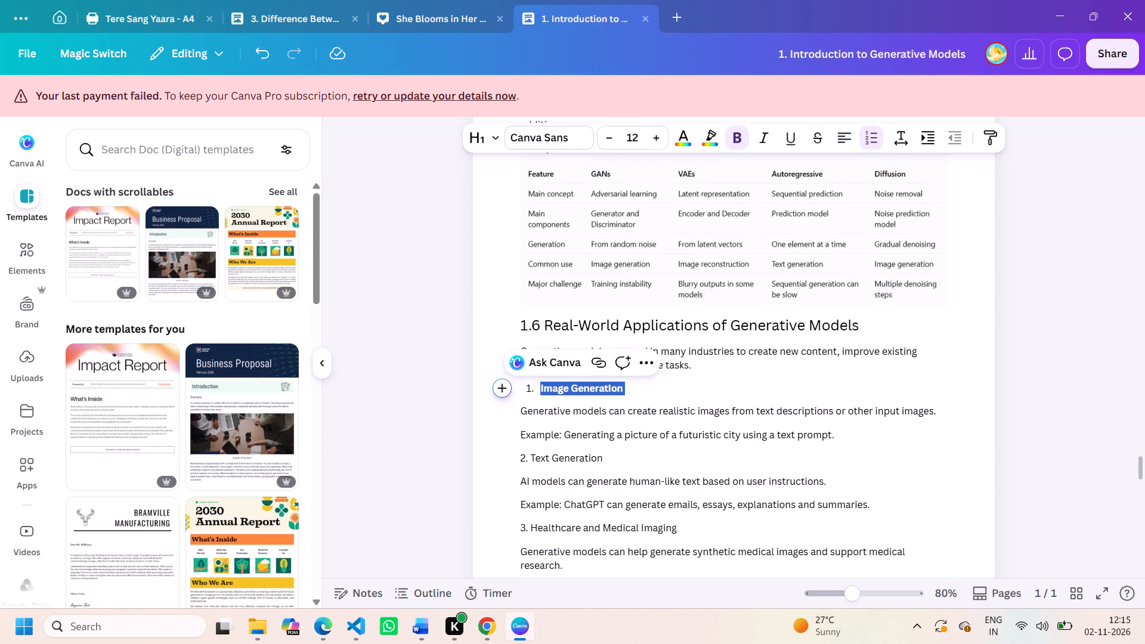
triple_click(553, 460)
key("ctrl+b")
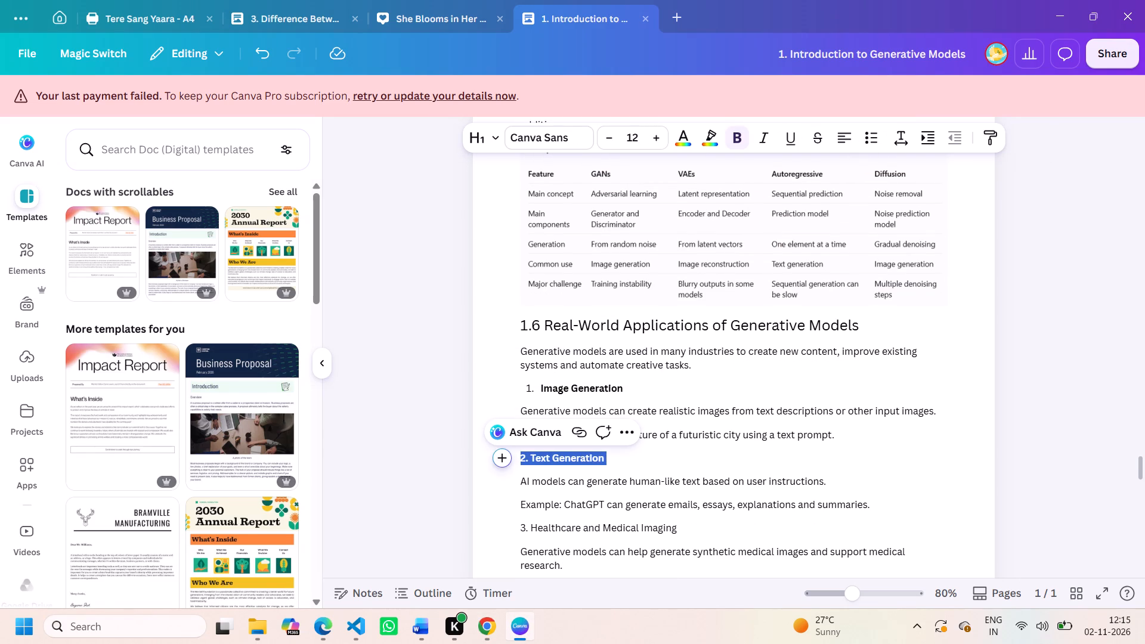
triple_click(584, 541)
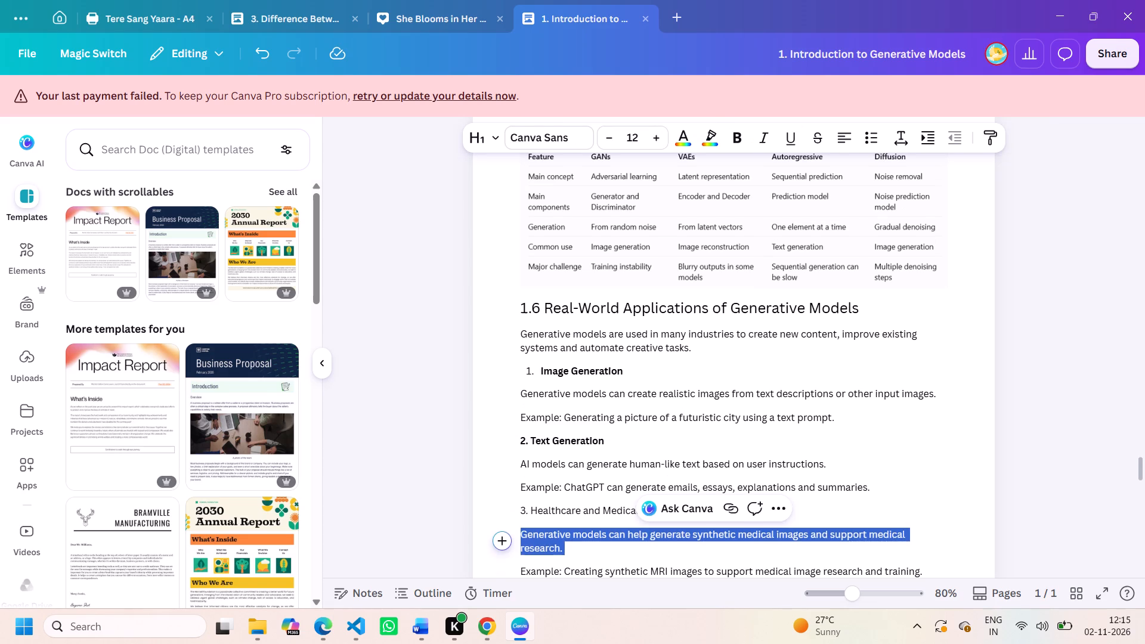
left_click(586, 541)
triple_click(589, 515)
key("ctrl+b")
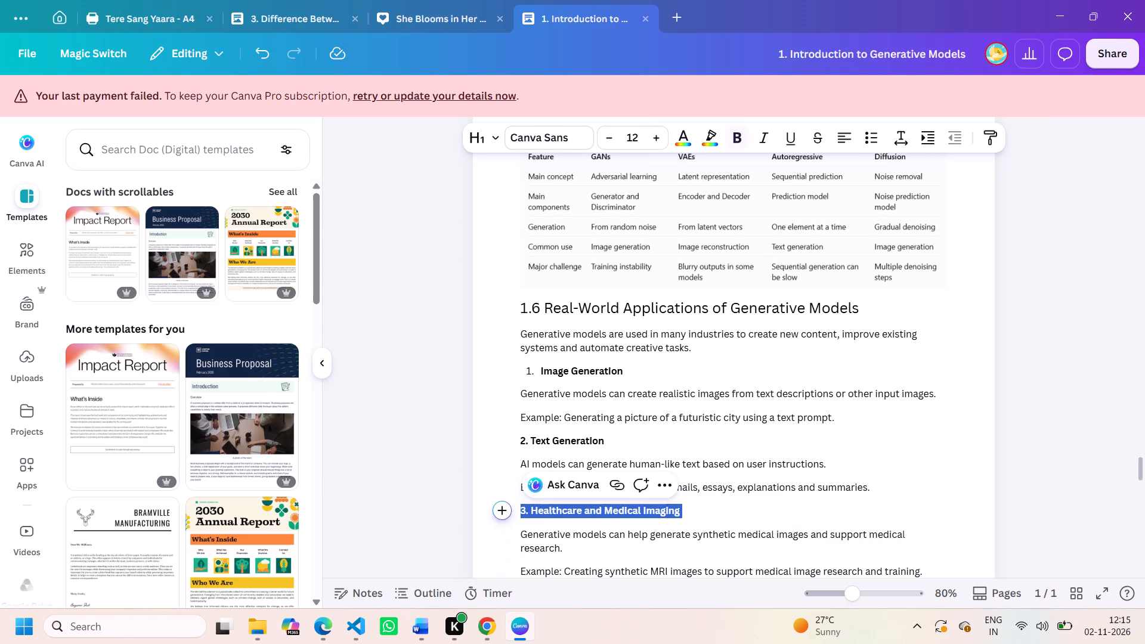
left_click(589, 515)
Replace the automatic list number before the "Image Generation" heading with plain text "1.".
left_click_drag(536, 369, 528, 369)
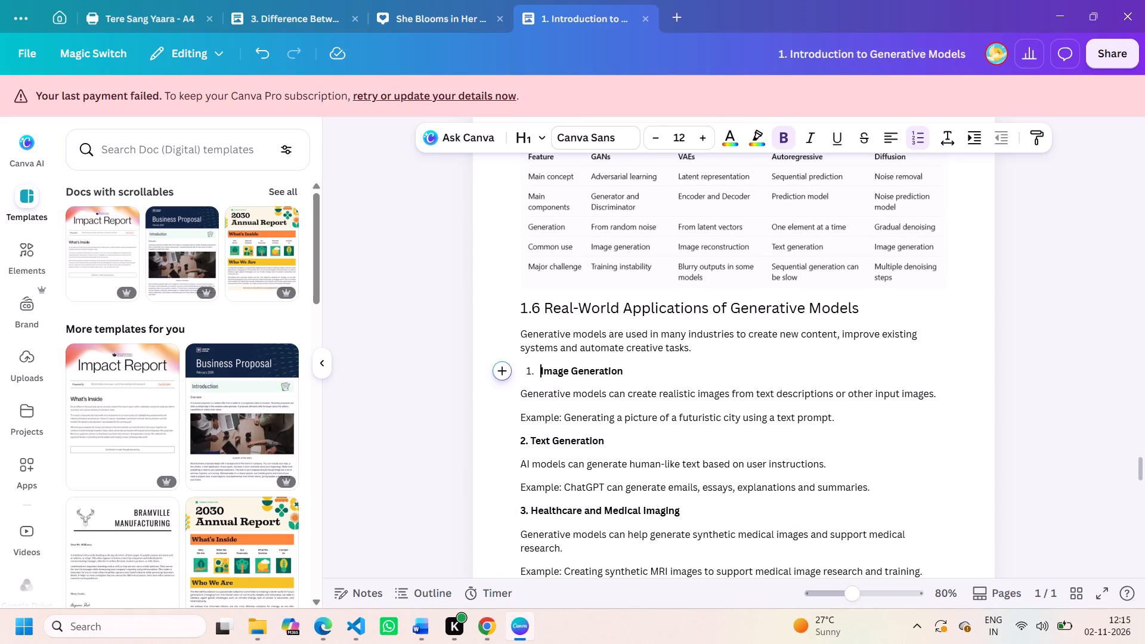
left_click_drag(528, 369, 521, 369)
key("BackSpace")
type("1.")
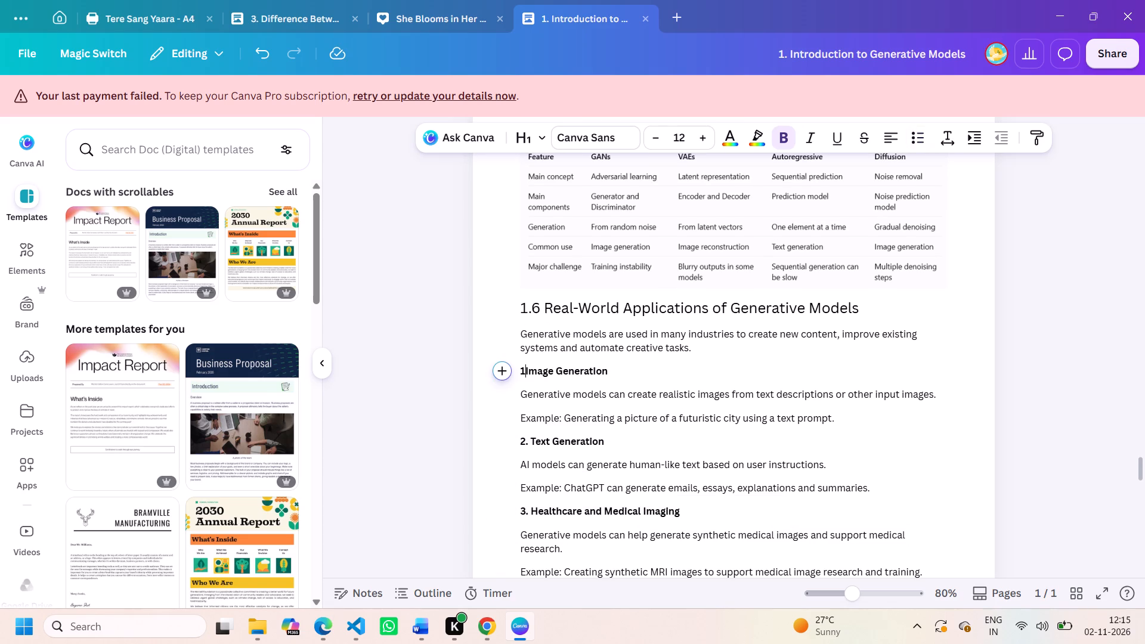
Add a space after the "1." in front of the "Image Generation" heading.
key("space")
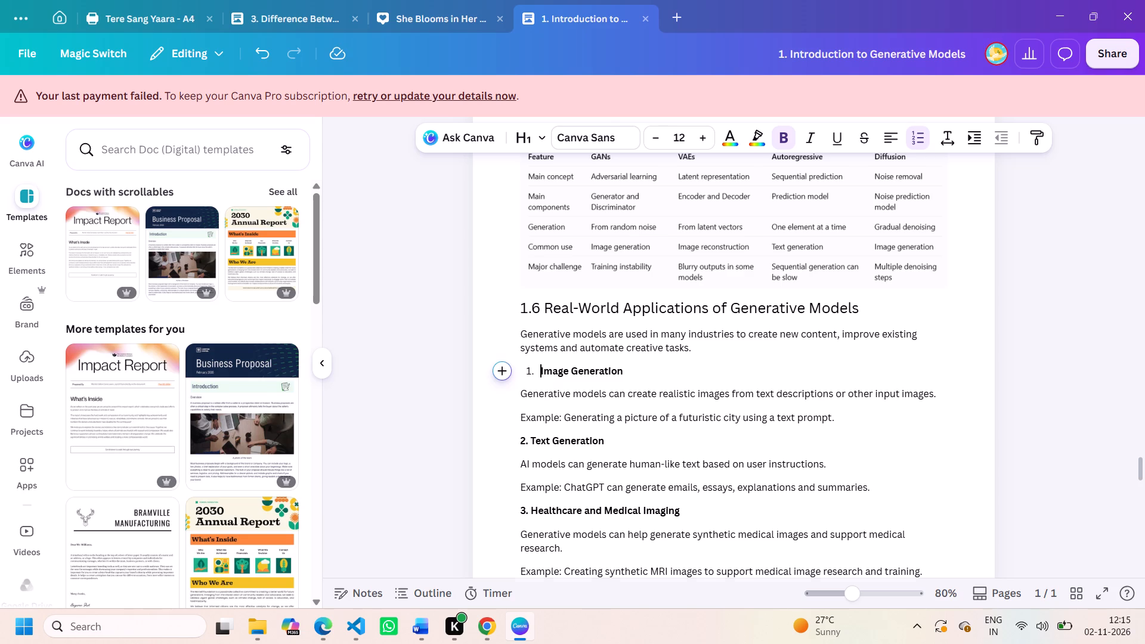
Bold the "4. Education" and "5. Entertainment and Gaming" headings in section 1.6.
scroll(602, 525, "down", 1)
triple_click(578, 479)
left_click(578, 479)
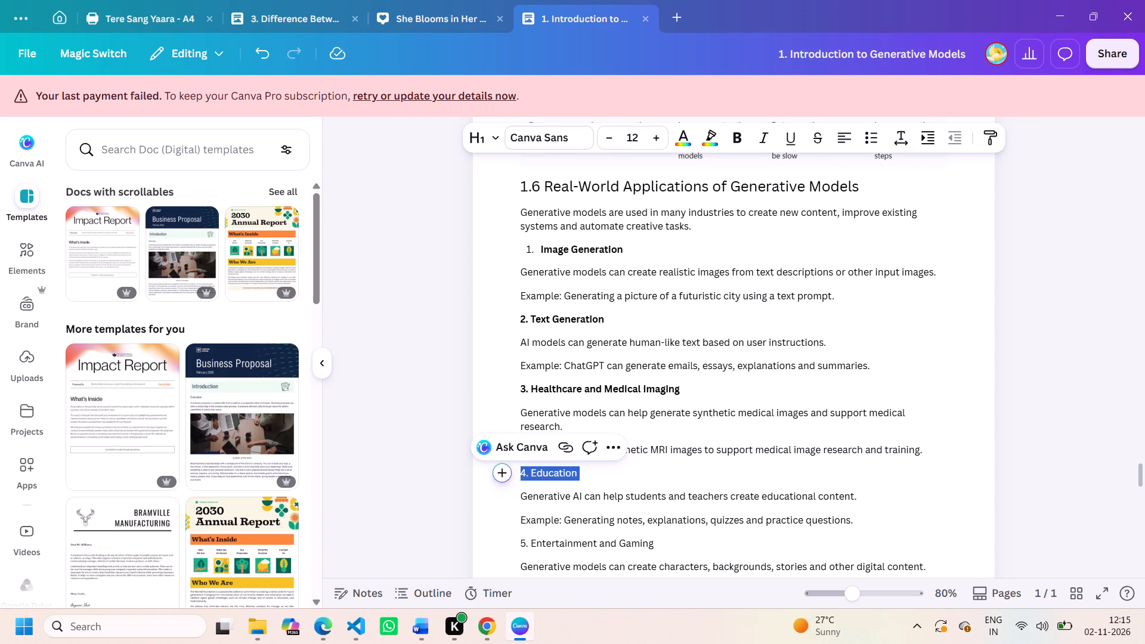
key("ctrl+b")
triple_click(580, 548)
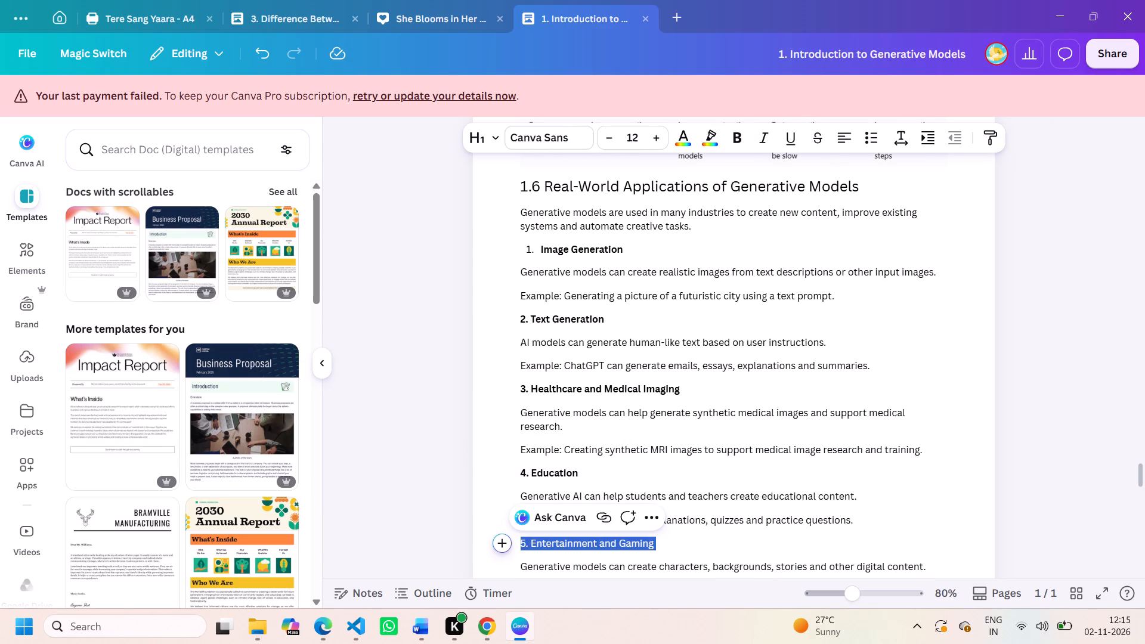
left_click(580, 548)
key("ctrl+b")
left_click(580, 548)
Bold the "6. Music and Audio Generation" and "7. Software Development" headings in section 1.6.
scroll(580, 548, "down", 2)
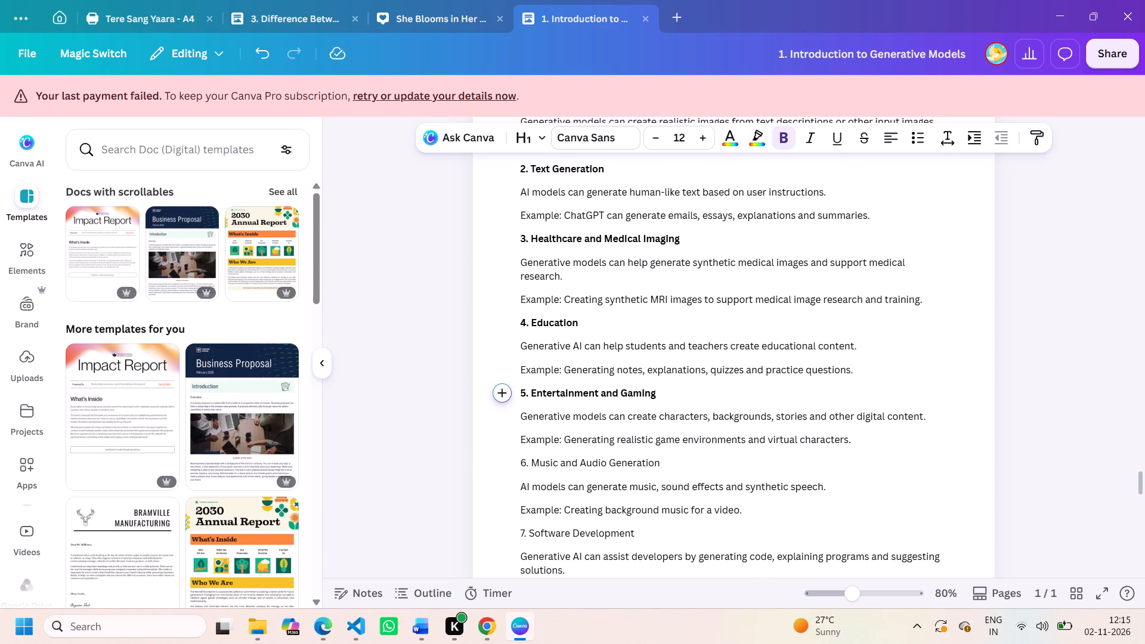
triple_click(581, 467)
left_click(581, 467)
key("ctrl+b")
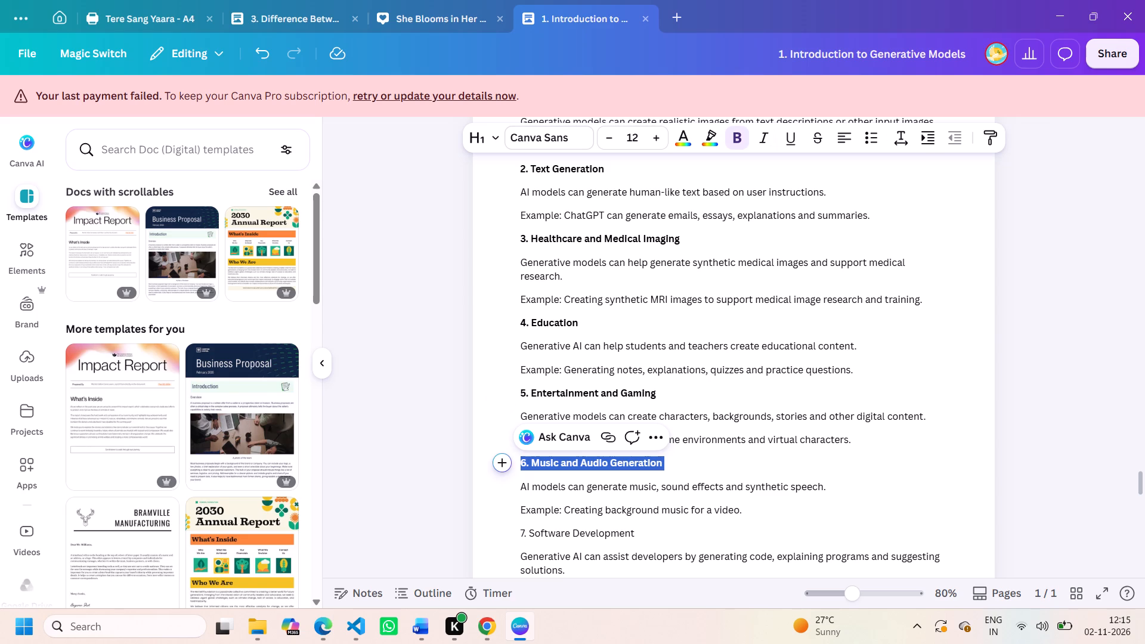
triple_click(563, 532)
left_click(563, 532)
key("ctrl+b")
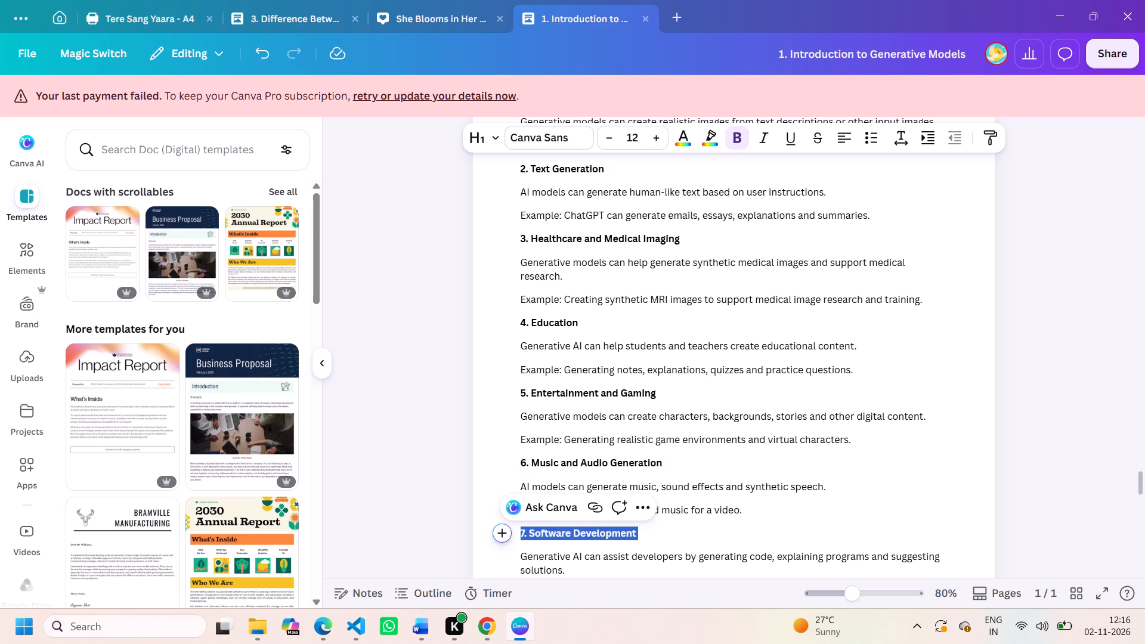
left_click(604, 527)
Bold the "8. Natural Language Processing (NLP)", "9. Marketing and Advertising" and "10. Data Augmentation" headings in section 1.6.
scroll(604, 527, "down", 2)
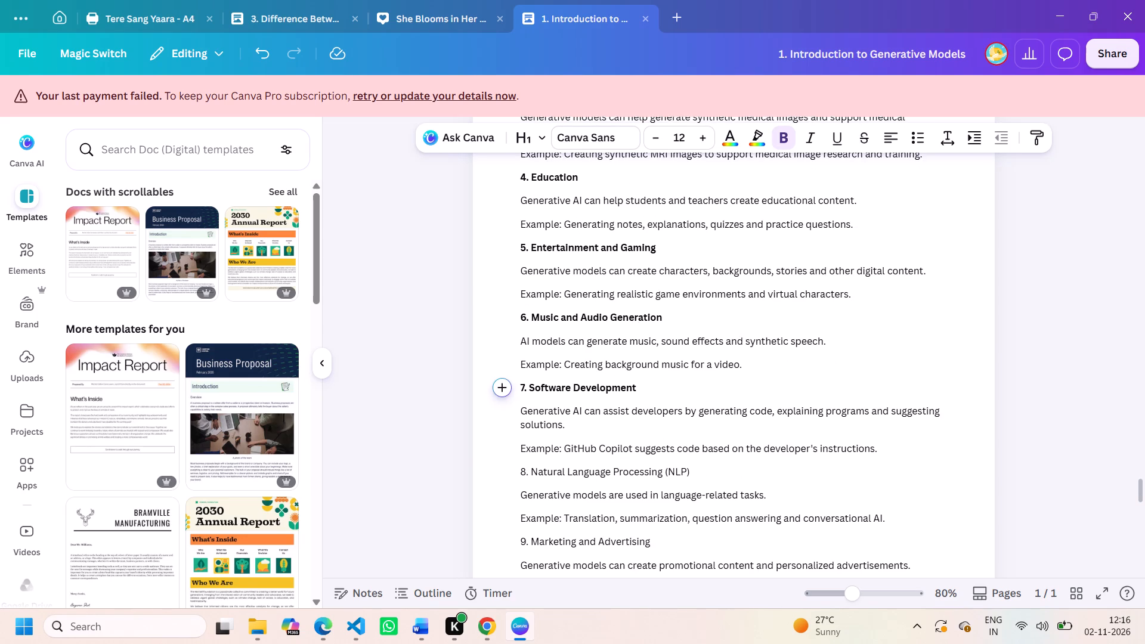
triple_click(557, 472)
left_click(557, 472)
key("ctrl+b")
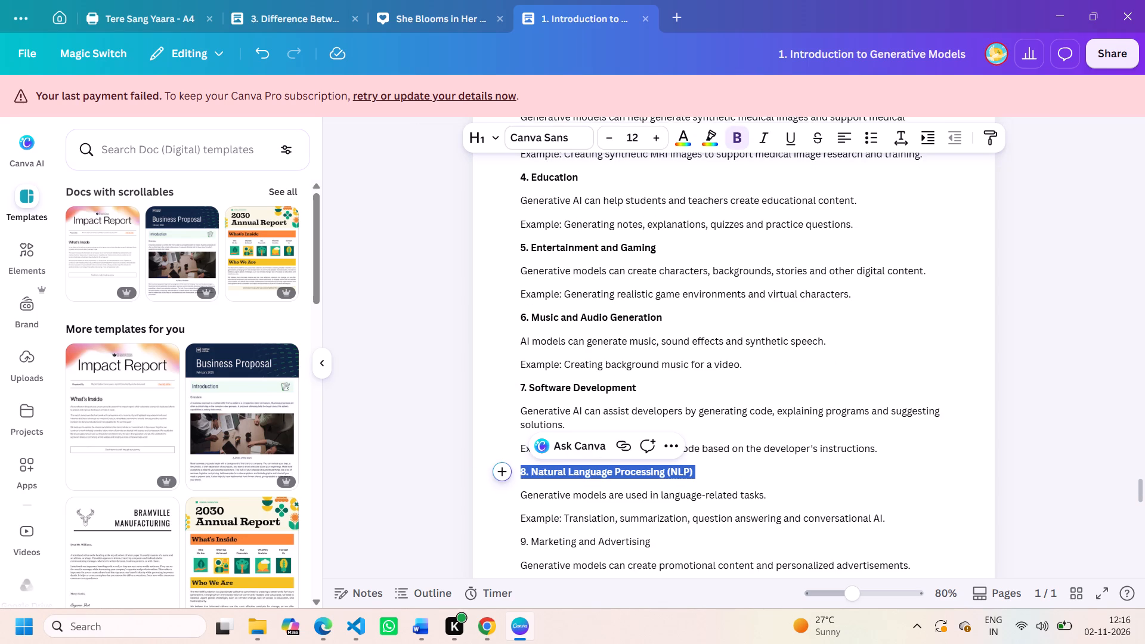
triple_click(581, 544)
key("ctrl+b")
scroll(581, 544, "down", 1)
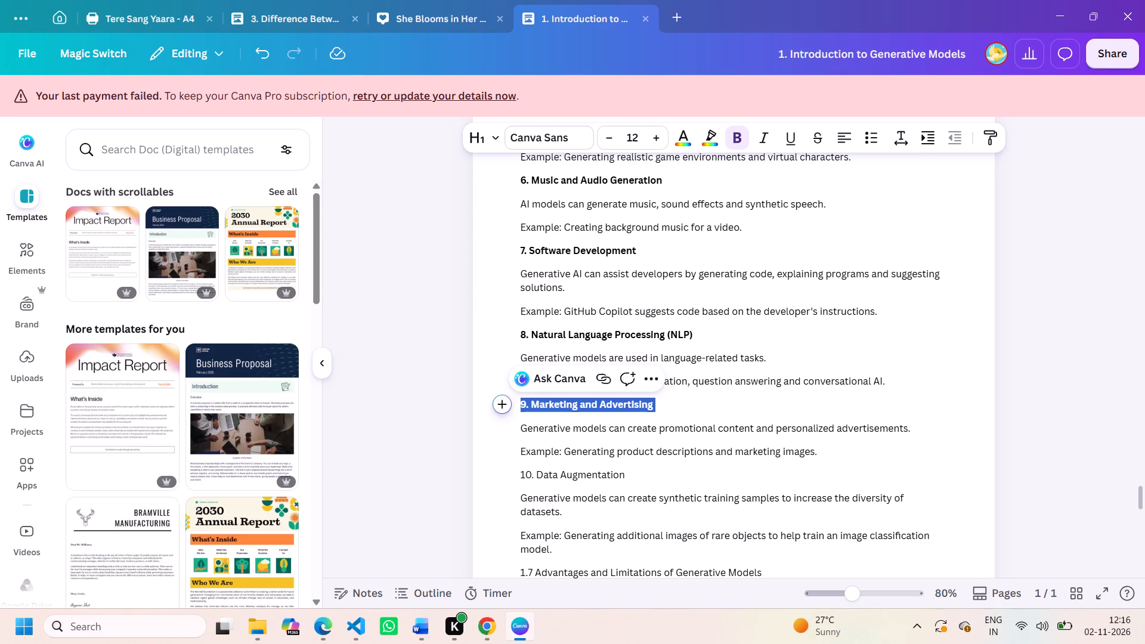
triple_click(577, 474)
left_click(577, 474)
key("ctrl+b")
left_click(577, 474)
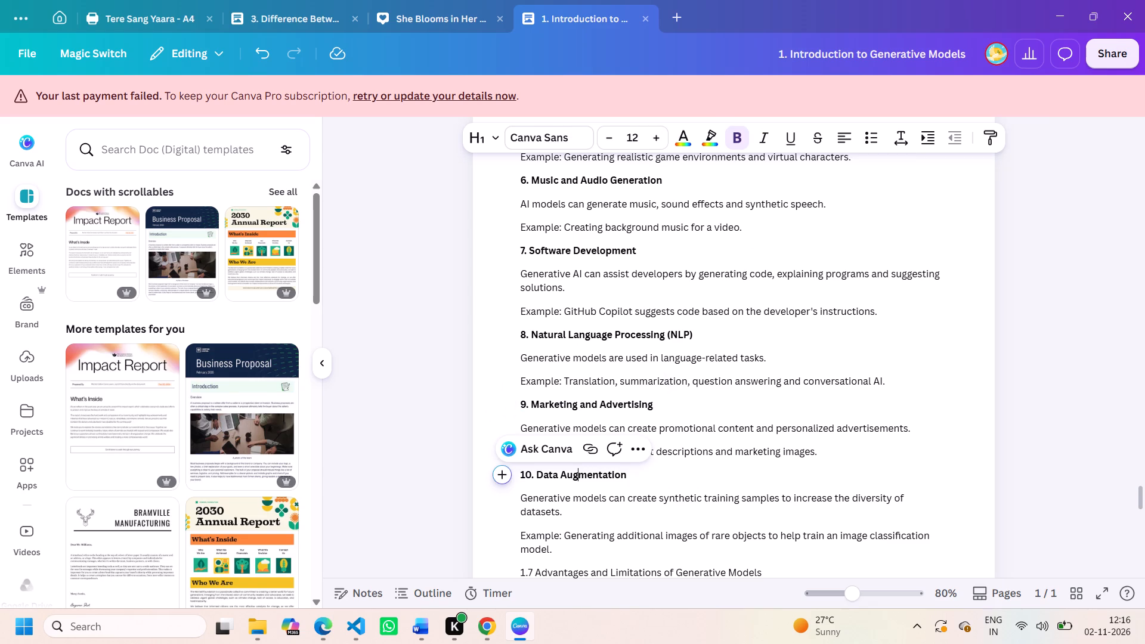
Bold the "1.7 Advantages and Limitations of Generative Models" section title.
scroll(614, 510, "down", 1)
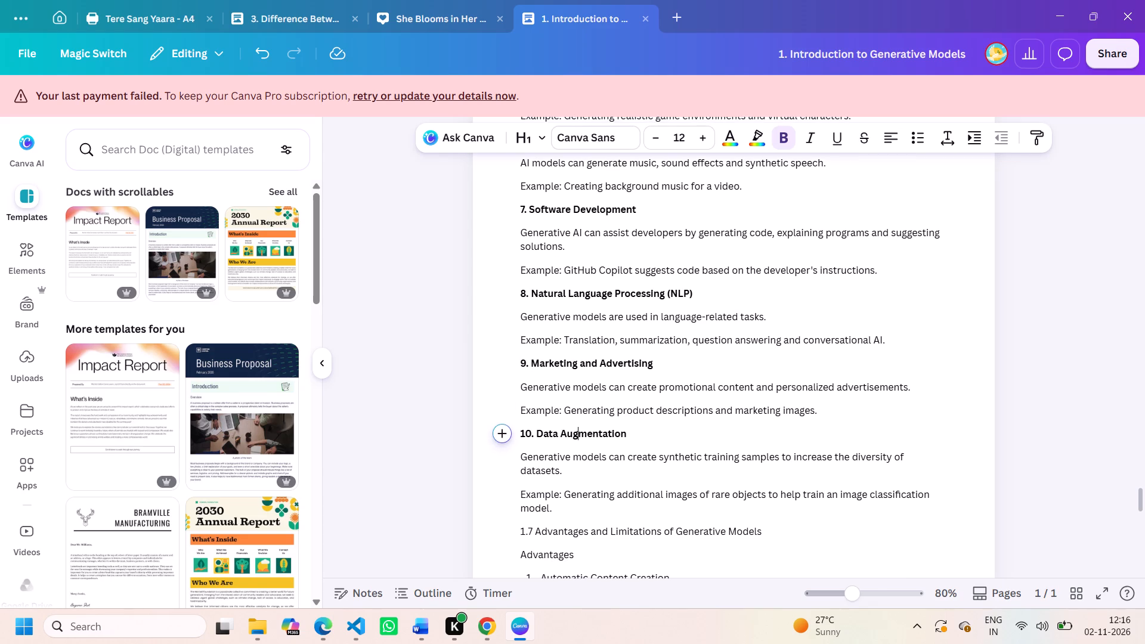
scroll(596, 530, "down", 1)
triple_click(555, 503)
left_click(555, 503)
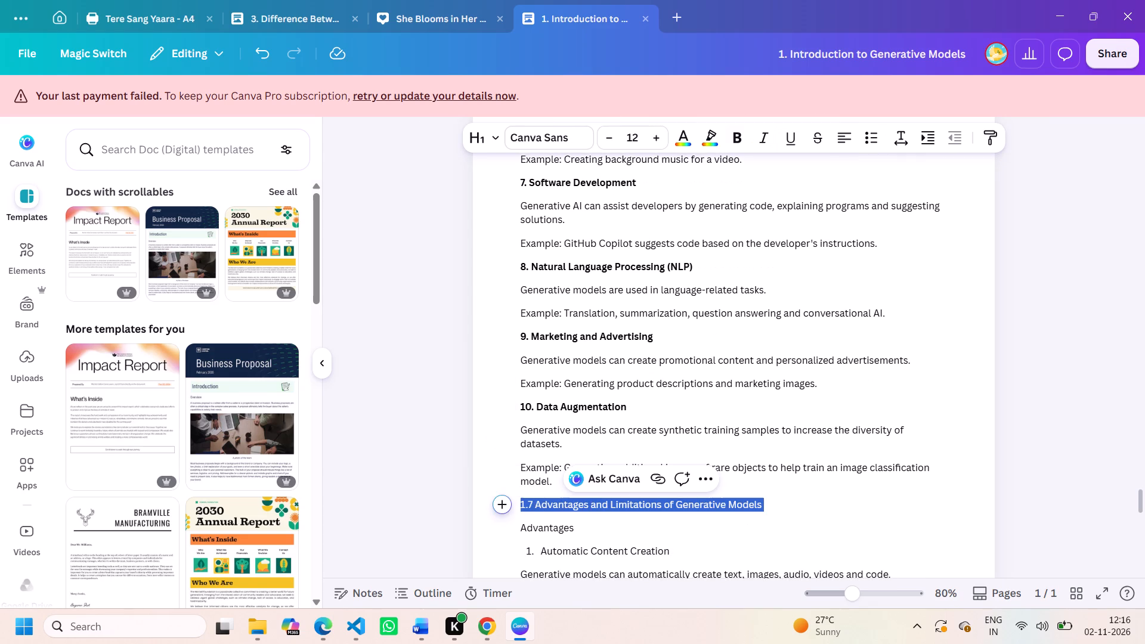
key("ctrl+b")
left_click(581, 535)
Bold the "Automatic Content Creation", "Saves Time and Effort" and "Creativity and Innovation" items under Advantages in section 1.7.
scroll(581, 535, "down", 1)
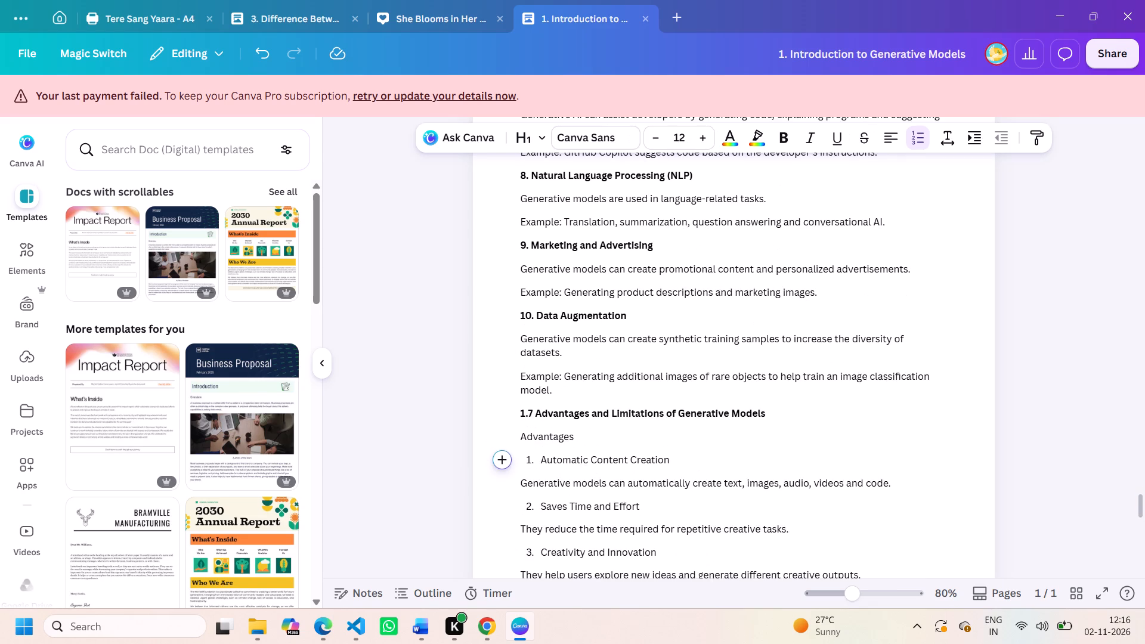
scroll(574, 448, "down", 1)
triple_click(582, 416)
left_click(582, 416)
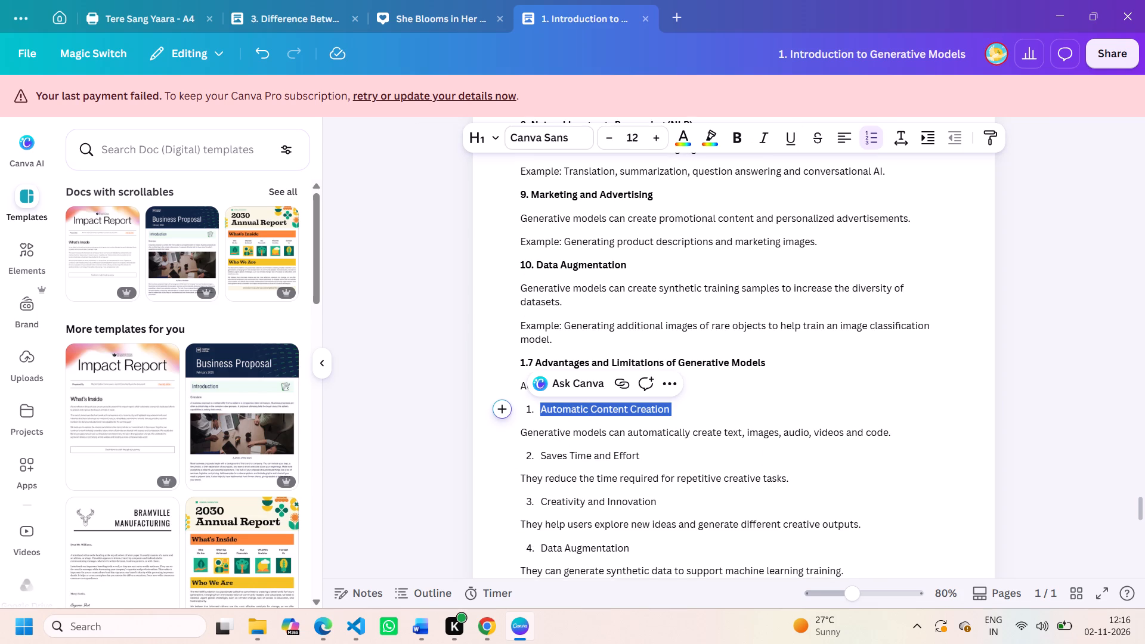
key("ctrl+b")
triple_click(595, 462)
left_click(595, 462)
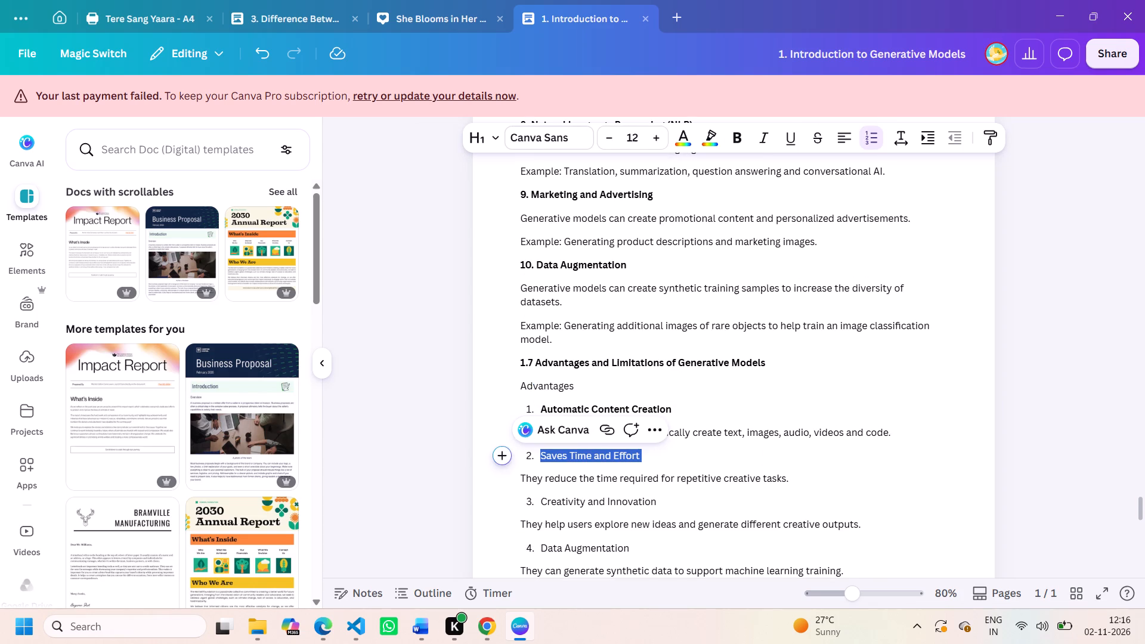
key("ctrl+b")
triple_click(611, 499)
left_click(611, 499)
key("ctrl+b")
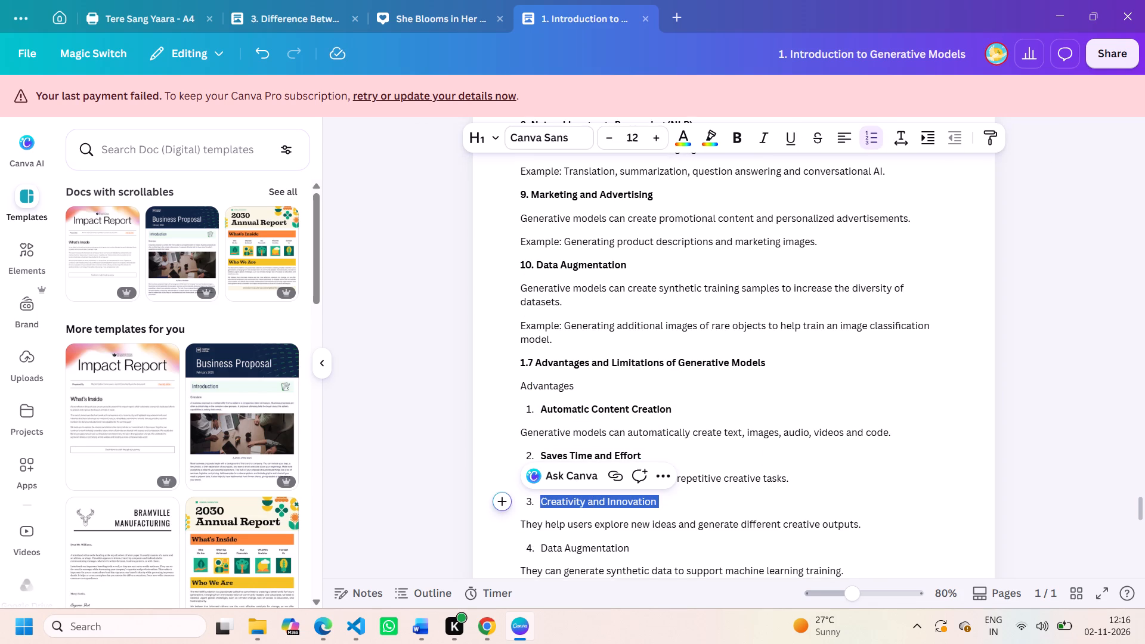
Bold the "Data Augmentation" and "Personalization" items under Advantages in section 1.7.
right_click(632, 526)
triple_click(629, 536)
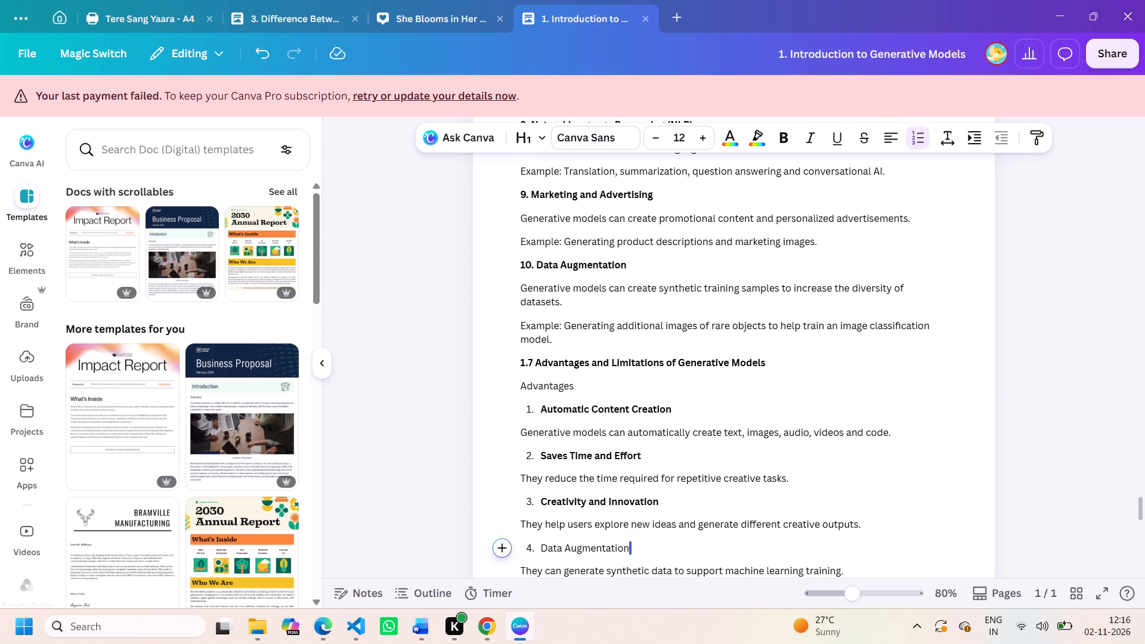
key("ctrl+b")
scroll(629, 536, "down", 1)
left_click(625, 523)
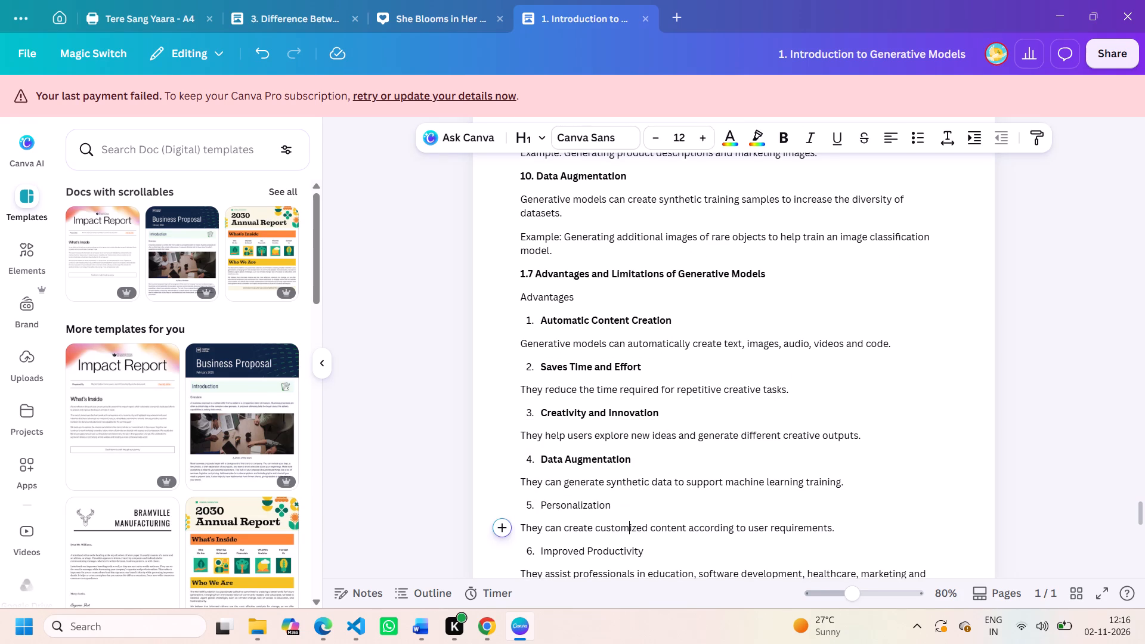
triple_click(618, 503)
left_click(618, 503)
key("ctrl+b")
left_click(618, 503)
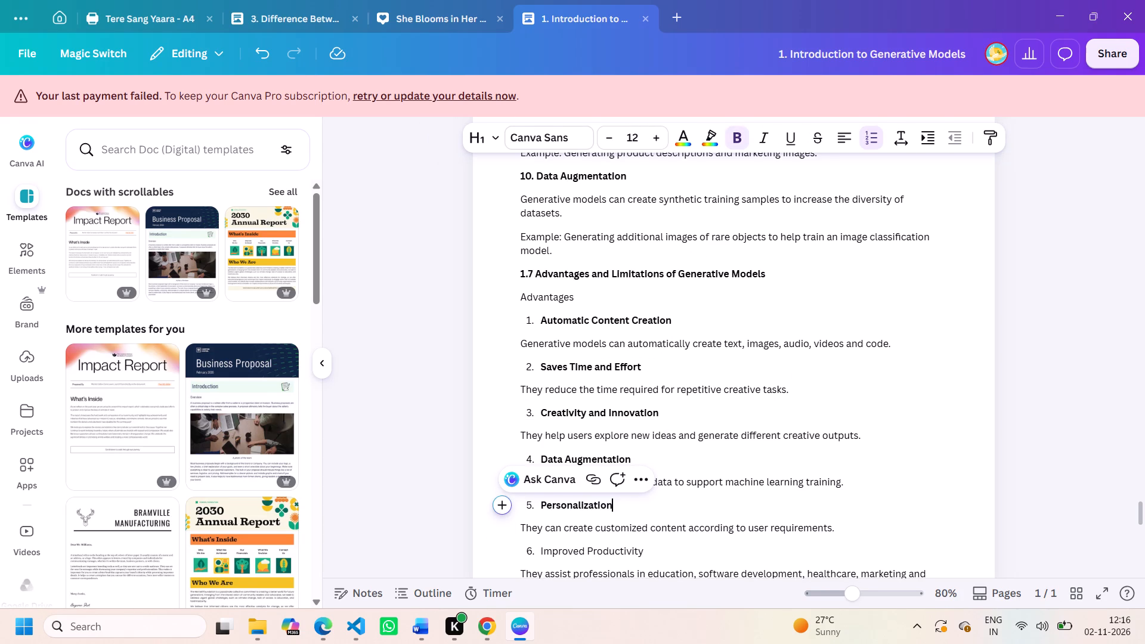
Bold the "Improved Productivity" and "Handling Complex Data" items under Advantages in section 1.7.
triple_click(625, 545)
left_click(625, 545)
key("ctrl+b")
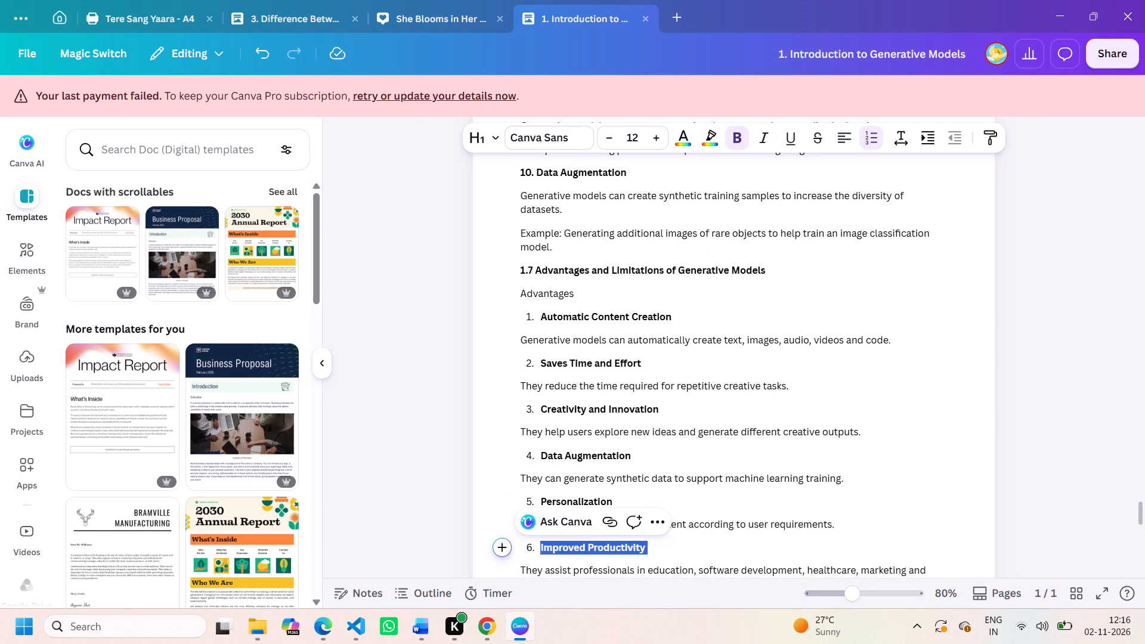
scroll(625, 545, "down", 1)
left_click(637, 516)
triple_click(654, 523)
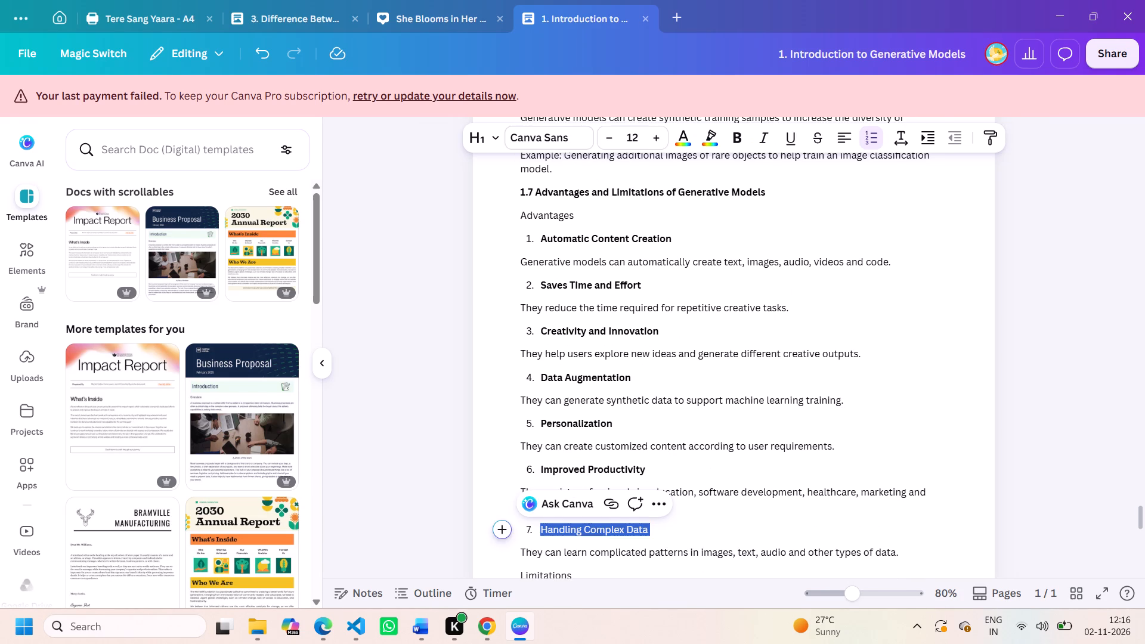
left_click(654, 523)
key("ctrl+b")
Bold the "Limitations" subheading and its first item, "High Computational Requirements", in section 1.7.
scroll(655, 446, "down", 1)
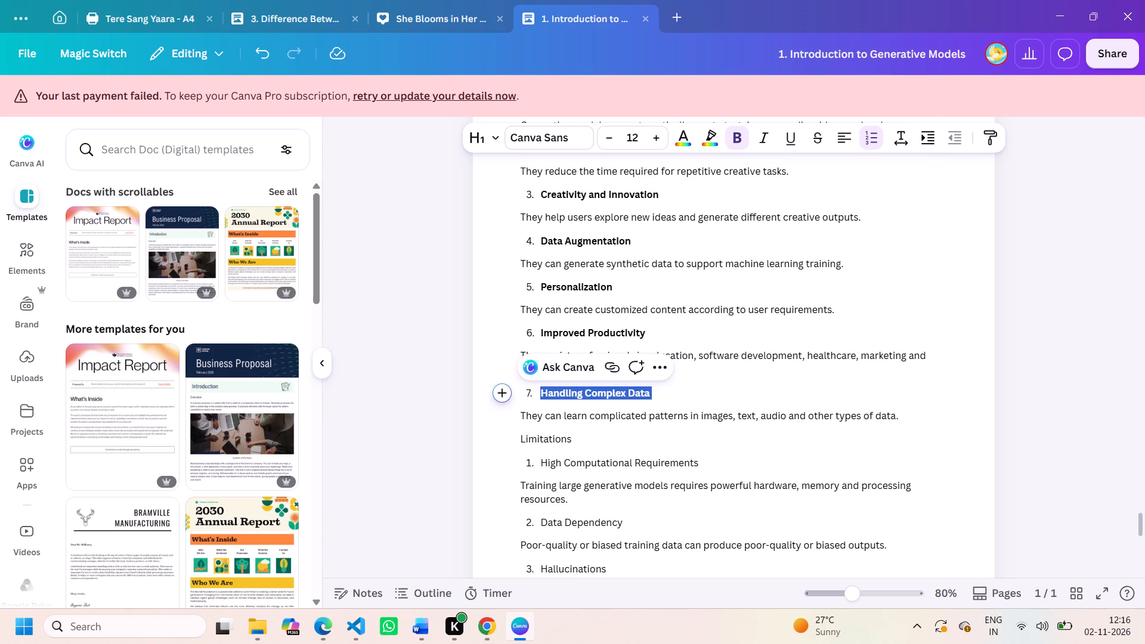
triple_click(637, 451)
left_click(637, 451)
left_click(636, 450)
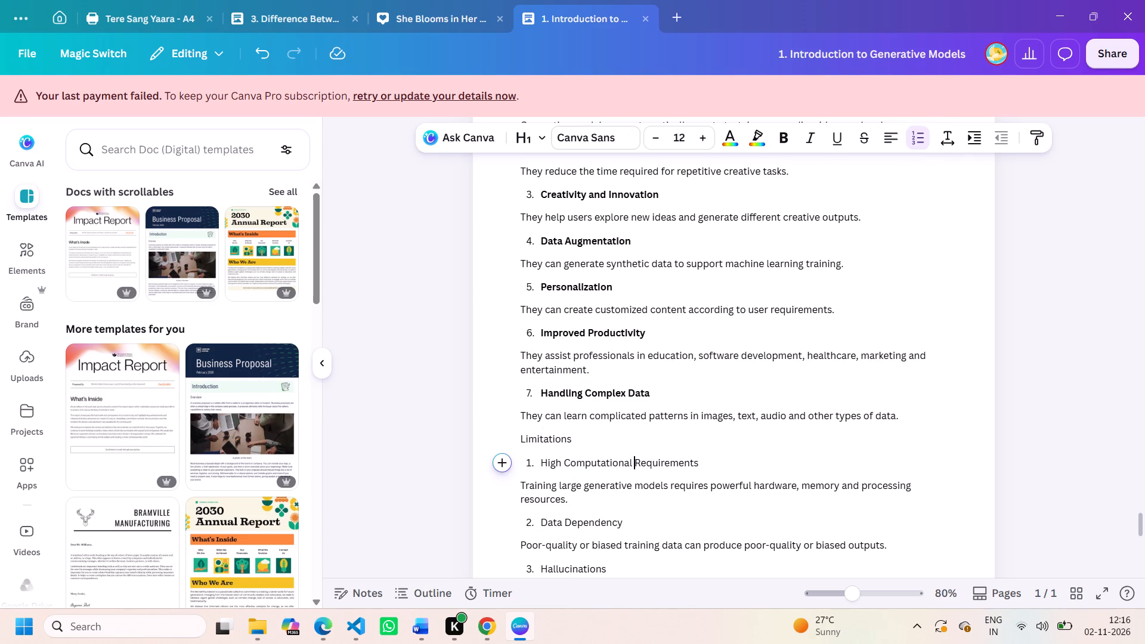
triple_click(582, 436)
left_click(582, 436)
key("ctrl+b")
left_click(582, 436)
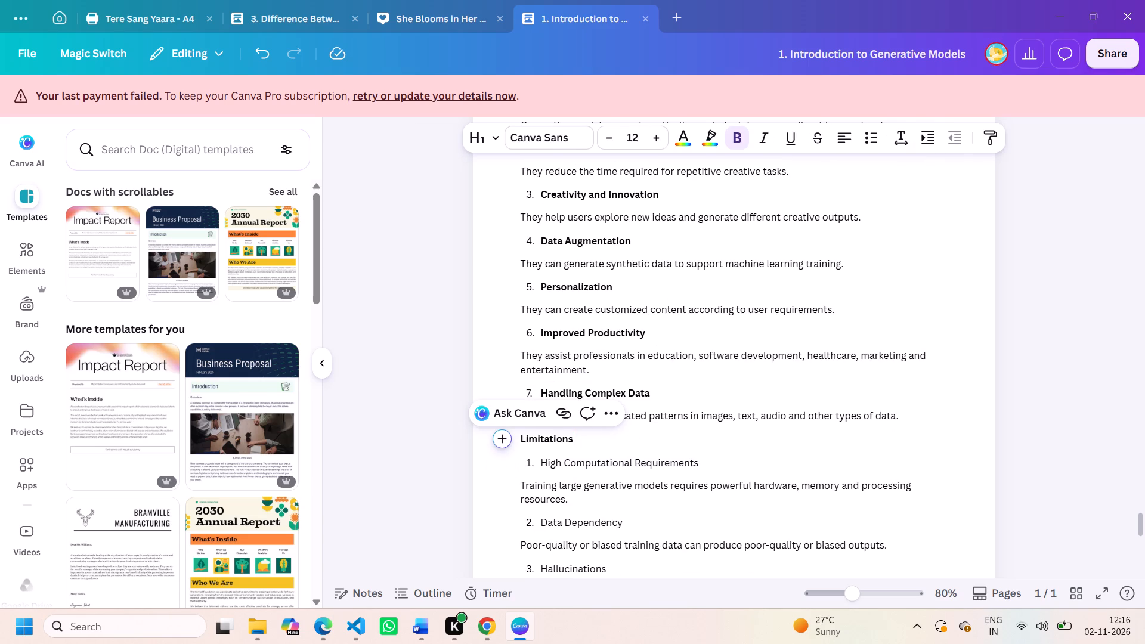
triple_click(602, 463)
left_click(602, 463)
key("ctrl+b")
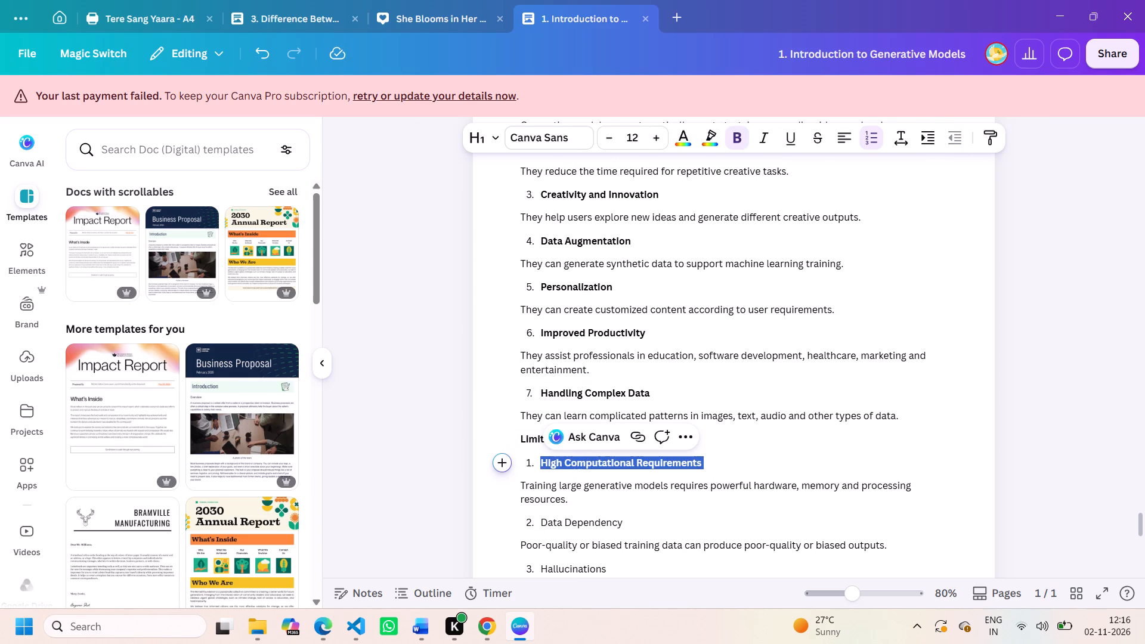
left_click(608, 494)
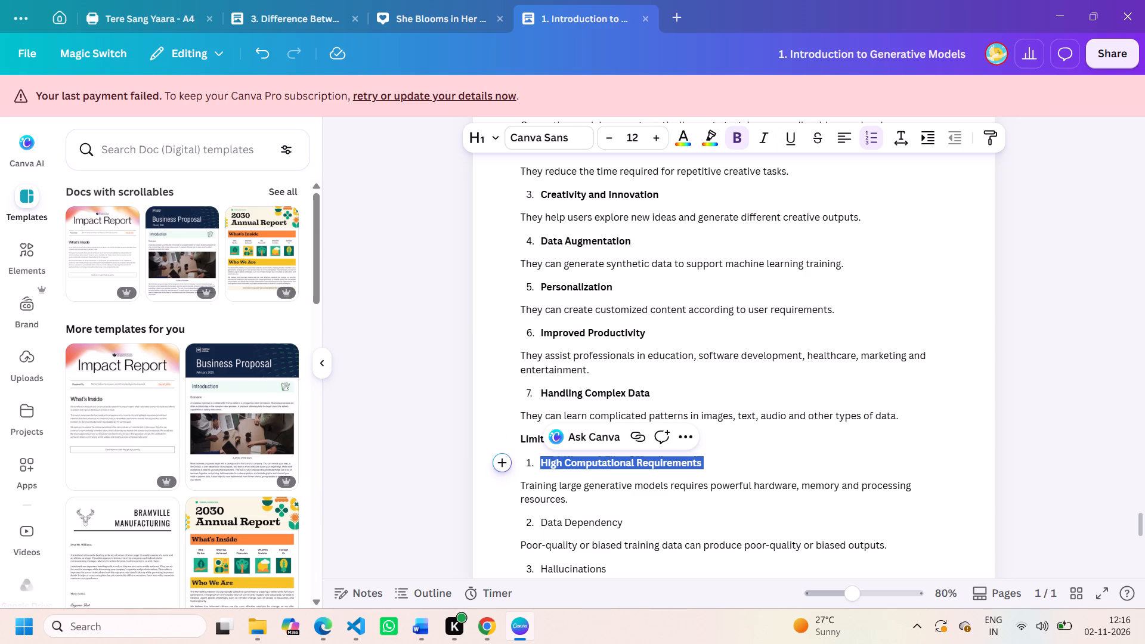
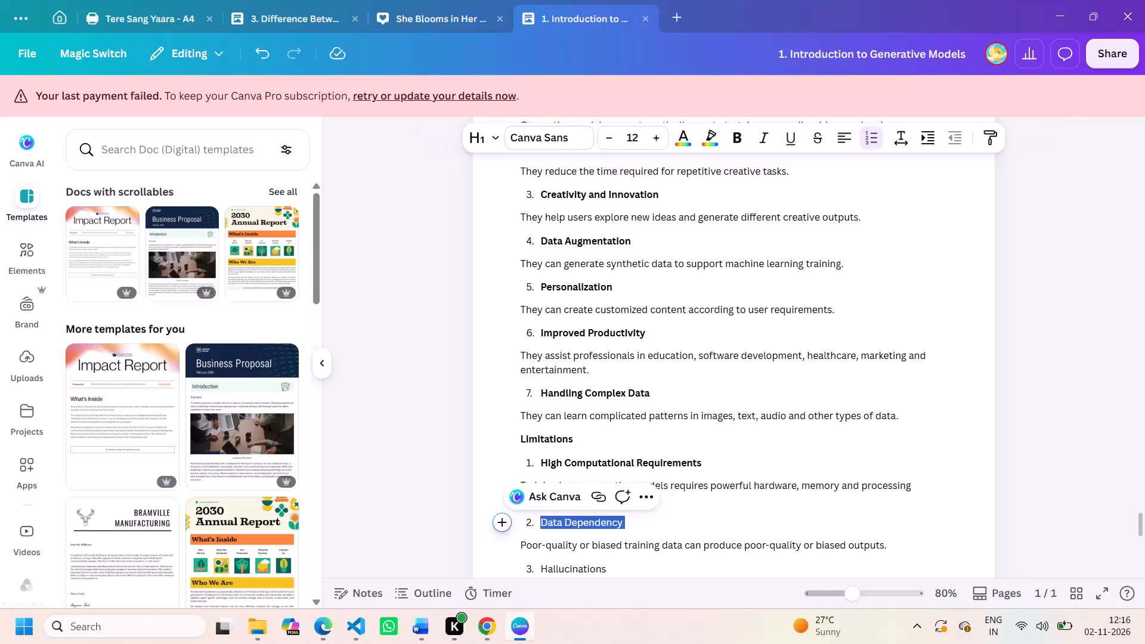
Bold the "Data Dependency", "Hallucinations" and "Bias and Fairness Issues" items under Limitations in section 1.7.
key("ctrl+b")
left_click(594, 526)
scroll(594, 526, "down", 1)
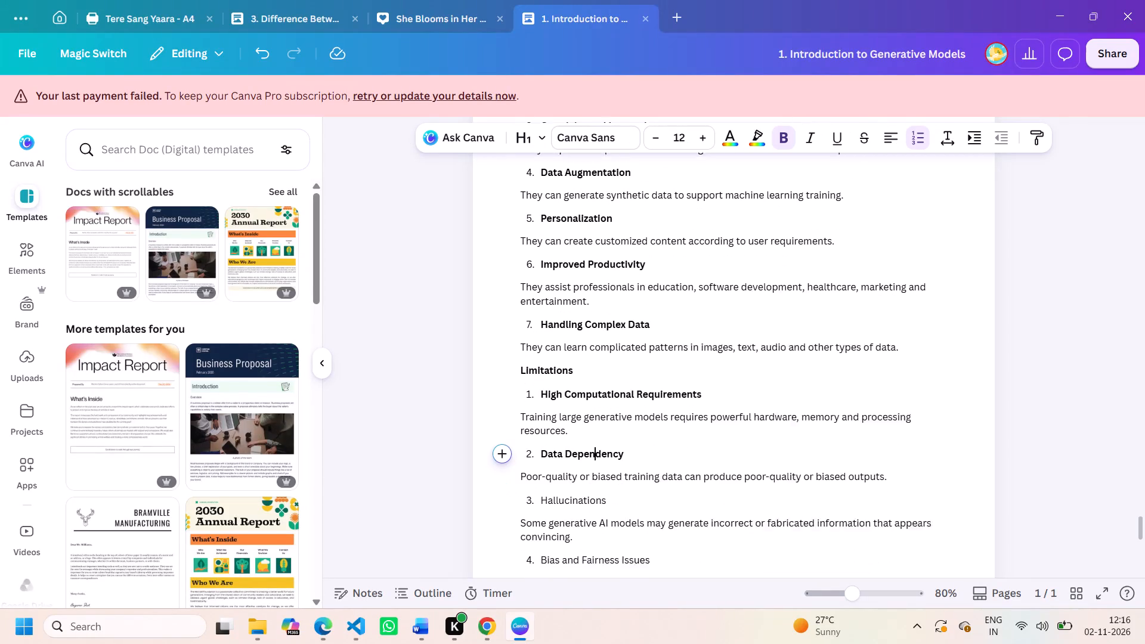
scroll(594, 526, "down", 1)
triple_click(595, 491)
key("ctrl+b")
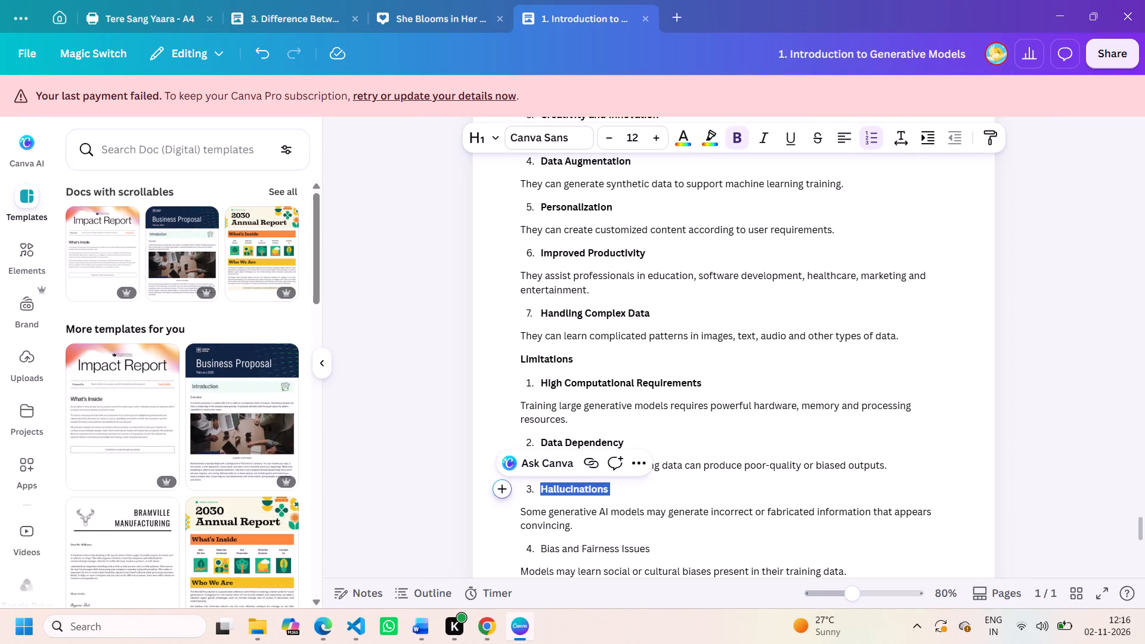
triple_click(610, 548)
left_click(610, 548)
key("ctrl+b")
Bold the "Privacy Concerns" and "Copyright Issues" items under Limitations in section 1.7.
scroll(610, 548, "down", 1)
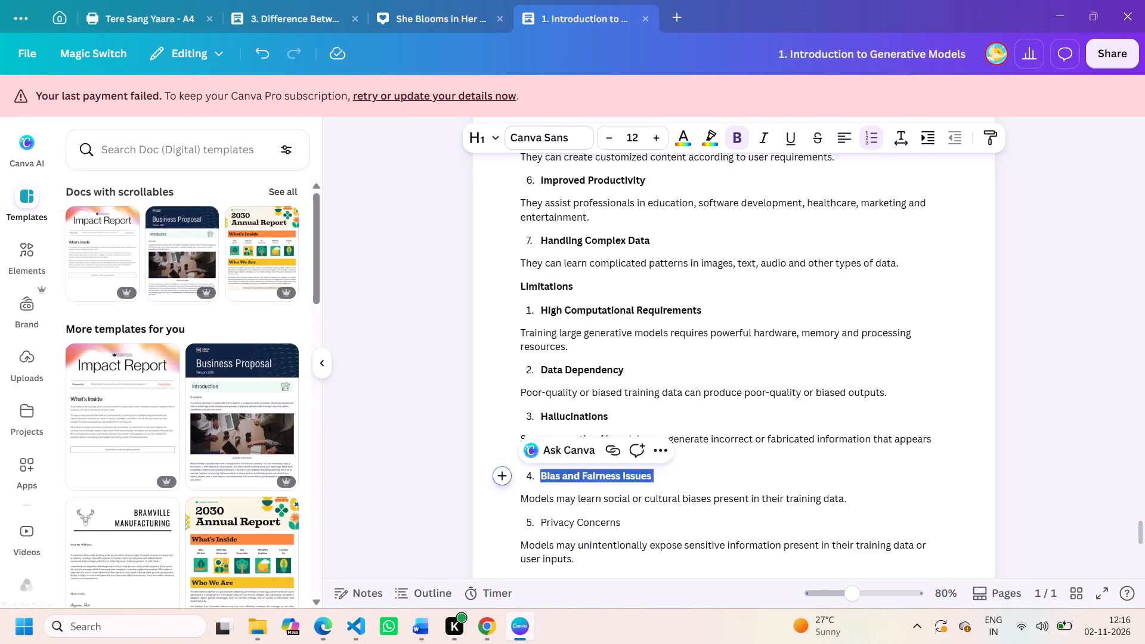
scroll(610, 548, "down", 1)
triple_click(593, 484)
left_click(593, 484)
key("ctrl+b")
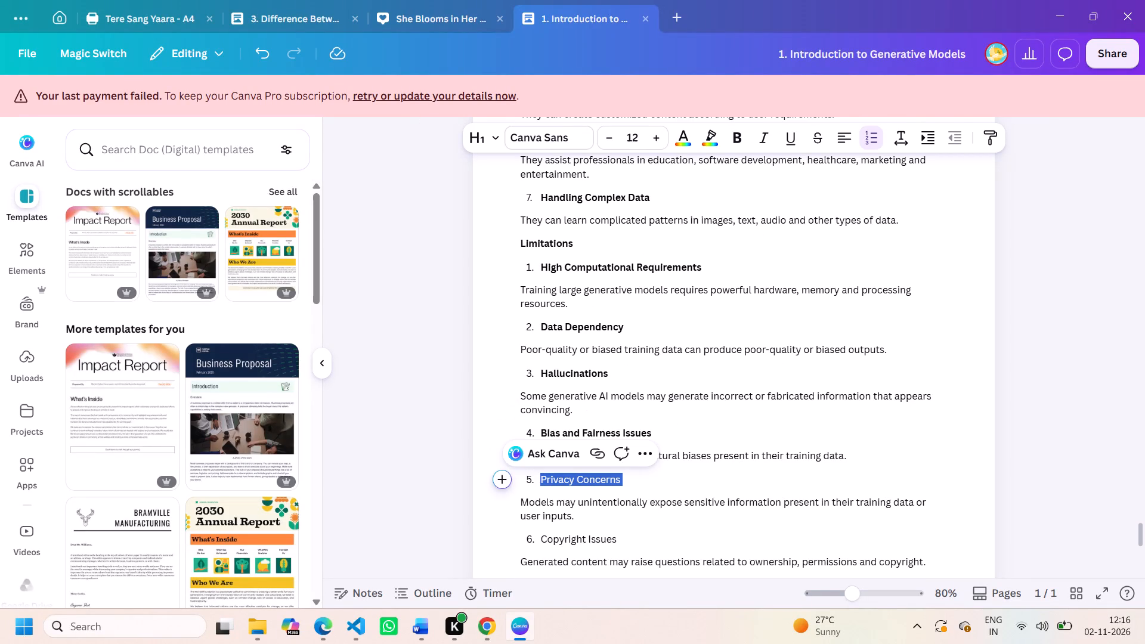
triple_click(602, 545)
key("ctrl+b")
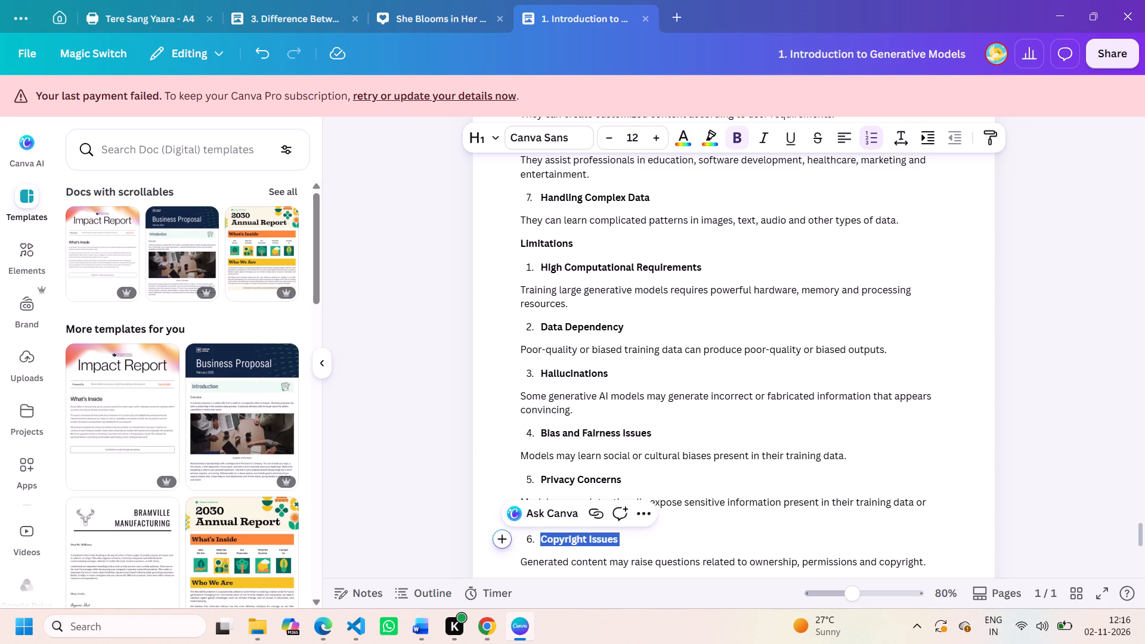
scroll(602, 545, "down", 1)
triple_click(599, 501)
key("ctrl+b")
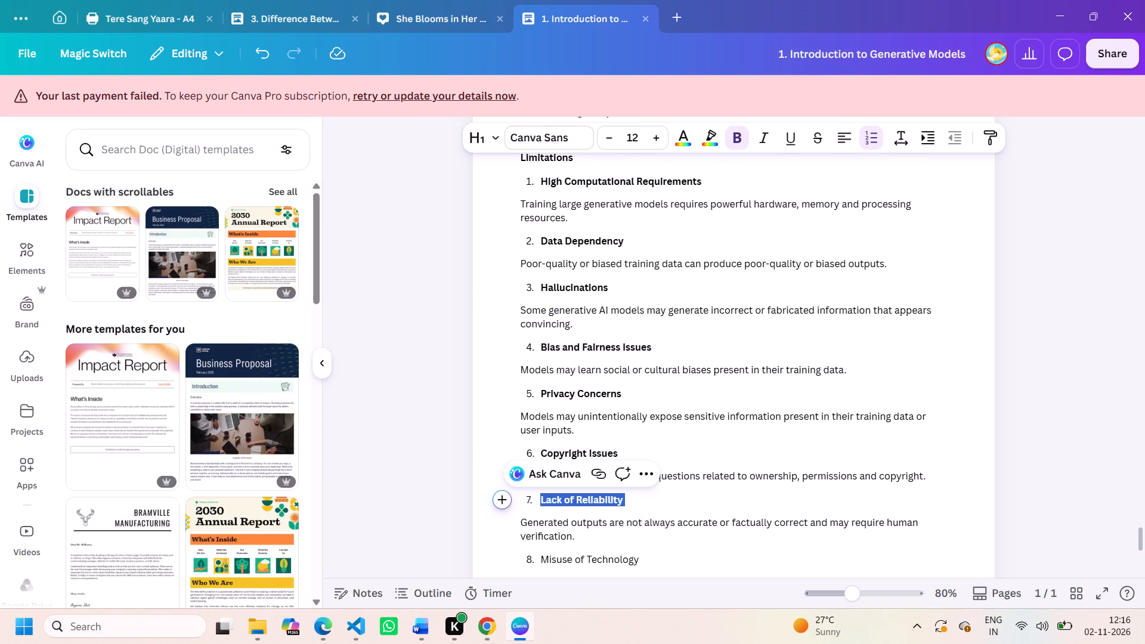
triple_click(609, 561)
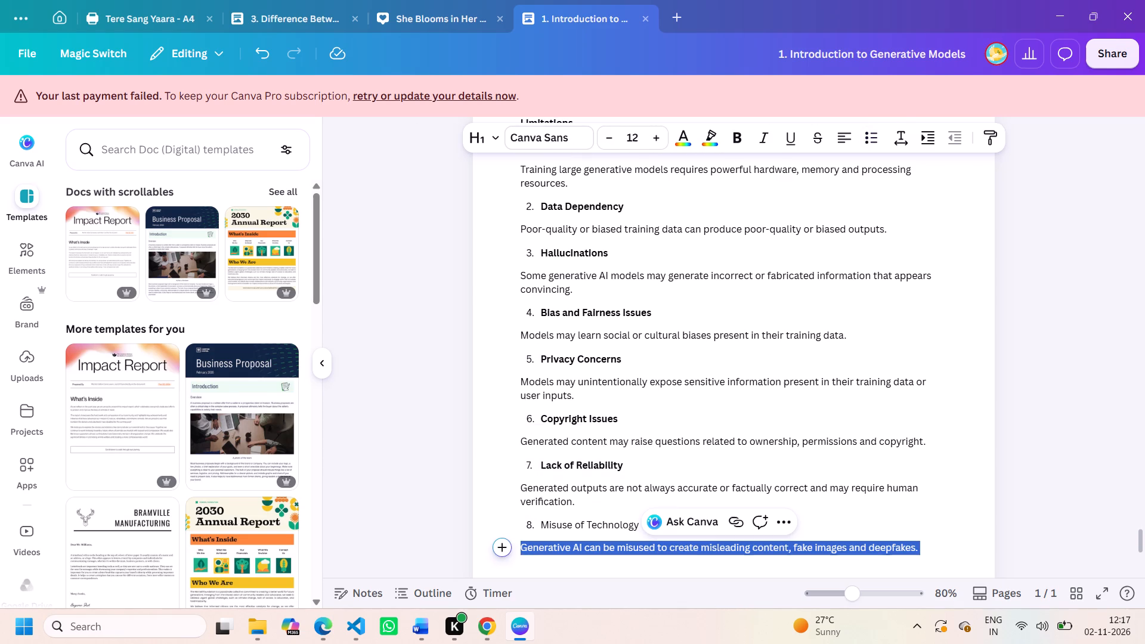
triple_click(599, 529)
left_click(599, 529)
key("ctrl+b")
scroll(599, 529, "down", 1)
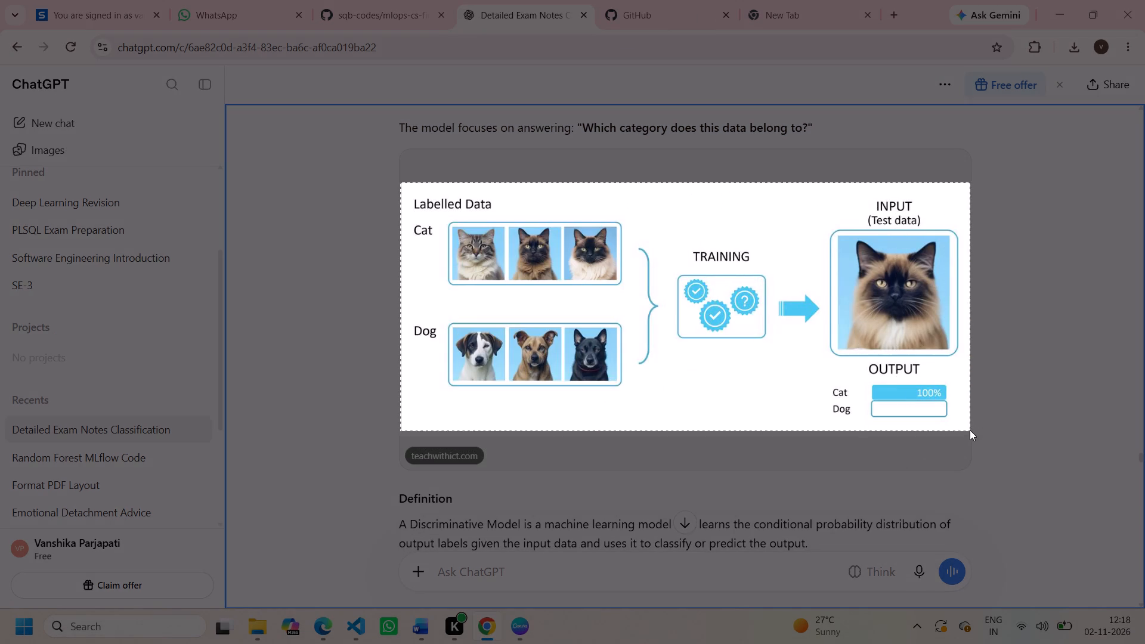
left_click_drag(970, 430, 973, 425)
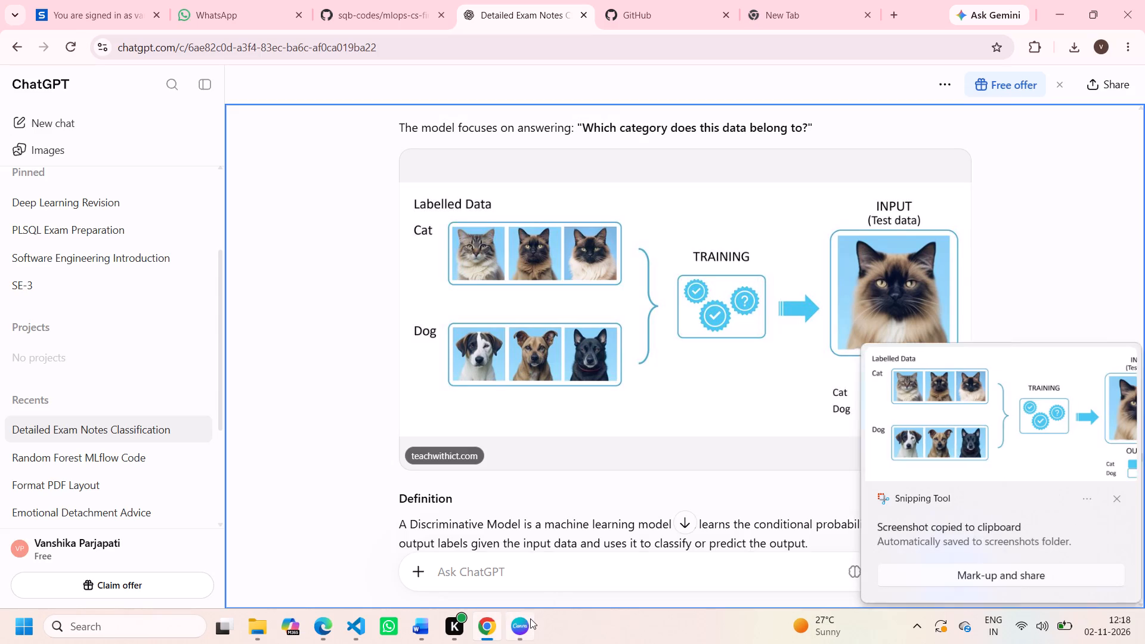
Back in Canva, turn the "The model focuses on answering" bullet into a plain paragraph and dismiss the snip notification.
left_click(531, 618)
left_click(541, 484)
key("BackSpace")
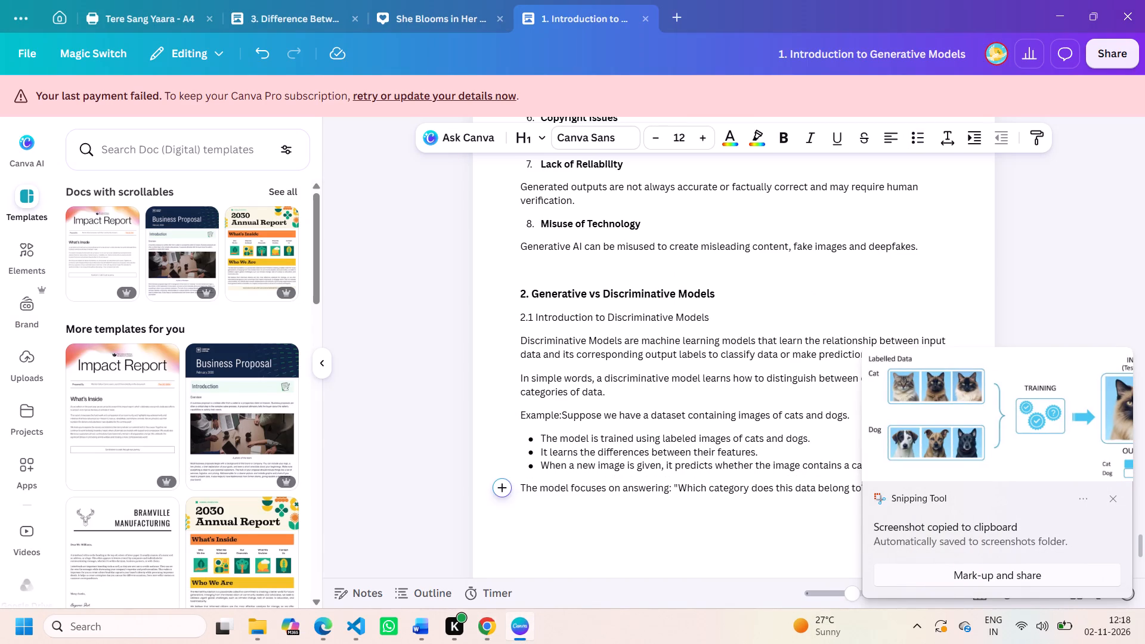
left_click(1116, 501)
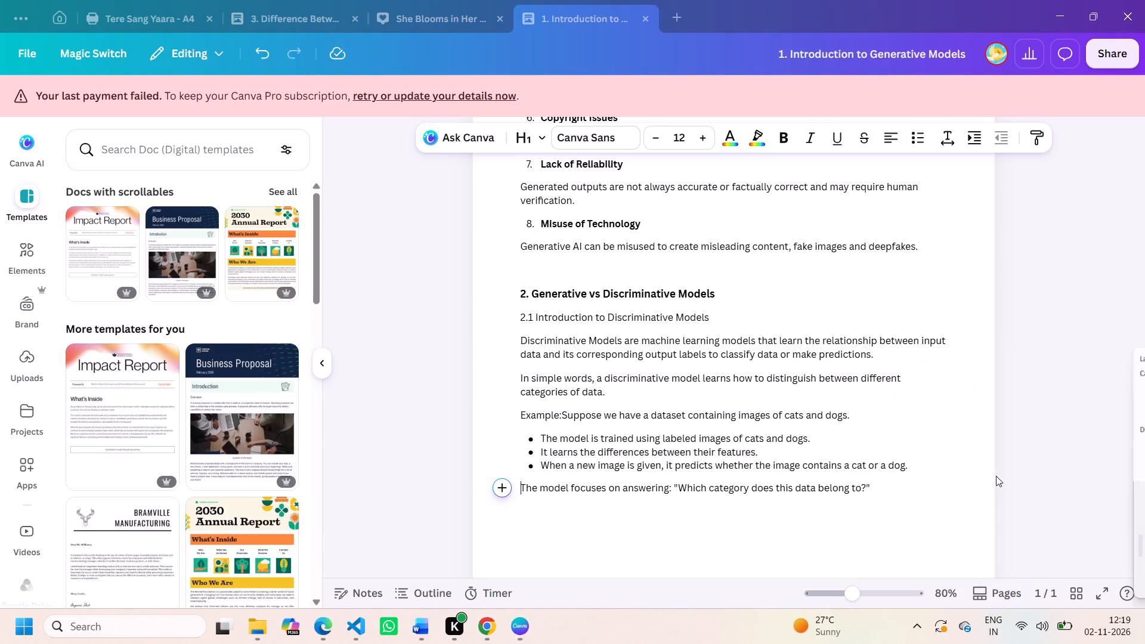
Paste the captured cat and dog diagram on a new line below "Which category does this data belong to?".
left_click(887, 486)
key("Return")
key("ctrl+v")
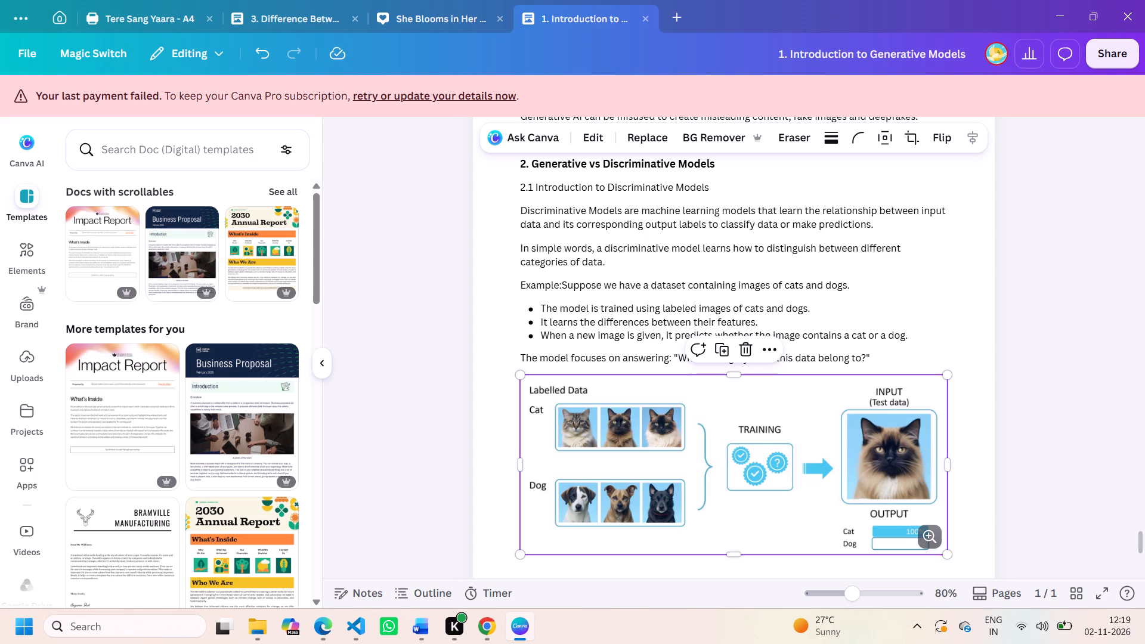
In ChatGPT, copy the Definition paragraph beginning "A Discriminative Model is a machine learning model".
left_click(493, 635)
scroll(601, 455, "down", 1)
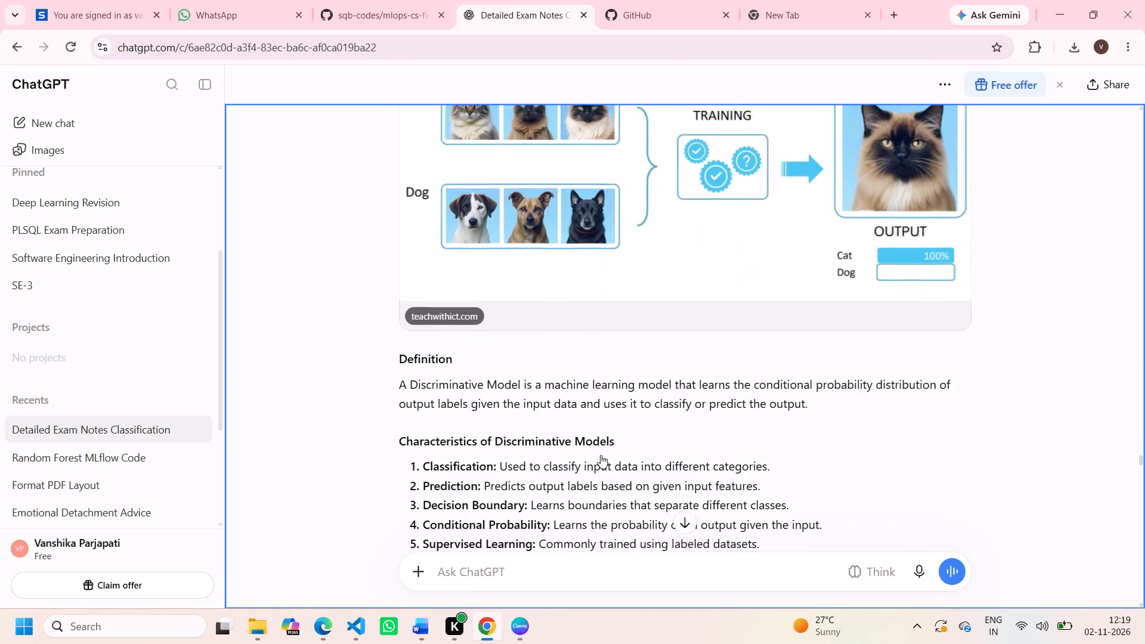
scroll(601, 455, "down", 1)
scroll(601, 455, "up", 2)
scroll(601, 455, "down", 1)
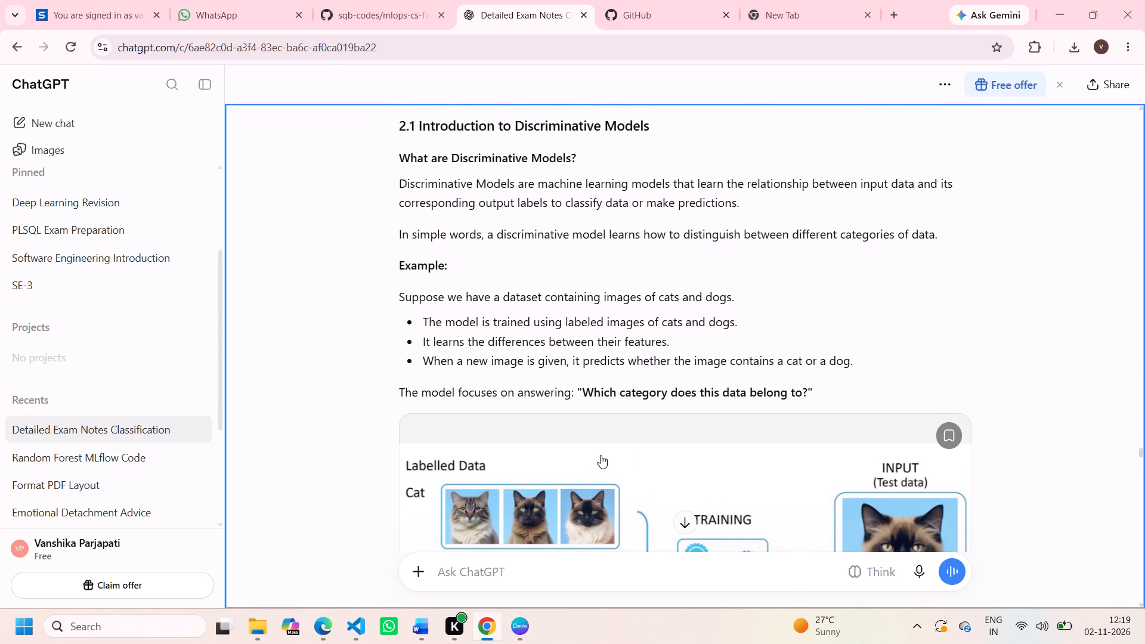
scroll(601, 455, "down", 1)
scroll(601, 455, "up", 2)
scroll(601, 455, "right", 1)
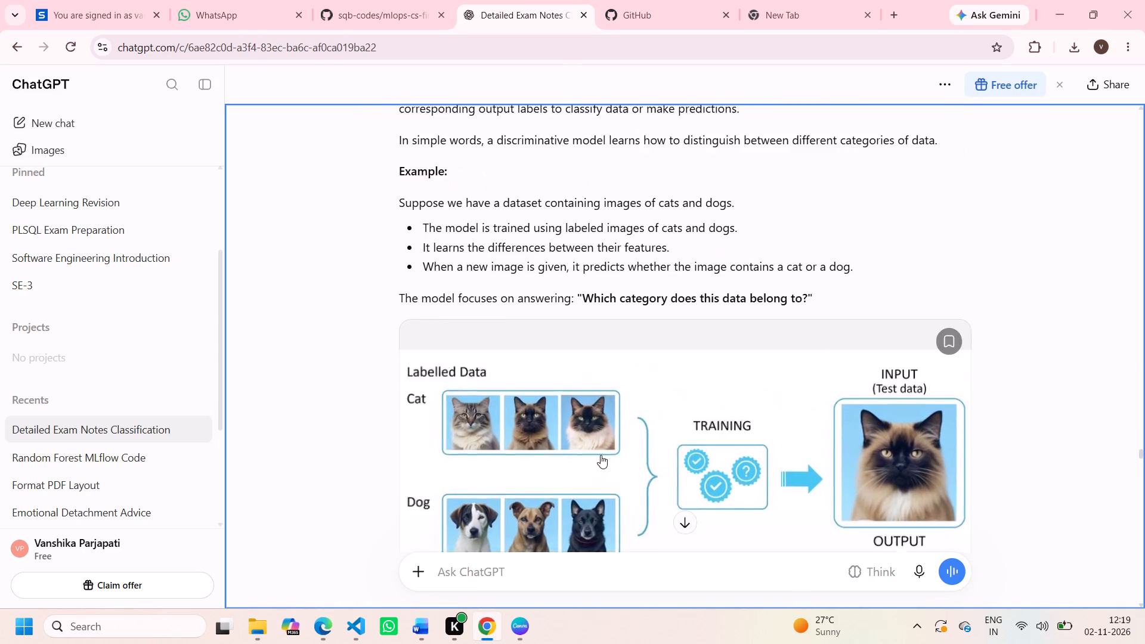
scroll(601, 455, "right", 1)
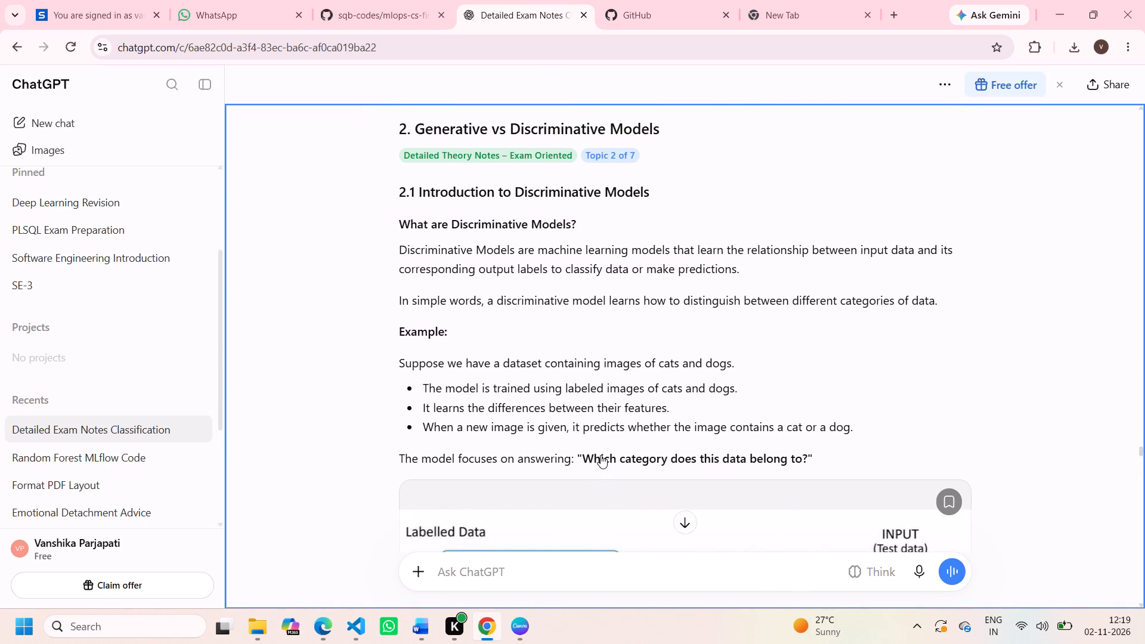
scroll(601, 455, "down", 1)
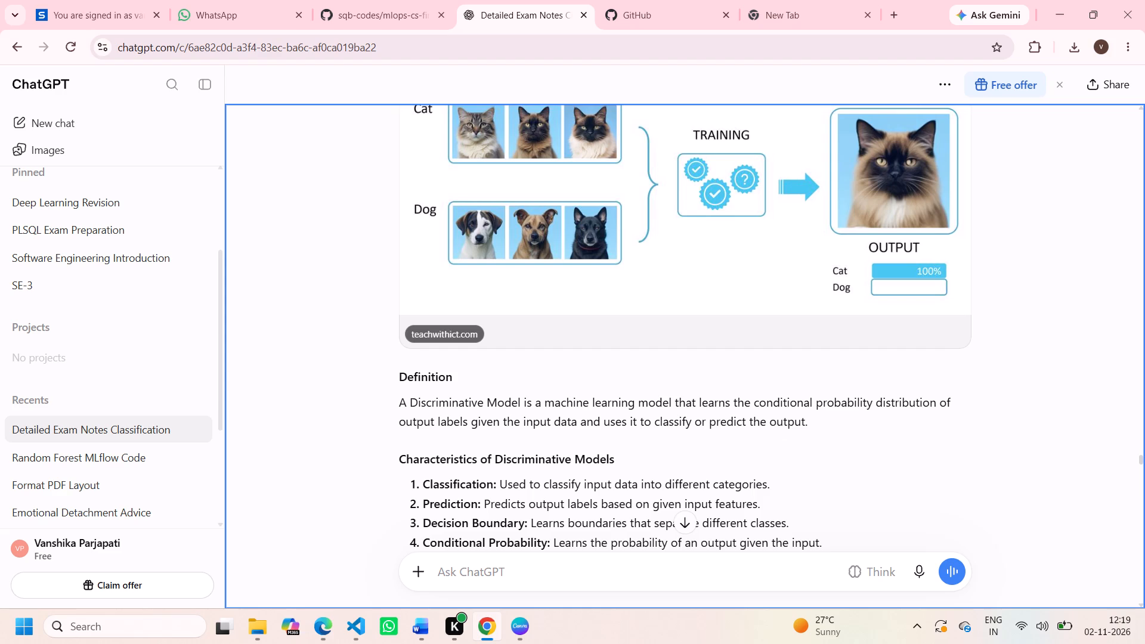
left_click(809, 423)
left_click_drag(809, 423, 393, 395)
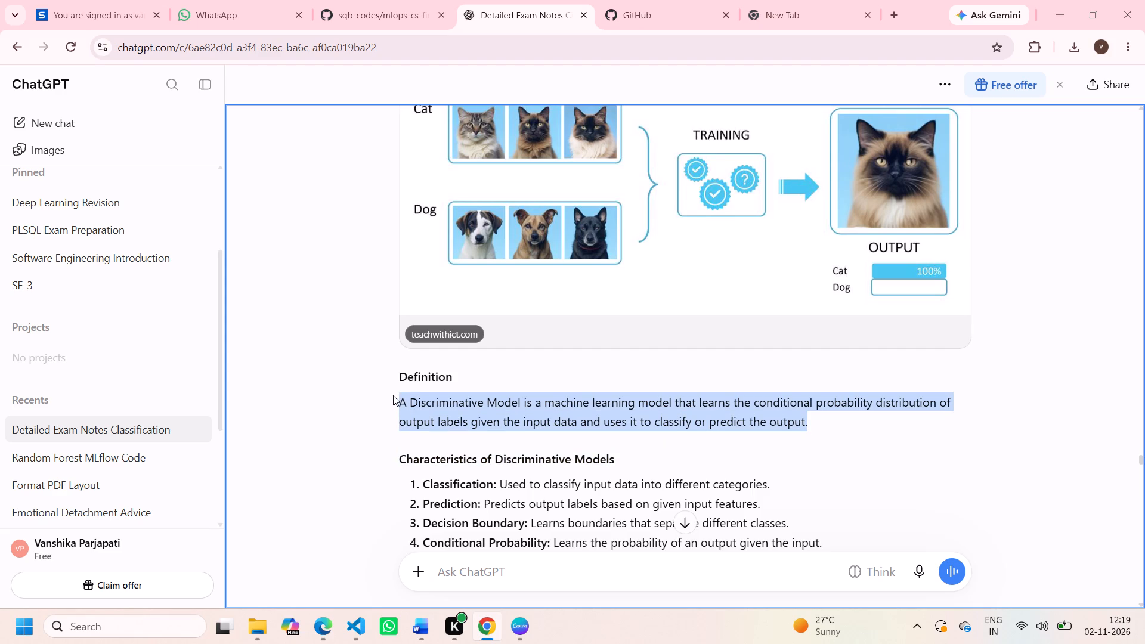
key("ctrl+c")
Paste the definition in Canva as a new paragraph after section 2.1's opening paragraph and remove the extra blank line.
left_click(512, 631)
left_click(880, 222)
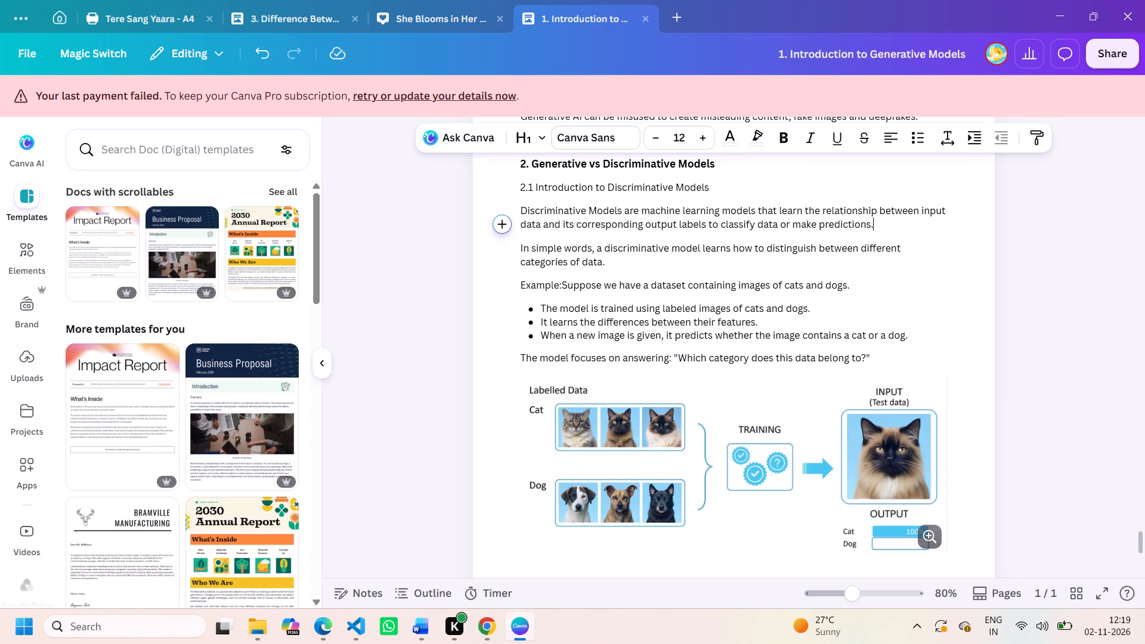
key("Return")
key("ctrl+v")
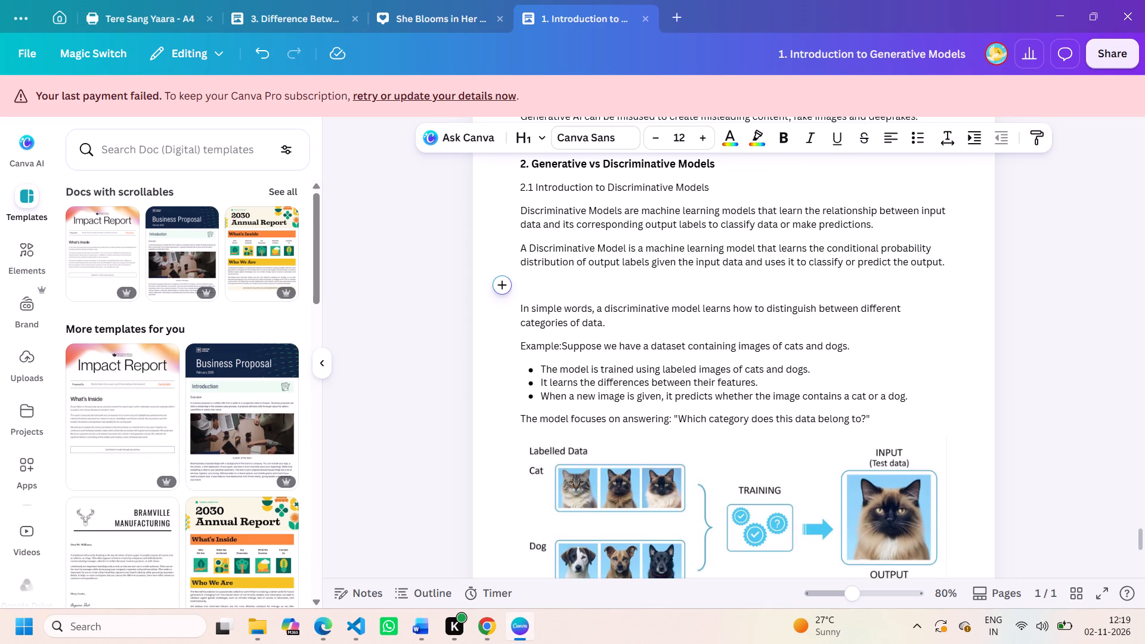
key("BackSpace")
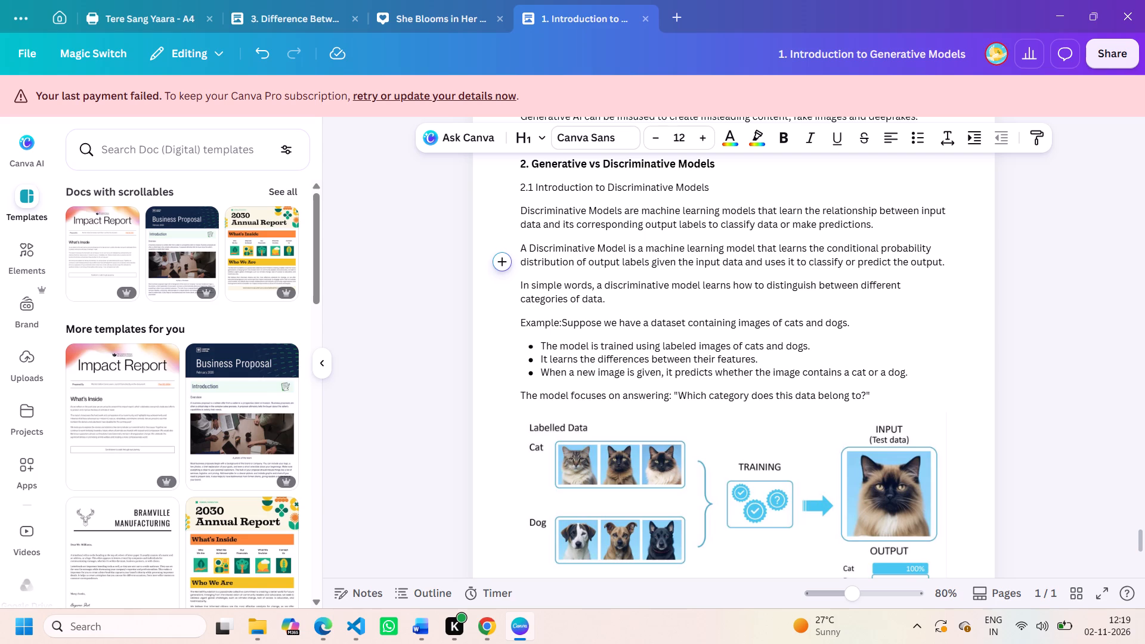
Insert a space between "Example:" and "Suppose we have a dataset" in section 2.1.
scroll(605, 333, "down", 2)
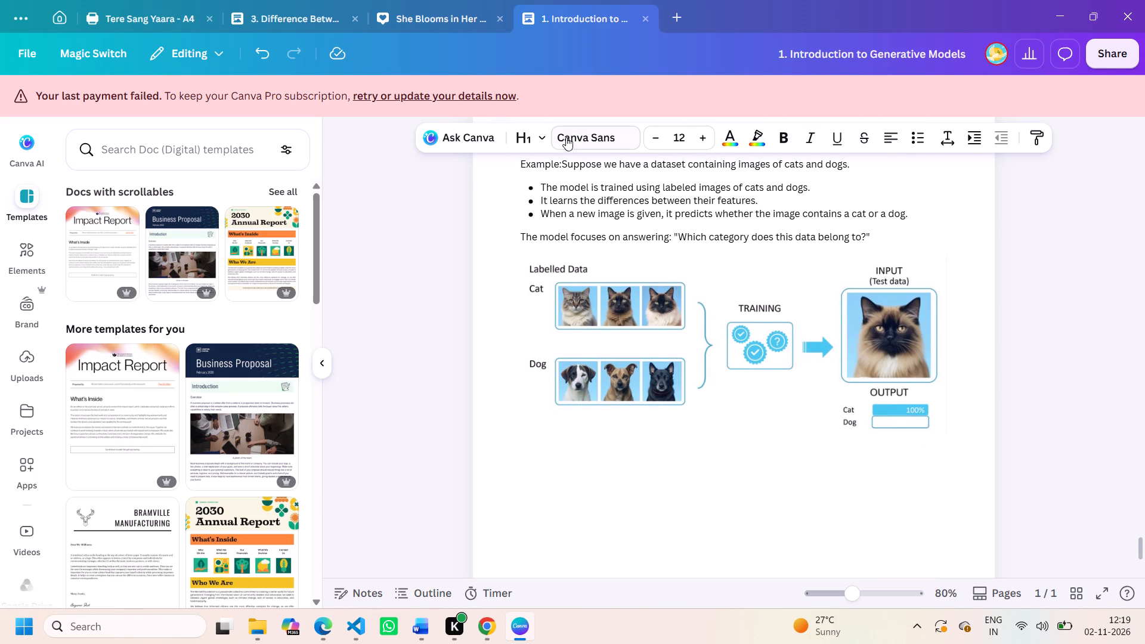
left_click(561, 162)
key("space")
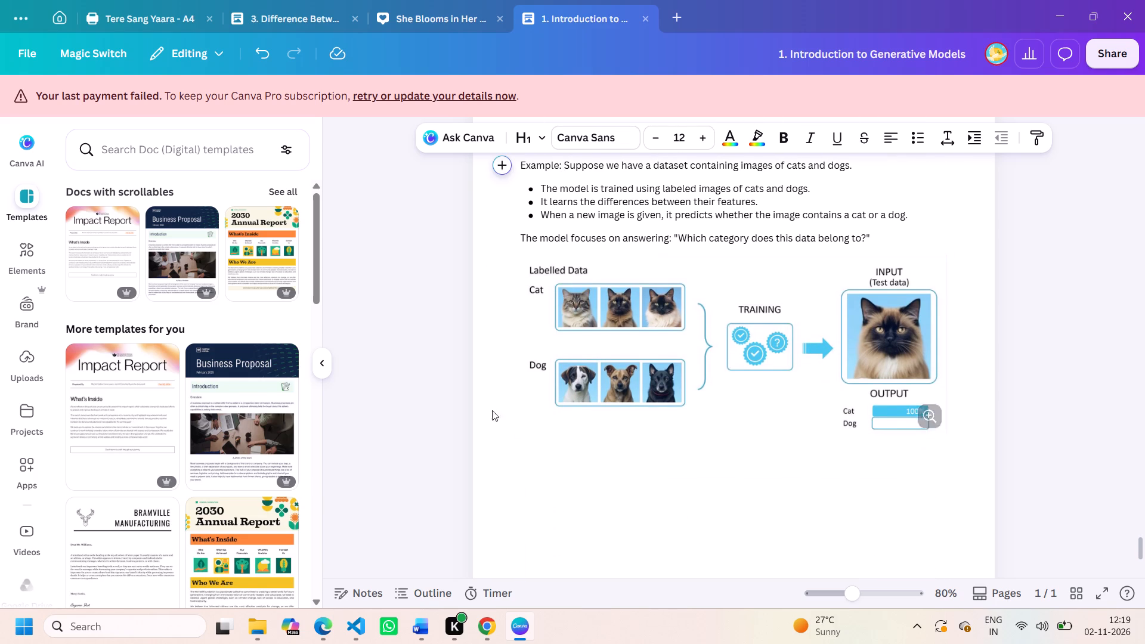
Copy ChatGPT's notes from "Characteristics of Discriminative Models" through "it can generate a completely new cat image." and return to Canva.
left_click(500, 627)
left_click(652, 398)
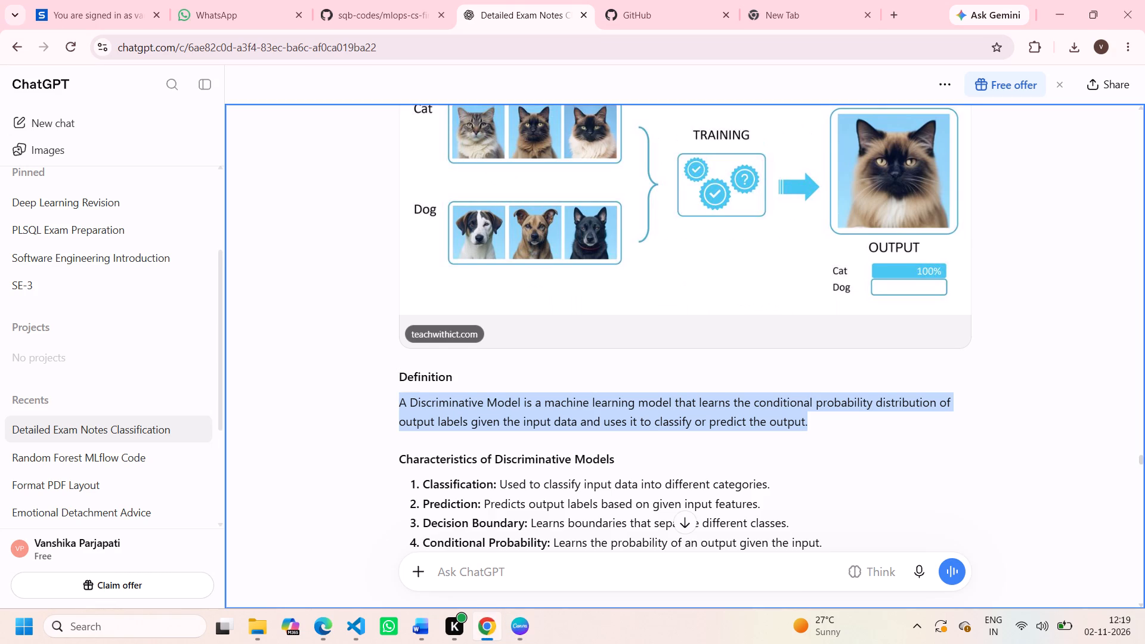
scroll(652, 398, "down", 3)
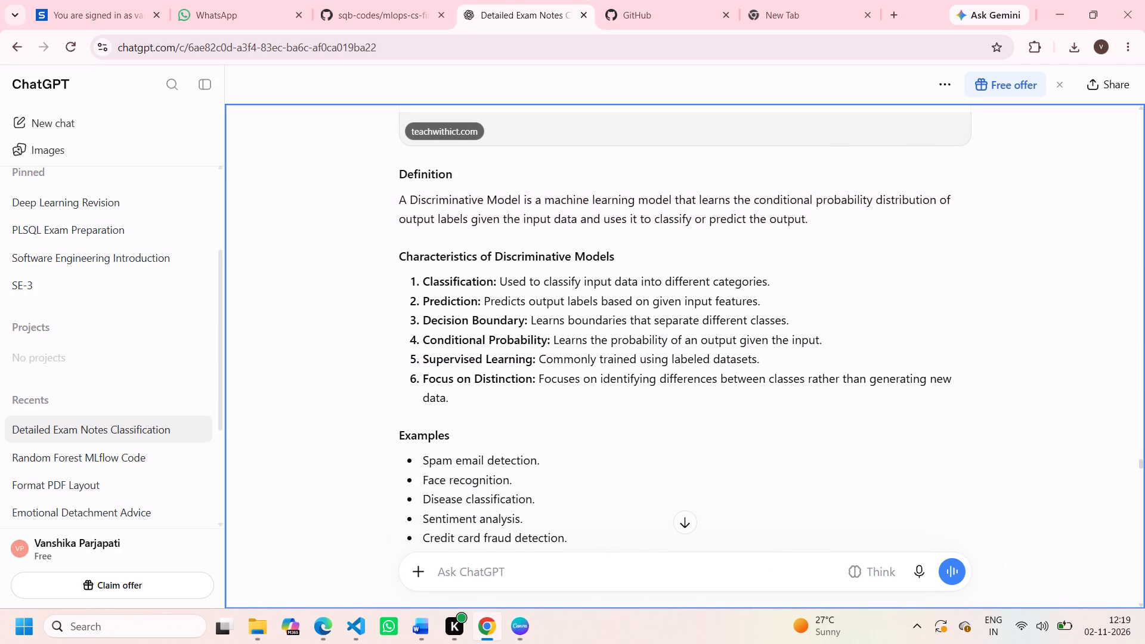
left_click_drag(400, 253, 701, 266)
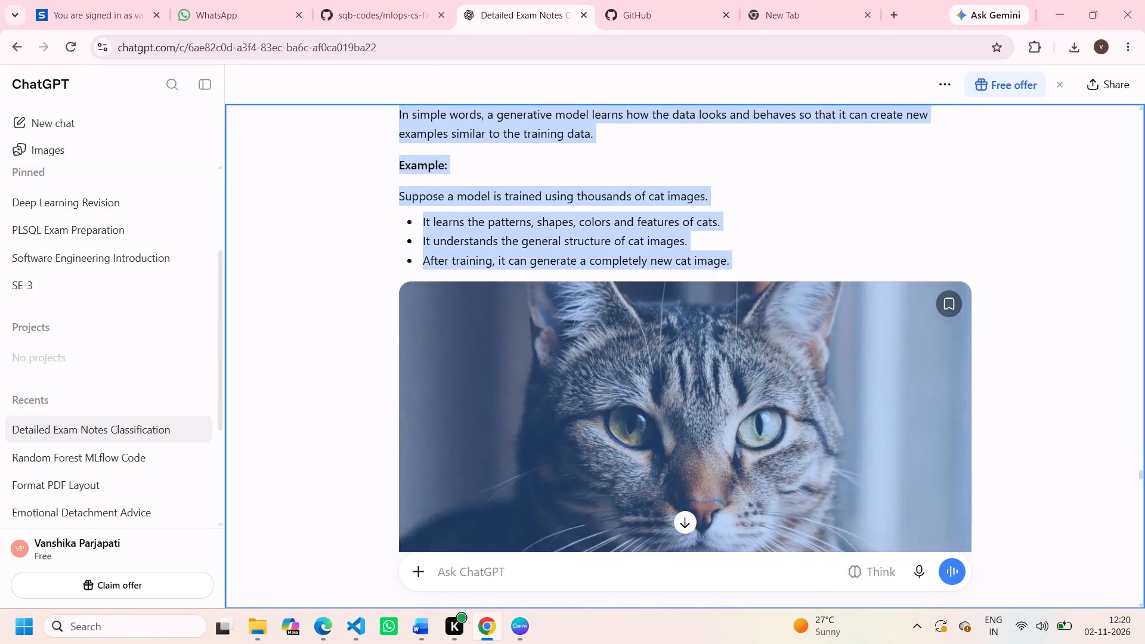
left_click_drag(701, 266, 732, 264)
key("ctrl+c")
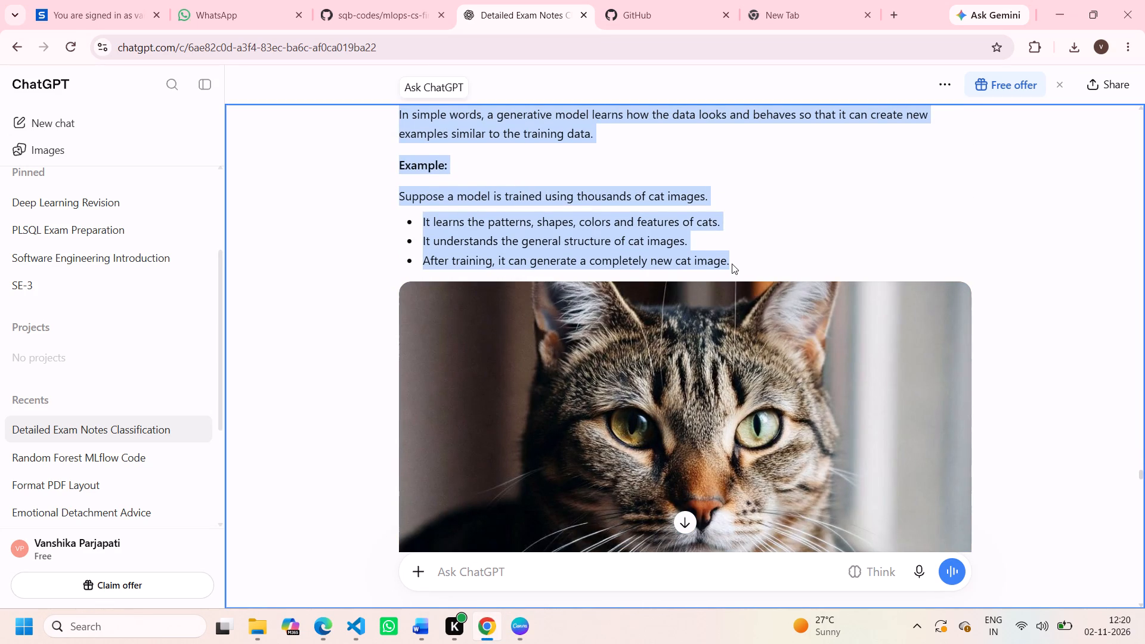
left_click(516, 634)
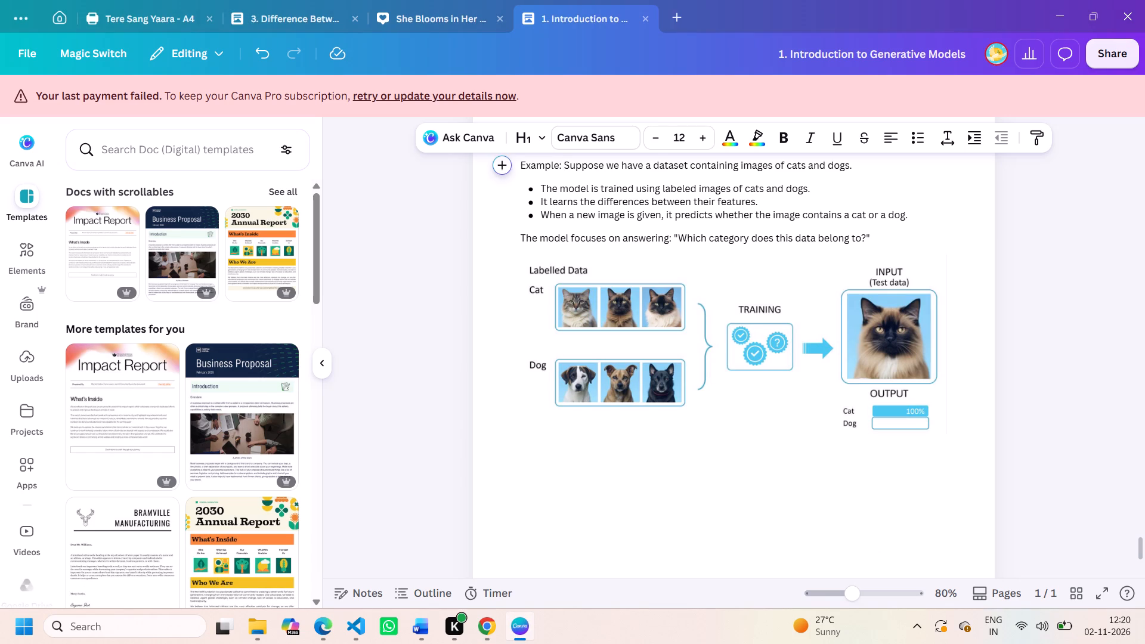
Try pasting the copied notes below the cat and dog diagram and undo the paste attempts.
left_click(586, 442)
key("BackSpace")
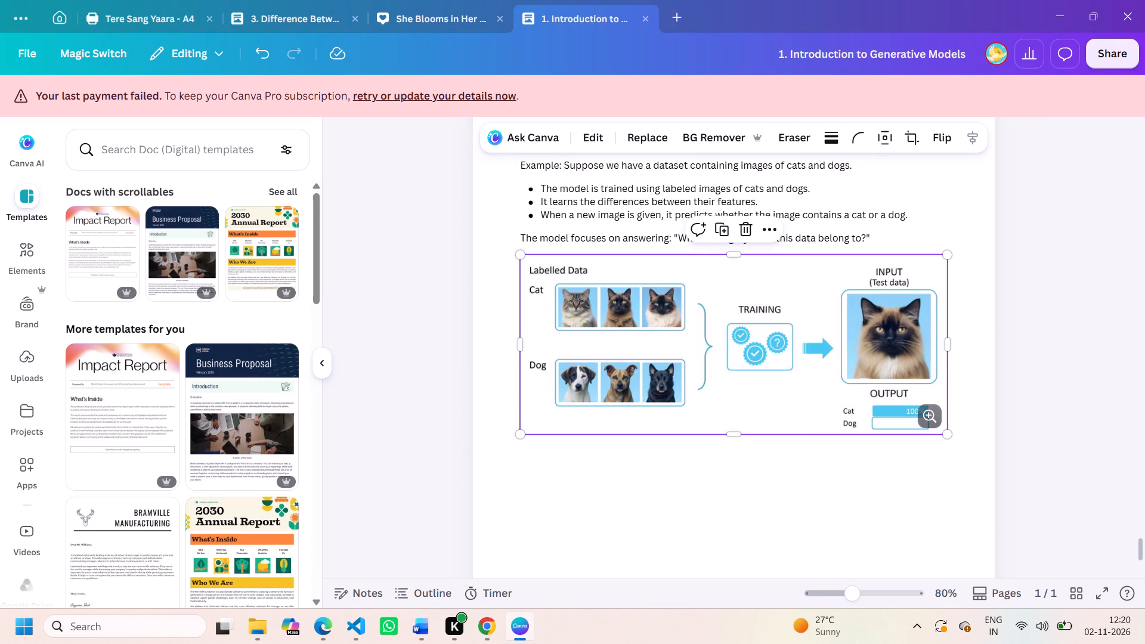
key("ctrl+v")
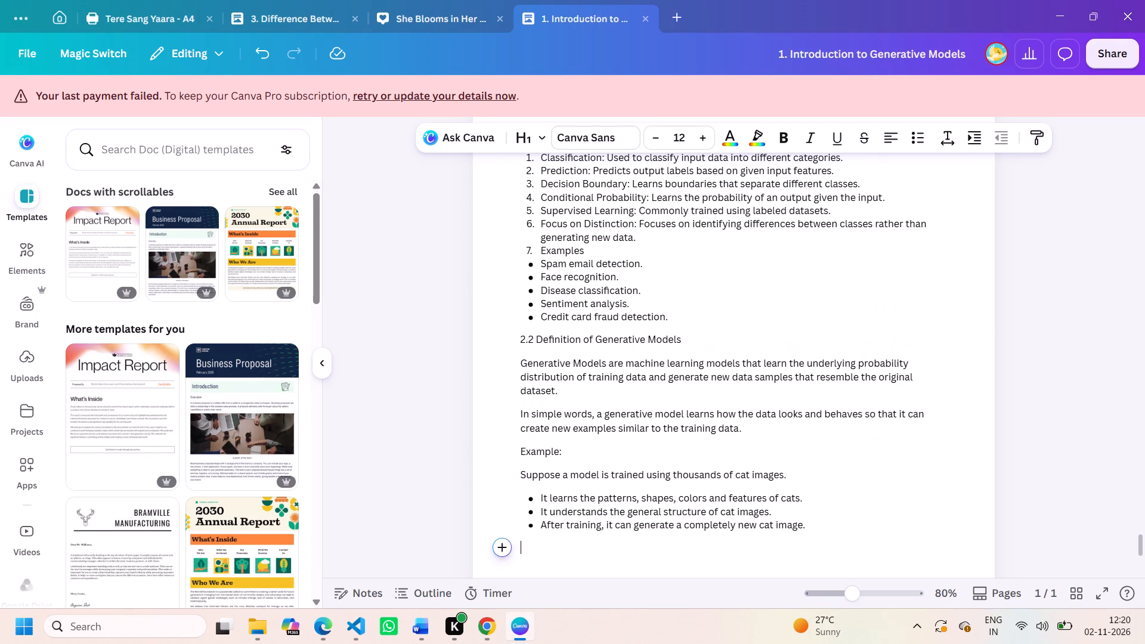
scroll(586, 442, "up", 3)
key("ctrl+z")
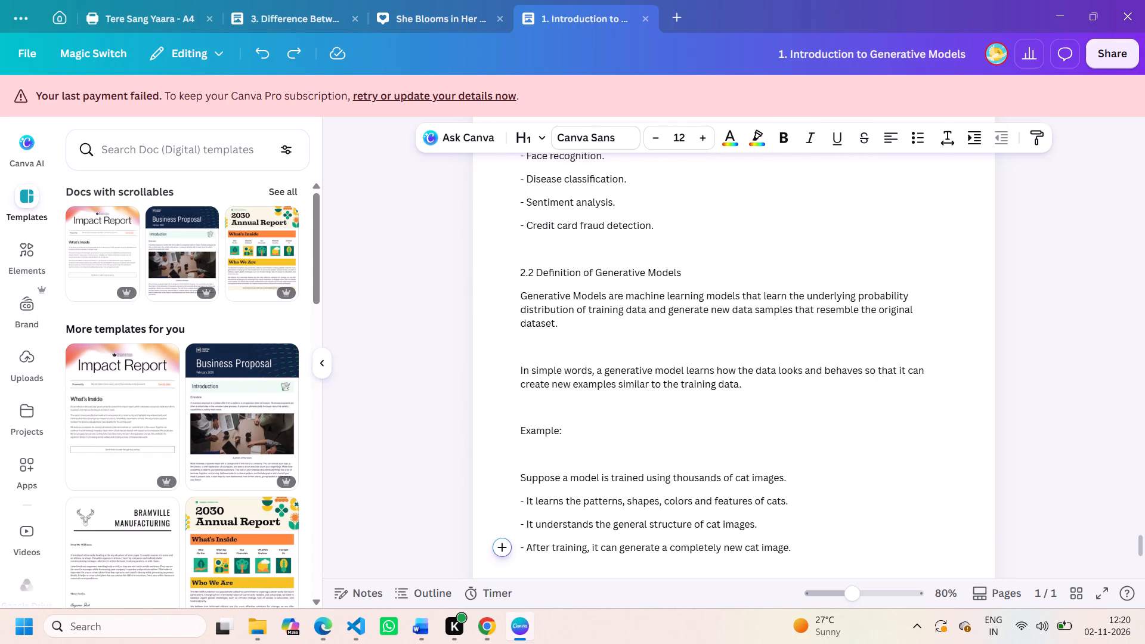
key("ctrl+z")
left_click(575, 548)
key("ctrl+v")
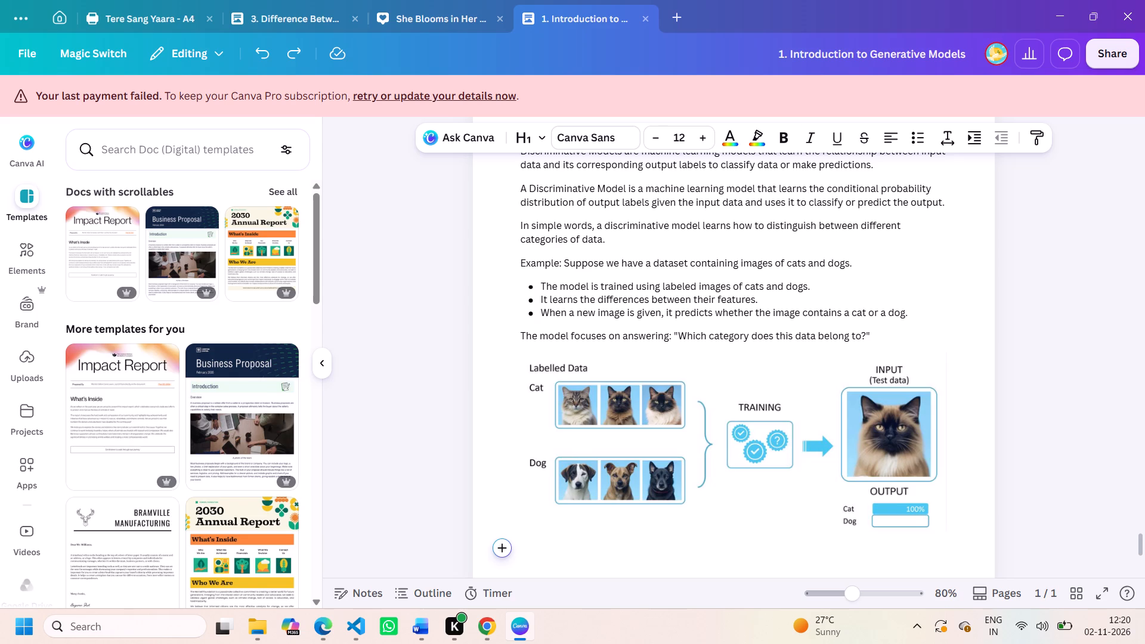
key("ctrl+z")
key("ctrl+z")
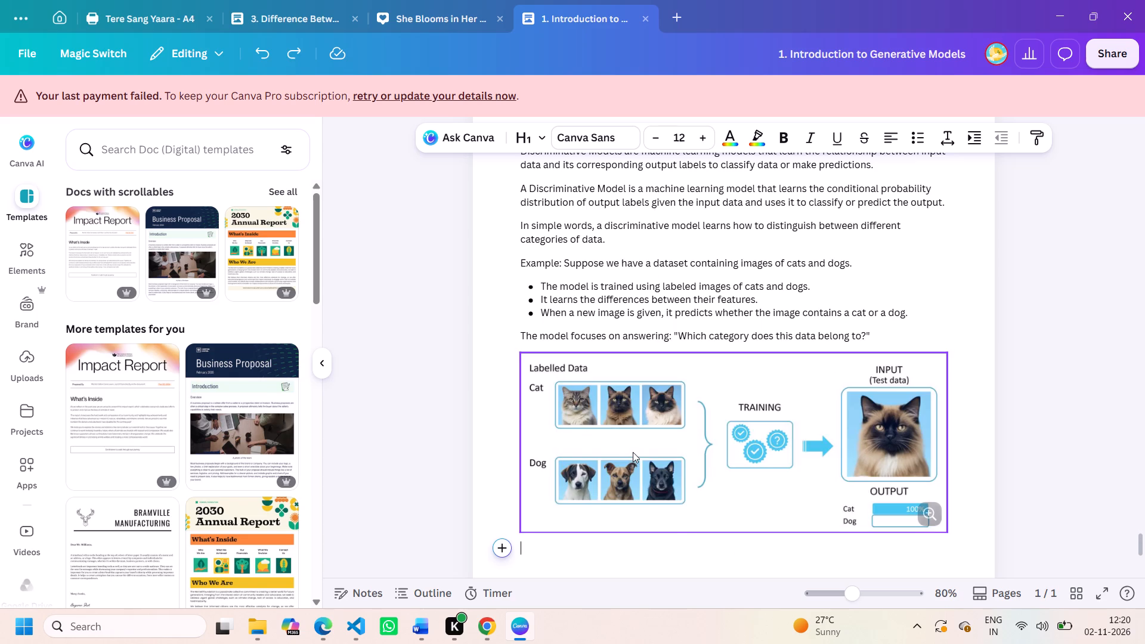
Paste the copied characteristics, examples and section 2.2 notes on the empty line below the cat and dog diagram.
scroll(683, 533, "down", 1)
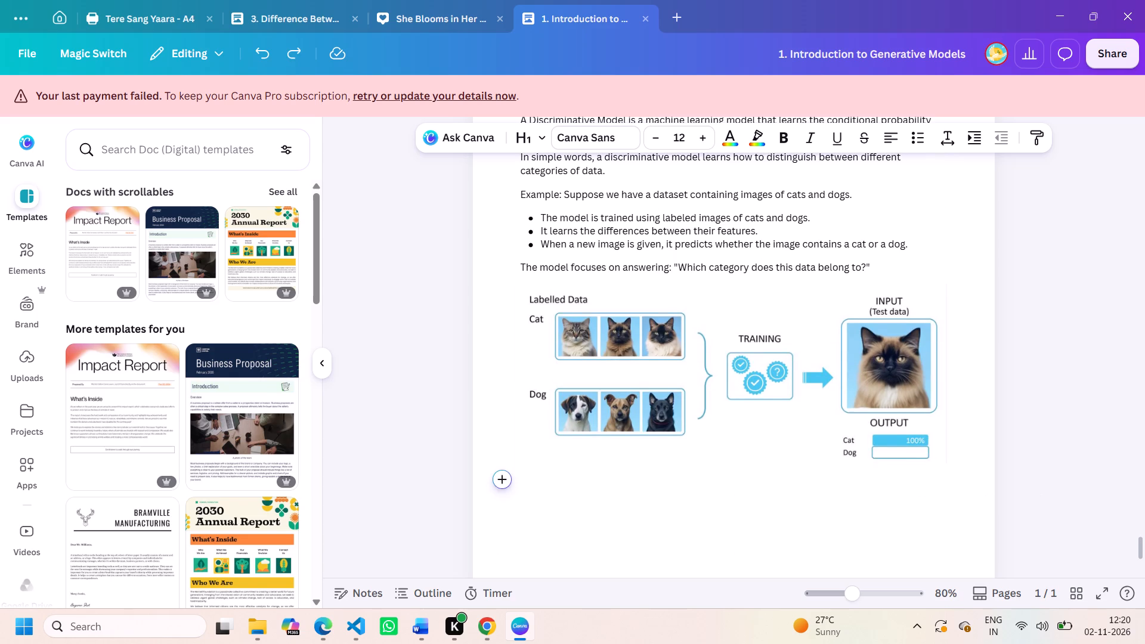
left_click(916, 491)
key("ctrl+v")
Remove the list numbering from "Examples" below the discriminative model characteristics, making it a plain line.
scroll(693, 320, "up", 1)
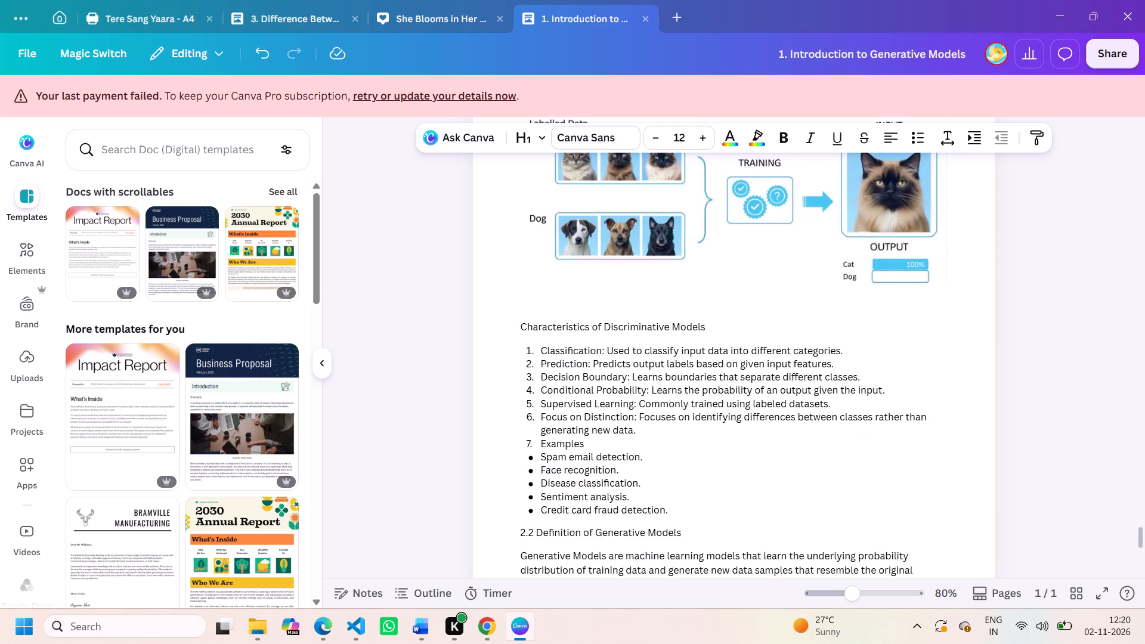
scroll(693, 320, "up", 2)
scroll(639, 475, "down", 1)
scroll(552, 543, "down", 1)
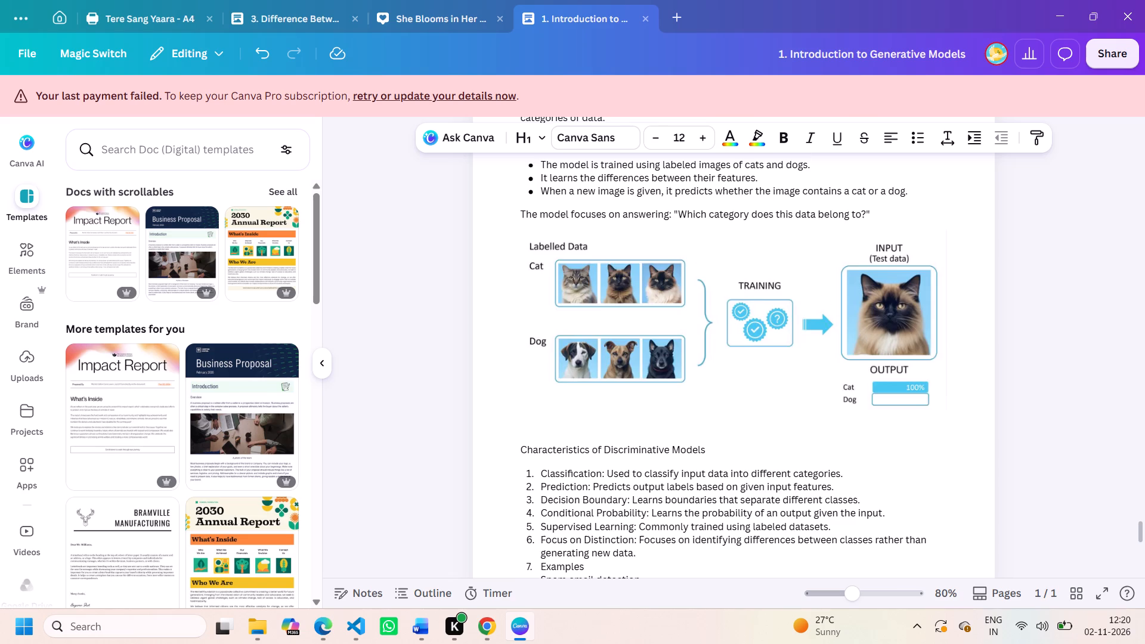
scroll(552, 543, "down", 1)
left_click(533, 494)
key("BackSpace")
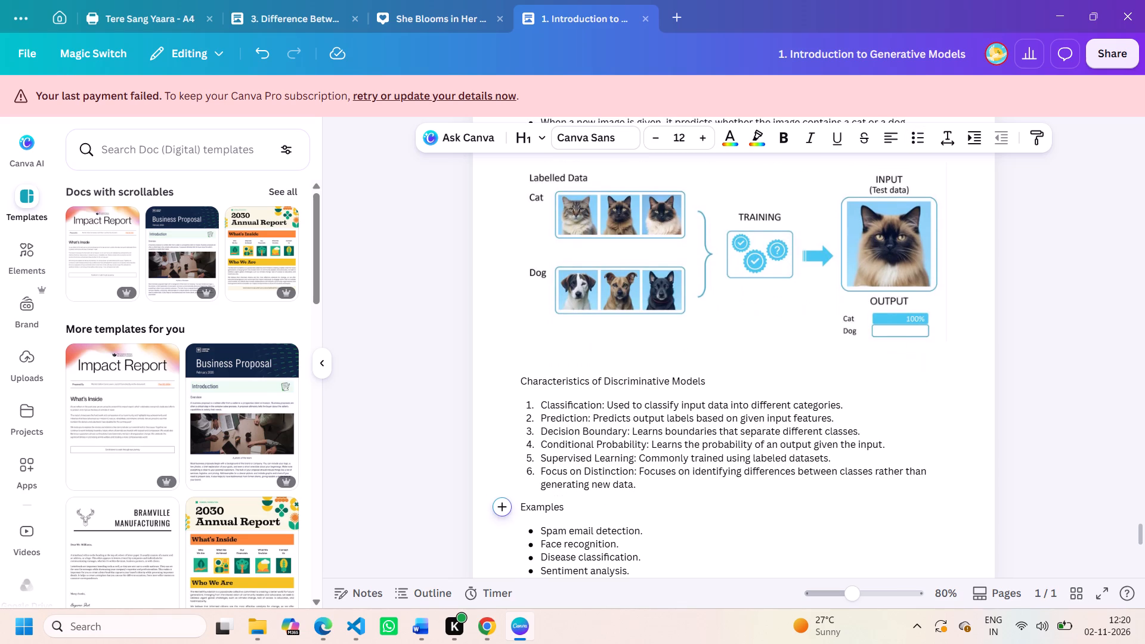
left_click(646, 494)
scroll(646, 494, "down", 2)
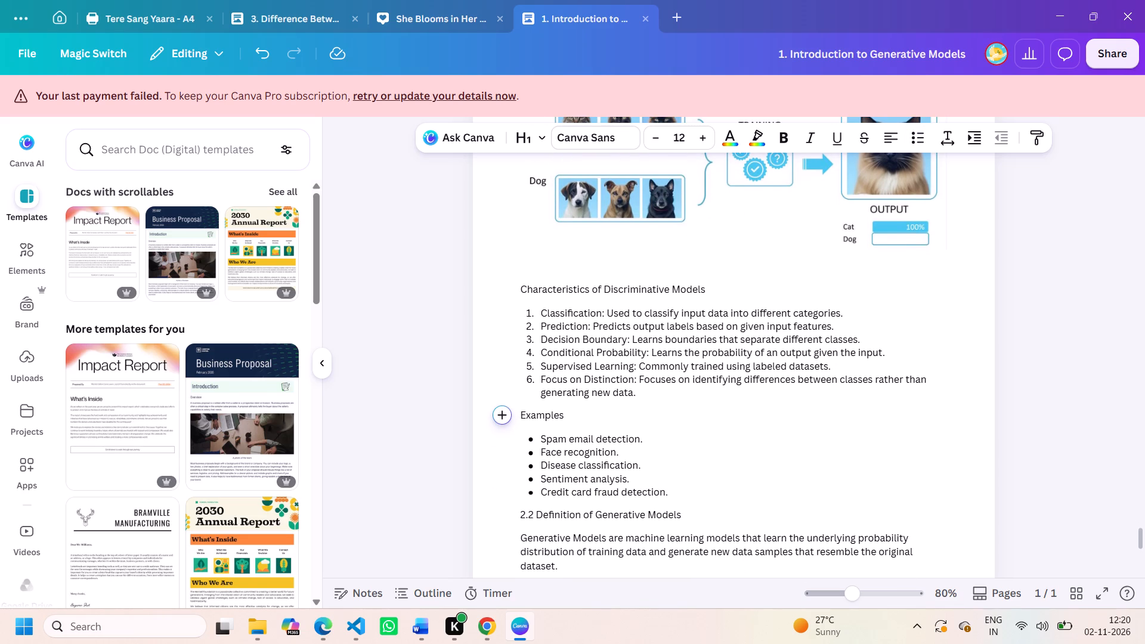
left_click(494, 624)
left_click(562, 271)
scroll(562, 271, "up", 1)
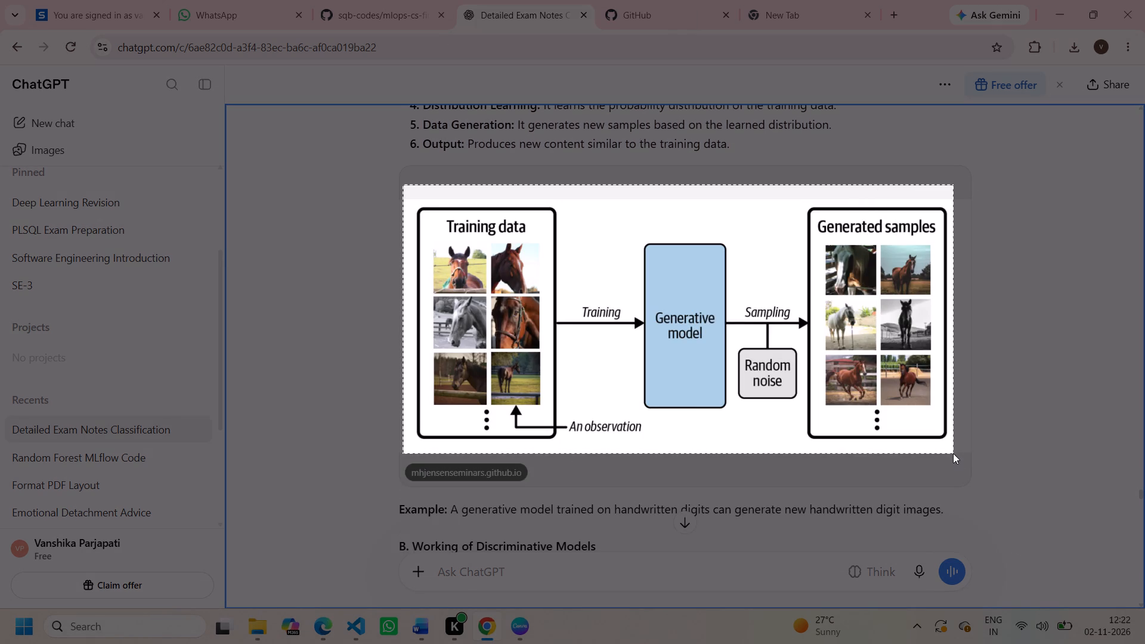
left_click_drag(953, 453, 954, 452)
left_click(531, 621)
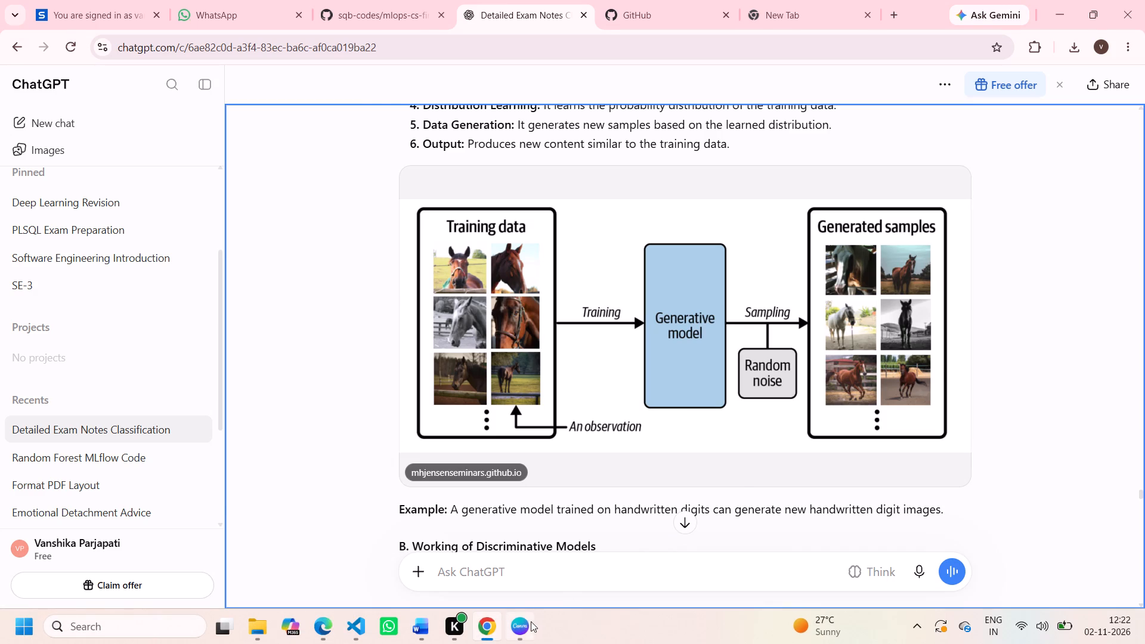
left_click(559, 490)
key("ctrl+v")
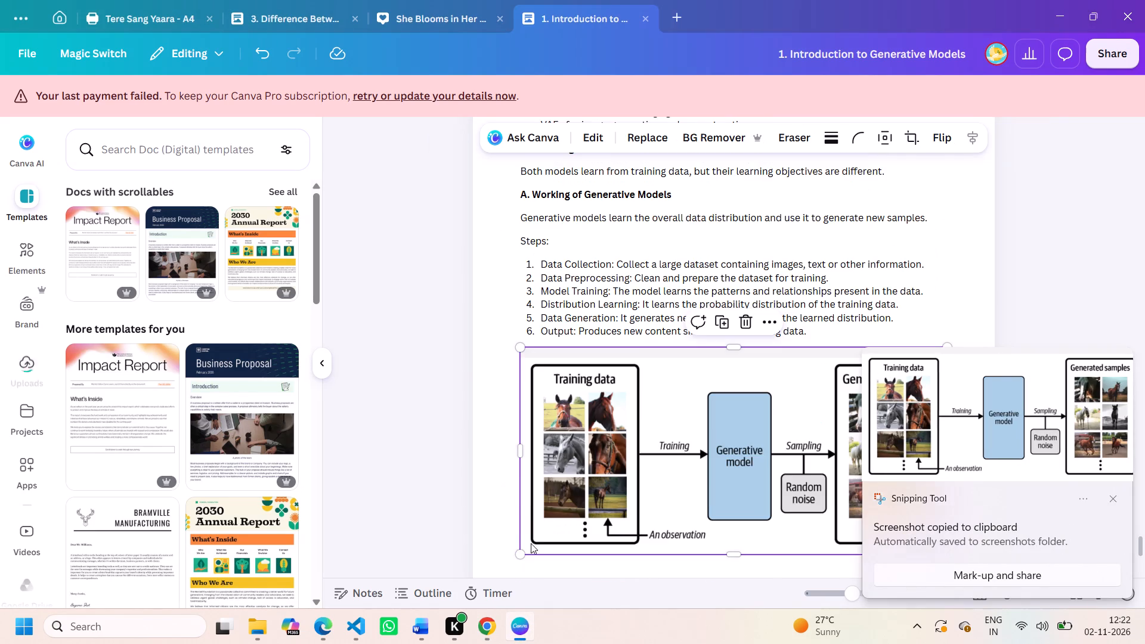
Switch back to the ChatGPT notes in Chrome and bring up the handwritten digits example and section B.
left_click(485, 623)
scroll(557, 416, "down", 3)
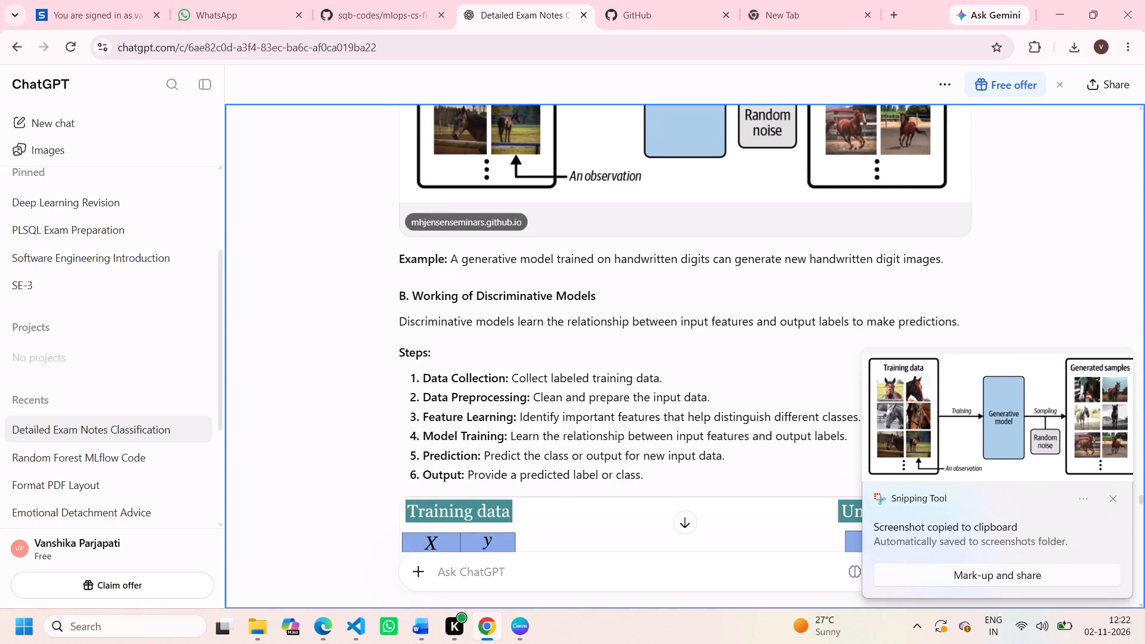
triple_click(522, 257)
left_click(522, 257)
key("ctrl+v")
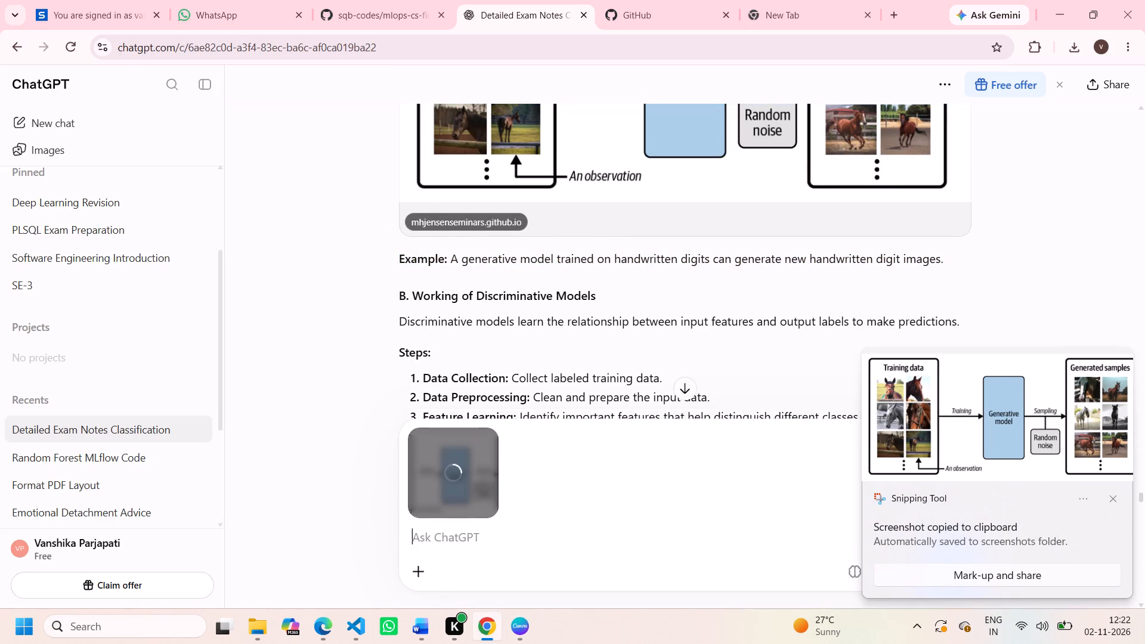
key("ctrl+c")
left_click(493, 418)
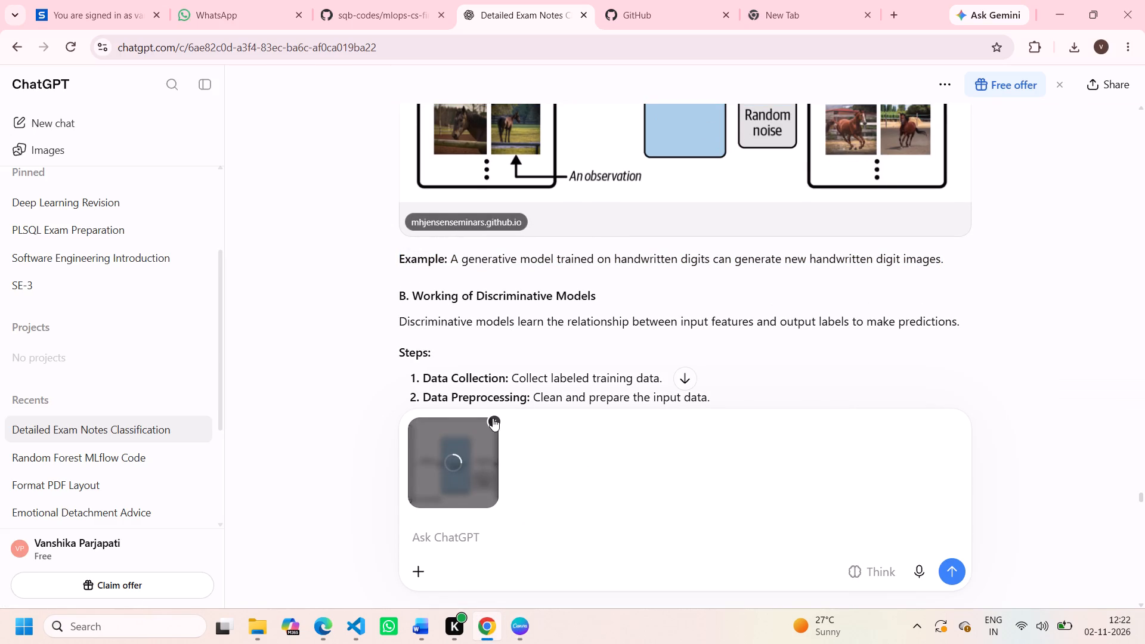
Copy the handwritten digits example and the section "B. Working of Discriminative Models" with its six steps into the Canva doc below the horse diagram.
left_click_drag(399, 259, 672, 483)
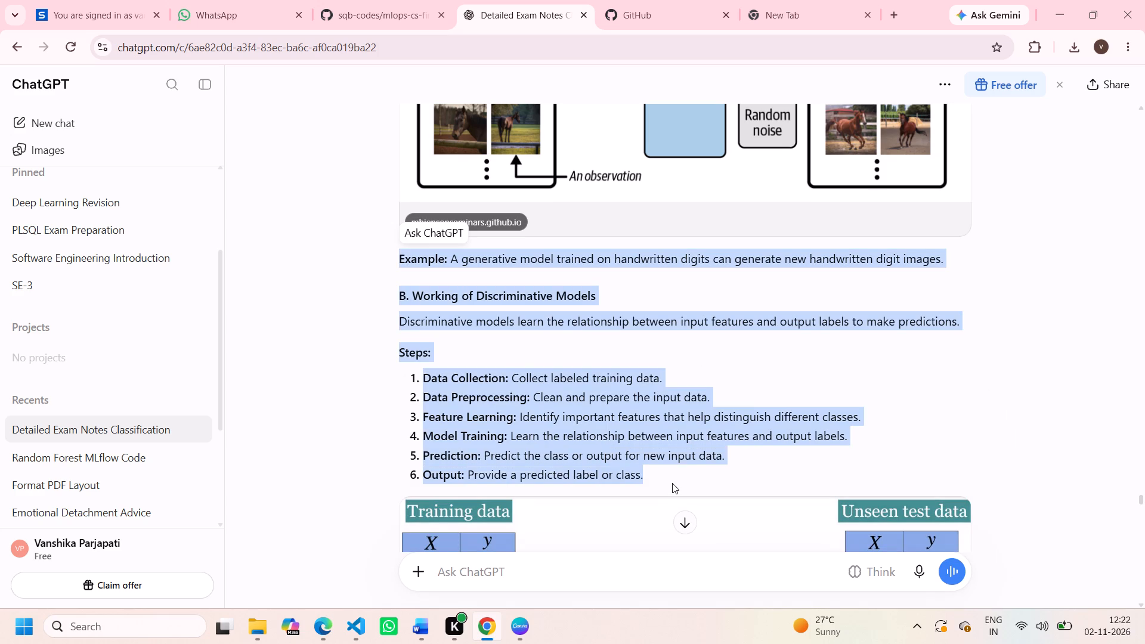
key("ctrl+c")
left_click(510, 640)
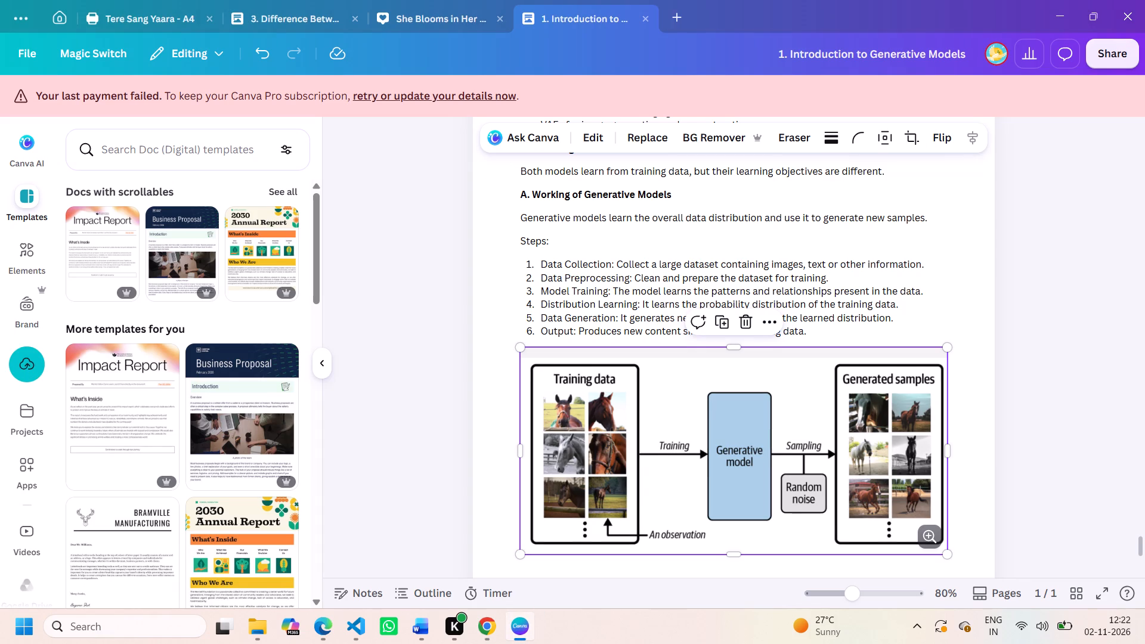
left_click(546, 565)
key("ctrl+v")
Bold the heading "B. Working of Discriminative Models".
triple_click(560, 377)
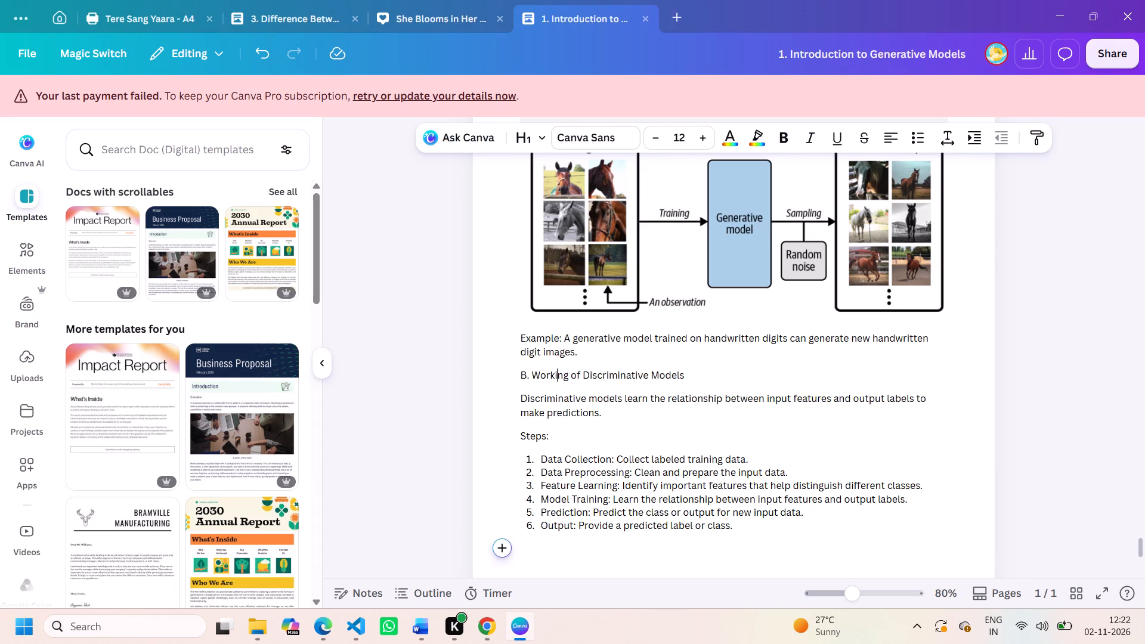
left_click(560, 377)
key("ctrl+b")
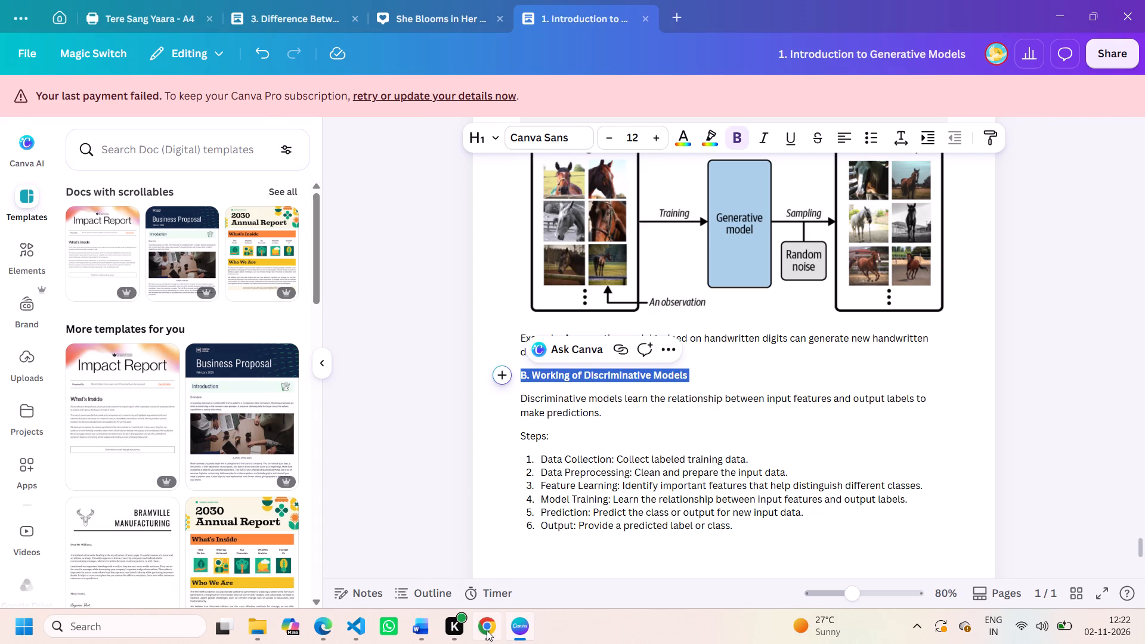
Snip the cat and dog classification algorithm diagram from ChatGPT and paste it below the discriminative models' steps in Canva.
left_click(486, 630)
left_click(527, 409)
scroll(527, 409, "down", 4)
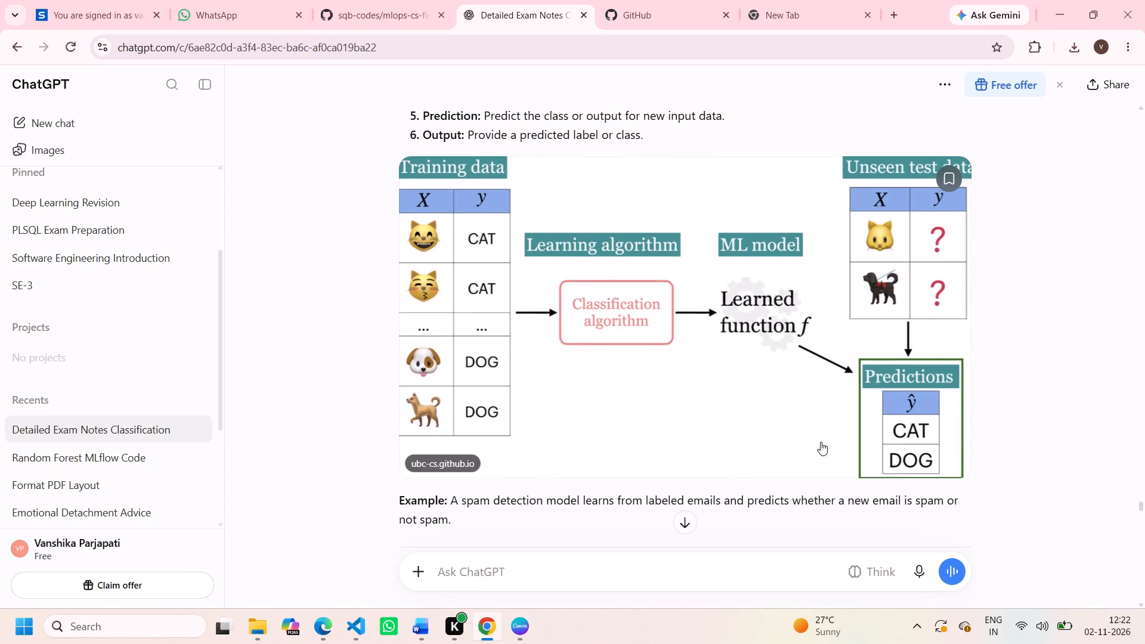
key("Print")
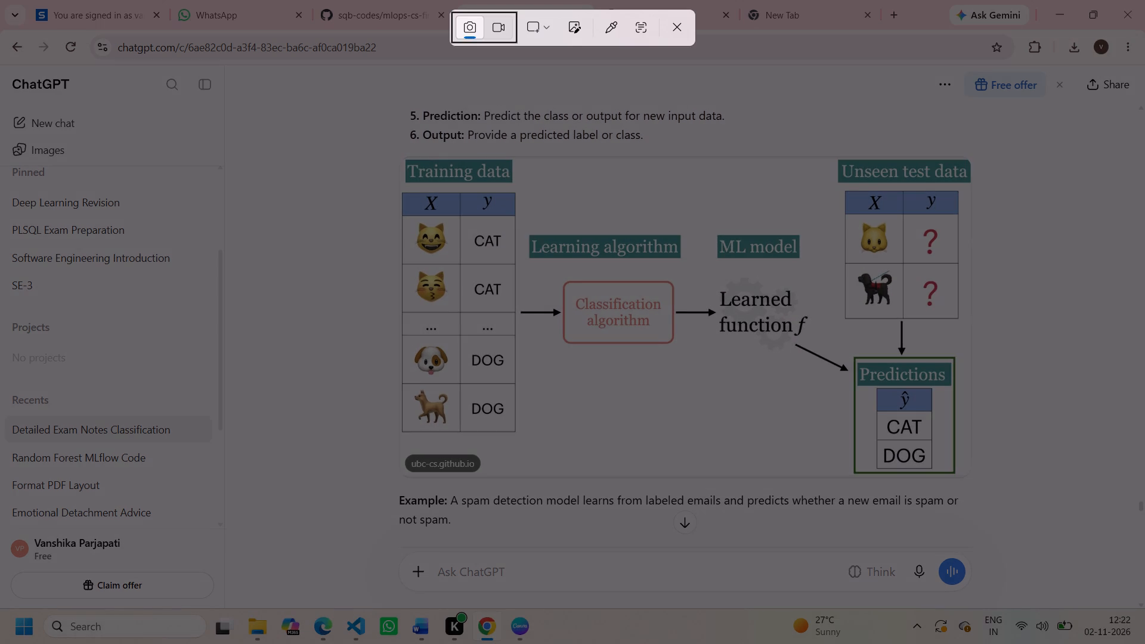
left_click_drag(394, 151, 917, 448)
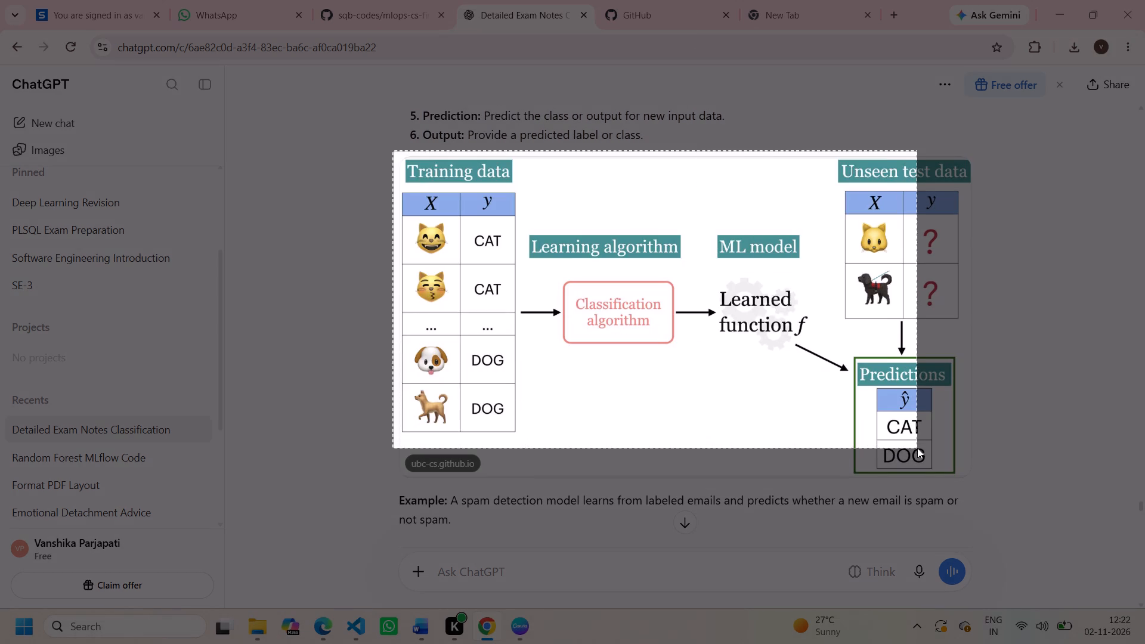
left_click_drag(917, 448, 974, 479)
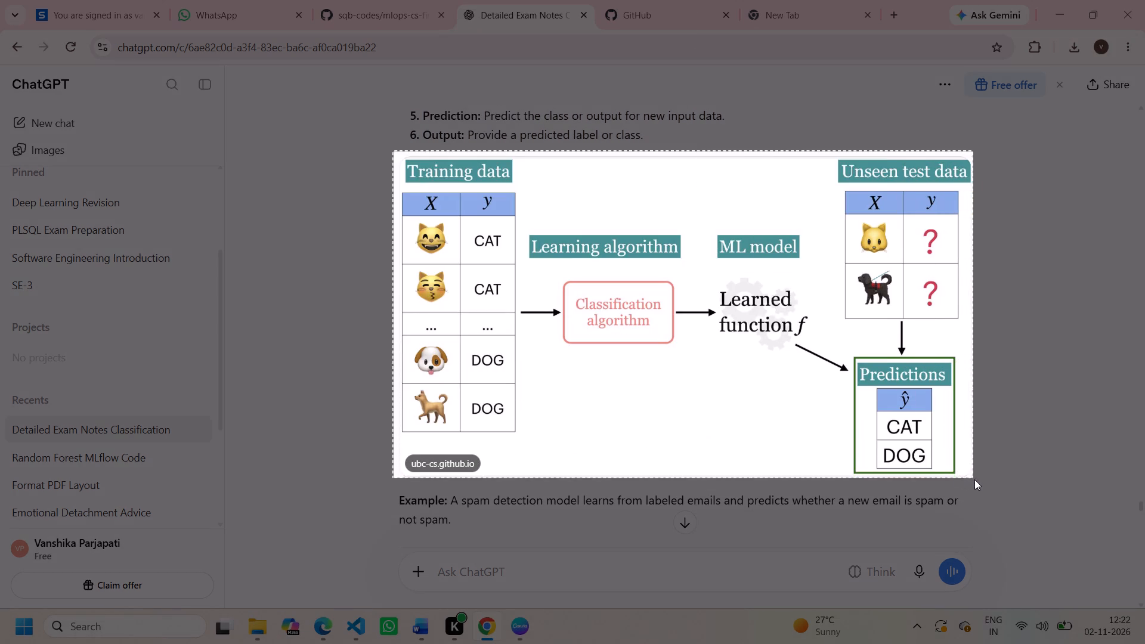
left_click_drag(974, 479, 980, 484)
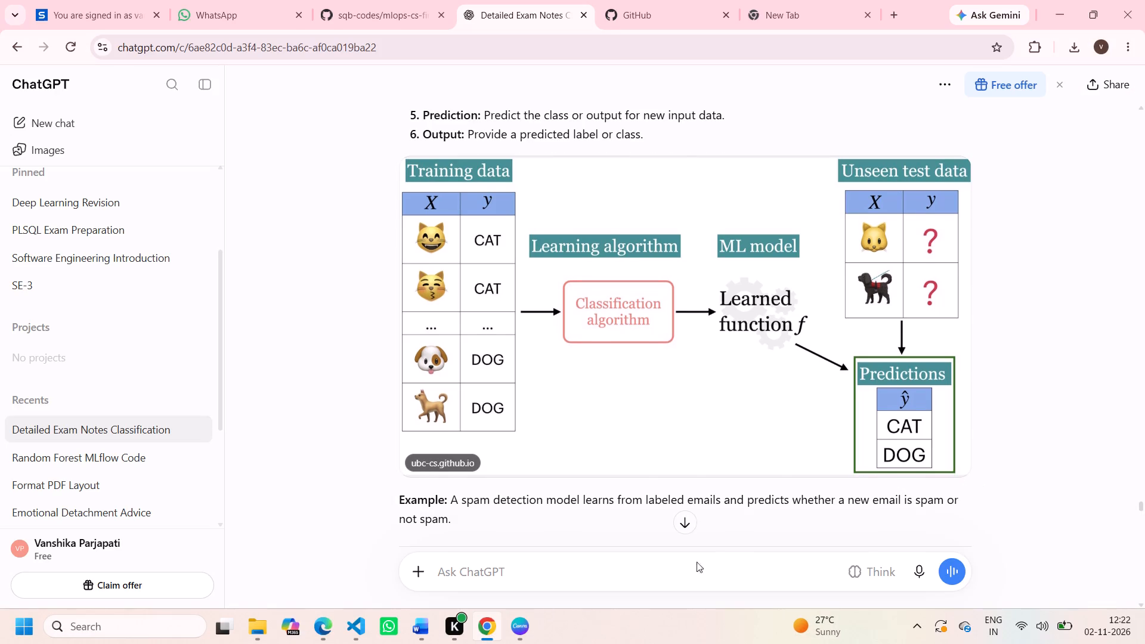
left_click(510, 628)
left_click(539, 548)
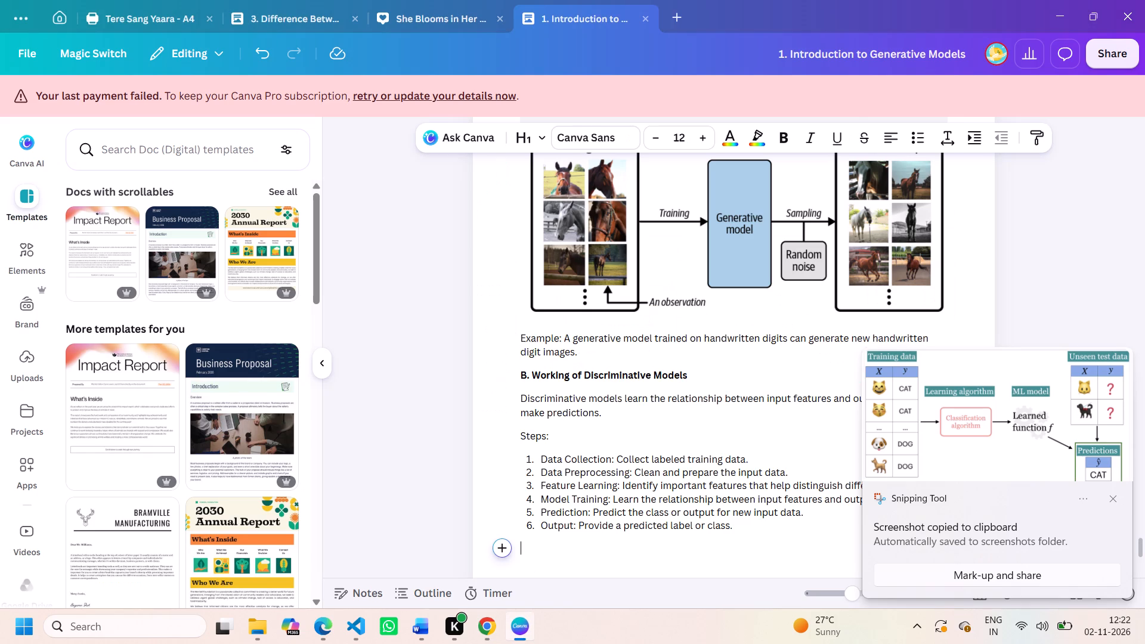
key("ctrl+v")
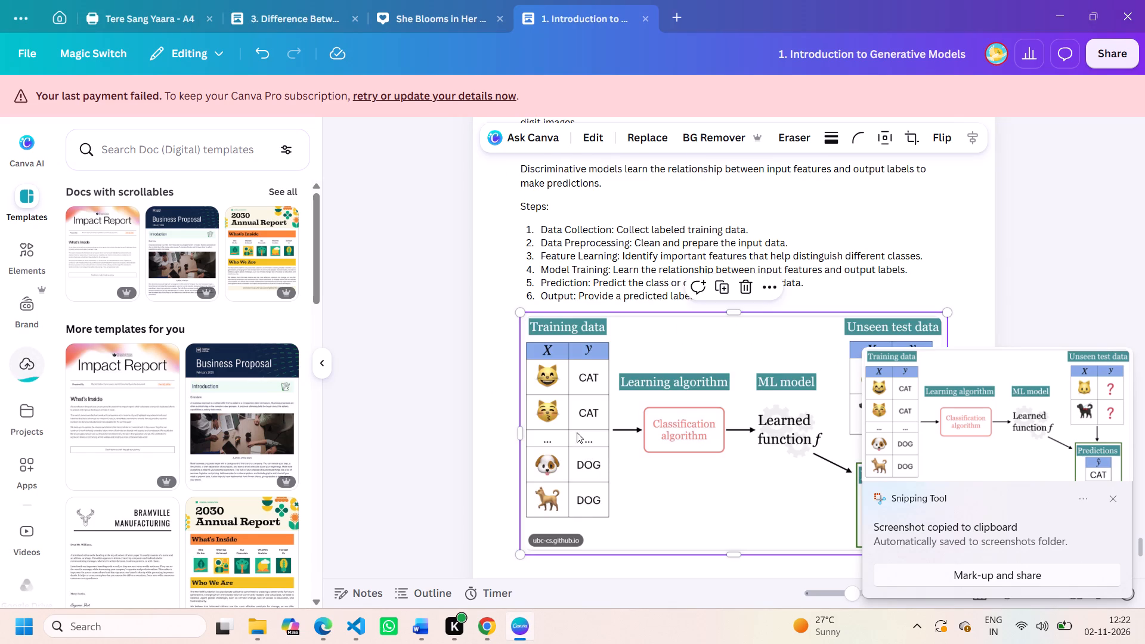
Erase the "ubc-cs.github.io" source label from the pasted classification diagram with Magic Eraser.
left_click(594, 143)
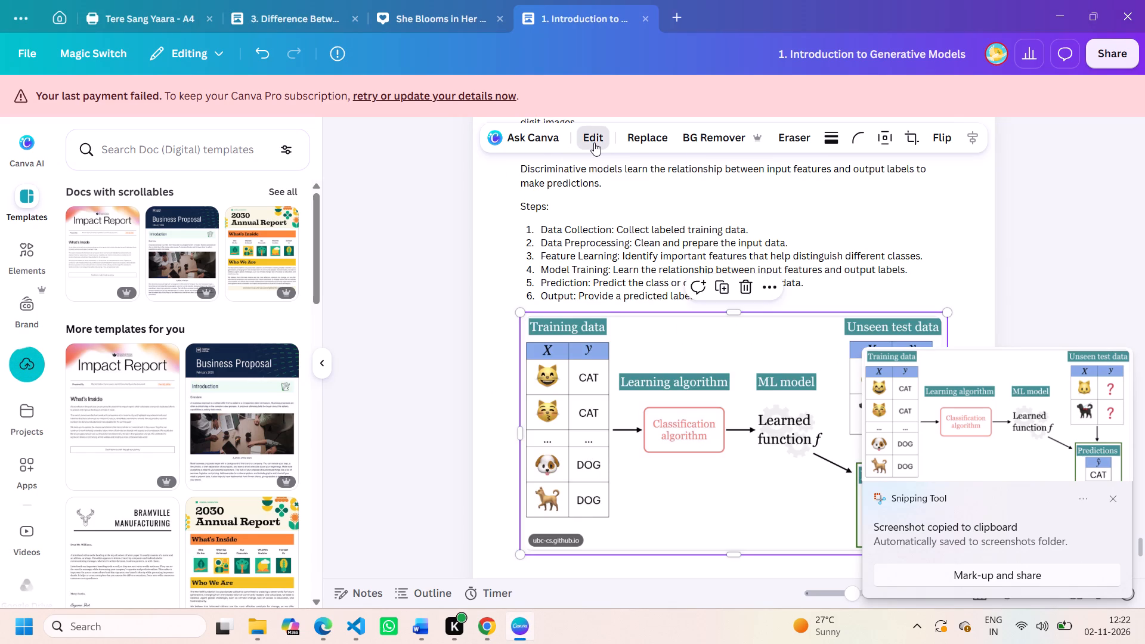
left_click(69, 372)
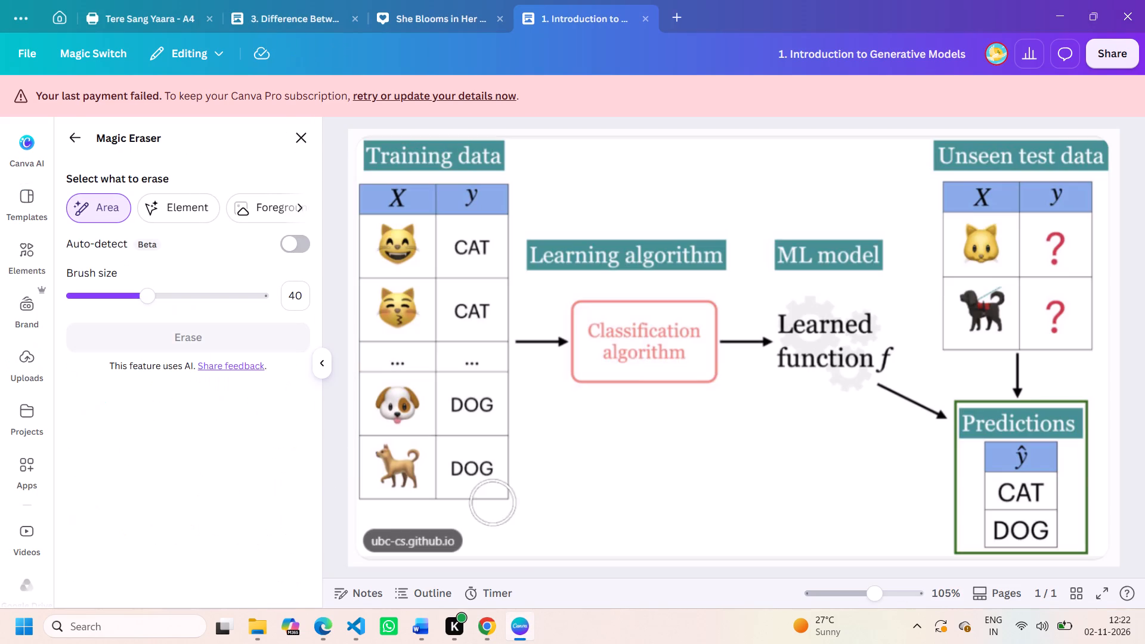
left_click_drag(515, 546, 361, 534)
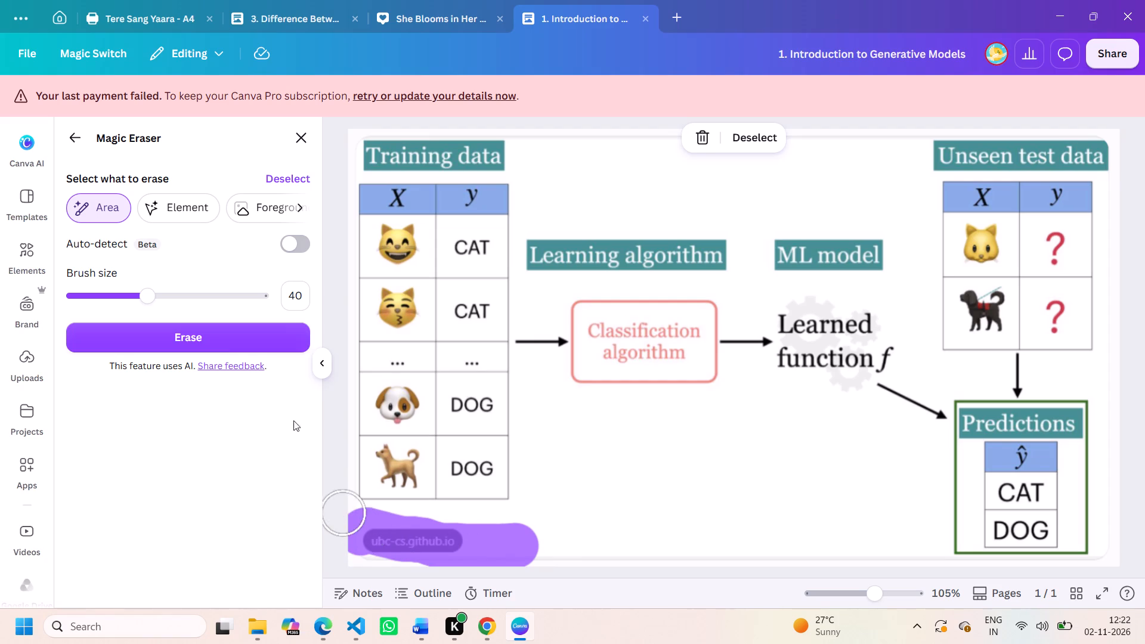
left_click(230, 323)
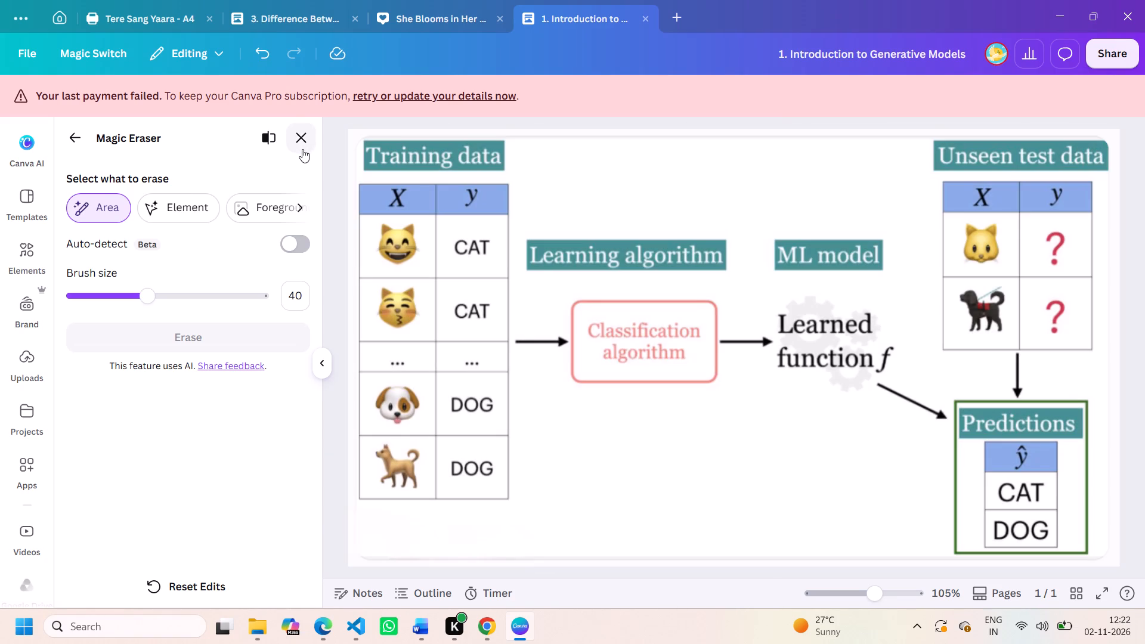
left_click(301, 150)
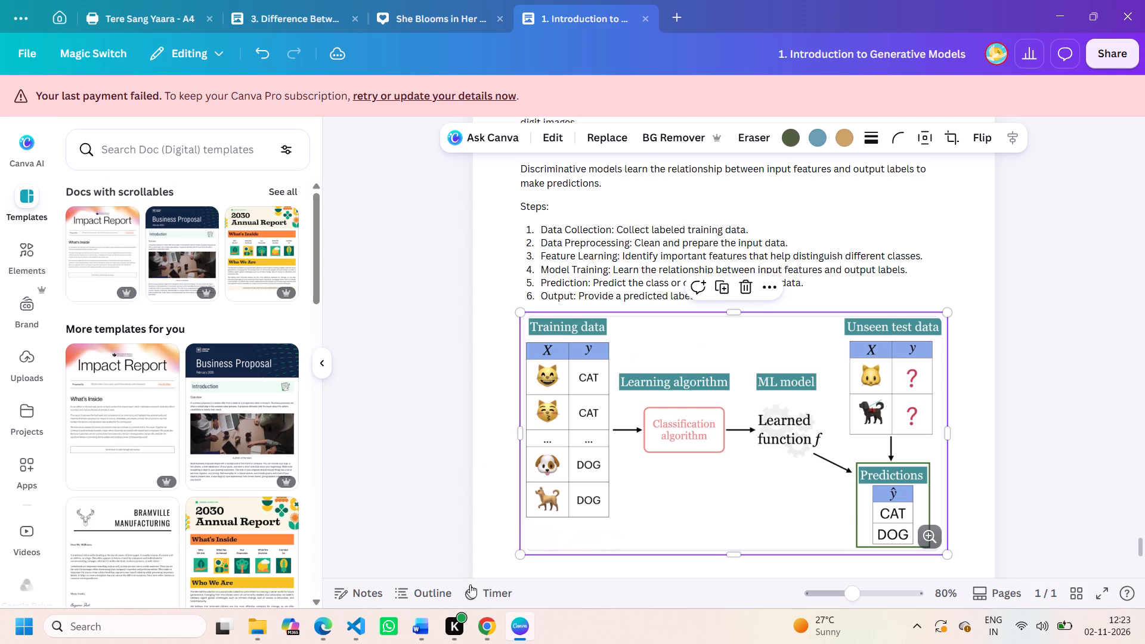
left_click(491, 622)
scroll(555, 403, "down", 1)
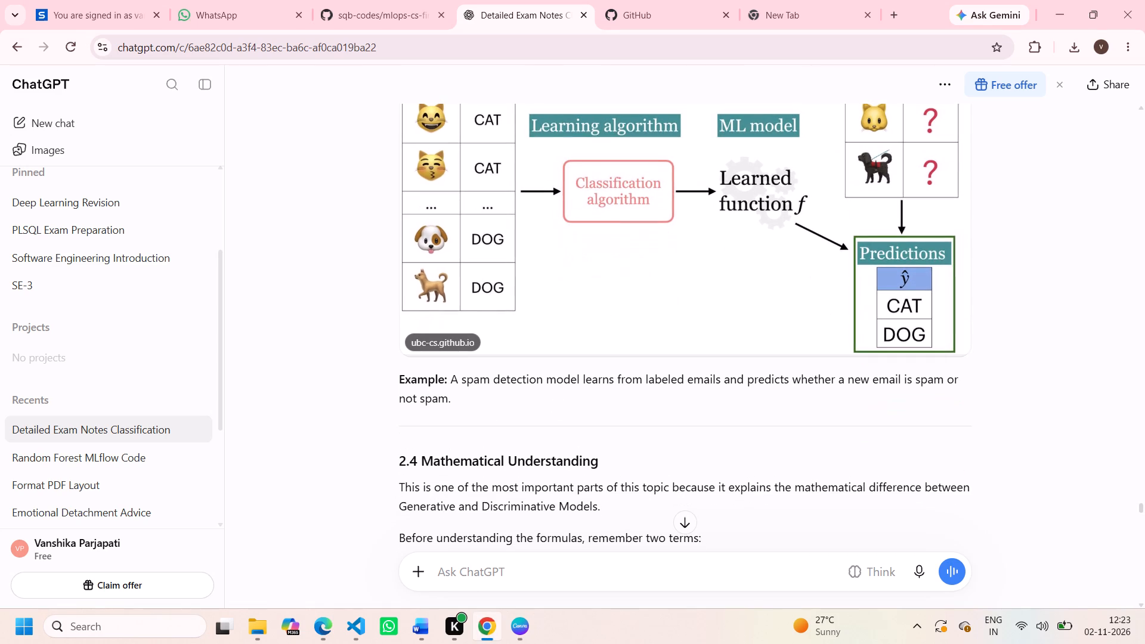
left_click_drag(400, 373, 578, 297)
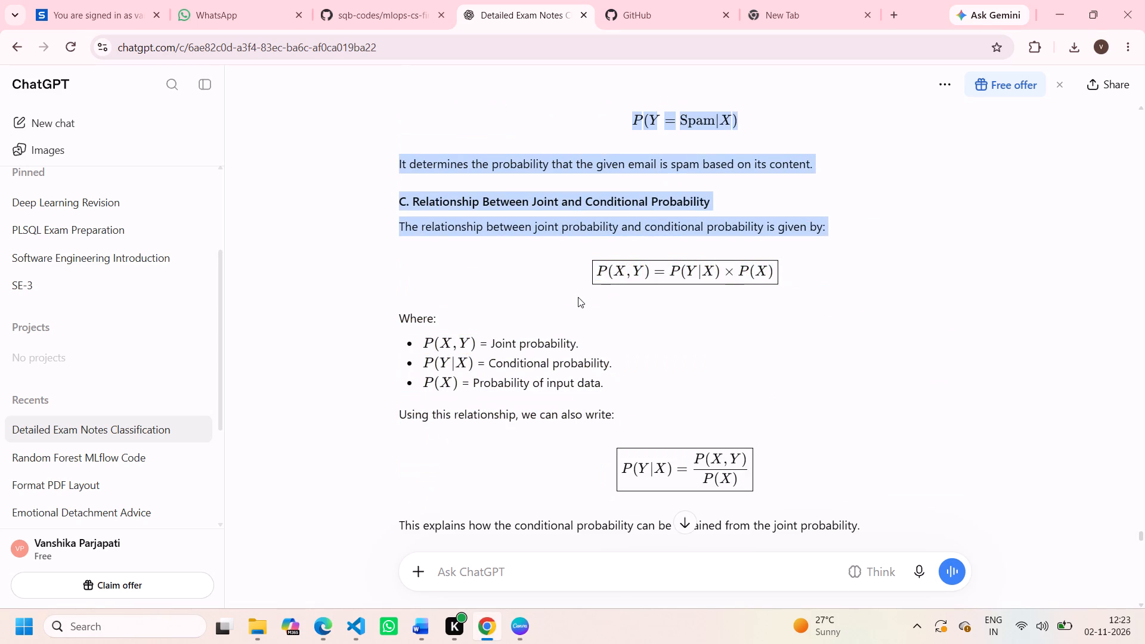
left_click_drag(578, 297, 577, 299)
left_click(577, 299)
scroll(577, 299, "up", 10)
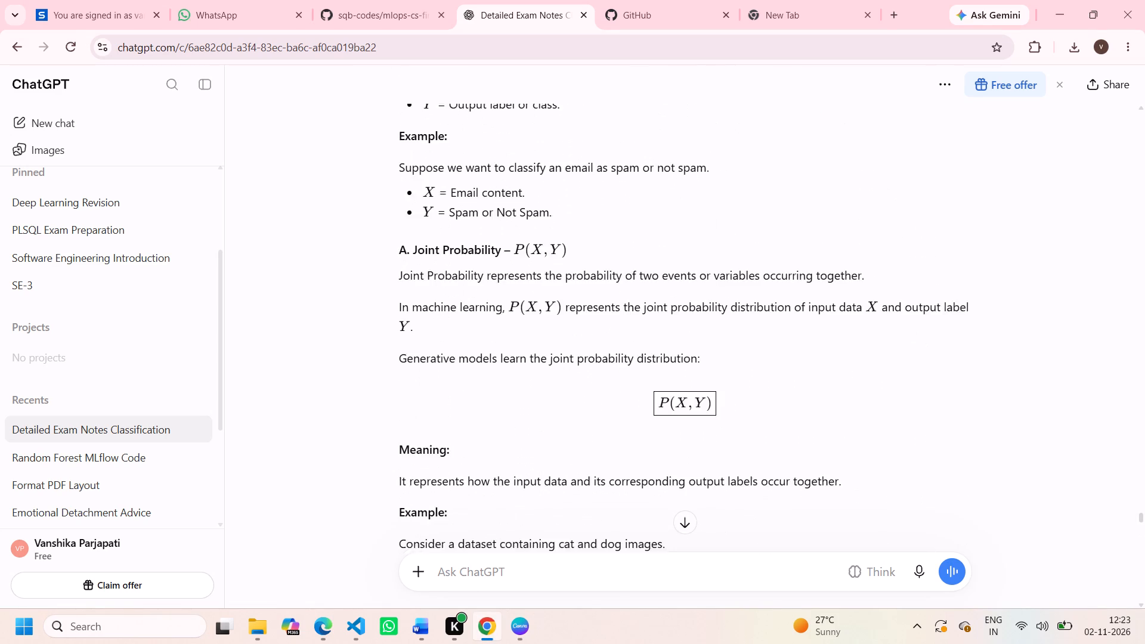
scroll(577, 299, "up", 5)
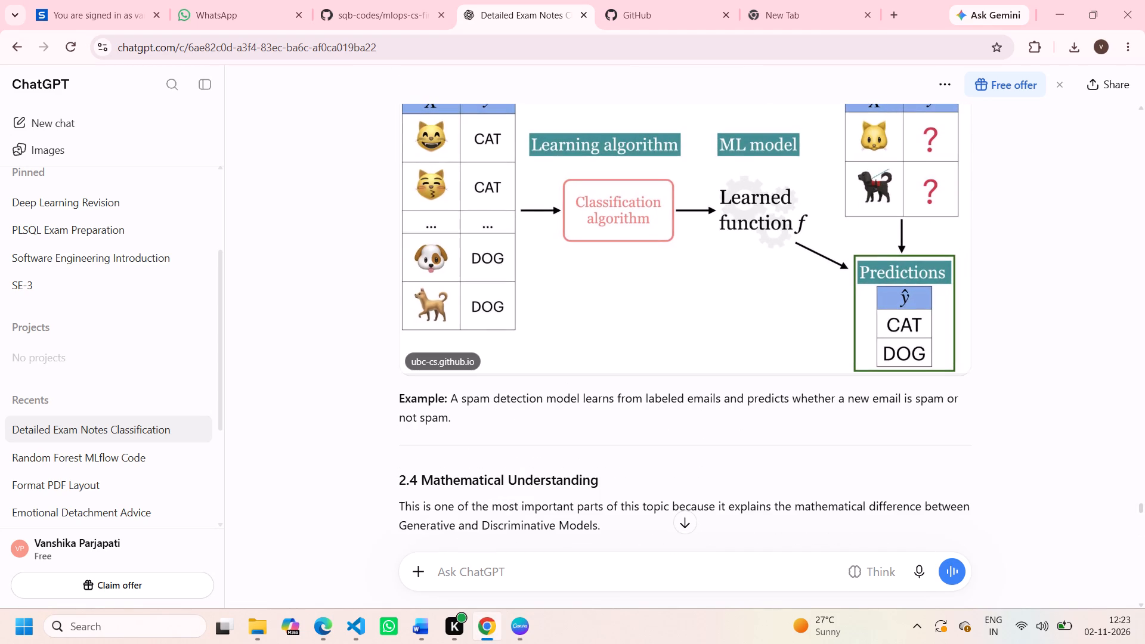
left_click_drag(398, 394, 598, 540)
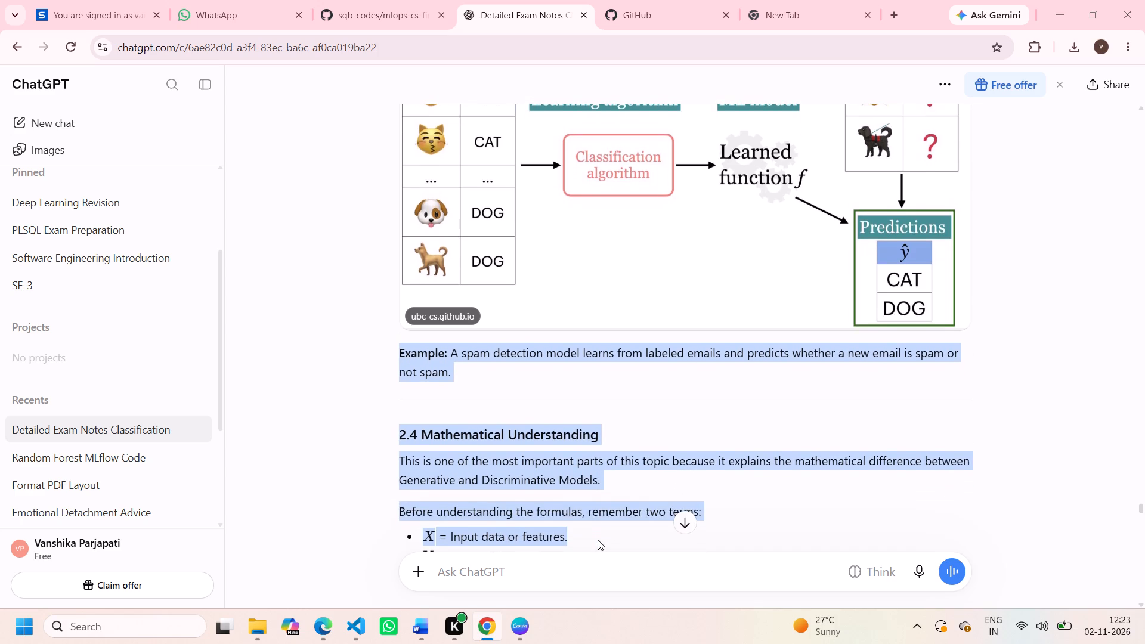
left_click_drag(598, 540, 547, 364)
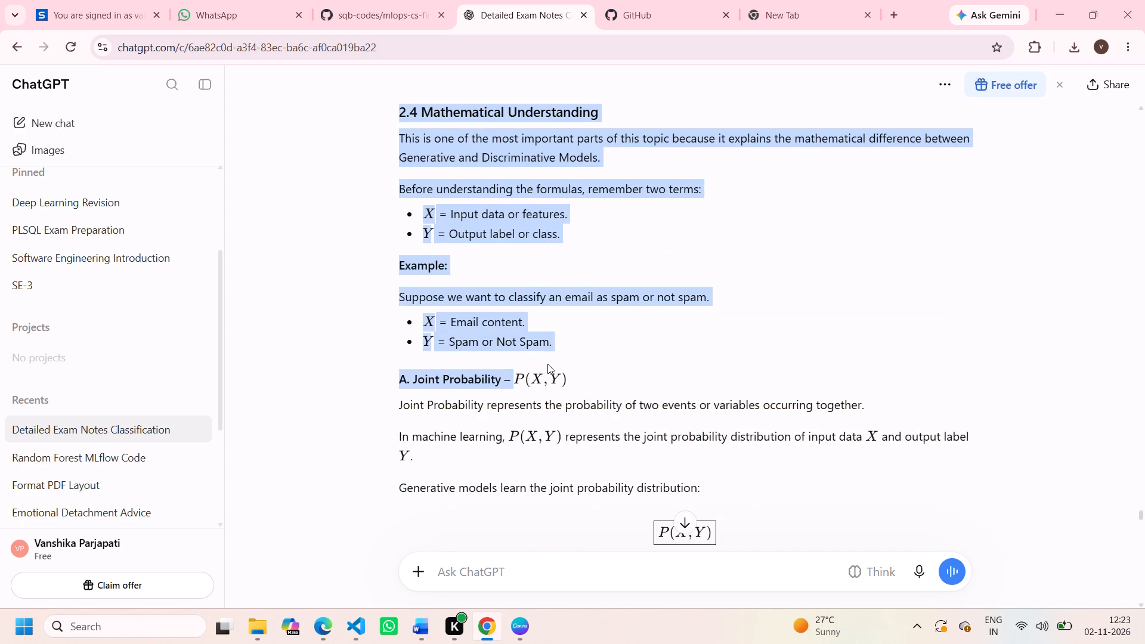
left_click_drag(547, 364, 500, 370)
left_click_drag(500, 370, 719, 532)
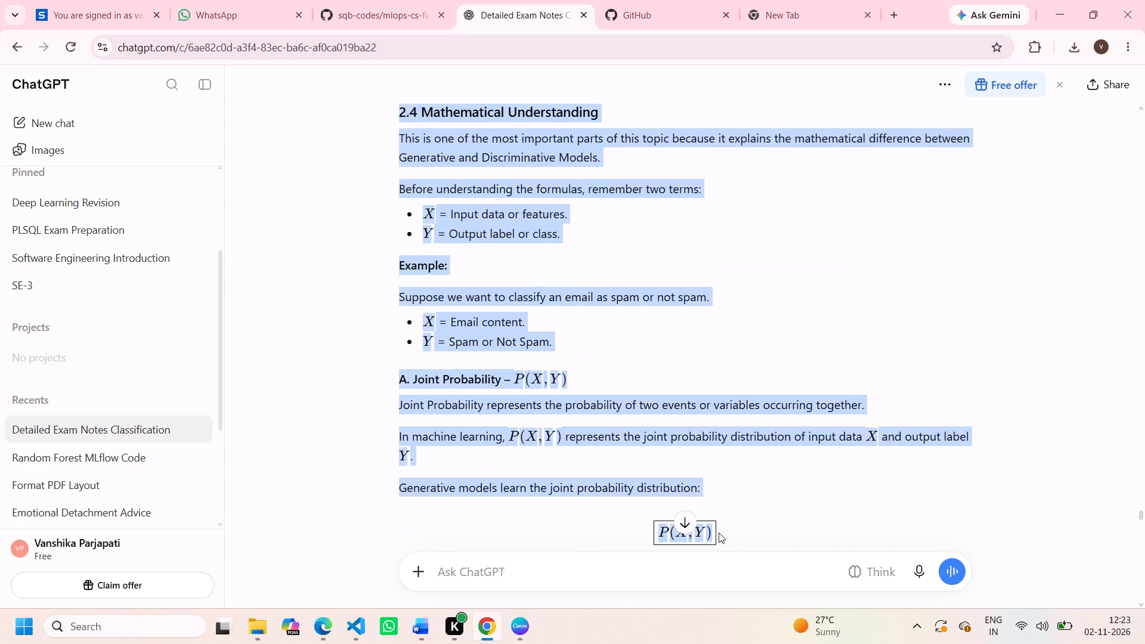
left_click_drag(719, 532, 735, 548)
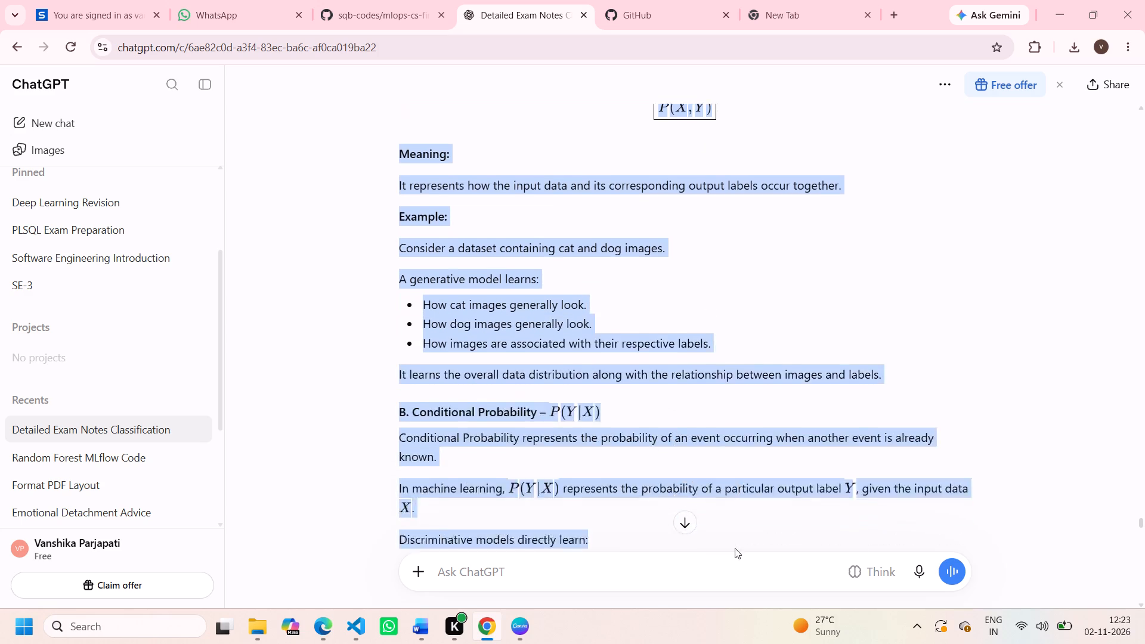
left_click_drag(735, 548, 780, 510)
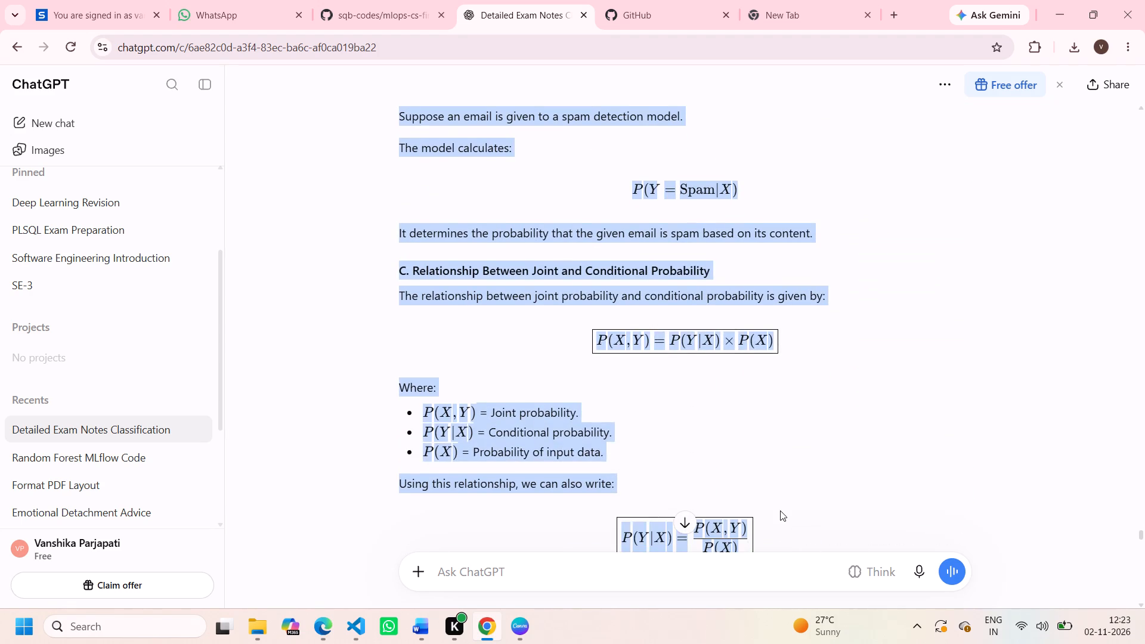
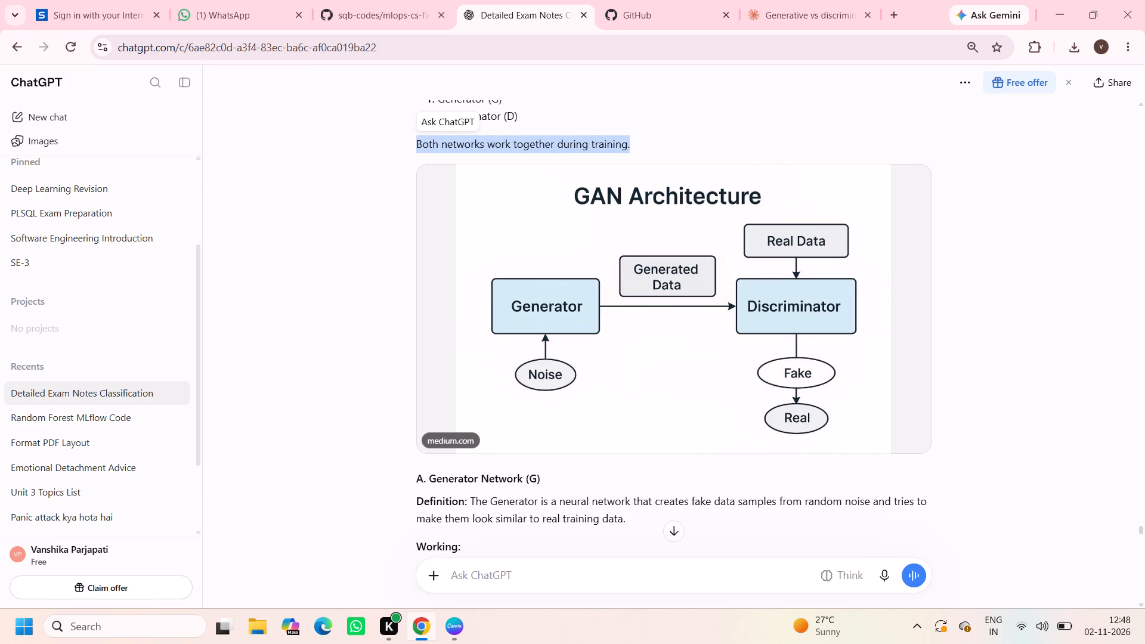
left_click(453, 629)
key("Return")
key("BackSpace")
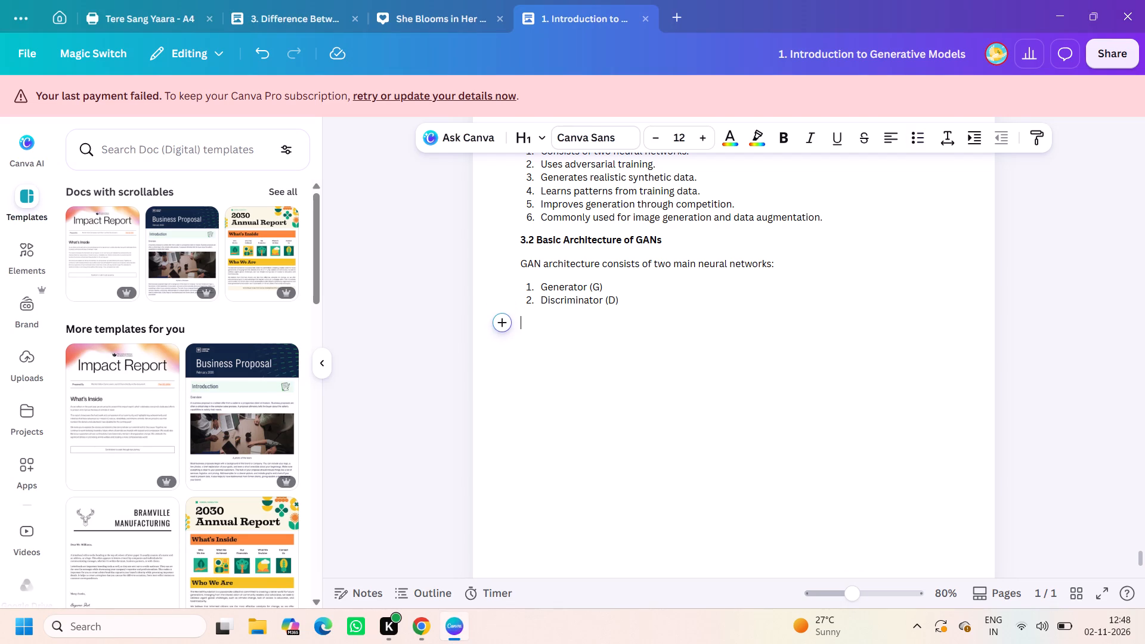
key("ctrl+v")
Return to the ChatGPT notes in Chrome and go to the A. Generator Network (G) section.
left_click(416, 621)
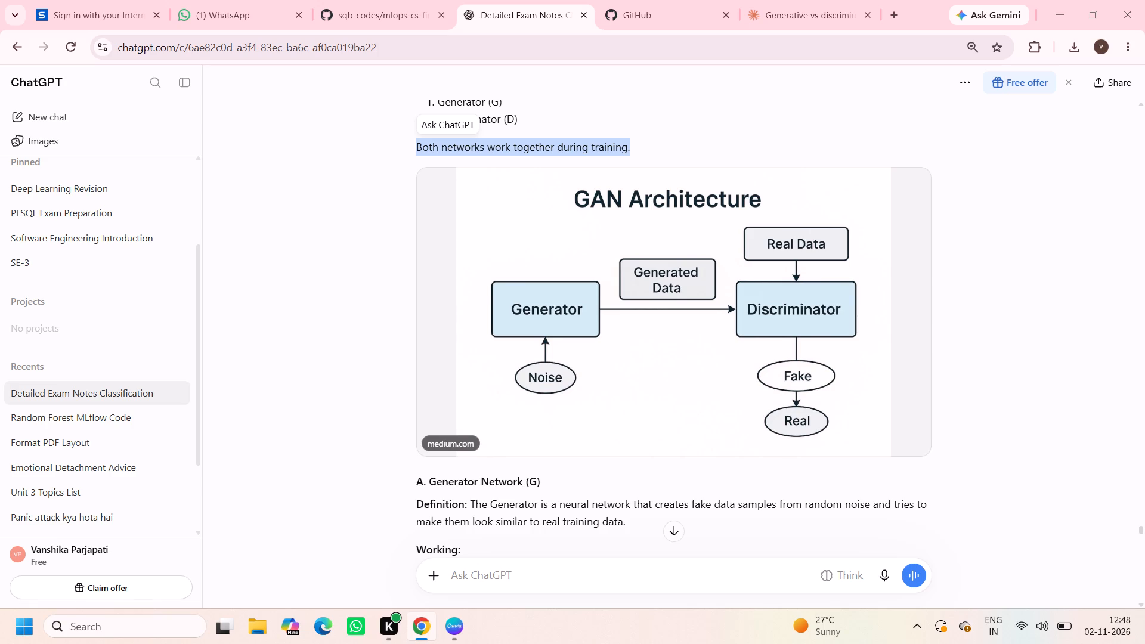
left_click_drag(682, 497, 603, 594)
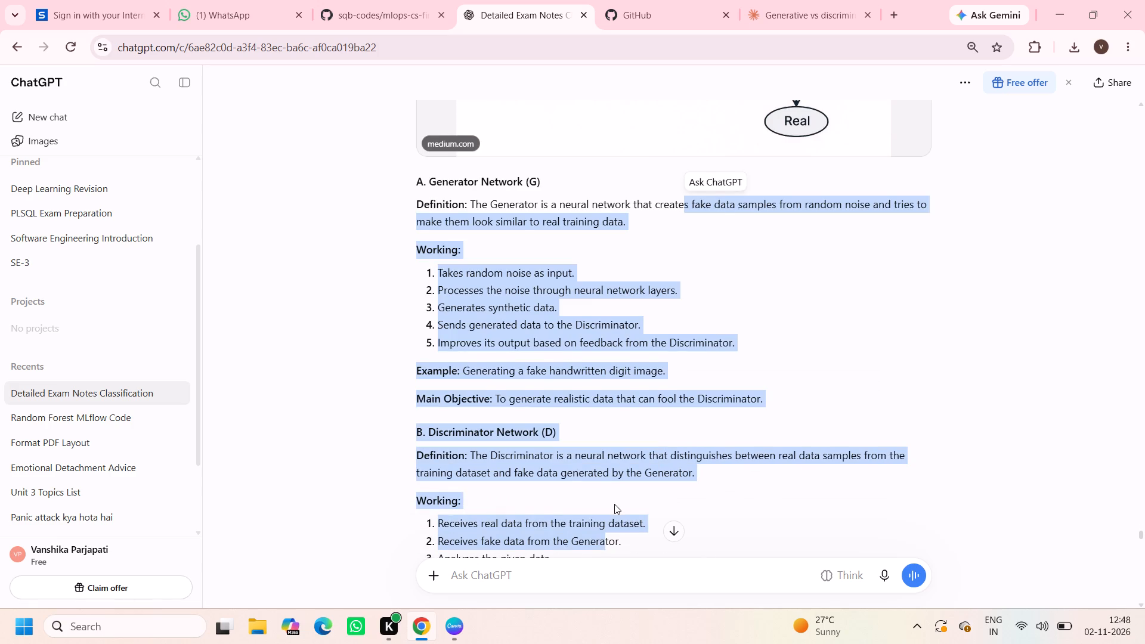
left_click(612, 502)
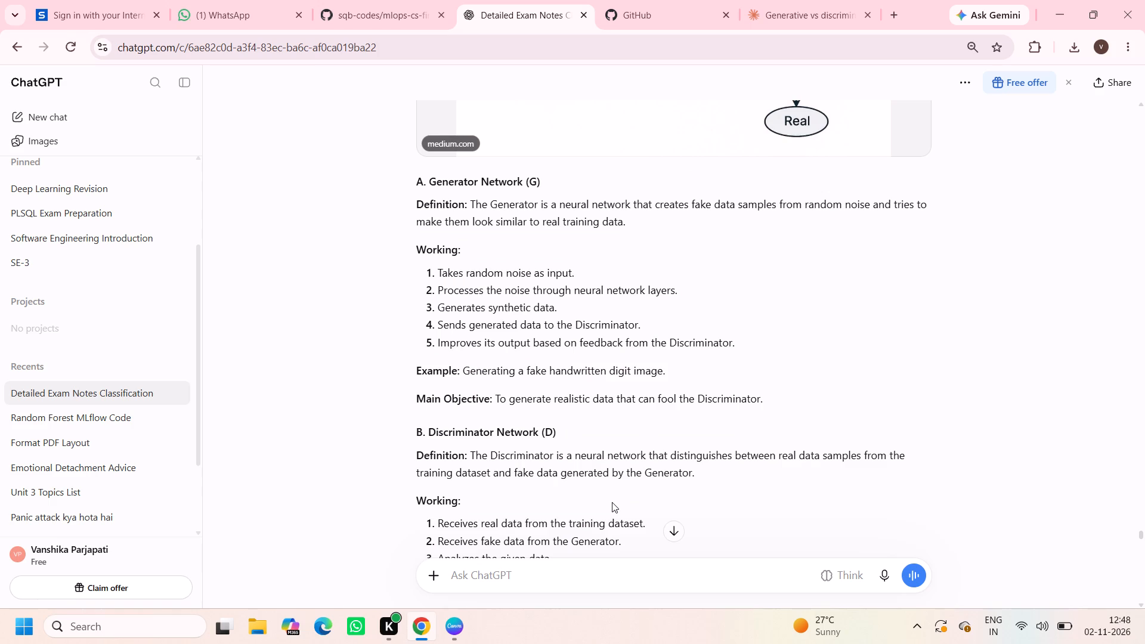
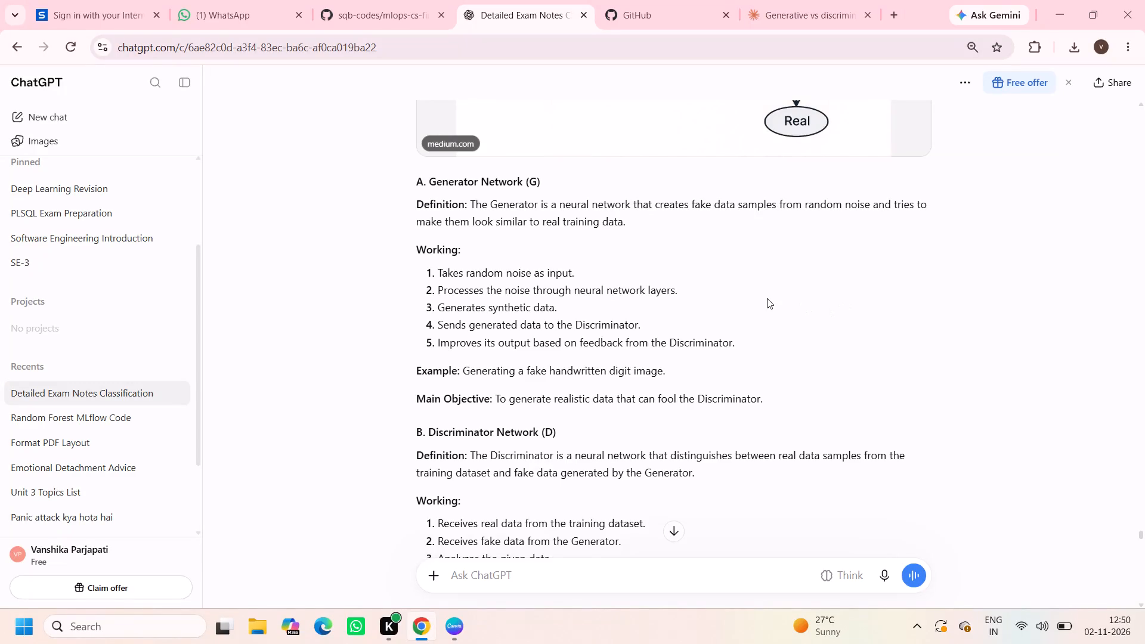
Capture the GAN Architecture diagram from ChatGPT as a screenshot and paste it below "Both networks work together during training." in Canva.
scroll(767, 298, "up", 3)
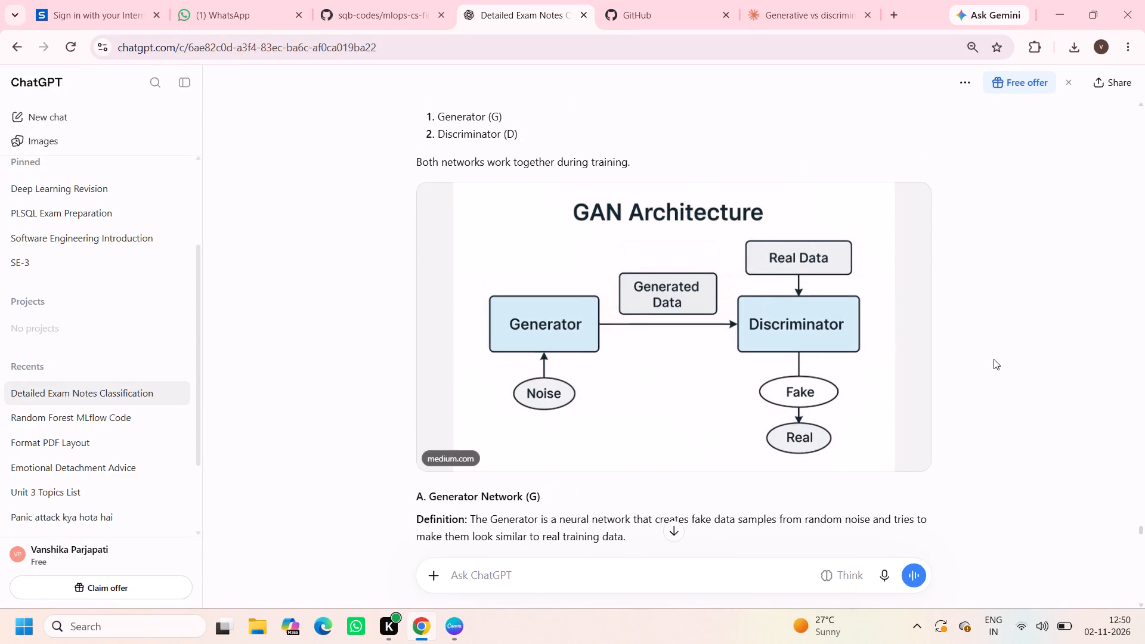
key("Print")
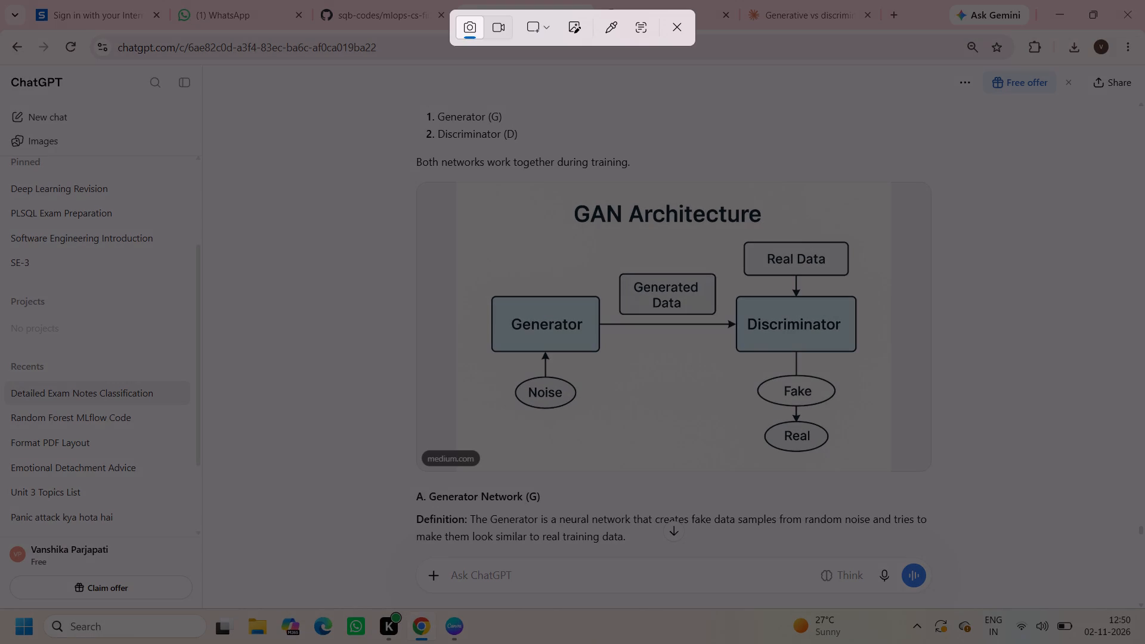
left_click_drag(462, 188, 897, 455)
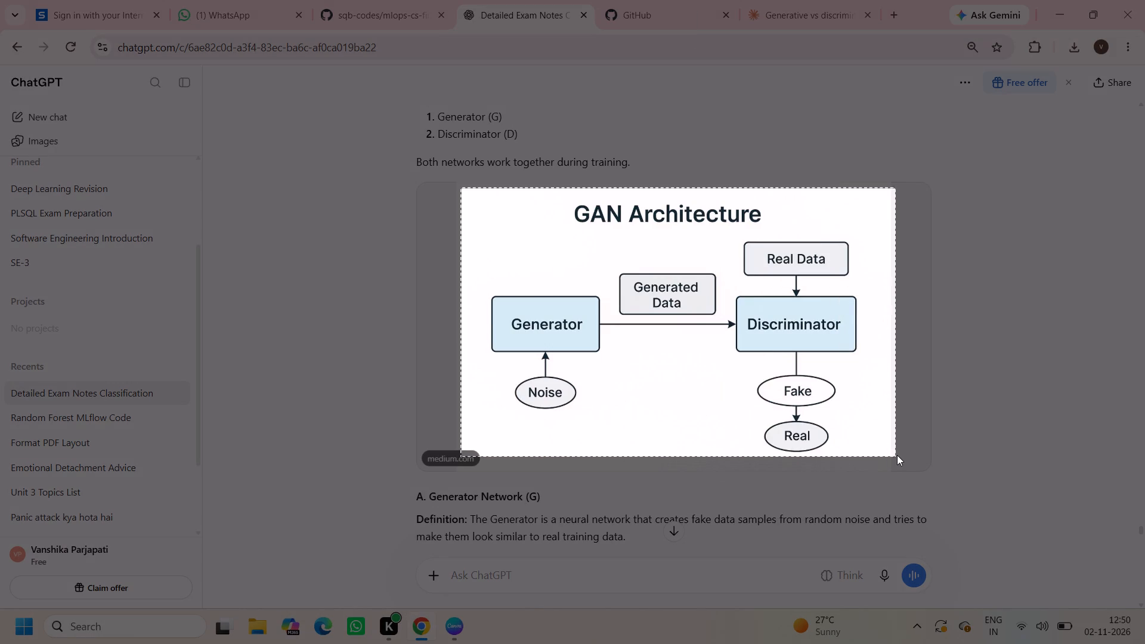
left_click_drag(897, 455, 895, 453)
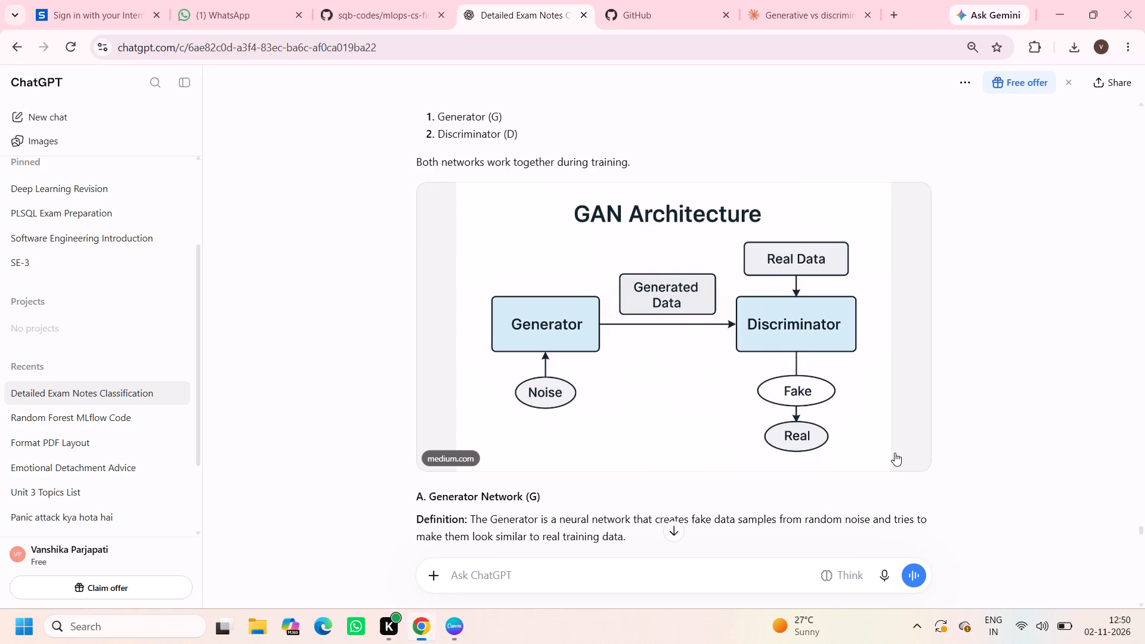
left_click(460, 626)
key("ctrl+v")
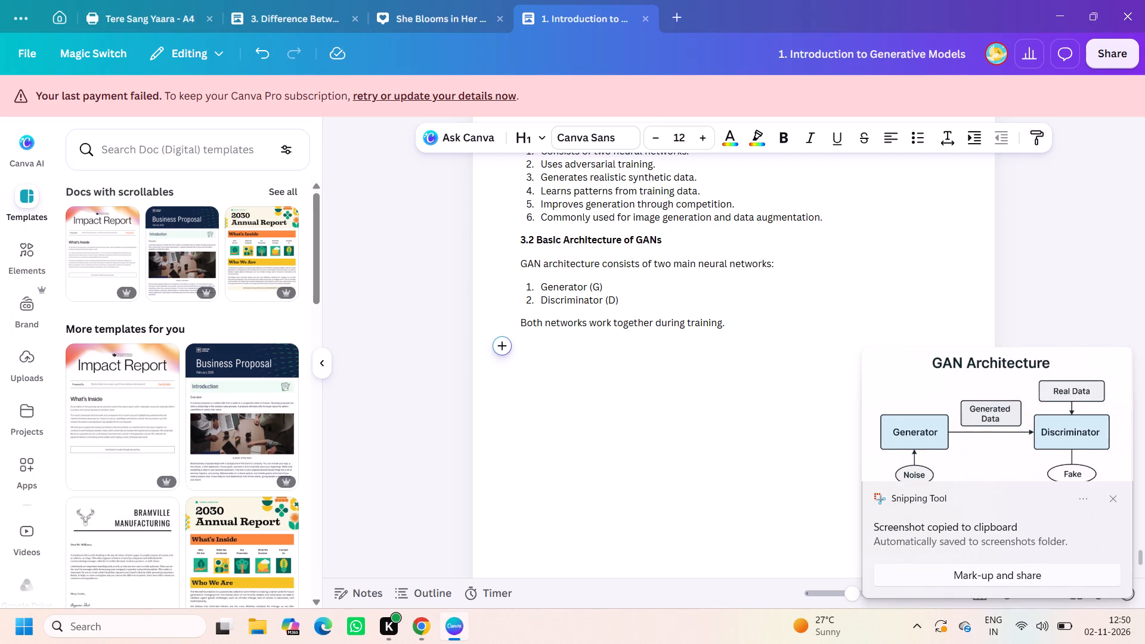
Shrink the pasted GAN Architecture diagram proportionally to about 40% of its pasted width.
scroll(692, 430, "down", 1)
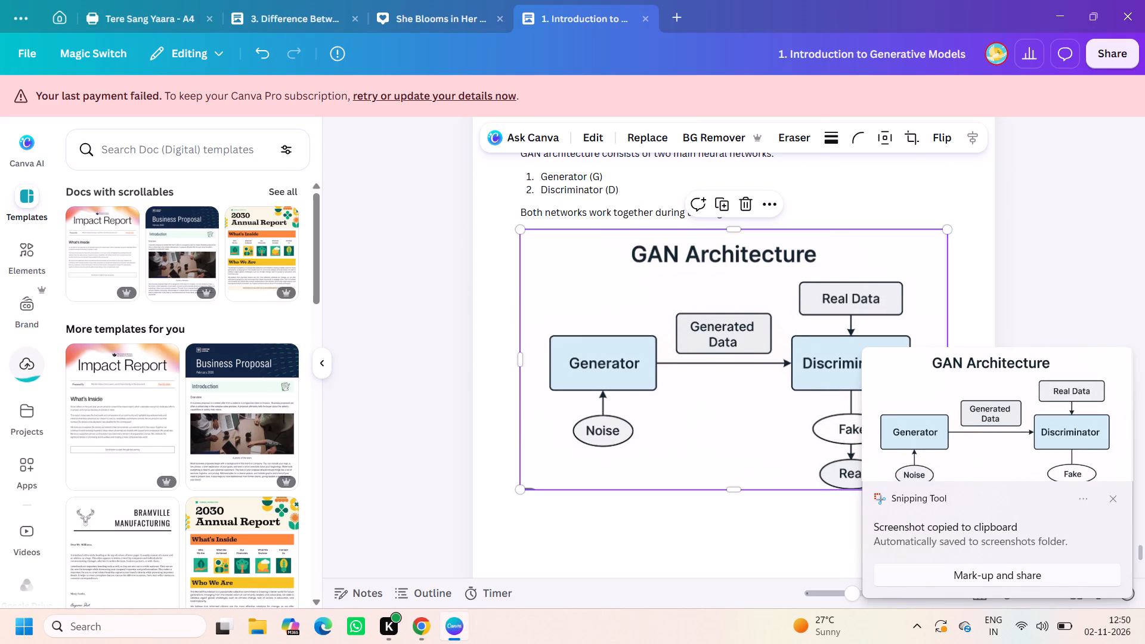
left_click_drag(521, 488, 689, 363)
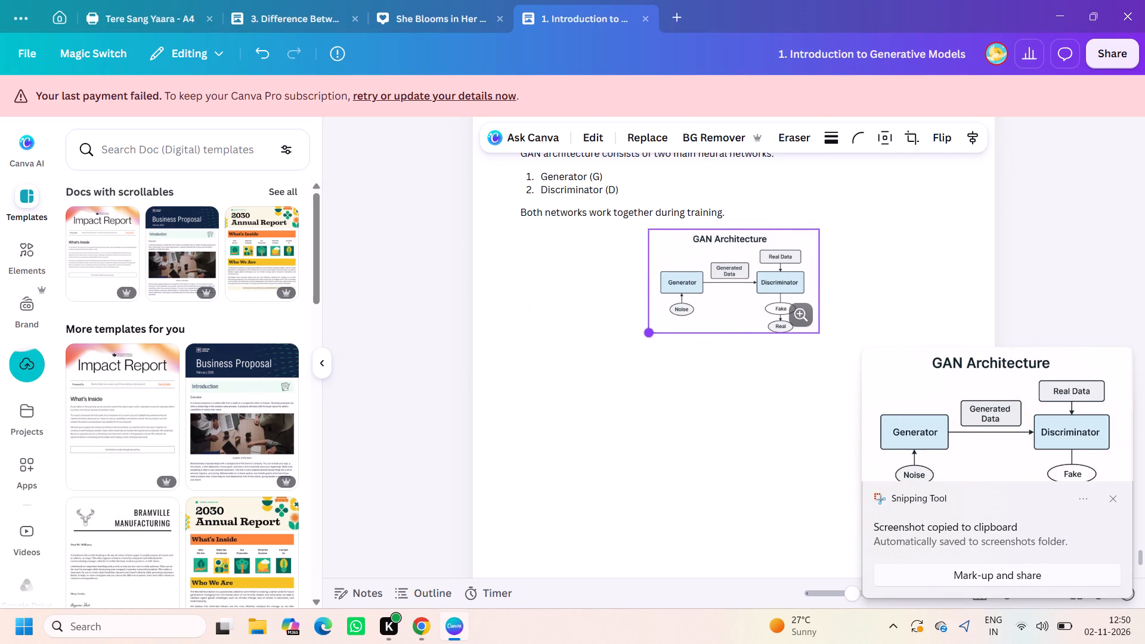
left_click_drag(723, 309, 824, 236)
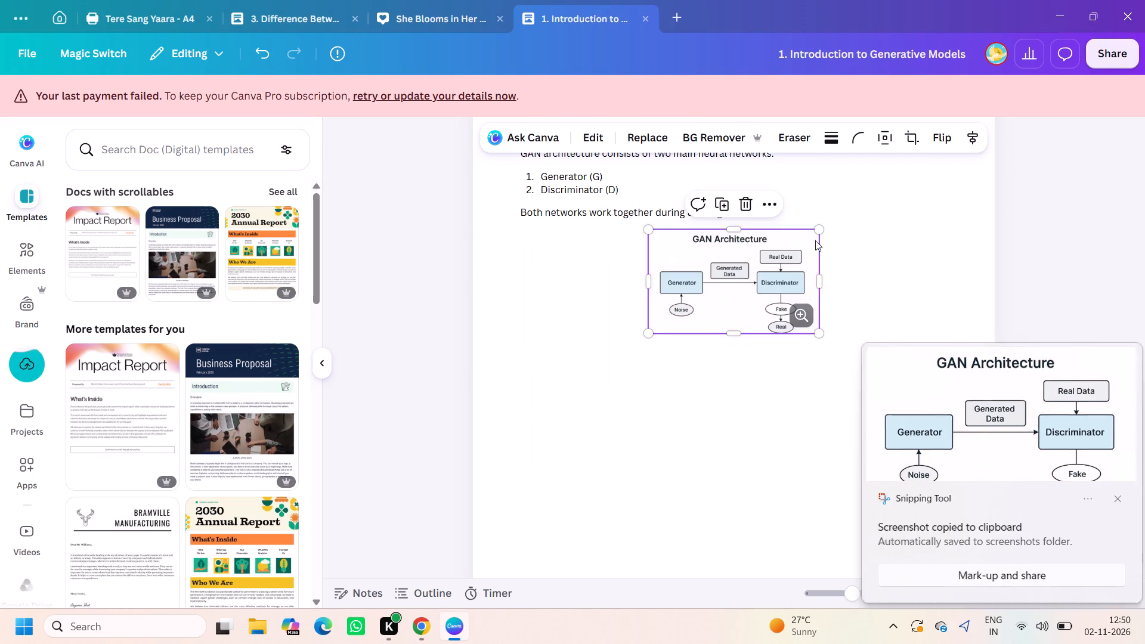
left_click_drag(753, 277, 825, 220)
left_click_drag(733, 286, 633, 287)
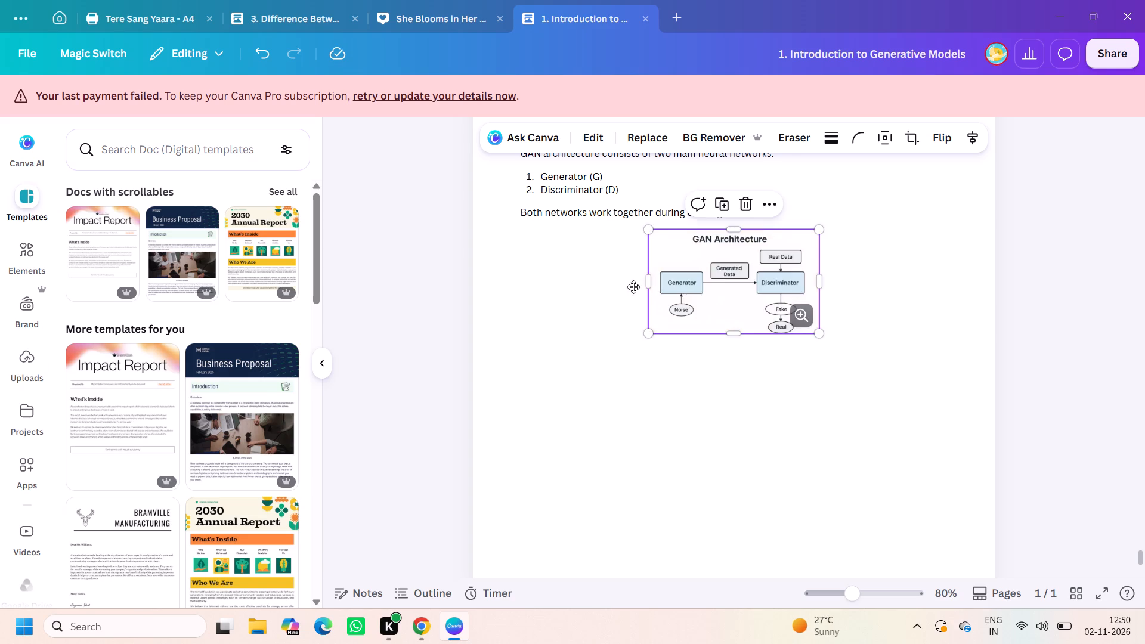
left_click_drag(633, 287, 586, 283)
left_click(732, 387)
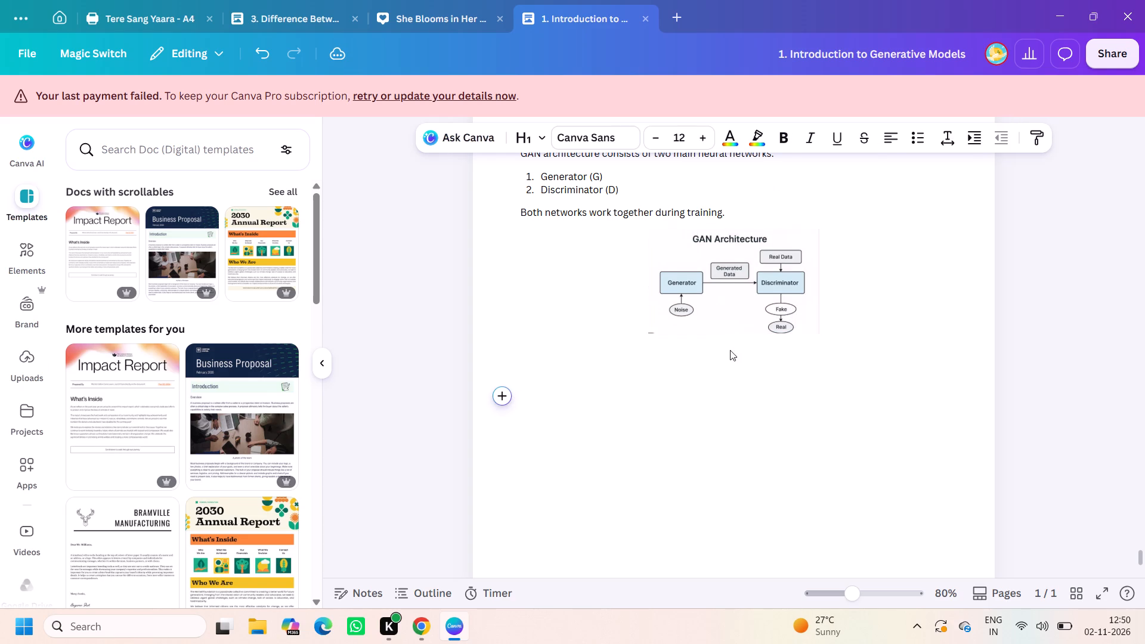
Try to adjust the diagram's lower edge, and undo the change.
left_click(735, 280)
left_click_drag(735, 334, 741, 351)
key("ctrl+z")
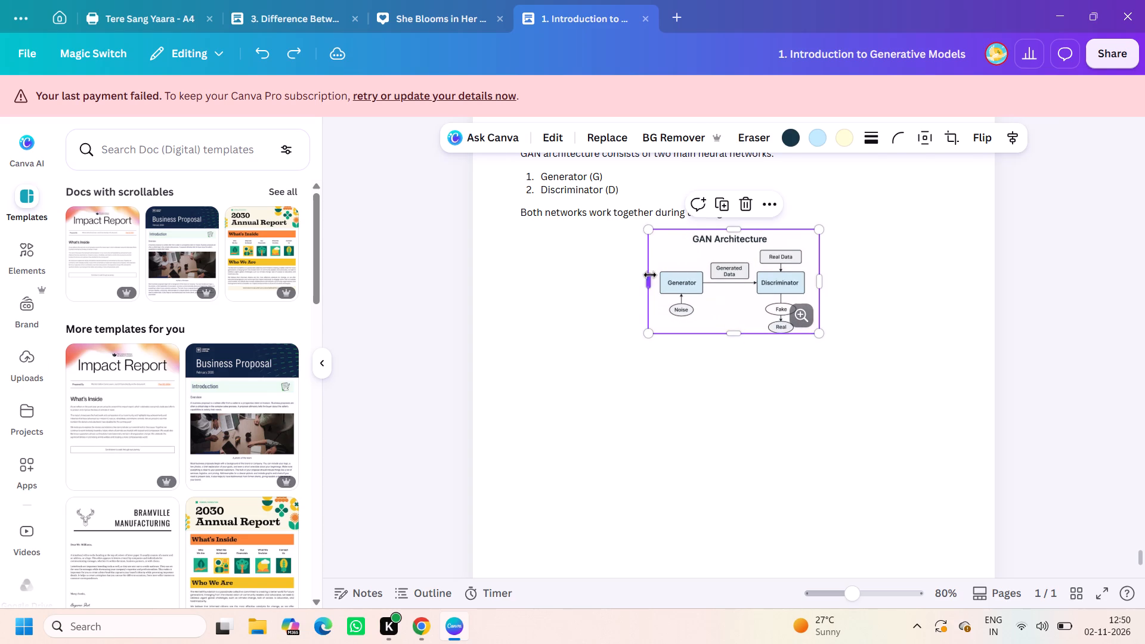
Enlarge the GAN Architecture diagram slightly to about half the width of the text column.
left_click_drag(647, 339, 631, 351)
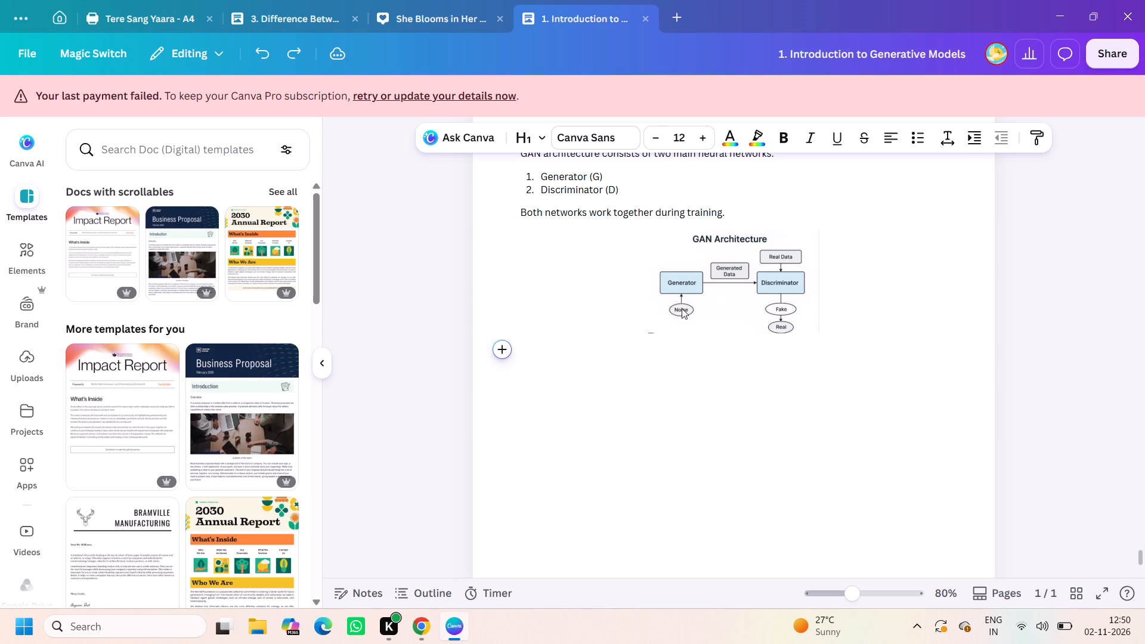
left_click(680, 306)
left_click_drag(652, 331, 603, 357)
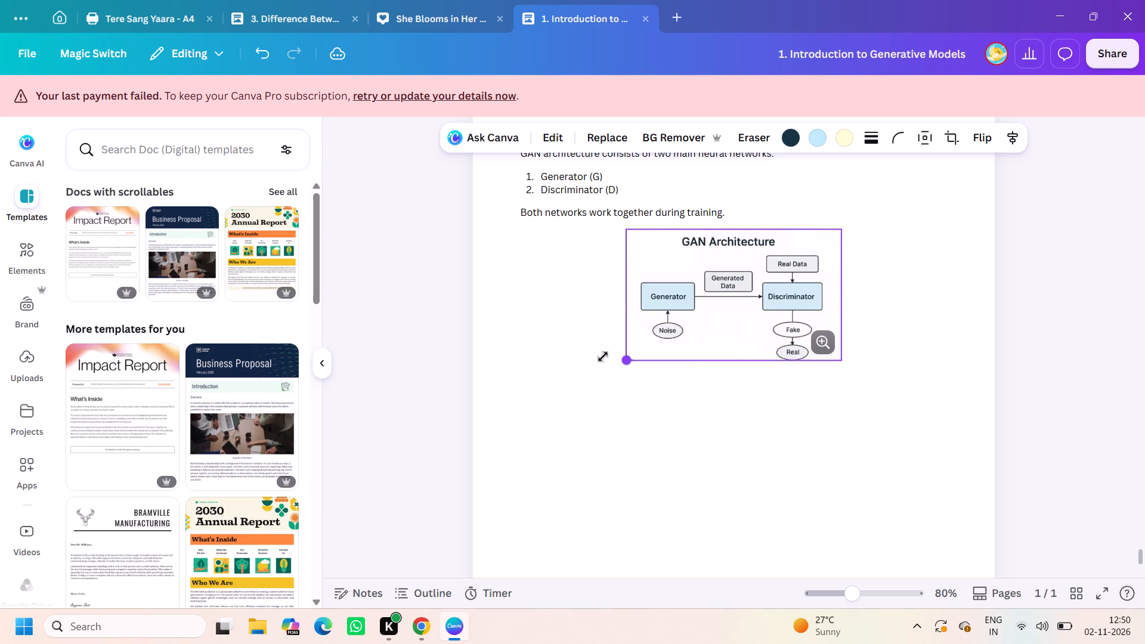
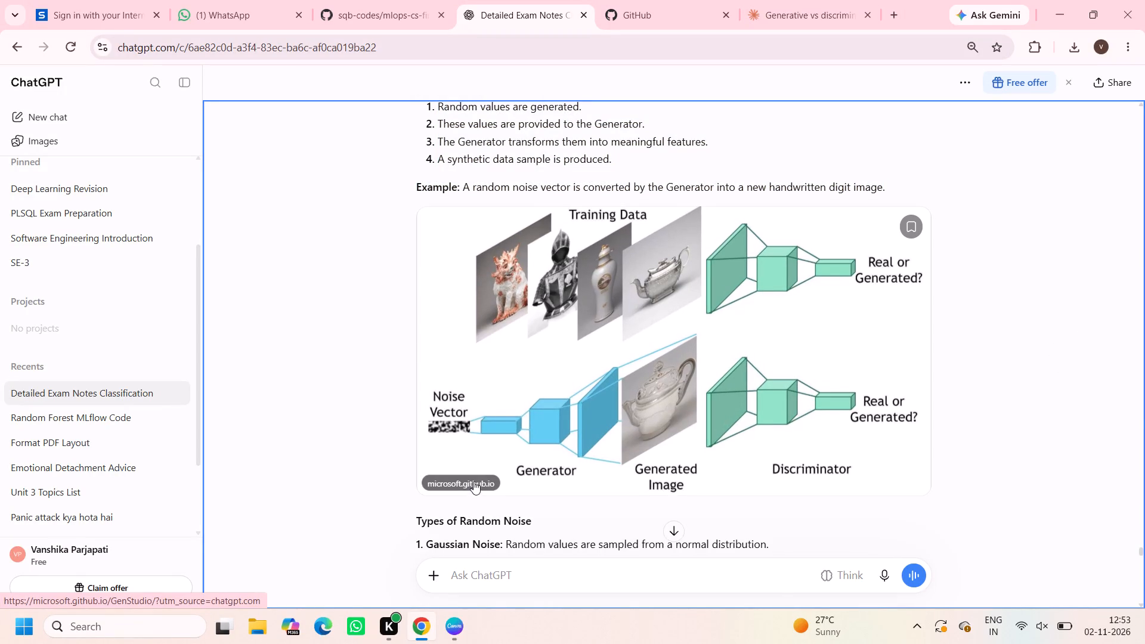
Capture the noise vector, Generator and Discriminator diagram in the ChatGPT notes and paste it below the comparison table in Canva.
key("Print")
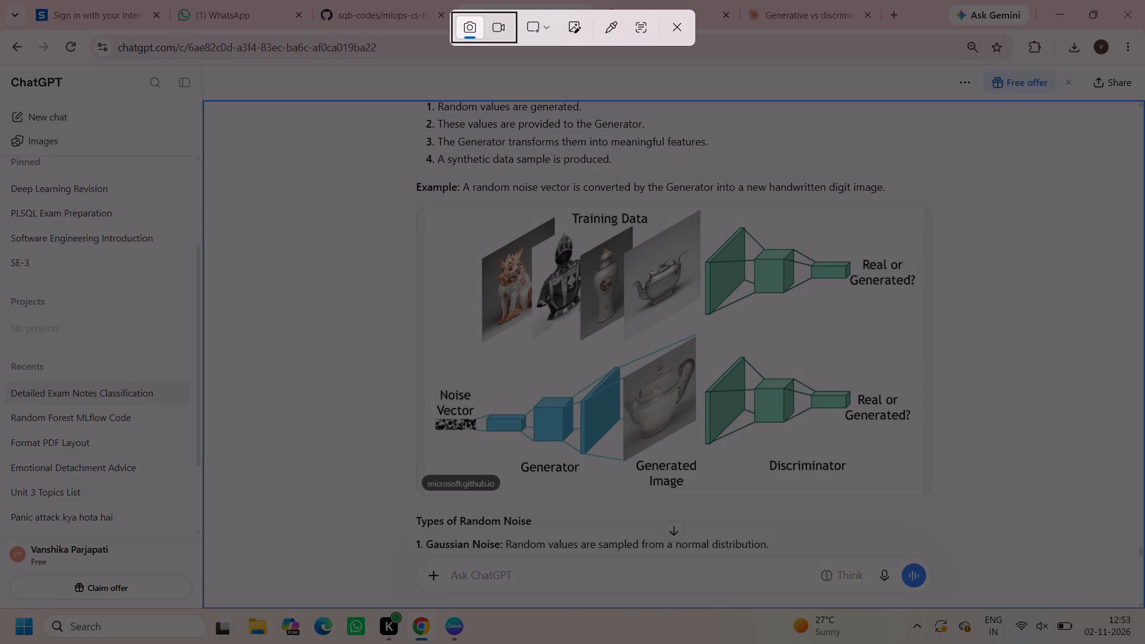
left_click_drag(431, 204, 808, 490)
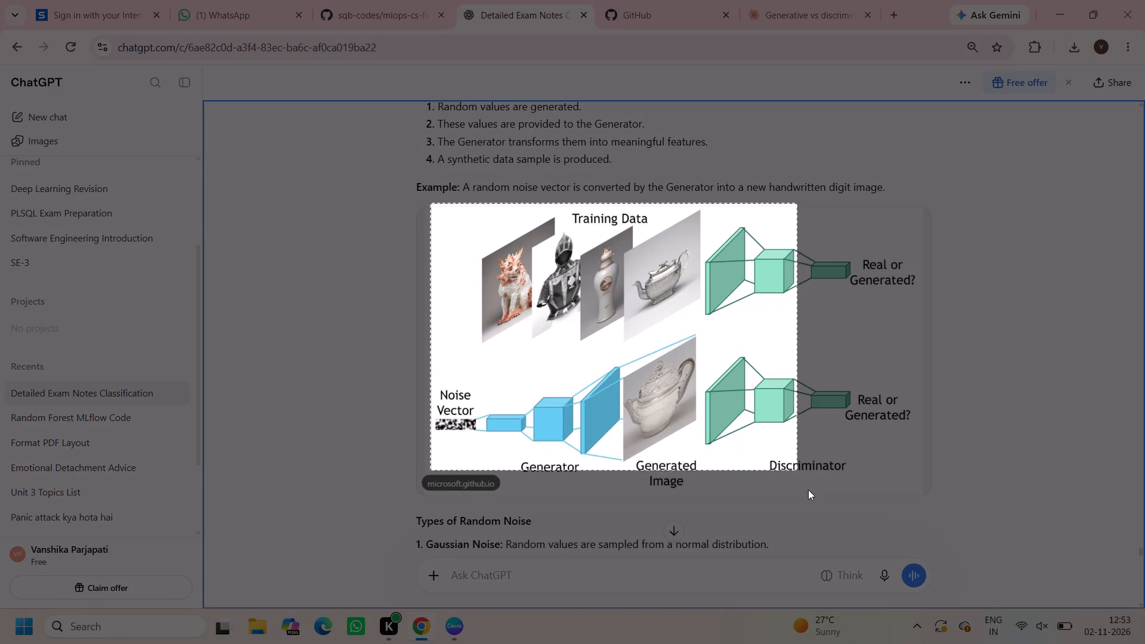
left_click_drag(808, 490, 917, 494)
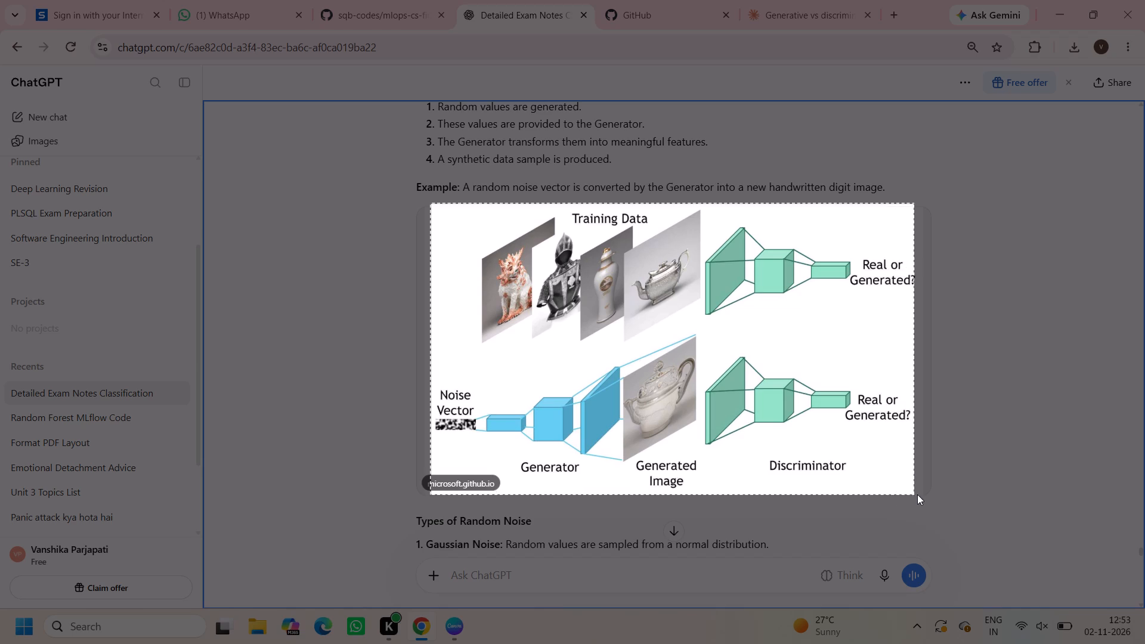
left_click_drag(917, 494, 928, 494)
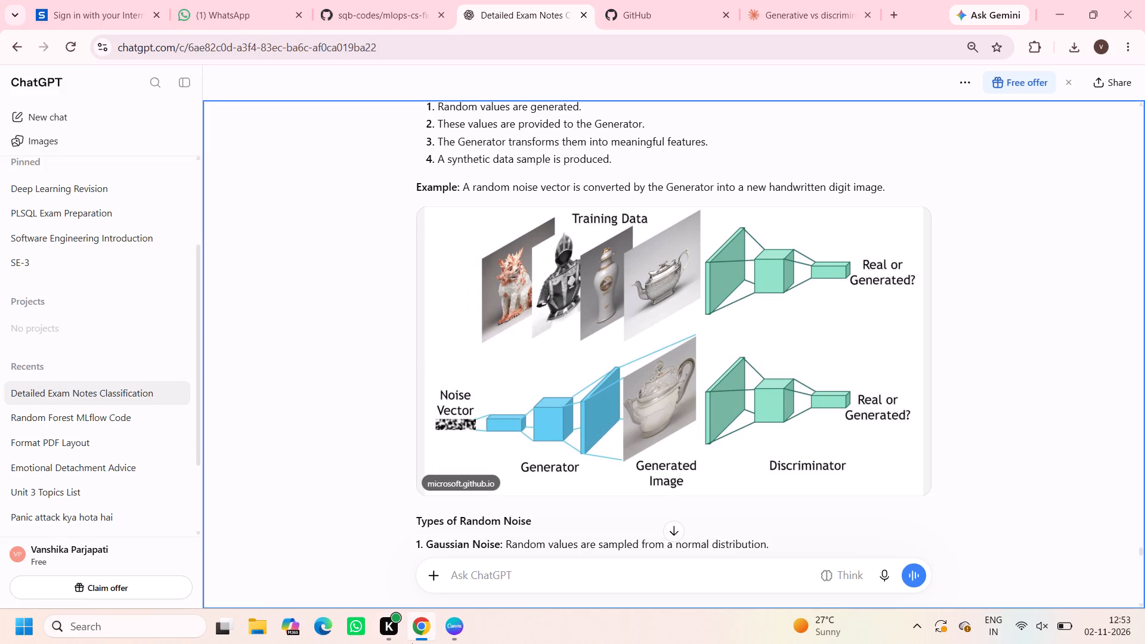
left_click(456, 620)
scroll(622, 547, "down", 2)
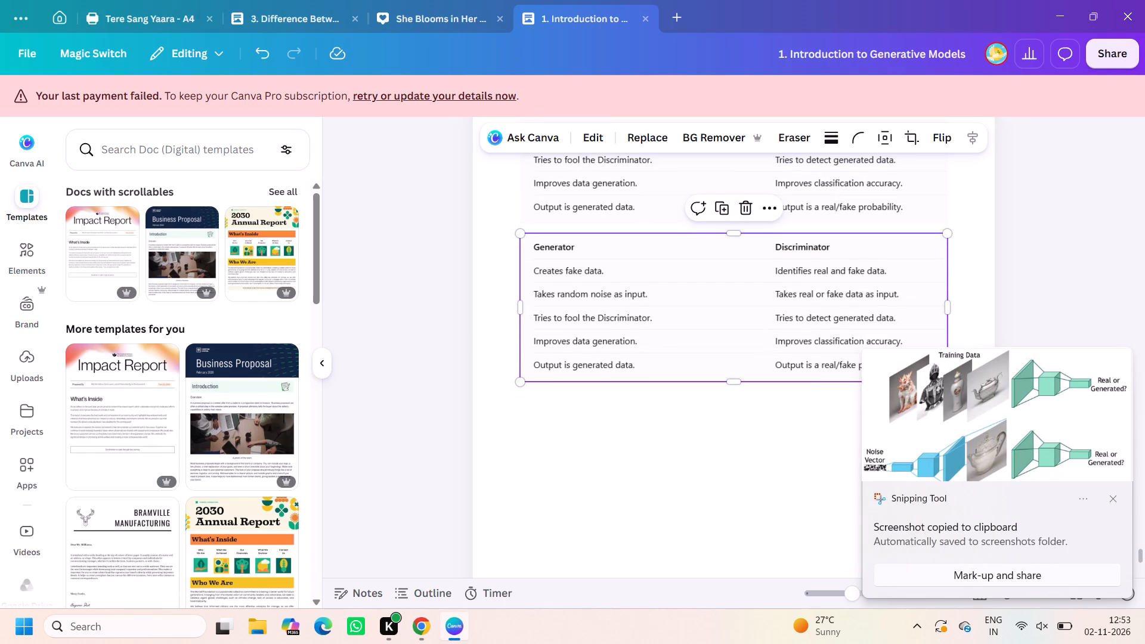
left_click(581, 396)
key("ctrl+v")
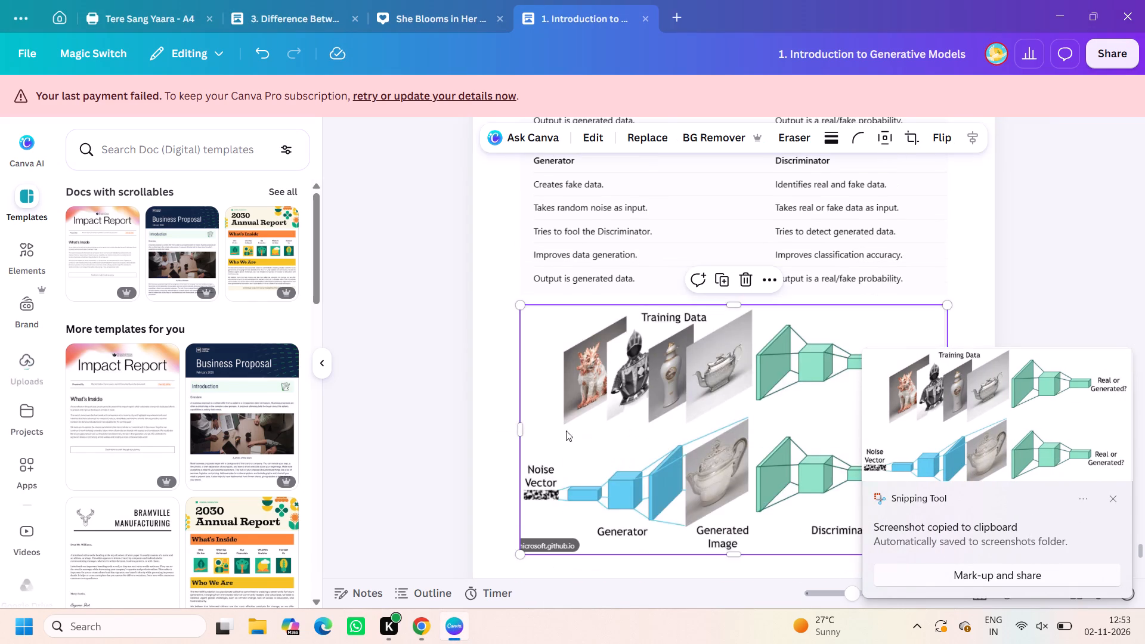
Copy ChatGPT section "3.3 Random Noise / Latent Vector" through its Example line and paste it in Canva between the table and the diagram.
left_click(415, 627)
scroll(568, 309, "up", 2)
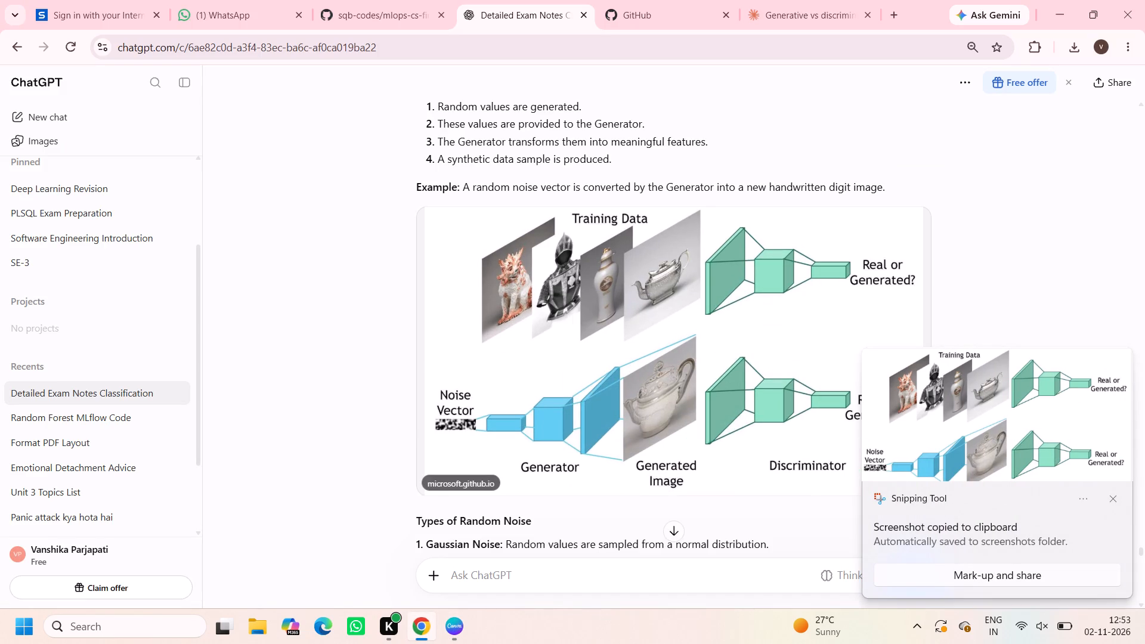
scroll(568, 309, "up", 2)
left_click_drag(411, 171, 759, 423)
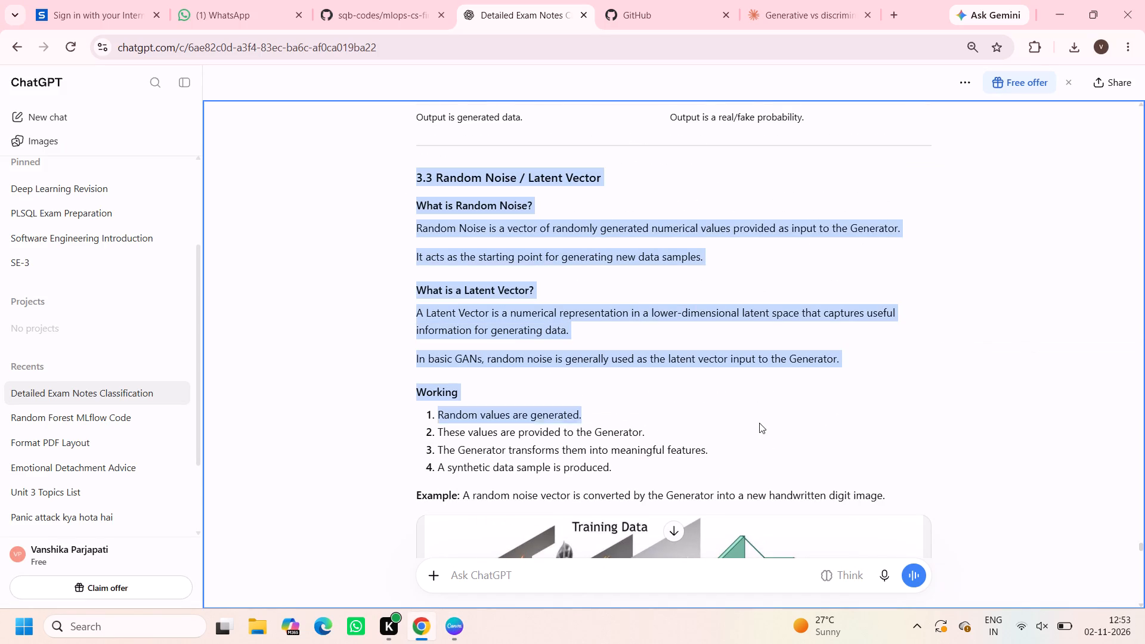
left_click_drag(759, 423, 887, 497)
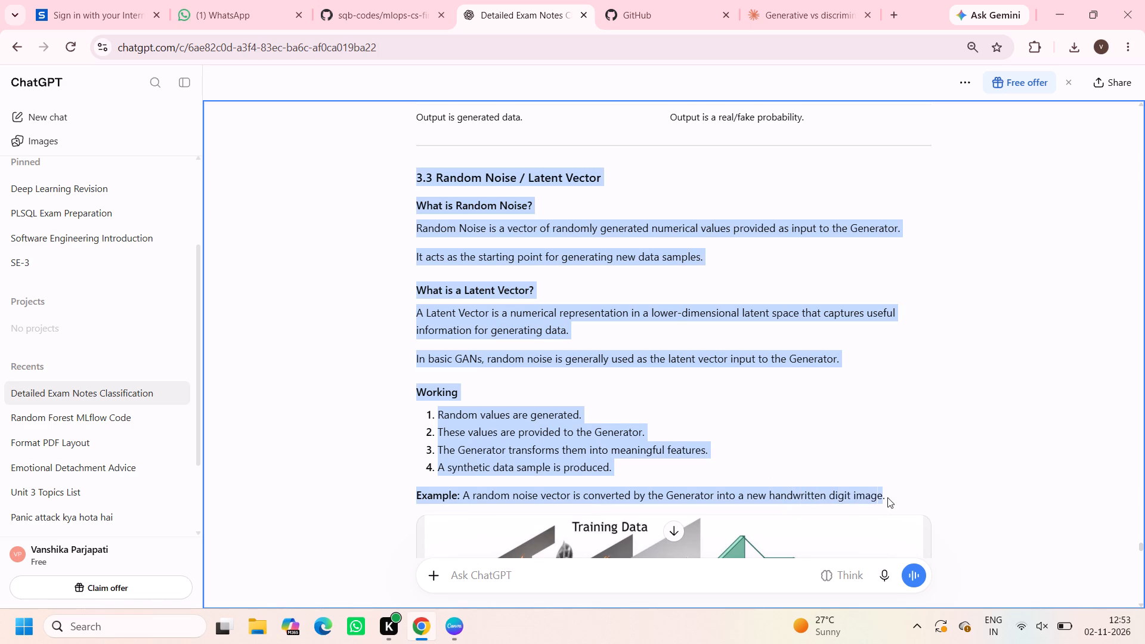
left_click_drag(887, 497, 890, 497)
key("ctrl+c")
left_click(456, 623)
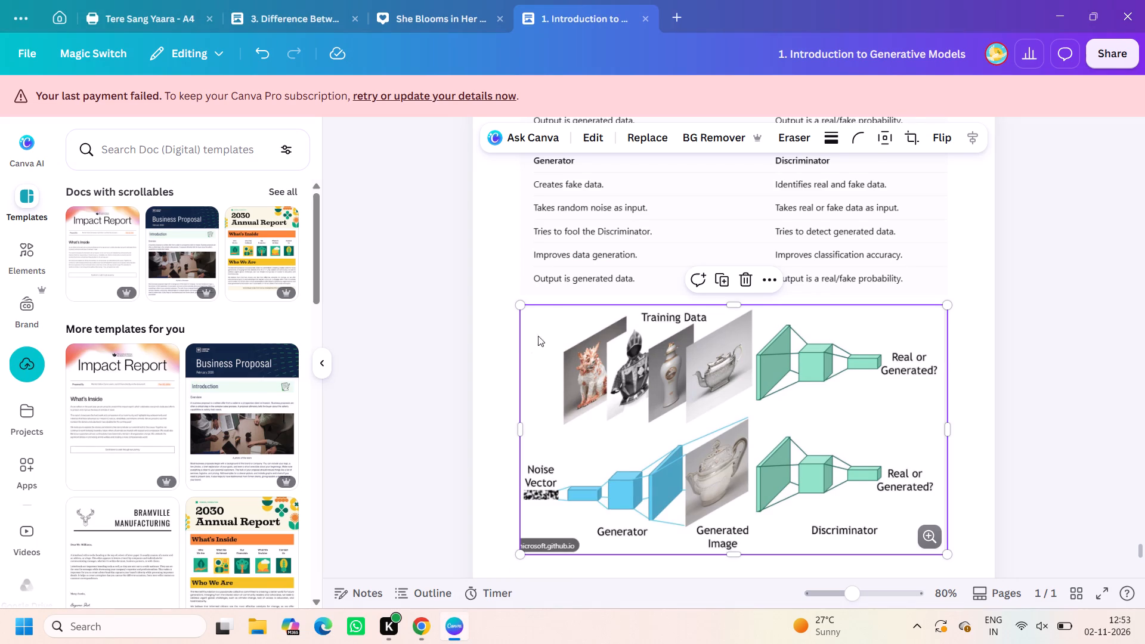
left_click(509, 329)
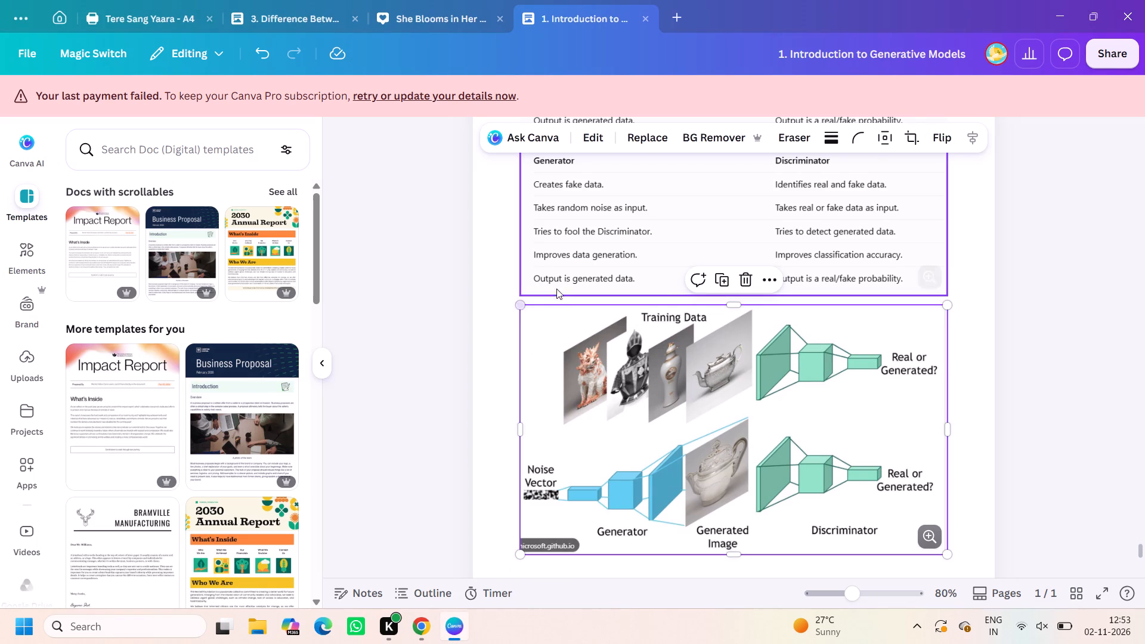
left_click(553, 297)
key("ctrl+v")
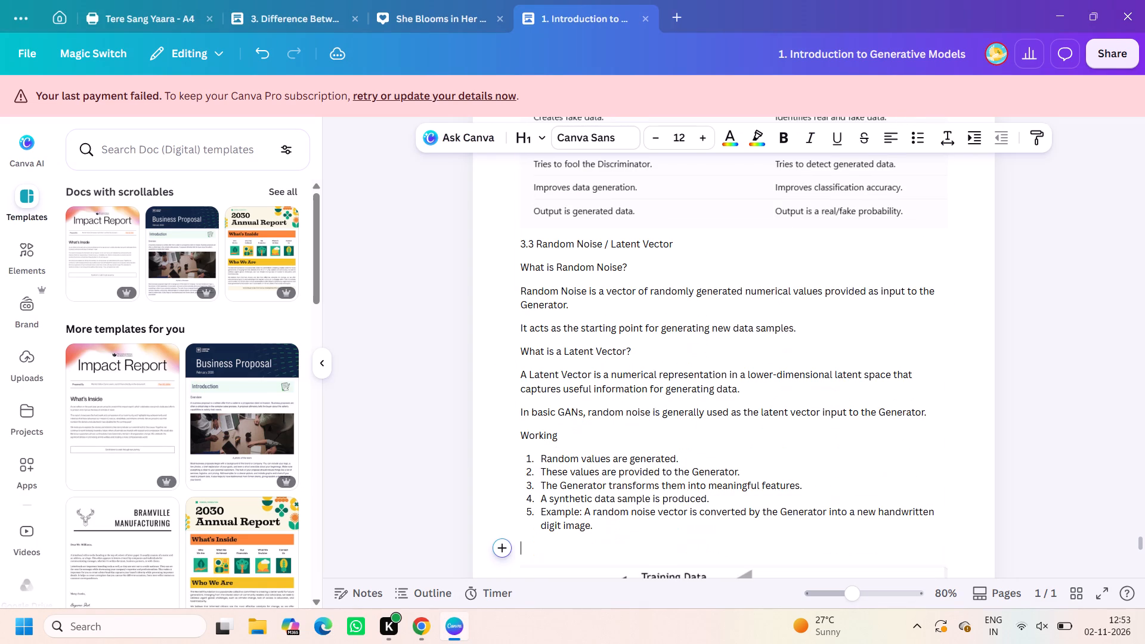
Make the heading "3.3 Random Noise / Latent Vector" bold.
triple_click(586, 252)
left_click(586, 252)
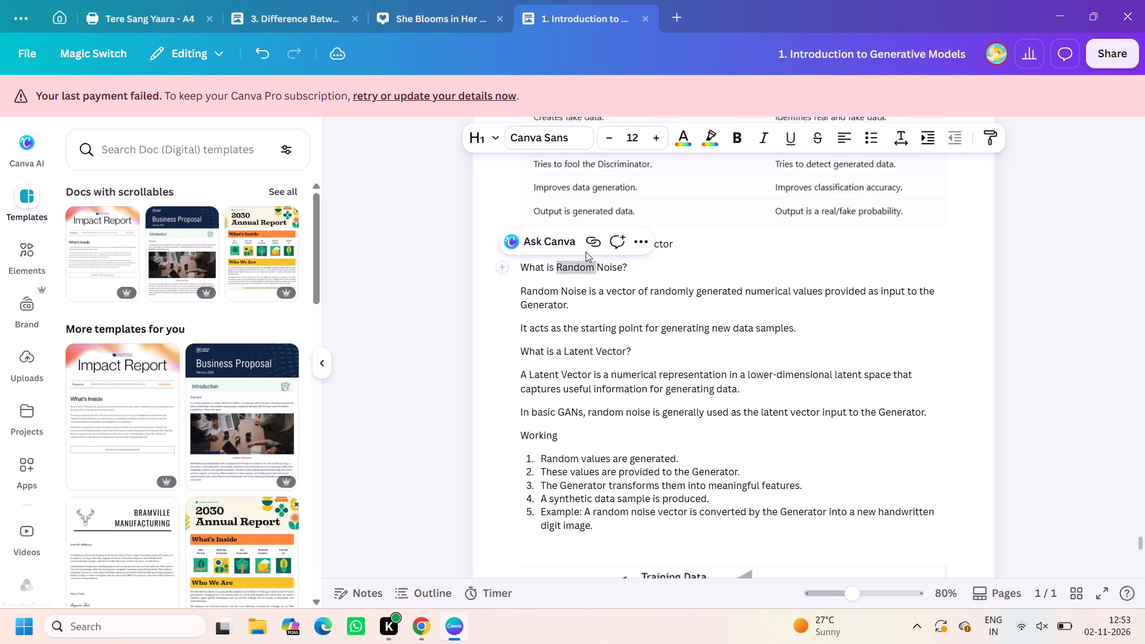
left_click(654, 258)
triple_click(656, 249)
left_click(656, 249)
key("ctrl+b")
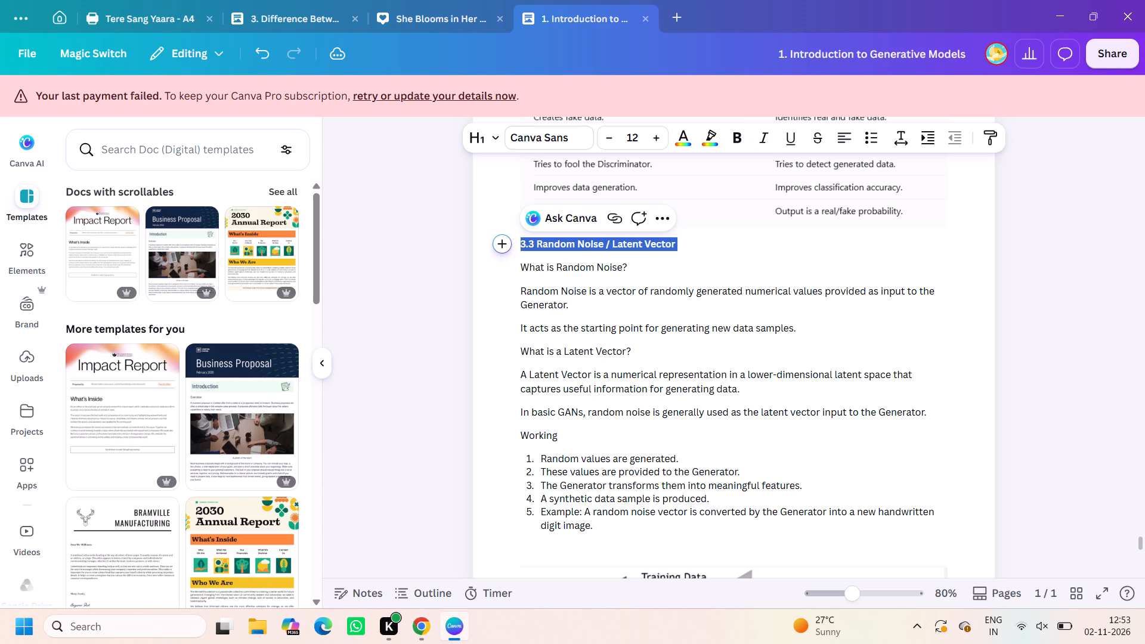
left_click(655, 305)
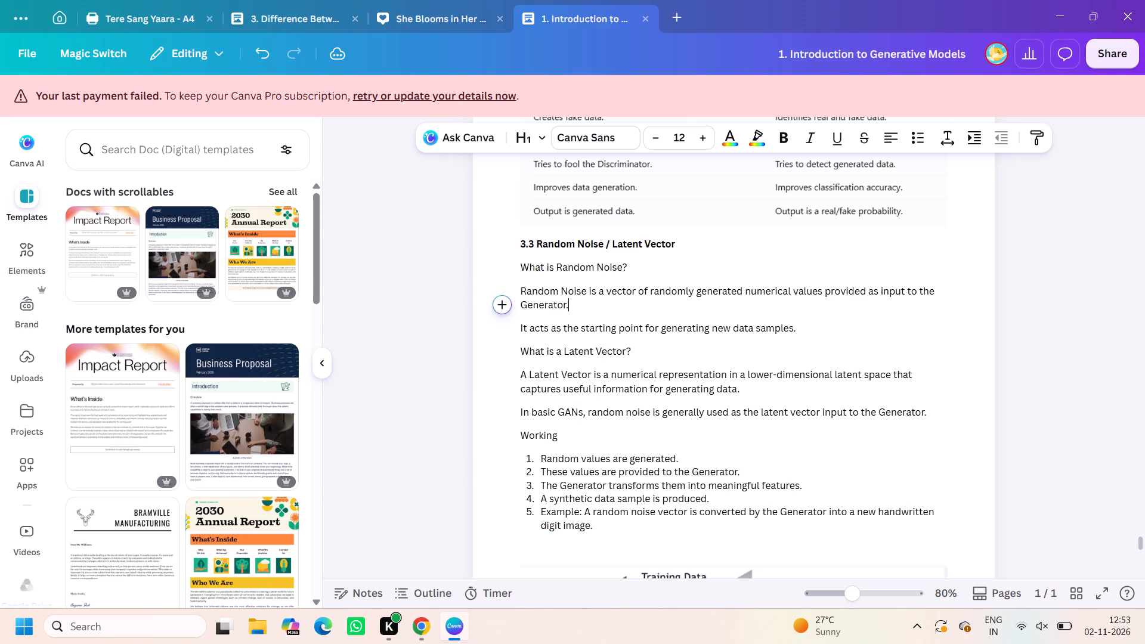
Turn the Example line from a numbered item into a plain paragraph below the Working list.
scroll(559, 442, "down", 1)
left_click(538, 457)
key("BackSpace")
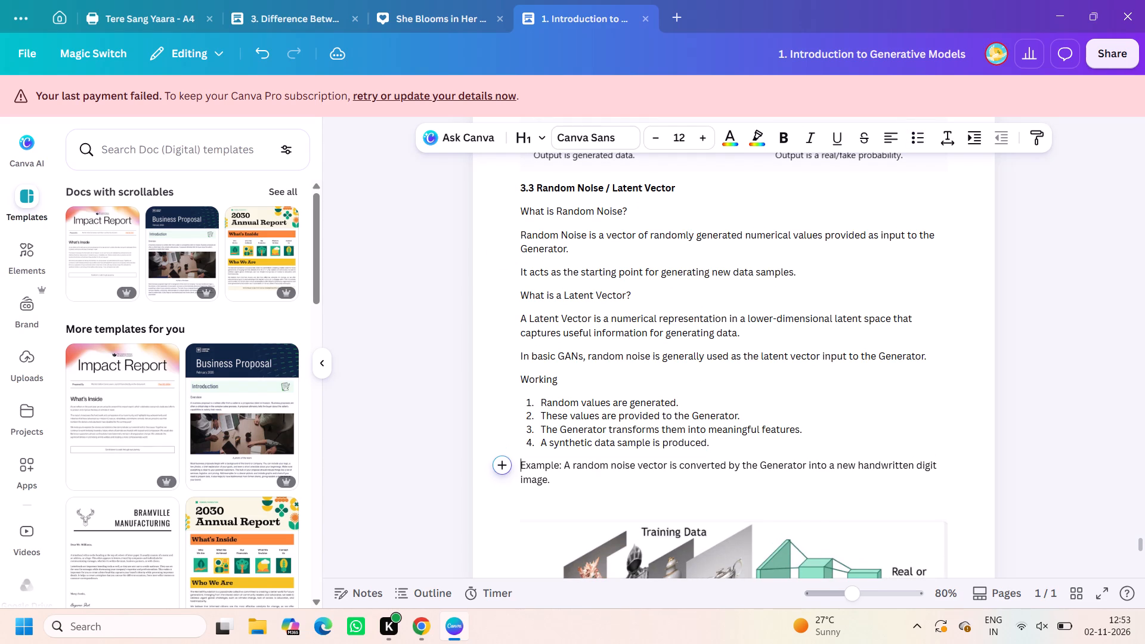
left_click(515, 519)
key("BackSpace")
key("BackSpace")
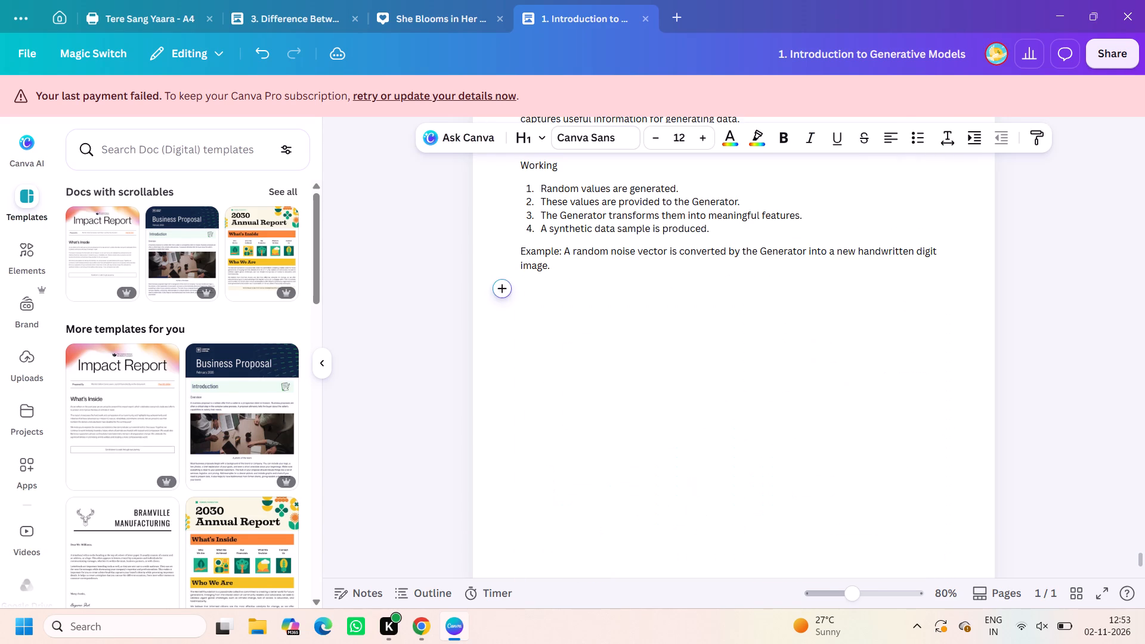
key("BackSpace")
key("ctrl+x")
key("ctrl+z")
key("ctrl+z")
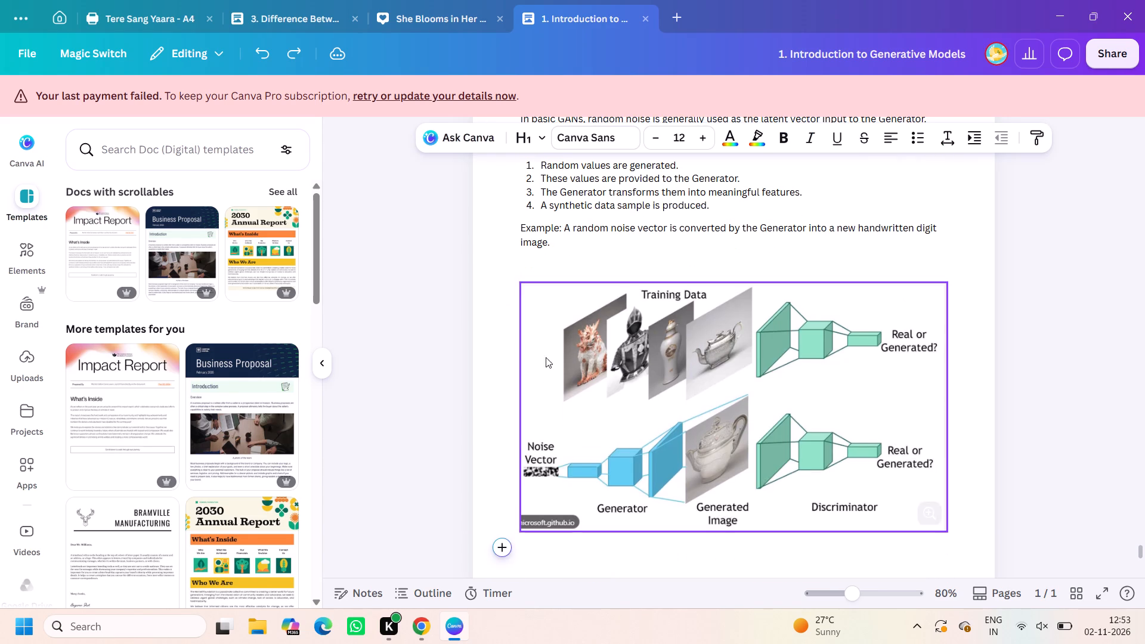
Delete the blank line between the Example paragraph and the noise vector diagram.
left_click(521, 269)
key("BackSpace")
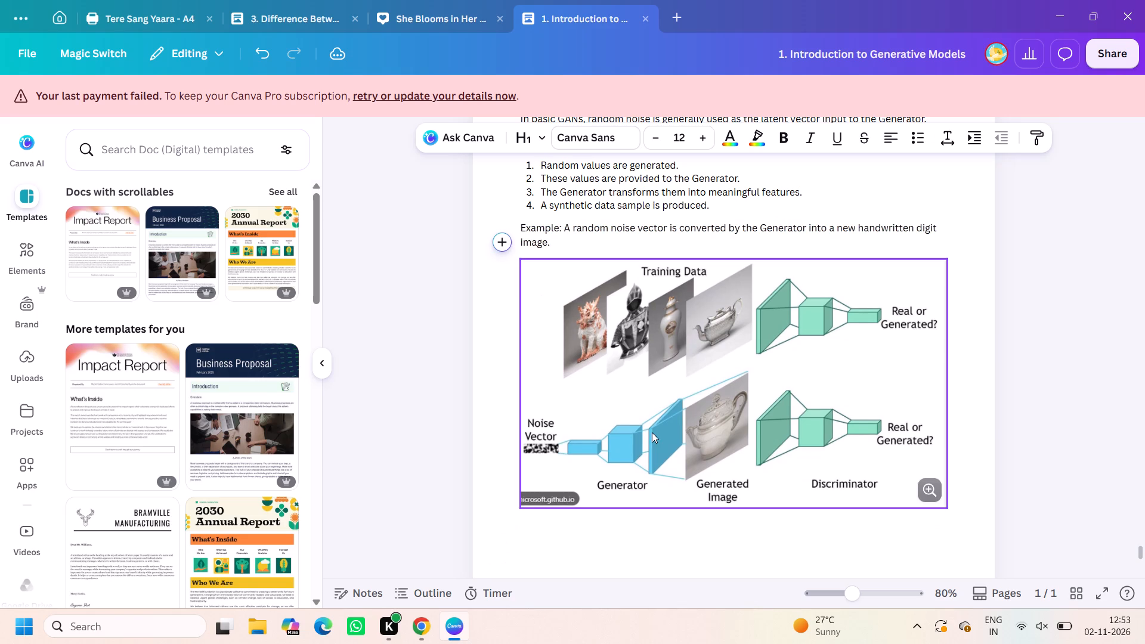
Erase the microsoft.github.io source label from the noise vector diagram with Magic Eraser.
left_click(626, 476)
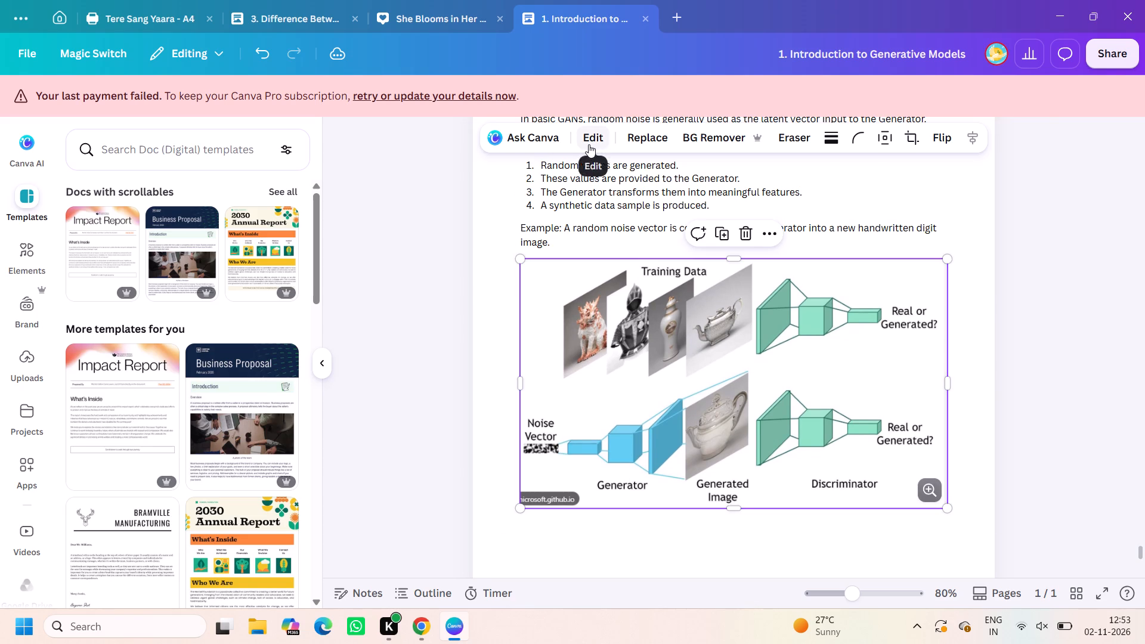
left_click(589, 144)
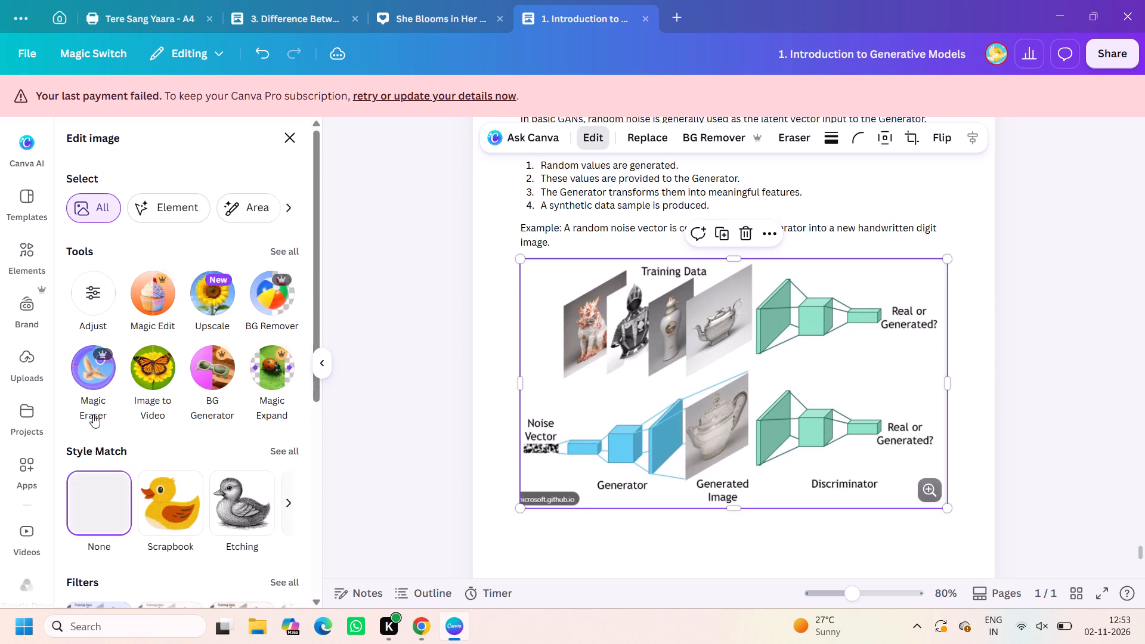
left_click(101, 397)
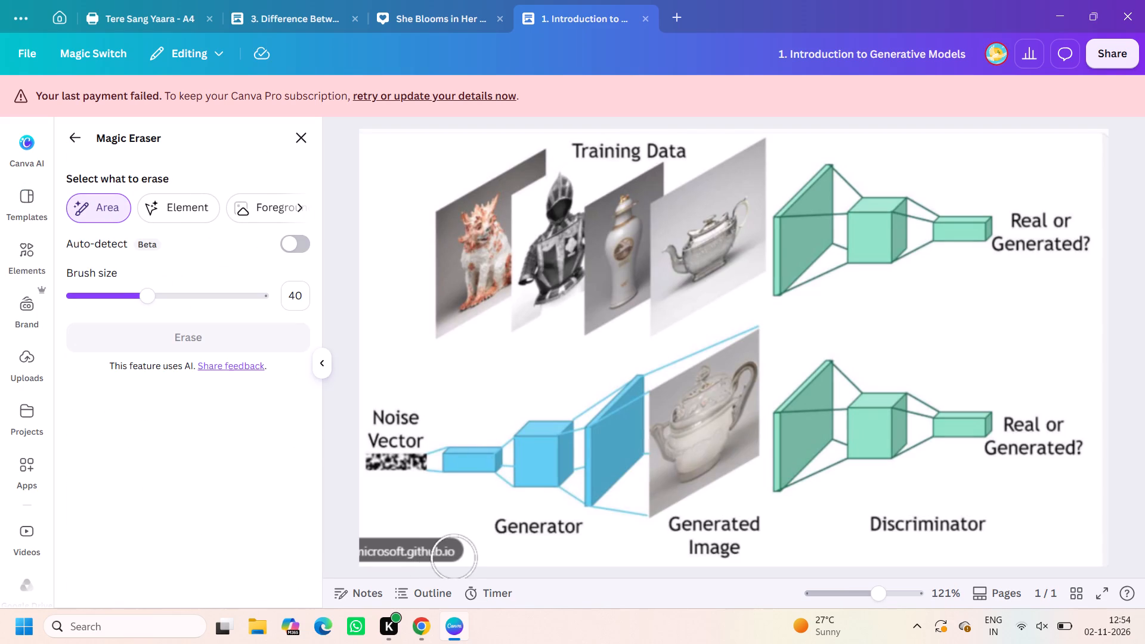
left_click_drag(452, 556, 358, 545)
left_click(264, 330)
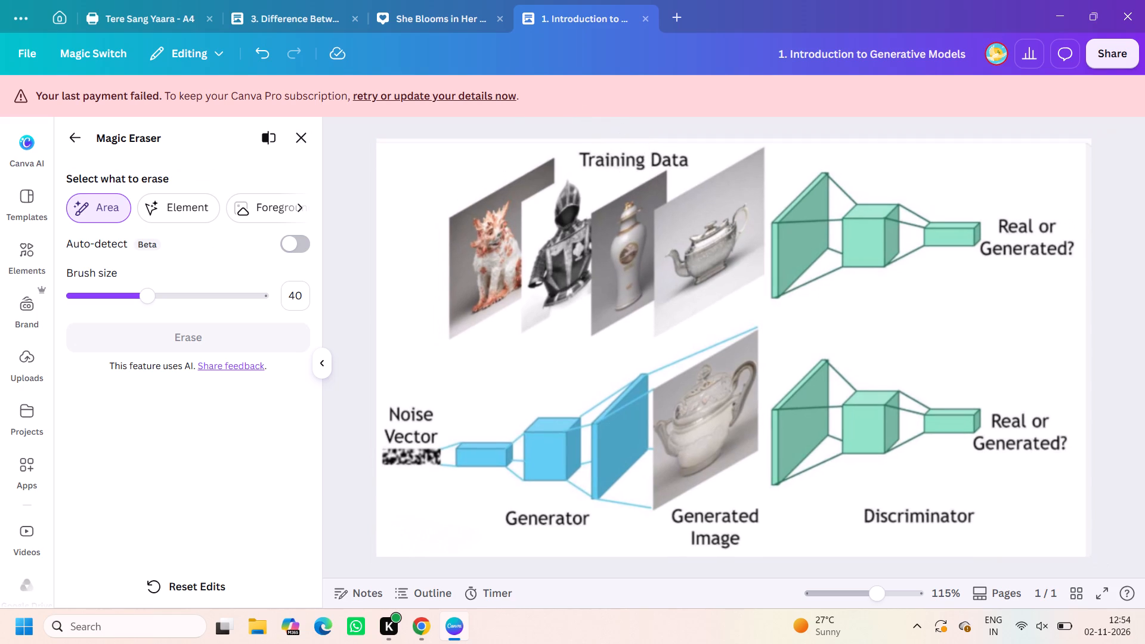
left_click(302, 133)
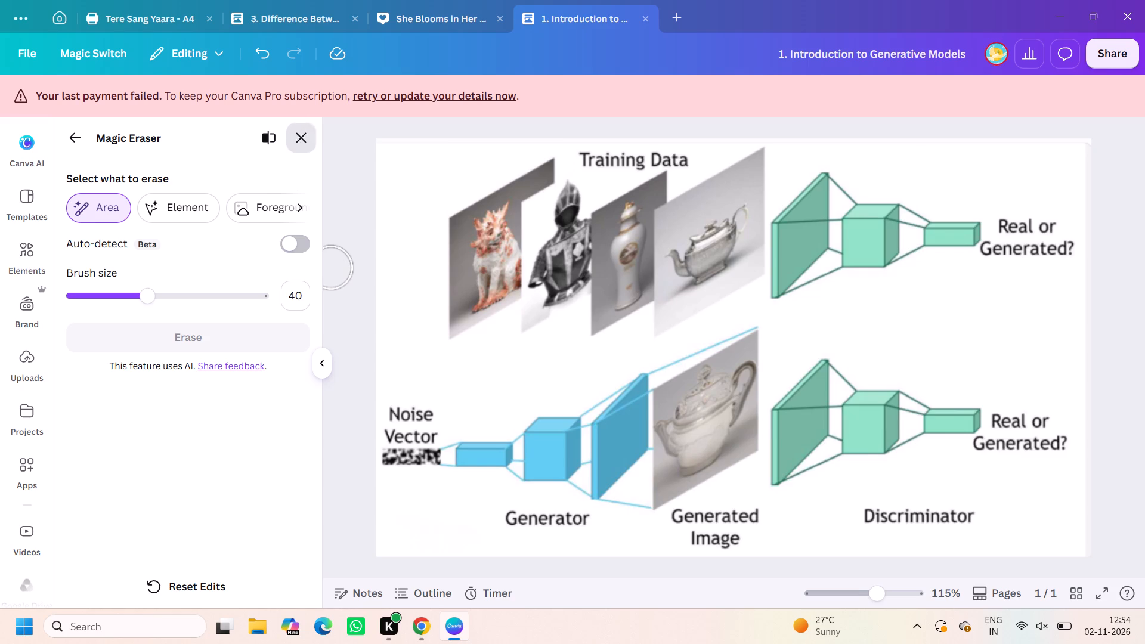
left_click(581, 537)
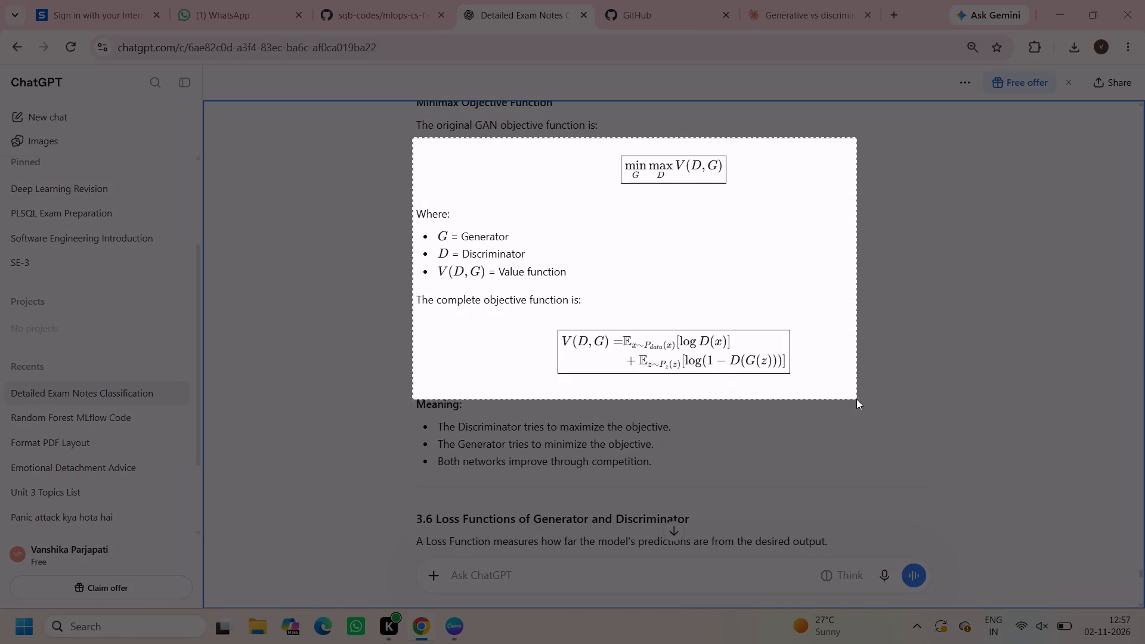
left_click_drag(856, 399, 853, 473)
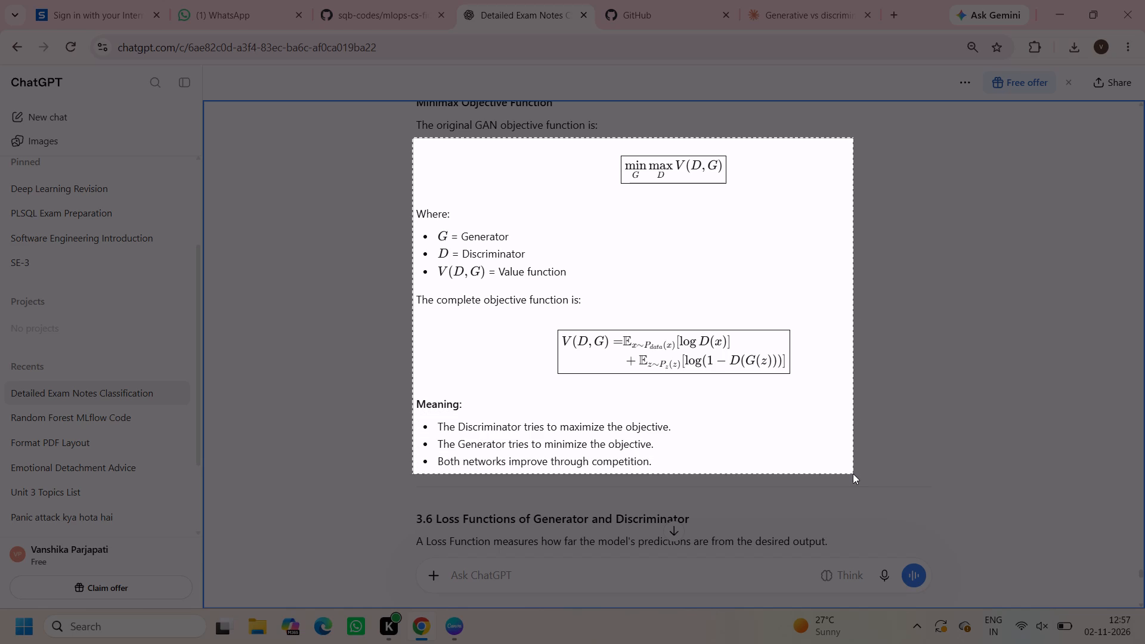
left_click_drag(853, 473, 835, 388)
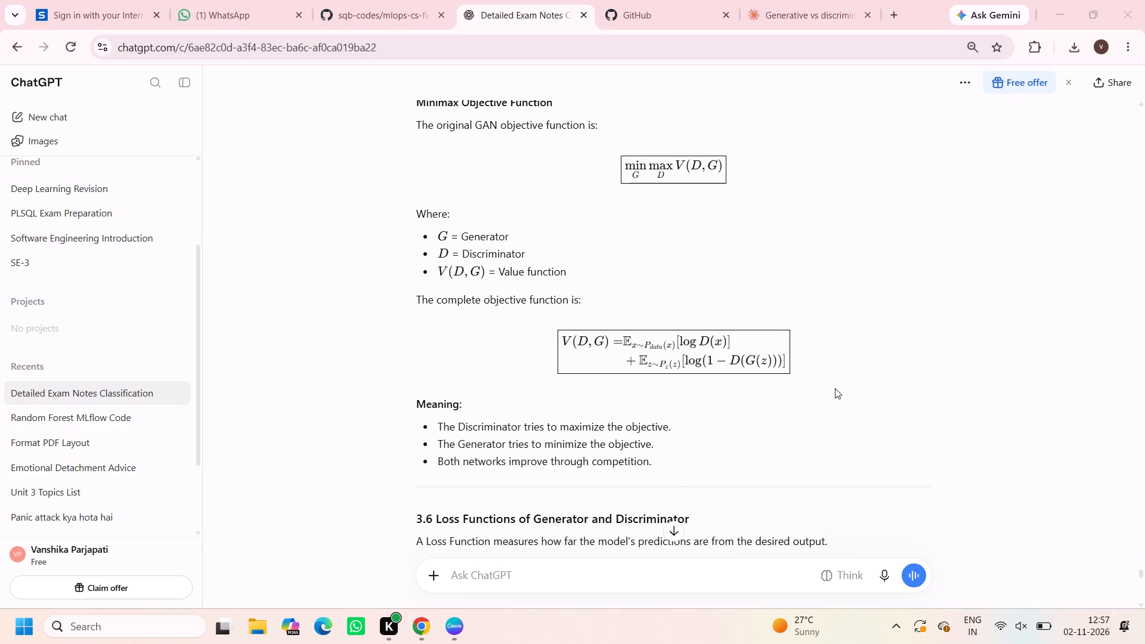
Paste the formula screenshot below "The original GAN objective function is:" in Canva and shrink it to about two-thirds of its width.
left_click(454, 624)
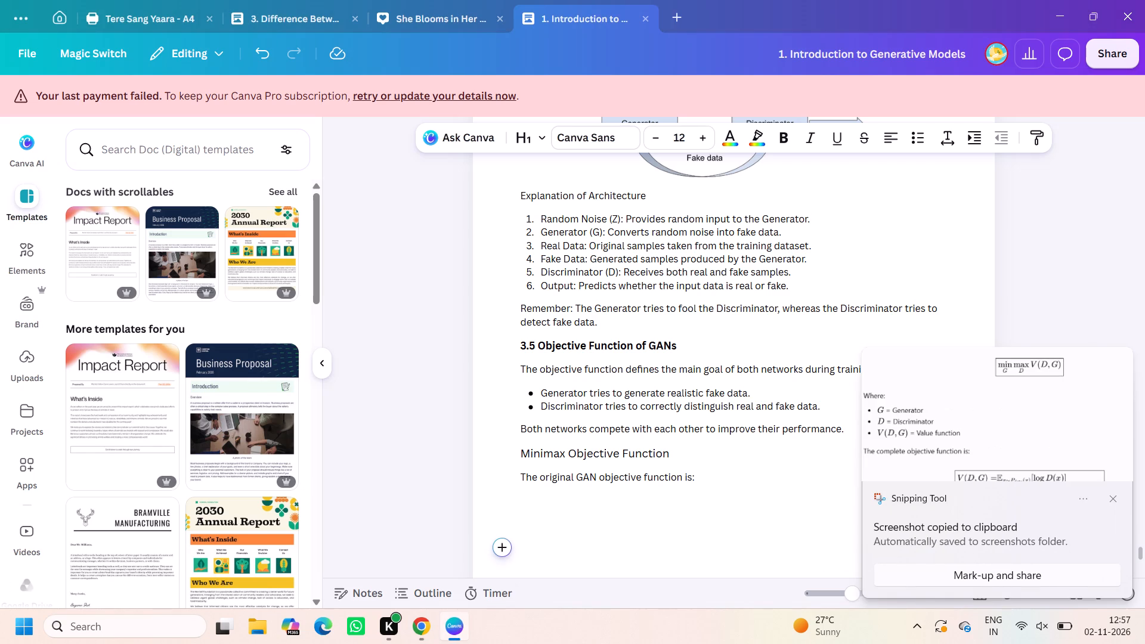
left_click(561, 498)
key("BackSpace")
key("Return")
key("ctrl+v")
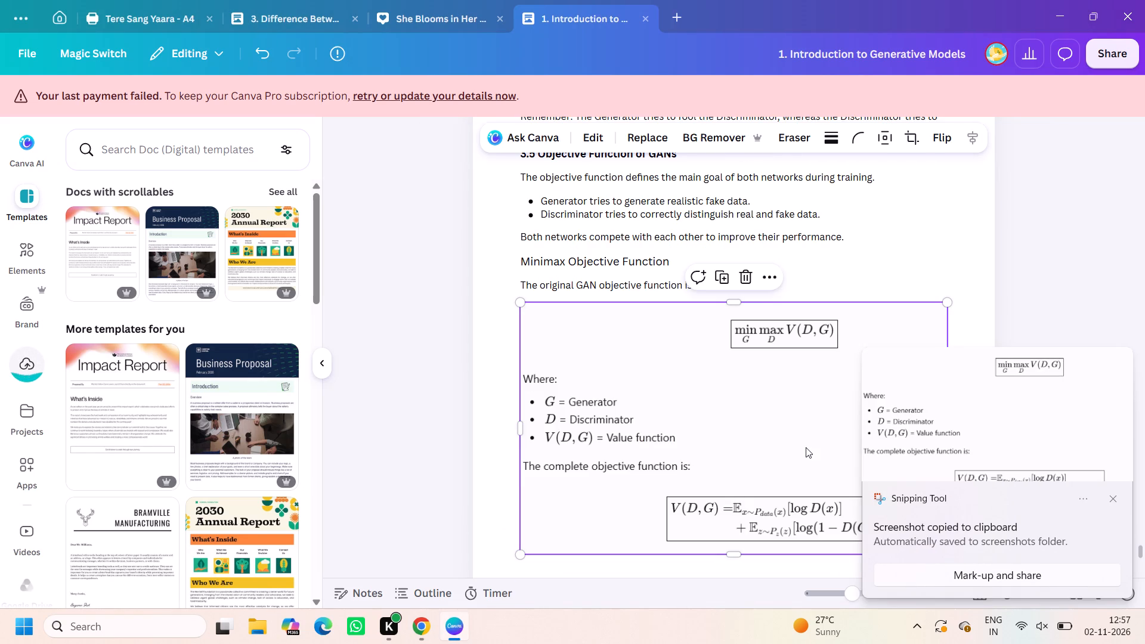
left_click_drag(524, 553, 620, 490)
left_click_drag(698, 423, 697, 425)
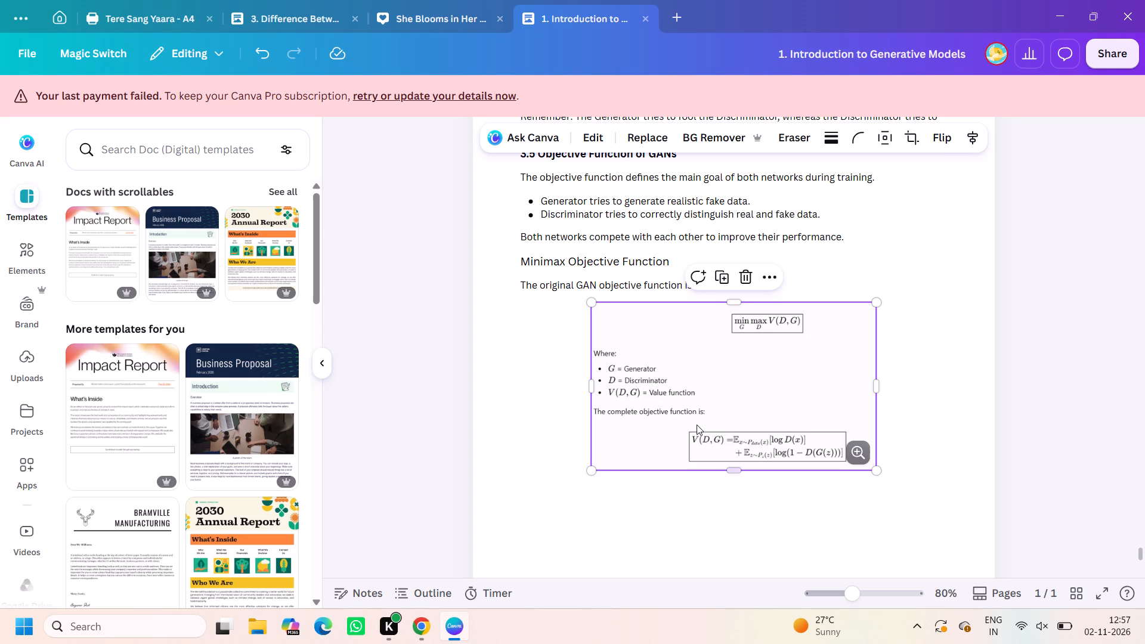
left_click_drag(697, 425, 671, 420)
left_click(658, 501)
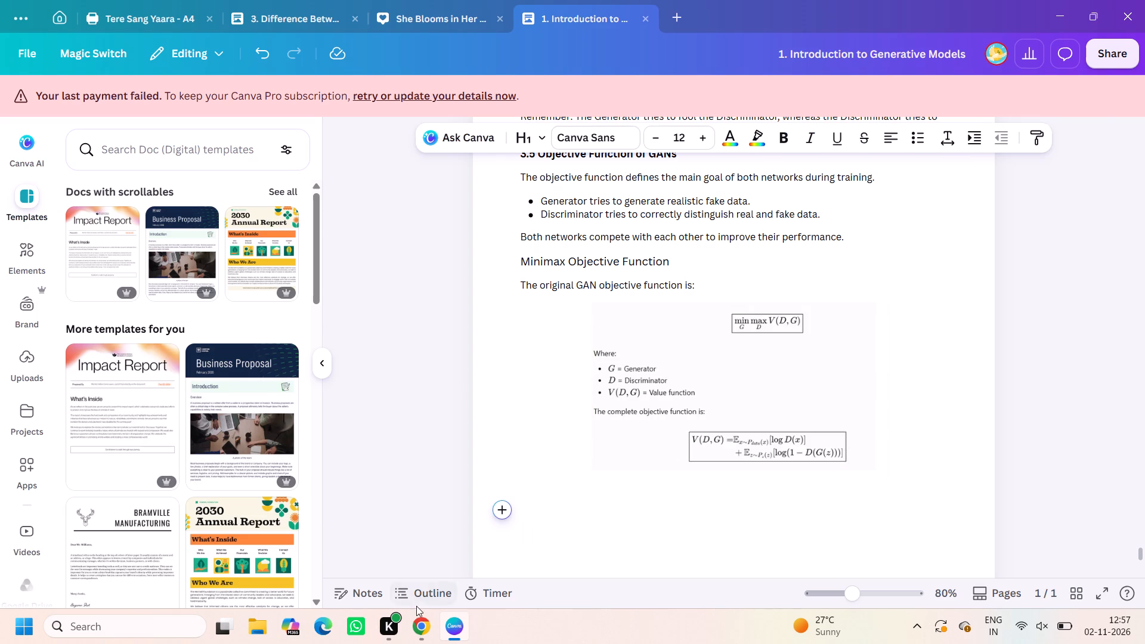
Copy the "Meaning:" line and its three bullets from ChatGPT and paste them below the formula image in Canva.
left_click(423, 618)
scroll(580, 397, "down", 1)
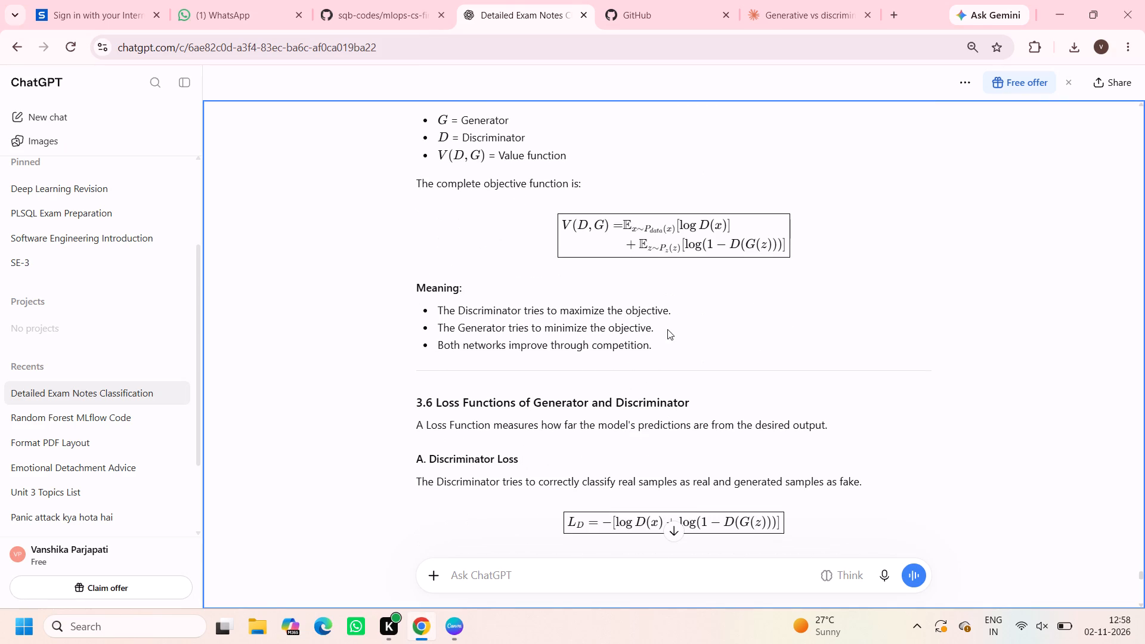
left_click_drag(663, 340, 377, 291)
key("ctrl+c")
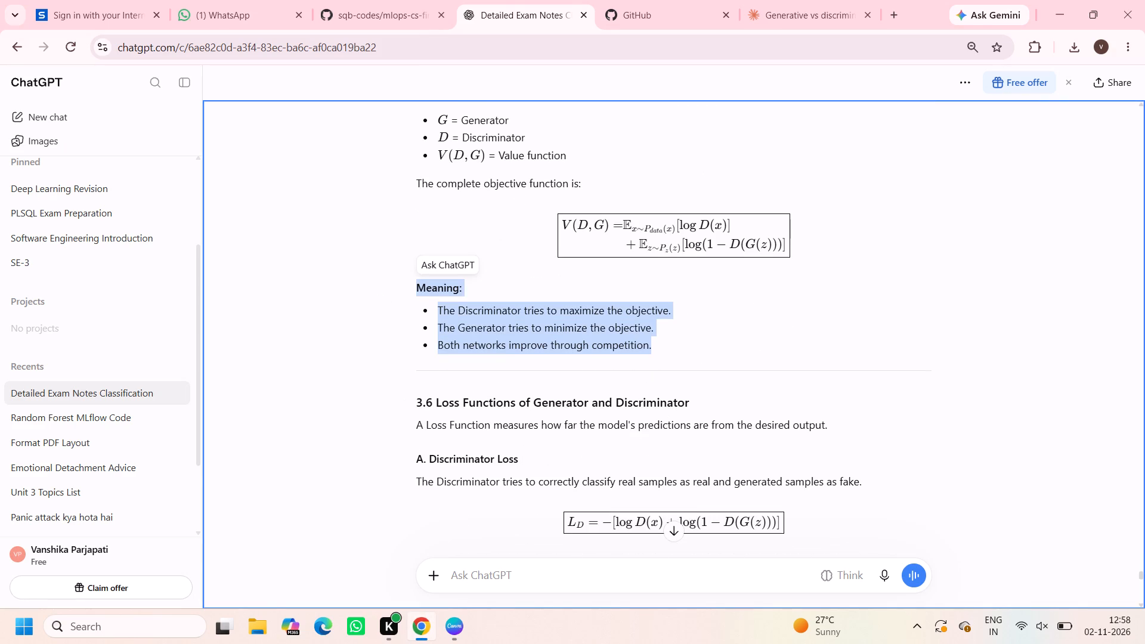
left_click(459, 636)
left_click(533, 493)
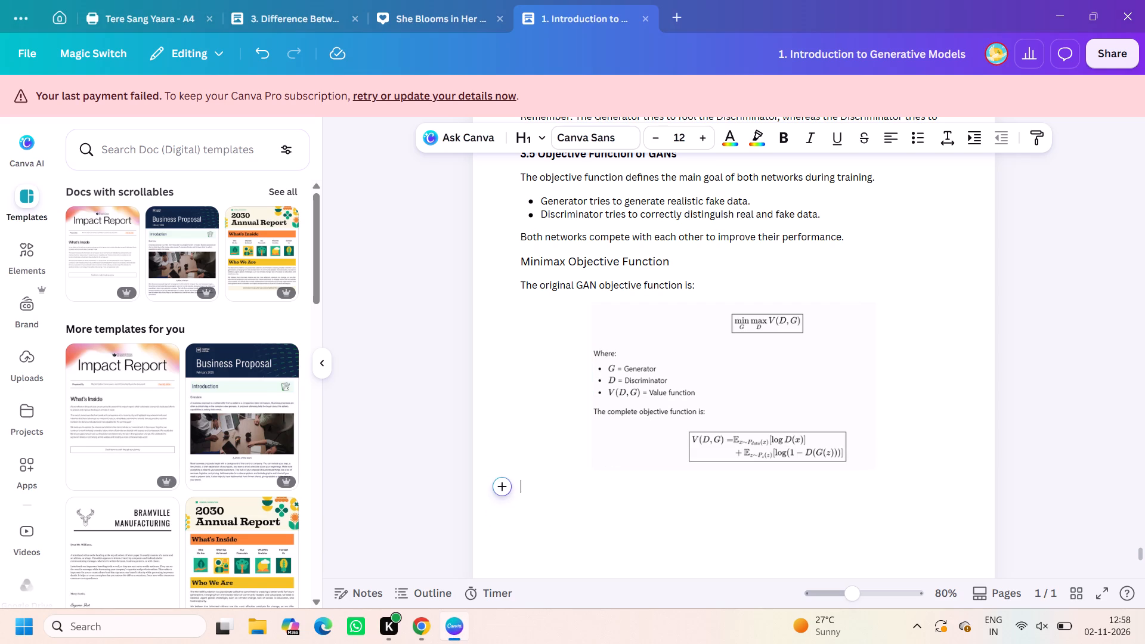
key("ctrl+v")
Copy ChatGPT's section 3.6 Loss Functions through "Goal: Minimize Generator Loss by making fake samples more realistic." and paste it after the Meaning bullets in Canva.
left_click(411, 642)
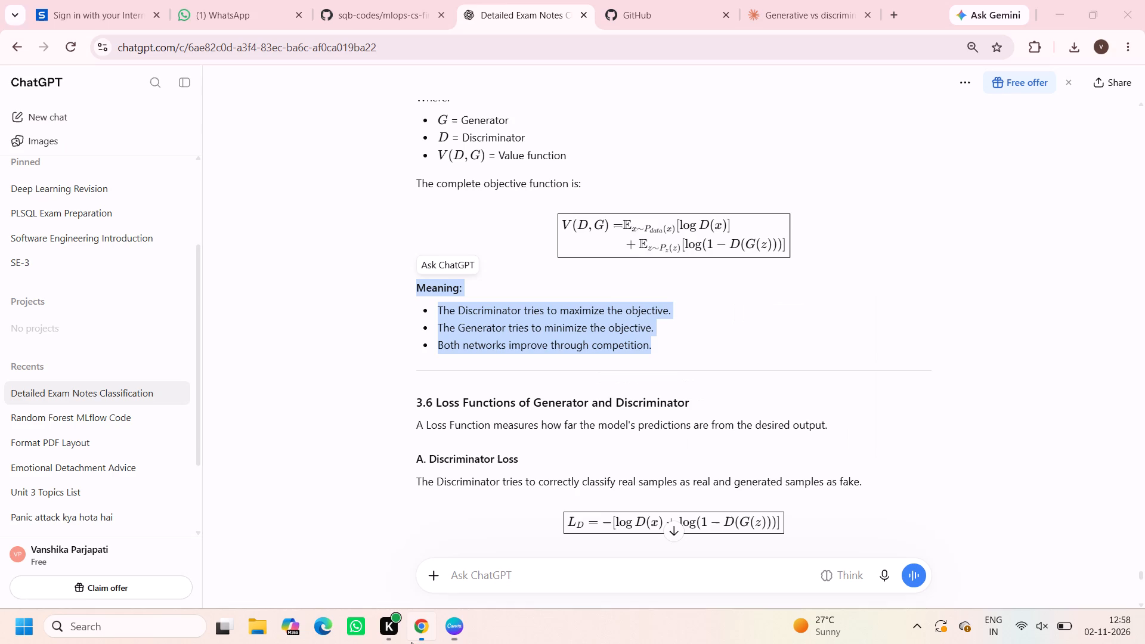
left_click(586, 473)
scroll(586, 473, "down", 1)
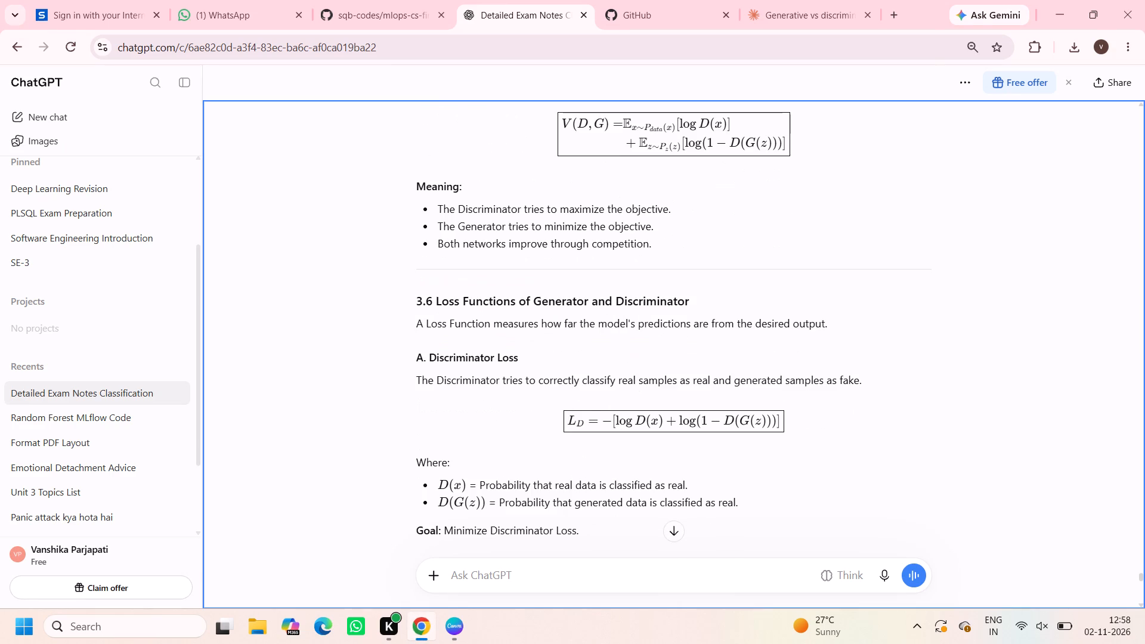
scroll(477, 382, "down", 2)
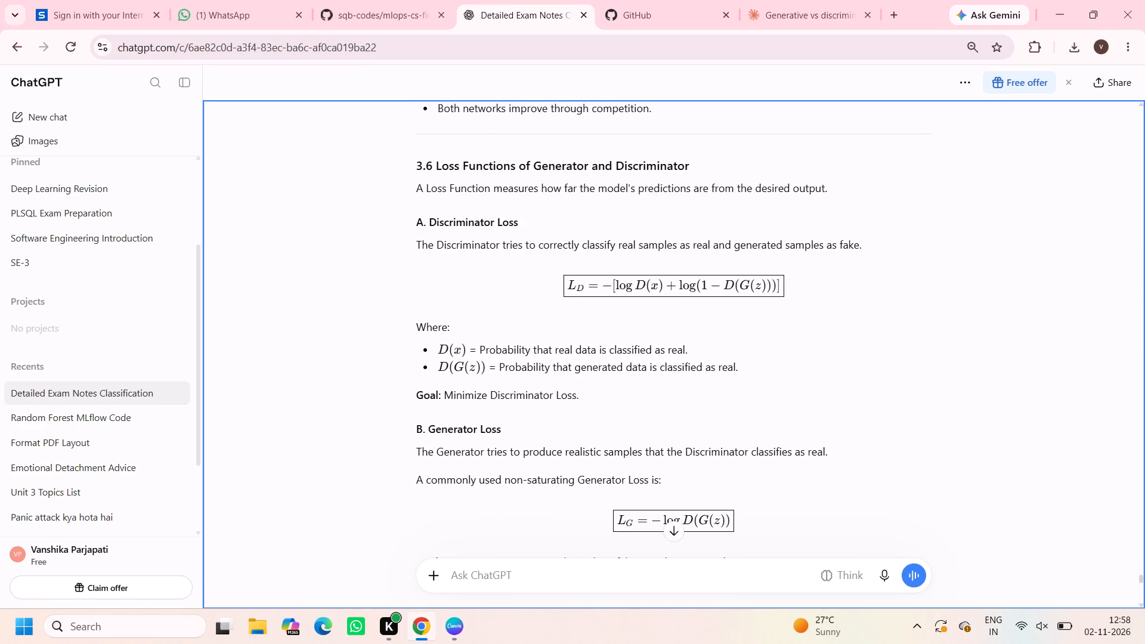
left_click(425, 188)
left_click_drag(417, 168, 698, 592)
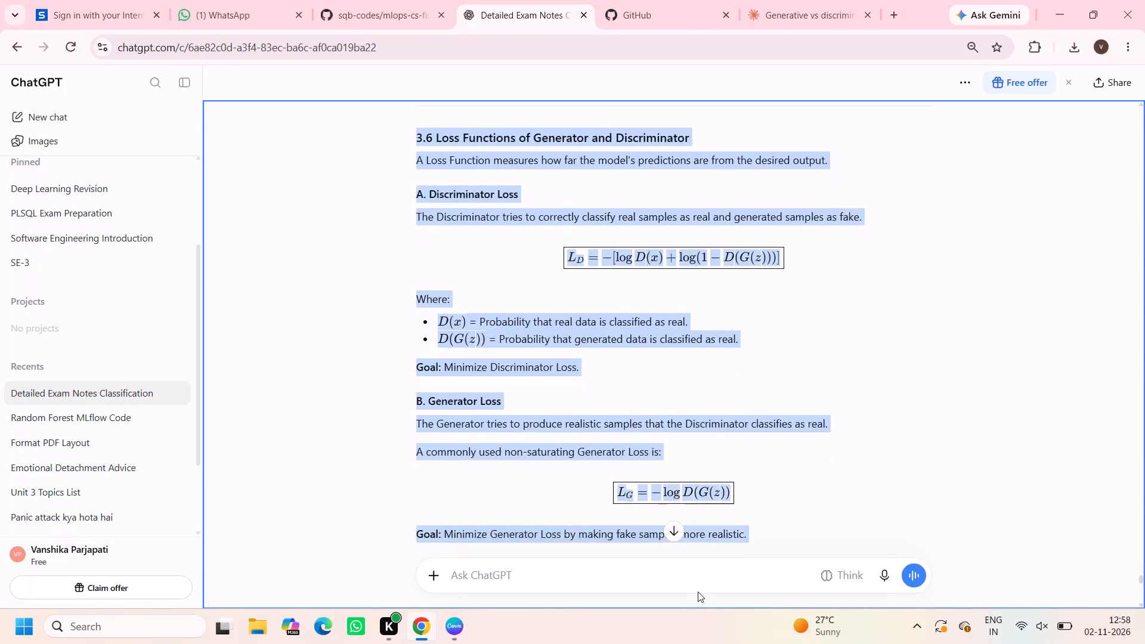
left_click_drag(698, 592, 674, 338)
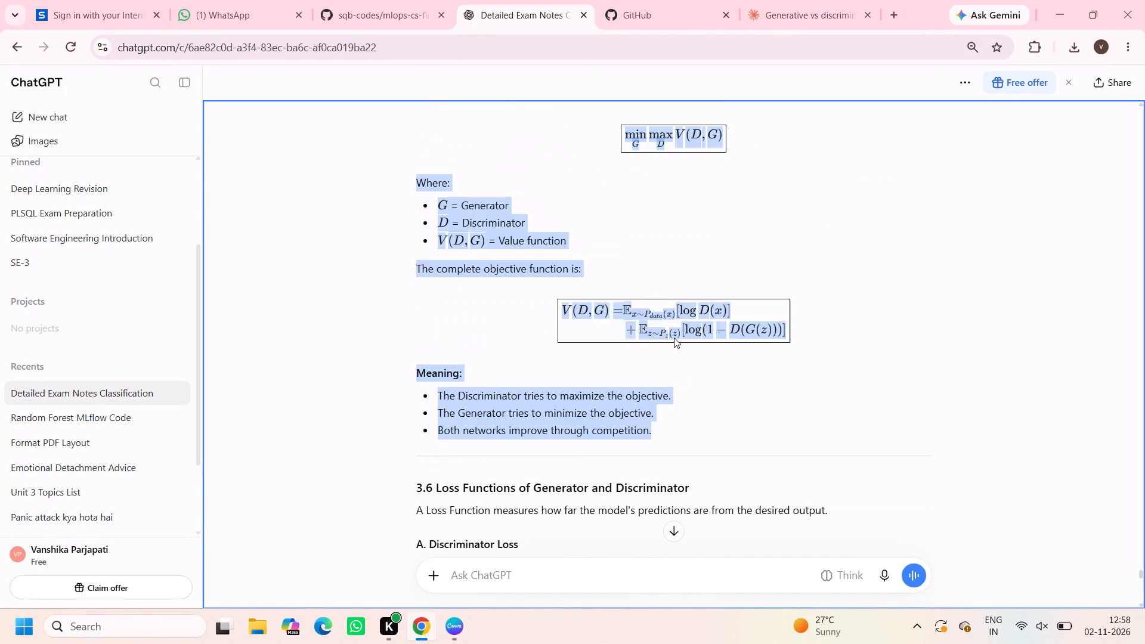
left_click_drag(674, 338, 752, 396)
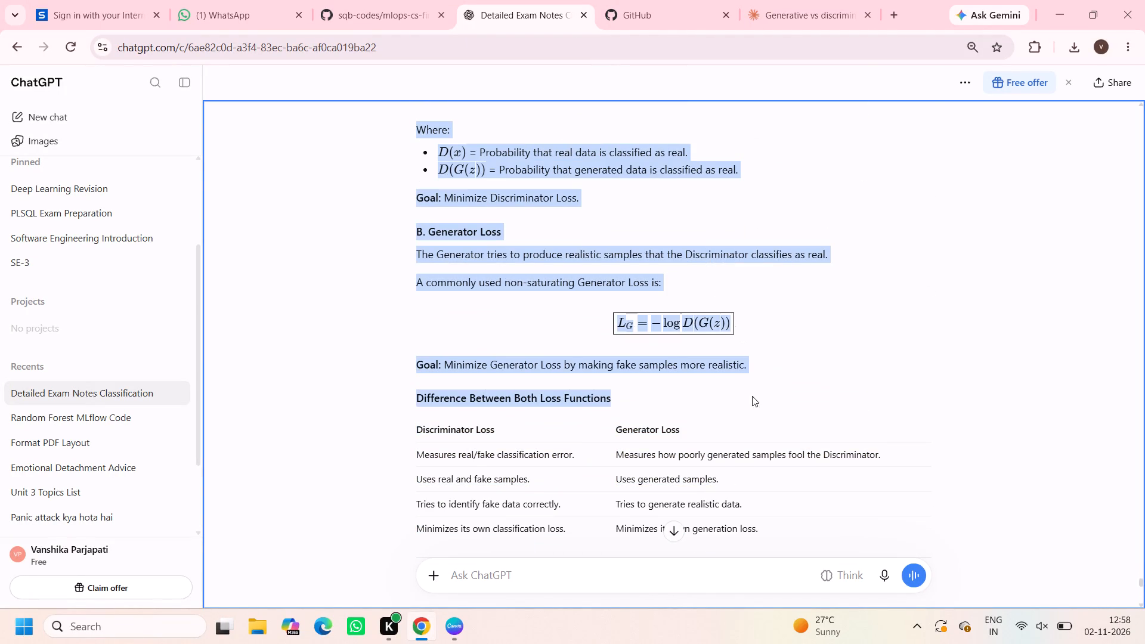
left_click_drag(752, 396, 761, 370)
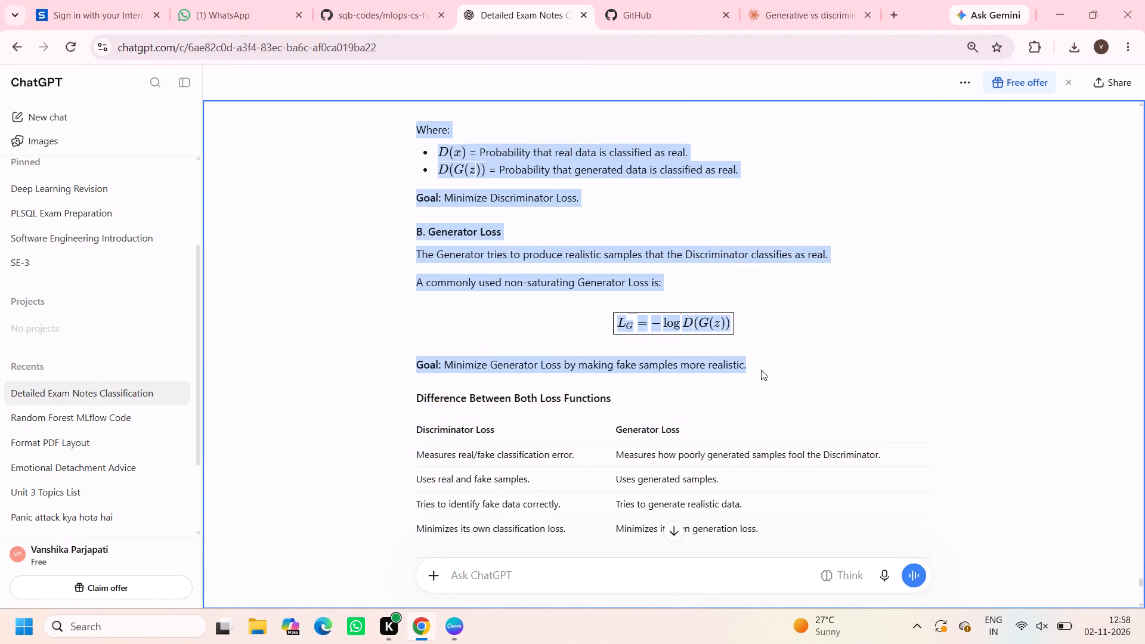
key("ctrl+c")
left_click(457, 606)
left_click(454, 630)
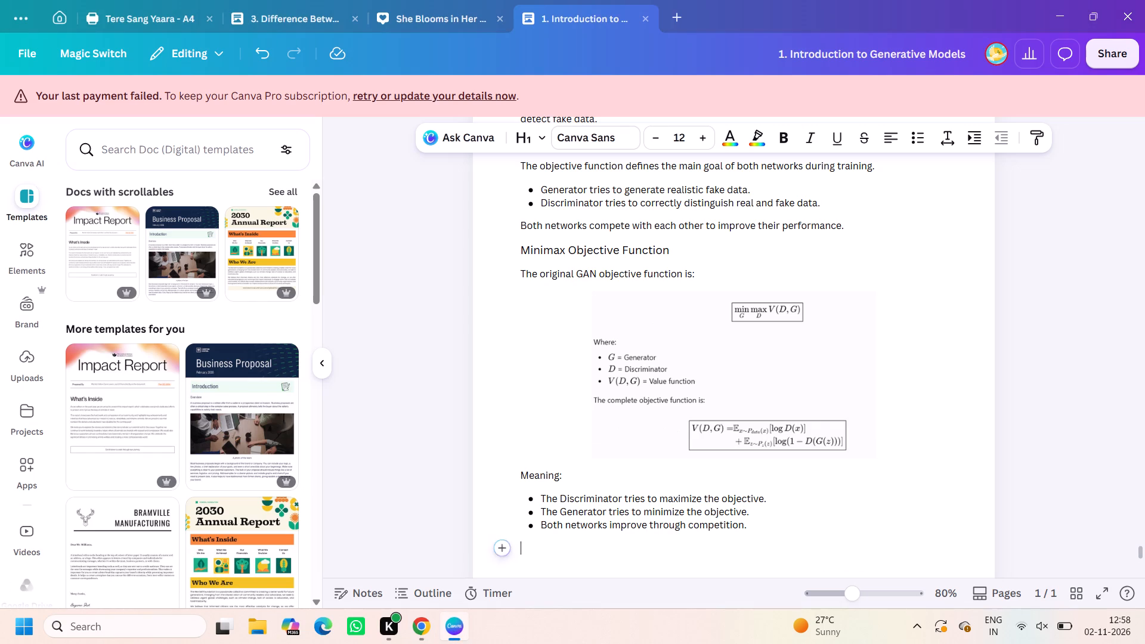
key("ctrl+v")
Format the "3.6 Loss Functions of Generator and Discriminator" heading as bold at font size 13.
scroll(584, 320, "up", 1)
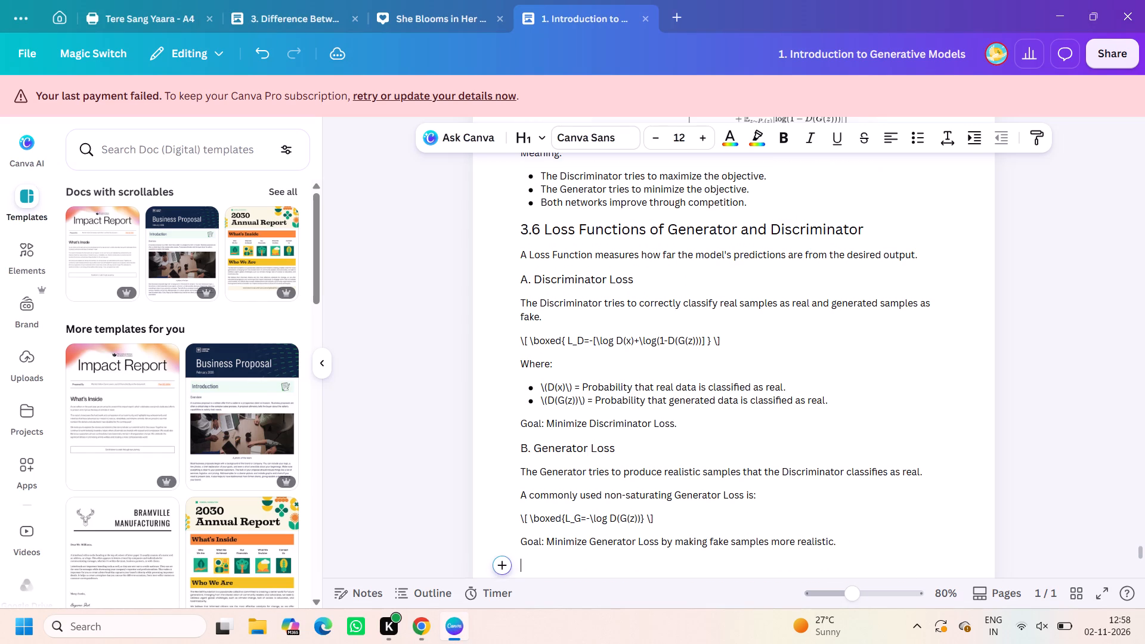
triple_click(601, 235)
left_click(601, 235)
key("ctrl+b")
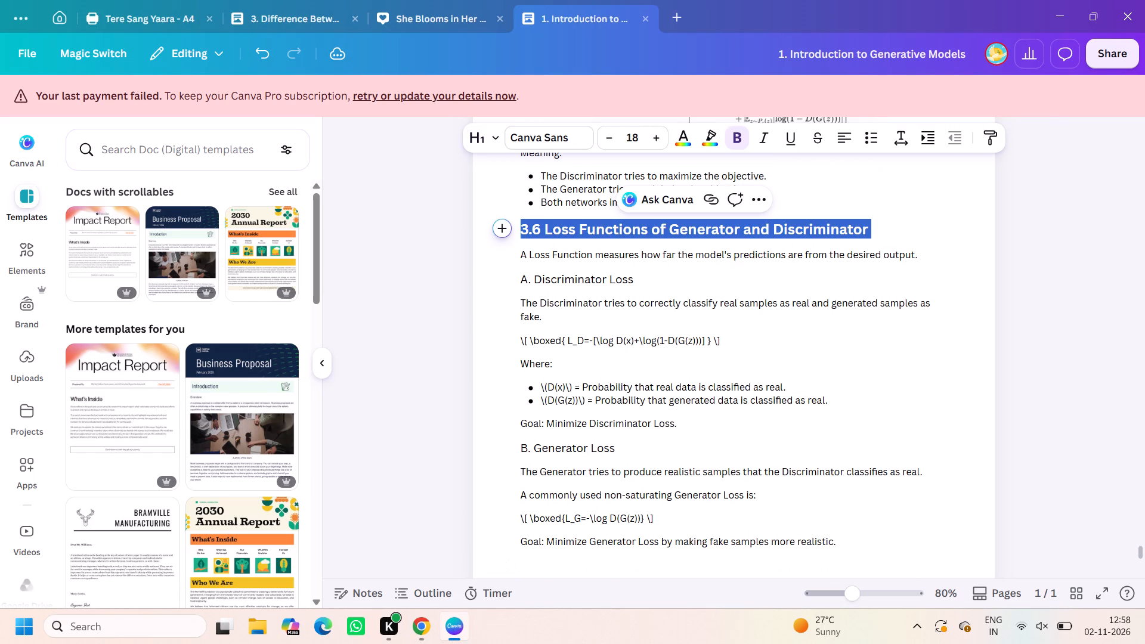
triple_click(607, 148)
double_click(607, 148)
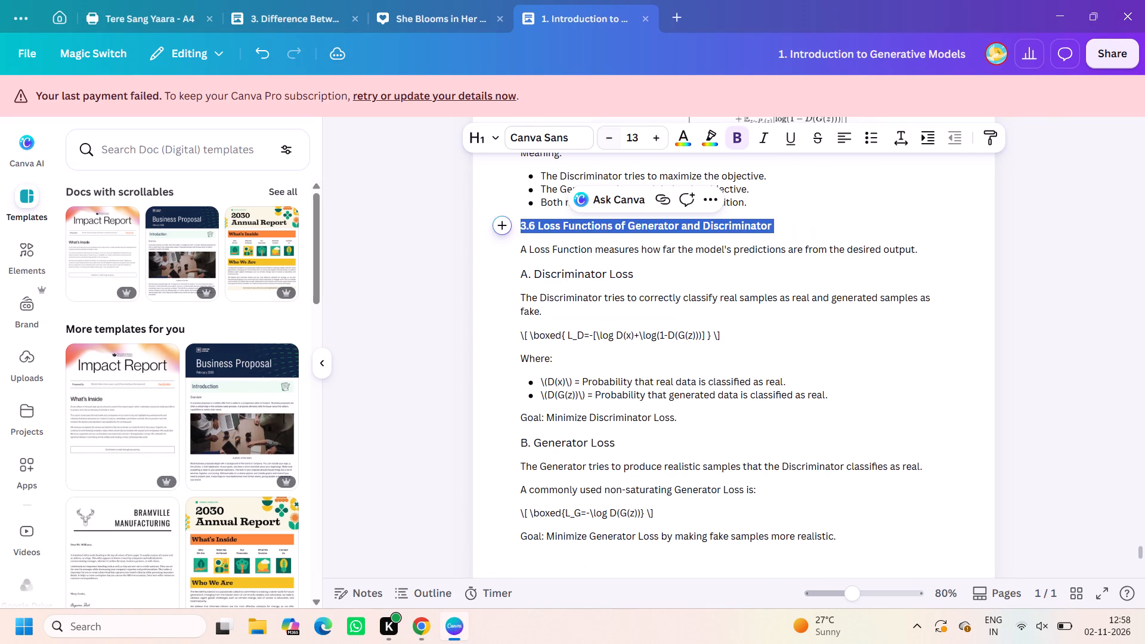
left_click(654, 298)
Replace the raw LaTeX Discriminator Loss line above "Where:" with a screenshot of the boxed L_D formula captured from ChatGPT.
triple_click(598, 340)
left_click(598, 340)
key("BackSpace")
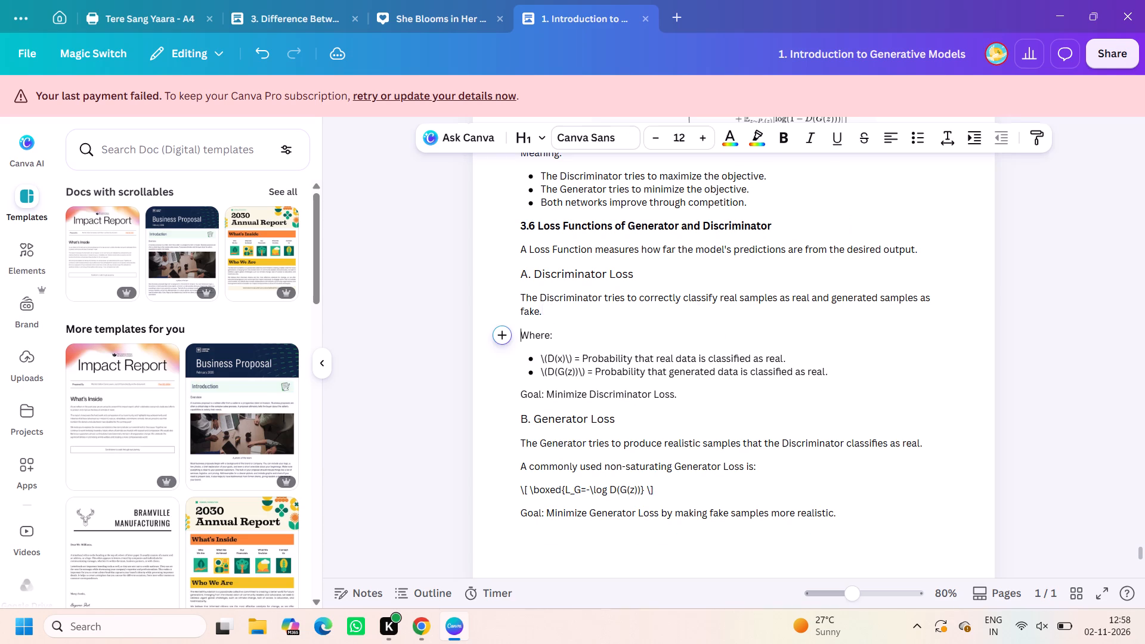
left_click(429, 627)
scroll(611, 366, "up", 2)
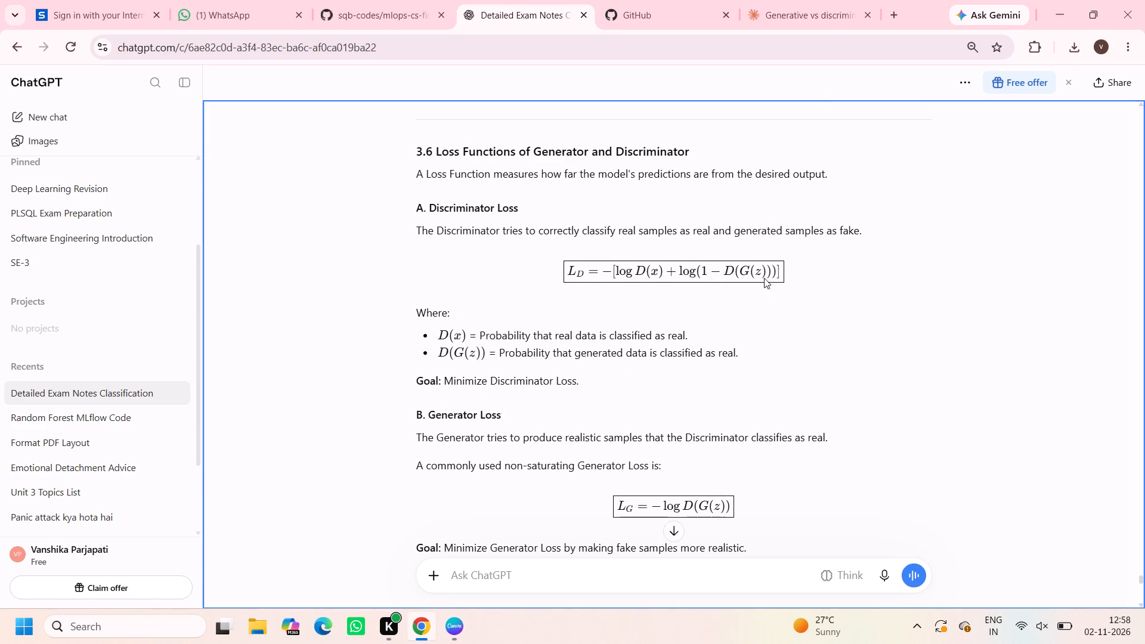
key("Print")
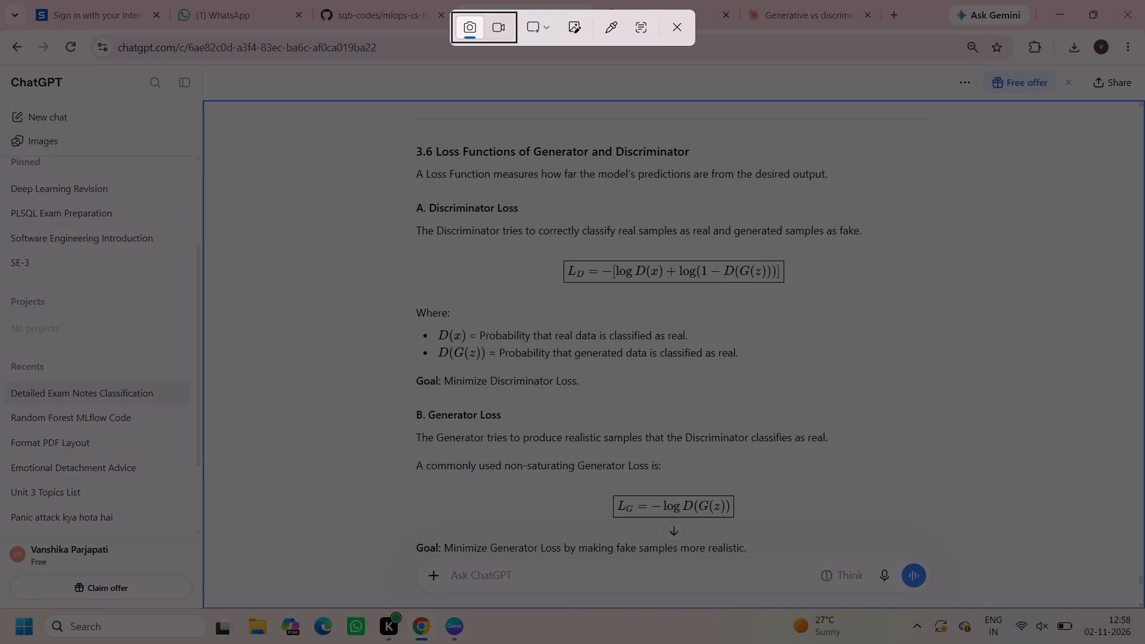
left_click_drag(422, 248, 763, 292)
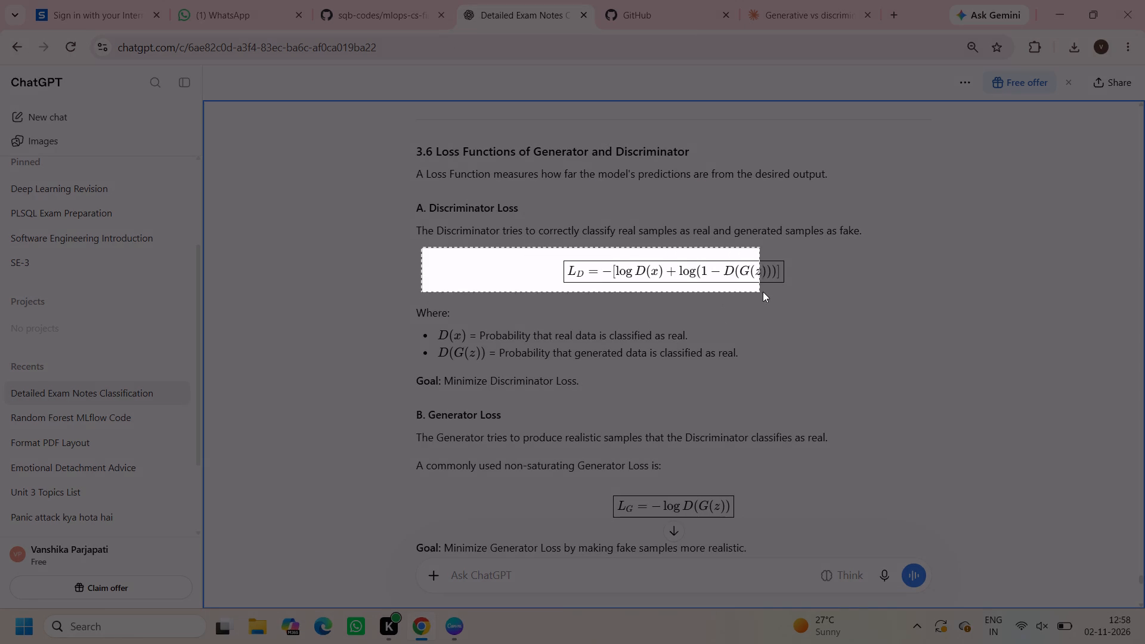
left_click_drag(763, 292, 859, 295)
left_click(467, 636)
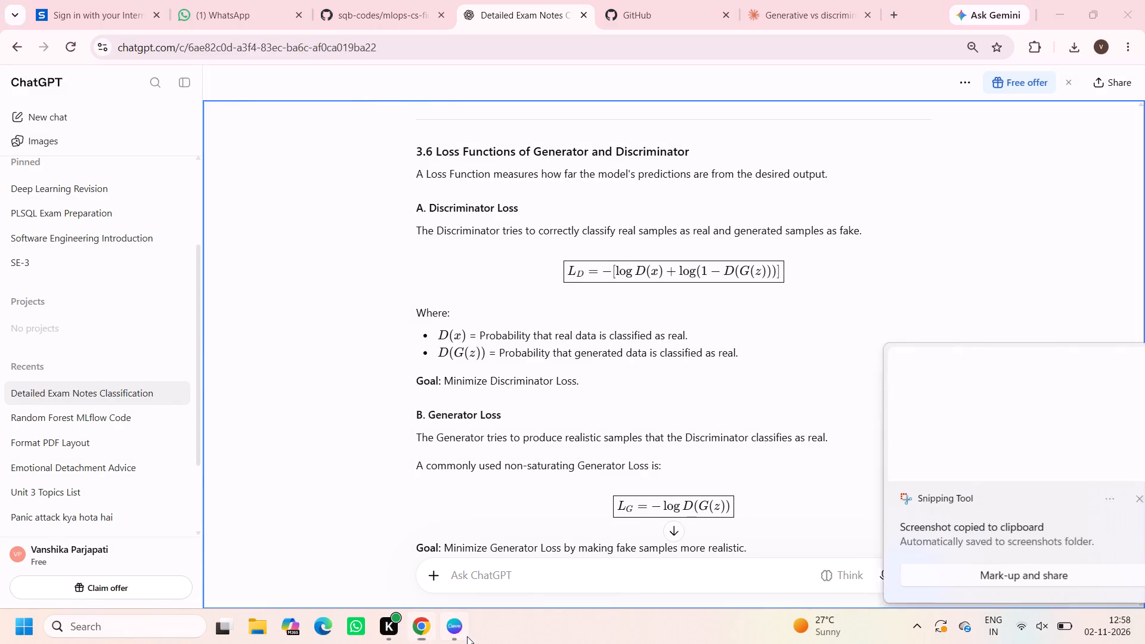
left_click(557, 314)
key("Return")
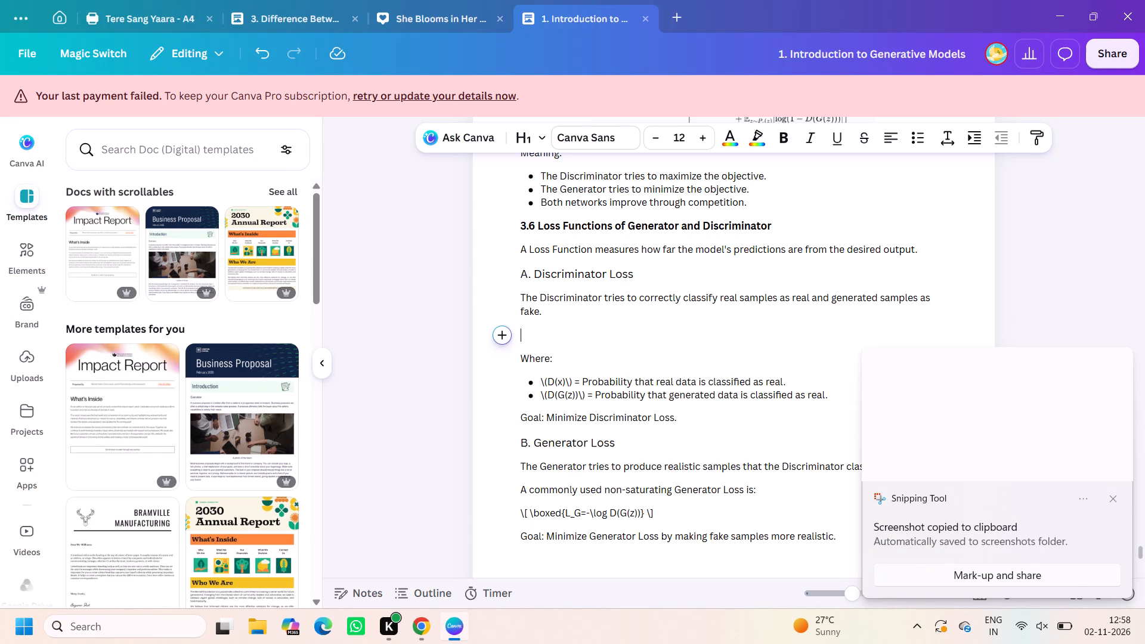
key("ctrl+v")
left_click(562, 397)
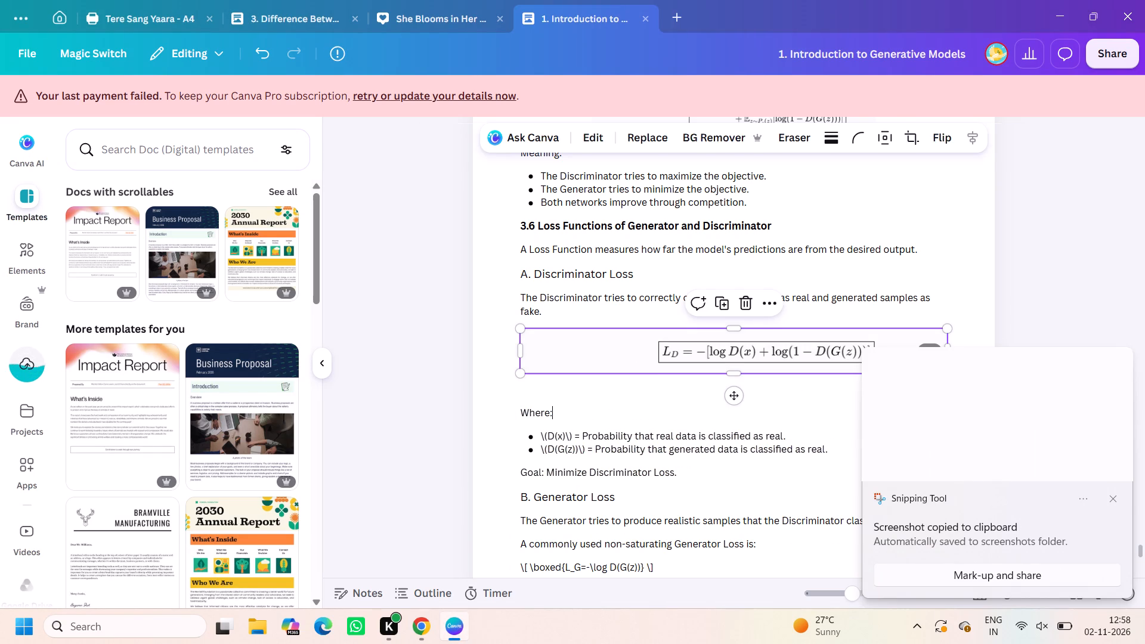
Remove the blank line between the L_D formula image and "Where:".
left_click(518, 410)
key("BackSpace")
key("BackSpace")
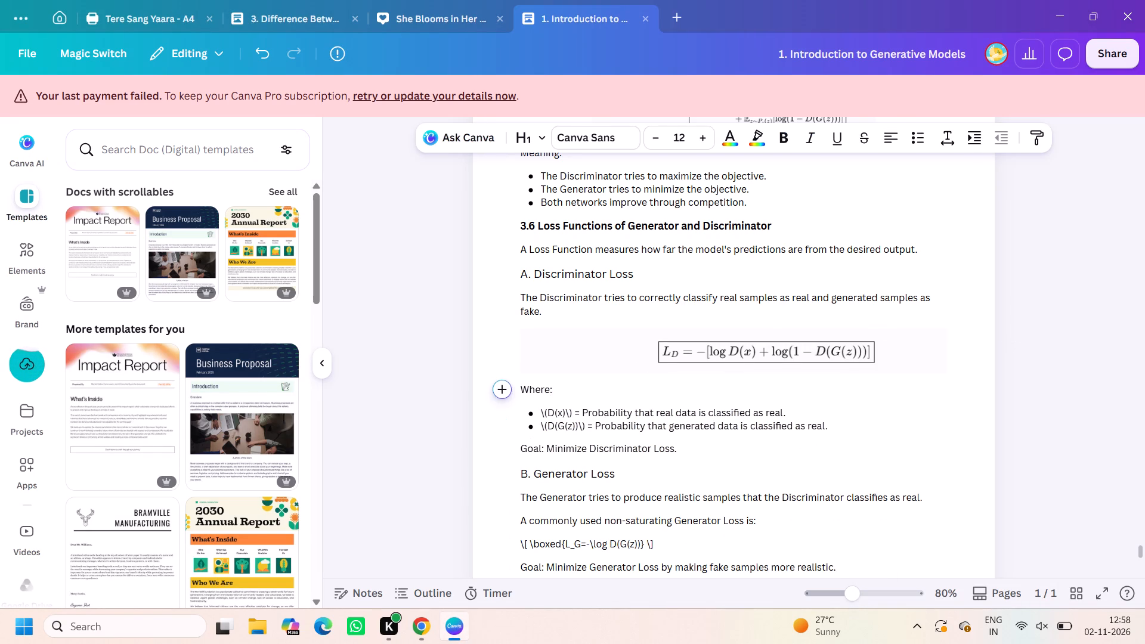
left_click(432, 633)
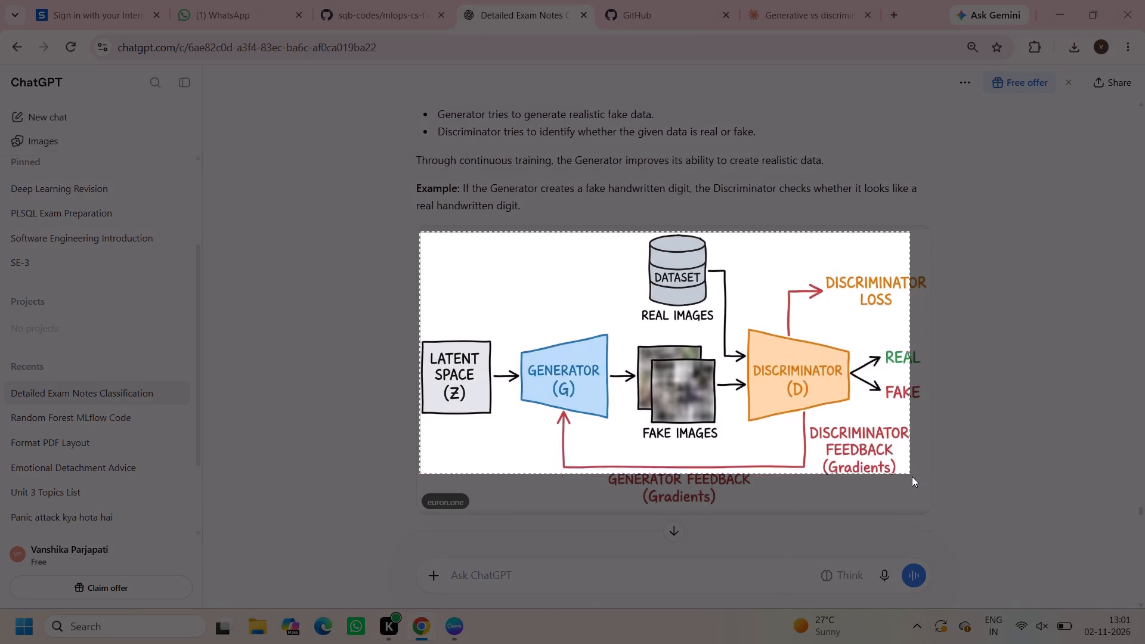
left_click_drag(912, 476, 940, 518)
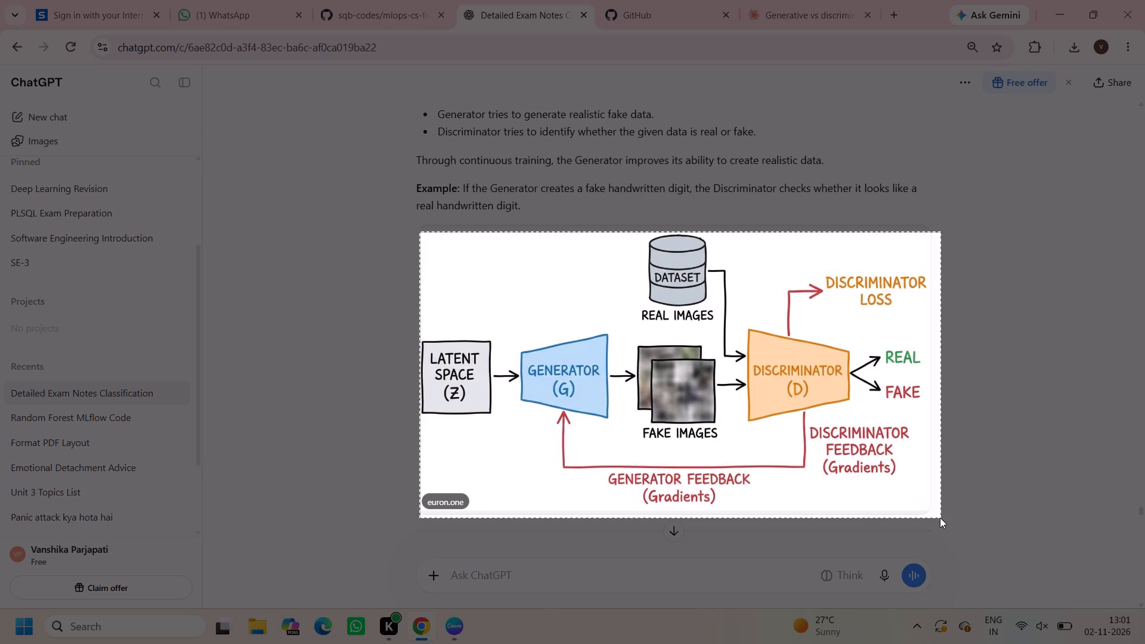
left_click_drag(940, 518, 934, 510)
left_click(462, 636)
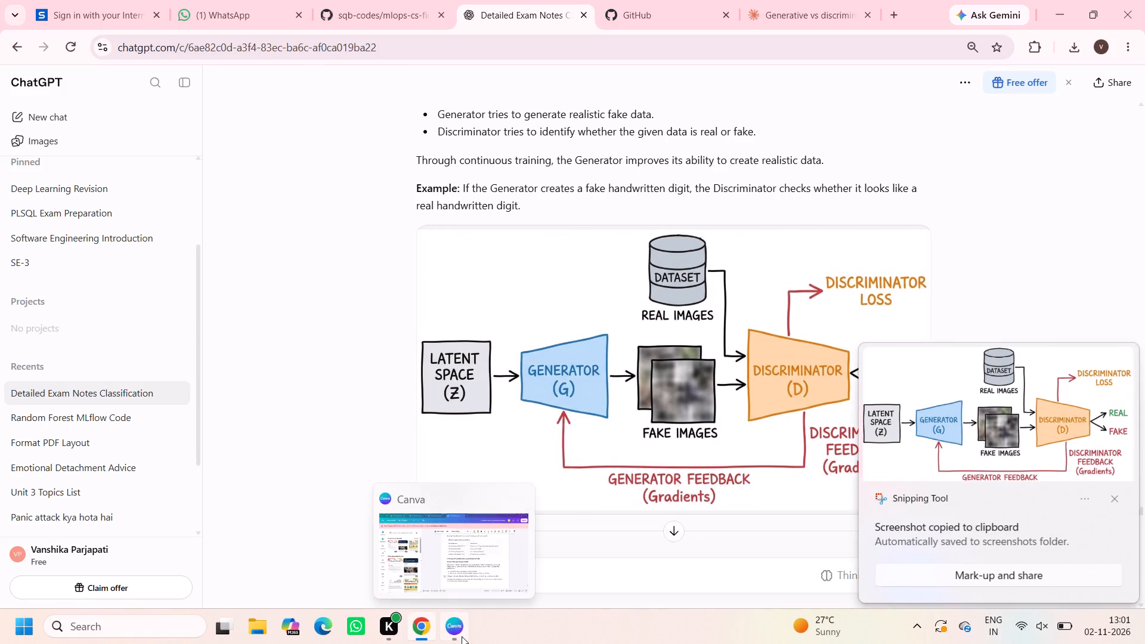
left_click(700, 525)
key("Return")
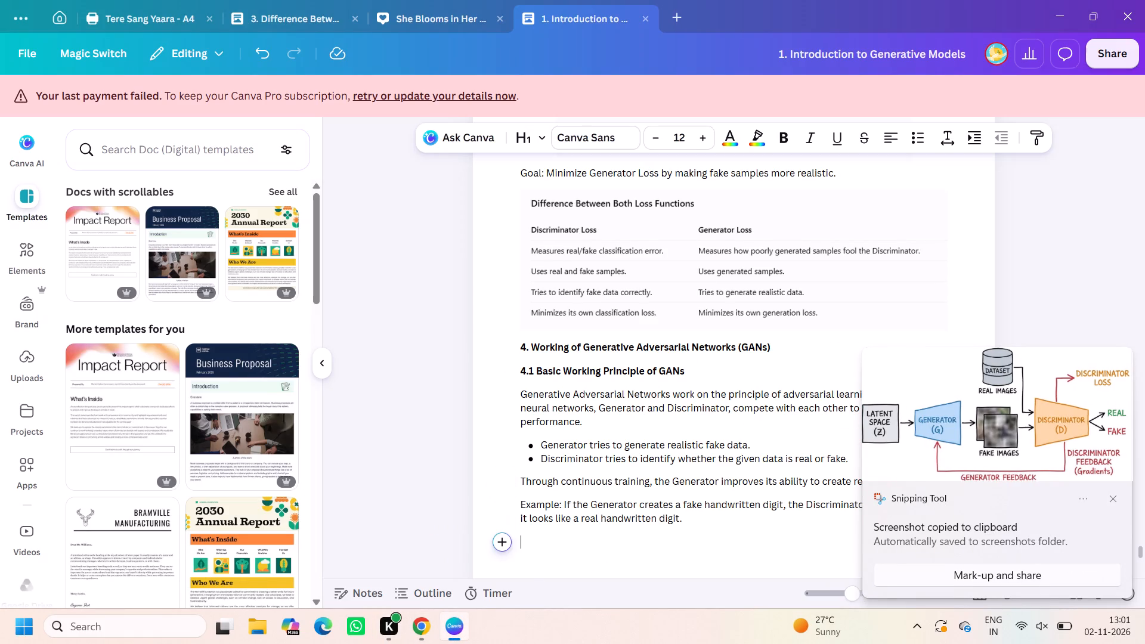
key("ctrl+v")
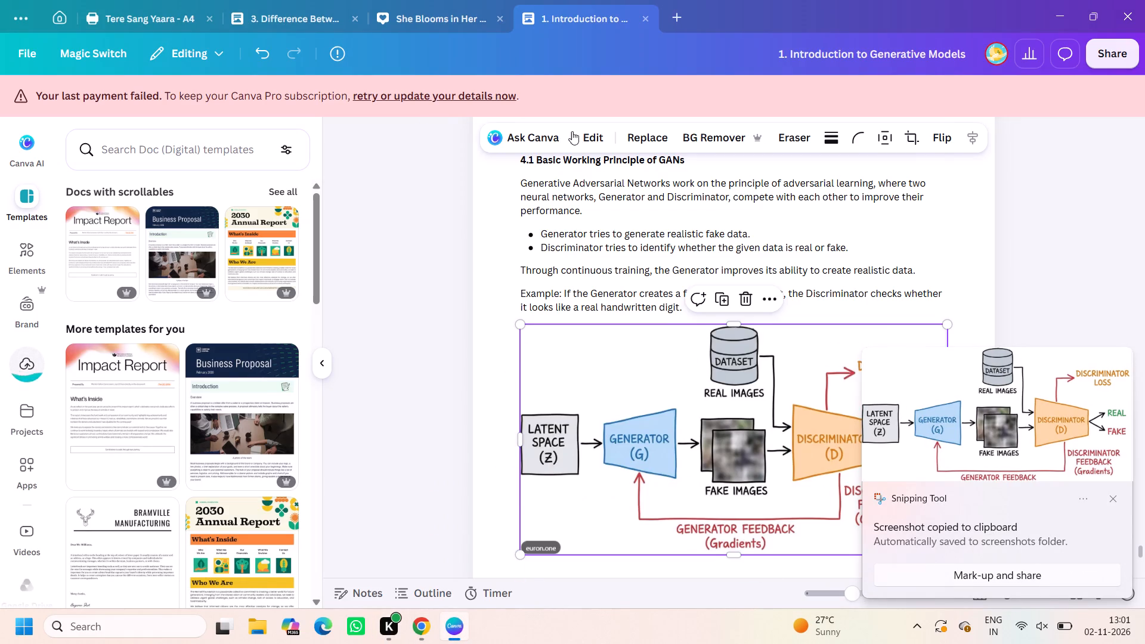
Remove the "euron.one" label from the pasted GAN diagram with Magic Eraser.
left_click(587, 133)
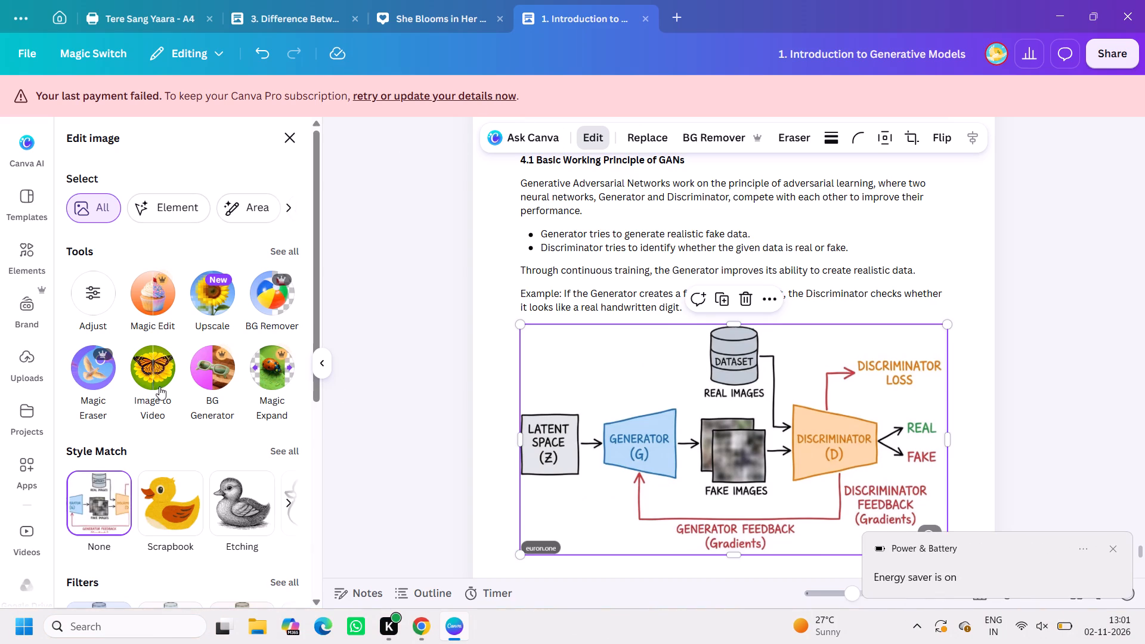
left_click(99, 385)
left_click_drag(434, 559, 415, 561)
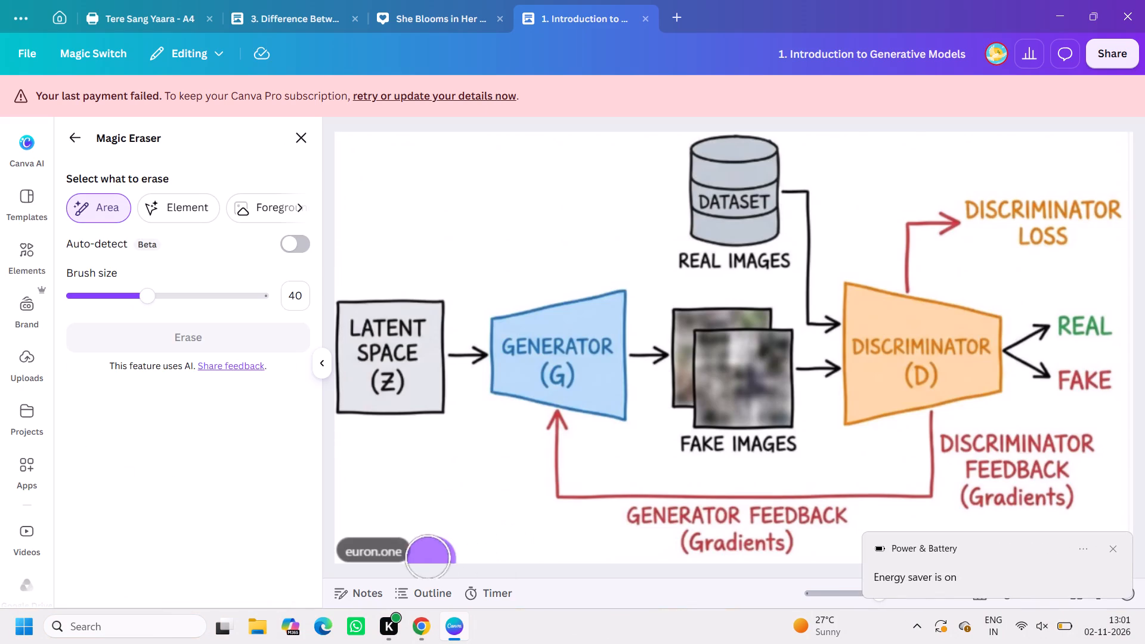
left_click_drag(415, 561, 332, 539)
left_click(278, 333)
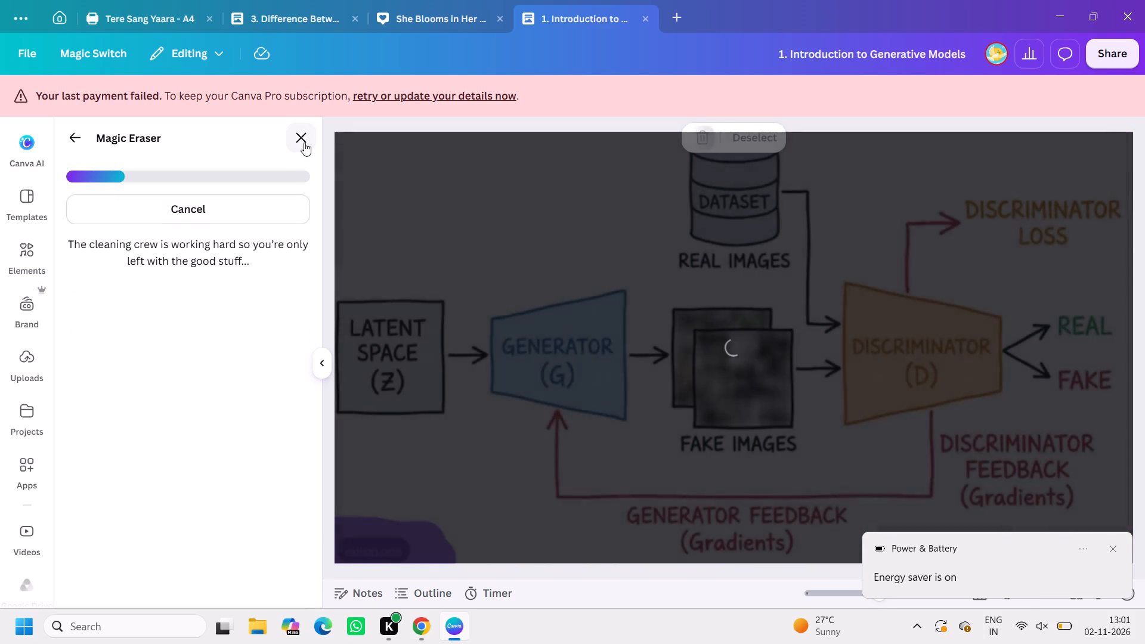
left_click(304, 143)
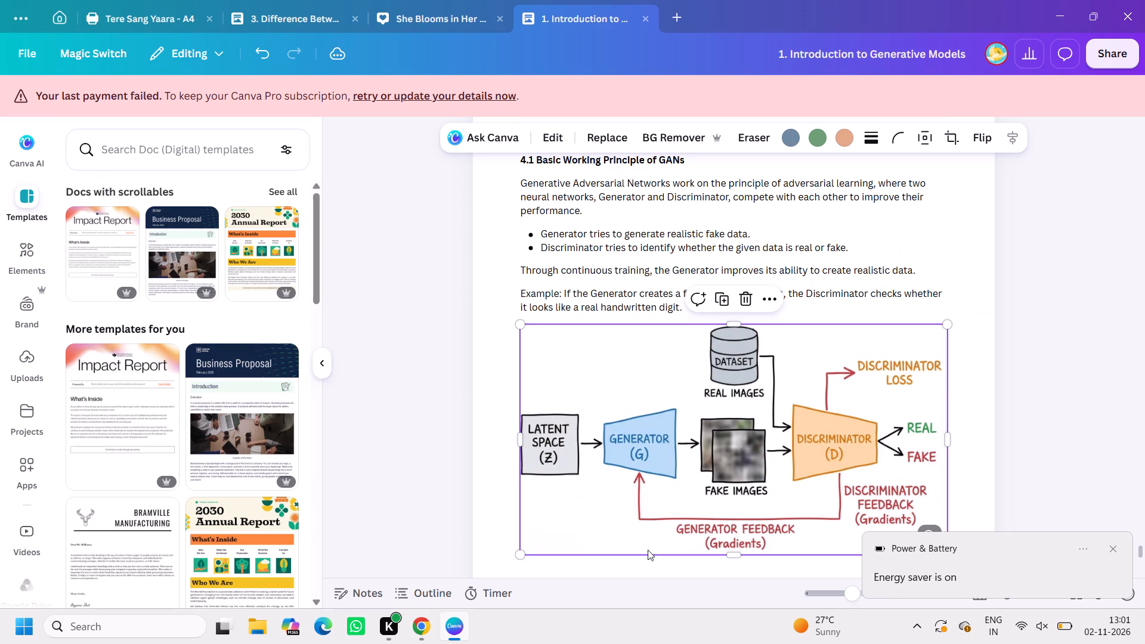
left_click(499, 538)
Copy section 4.2 "Step-by-Step Working of GANs" through Step 7 from ChatGPT and paste it below the GAN workflow diagram in Canva.
left_click(423, 625)
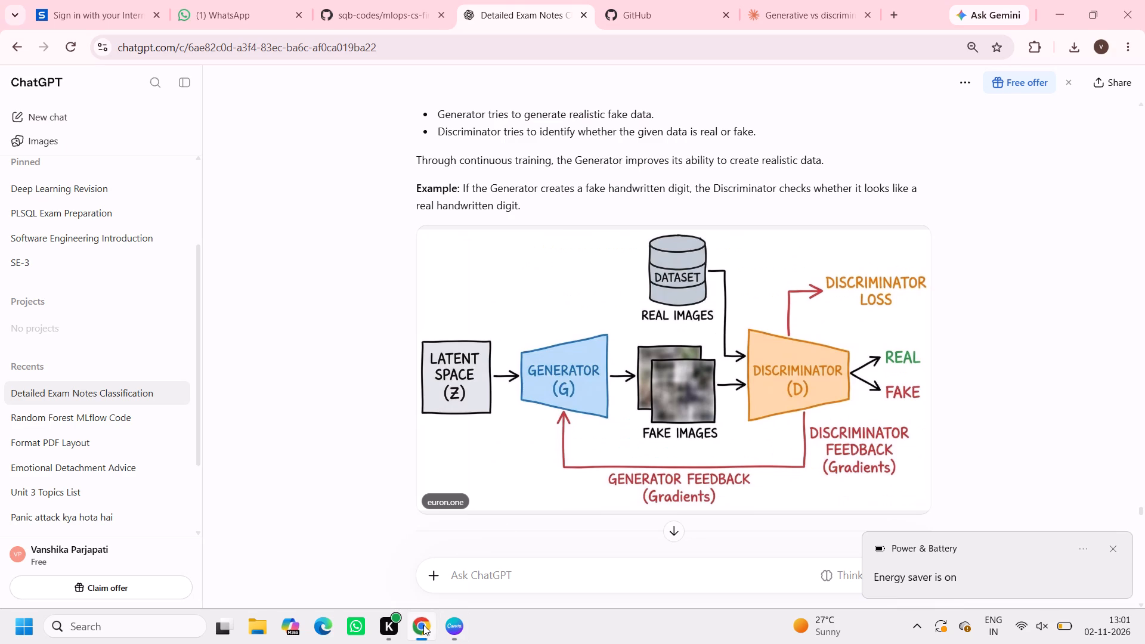
scroll(590, 428, "down", 3)
left_click_drag(419, 360, 621, 561)
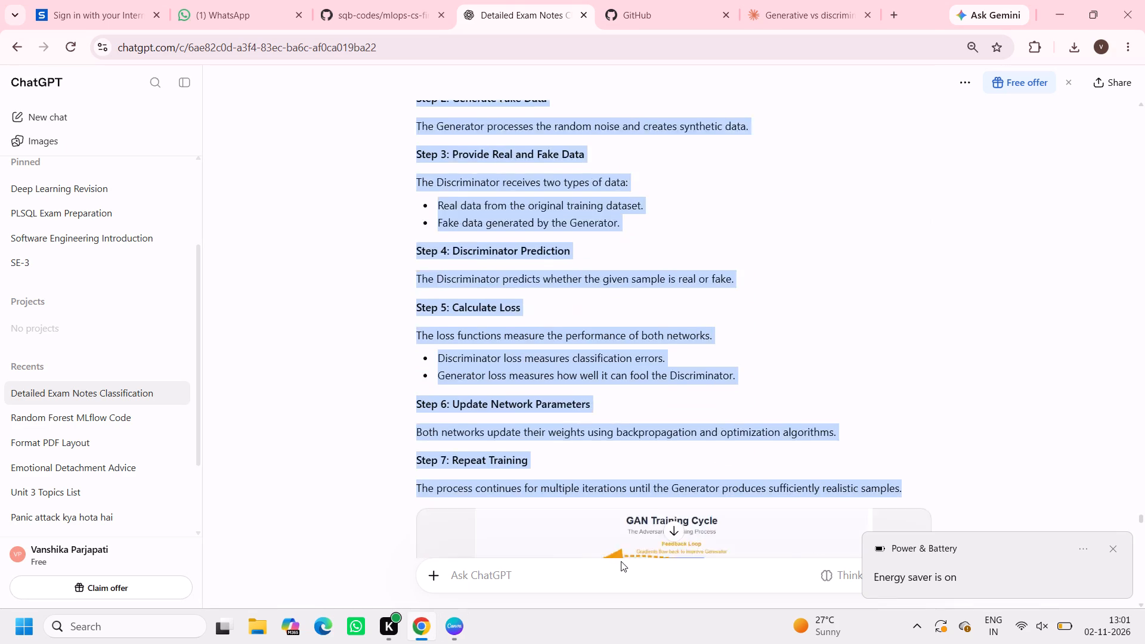
left_click_drag(621, 561, 926, 280)
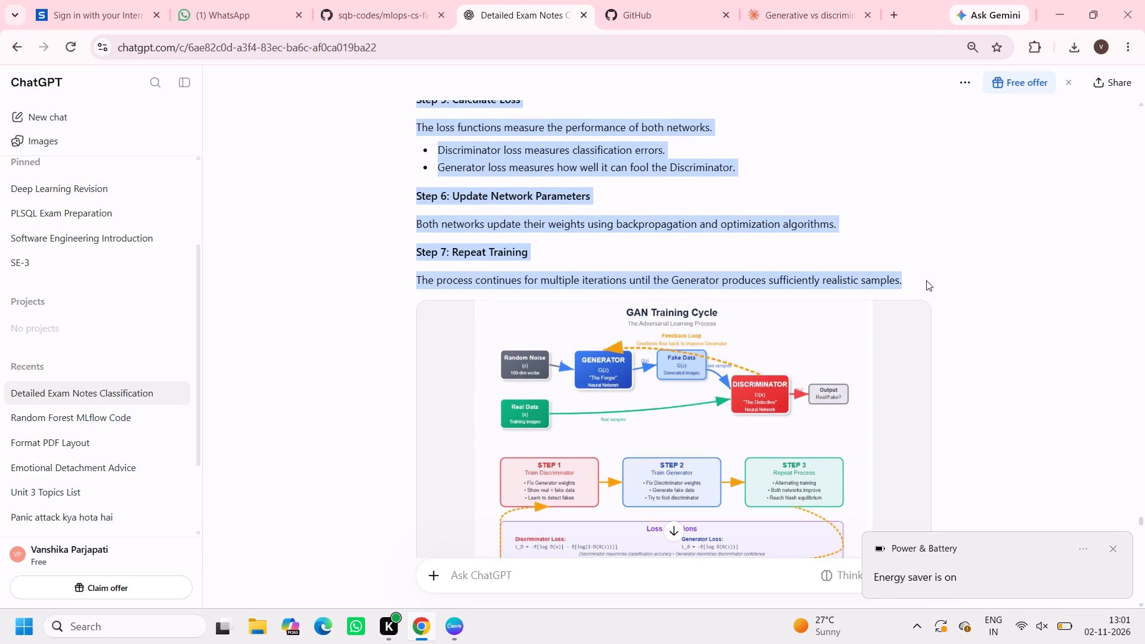
key("ctrl+c")
left_click(460, 619)
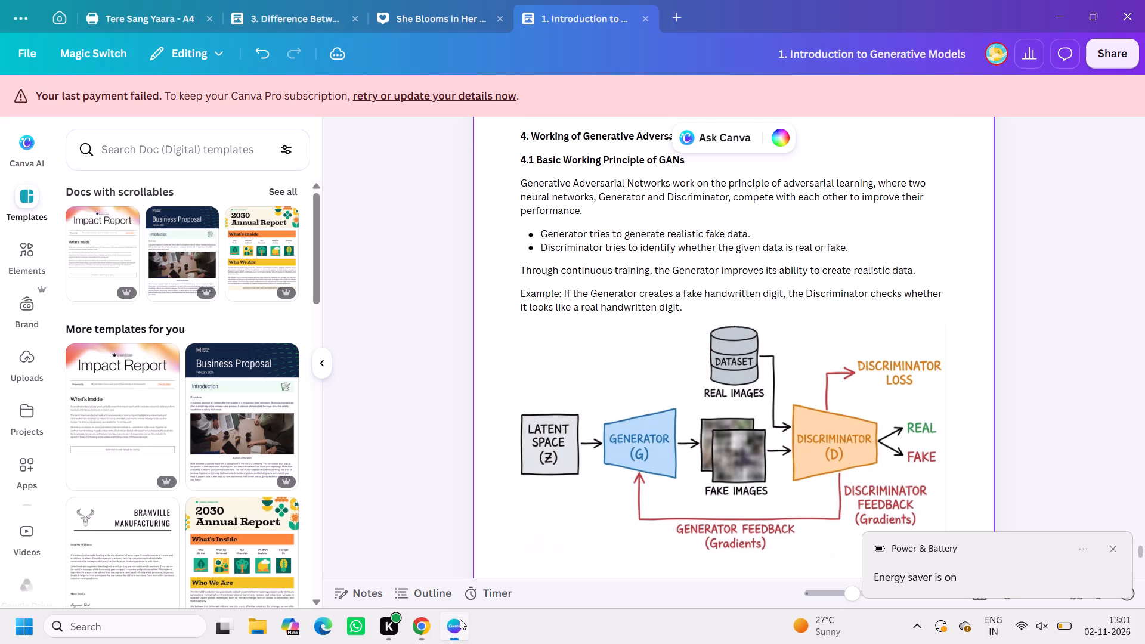
left_click(565, 562)
key("ctrl+v")
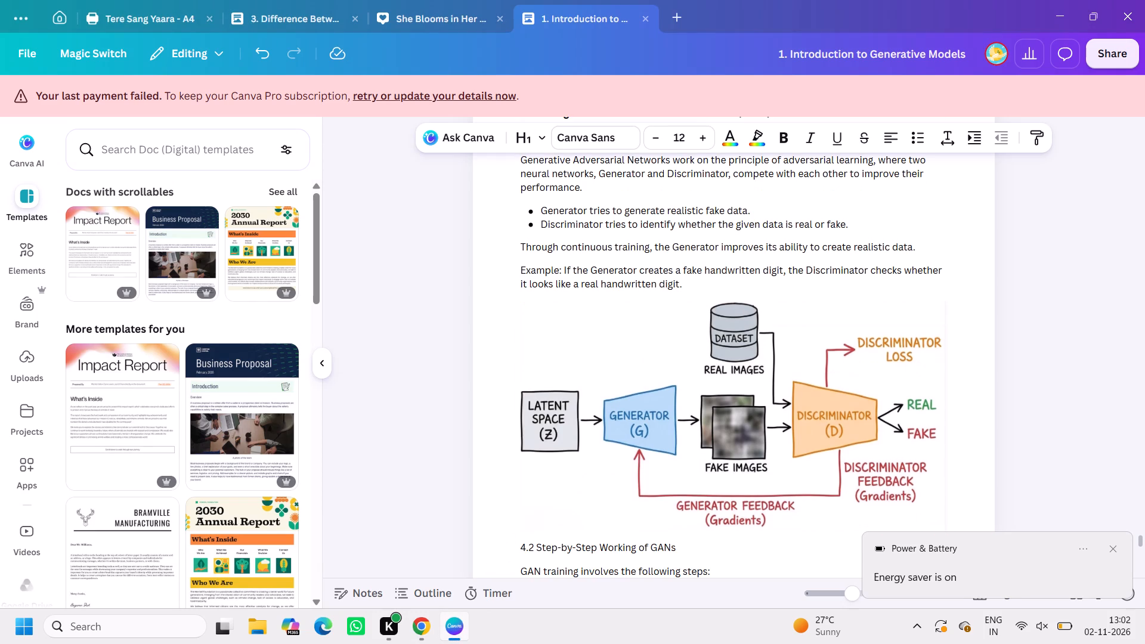
scroll(599, 441, "up", 2)
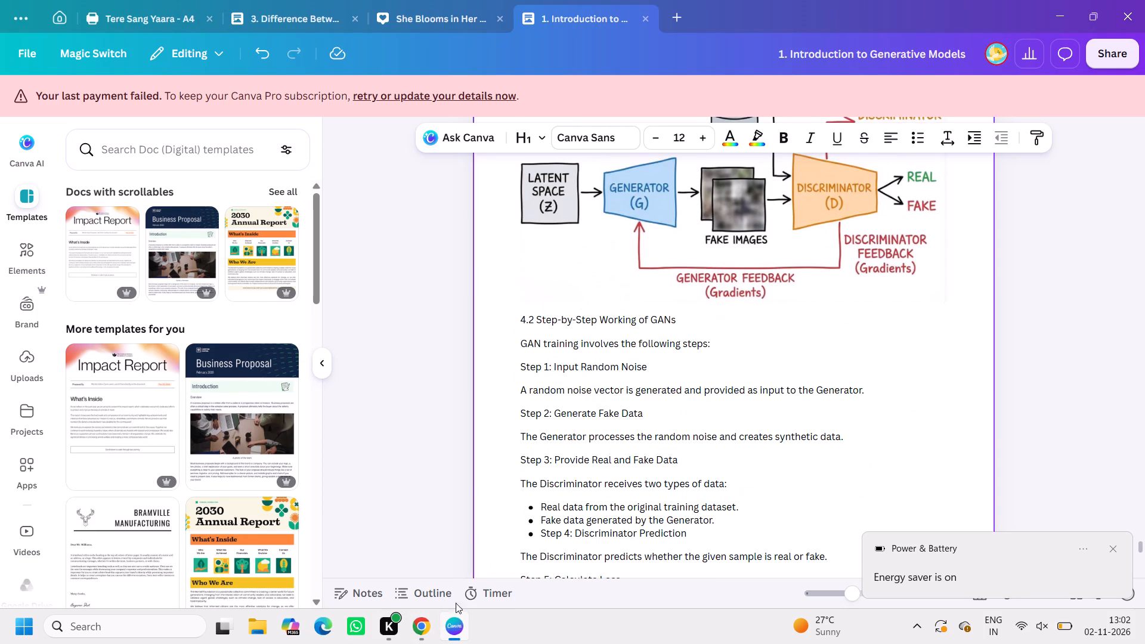
Capture the enlarged "GAN Training Cycle" diagram from ChatGPT and paste the screenshot below the Step 7 text in Canva.
left_click(426, 623)
scroll(753, 491, "down", 1)
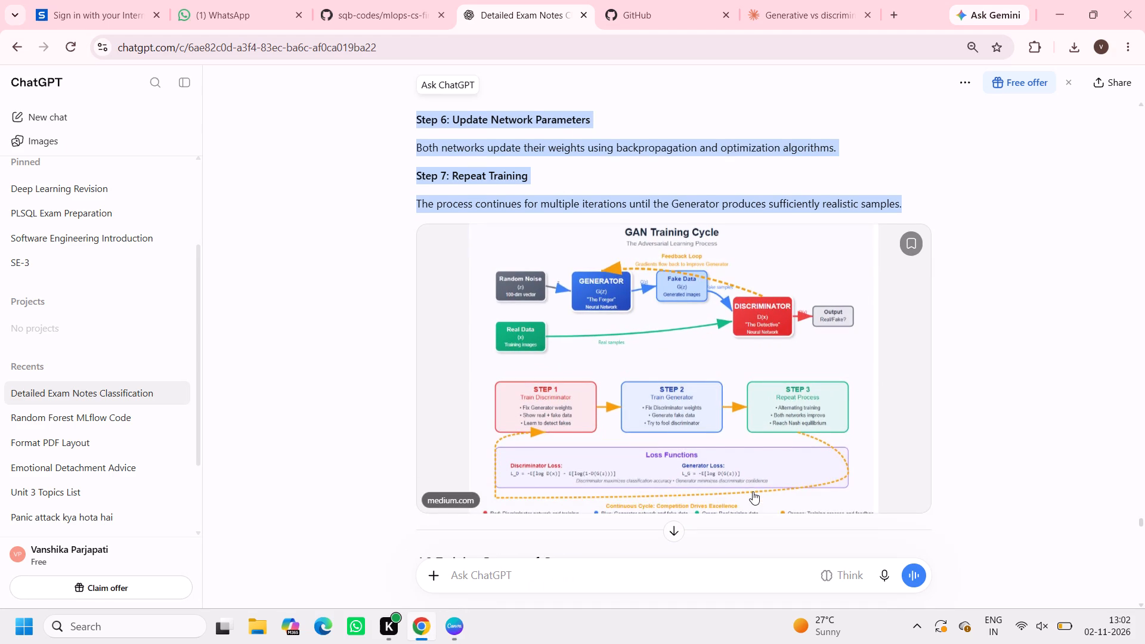
scroll(753, 491, "down", 1)
left_click(1096, 290)
left_click(790, 400)
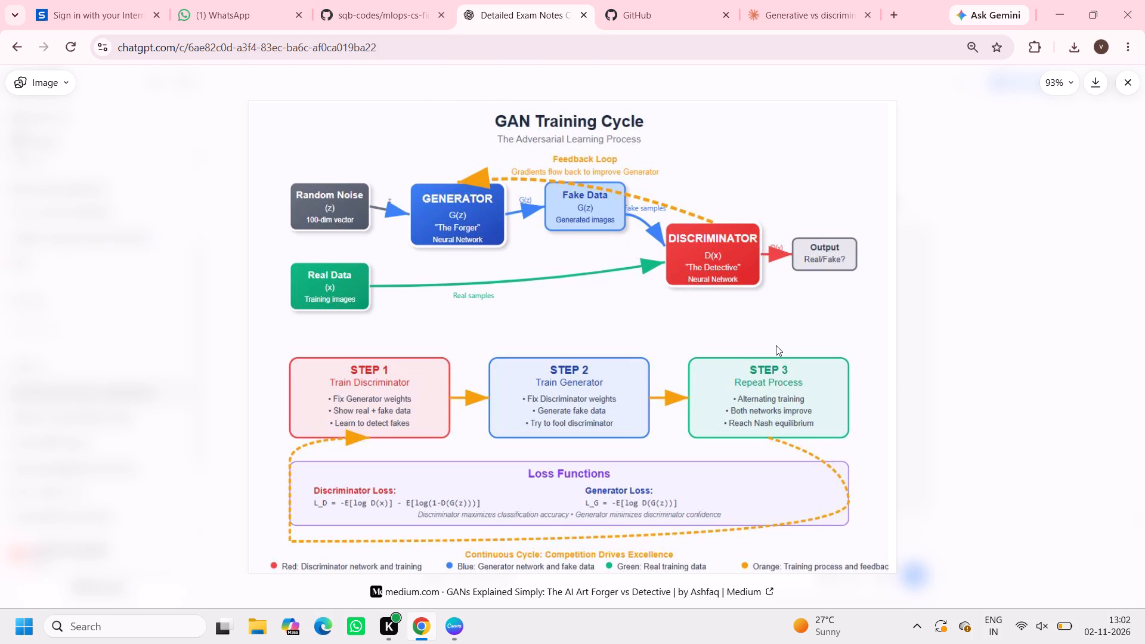
key("Print")
left_click_drag(265, 112, 644, 314)
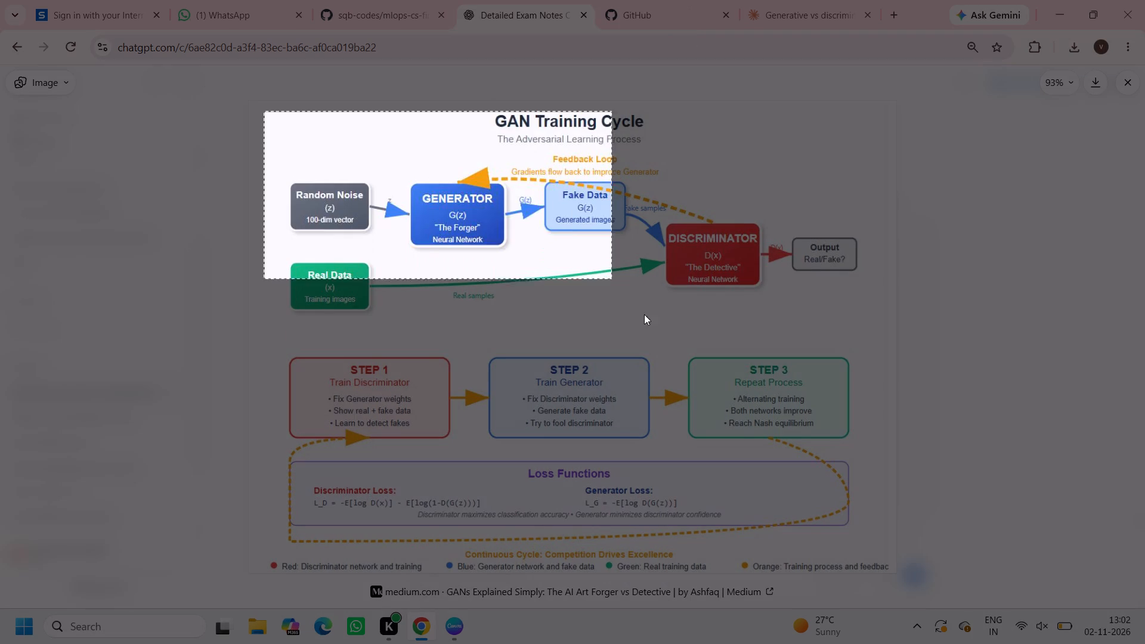
left_click_drag(644, 314, 899, 581)
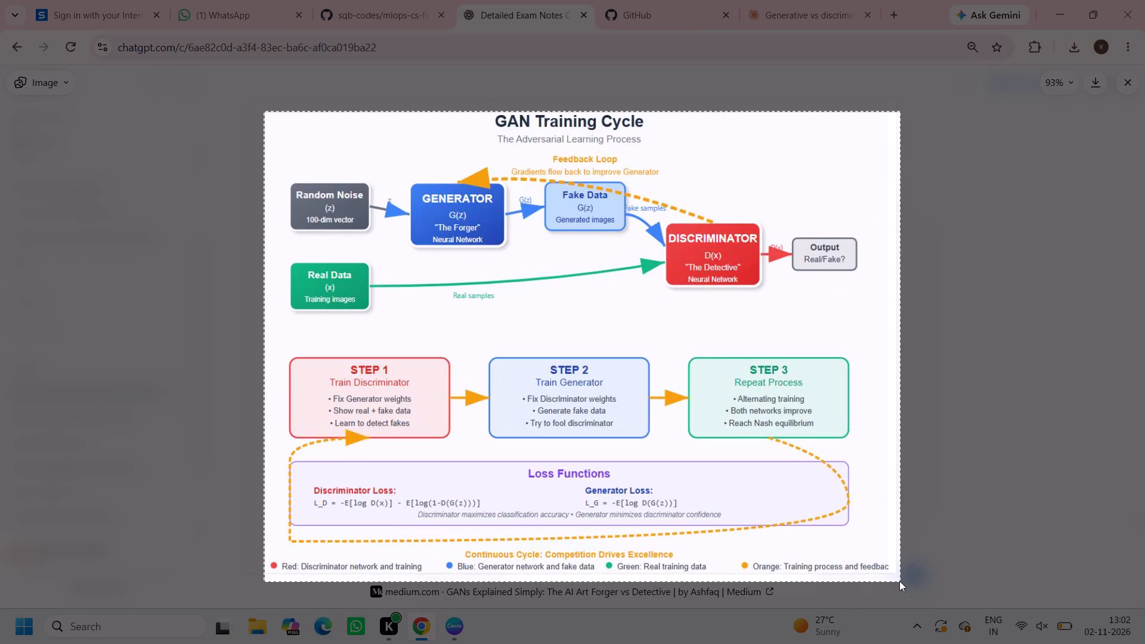
left_click_drag(899, 581, 896, 575)
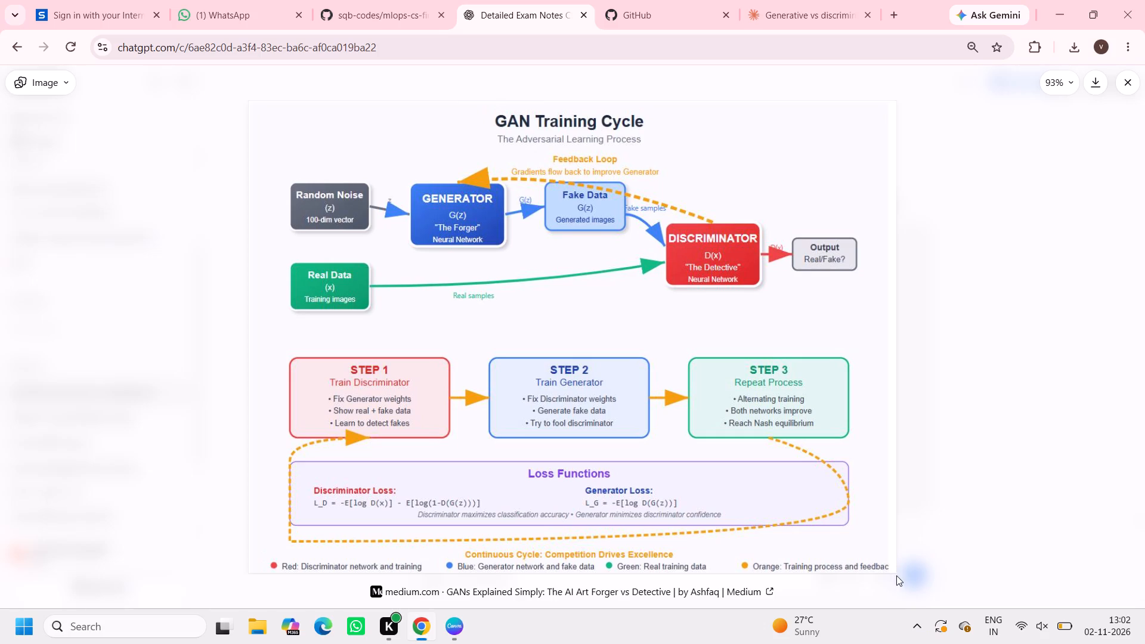
left_click(438, 633)
scroll(599, 544, "down", 4)
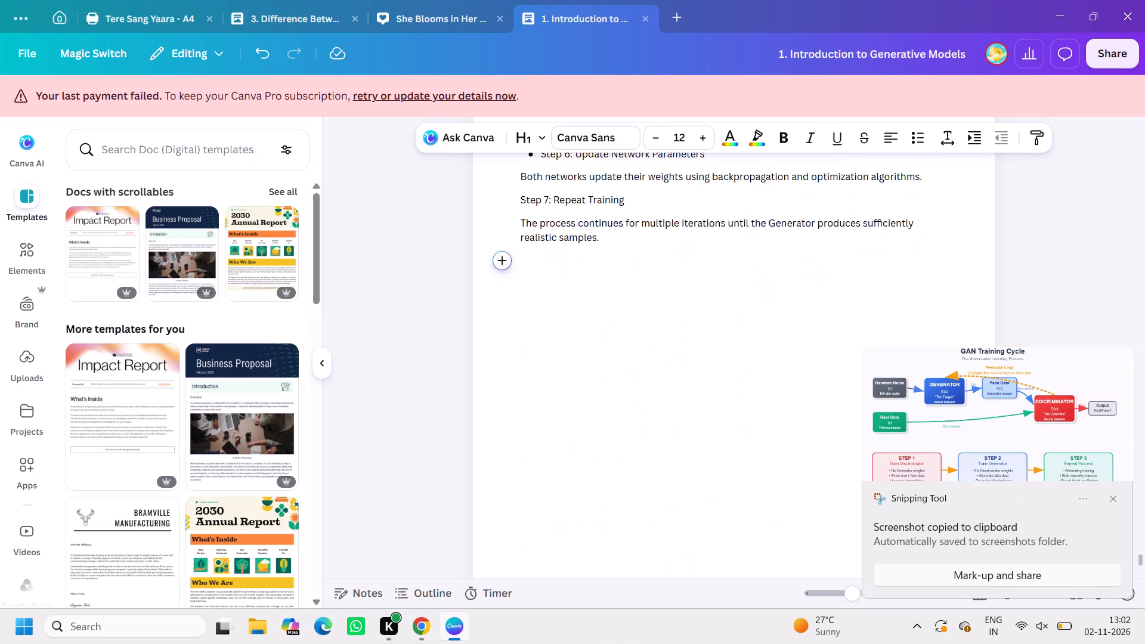
left_click(613, 237)
key("Return")
key("BackSpace")
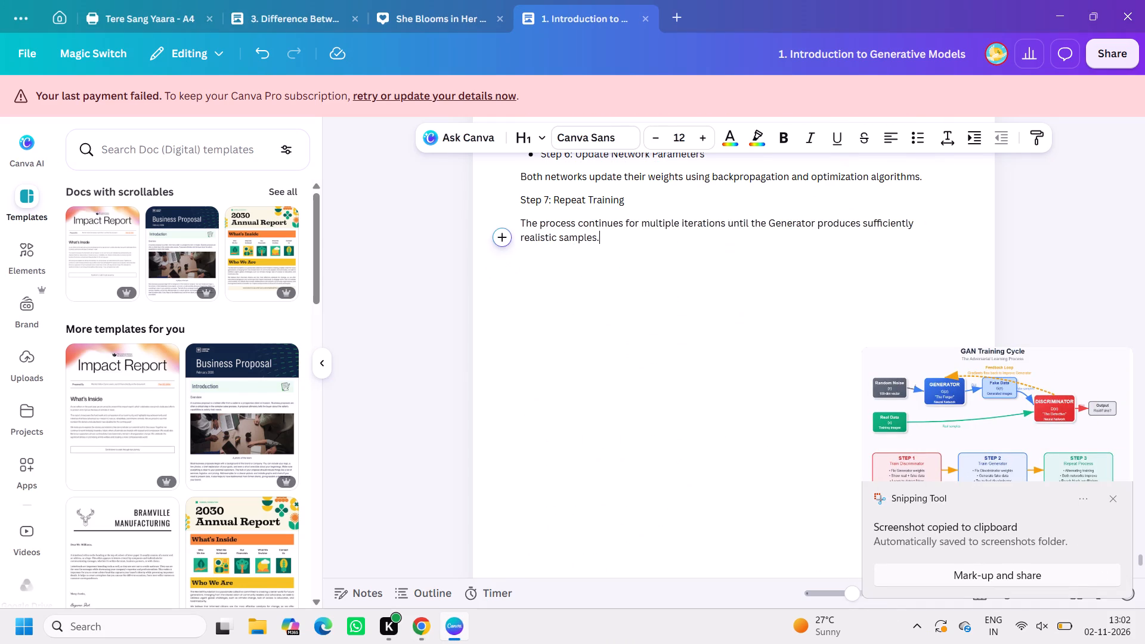
key("Return")
key("ctrl+v")
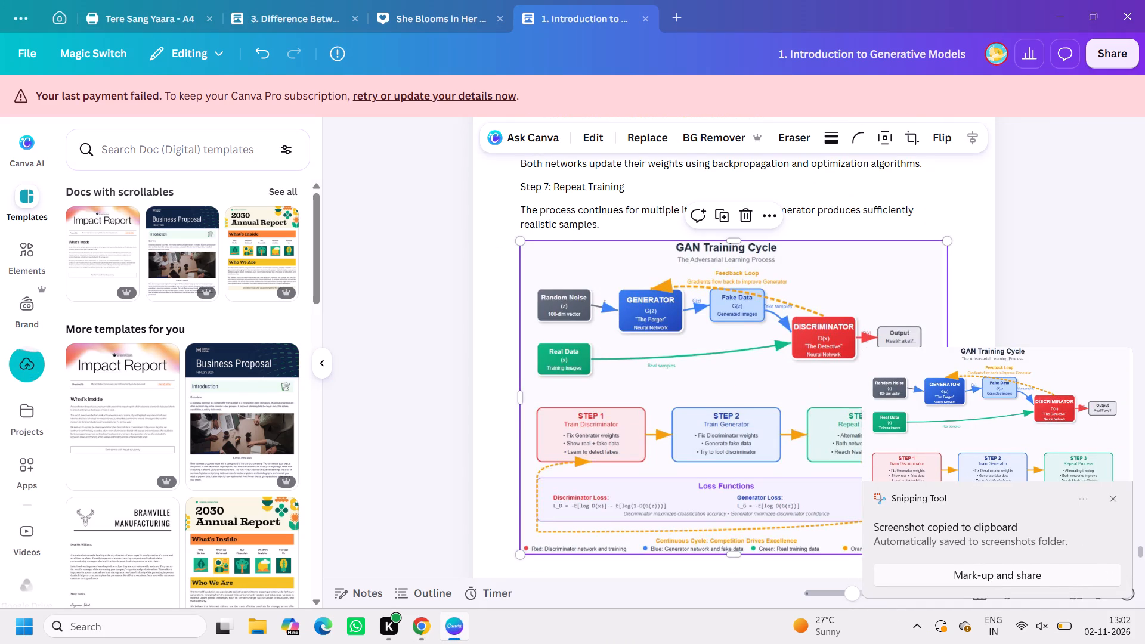
Shrink the pasted GAN Training Cycle diagram proportionally so it is narrower than the text column.
left_click(497, 311)
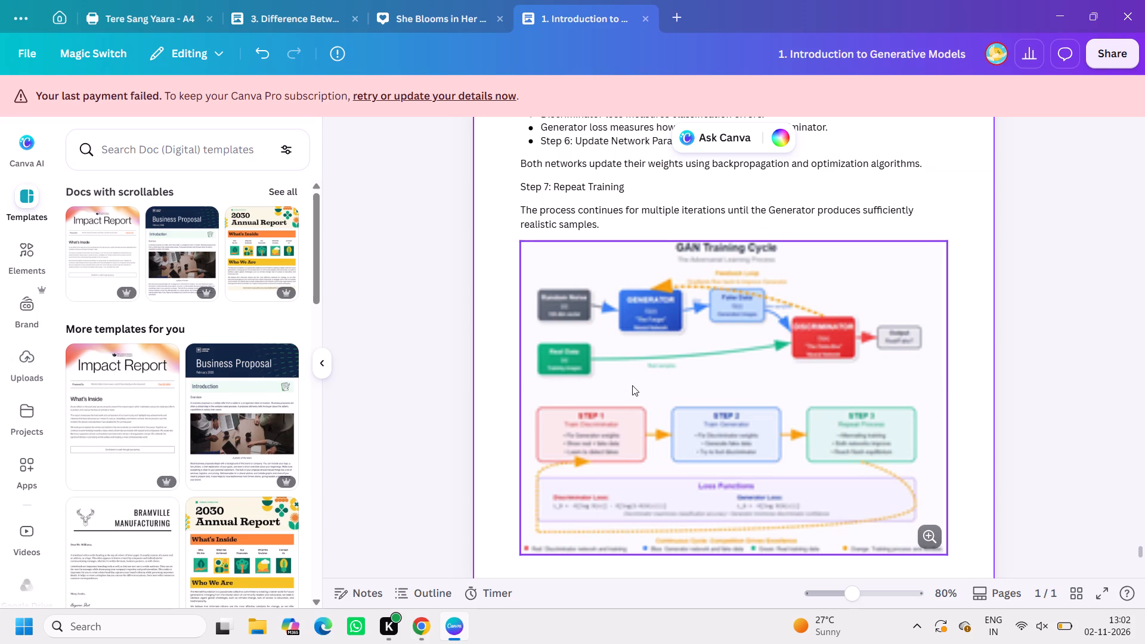
left_click(632, 385)
left_click_drag(522, 554, 531, 543)
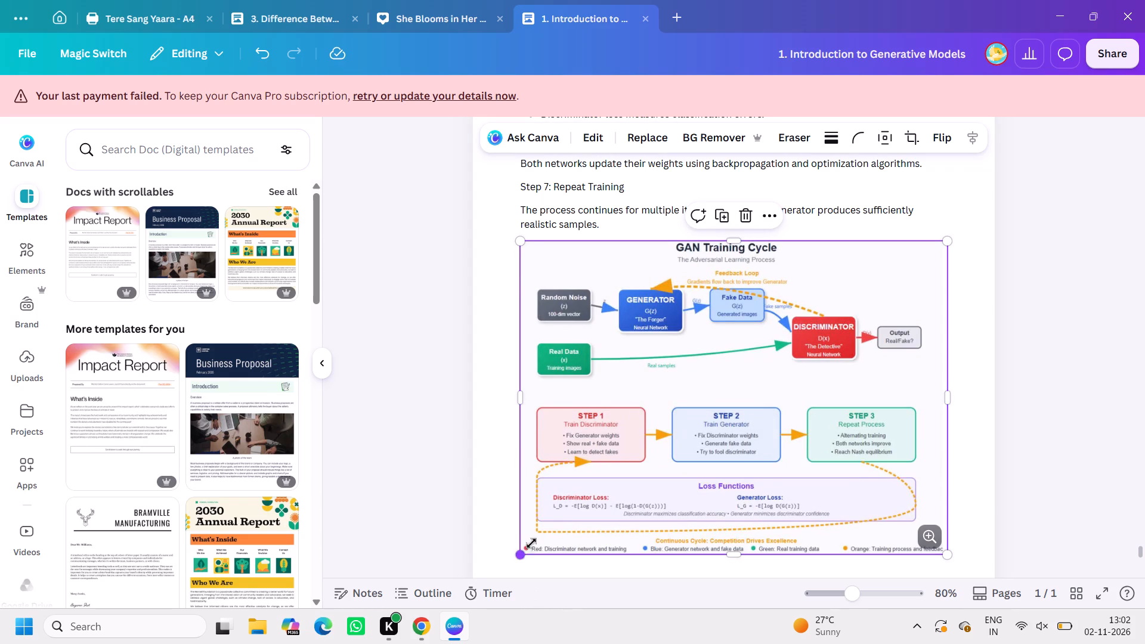
left_click_drag(531, 543, 577, 504)
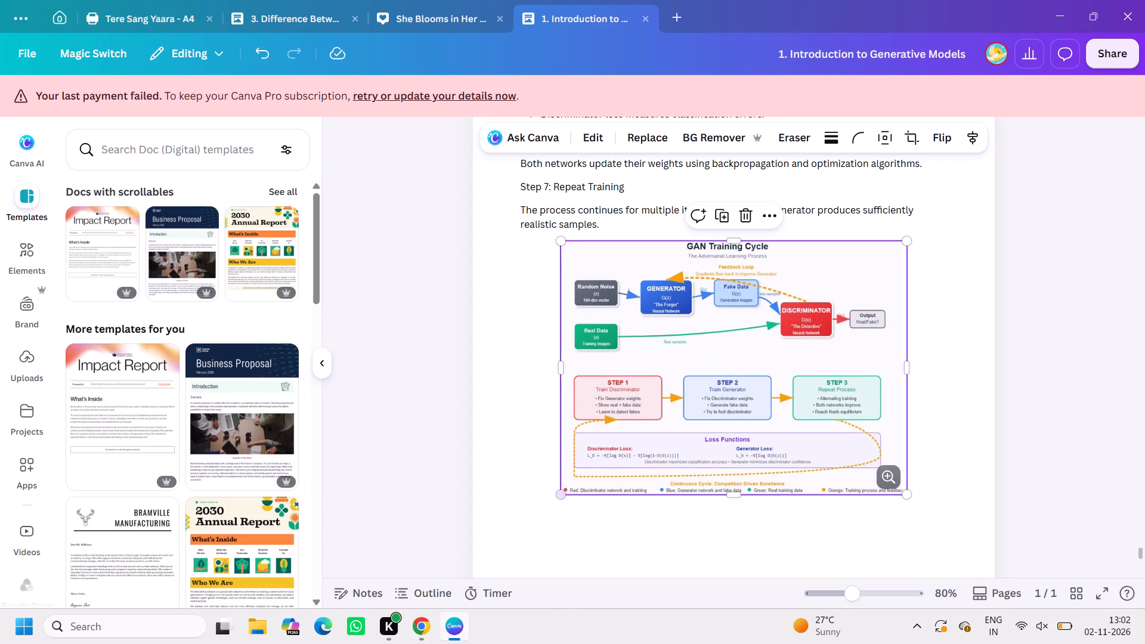
left_click(611, 555)
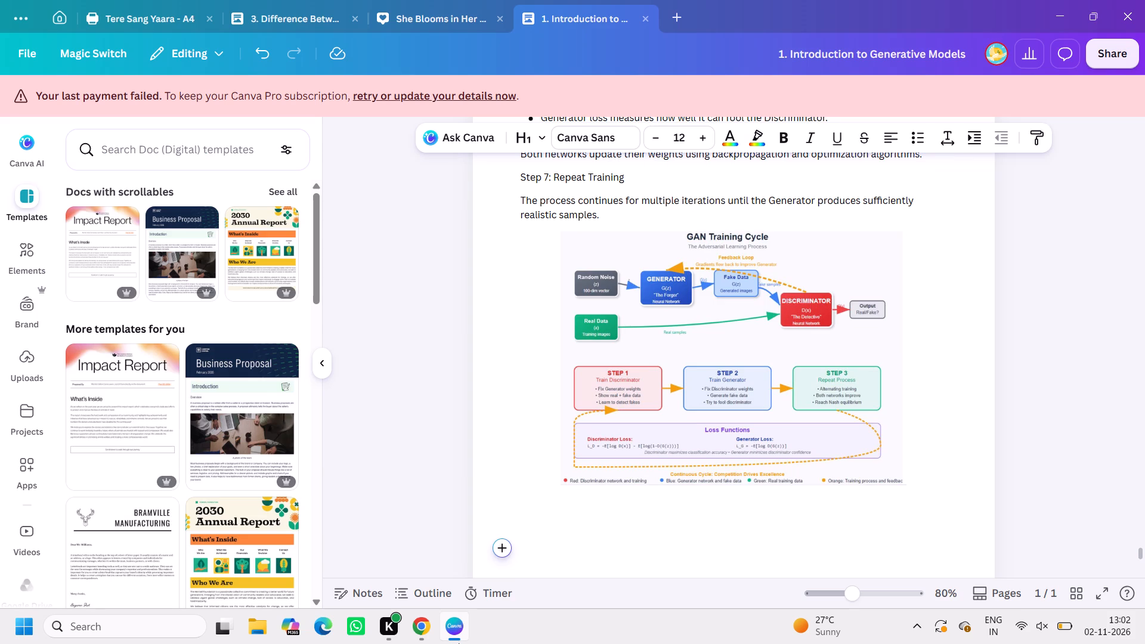
left_click(432, 626)
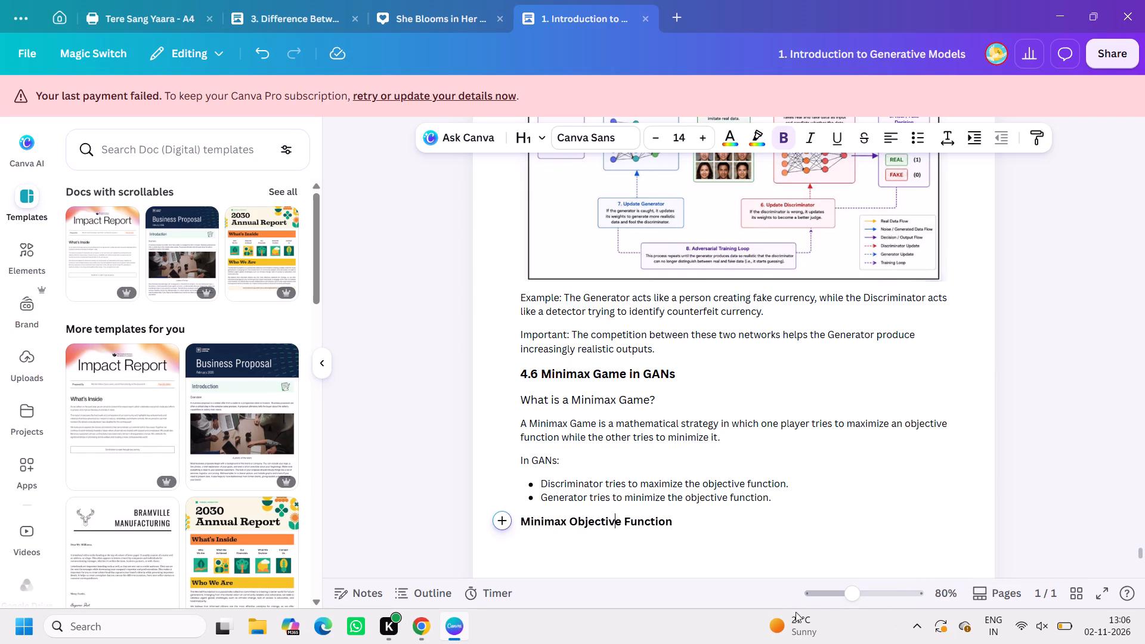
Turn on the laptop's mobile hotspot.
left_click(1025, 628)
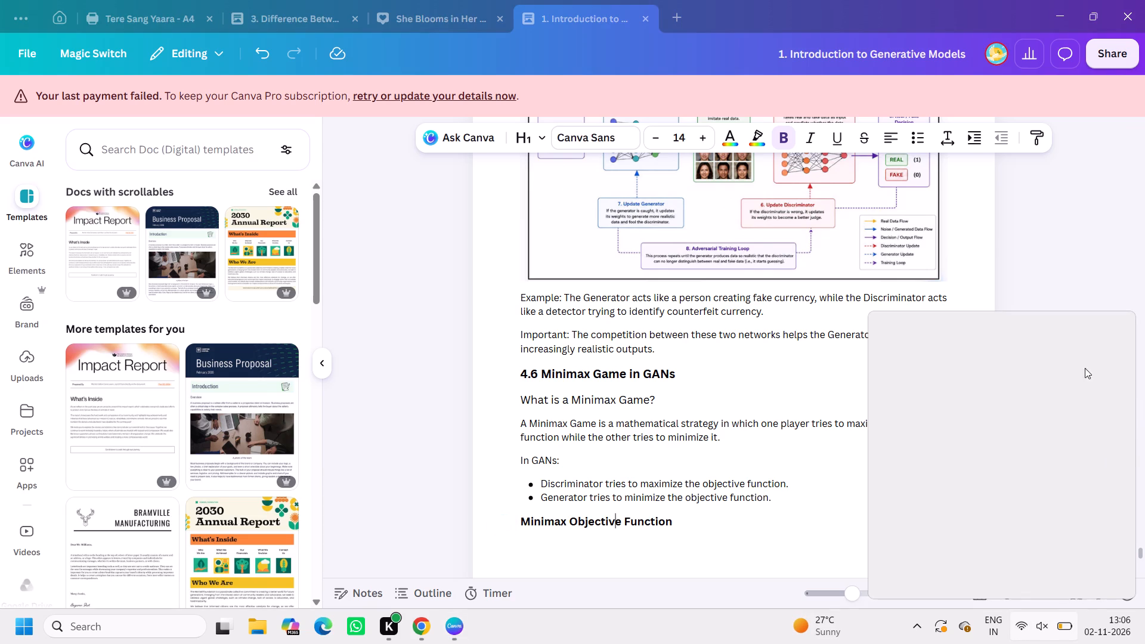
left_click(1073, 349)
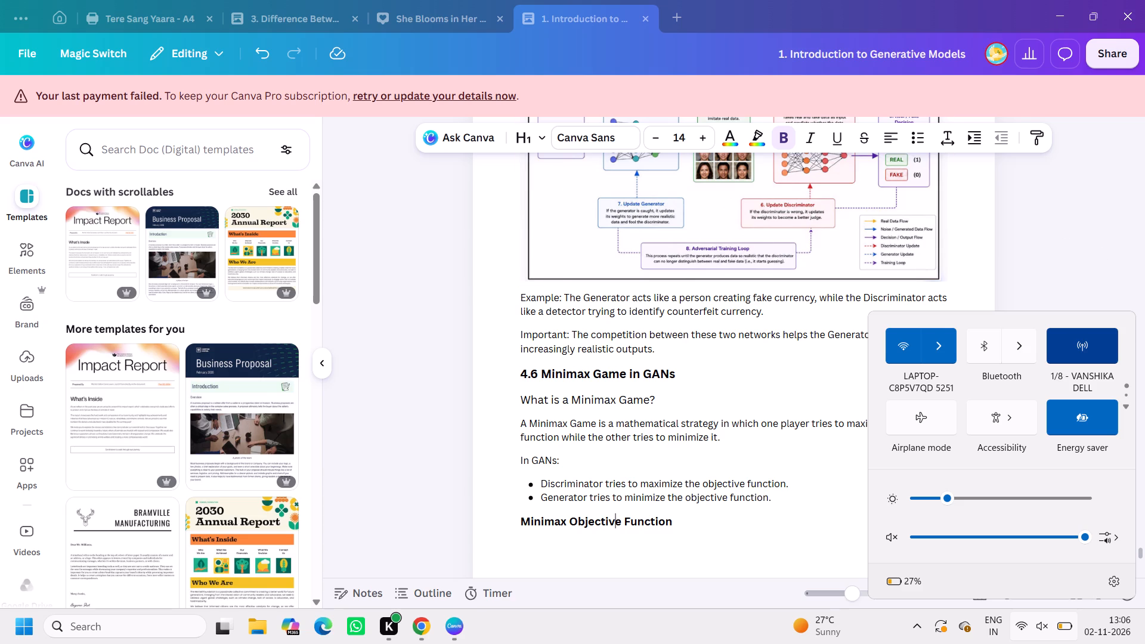
Reduce the text from "What is a Minimax Game?" through the "Minimax Objective Function" subheading by two font sizes, bringing the body text to 10.
left_click(695, 527)
left_click_drag(695, 527, 525, 407)
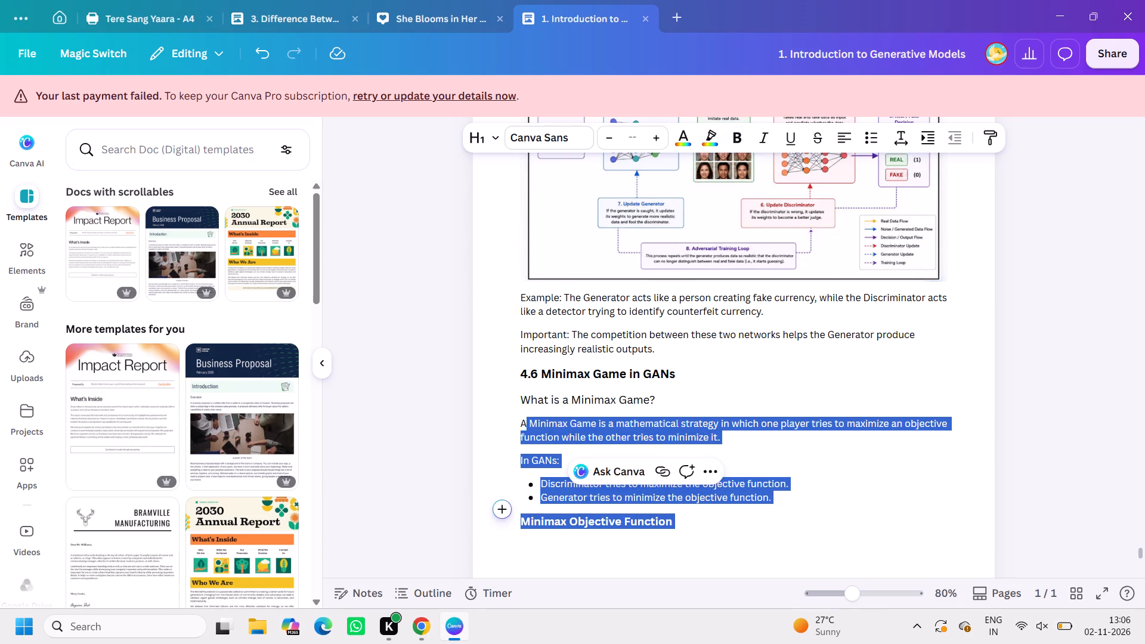
left_click_drag(525, 407, 525, 406)
left_click(612, 139)
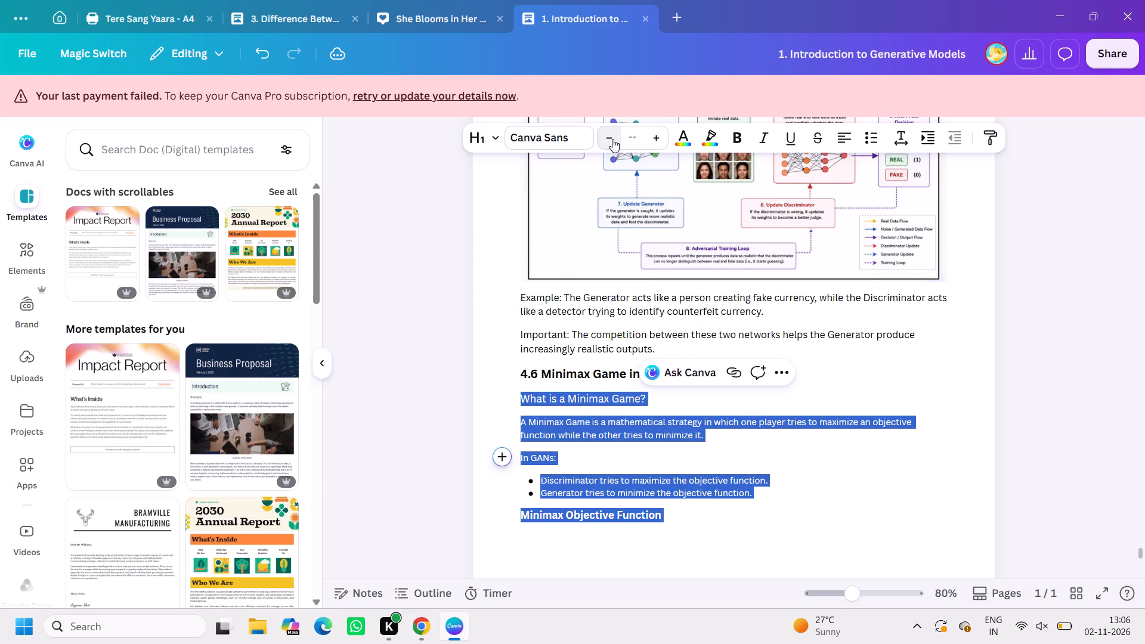
left_click(612, 139)
left_click(560, 461)
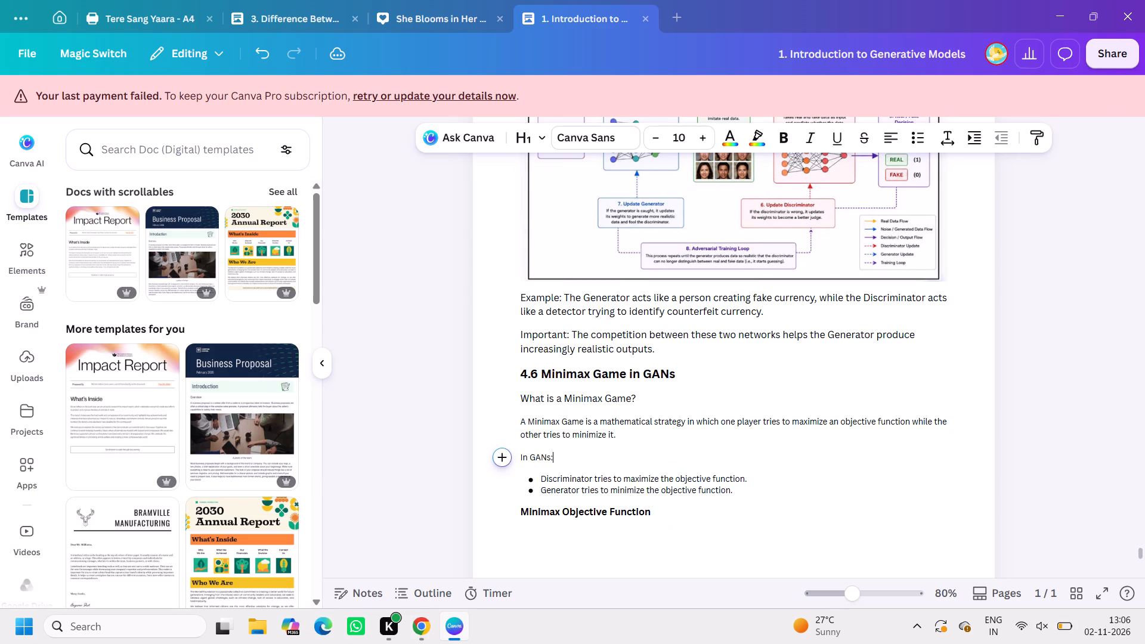
Increase the text from "What is a Minimax Game?" through the "Minimax Objective Function" subheading by one font size.
left_click_drag(685, 510, 535, 462)
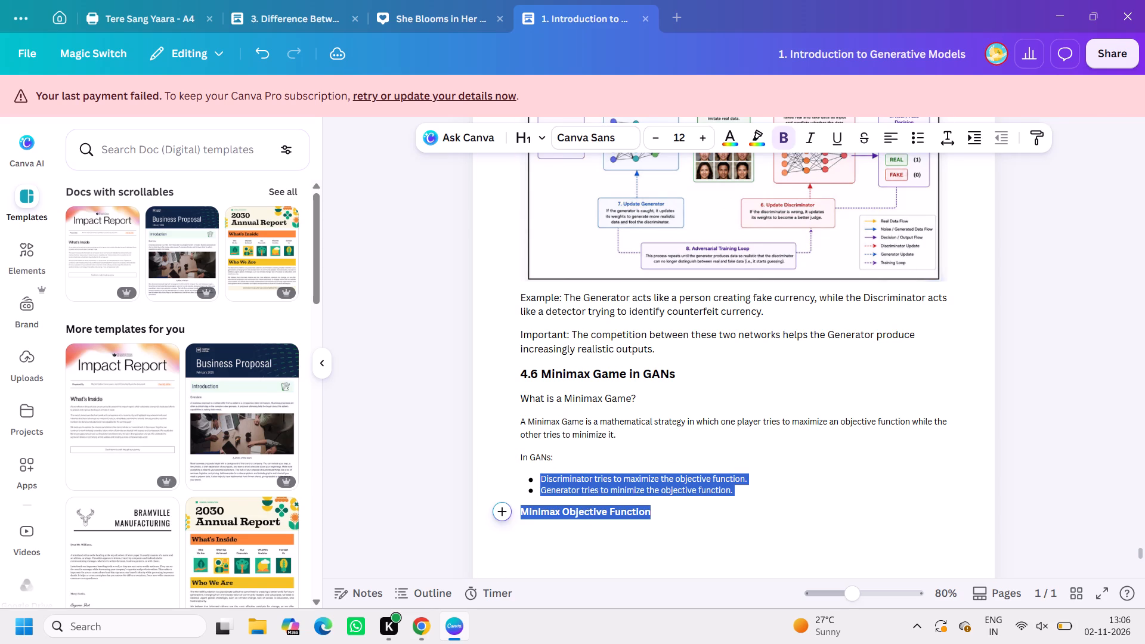
left_click_drag(535, 462, 507, 398)
left_click(657, 140)
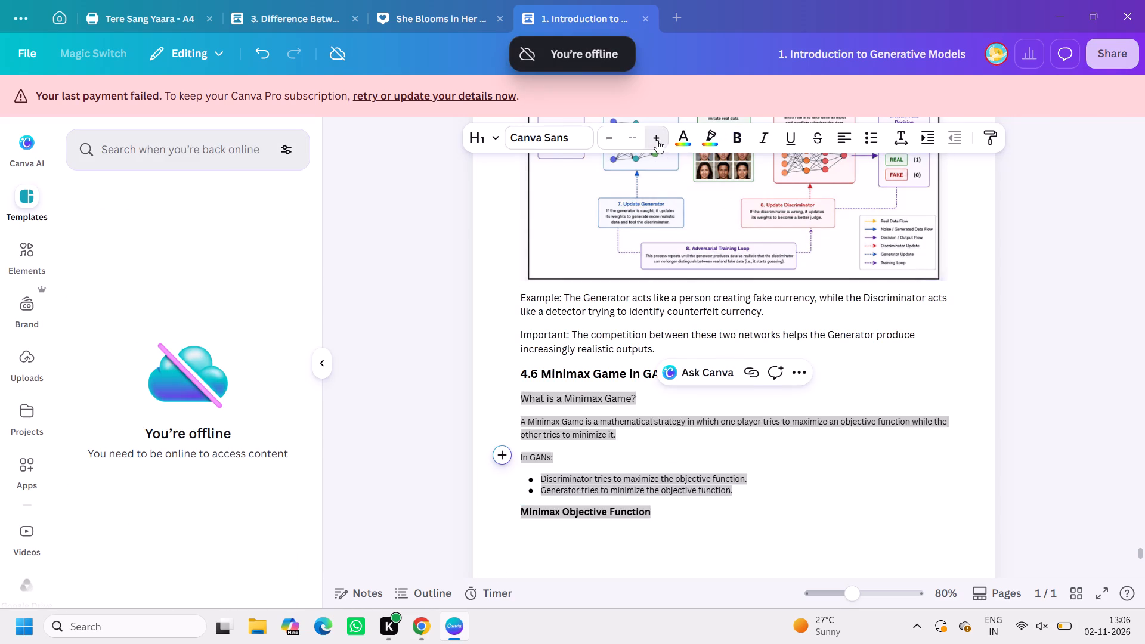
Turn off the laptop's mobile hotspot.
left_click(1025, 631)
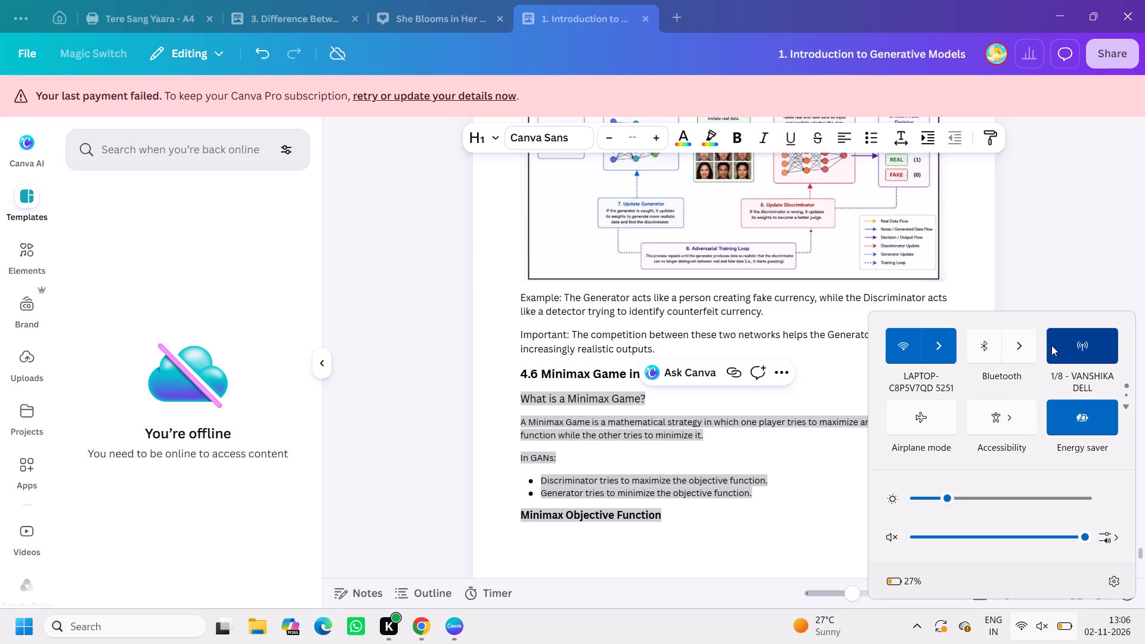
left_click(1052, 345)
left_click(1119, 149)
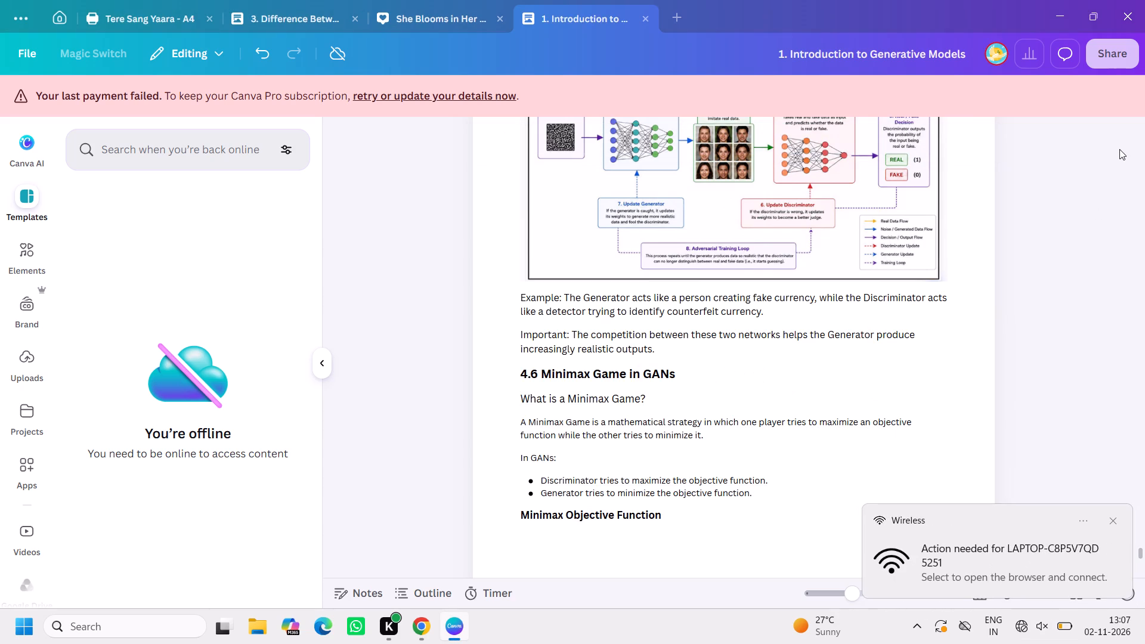
Connect the laptop to the open KIET Wi-Fi network.
left_click(1028, 635)
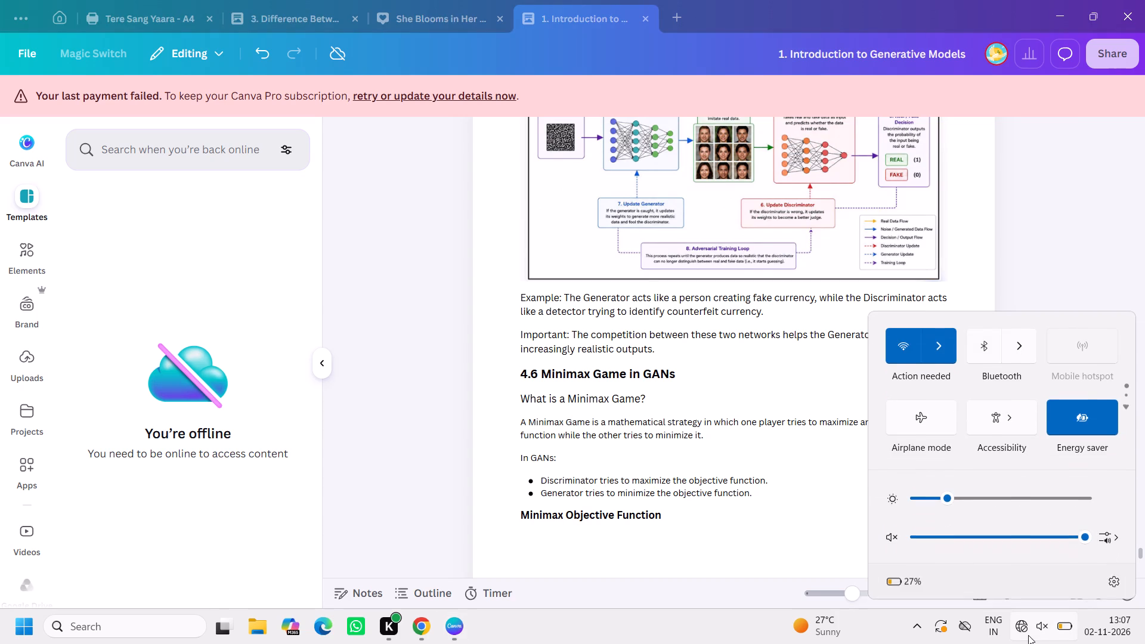
left_click(948, 335)
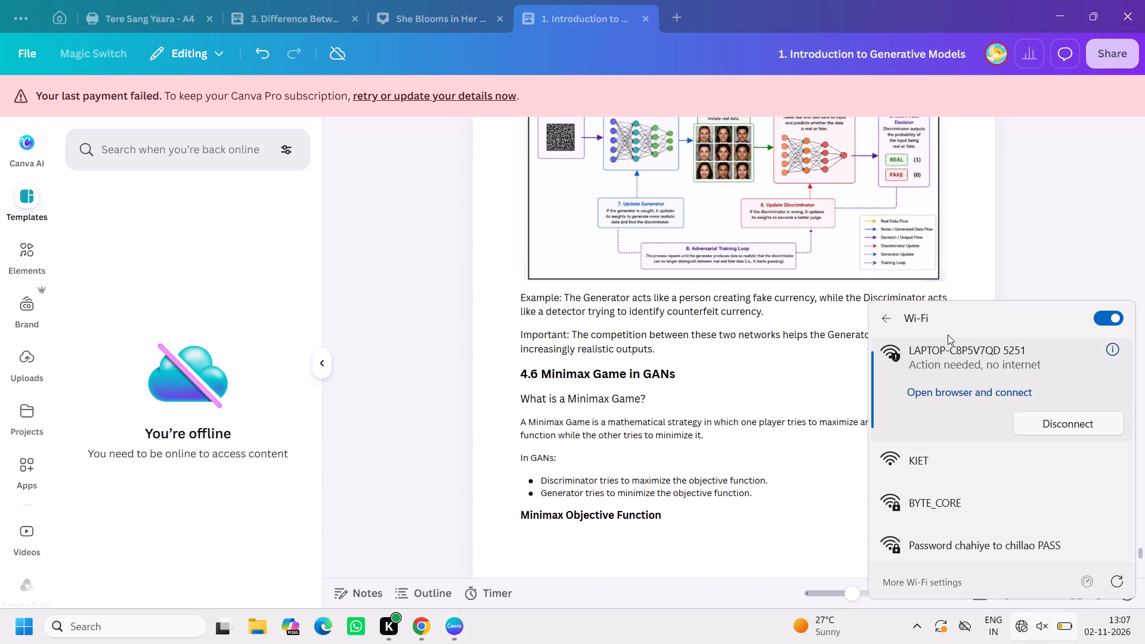
left_click(972, 475)
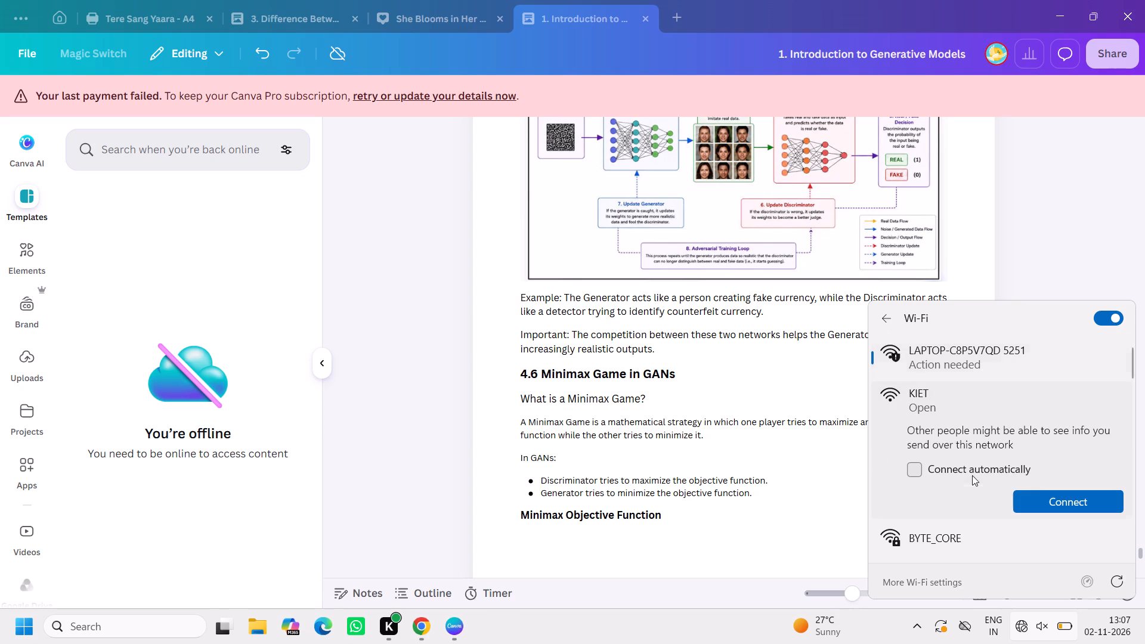
left_click(1039, 496)
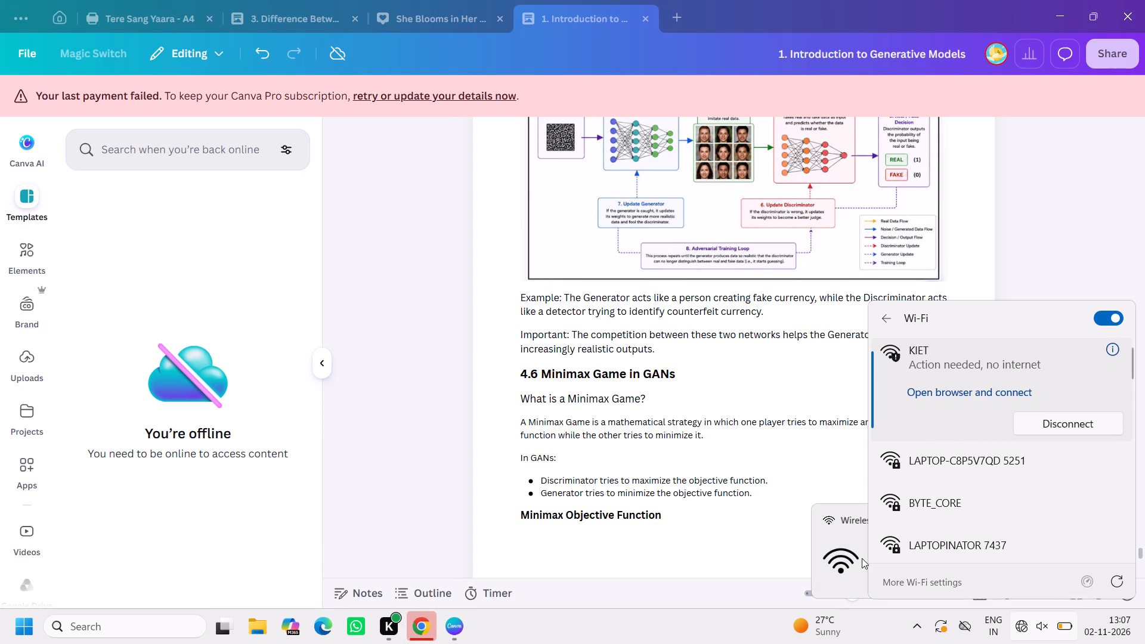
Open the connected Wi-Fi network's sign-in page in the browser.
left_click(838, 553)
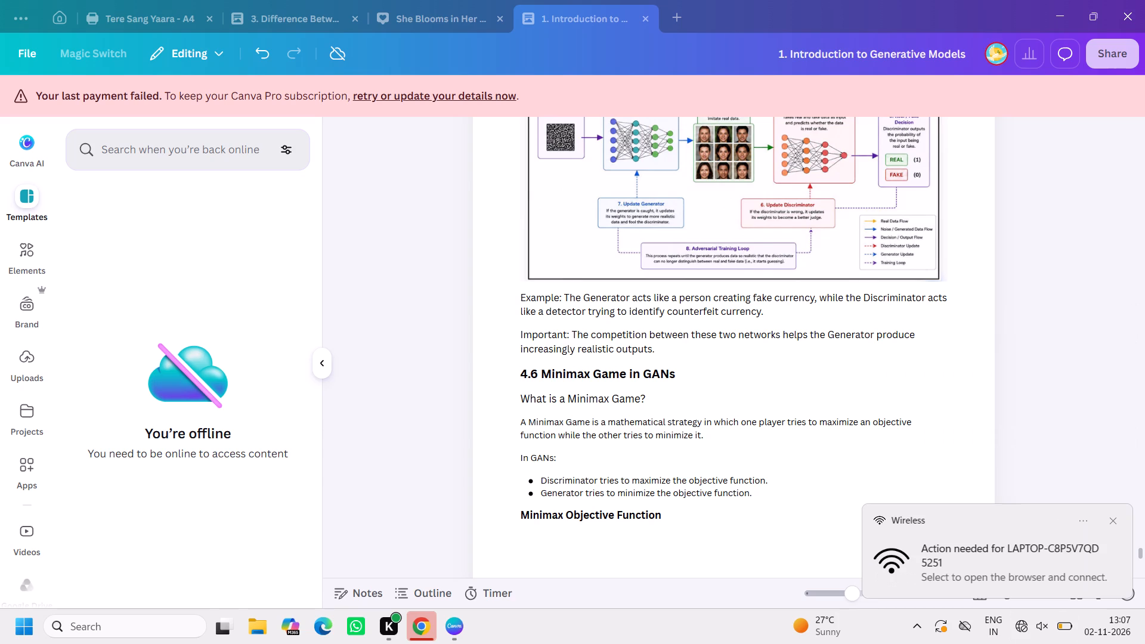
left_click(1013, 617)
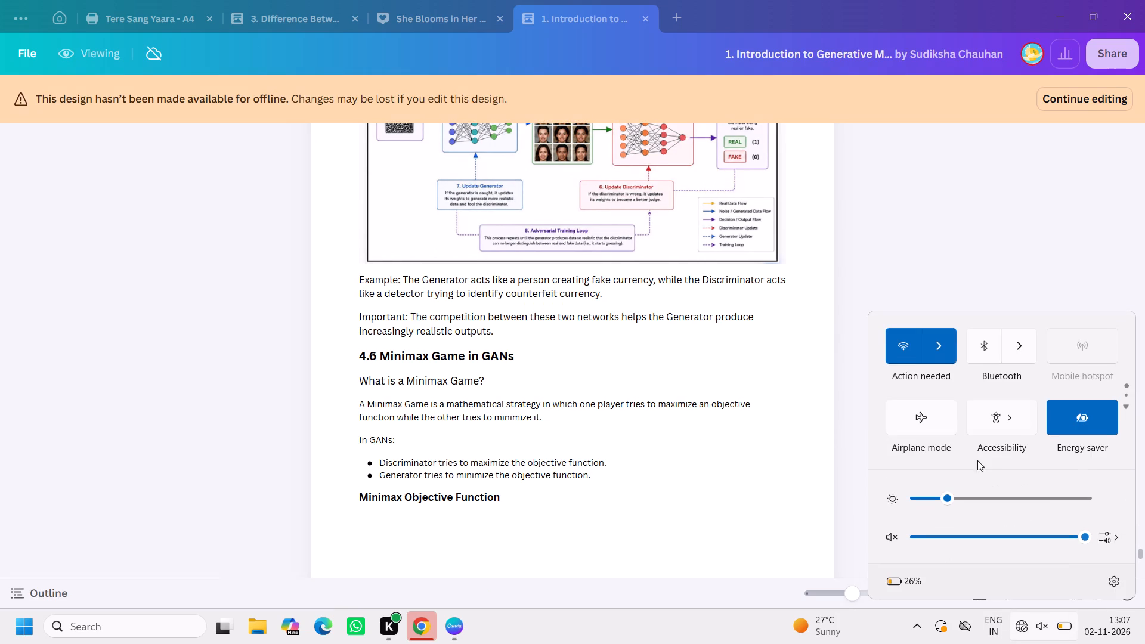
left_click(939, 352)
left_click(921, 385)
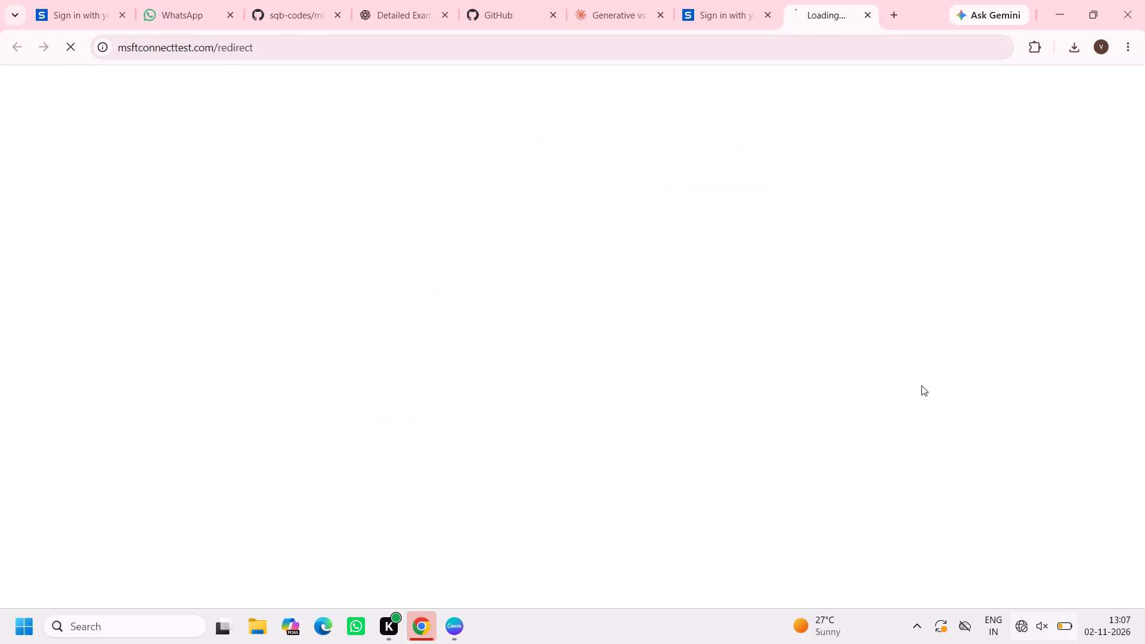
Close the duplicate "Sign in with your…" browser tab beside the loading Wi-Fi sign-in page.
left_click(758, 12)
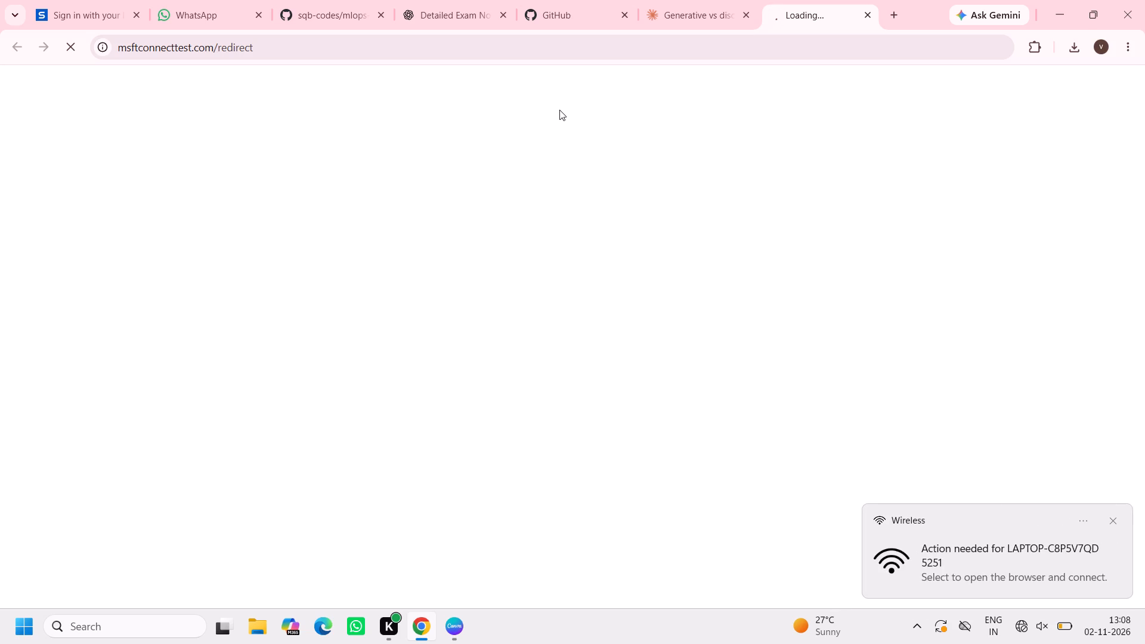
Open the network sign-in page again from the Wi-Fi connection alert and close the Settings window.
left_click(940, 557)
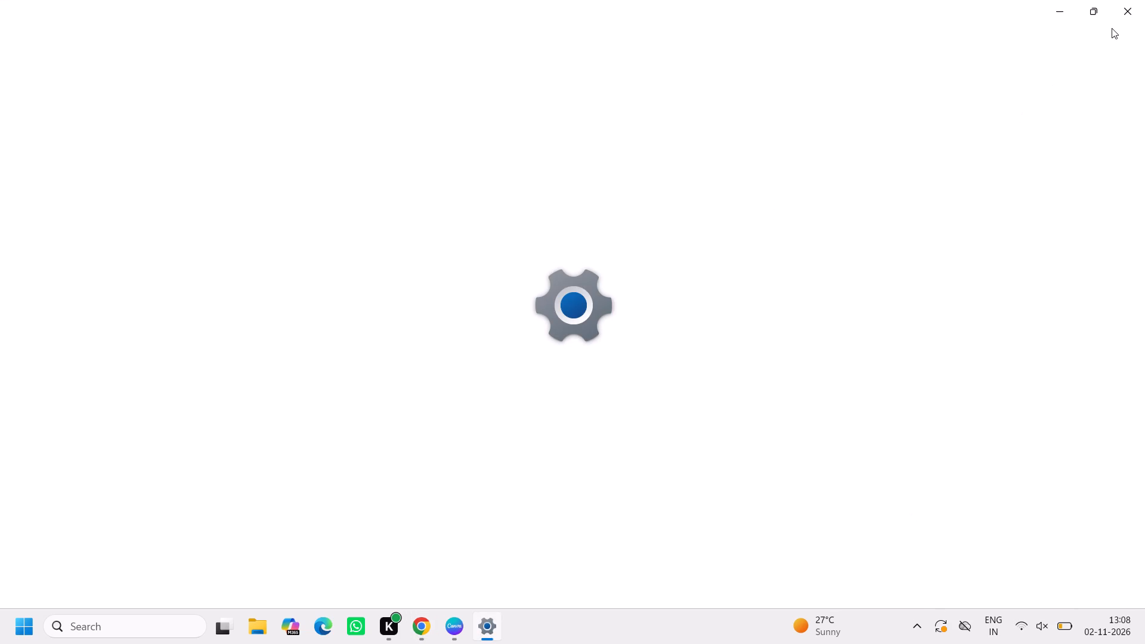
left_click(1119, 16)
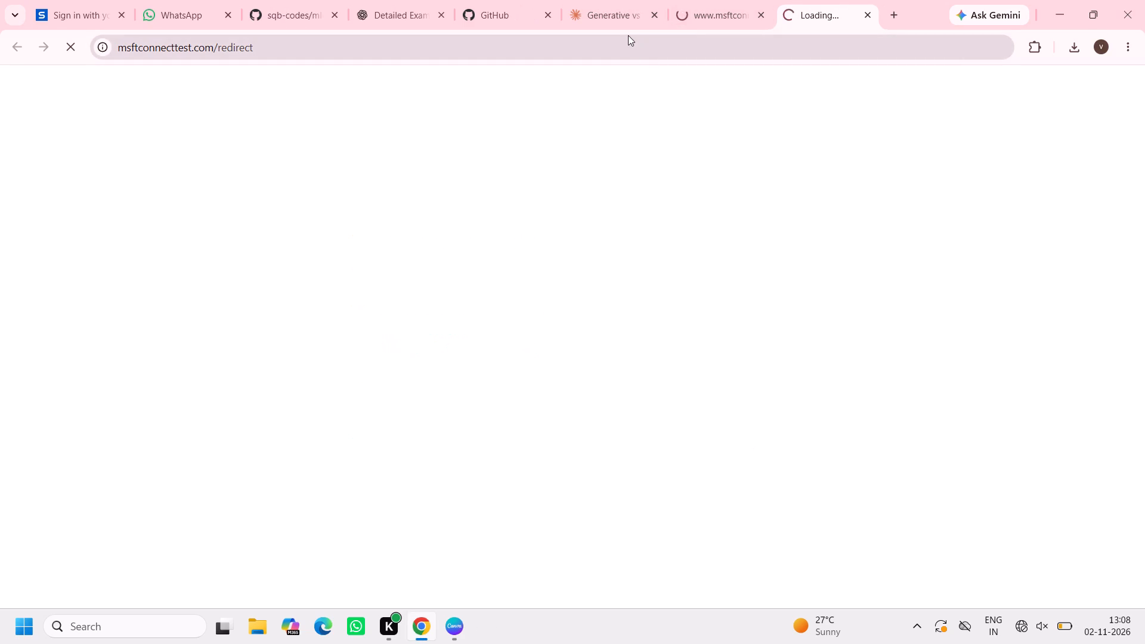
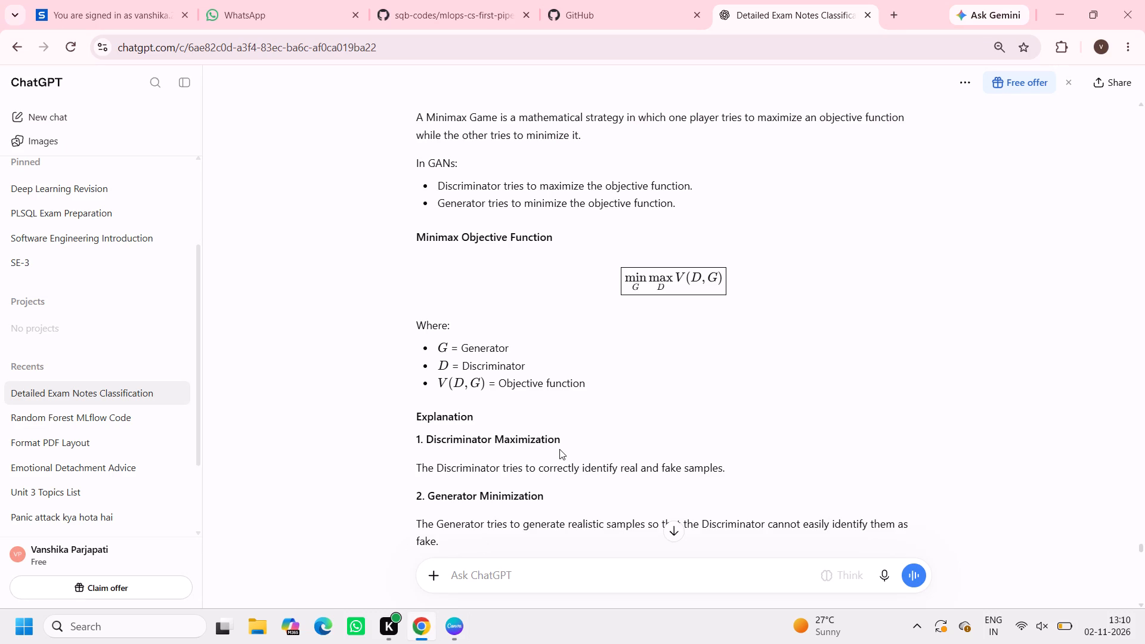
Capture the boxed minimax formula with its "Where" definitions from ChatGPT and place it under "Minimax Objective Function" in Canva.
key("Print")
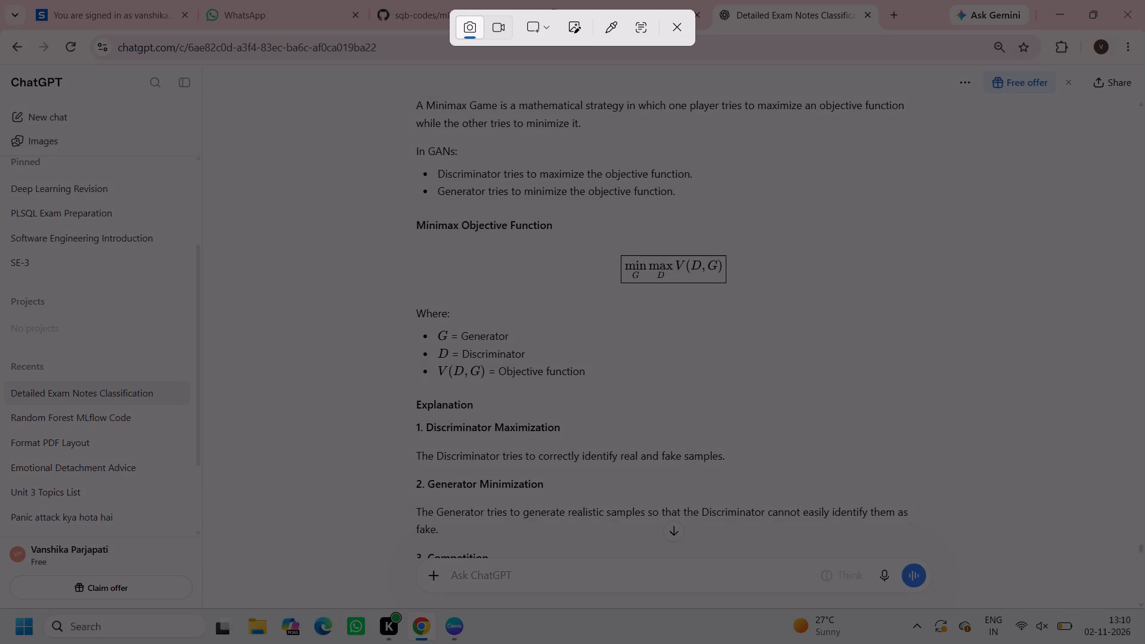
left_click_drag(417, 236, 739, 390)
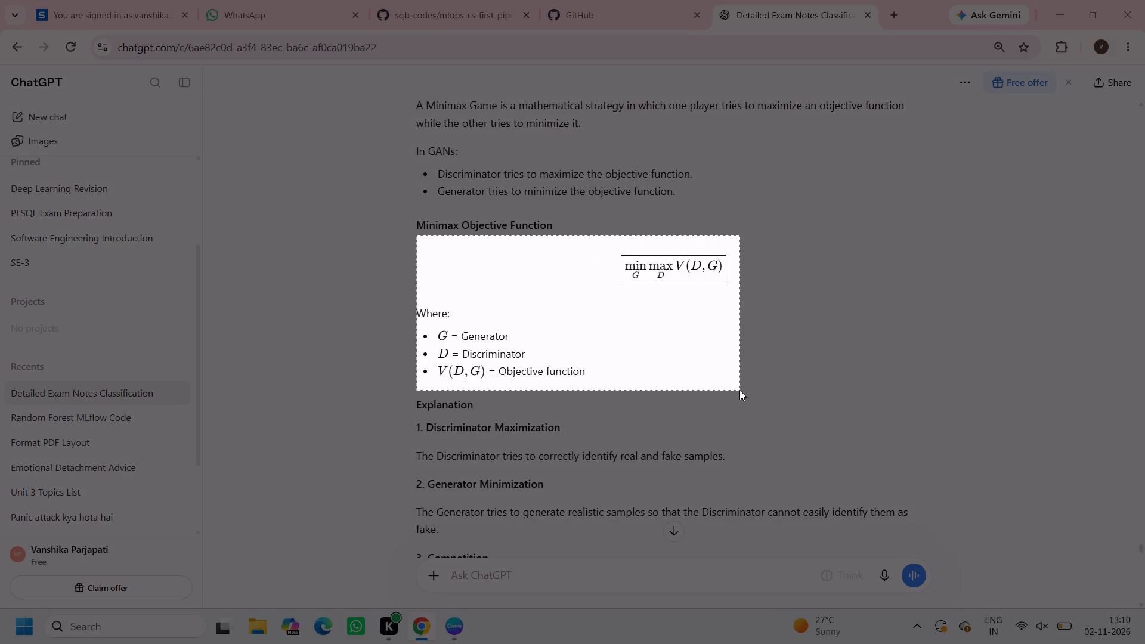
left_click_drag(739, 390, 741, 390)
left_click(458, 634)
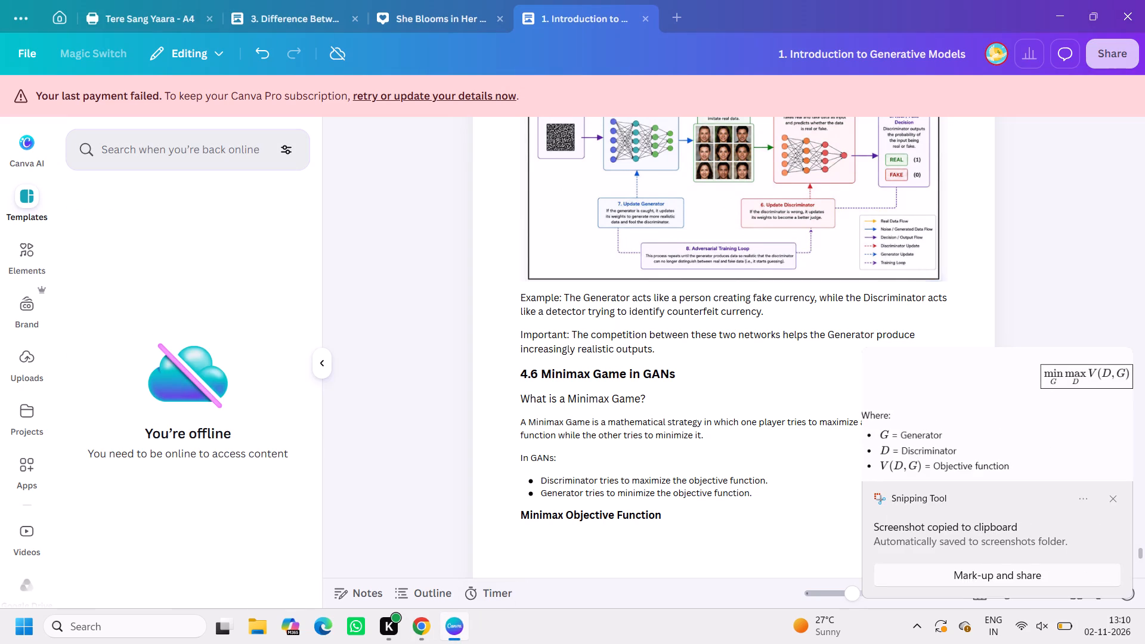
Paste the captured minimax formula image below the "Minimax Objective Function" subheading and shrink it to a little over half the text width.
left_click(684, 510)
key("Return")
key("ctrl+v")
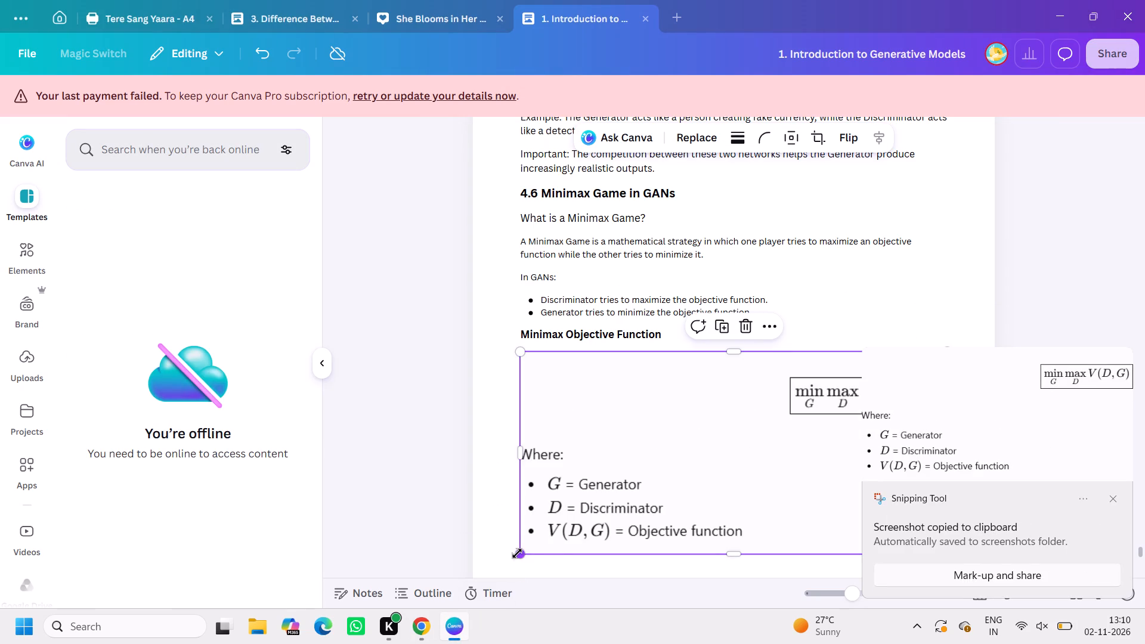
left_click_drag(518, 552, 605, 459)
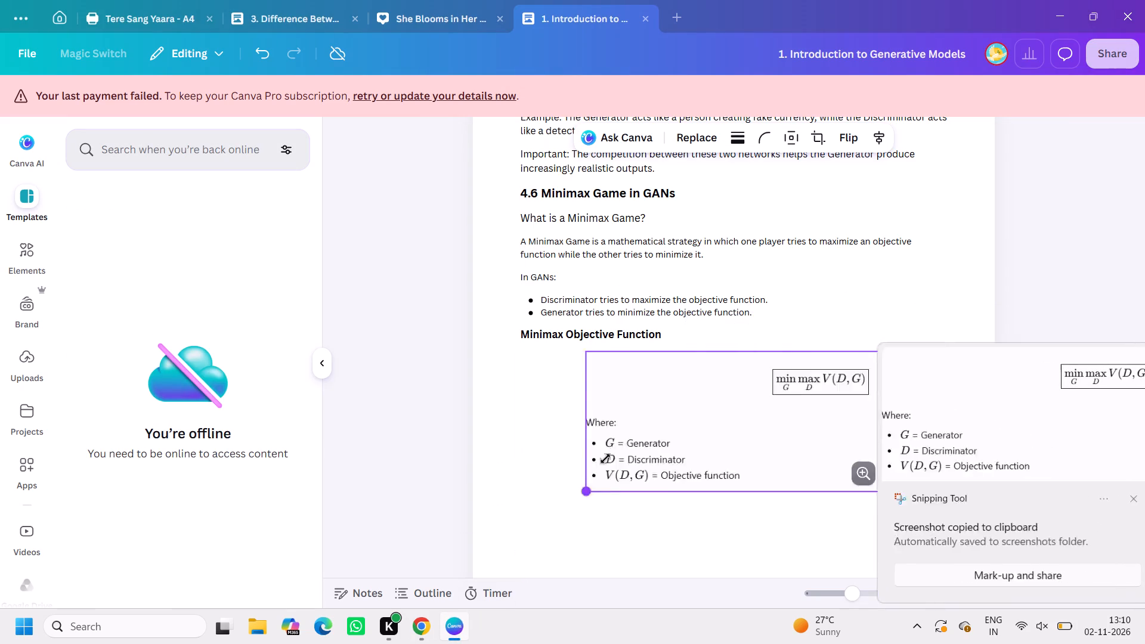
left_click_drag(605, 459, 599, 455)
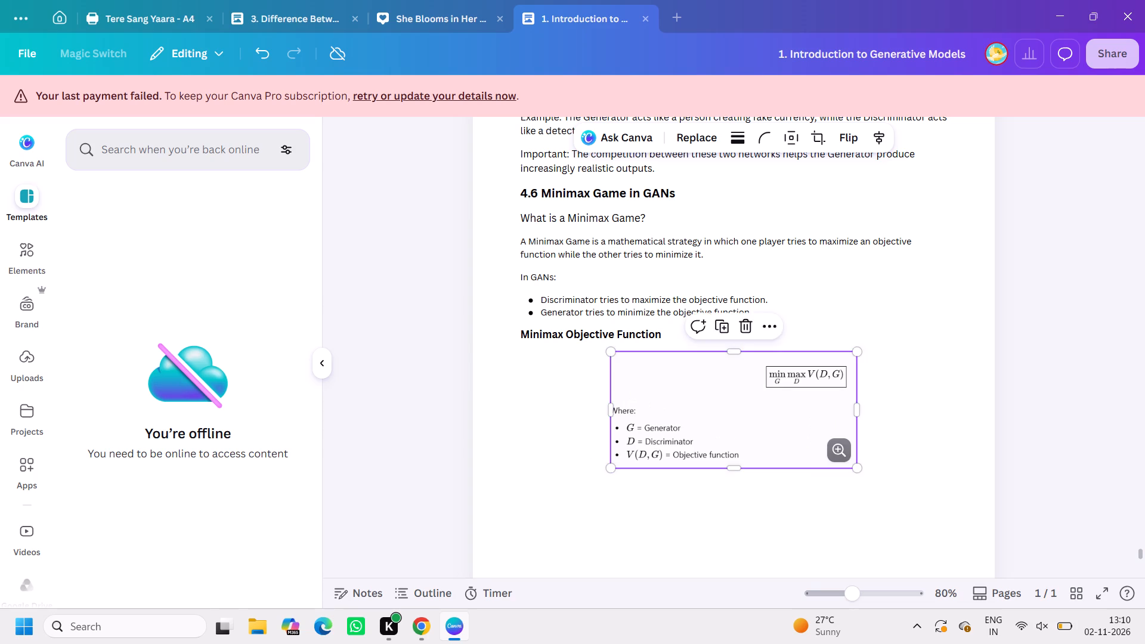
left_click(565, 515)
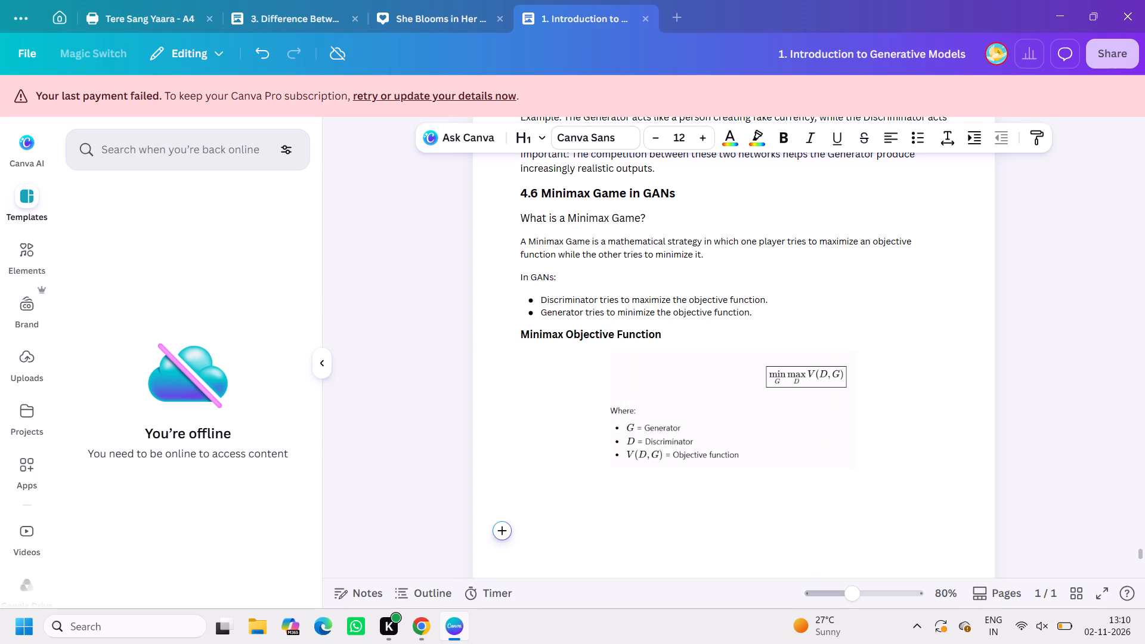
Collapse the open Templates side panel to widen the document view.
left_click(26, 209)
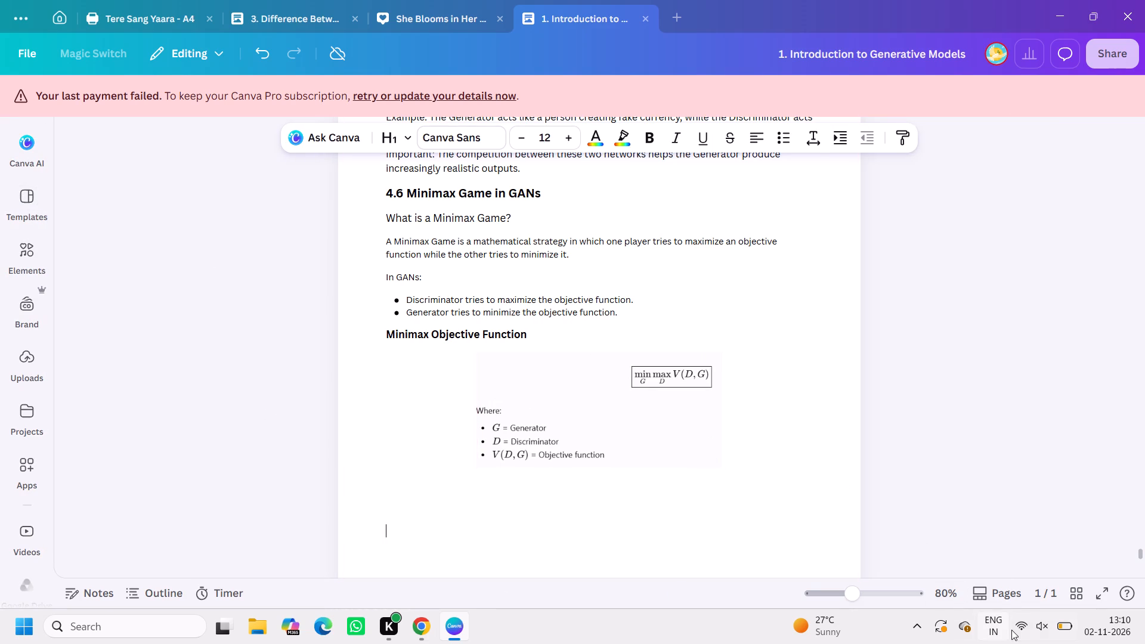
Switch the Wi-Fi connection to the network "Nothing Phone (3a)_6342" and return to the document.
left_click(1016, 628)
left_click(927, 352)
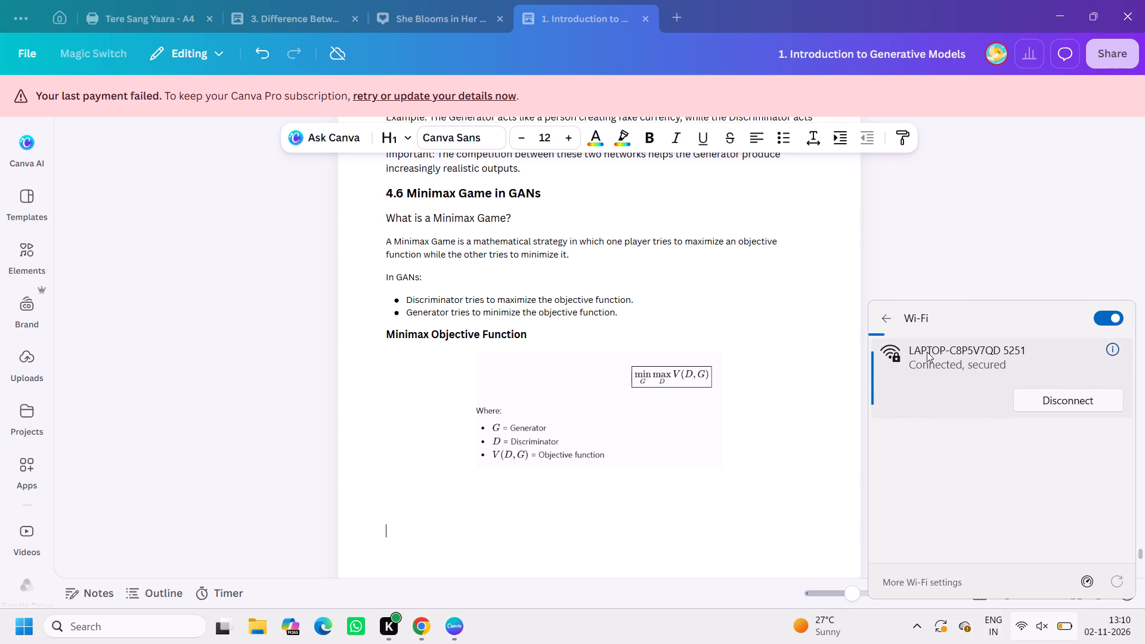
left_click(895, 329)
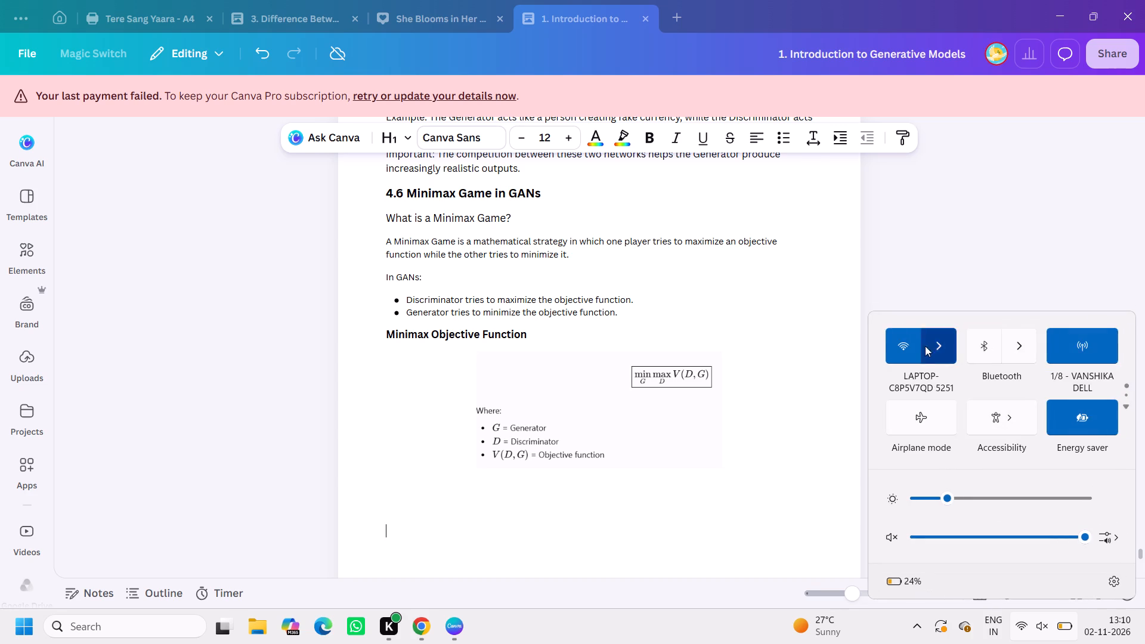
left_click(929, 342)
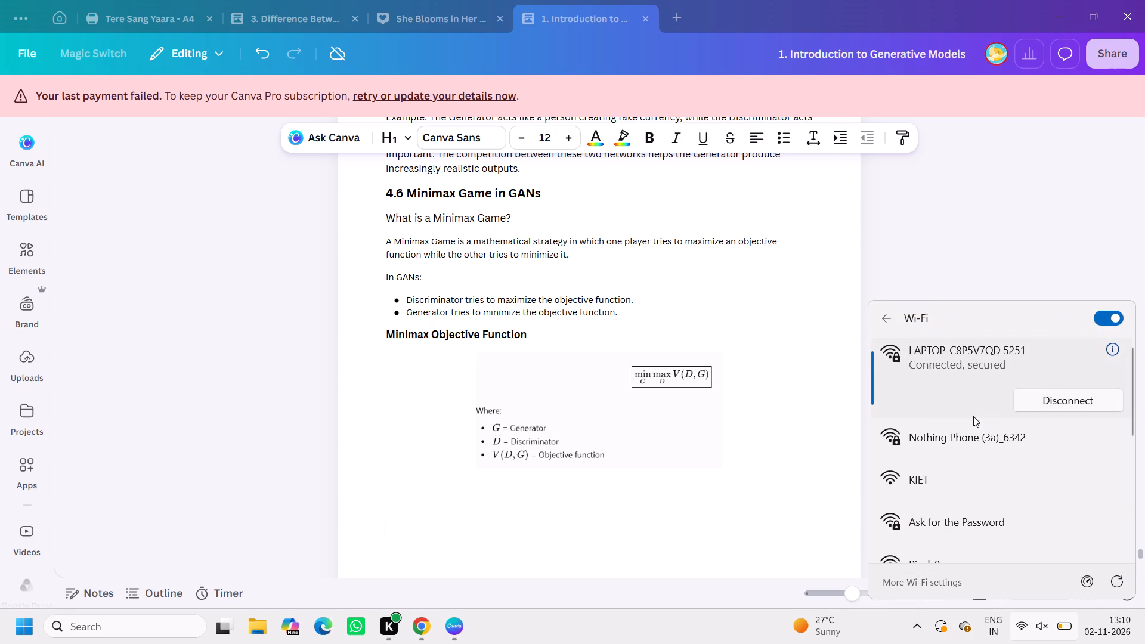
left_click(977, 429)
left_click(1036, 465)
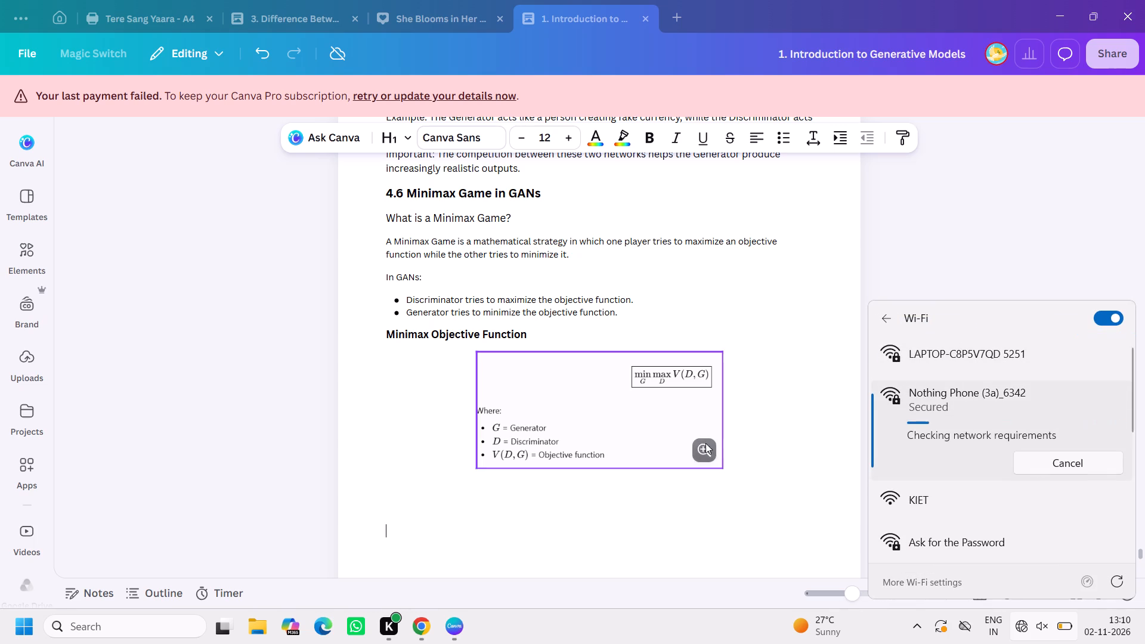
left_click(685, 506)
Switch to the ChatGPT notes in Chrome and open the network settings to check the Wi-Fi connection.
left_click(431, 636)
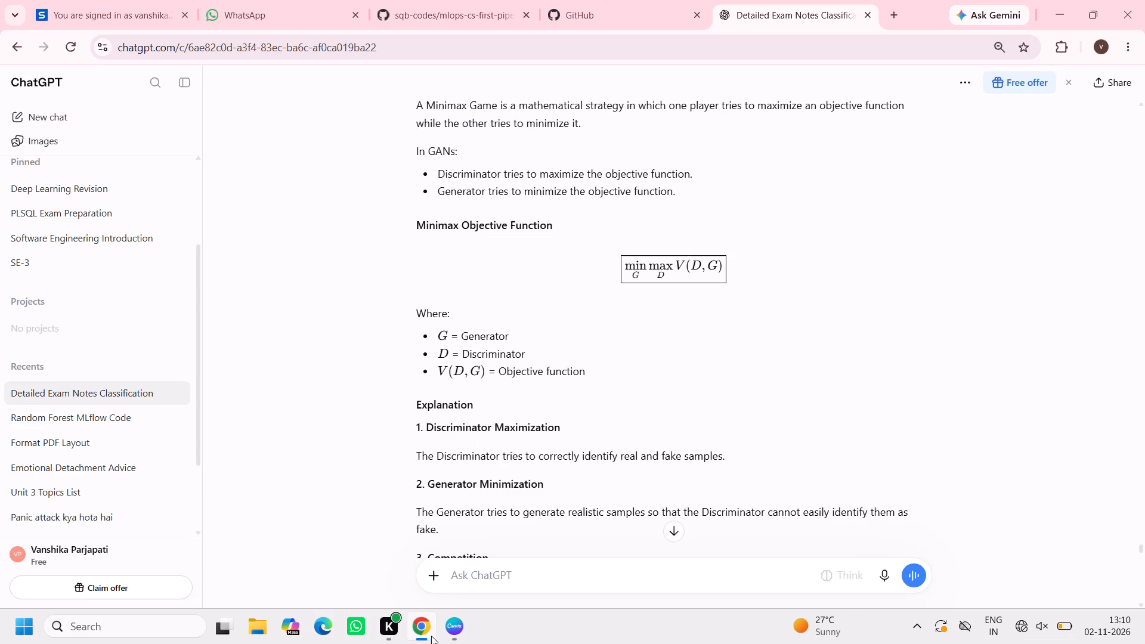
left_click(1016, 626)
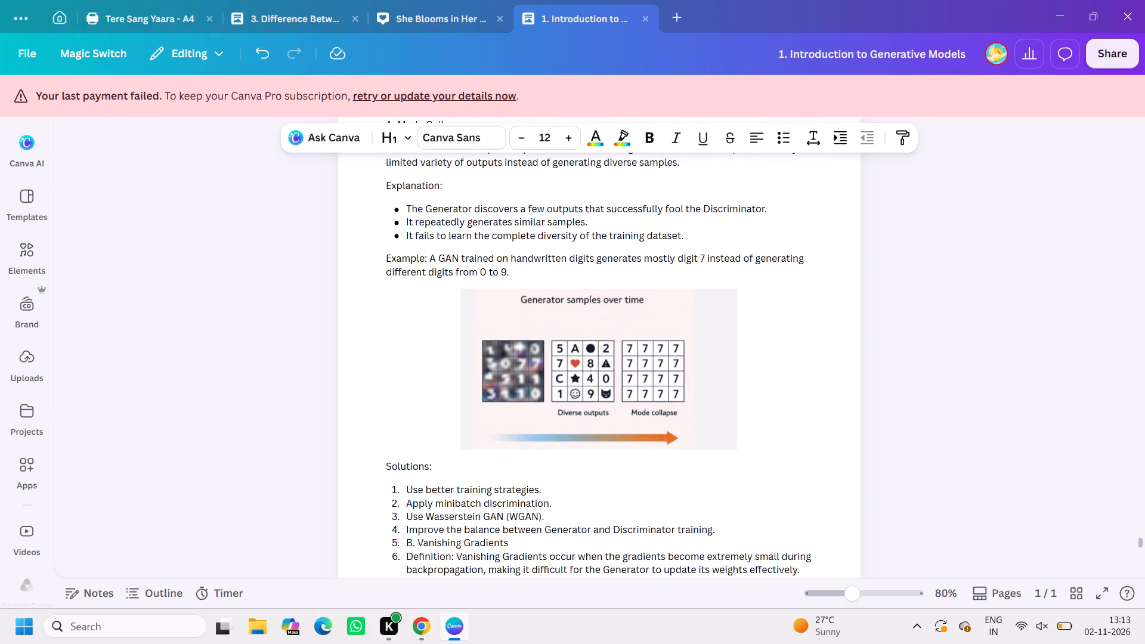
scroll(417, 556, "down", 1)
scroll(421, 487, "right", 1)
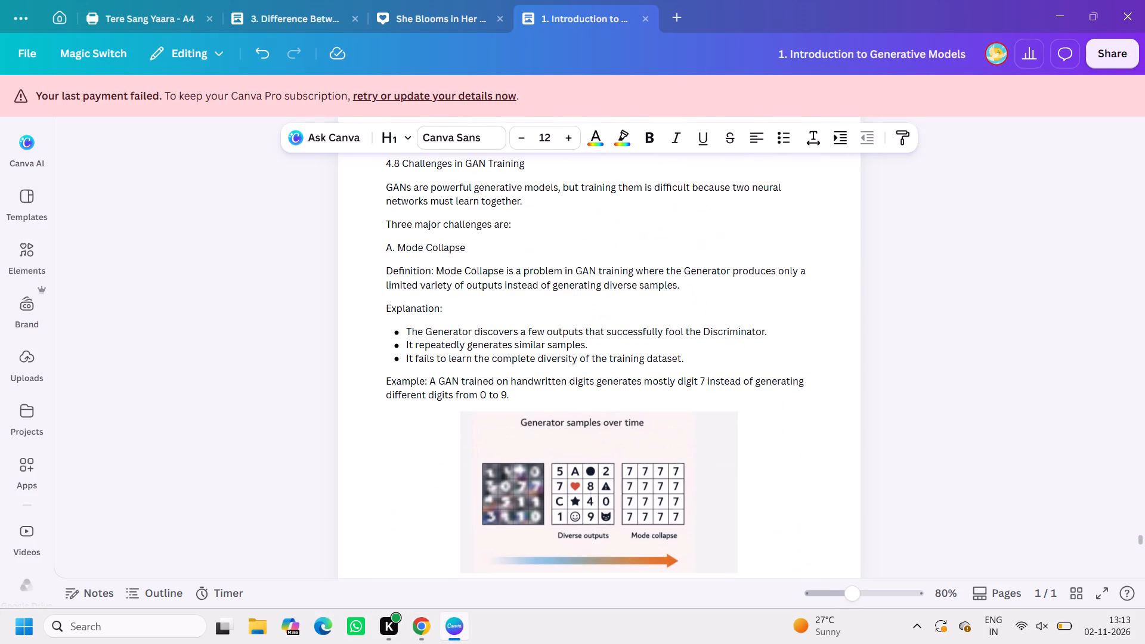
scroll(421, 487, "right", 2)
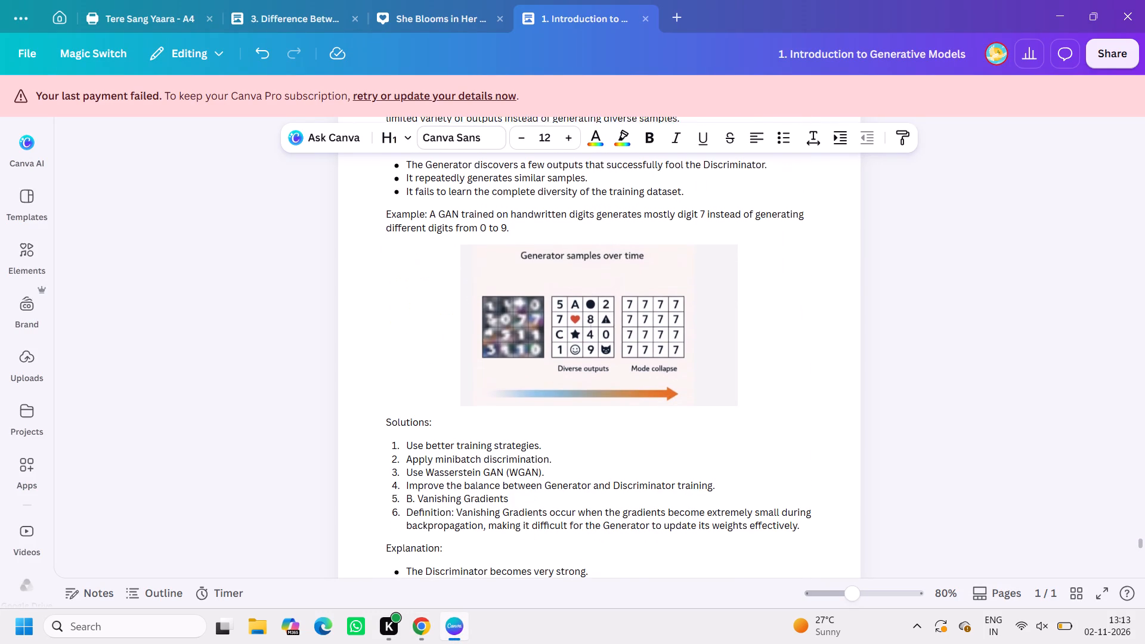
left_click(403, 496)
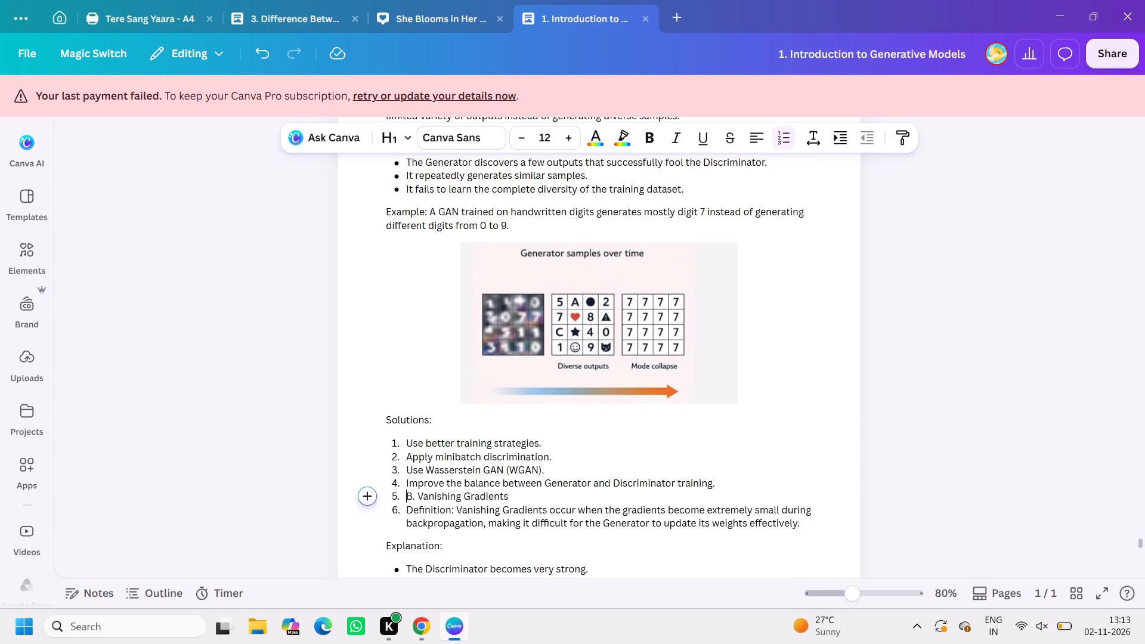
key("BackSpace")
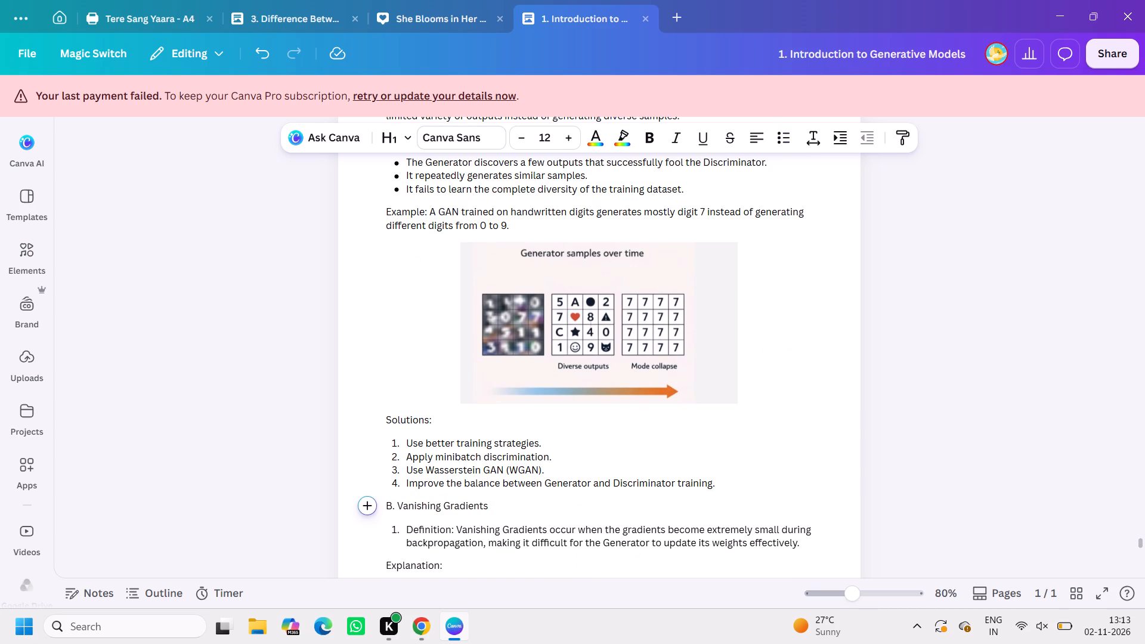
Delete the "Definition:" label from the Vanishing Gradients definition and remove its list numbering, leaving a plain paragraph.
left_click(457, 532)
key("BackSpace")
key("BackSpace")
key("BackSpace")
key("BackSpace")
key("BackSpace")
key("BackSpace")
key("BackSpace")
key("BackSpace")
key("BackSpace")
key("BackSpace")
key("BackSpace")
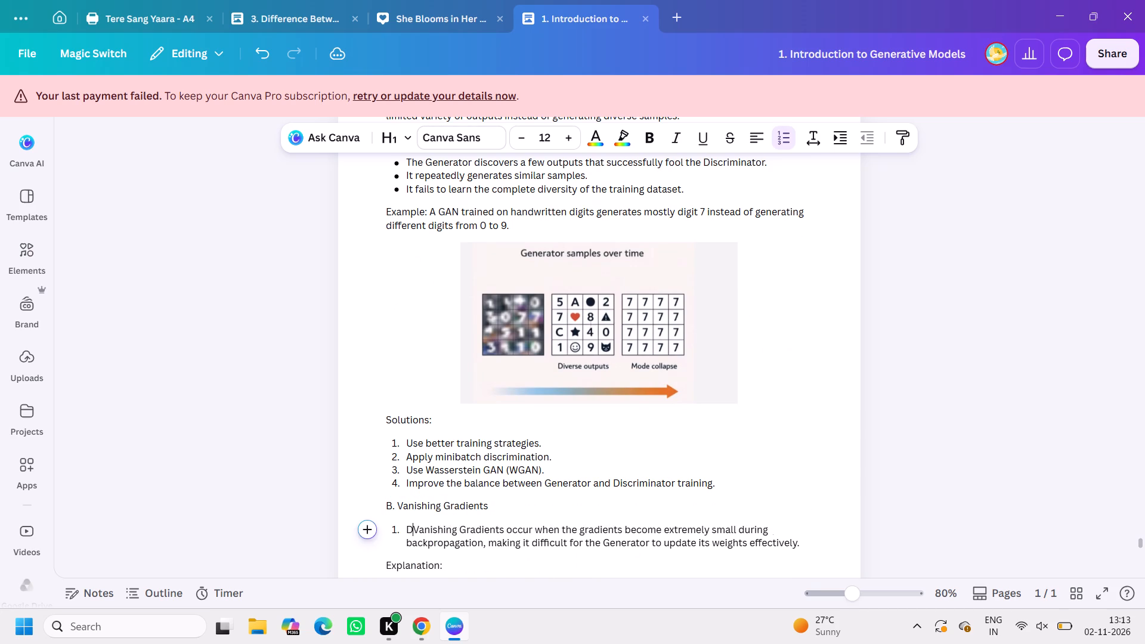
key("BackSpace")
key("BackSpace")
key("BackSpace")
key("Return")
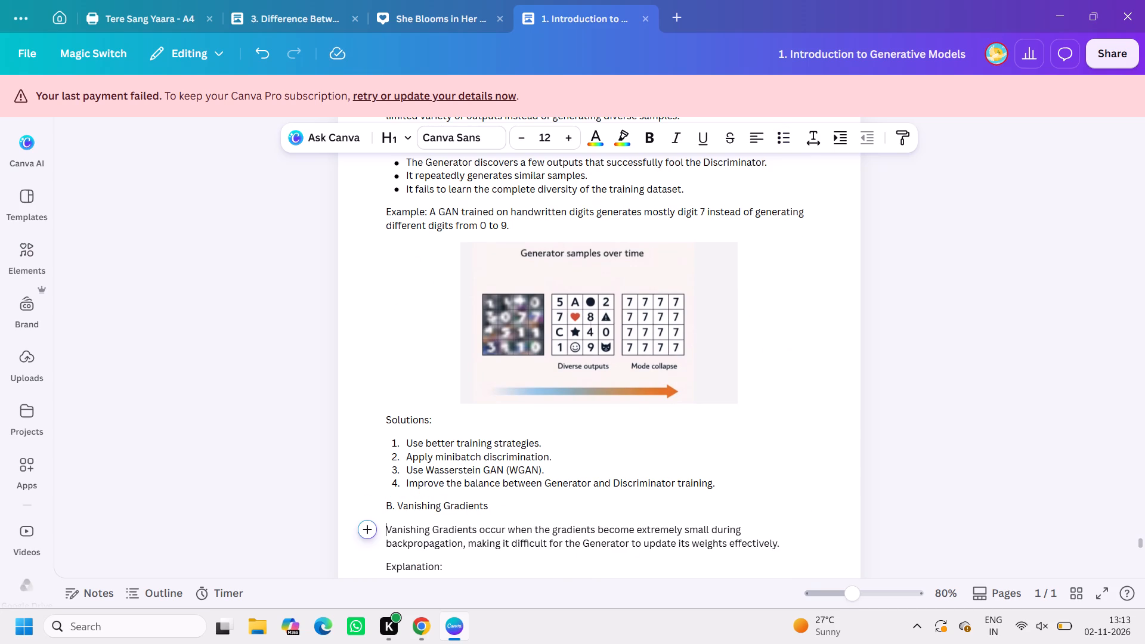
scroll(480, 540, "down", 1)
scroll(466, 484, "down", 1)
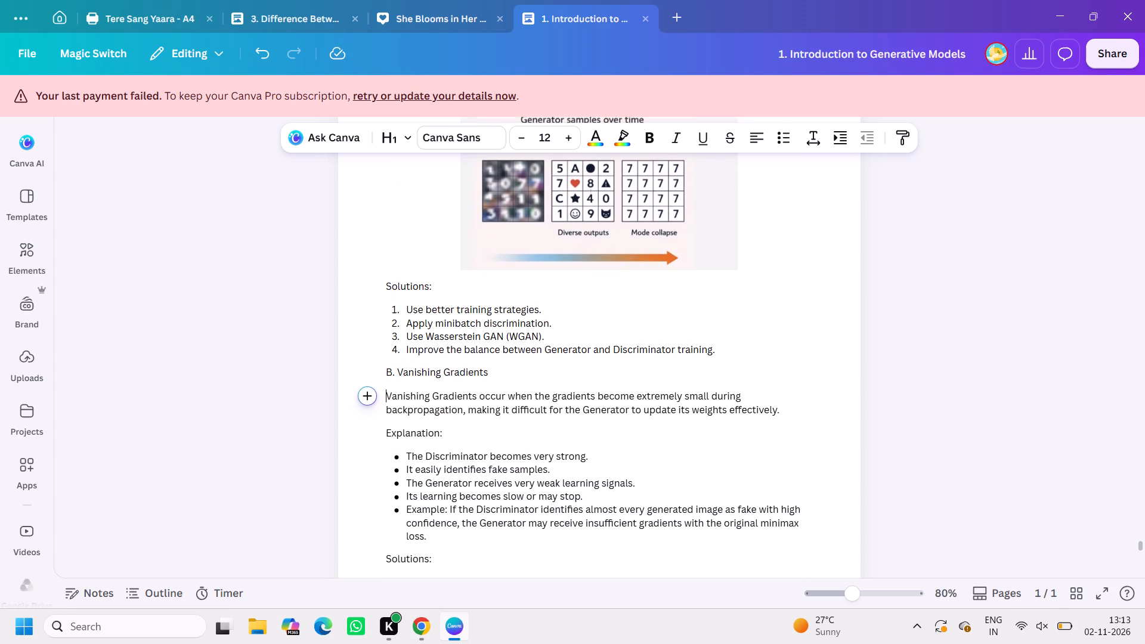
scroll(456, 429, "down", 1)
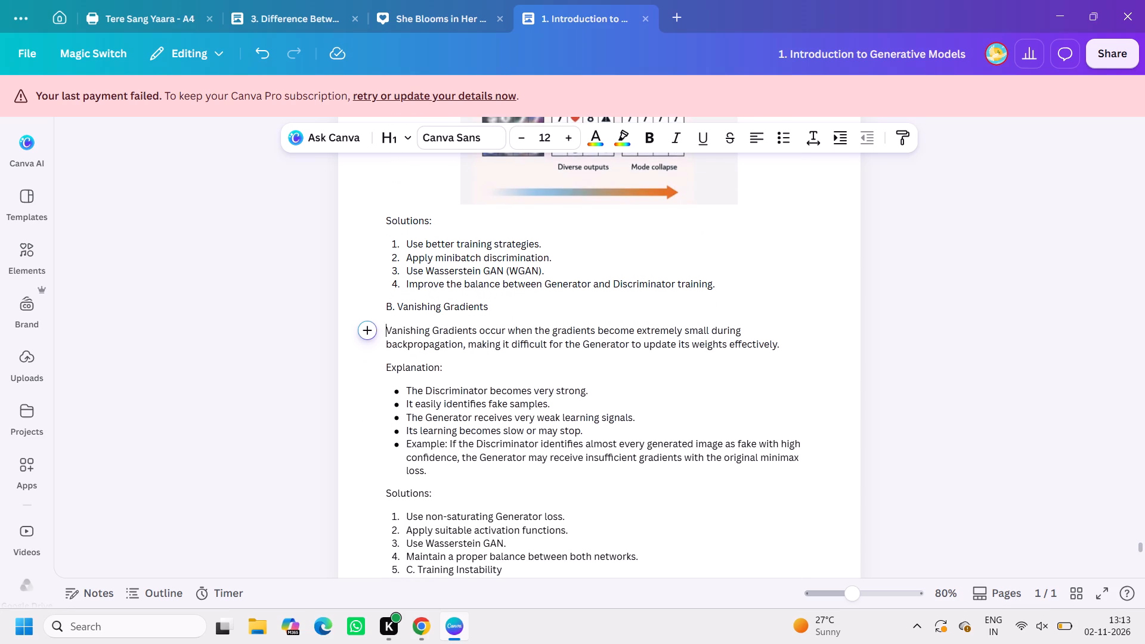
Remove the bullet from the Vanishing Gradients "Example:" text so it stands as a plain paragraph.
left_click(405, 445)
key("BackSpace")
Remove the list numbering from "C. Training Instability" so it stands as a separate subheading.
scroll(436, 521, "down", 1)
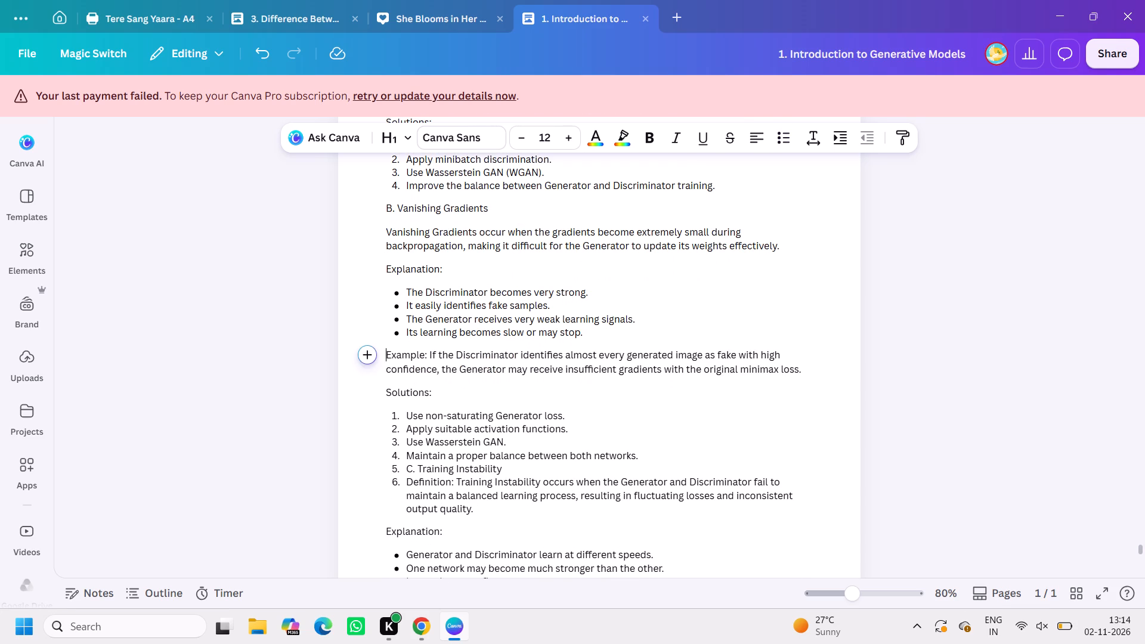
left_click(402, 464)
key("BackSpace")
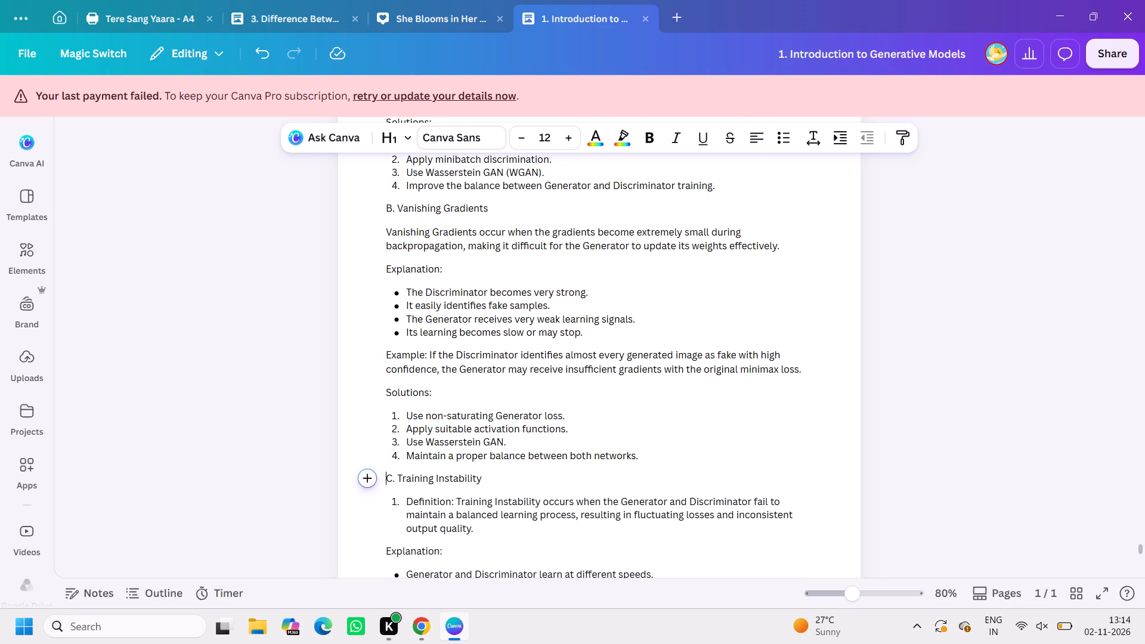
Delete the "Definition:" label from the Training Instability definition and remove its list numbering, leaving a plain paragraph.
left_click_drag(454, 499, 382, 500)
key("BackSpace")
key("BackSpace")
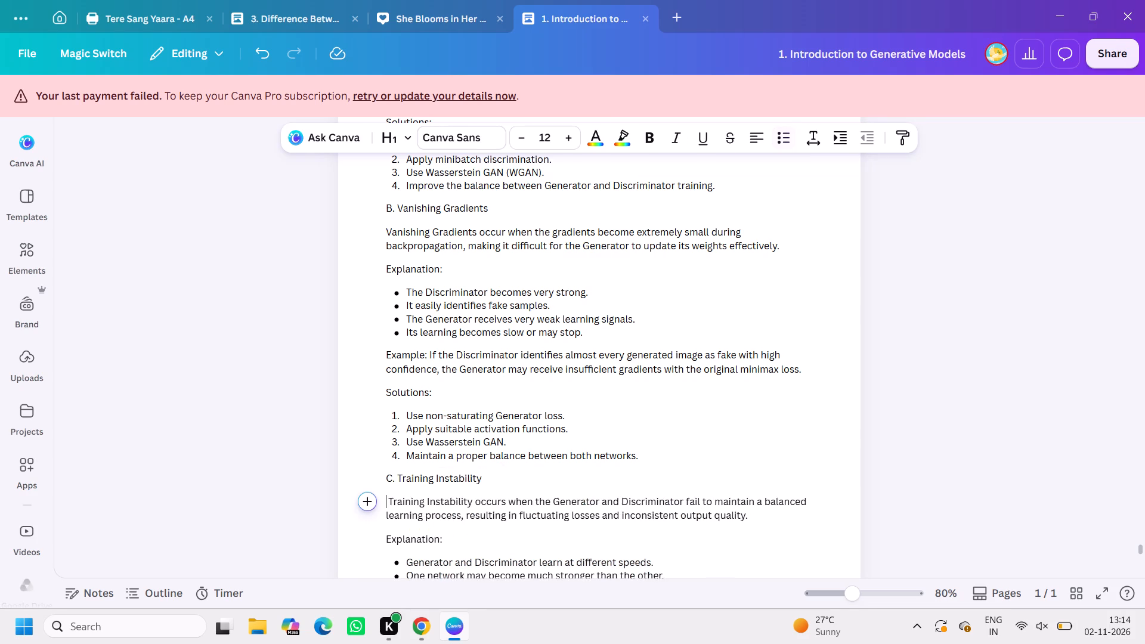
key("BackSpace")
key("Return")
Remove the bullet from the "Solutions:" label under Training Instability so it heads the numbered solutions.
scroll(443, 519, "down", 1)
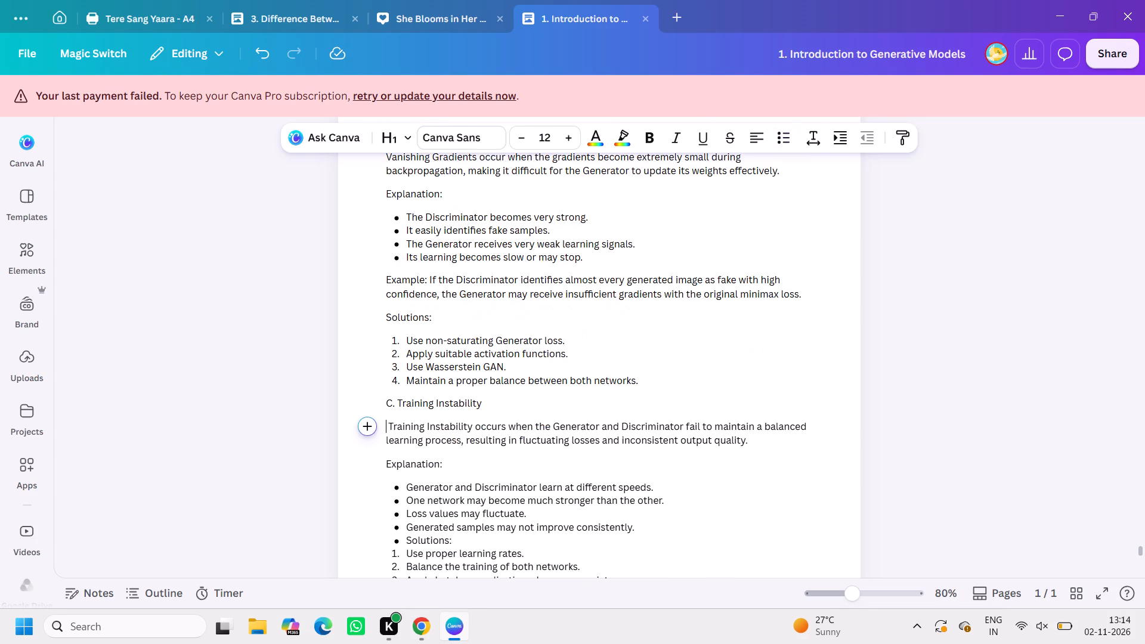
scroll(481, 516, "down", 1)
left_click(399, 501)
key("BackSpace")
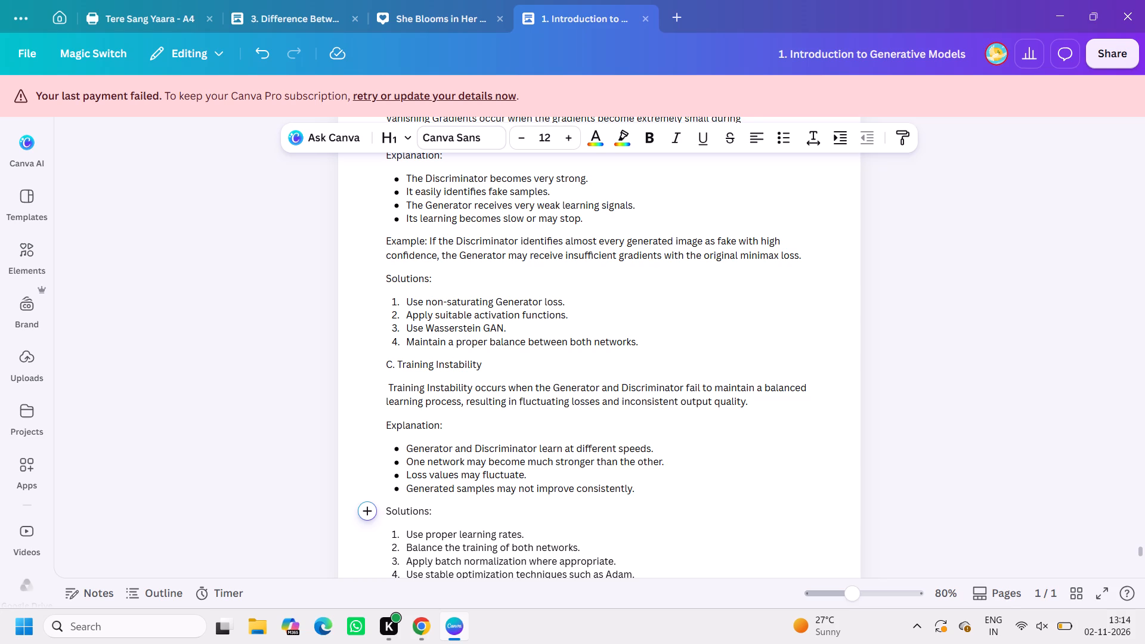
Remove the list formatting from "Comparison of GAN Training Challenges", checking the layout against the ChatGPT original.
scroll(430, 516, "down", 2)
left_click(422, 621)
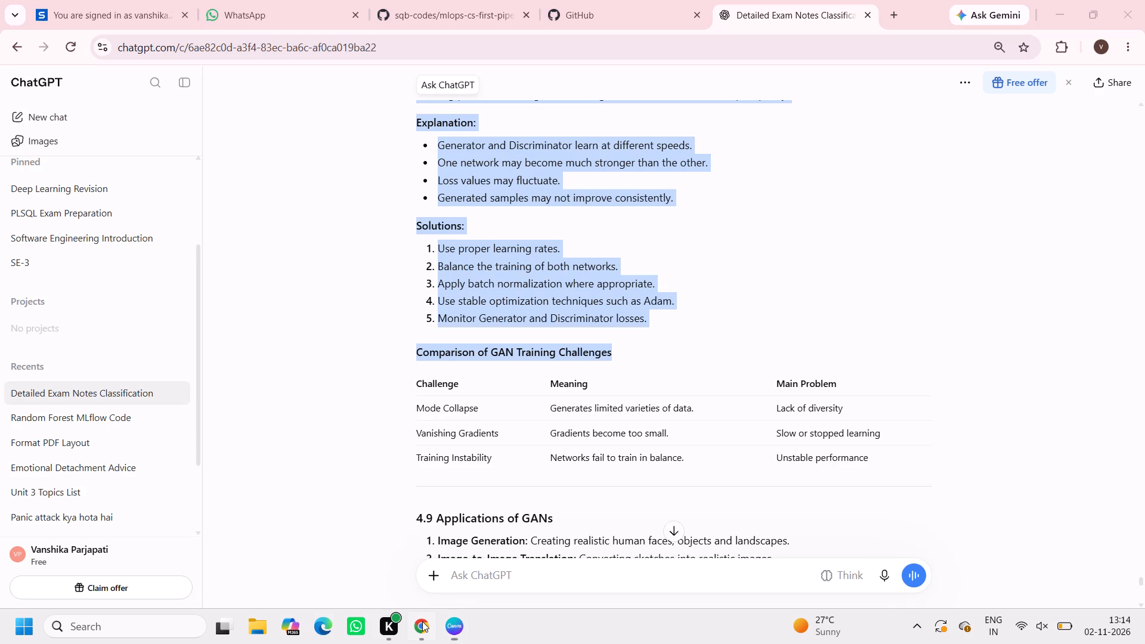
left_click(522, 478)
left_click(448, 639)
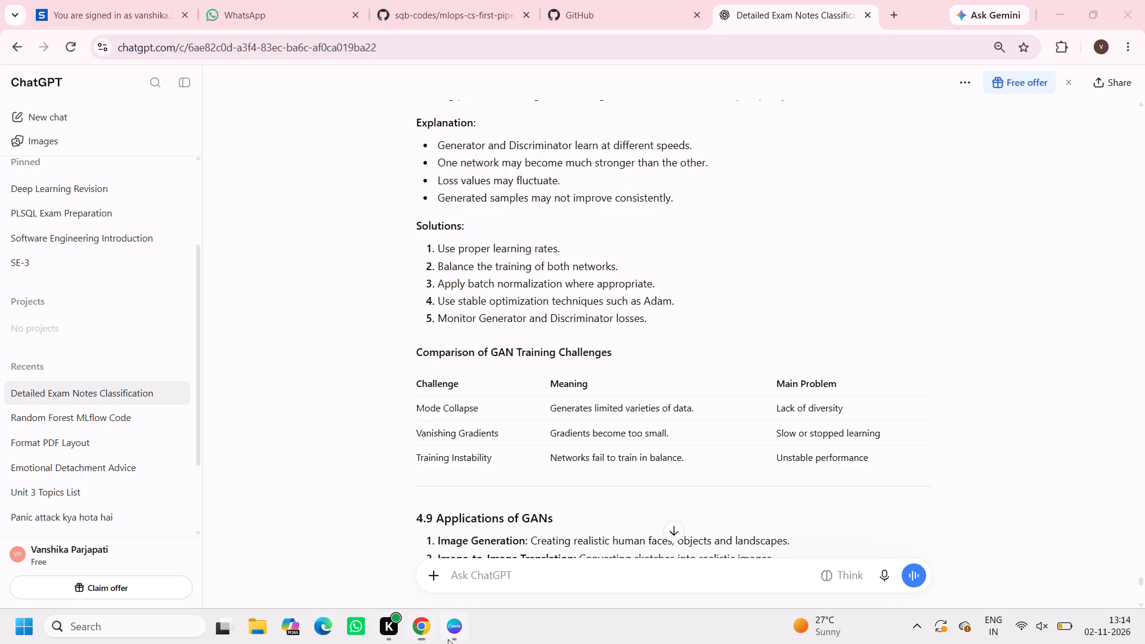
left_click(402, 458)
key("BackSpace")
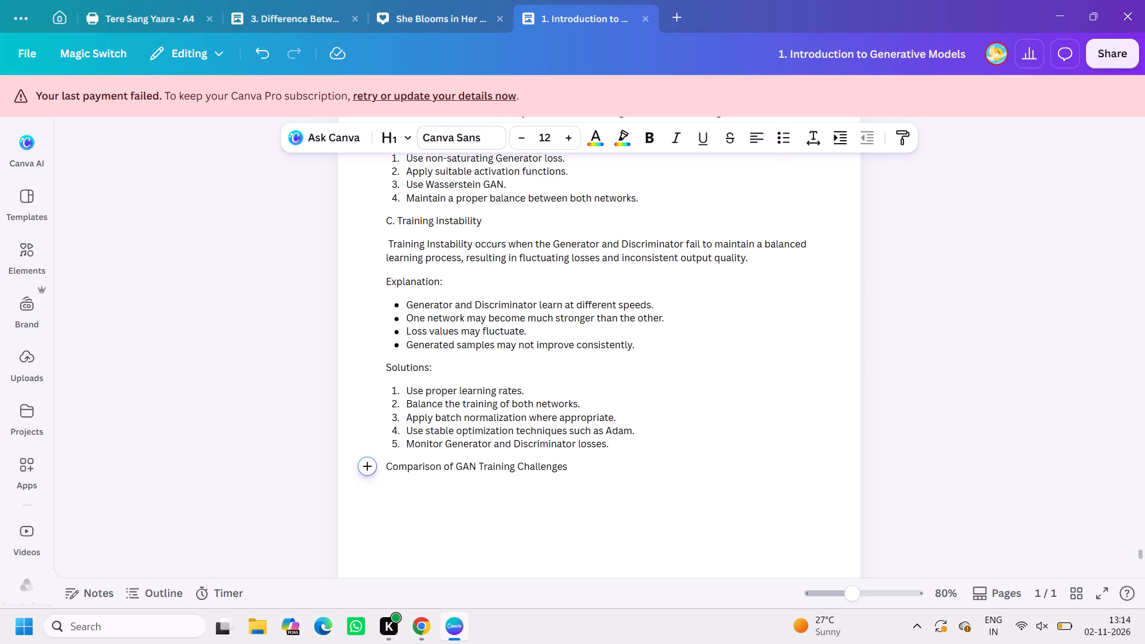
Make the "Comparison of GAN Training Challenges" heading bold.
left_click(420, 456)
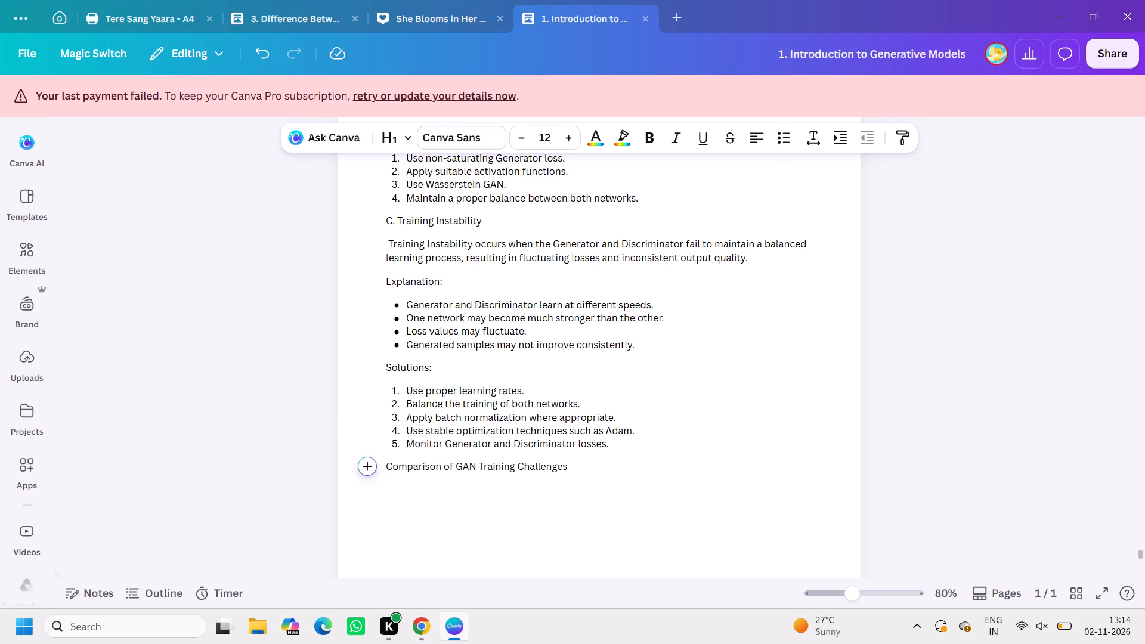
triple_click(430, 465)
left_click(430, 465)
key("ctrl+b")
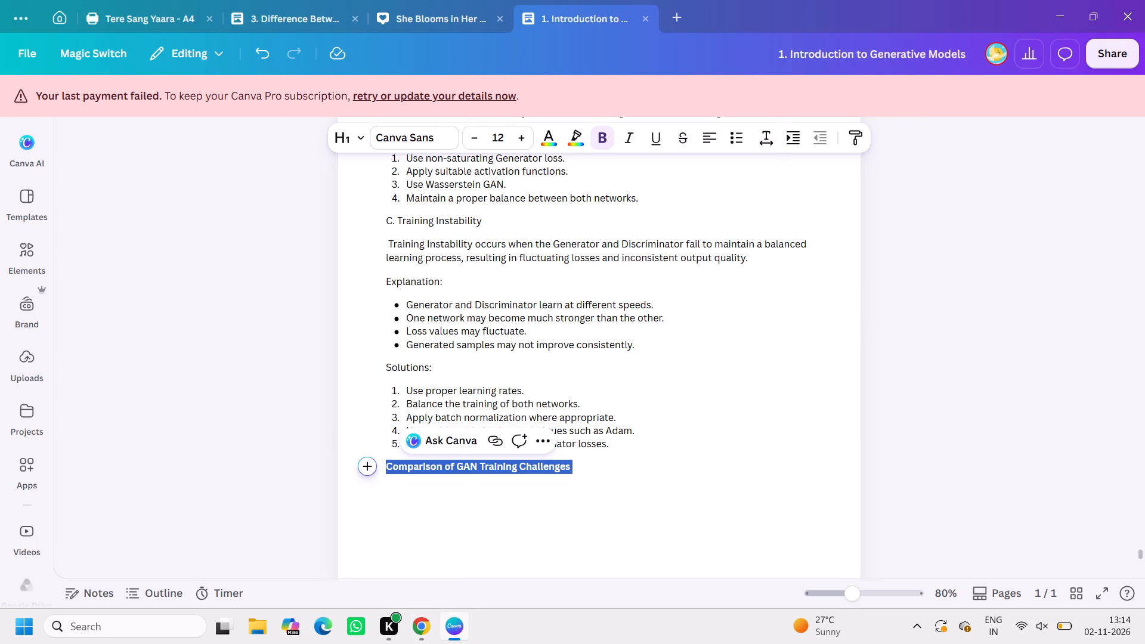
left_click(425, 621)
left_click(503, 522)
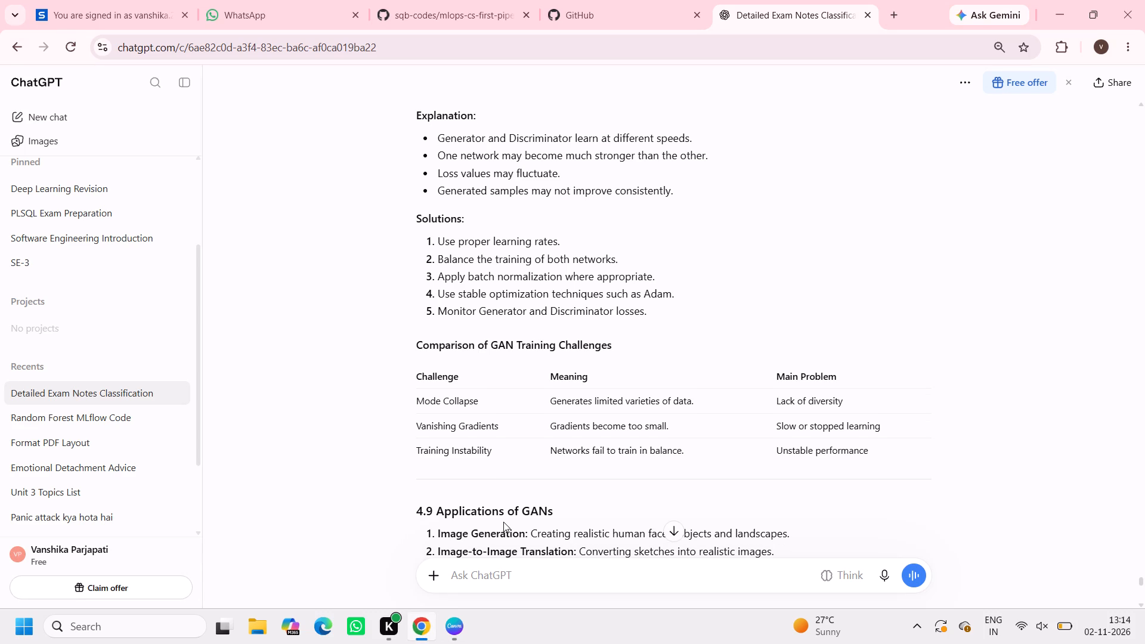
key("Print")
left_click_drag(407, 349, 541, 389)
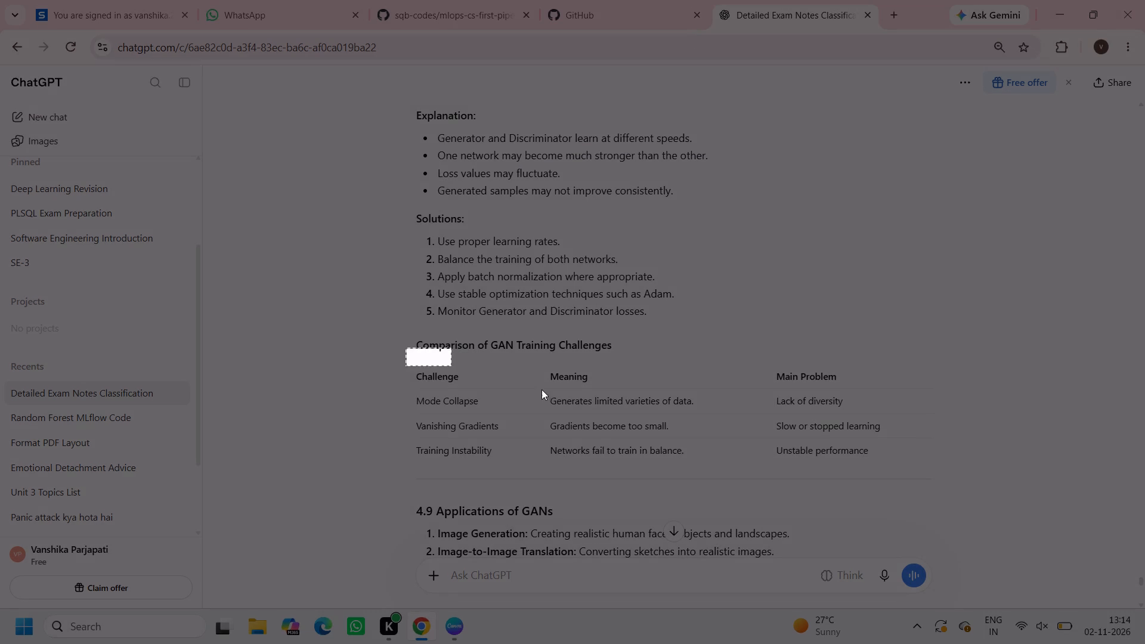
left_click_drag(541, 389, 916, 470)
key("Print")
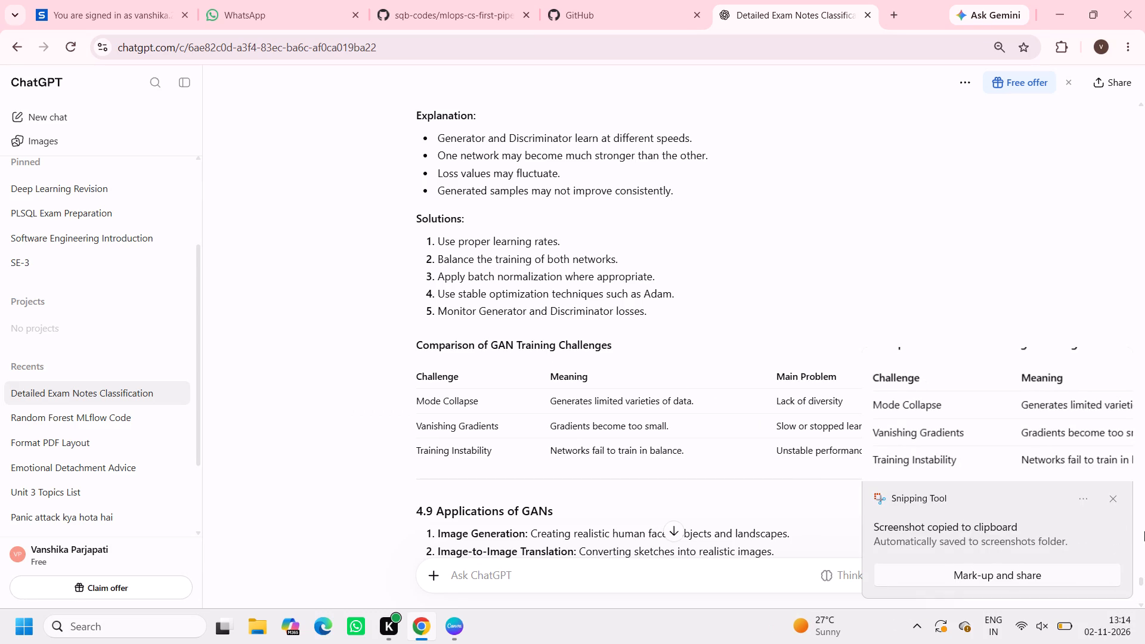
left_click(1120, 492)
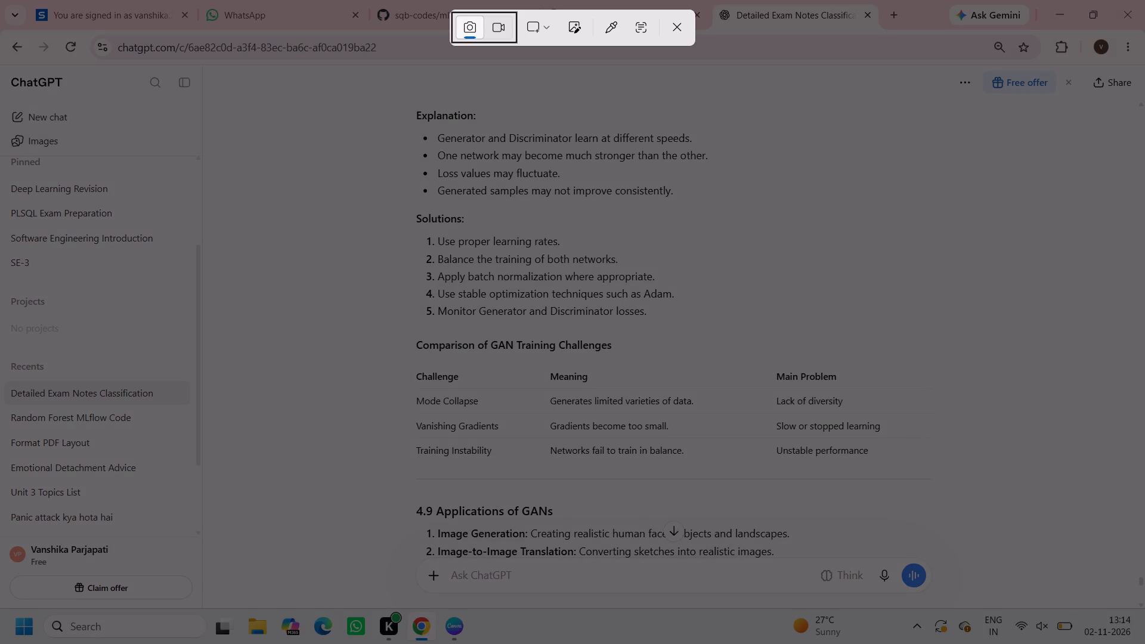
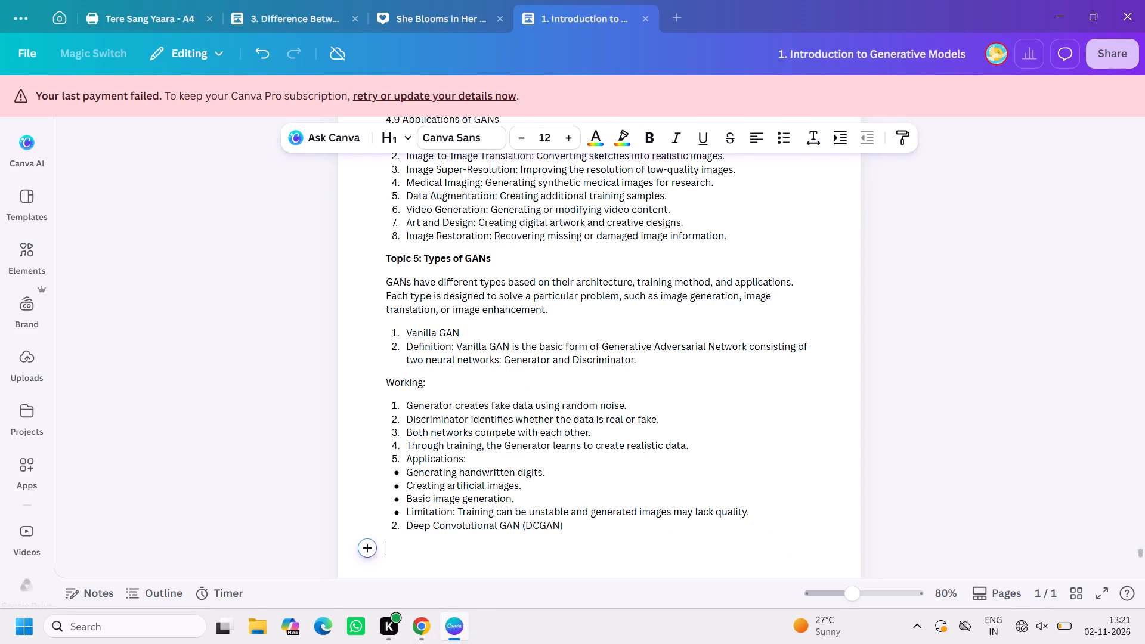
Remove the "Definition:" label and list numbering from the Vanilla GAN definition so it becomes a plain paragraph.
left_click_drag(456, 343, 389, 345)
key("BackSpace")
key("BackSpace")
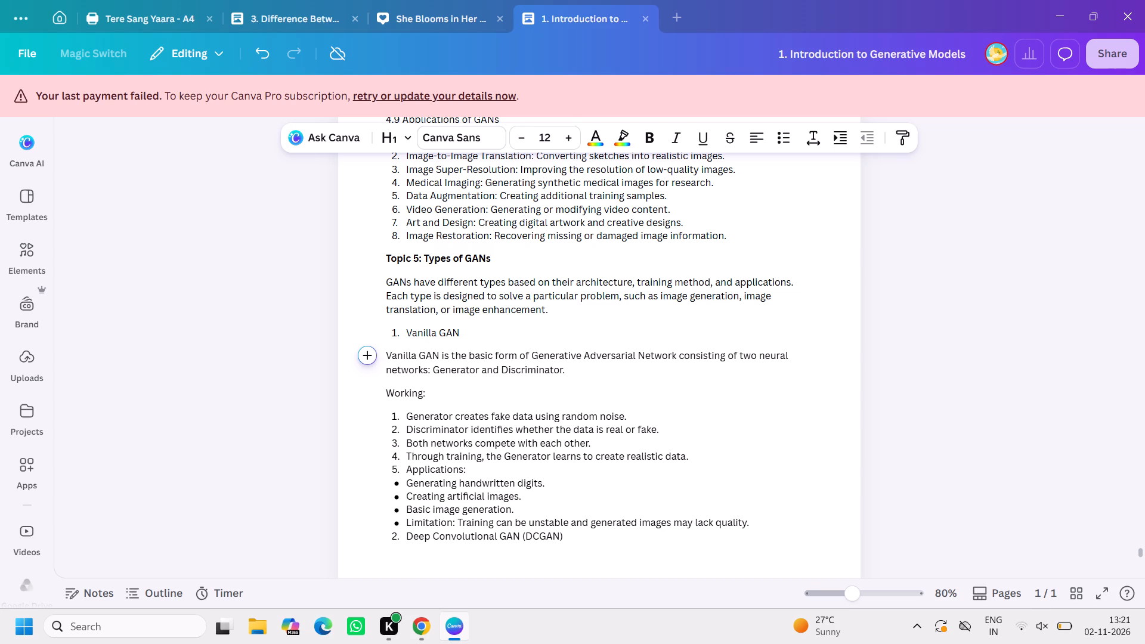
Remove the list numbering from the Vanilla GAN "Applications:" line and try to remove the bullet from the "Limitation" line.
left_click(401, 470)
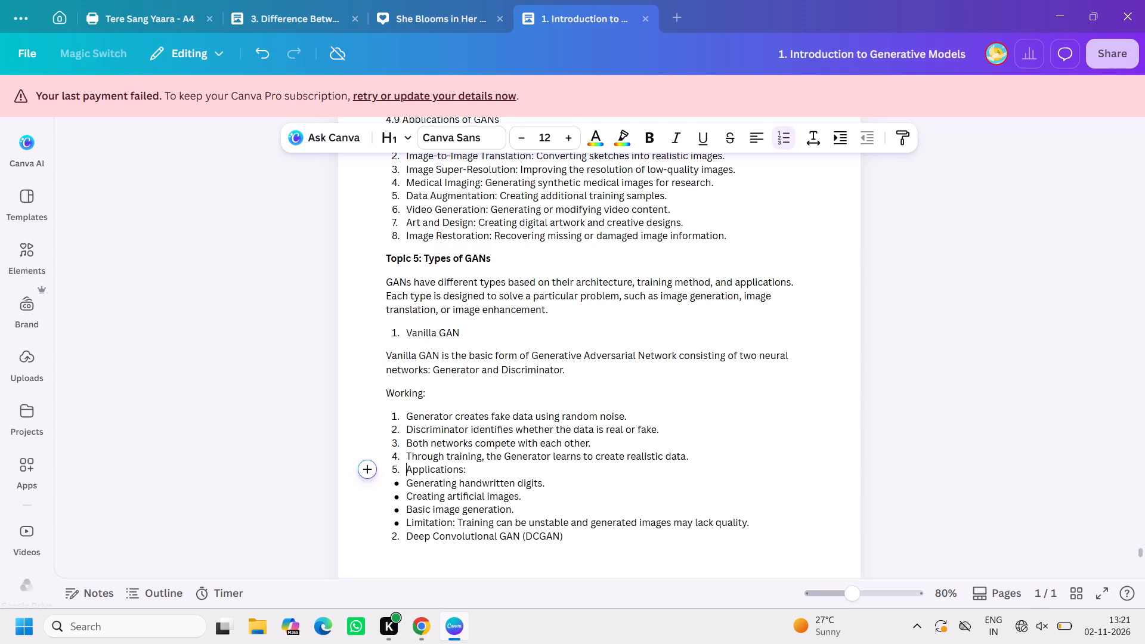
key("BackSpace")
left_click(403, 542)
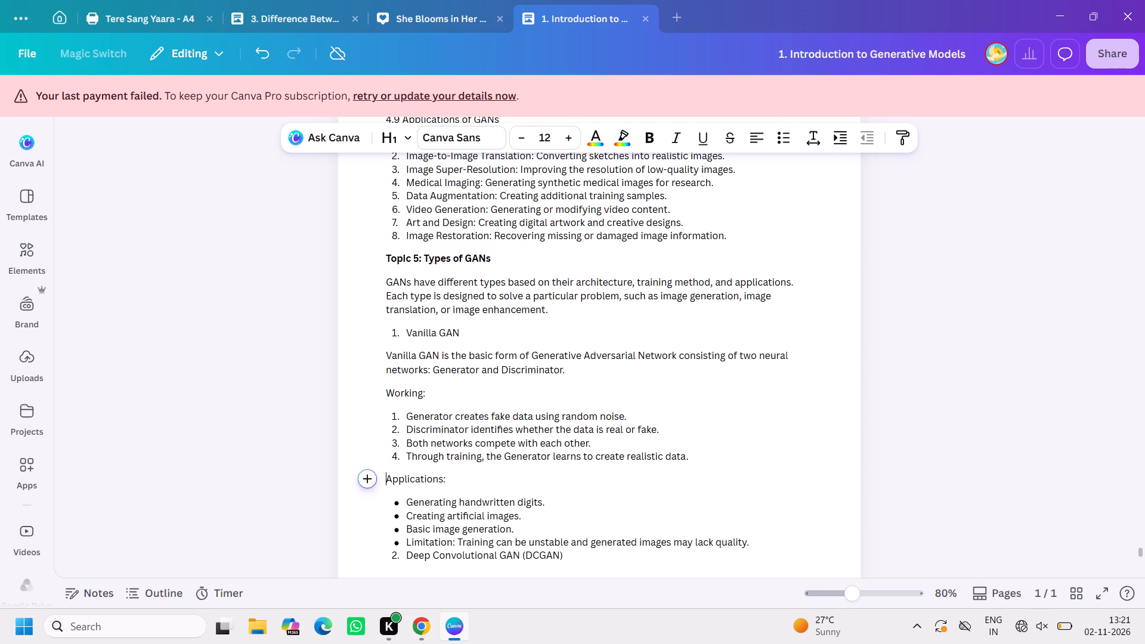
key("BackSpace")
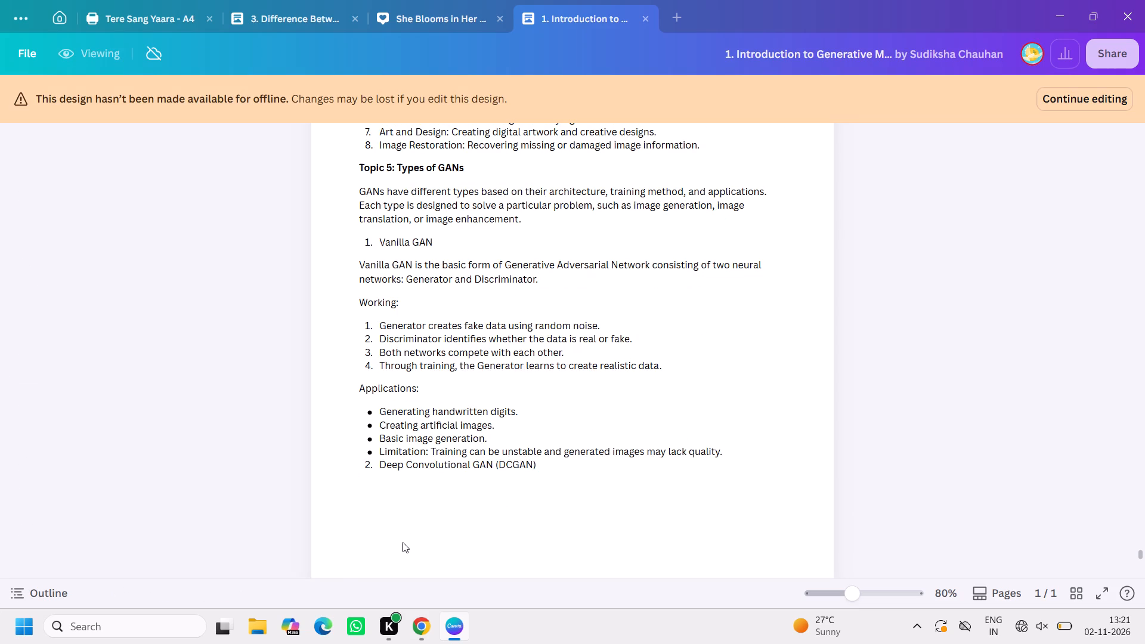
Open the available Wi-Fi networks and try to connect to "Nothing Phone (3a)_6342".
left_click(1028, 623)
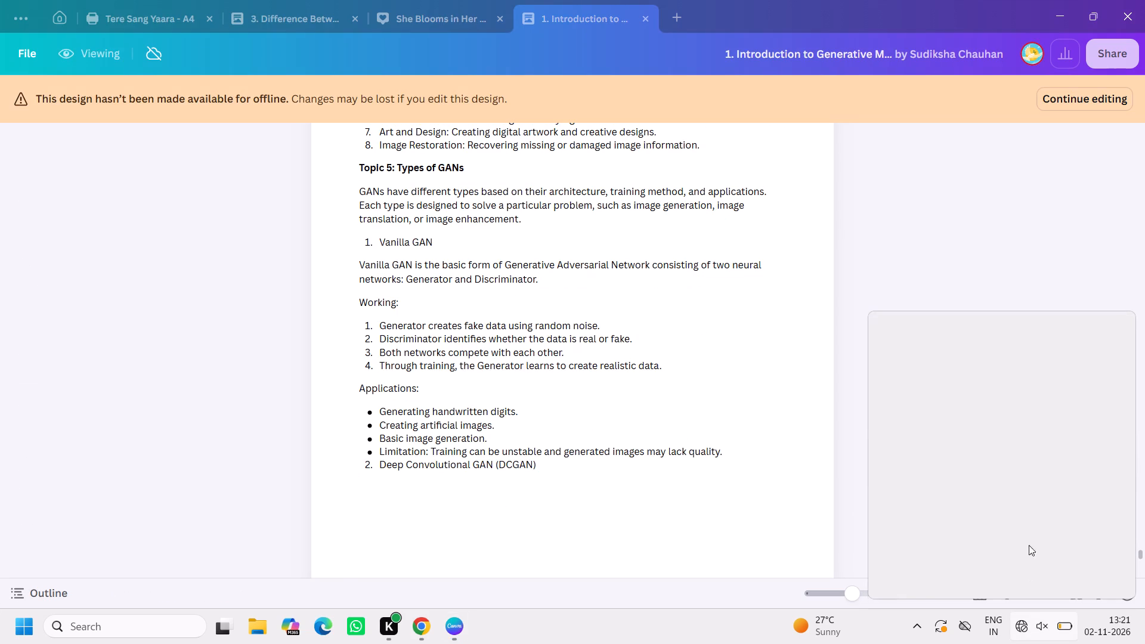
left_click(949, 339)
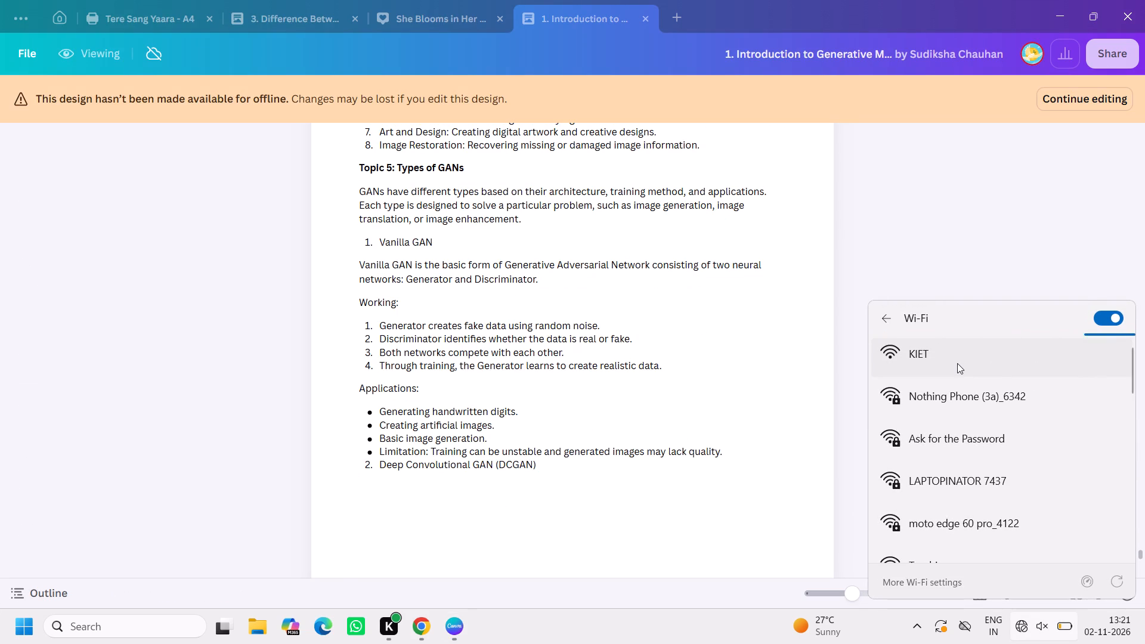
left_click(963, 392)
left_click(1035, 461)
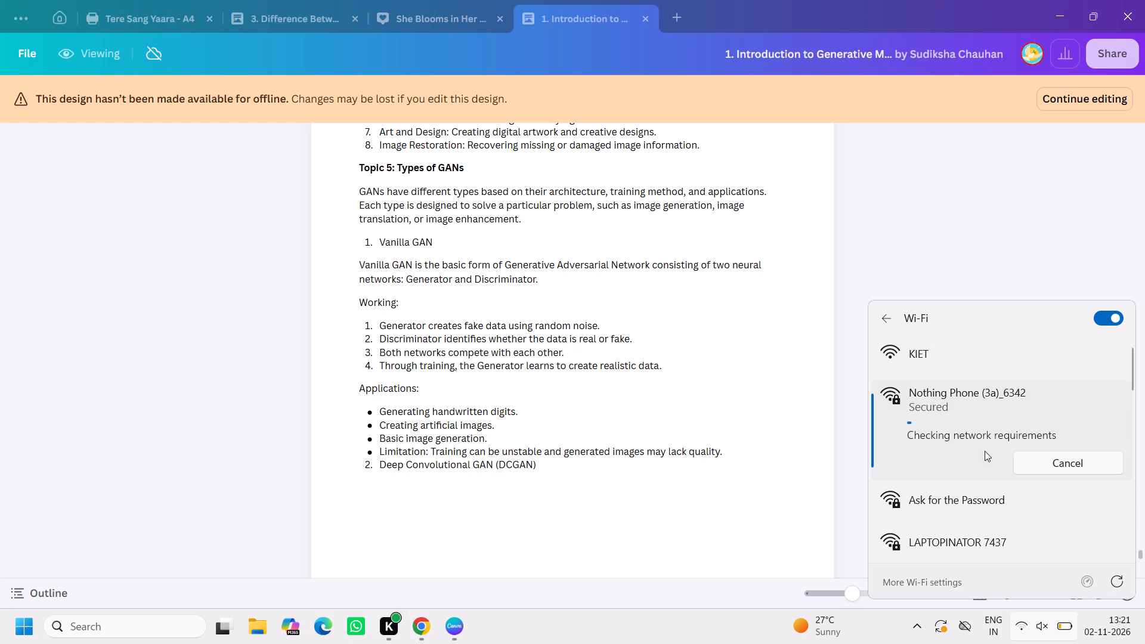
Connect to the open "KIET" Wi-Fi network instead.
left_click(993, 363)
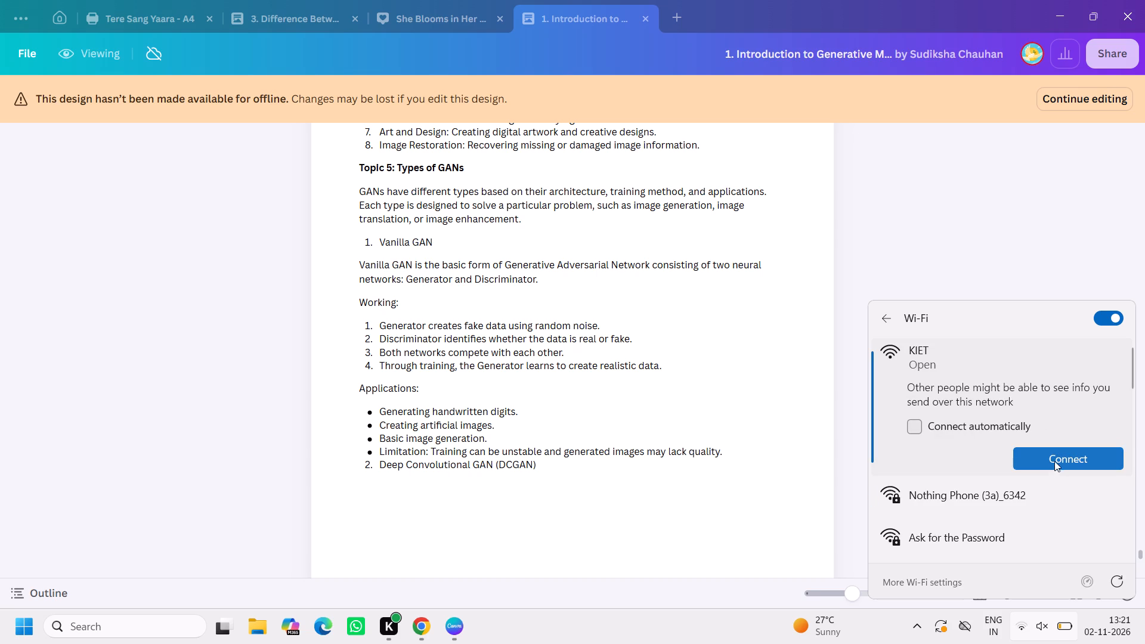
left_click(1057, 457)
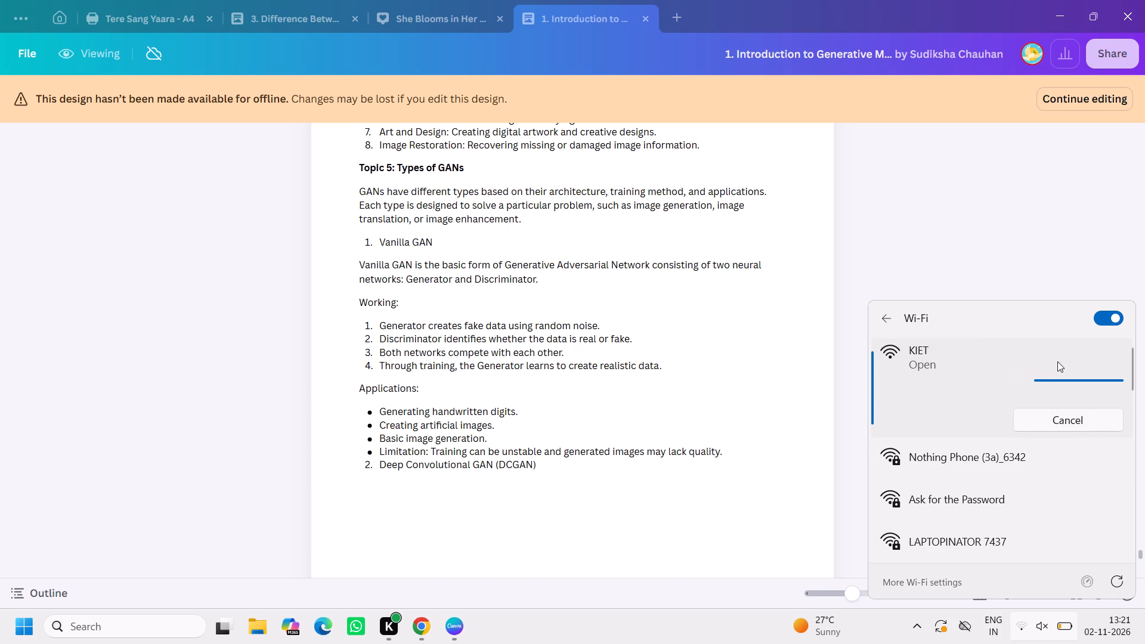
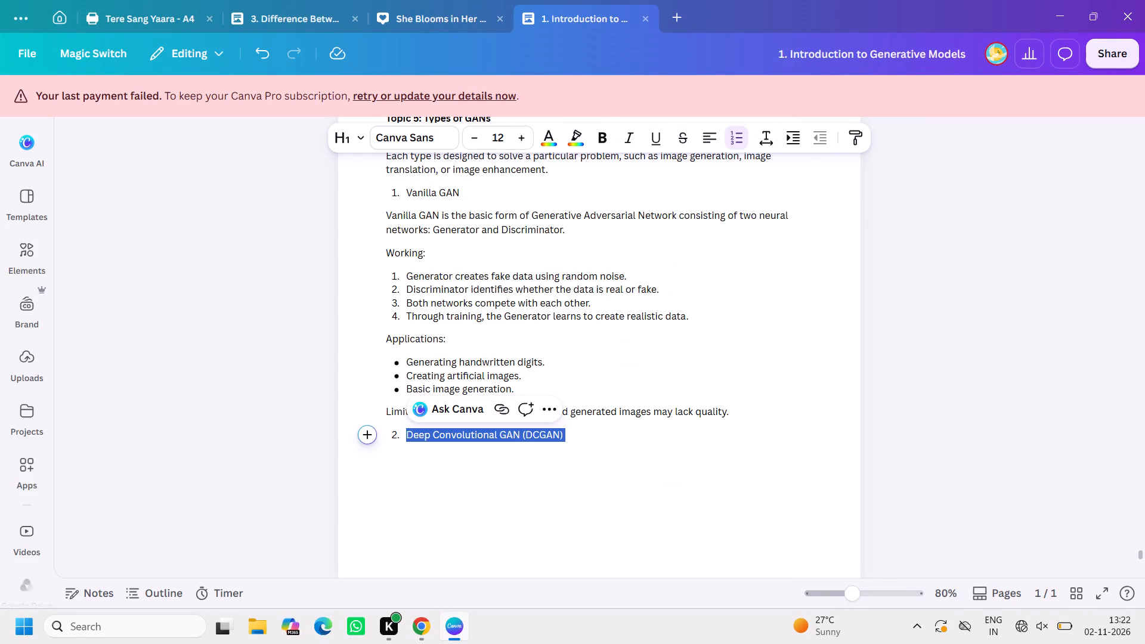
Make the "Deep Convolutional GAN (DCGAN)" and "Vanilla GAN" numbered headings under Topic 5 bold.
key("ctrl+b")
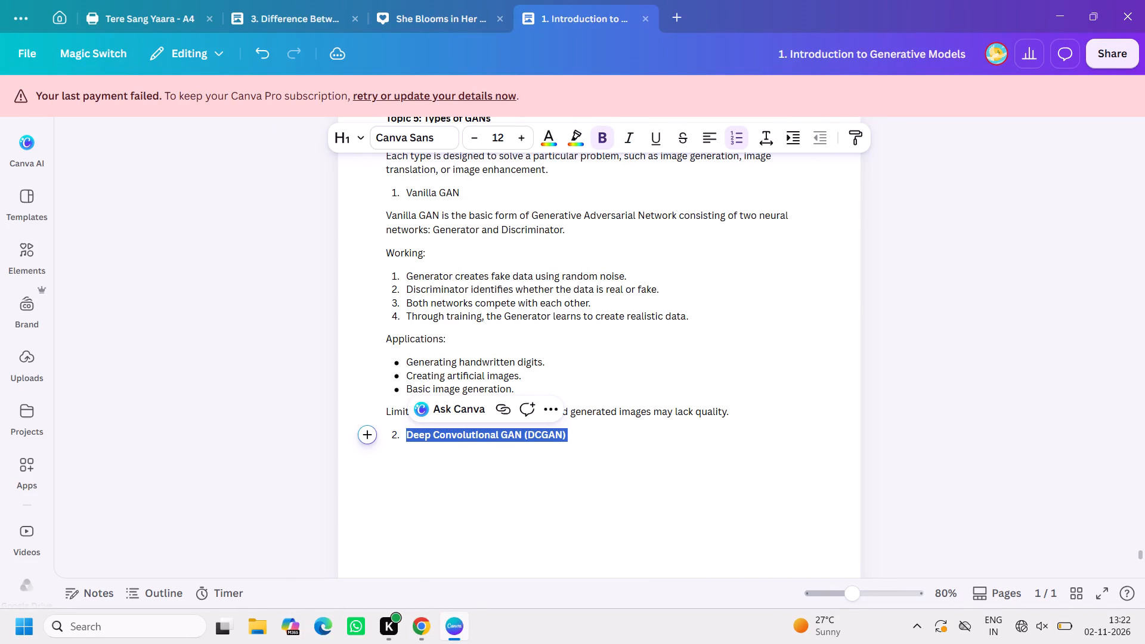
triple_click(431, 189)
left_click(431, 189)
key("ctrl+b")
left_click(442, 451)
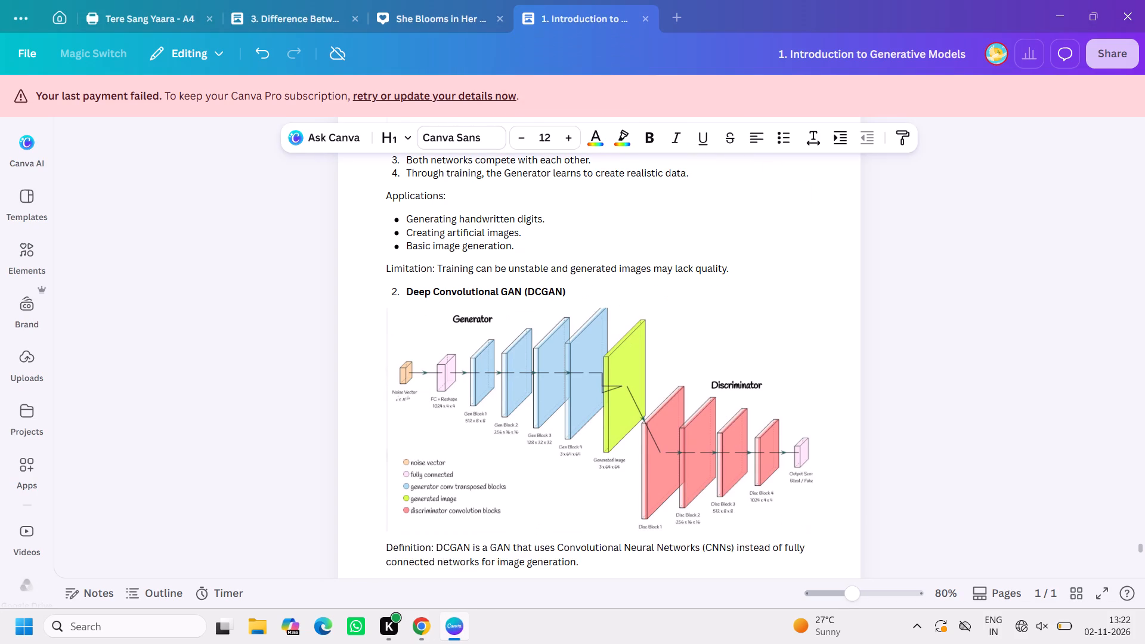
Remove the list formatting from the "Working:" and "Applications:" lines in the DCGAN section.
left_click(402, 408)
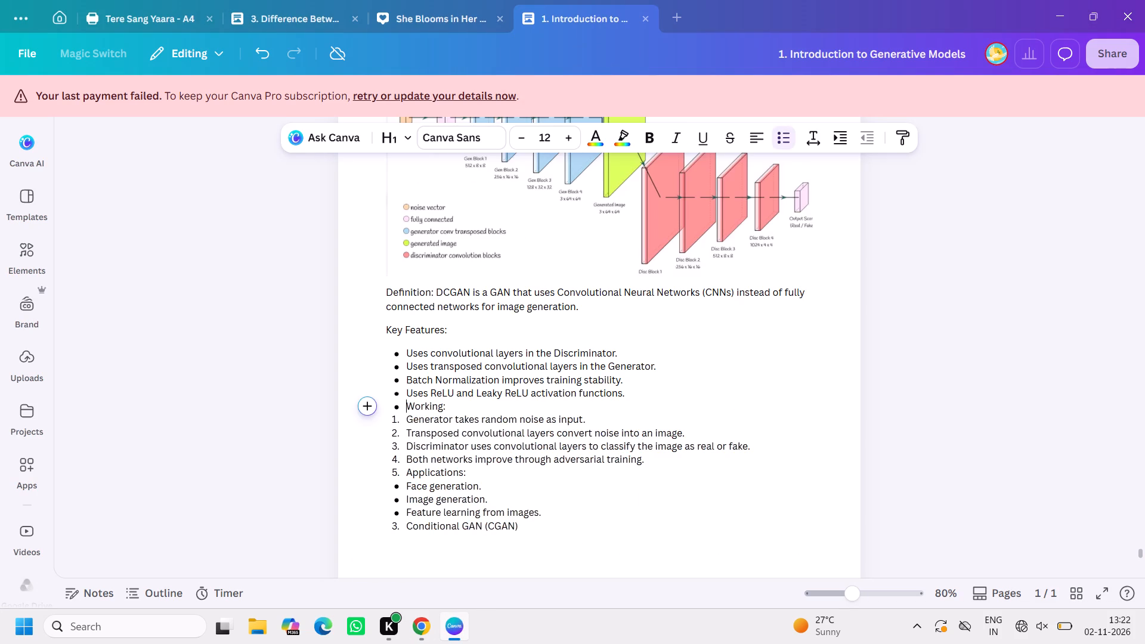
key("BackSpace")
left_click(400, 495)
key("BackSpace")
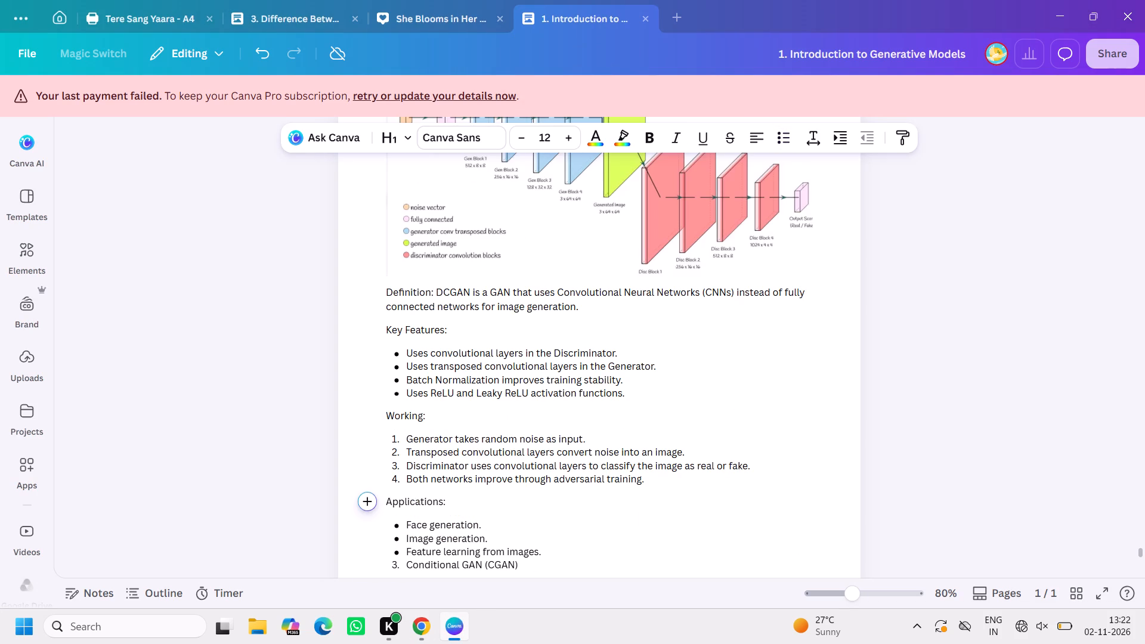
Insert an empty unbulleted line between "Feature learning from images." and the Conditional GAN (CGAN) heading.
left_click(547, 547)
key("Return")
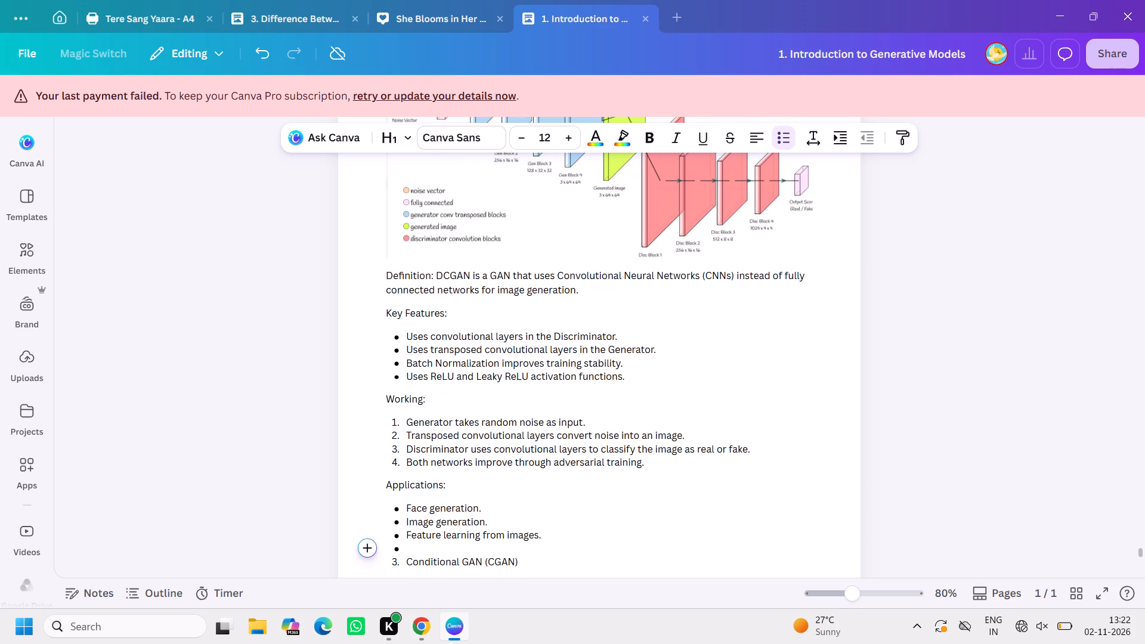
key("BackSpace")
scroll(490, 561, "down", 1)
key("BackSpace")
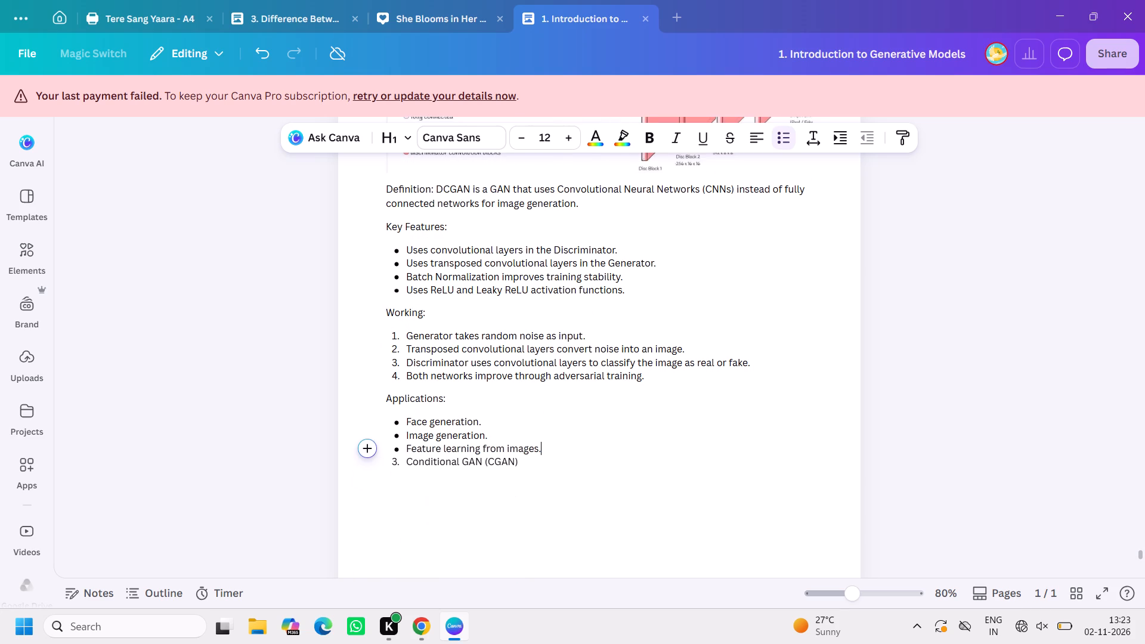
key("backslash")
key("BackSpace")
key("Return")
key("BackSpace")
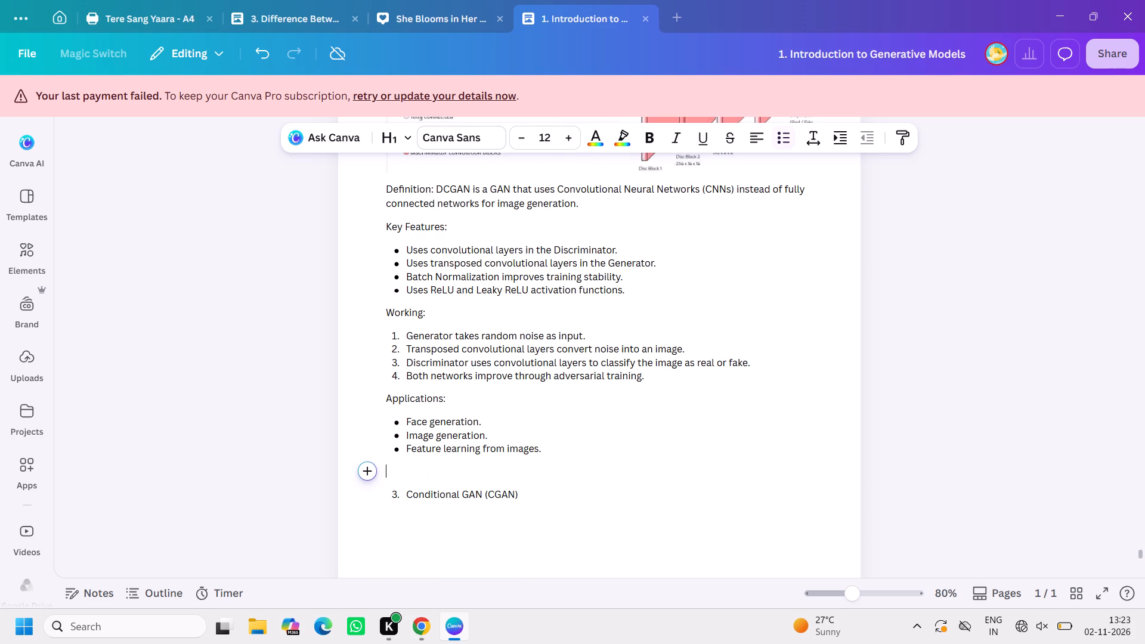
Make the "Conditional GAN (CGAN)" heading bold.
triple_click(503, 497)
left_click(503, 497)
key("ctrl+b")
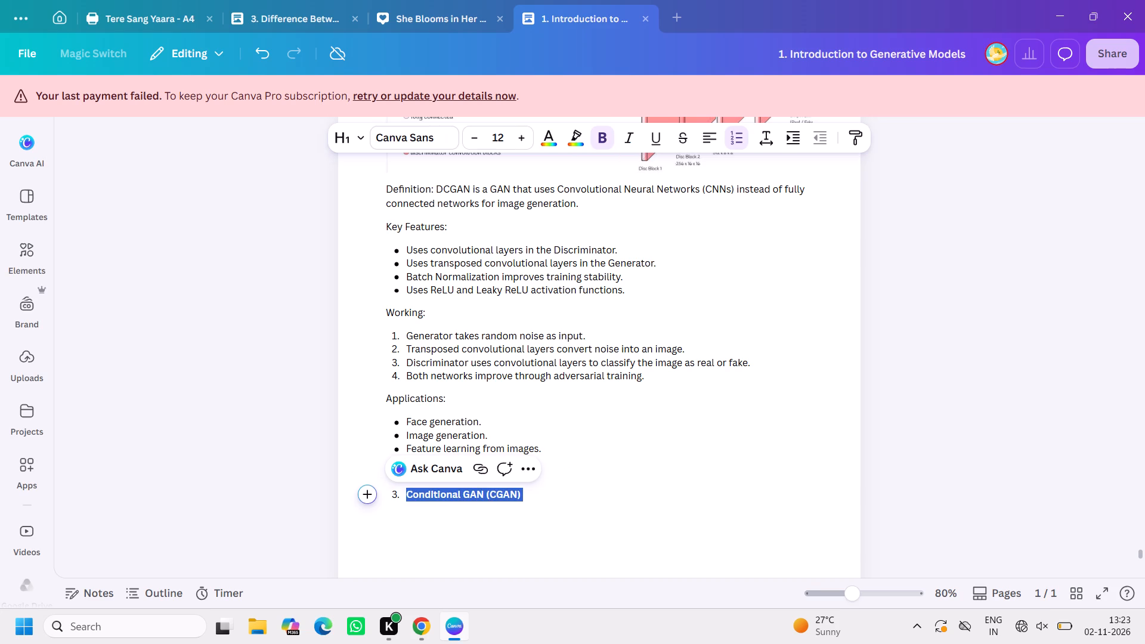
left_click(503, 497)
Enlarge the Conditional GAN diagram in ChatGPT and capture a screenshot of it.
left_click(424, 627)
left_click(543, 400)
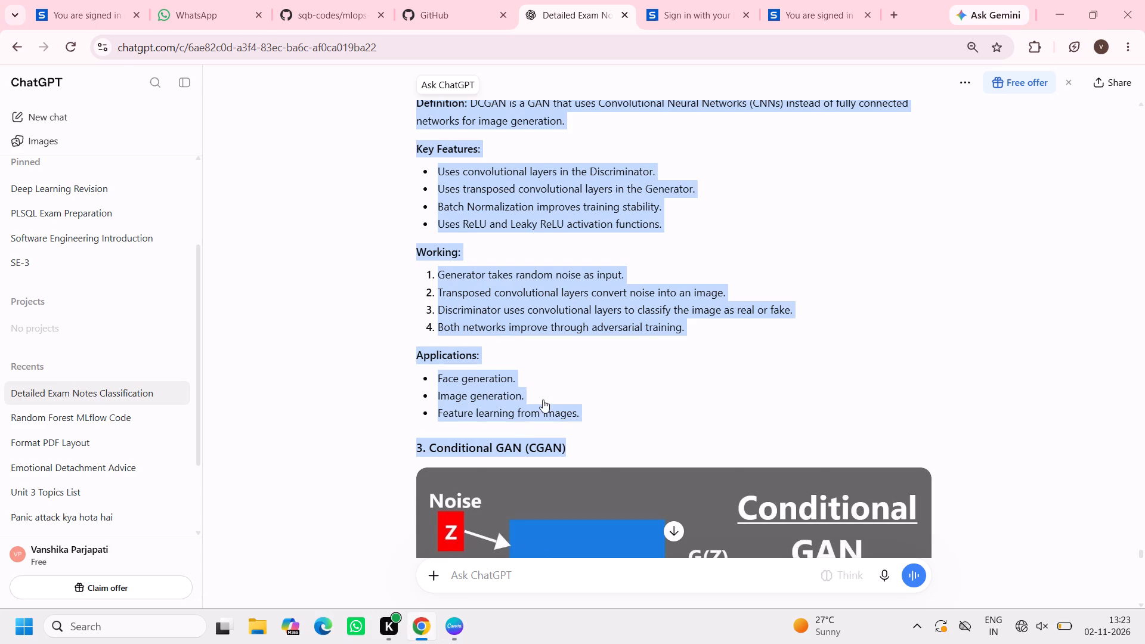
scroll(543, 400, "down", 3)
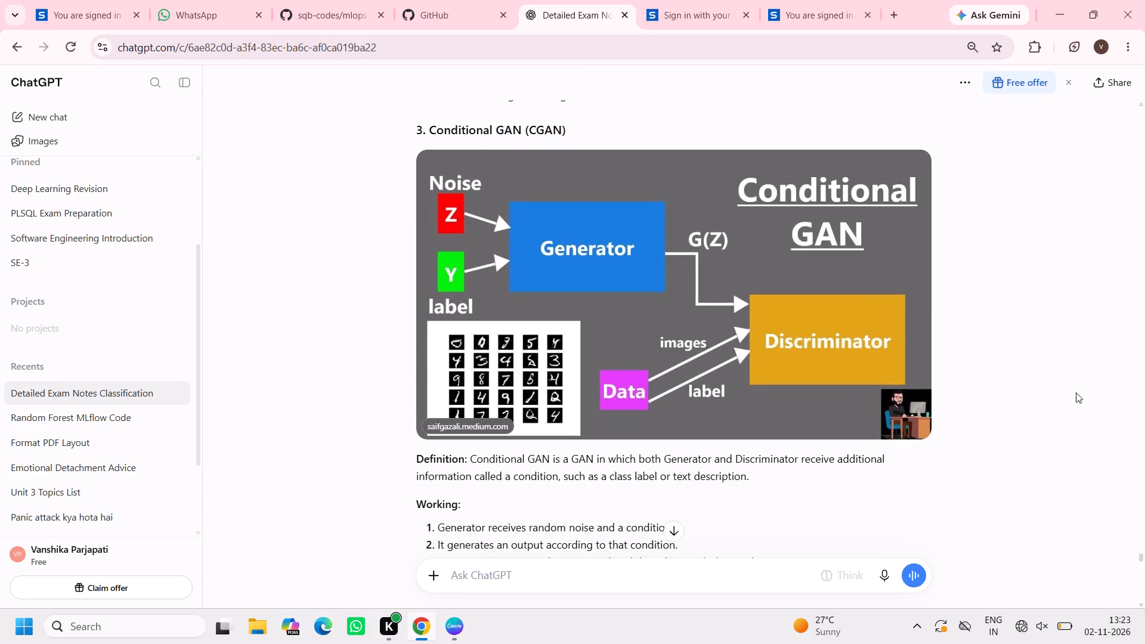
left_click(903, 356)
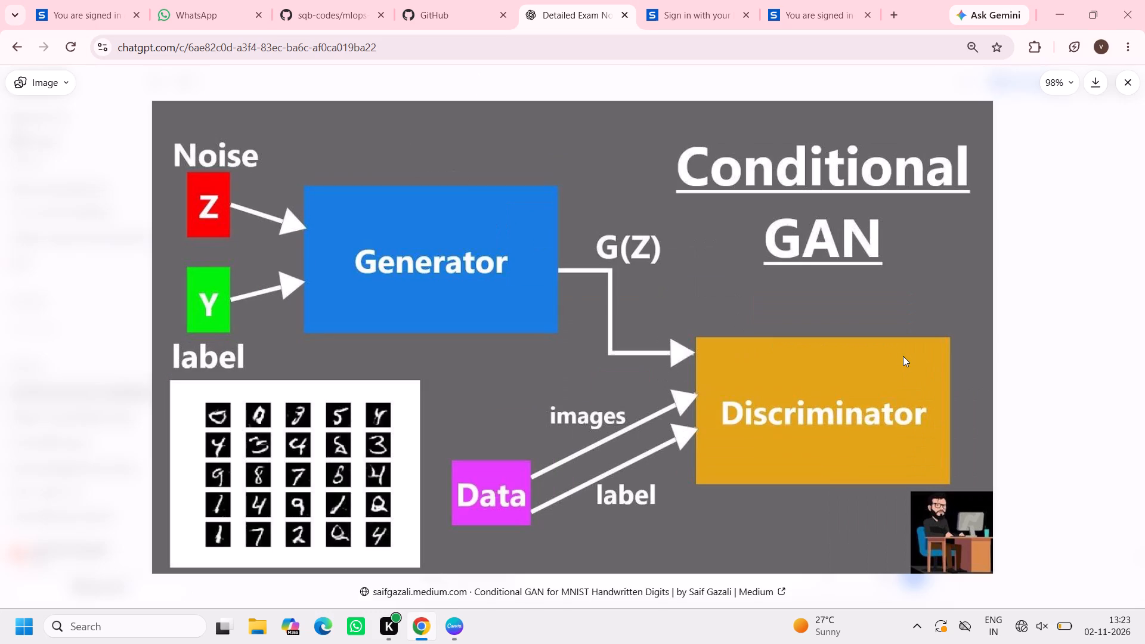
key("Print")
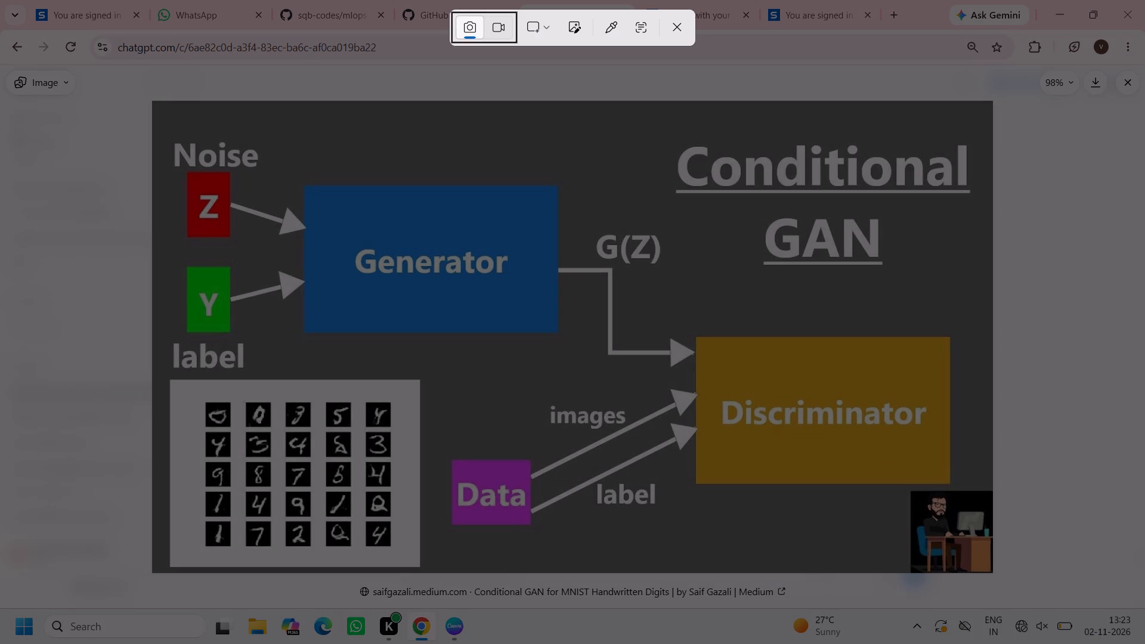
left_click_drag(156, 110, 839, 569)
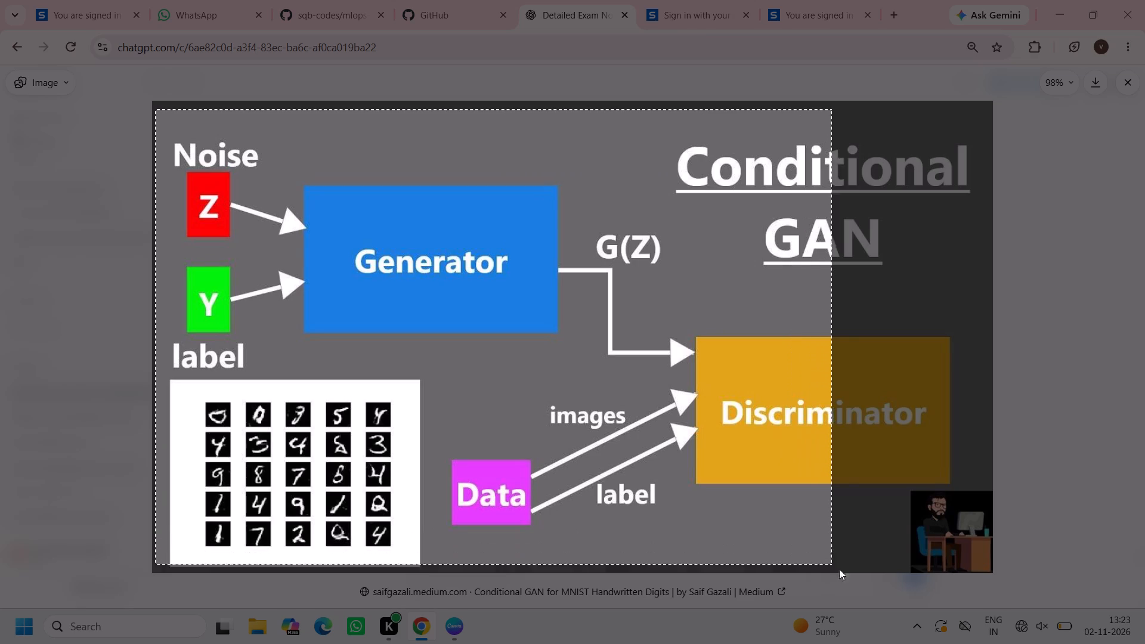
left_click_drag(839, 569, 870, 575)
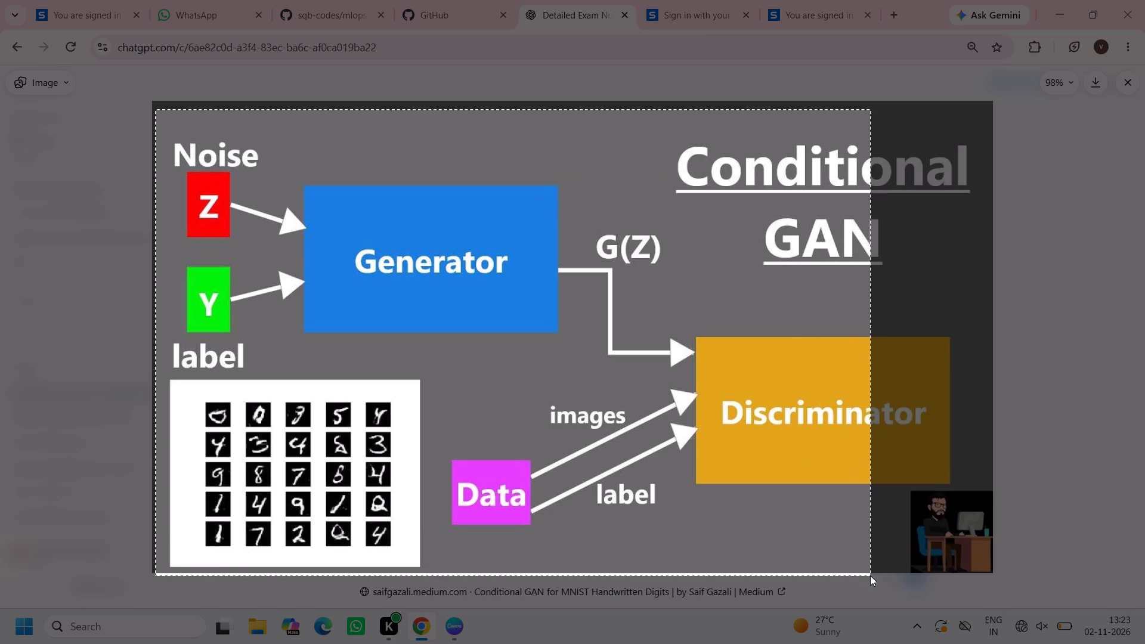
left_click_drag(870, 575, 880, 573)
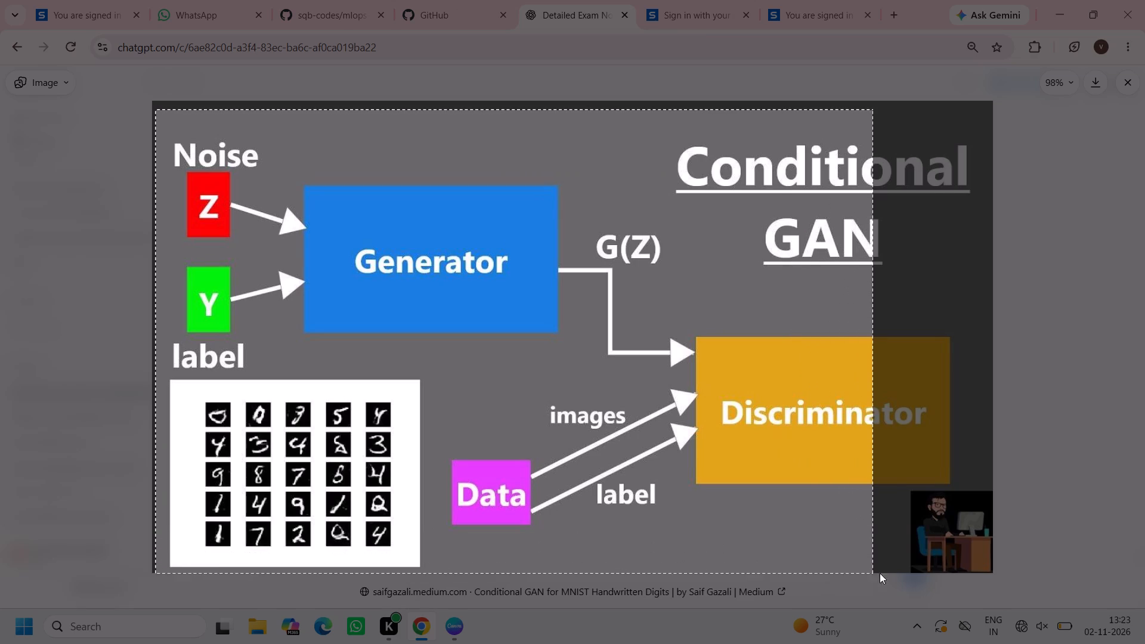
Extend the screenshot selection across the full Conditional GAN diagram and capture it.
left_click_drag(880, 573, 985, 570)
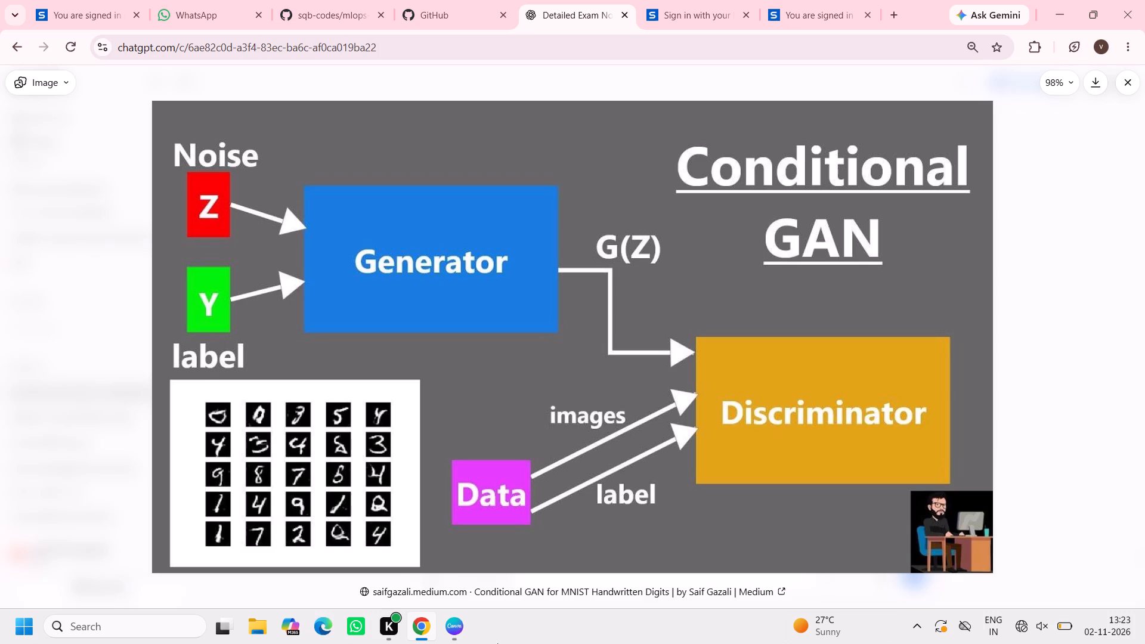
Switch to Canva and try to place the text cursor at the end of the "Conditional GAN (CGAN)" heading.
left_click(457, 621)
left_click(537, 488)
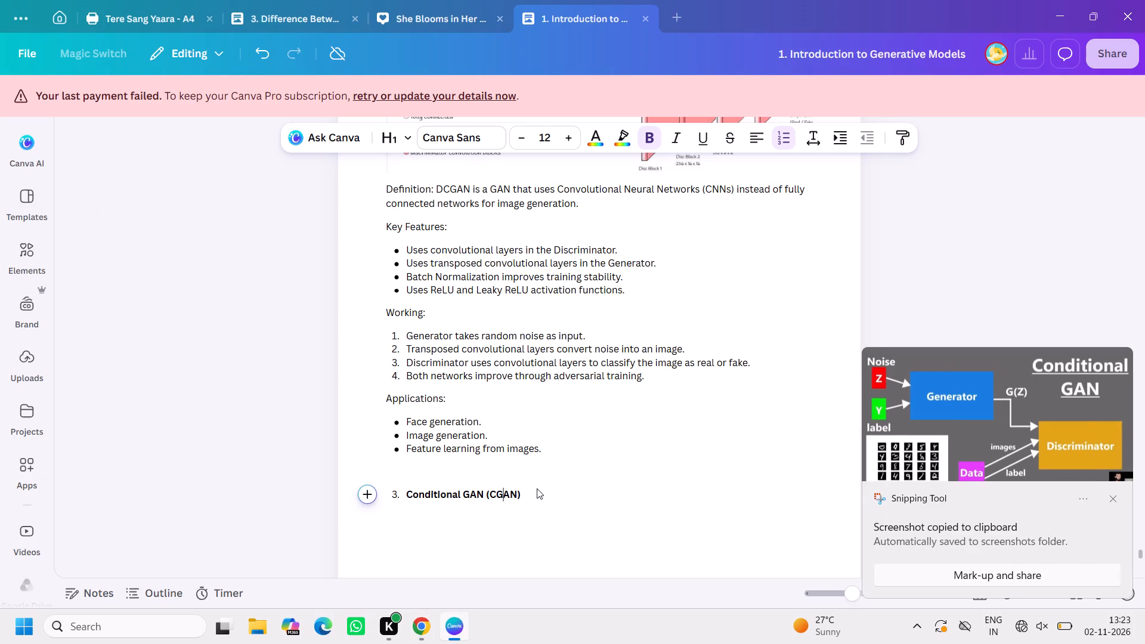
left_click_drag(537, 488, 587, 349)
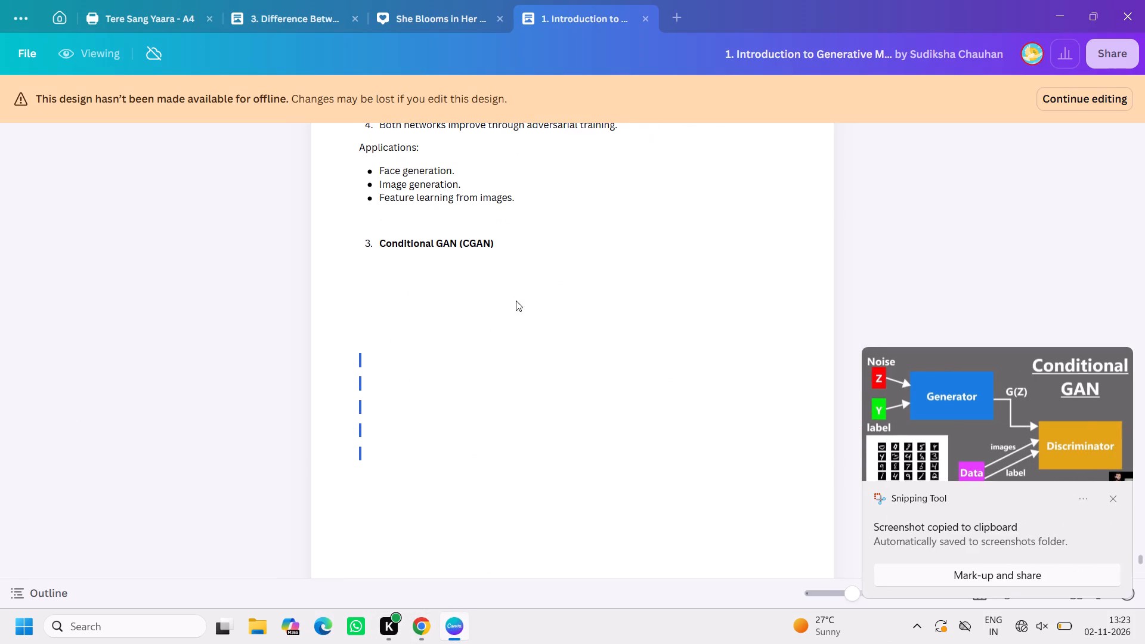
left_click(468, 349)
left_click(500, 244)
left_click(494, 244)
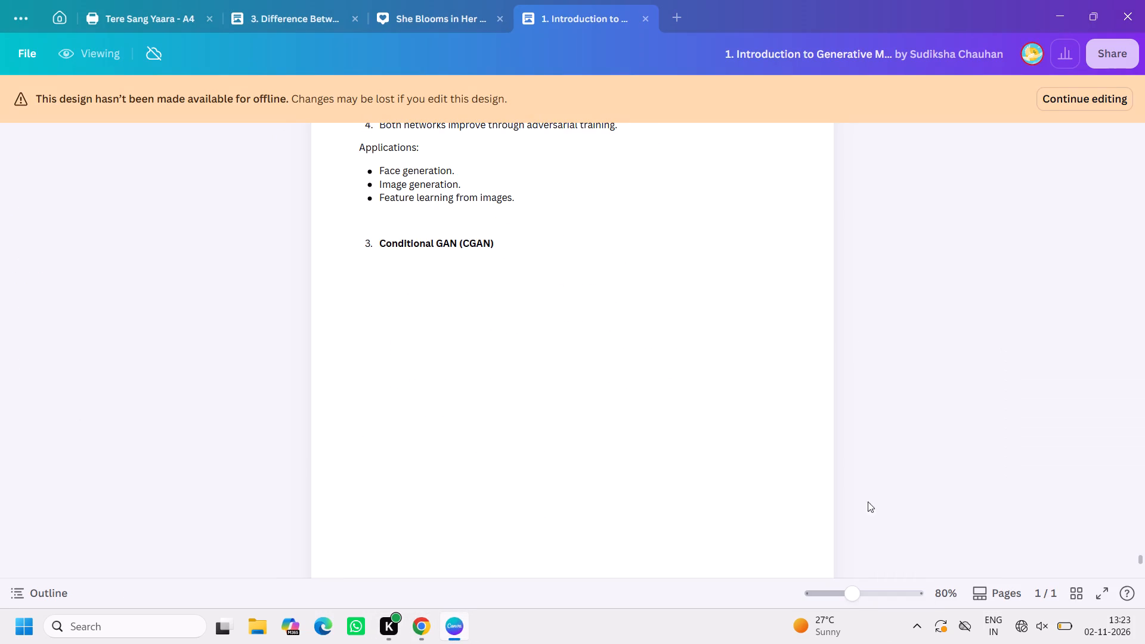
Connect to the KIET Wi-Fi network and open its browser sign-in.
left_click(1023, 622)
left_click(947, 347)
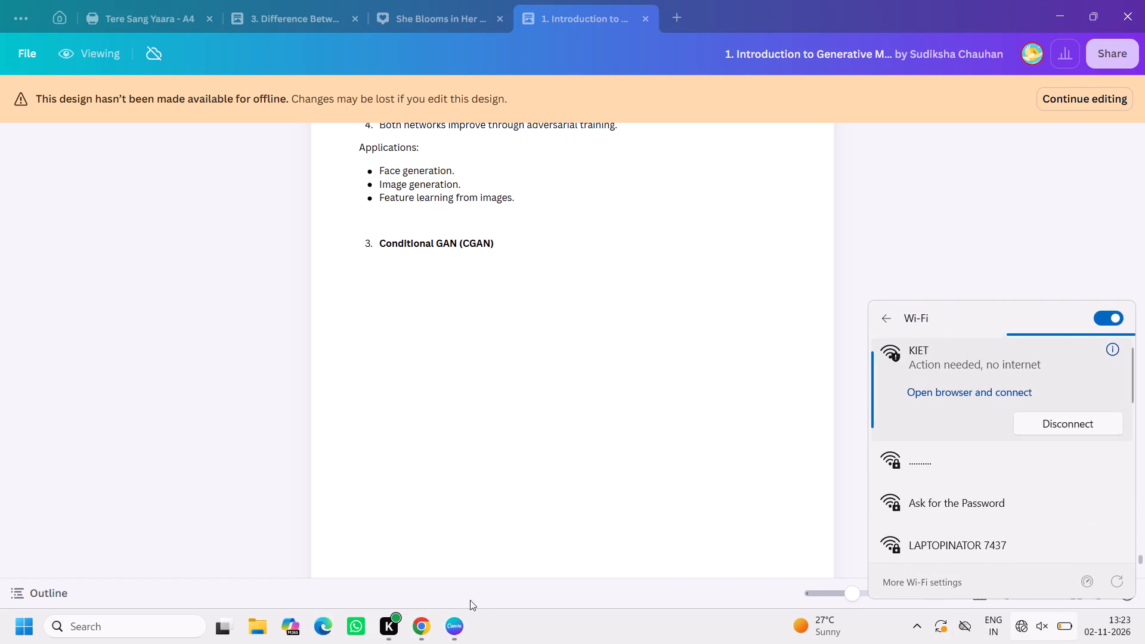
left_click(914, 389)
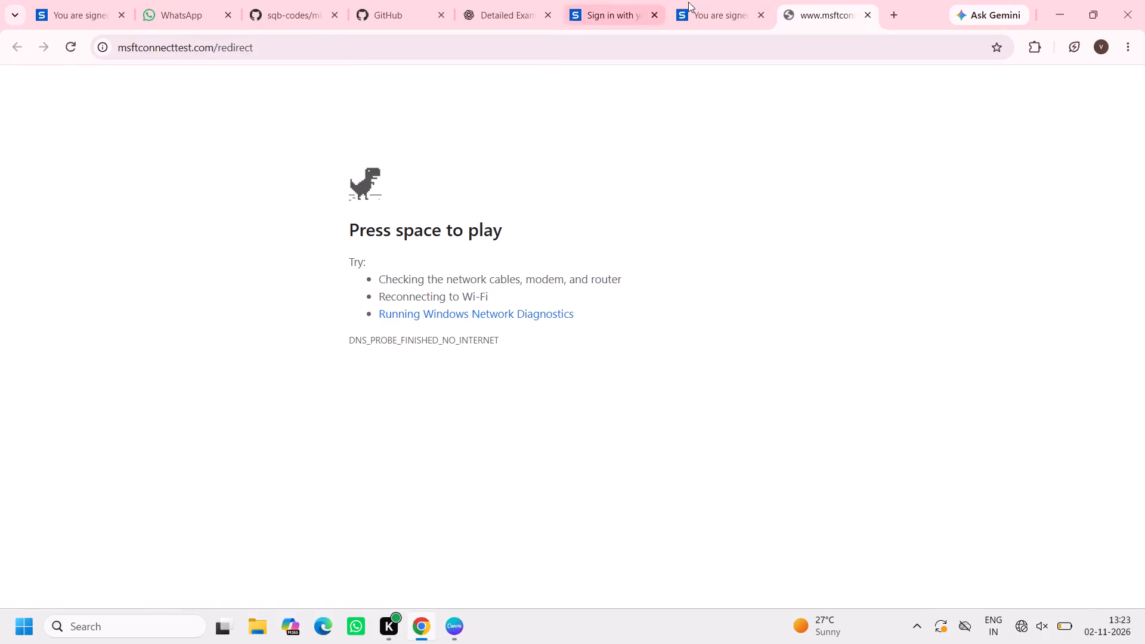
Sign out of the KIET University network portal on the already open portal page.
left_click(733, 6)
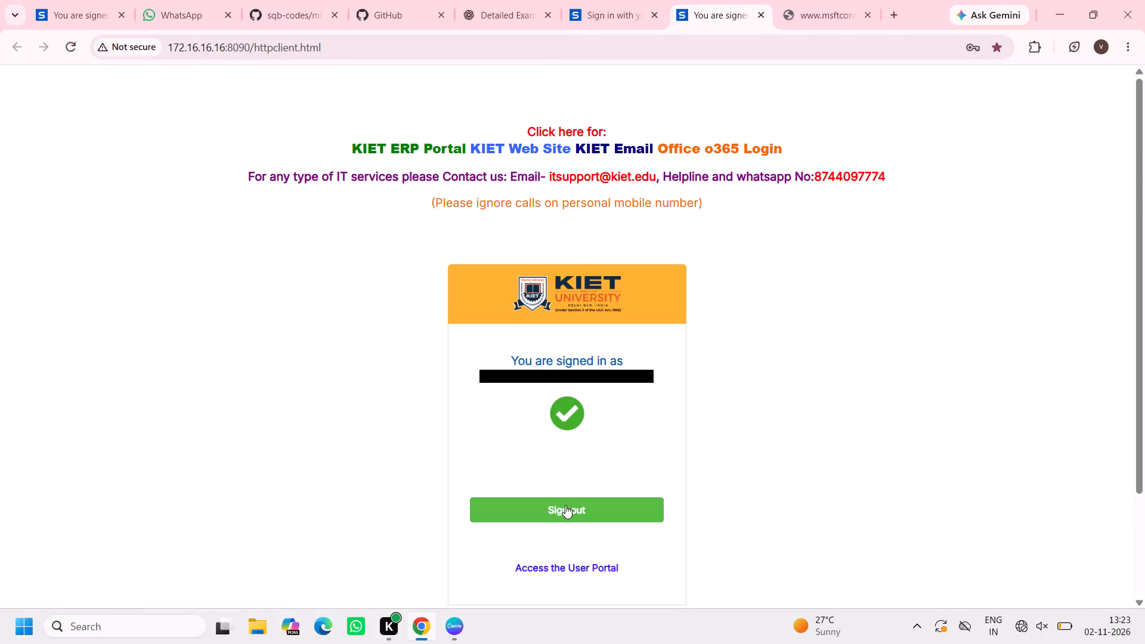
left_click(566, 504)
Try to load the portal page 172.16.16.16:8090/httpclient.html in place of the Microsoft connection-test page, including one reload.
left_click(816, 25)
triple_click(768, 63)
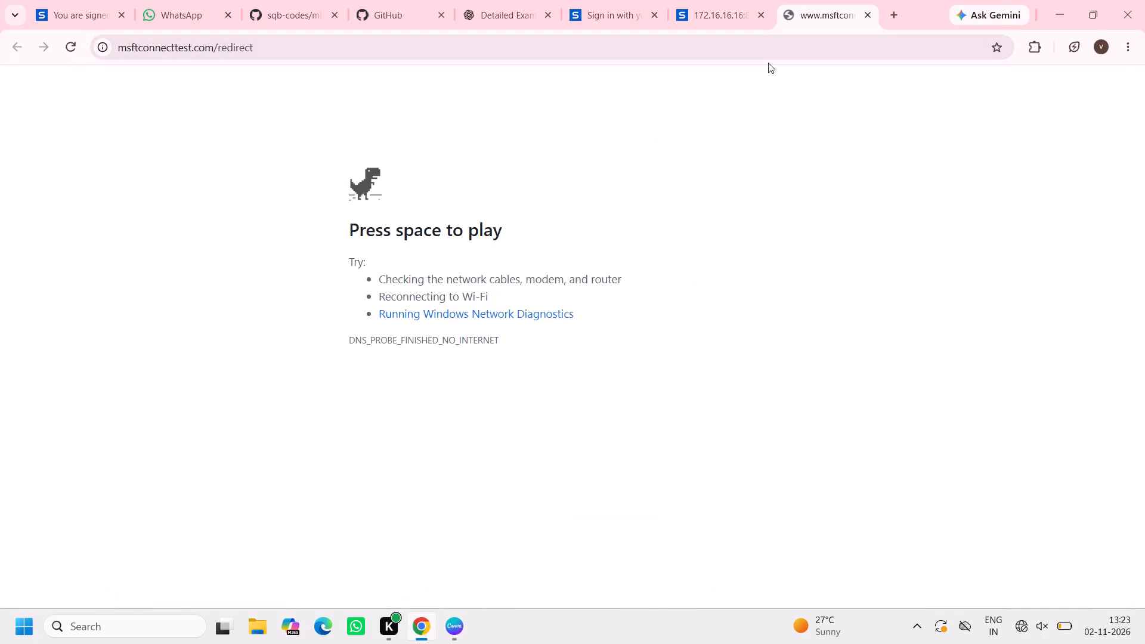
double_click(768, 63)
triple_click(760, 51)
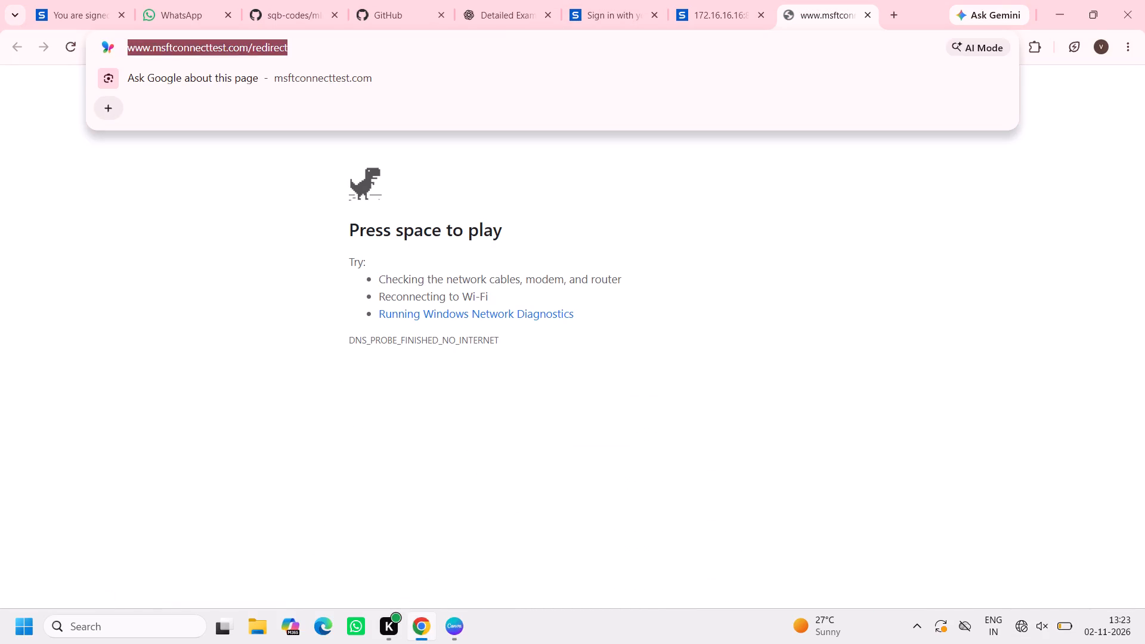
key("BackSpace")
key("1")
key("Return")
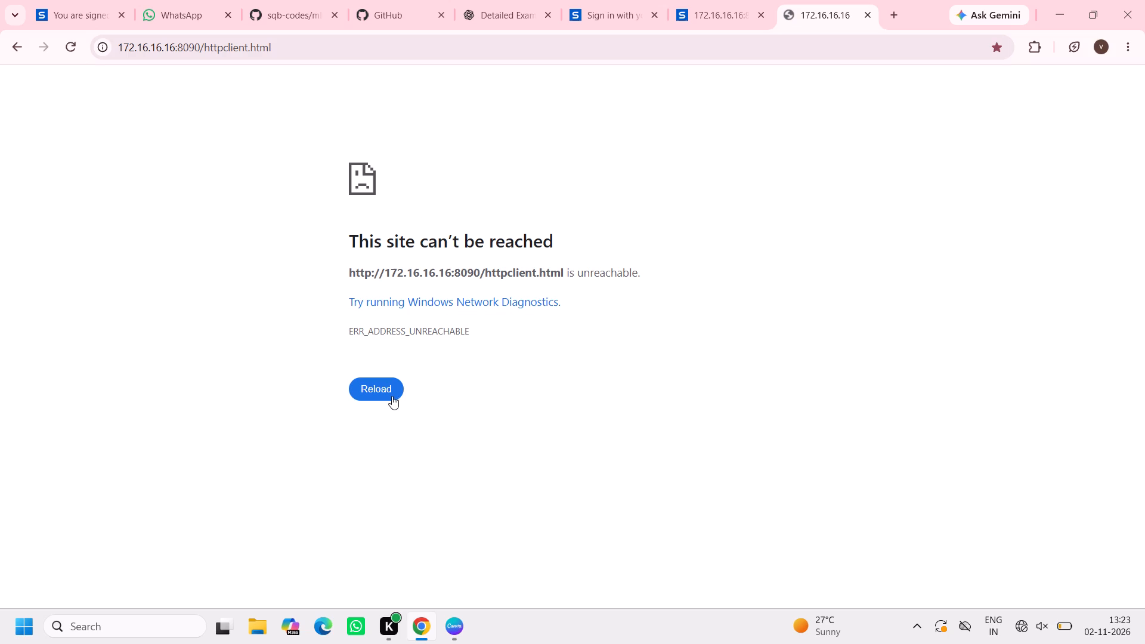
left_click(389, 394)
Return to the open KIET University portal page and retry signing out of the network session.
left_click(698, 0)
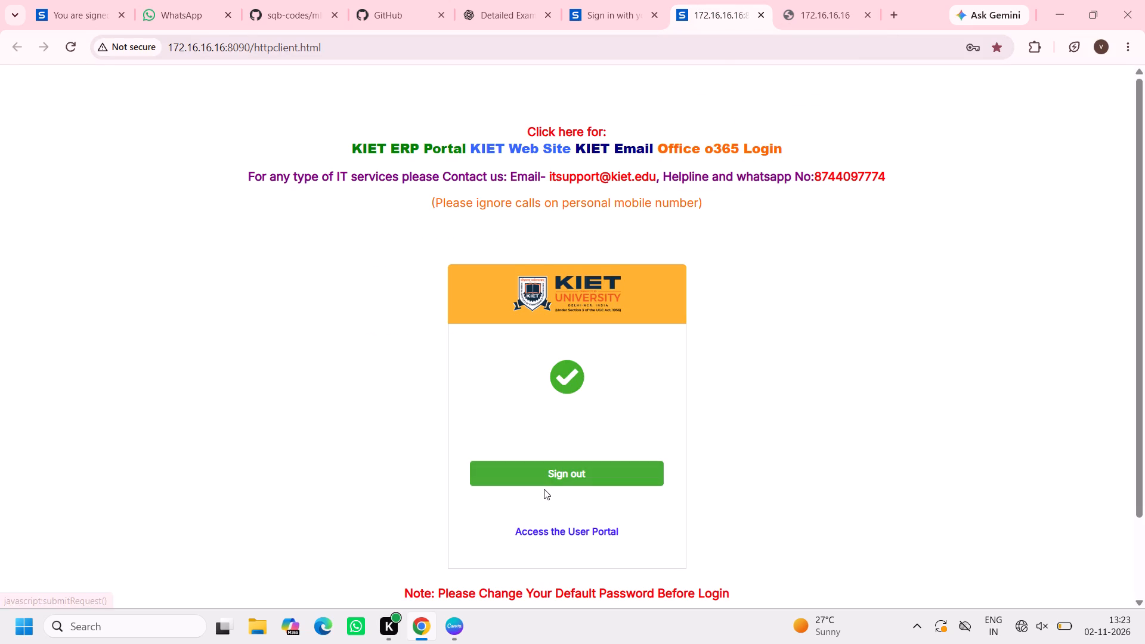
left_click(584, 456)
left_click(581, 460)
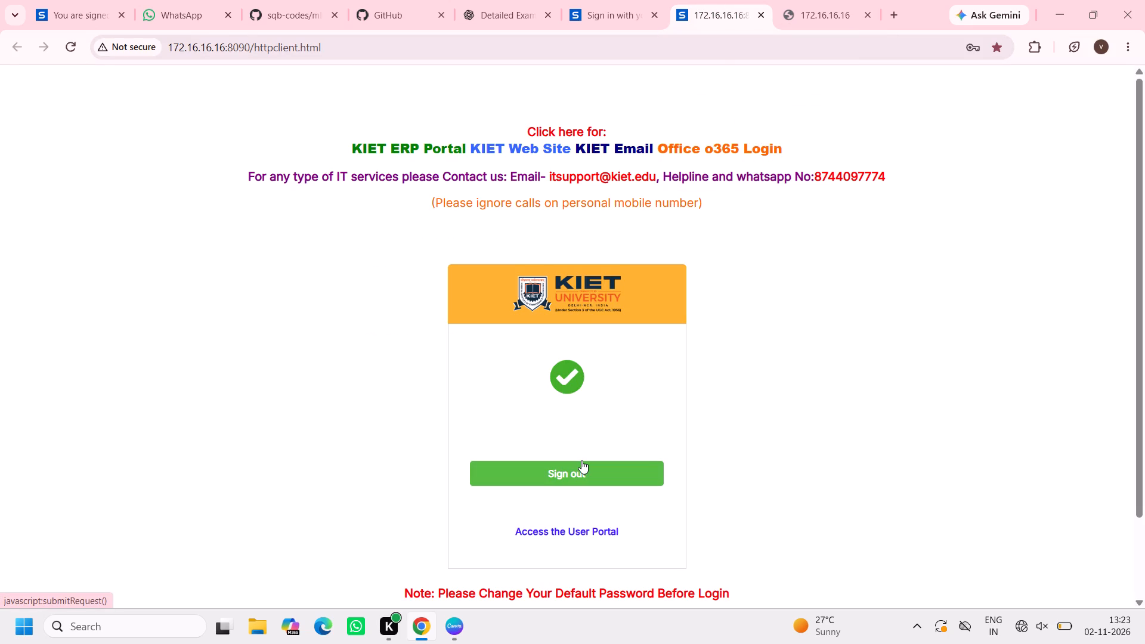
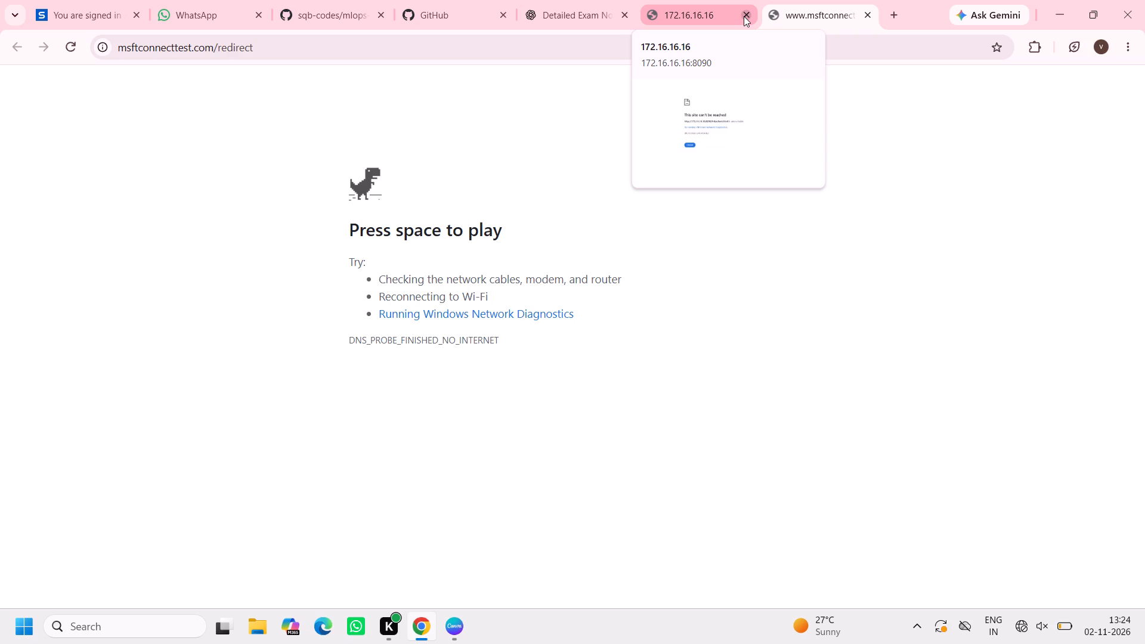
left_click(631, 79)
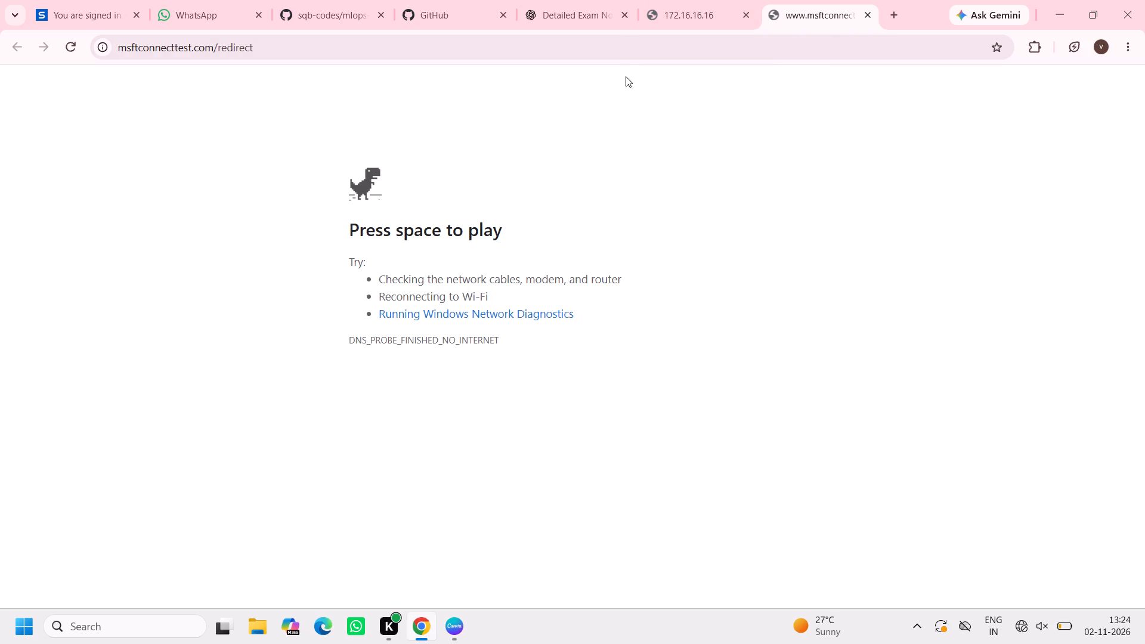
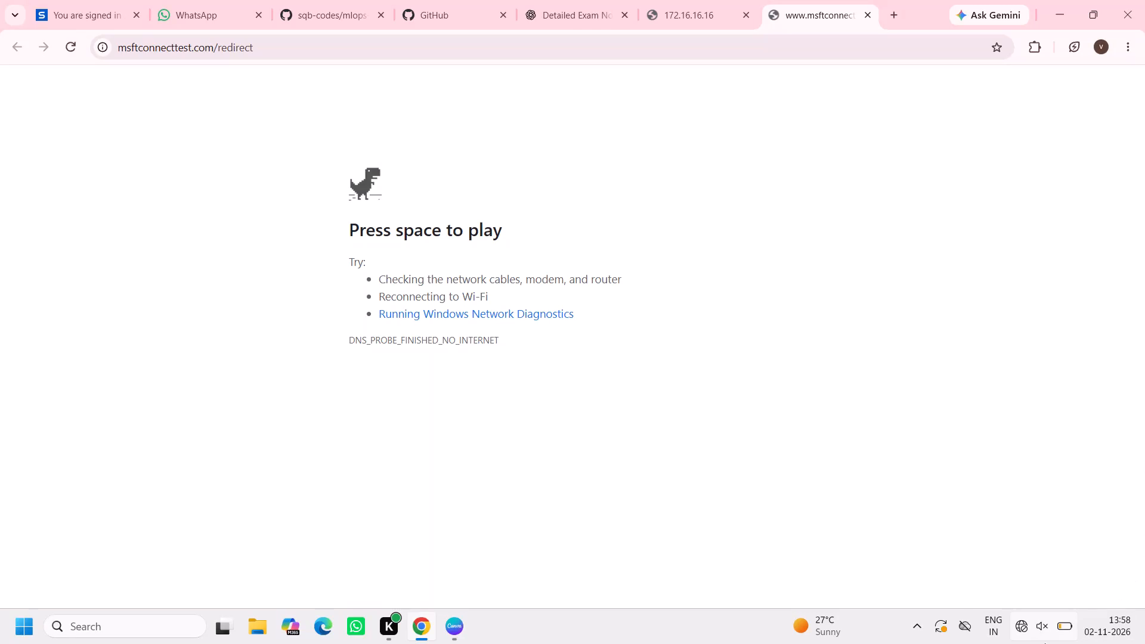
Select the open KIET network among the available Wi-Fi networks to reconnect the computer to the internet.
left_click(1020, 633)
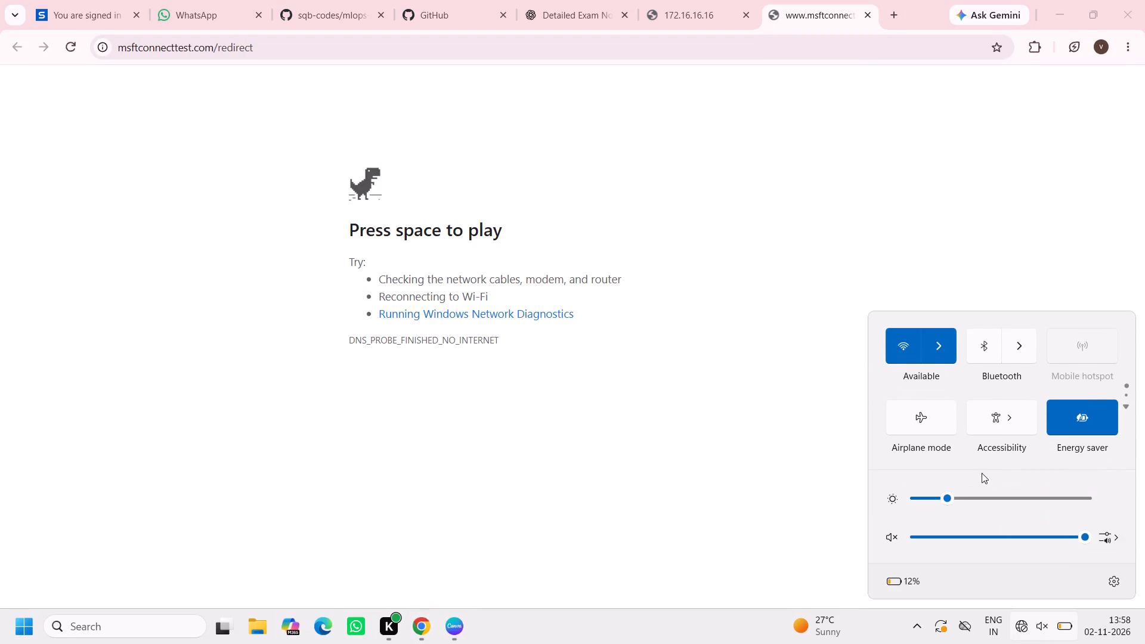
left_click(929, 342)
left_click(944, 355)
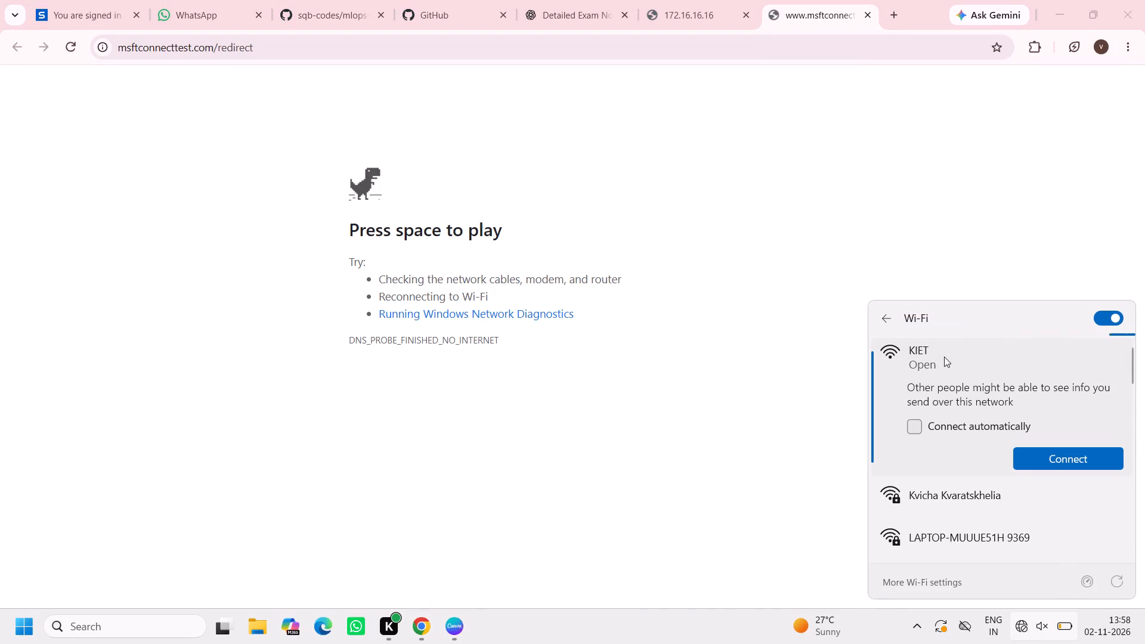
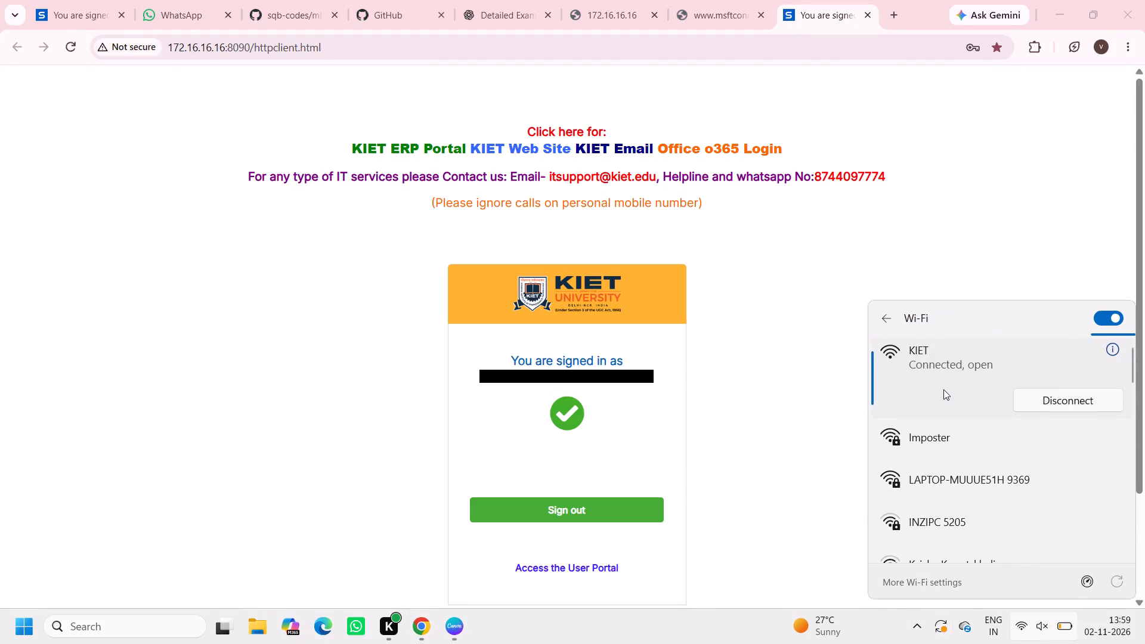
Turn on the laptop's mobile hotspot while staying connected to the KIET Wi-Fi network.
left_click(1024, 618)
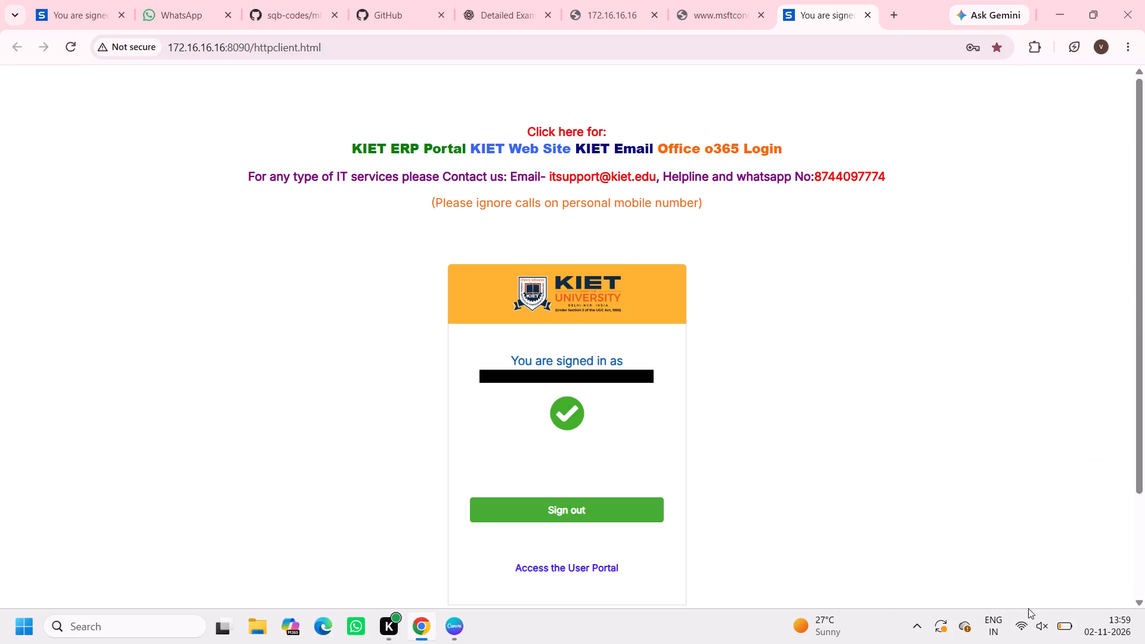
left_click(1028, 622)
left_click(1076, 338)
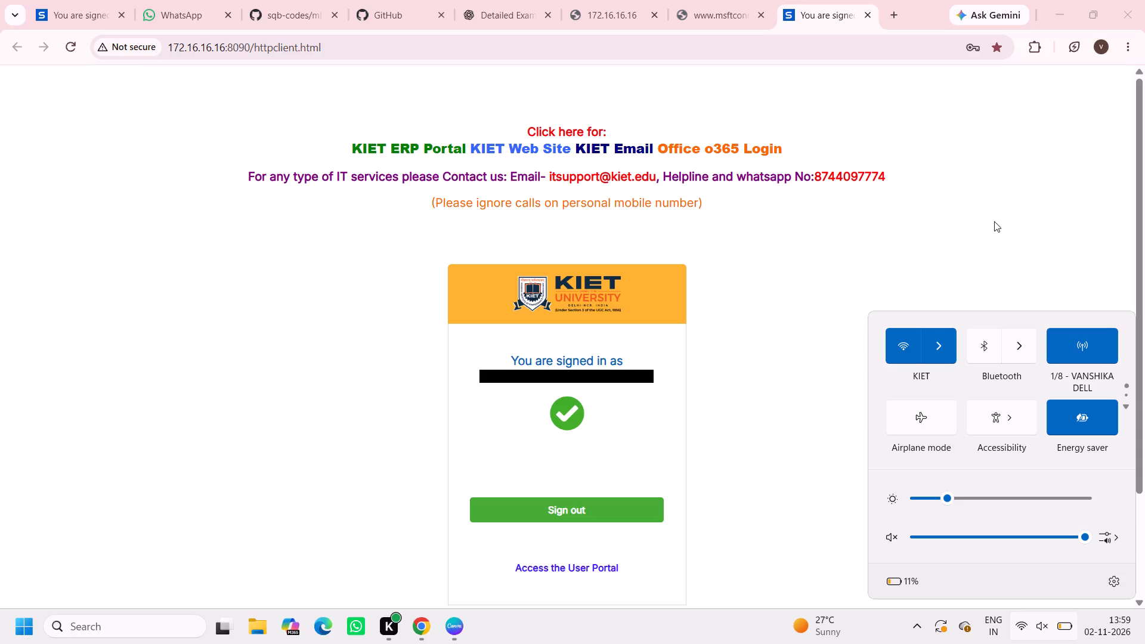
left_click(976, 102)
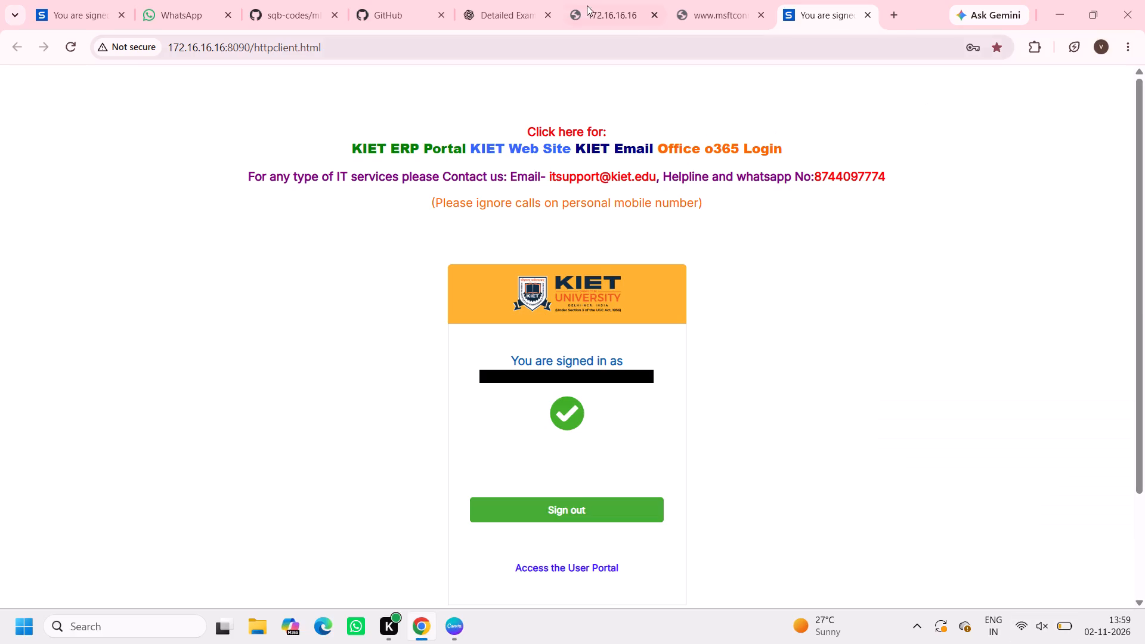
left_click(654, 14)
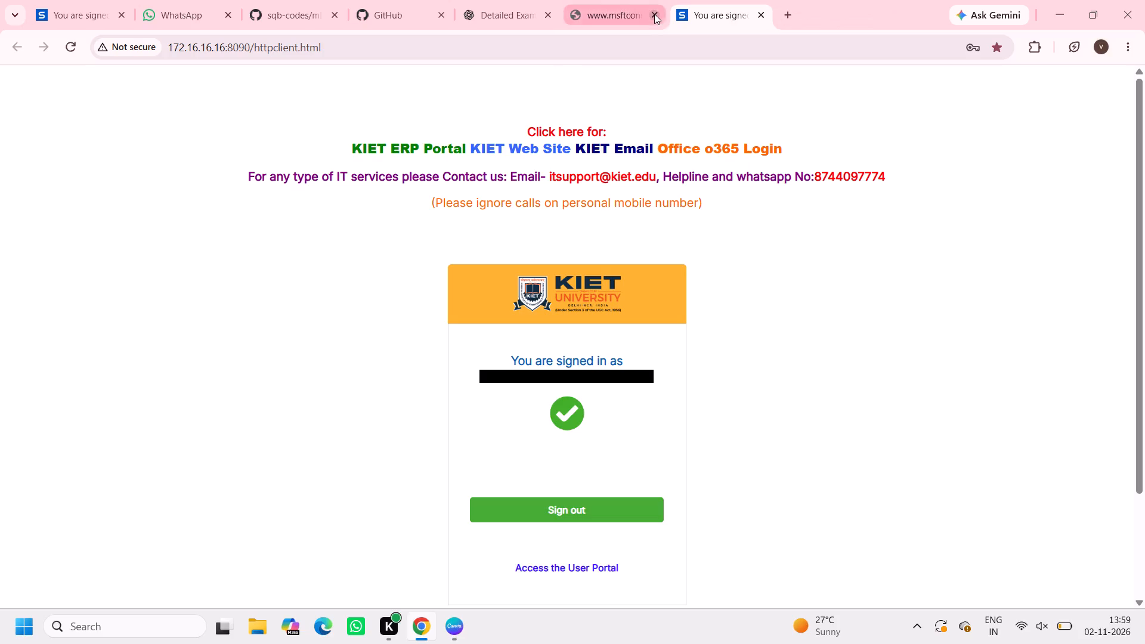
left_click(655, 17)
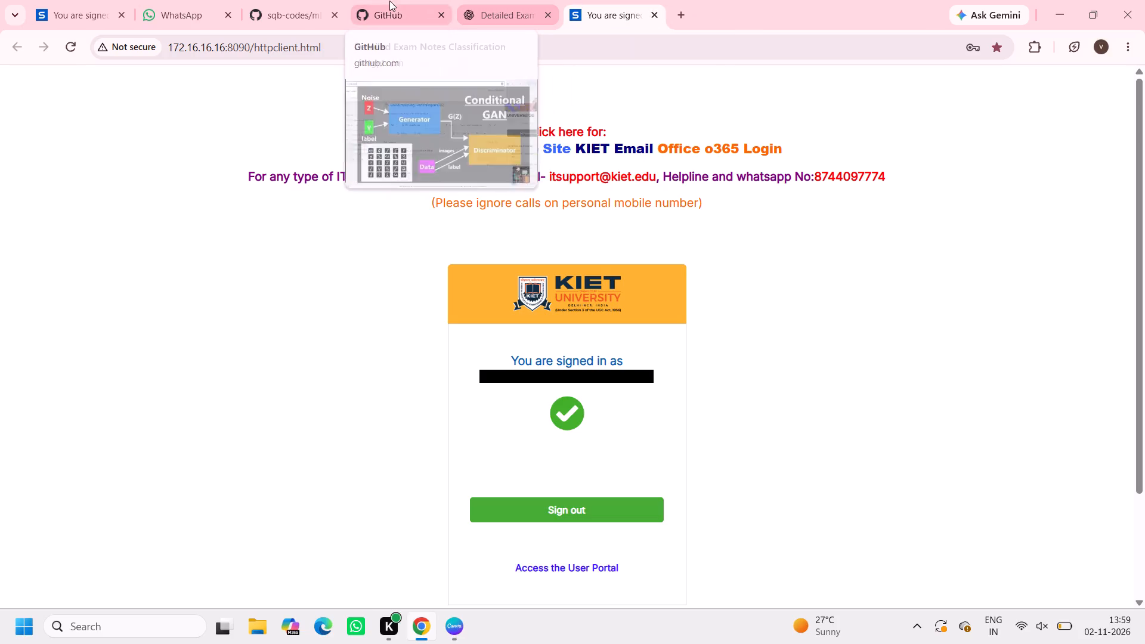
Switch to the open GitHub dashboard page.
left_click(394, 4)
left_click(374, 345)
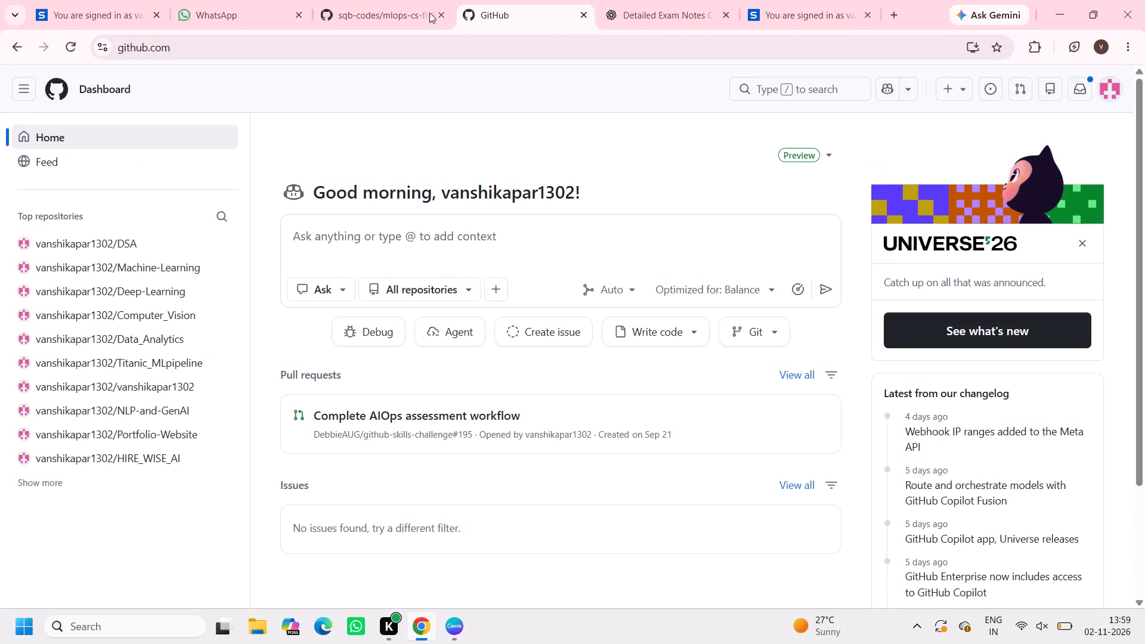
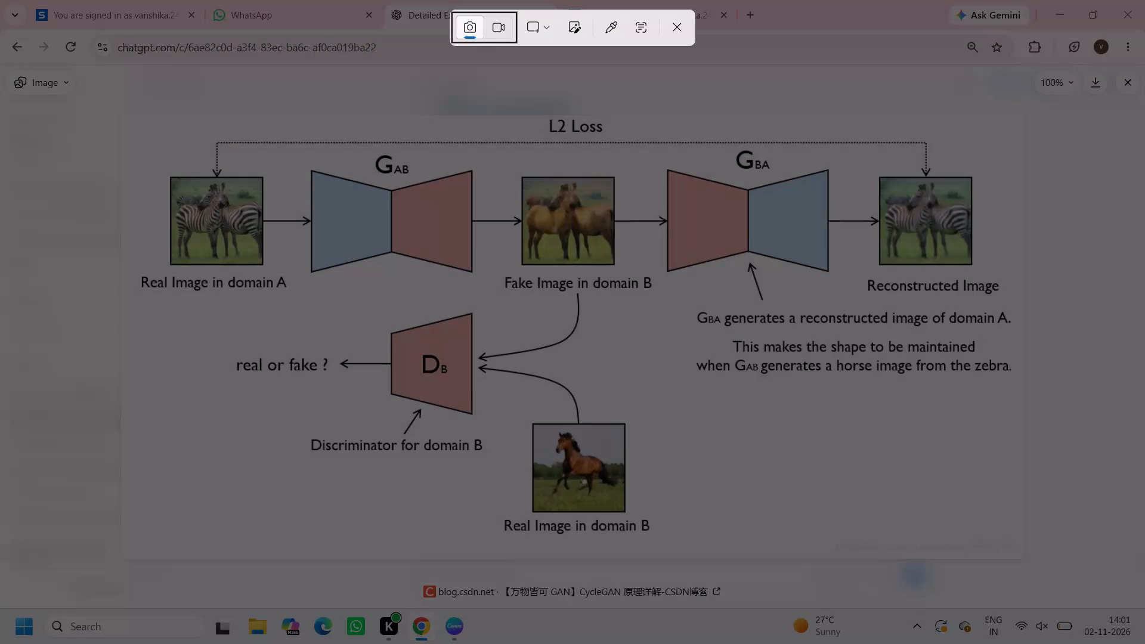
Capture a rectangular screenshot of the entire enlarged CycleGAN diagram, from the L2 Loss label to the domain B horse image.
left_click_drag(126, 118, 658, 367)
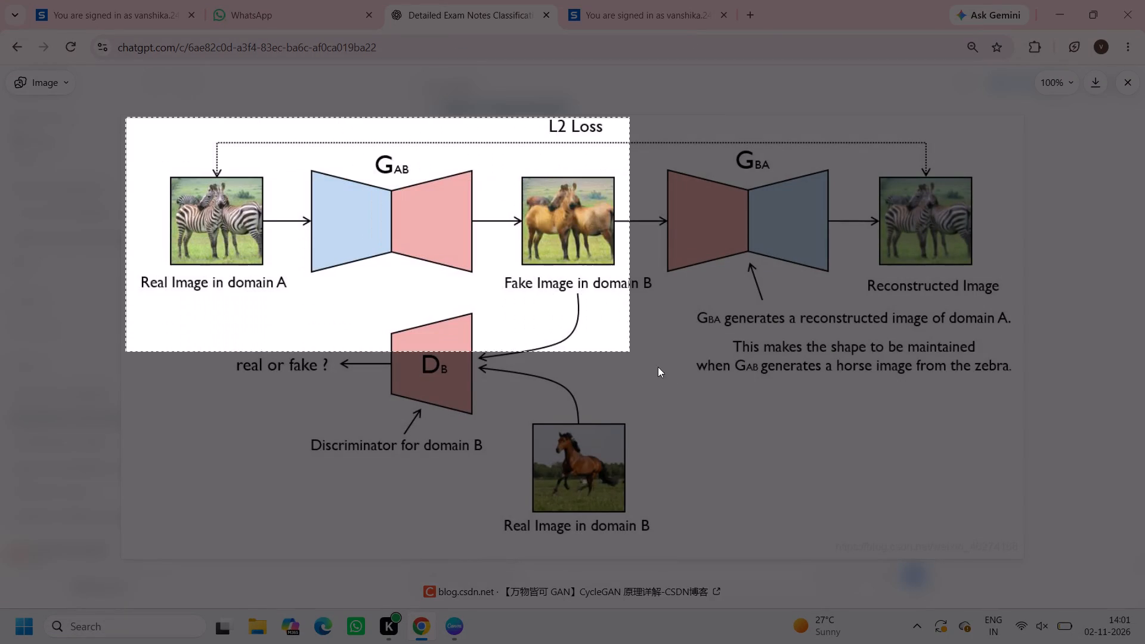
left_click_drag(658, 367, 991, 553)
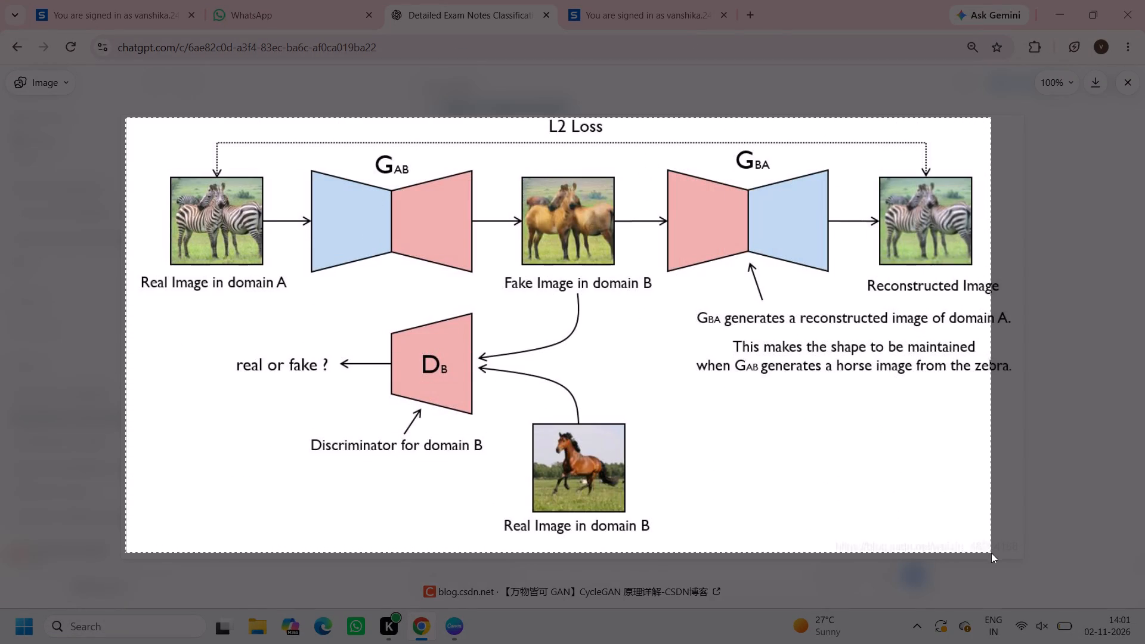
left_click_drag(991, 553, 1025, 549)
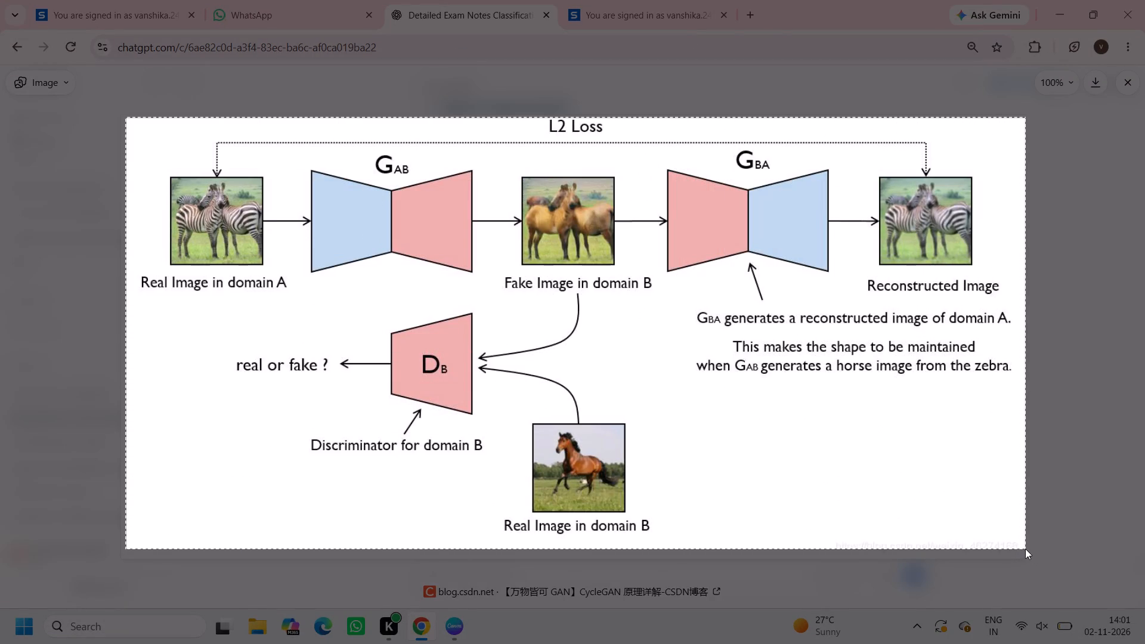
left_click_drag(1025, 549, 1025, 546)
Switch to Canva and paste the captured diagram on a new unnumbered line below the "4. CycleGAN" heading.
left_click(454, 631)
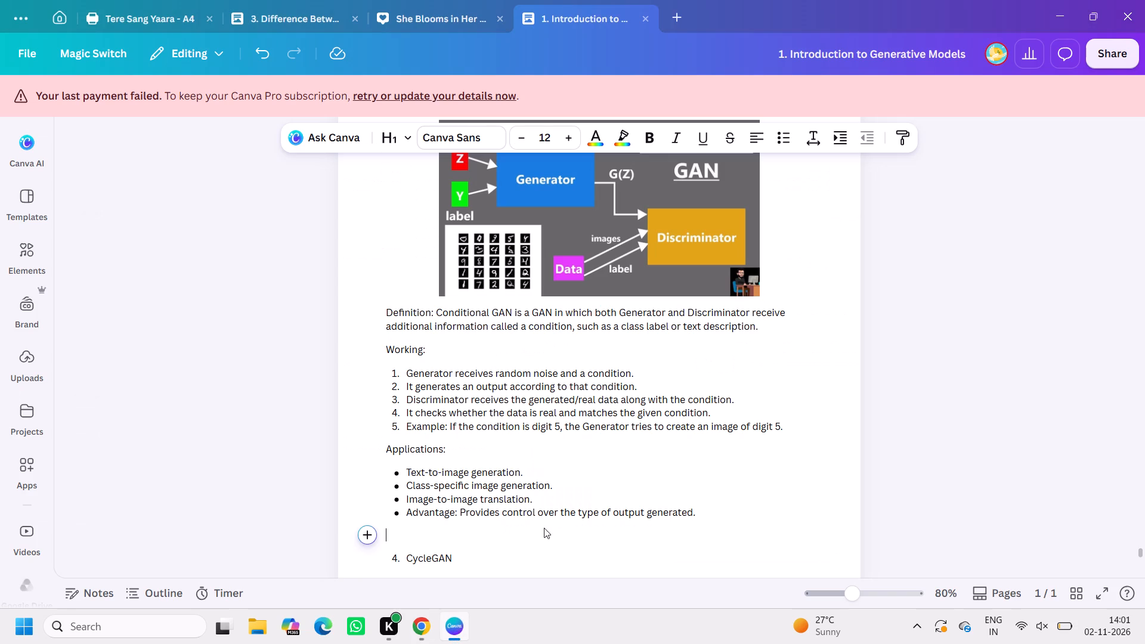
left_click(476, 556)
key("Return")
key("BackSpace")
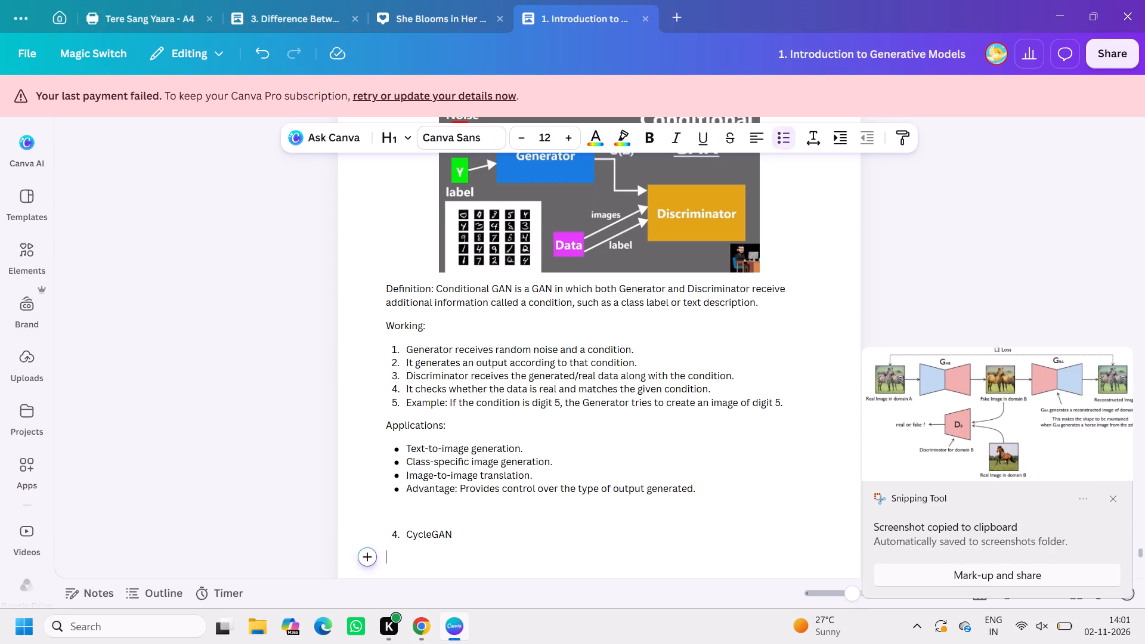
key("ctrl+v")
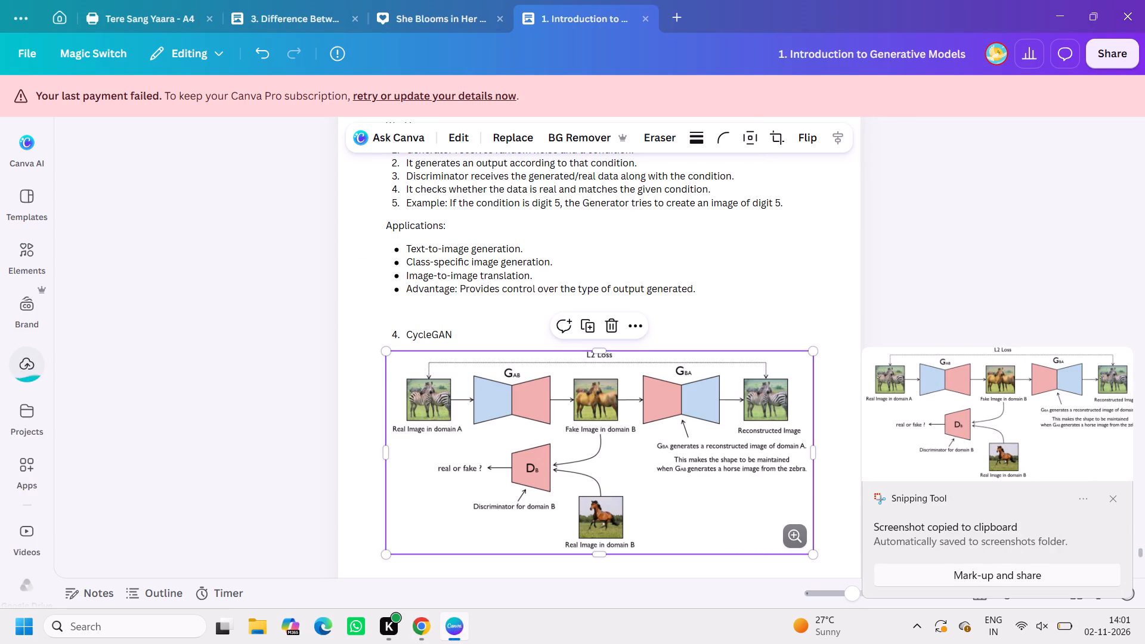
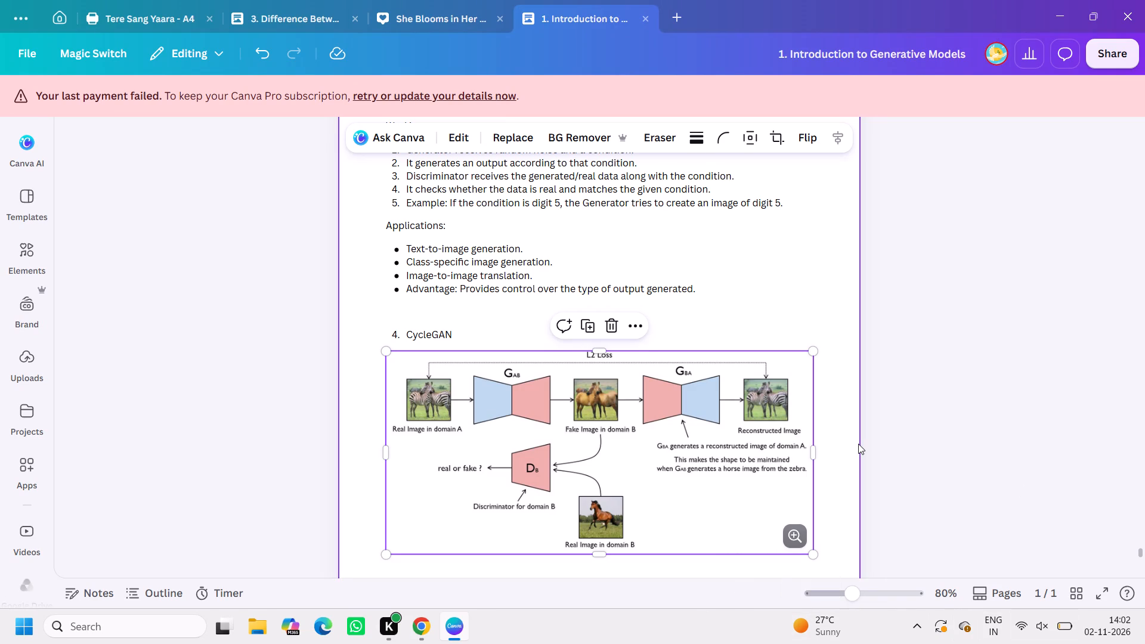
Switch to ChatGPT in Chrome and close the enlarged CycleGAN diagram to return to the exam notes conversation.
left_click(422, 631)
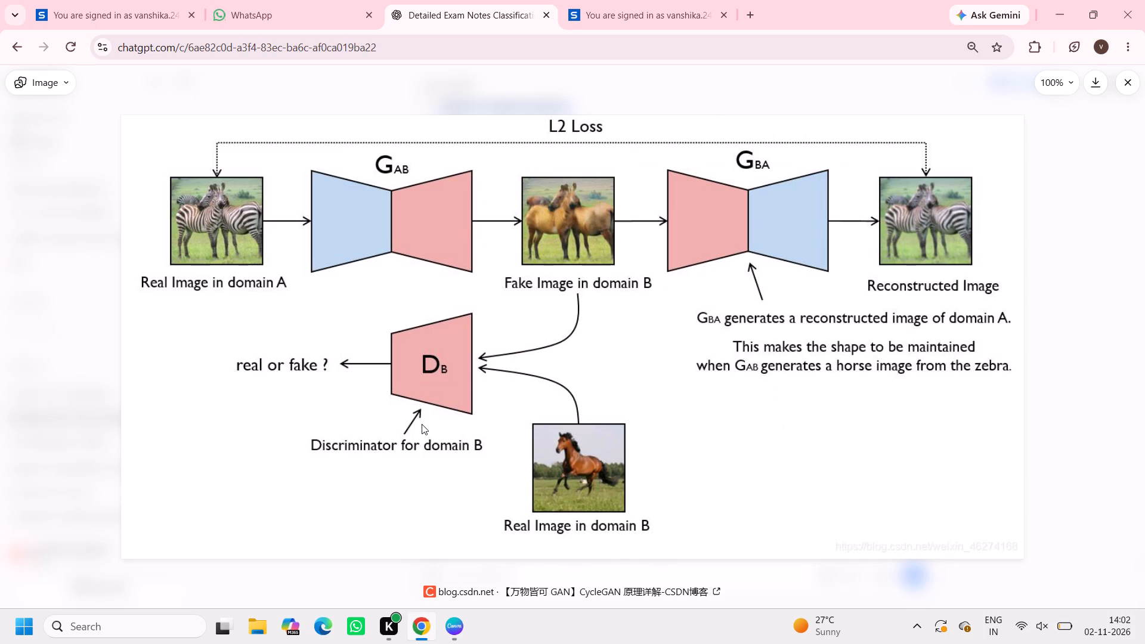
scroll(435, 323, "down", 1)
left_click(1131, 79)
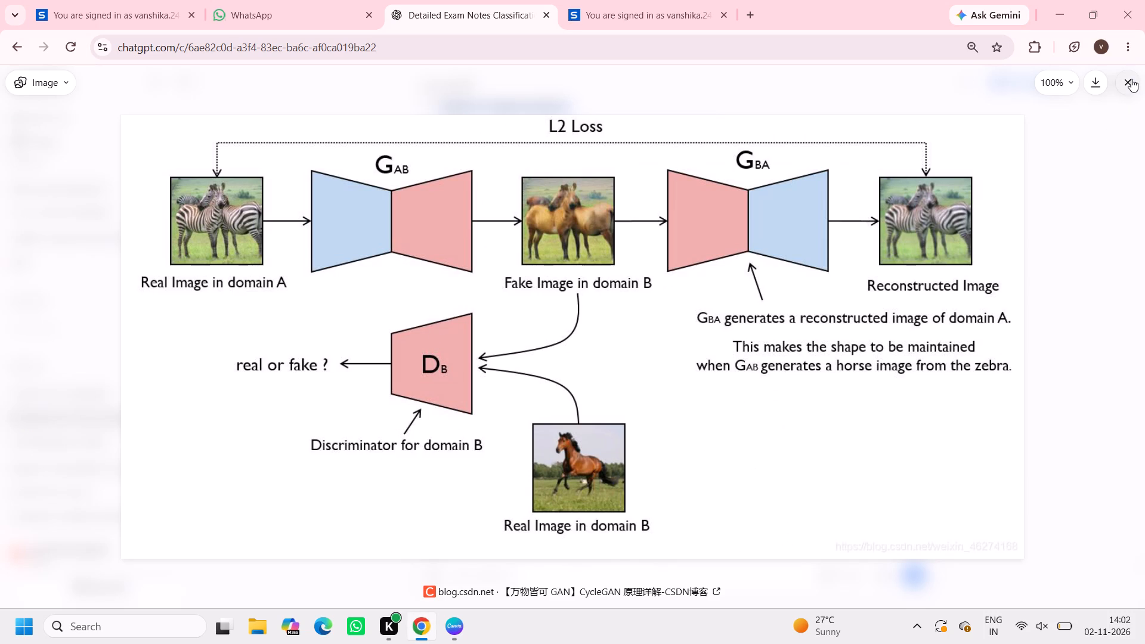
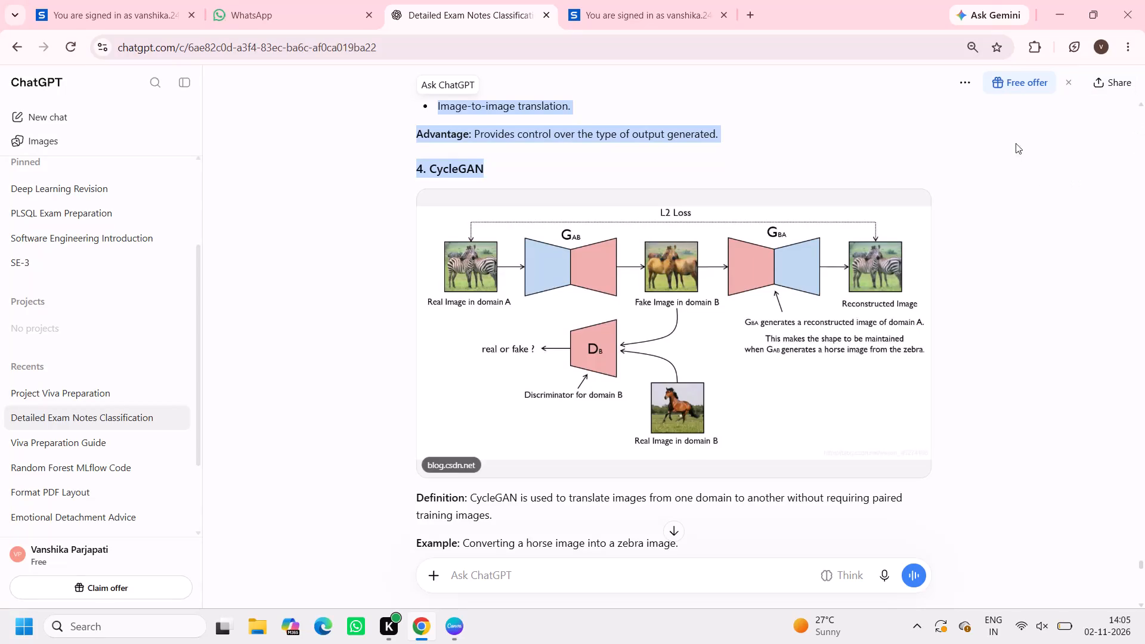
Clear the text selection that ends at the "4. CycleGAN" heading in the exam notes conversation.
left_click(807, 165)
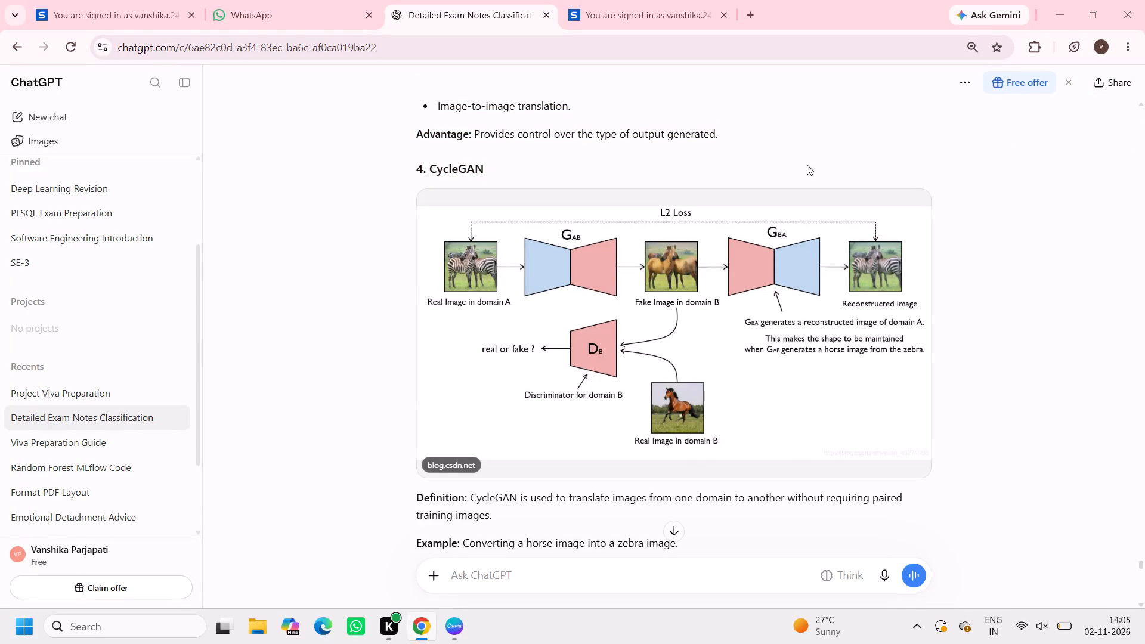
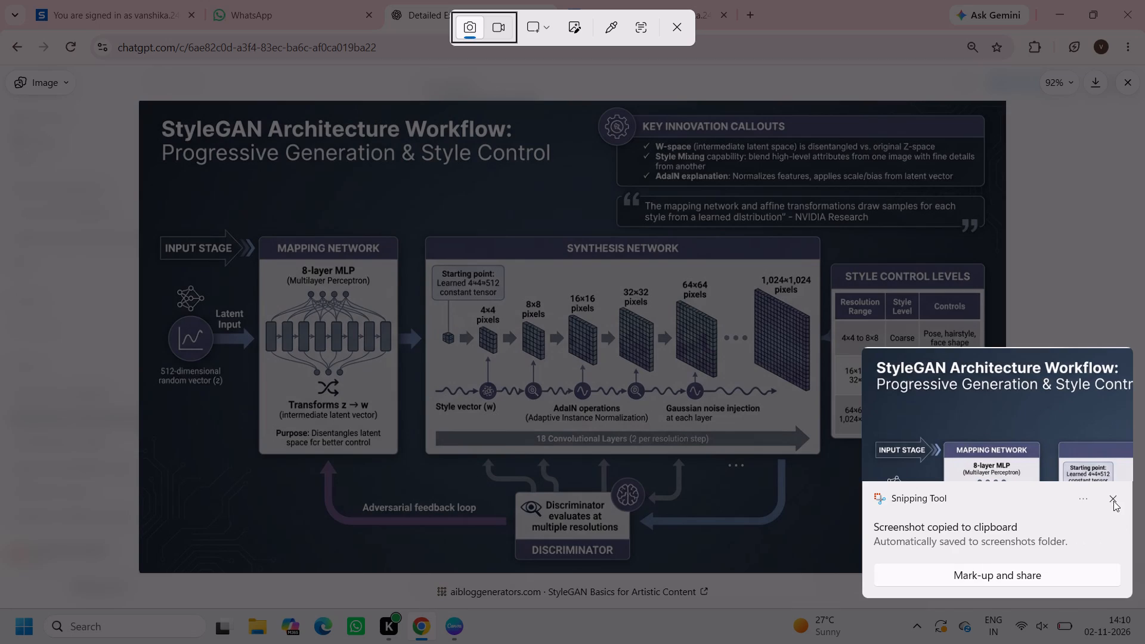
Retake the screenshot of the StyleGAN architecture diagram, covering it through the Style Control Levels table and the Discriminator block.
left_click(1115, 497)
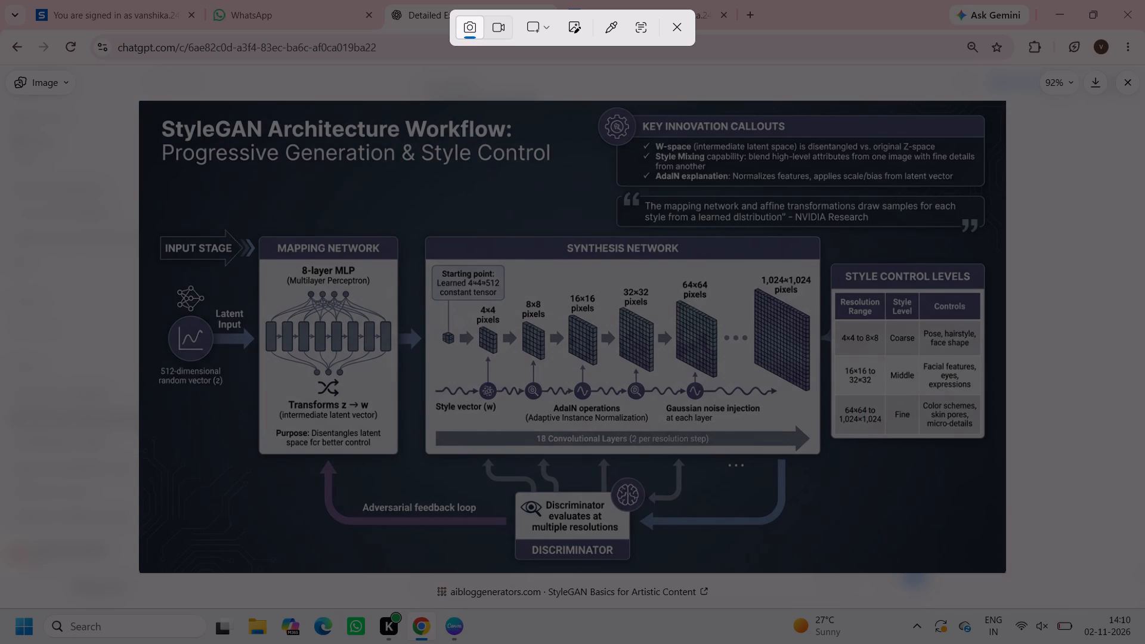
left_click_drag(147, 106, 890, 559)
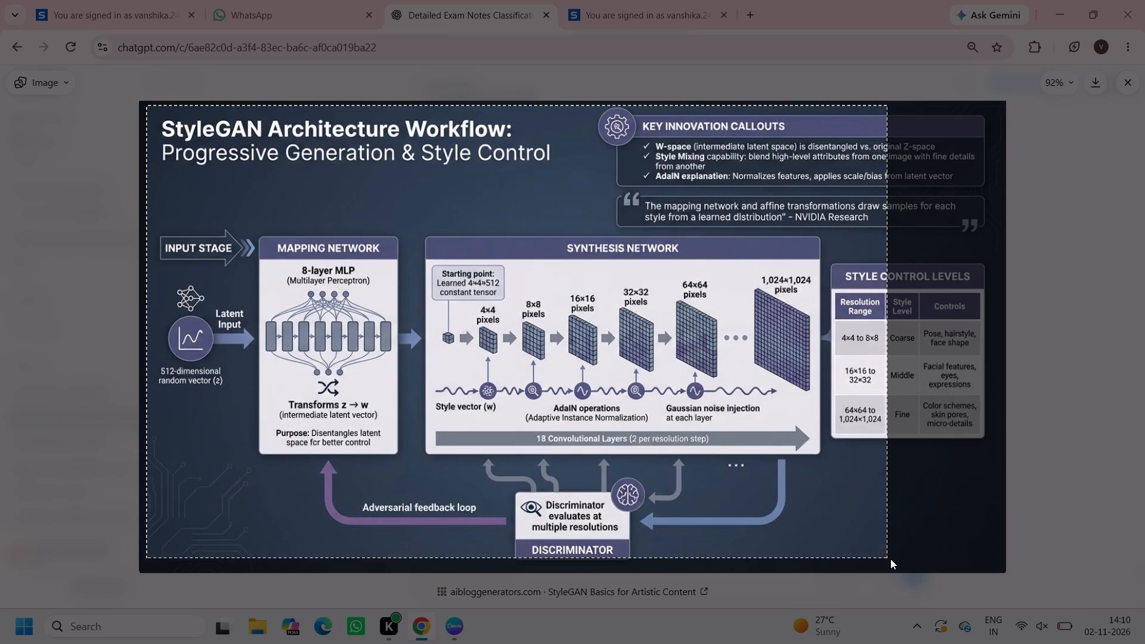
left_click_drag(890, 559, 1023, 571)
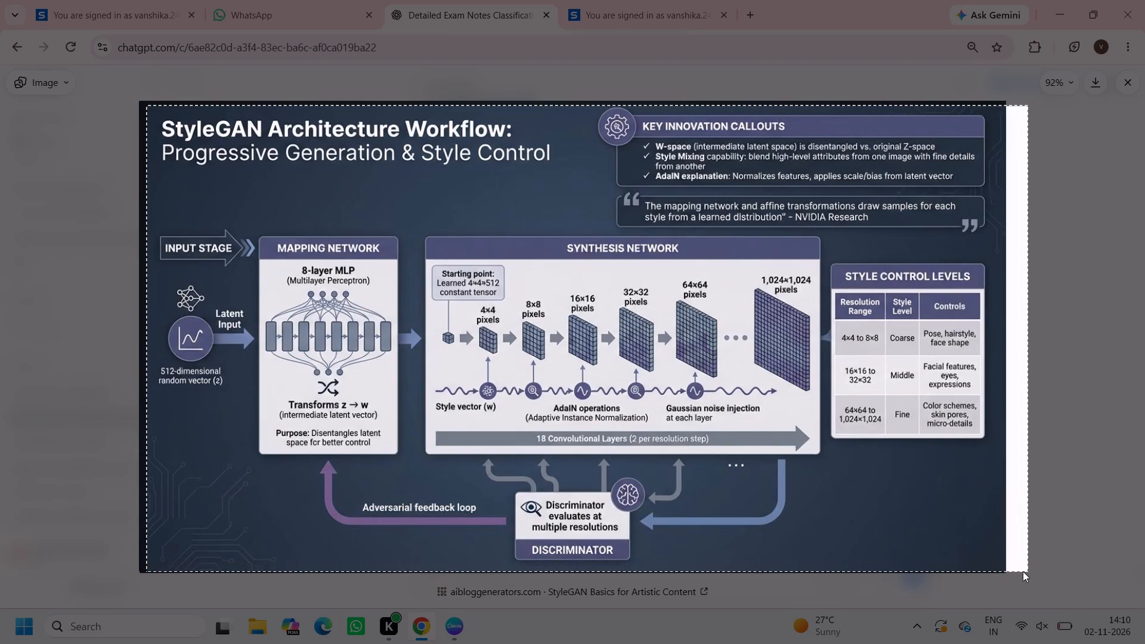
left_click_drag(1023, 571, 1003, 571)
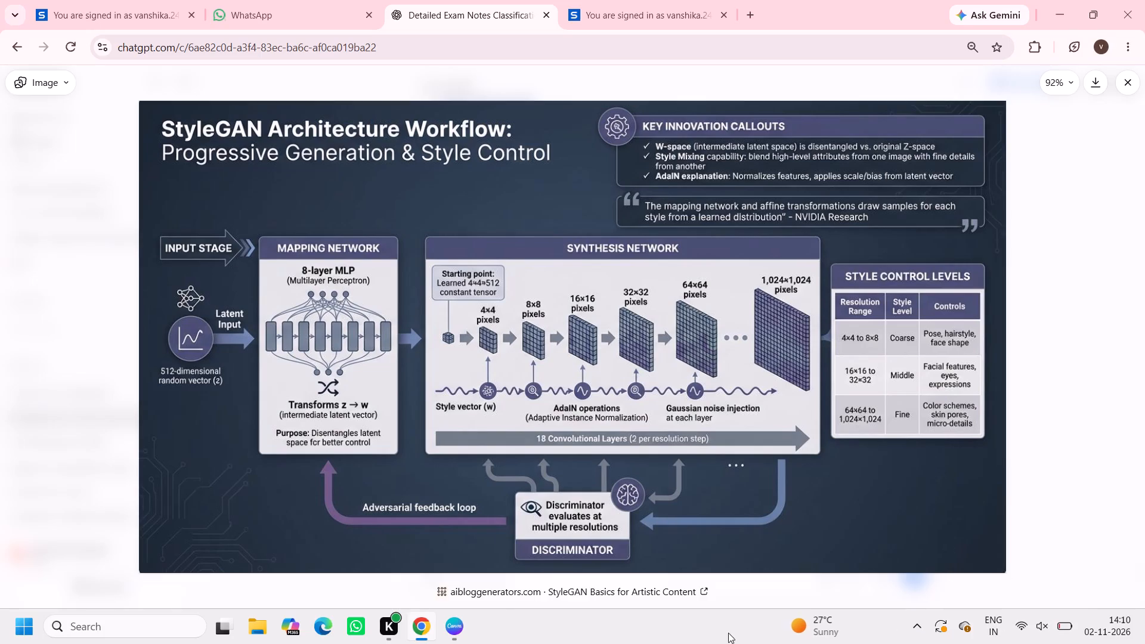
Paste the captured diagram into the Canva document below the StyleGAN heading and enlarge it slightly beyond the text margins.
left_click(457, 620)
key("Return")
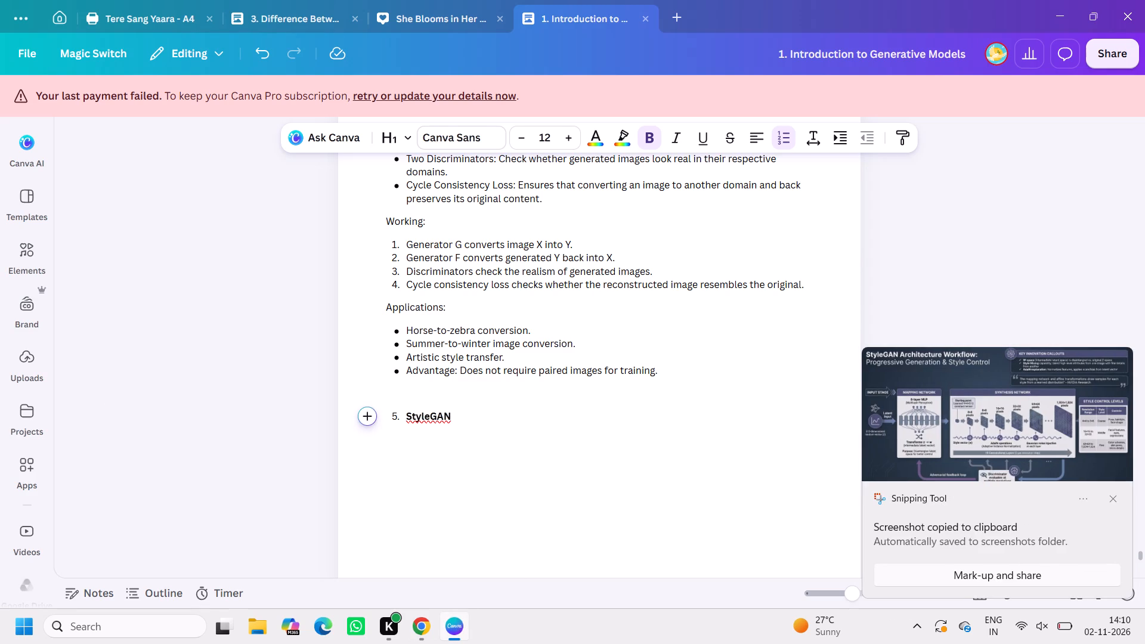
key("ctrl+BackSpace")
key("ctrl+v")
left_click(553, 408)
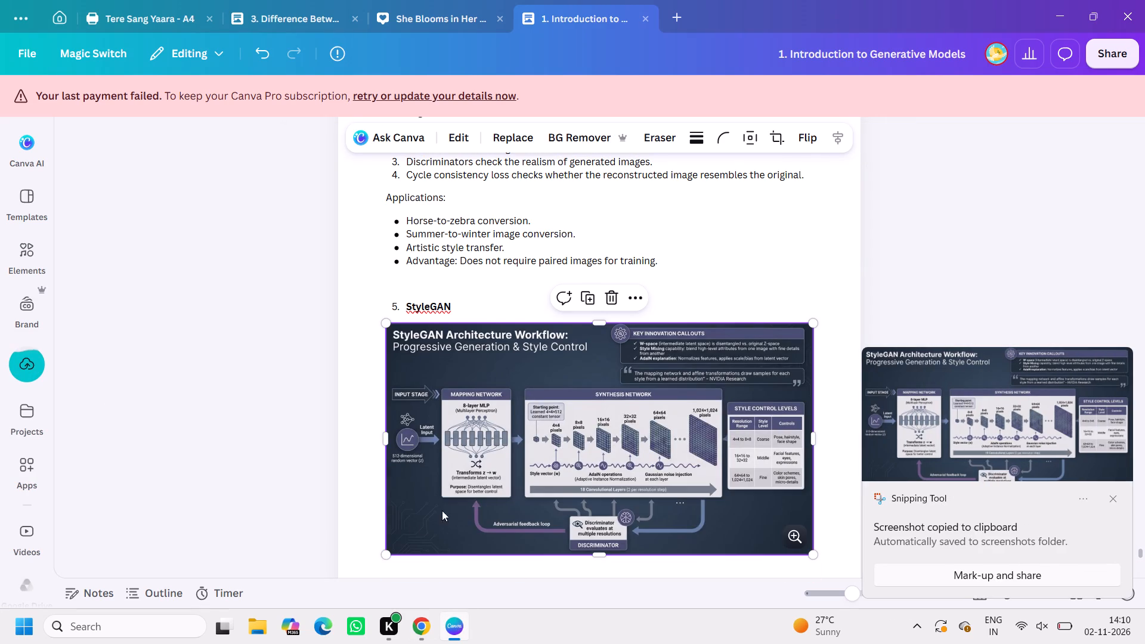
left_click_drag(383, 553, 331, 561)
left_click(701, 196)
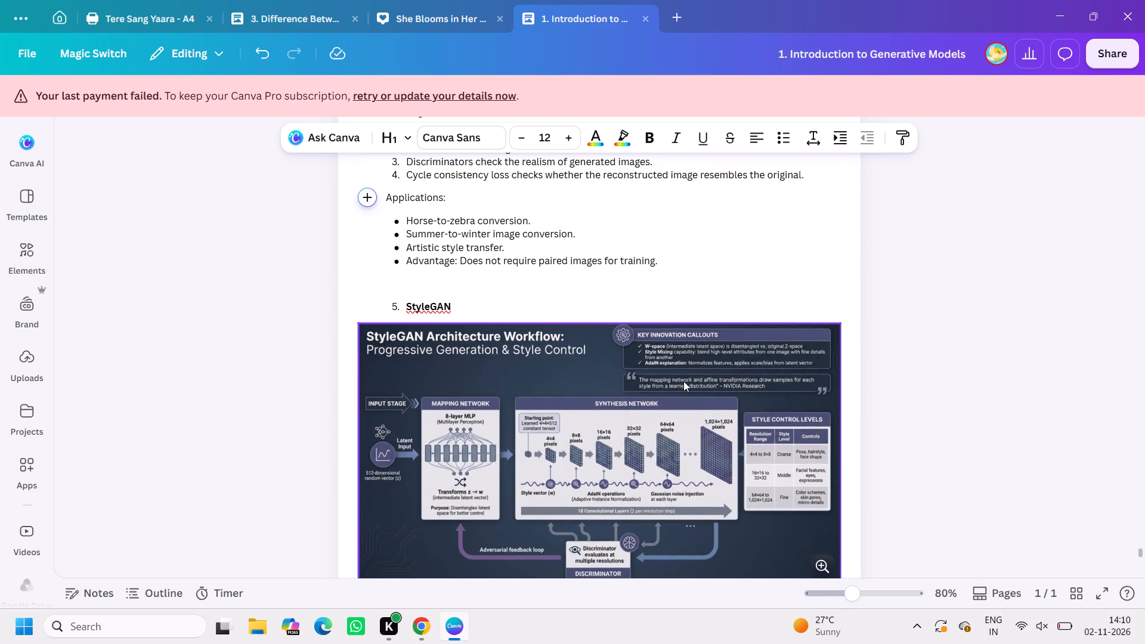
Copy the ChatGPT StyleGAN notes from "Definition:" through the "6. Super-Resolution GAN (SRGAN)" heading and paste them below the StyleGAN diagram in Canva.
scroll(683, 381, "down", 2)
left_click(413, 619)
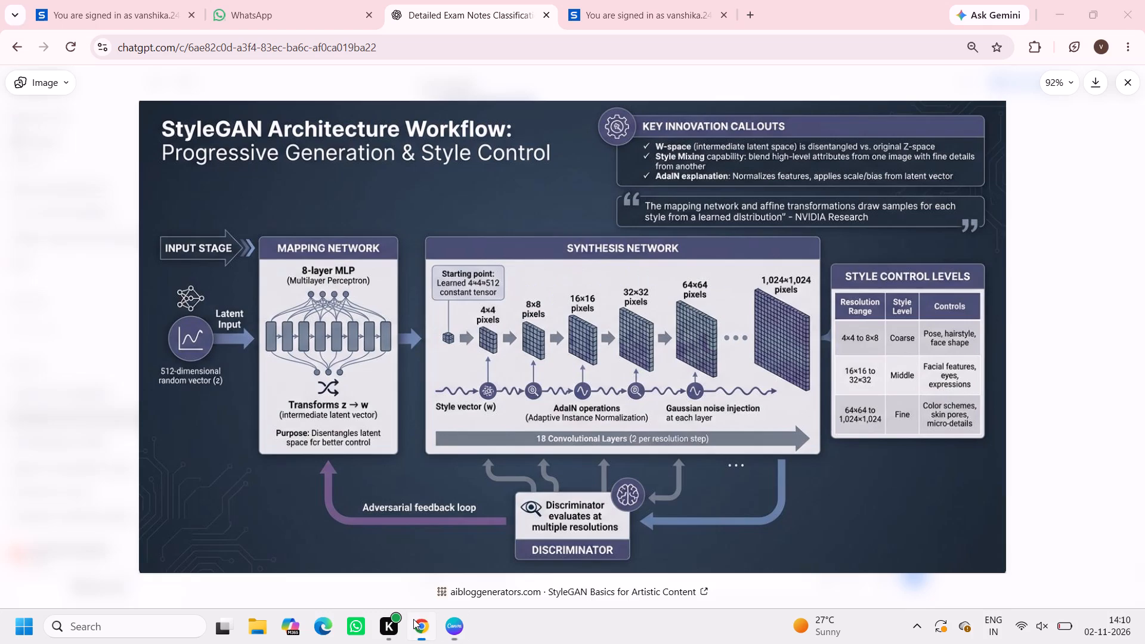
left_click(1131, 85)
scroll(776, 359, "down", 3)
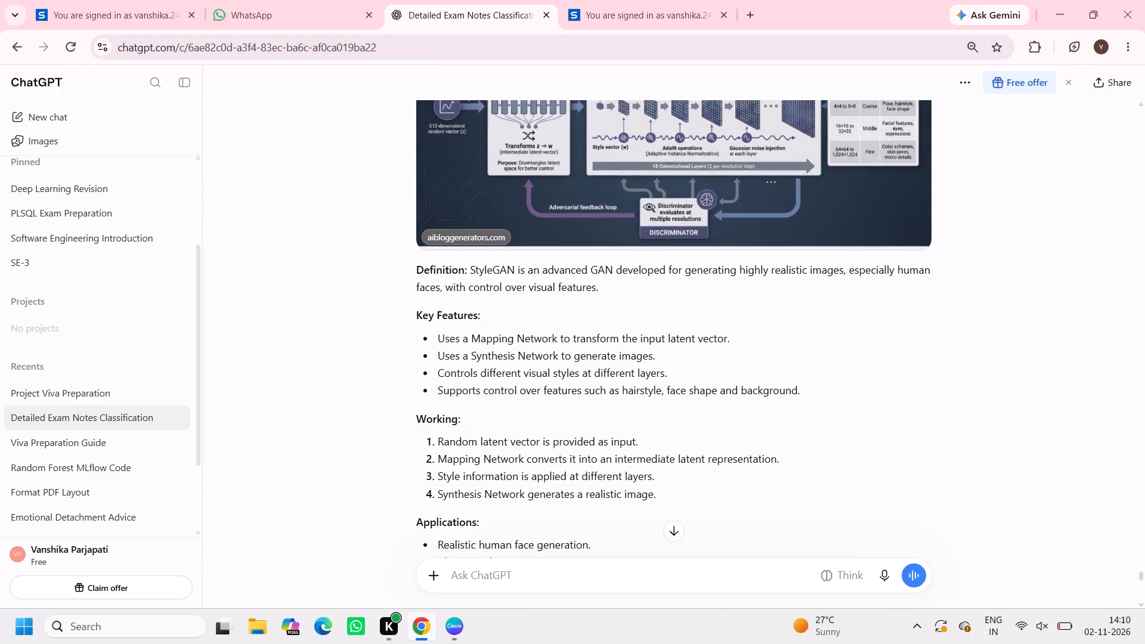
left_click_drag(411, 266, 646, 484)
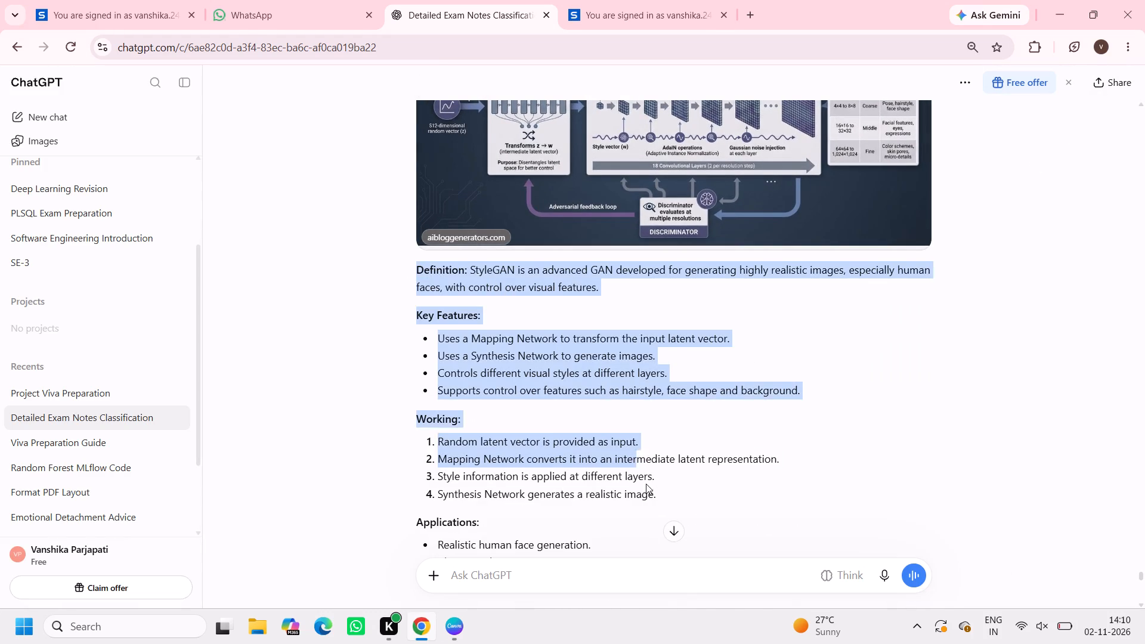
left_click_drag(646, 484, 627, 208)
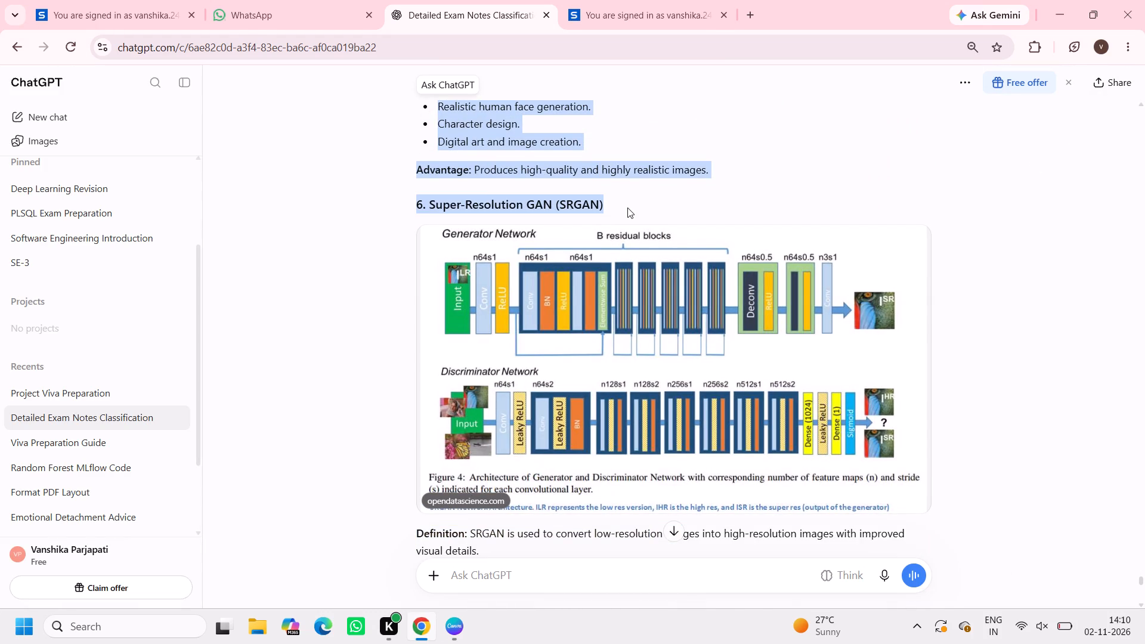
key("ctrl+c")
left_click(460, 628)
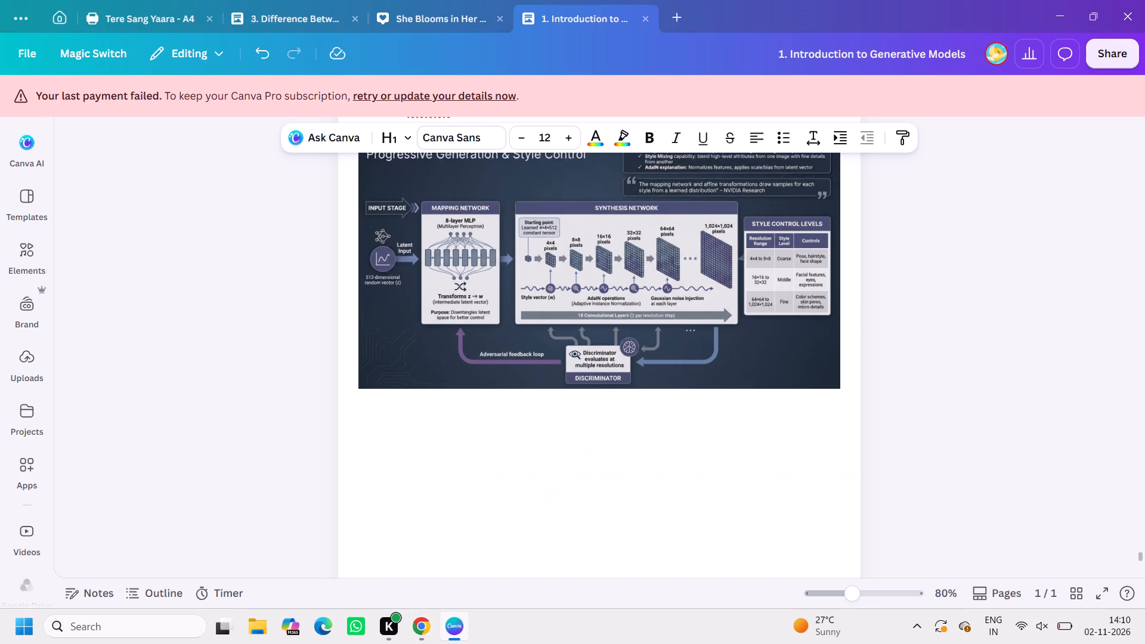
left_click(438, 406)
key("ctrl+v")
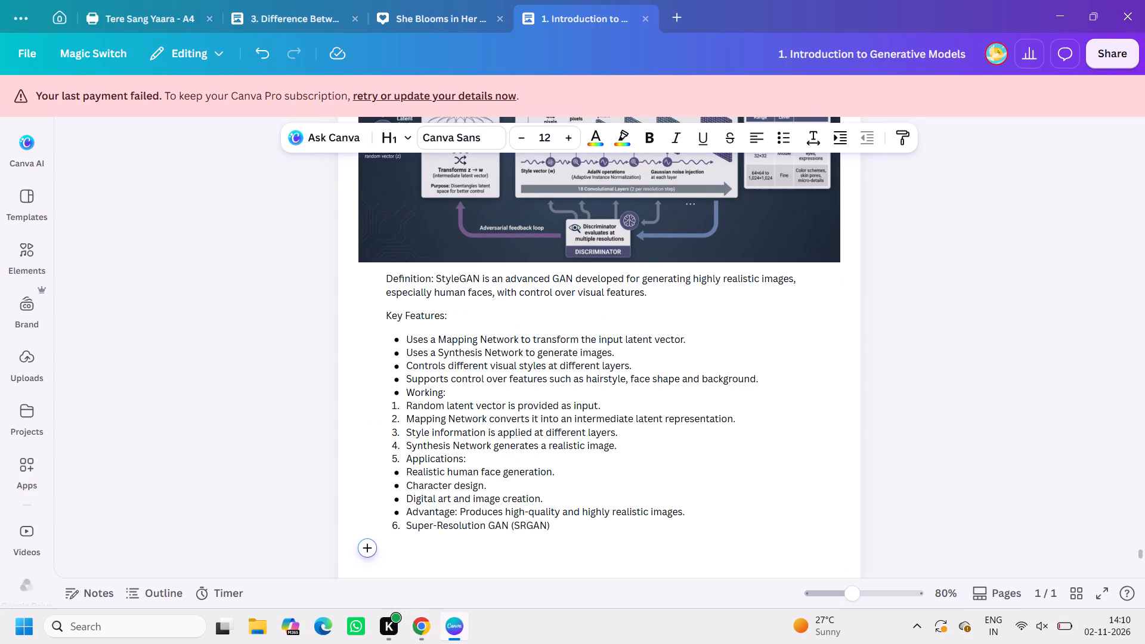
Take "Working:" and "Applications:" out of the StyleGAN lists and add a blank line after the Advantage bullet.
left_click(407, 394)
key("BackSpace")
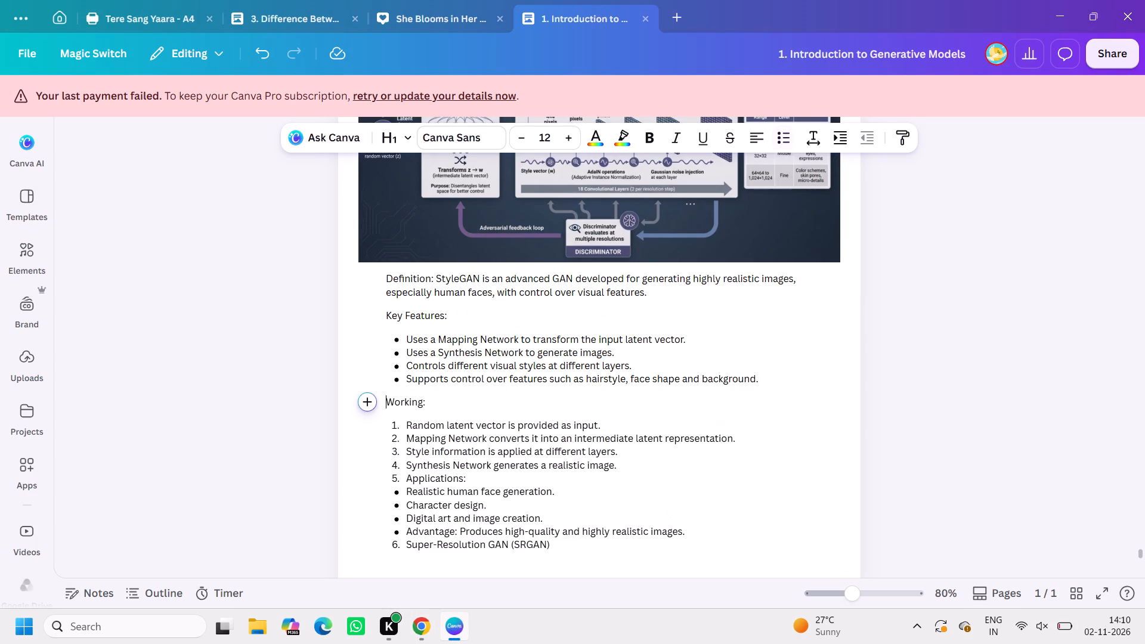
left_click(404, 476)
key("BackSpace")
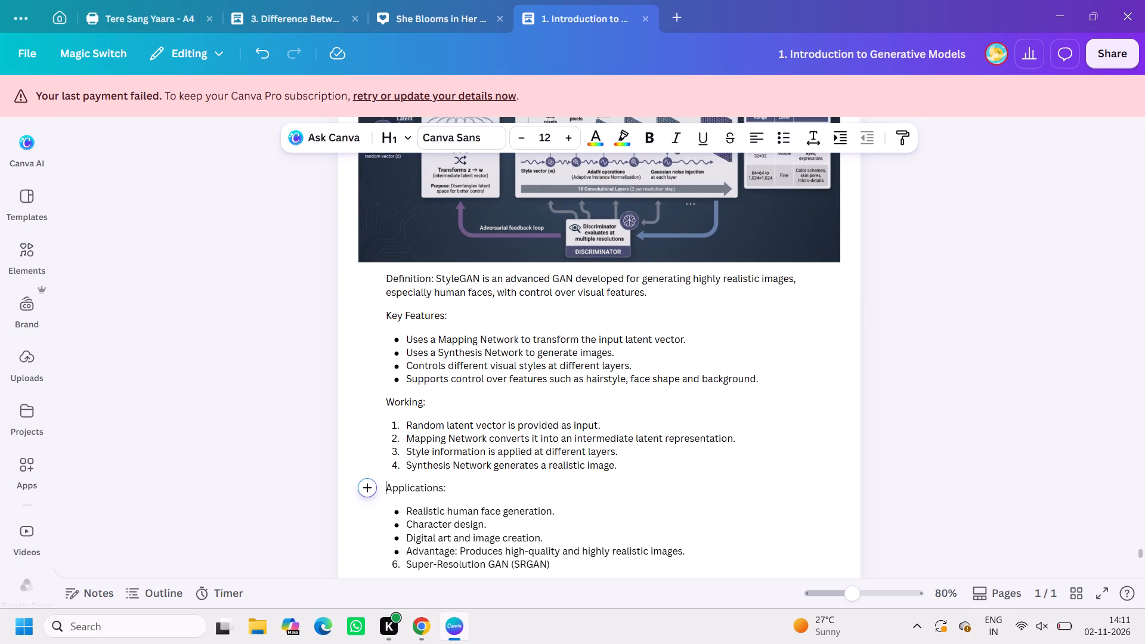
left_click(696, 551)
key("Return")
key("BackSpace")
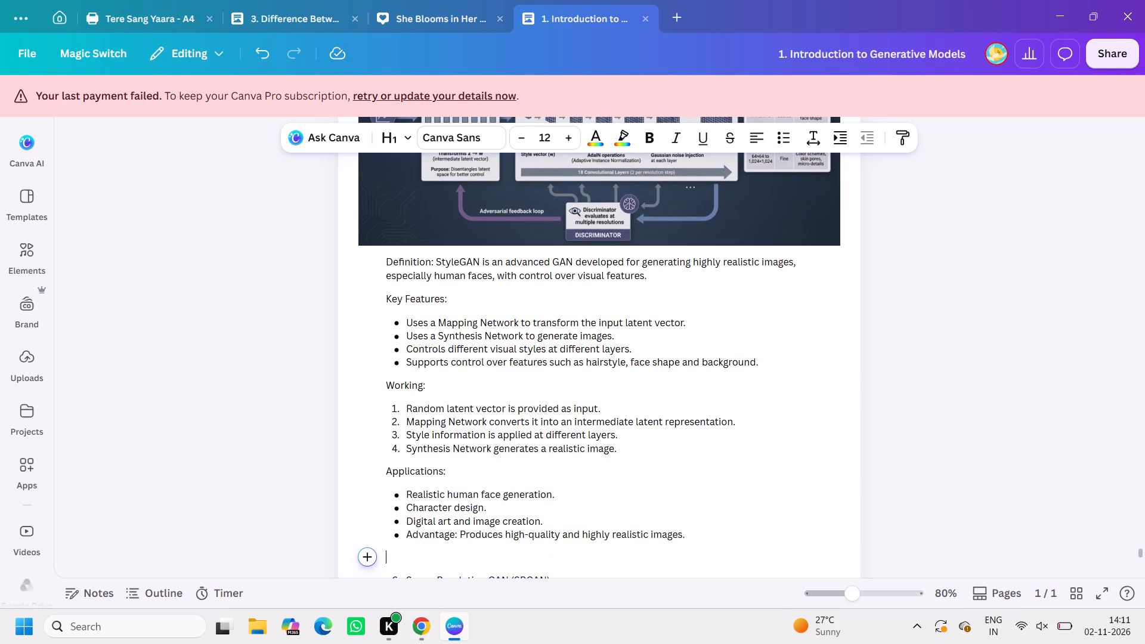
Make the "Super-Resolution GAN (SRGAN)" heading bold.
scroll(605, 487, "down", 1)
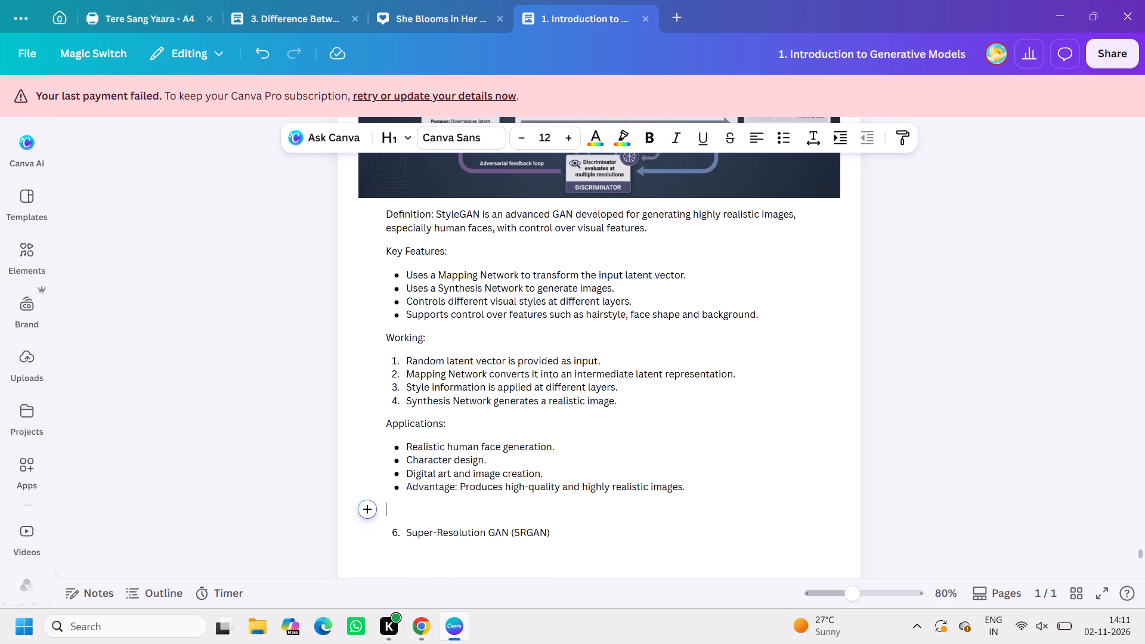
triple_click(553, 532)
left_click(553, 532)
key("ctrl+b")
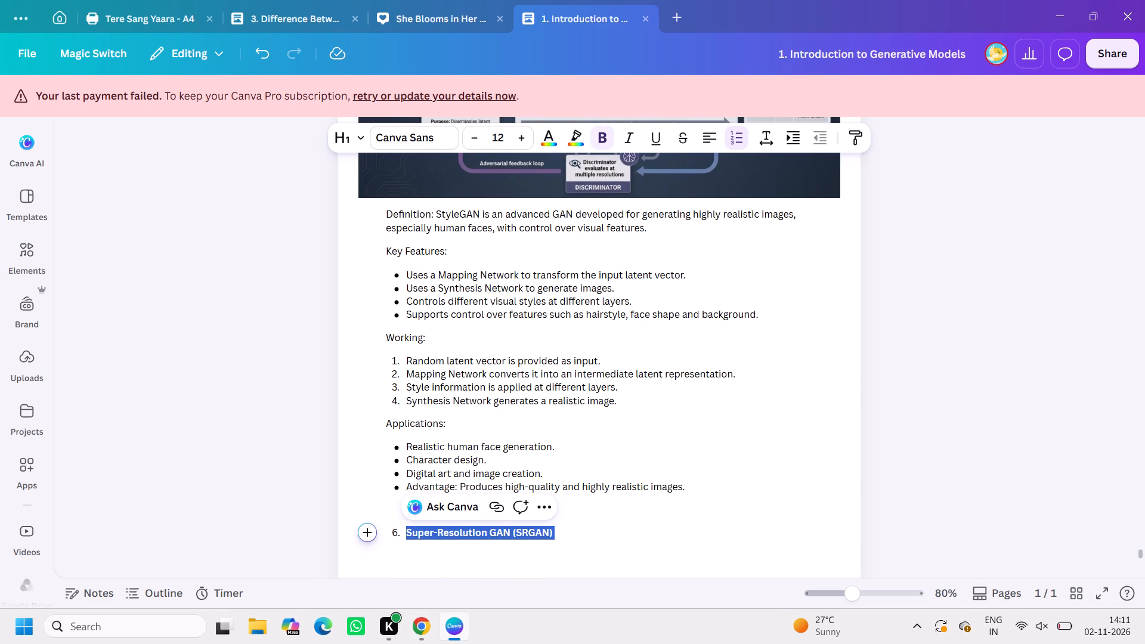
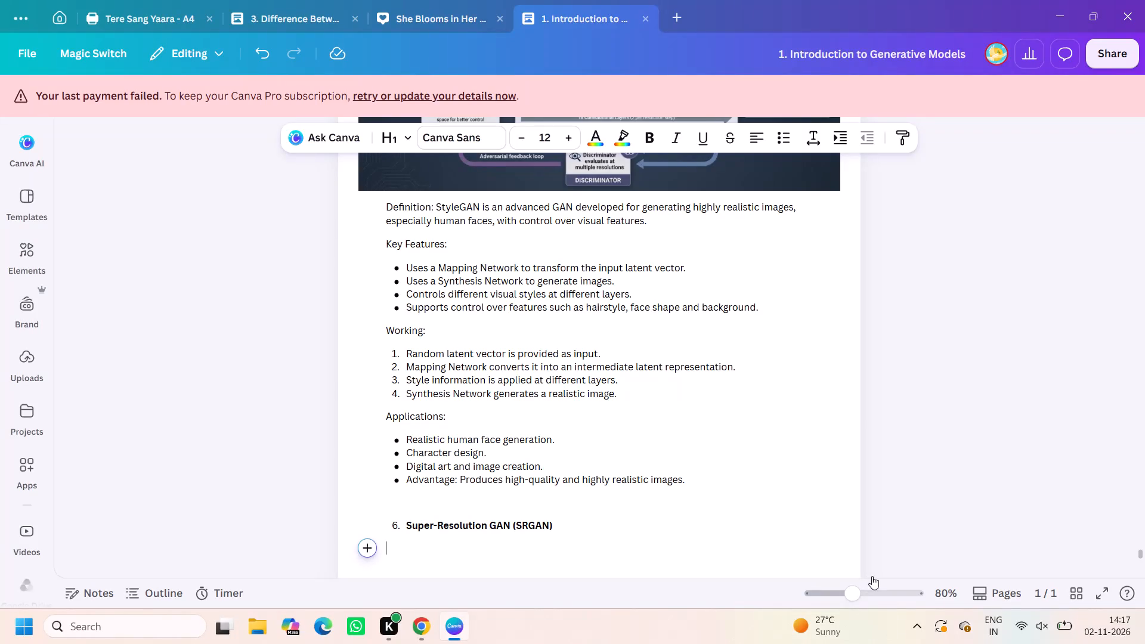
Turn on the computer's mobile hotspot in the Windows quick settings.
left_click(1023, 617)
left_click(1085, 349)
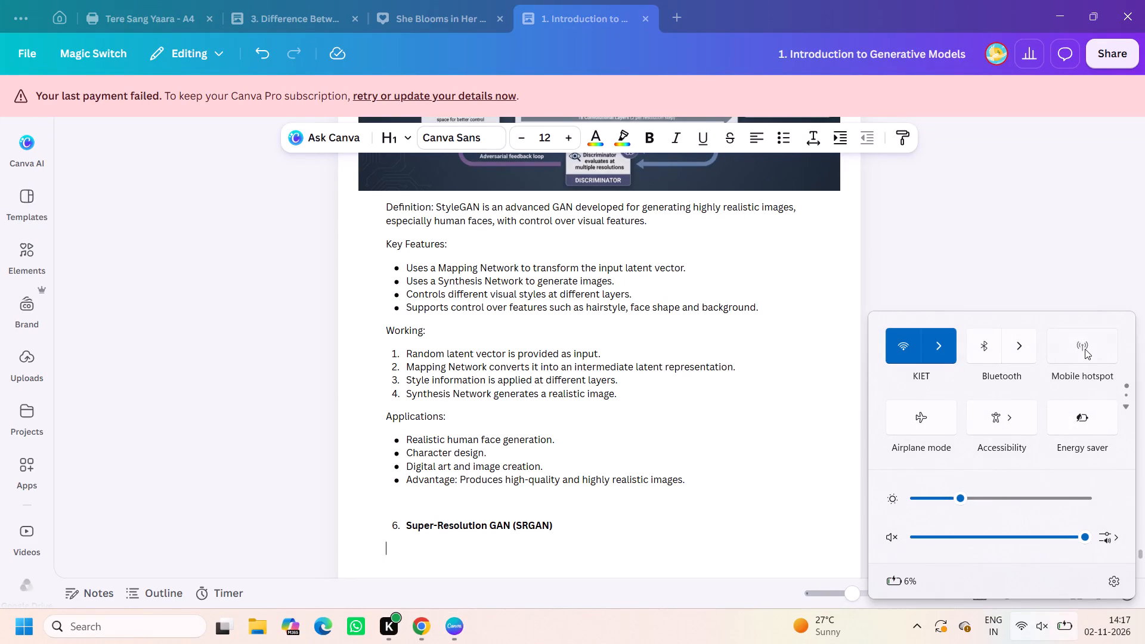
Turn on the computer's mobile hotspot in the Windows quick settings.
left_click(679, 352)
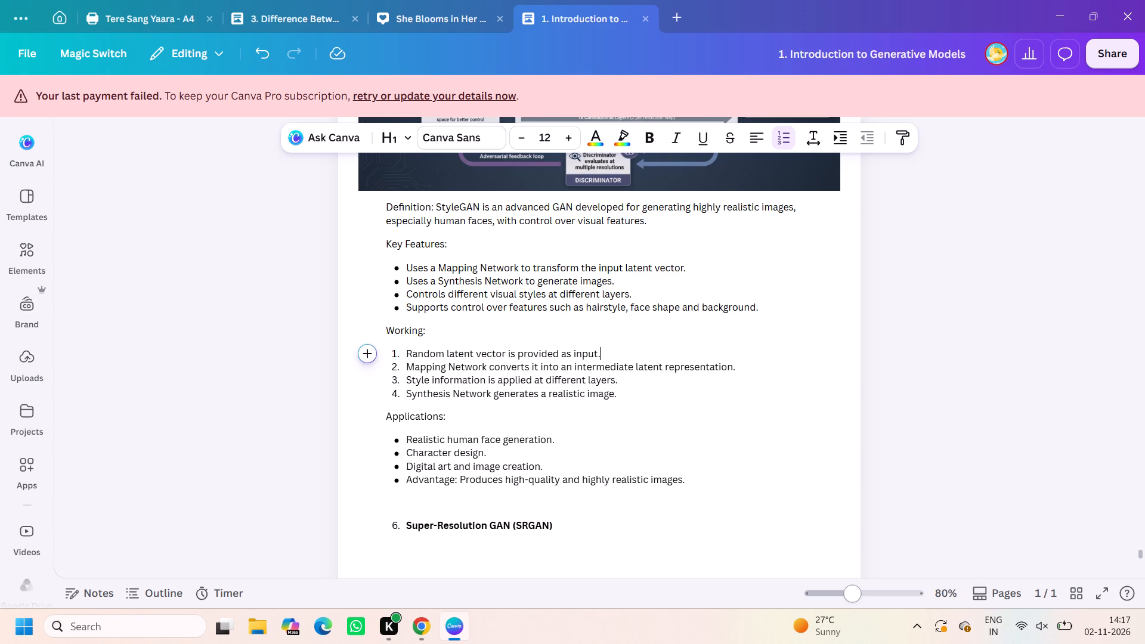
left_click(1028, 626)
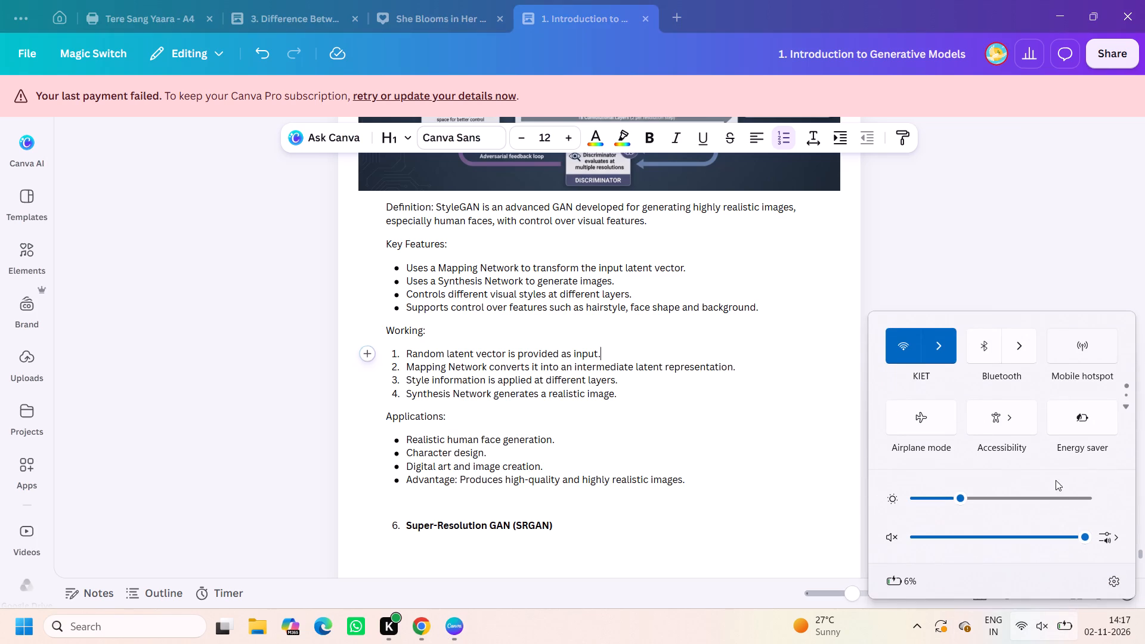
left_click(1093, 342)
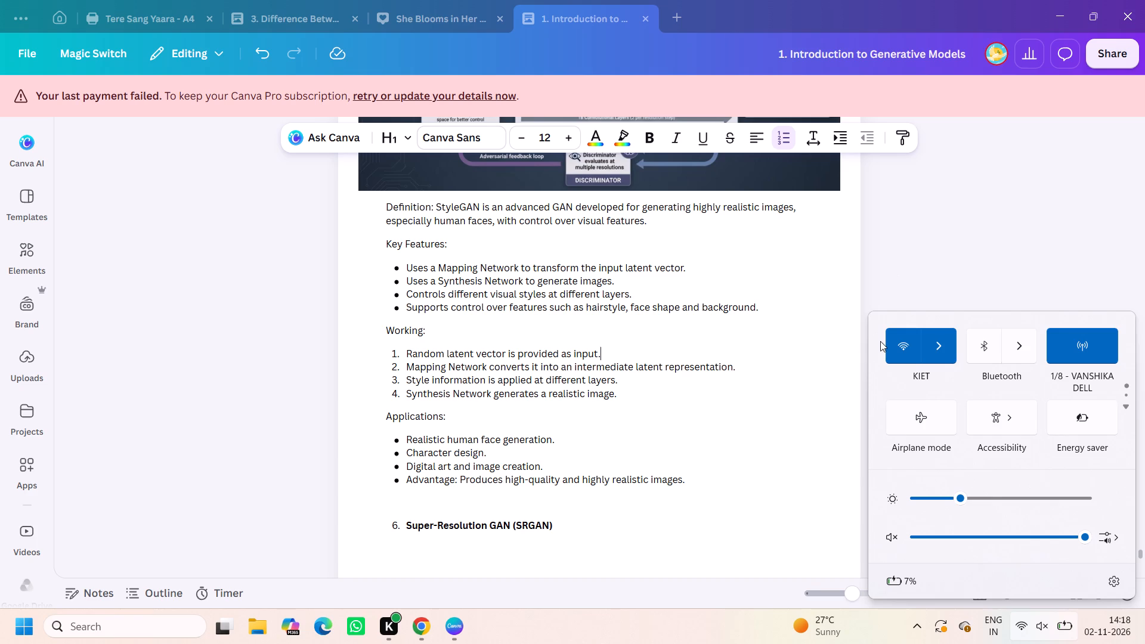
Switch to Chrome and bring up the KIET network sign-in page to check the connection status.
left_click(423, 631)
left_click(611, 0)
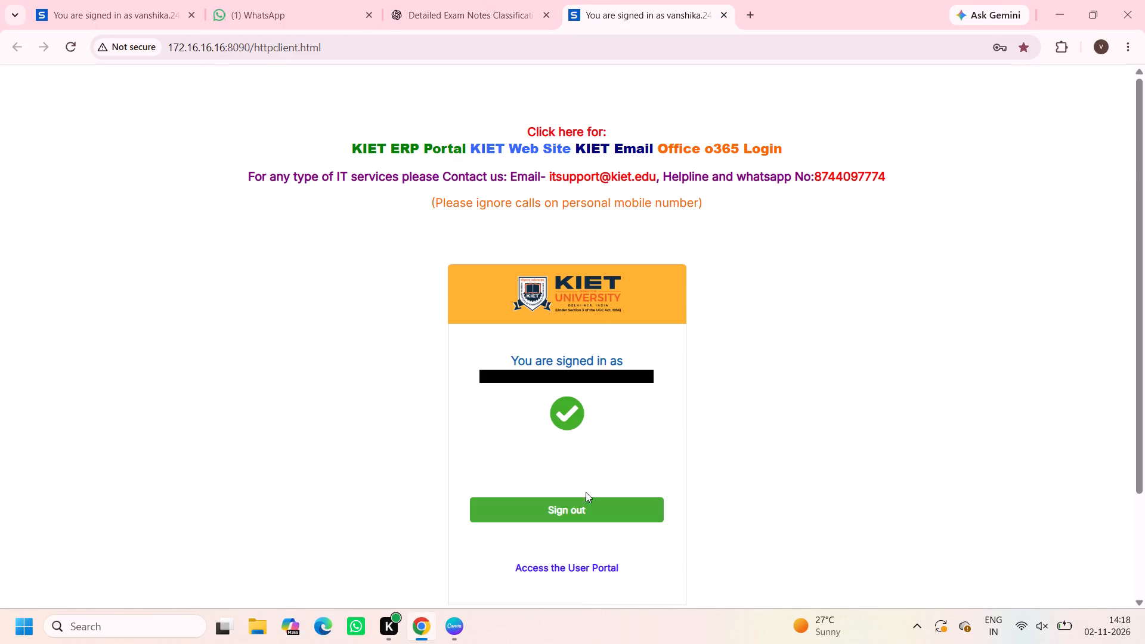
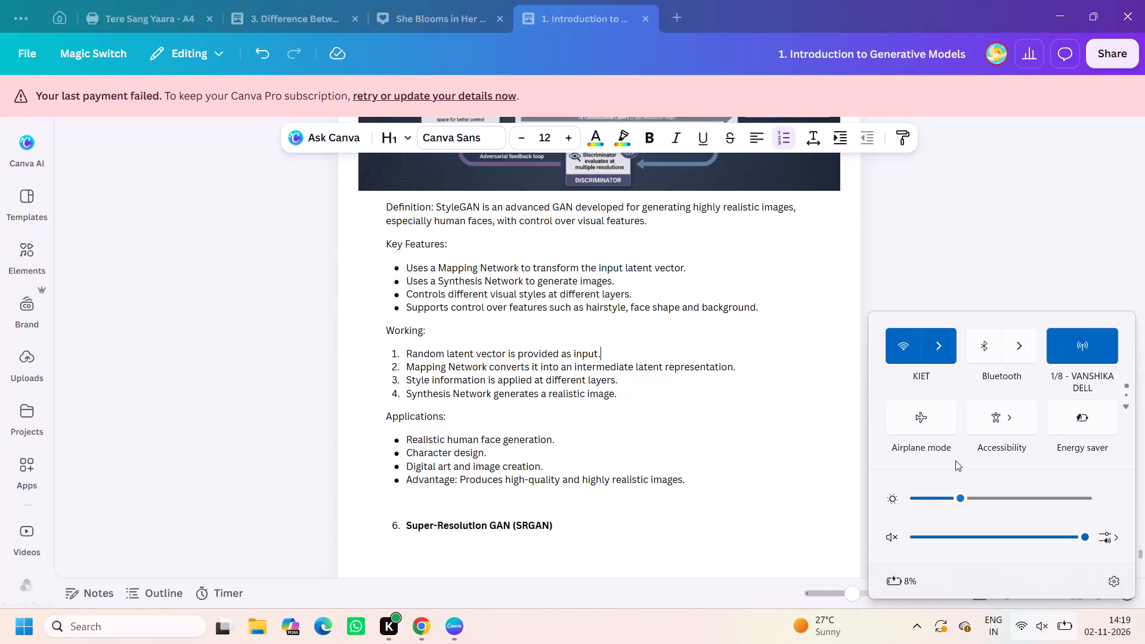
Check the KIET network sign-in page in Chrome and the Wi-Fi and hotspot status in the quick settings.
left_click(456, 630)
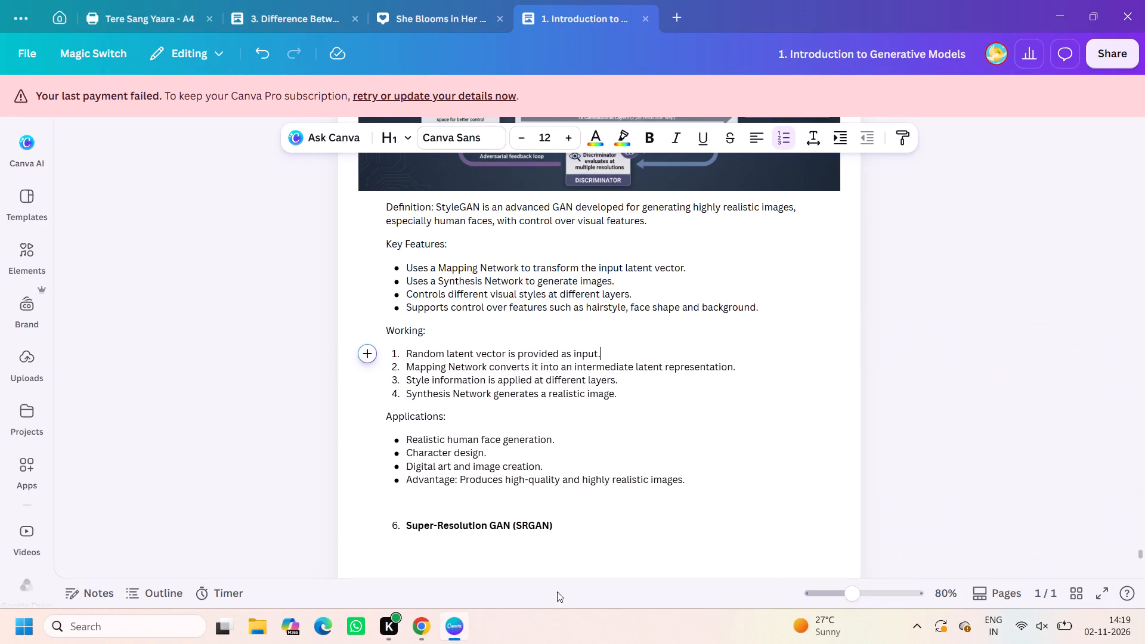
left_click(414, 628)
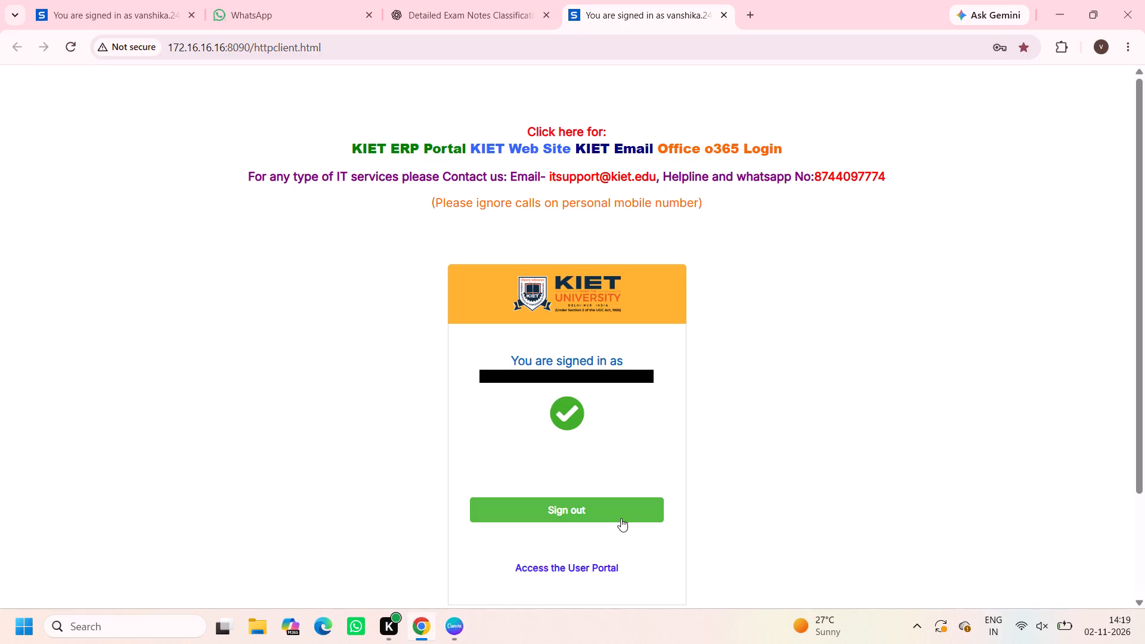
left_click(1030, 623)
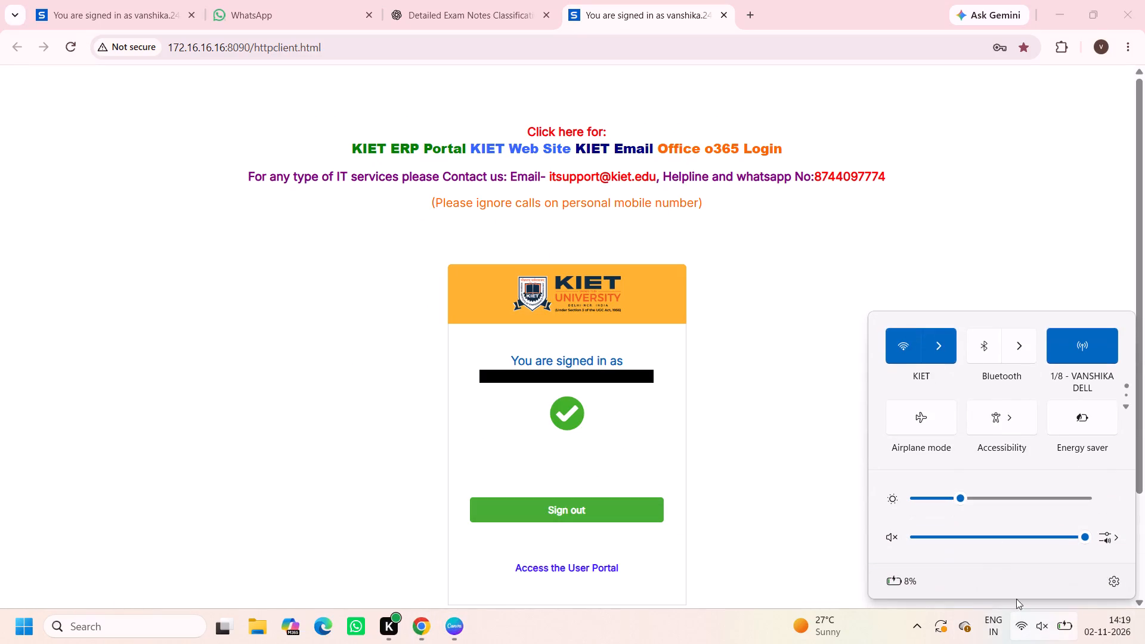
Switch back to Canva and reload the "1. Introduction to Generative Models" document.
left_click(450, 630)
left_click(426, 120)
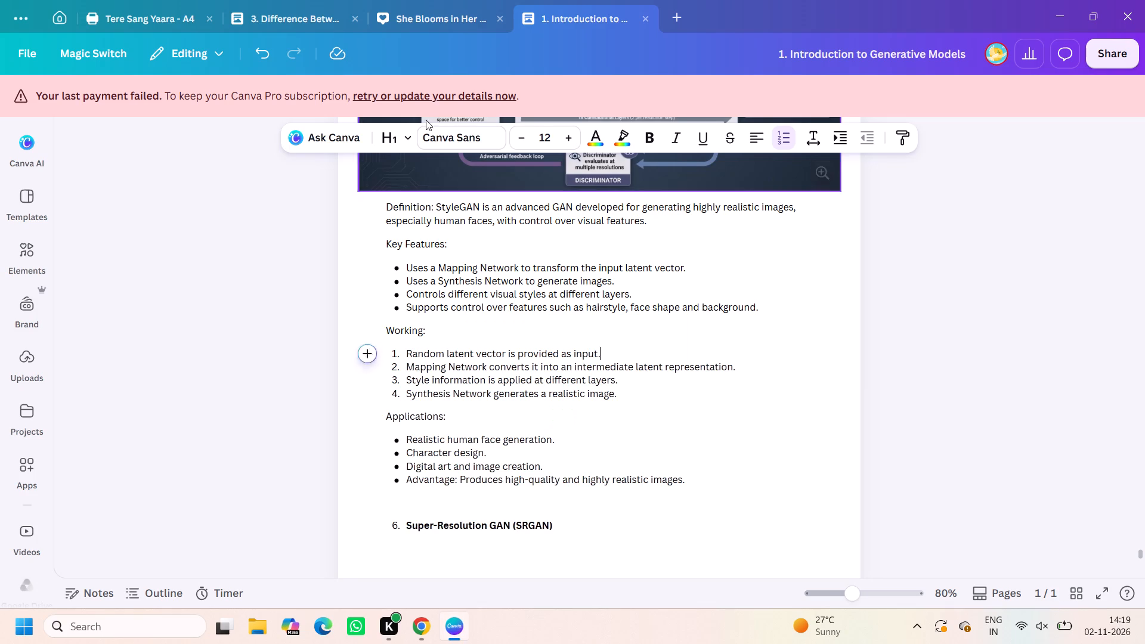
left_click(569, 499)
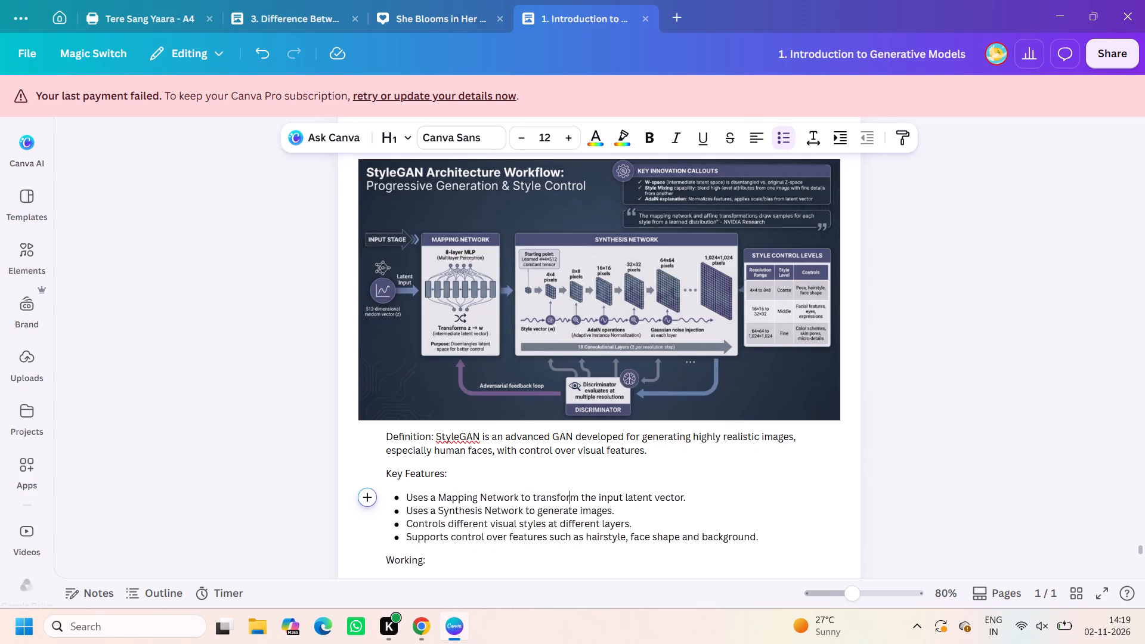
key("ctrl+r")
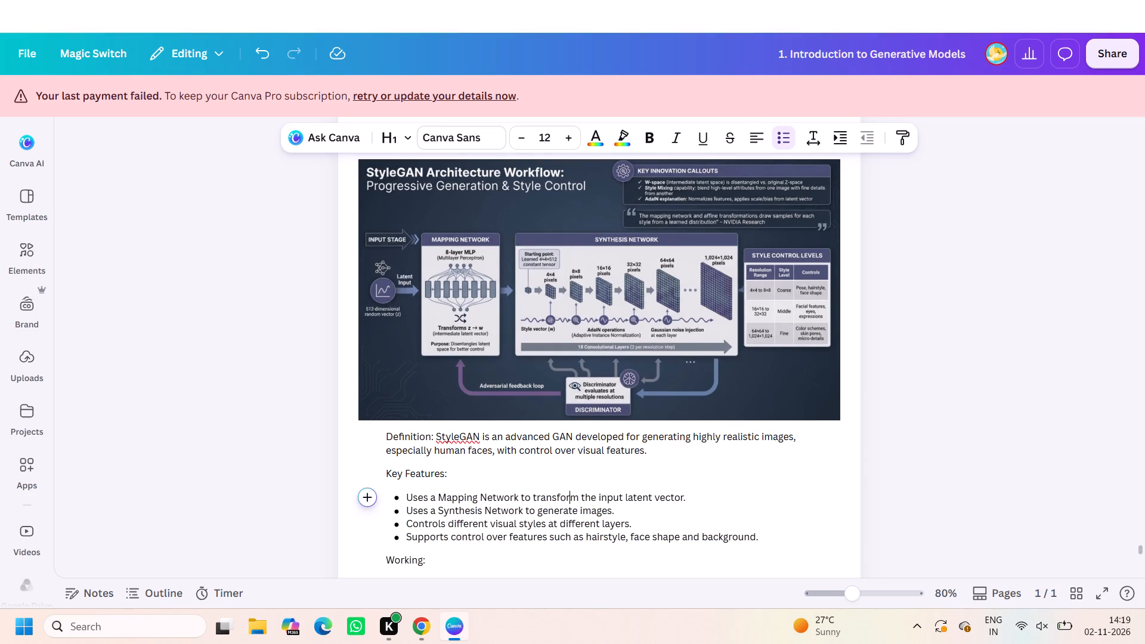
Look through the reloaded document down to the StyleGAN section near its end.
scroll(645, 474, "down", 1)
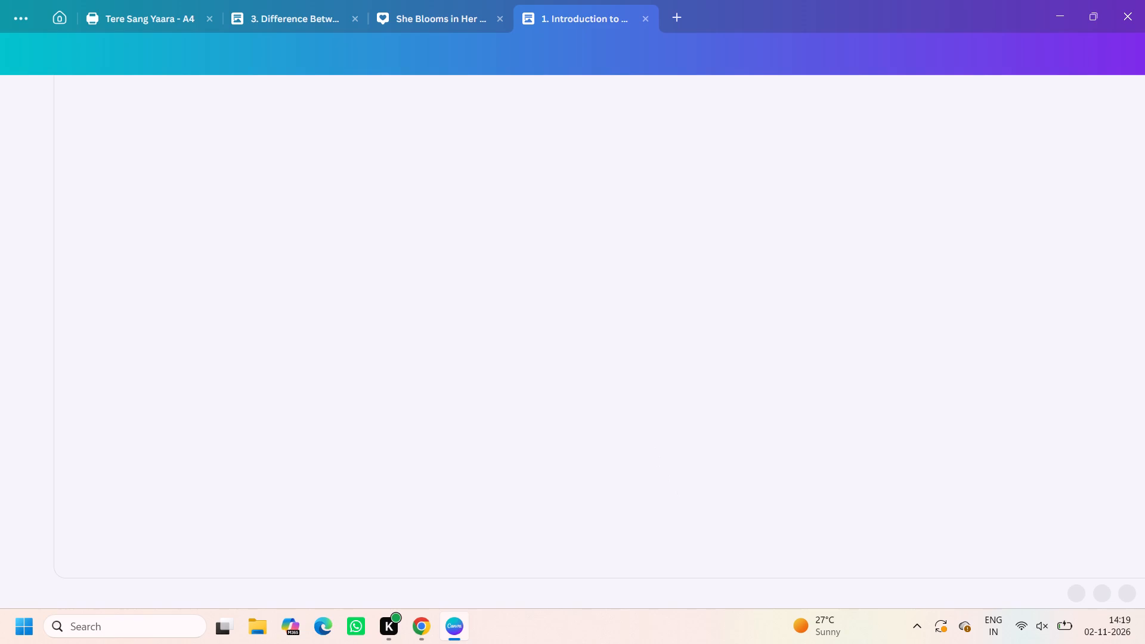
scroll(560, 335, "down", 13)
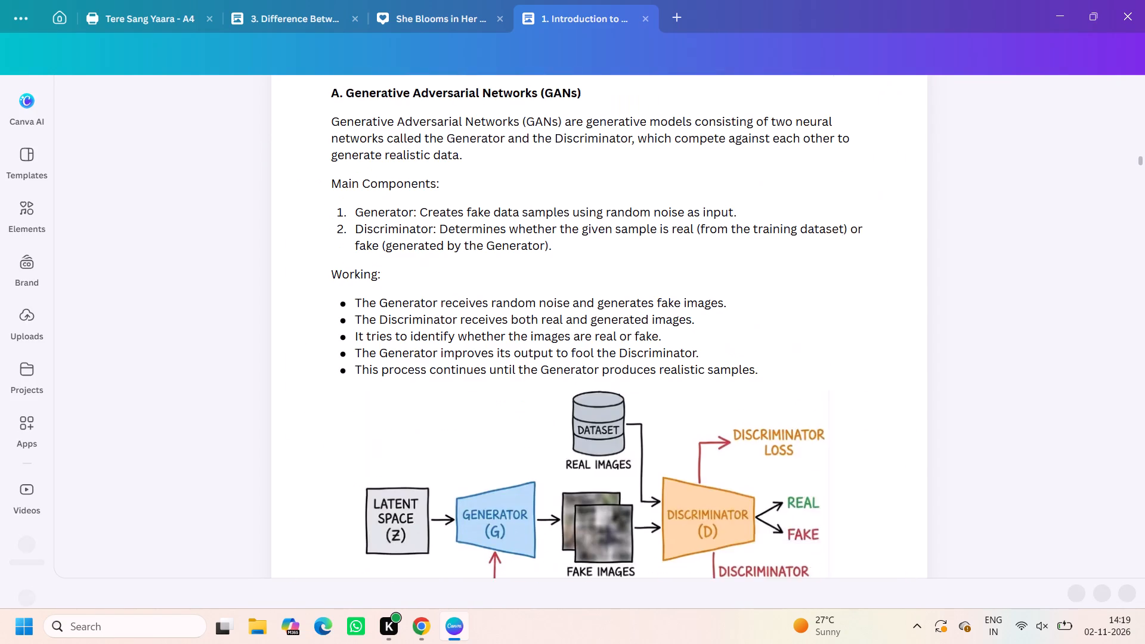
scroll(560, 335, "down", 7)
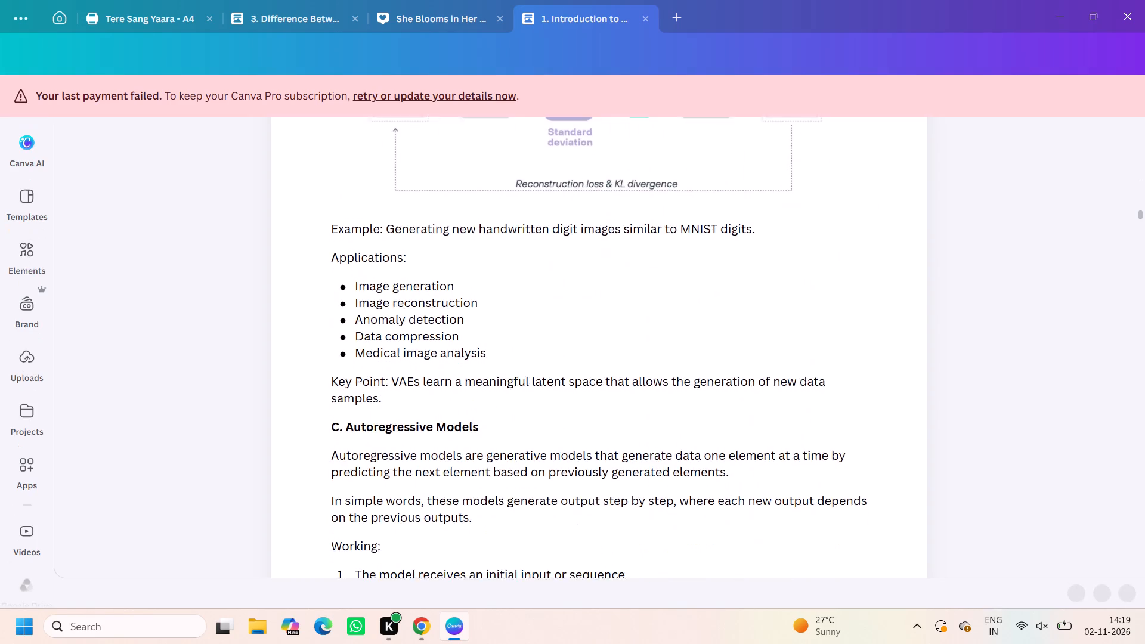
scroll(560, 335, "down", 1)
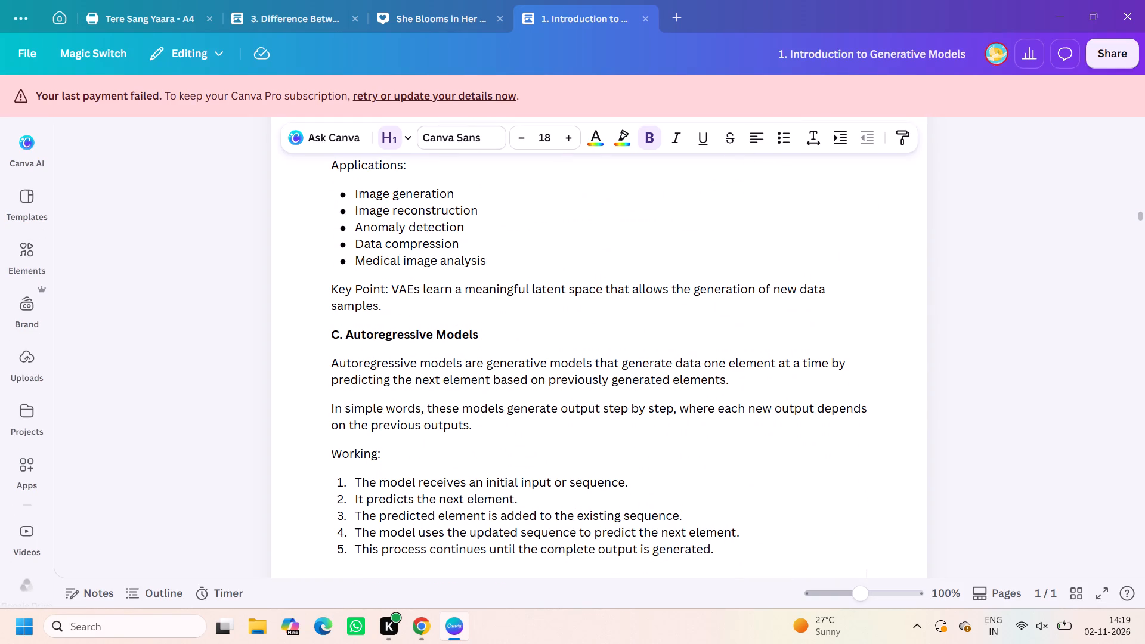
scroll(485, 416, "down", 14)
scroll(485, 416, "down", 16)
scroll(485, 416, "down", 19)
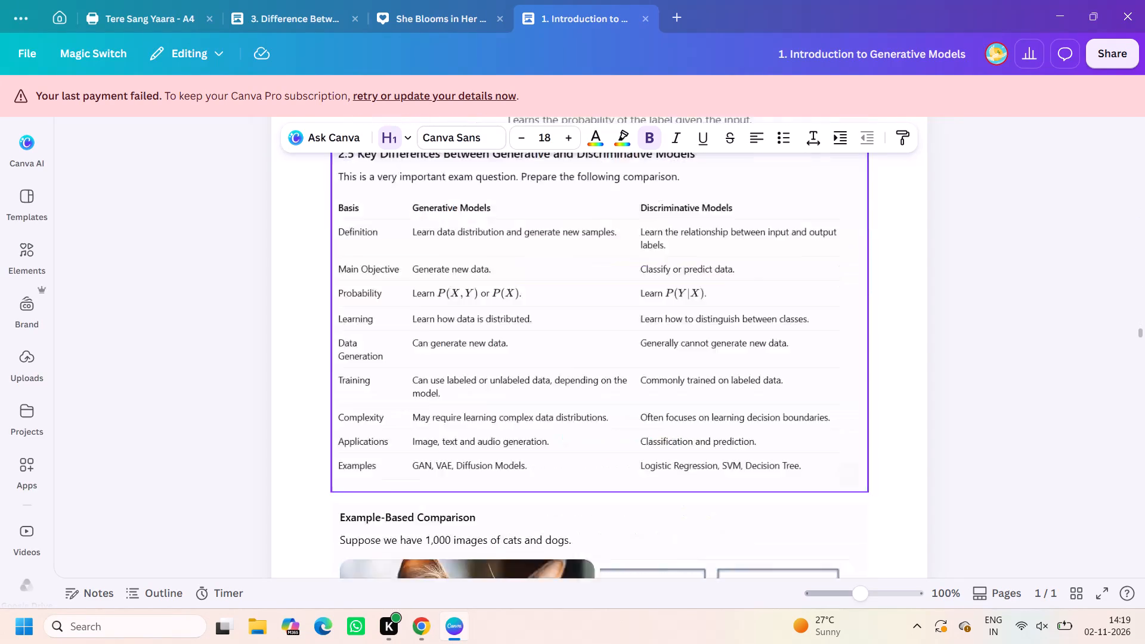
scroll(485, 416, "down", 12)
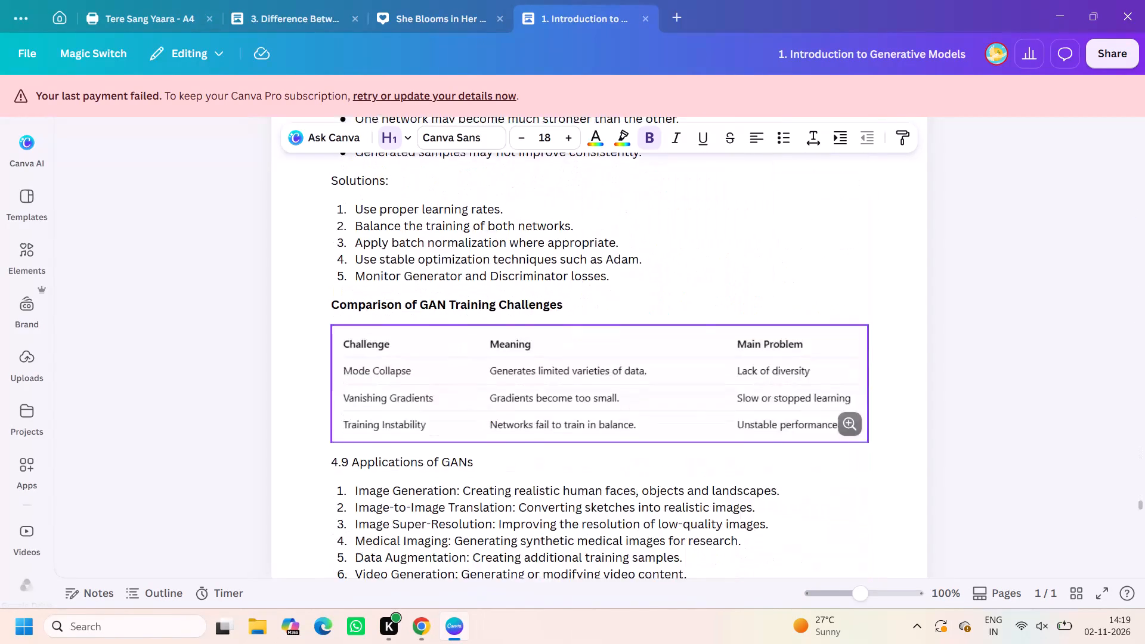
scroll(485, 416, "down", 9)
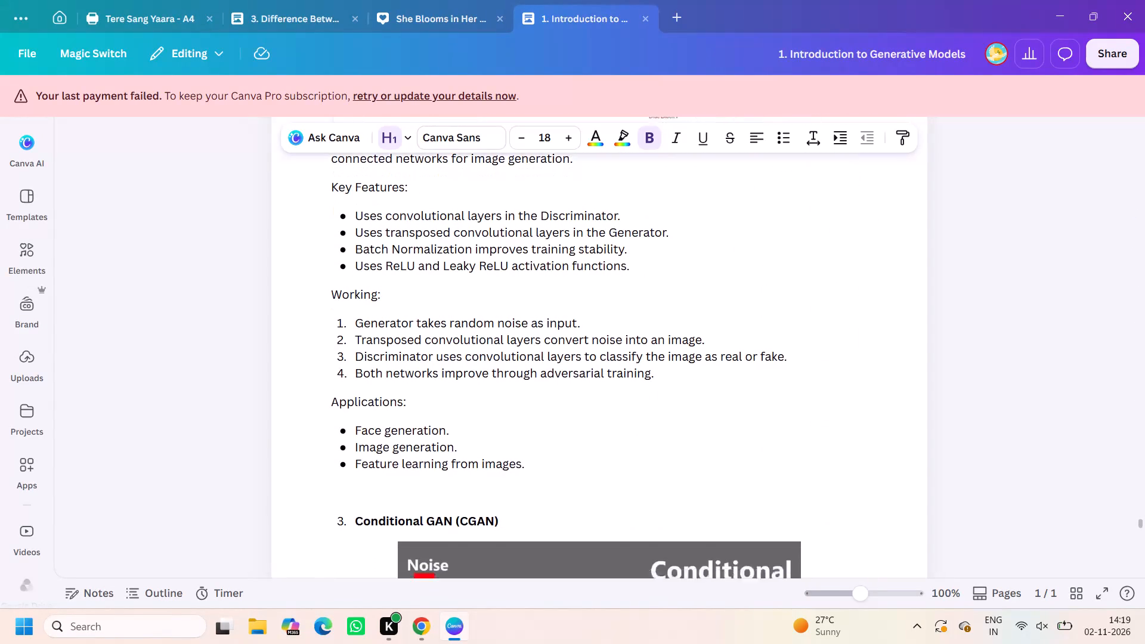
scroll(485, 416, "down", 8)
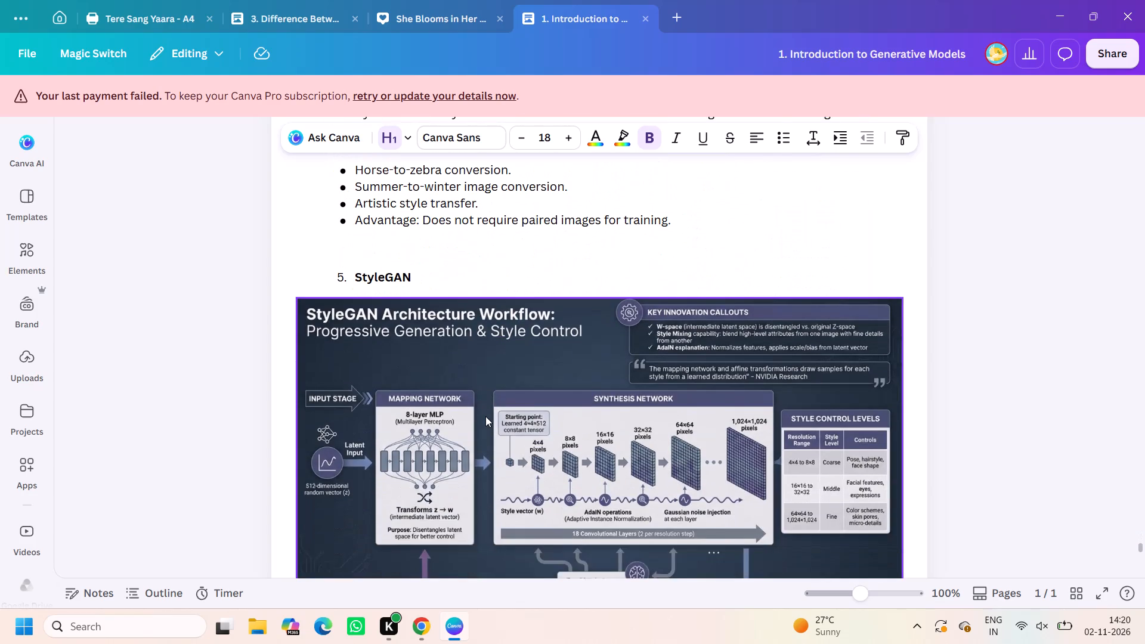
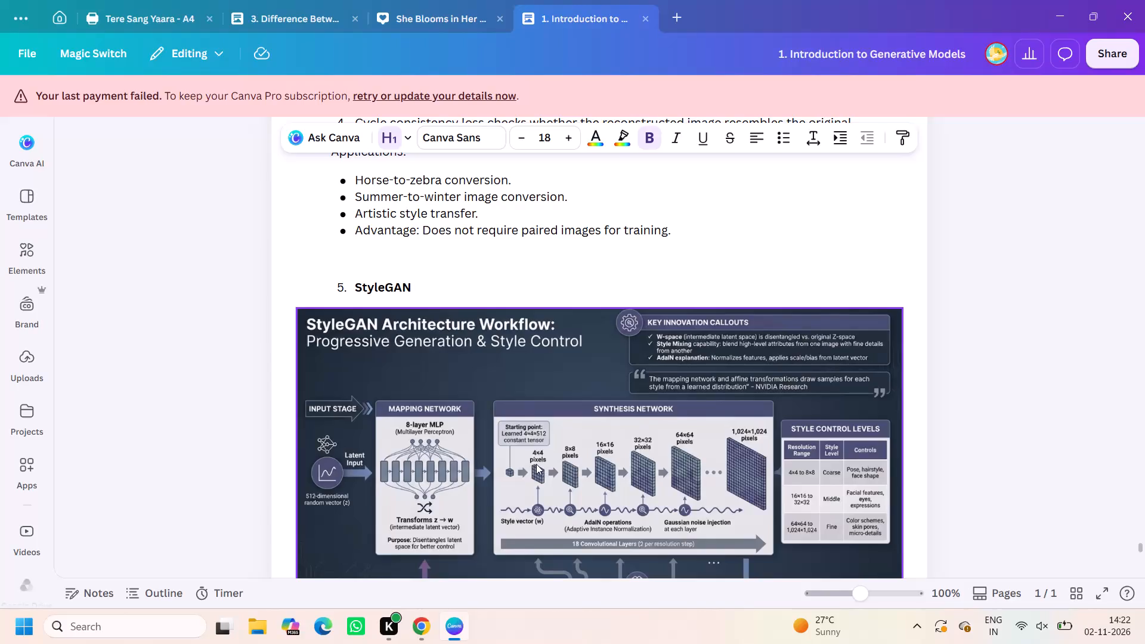
Look through the rest of the document from the StyleGAN diagram down to its end.
scroll(454, 447, "down", 1)
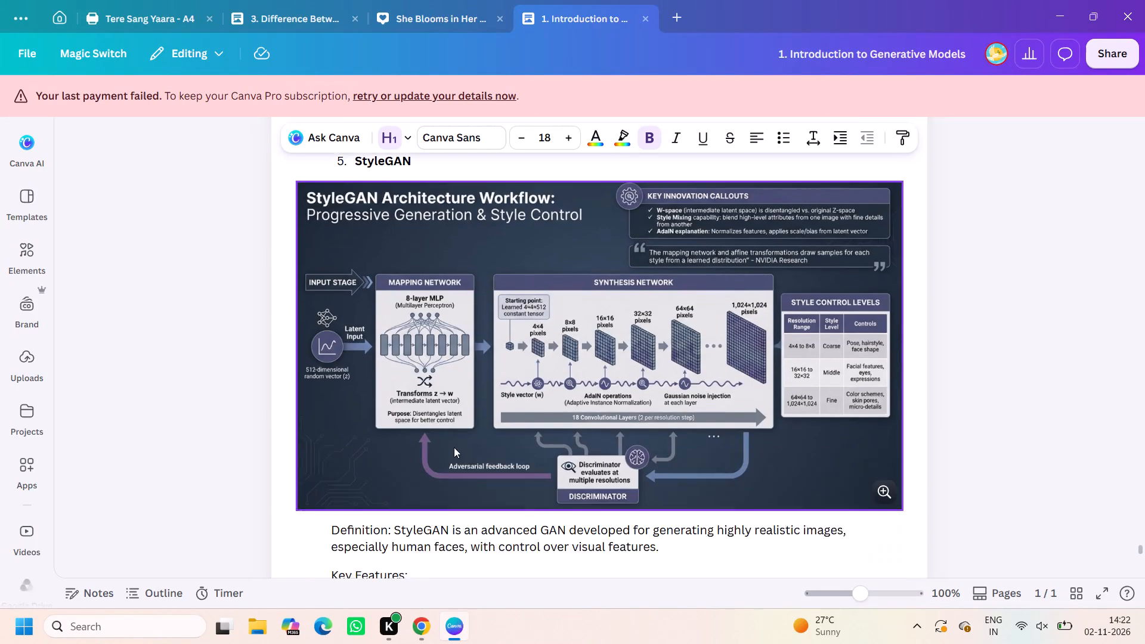
scroll(454, 447, "down", 2)
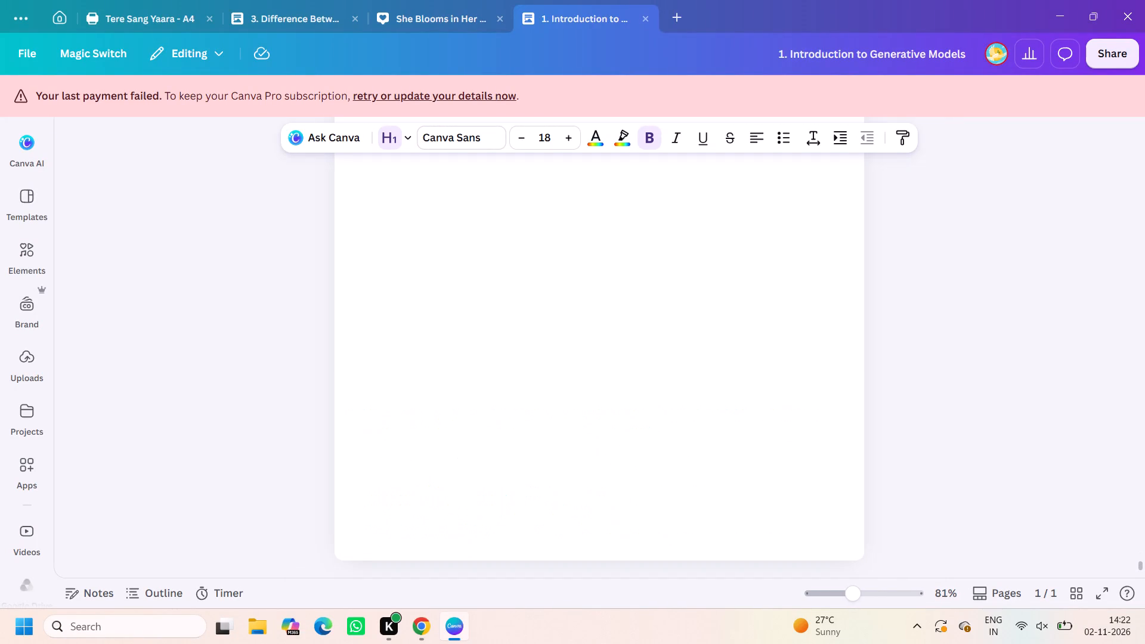
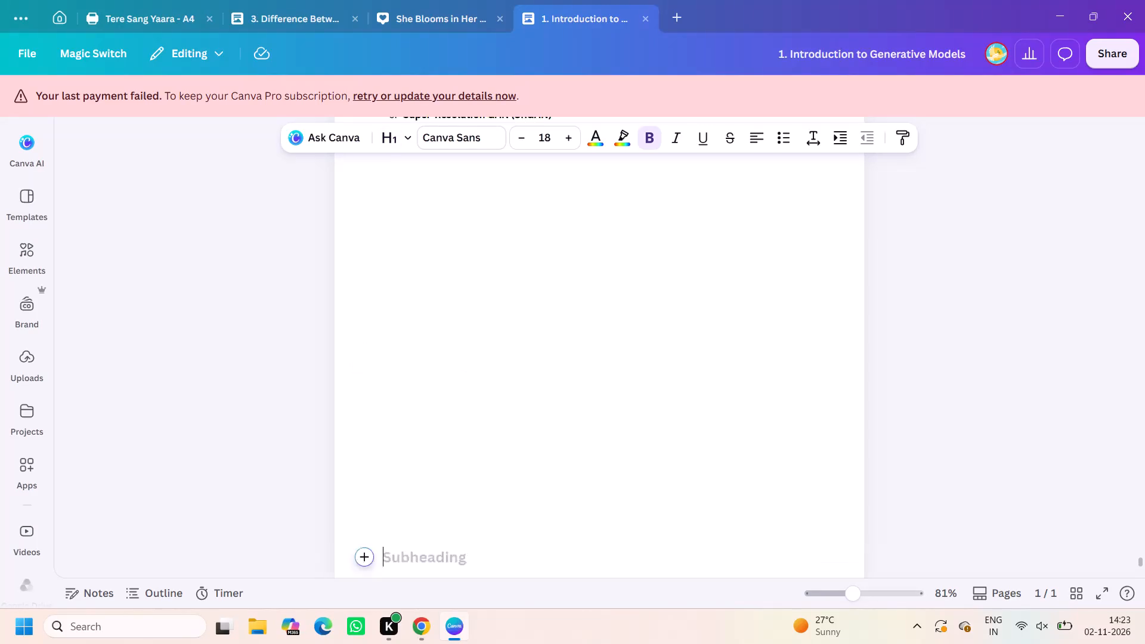
scroll(669, 339, "up", 3)
left_click(417, 626)
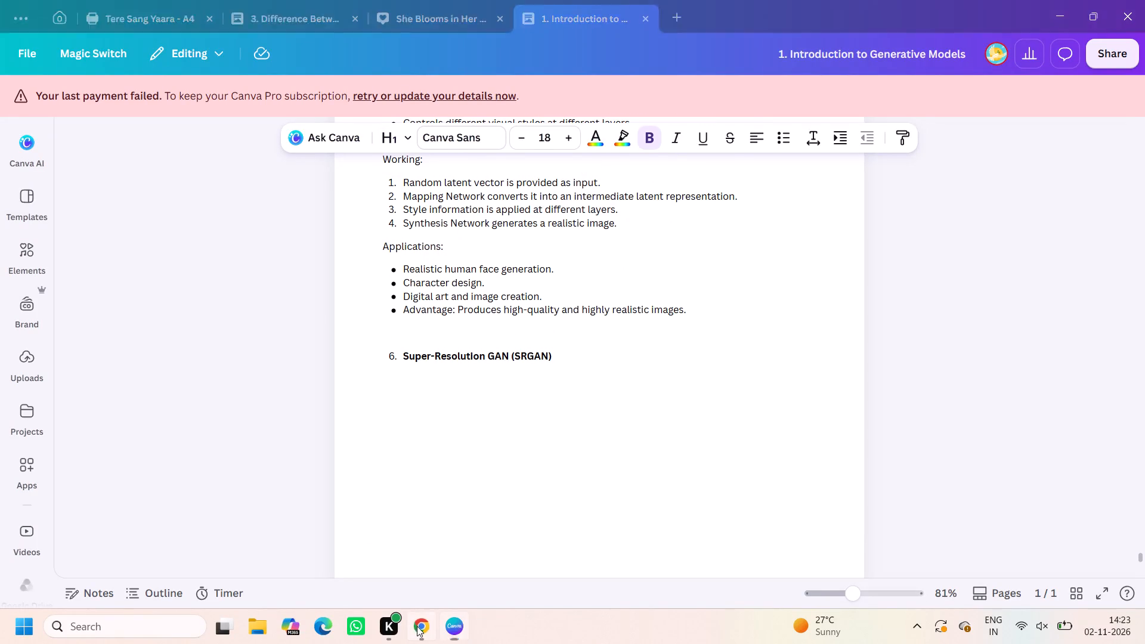
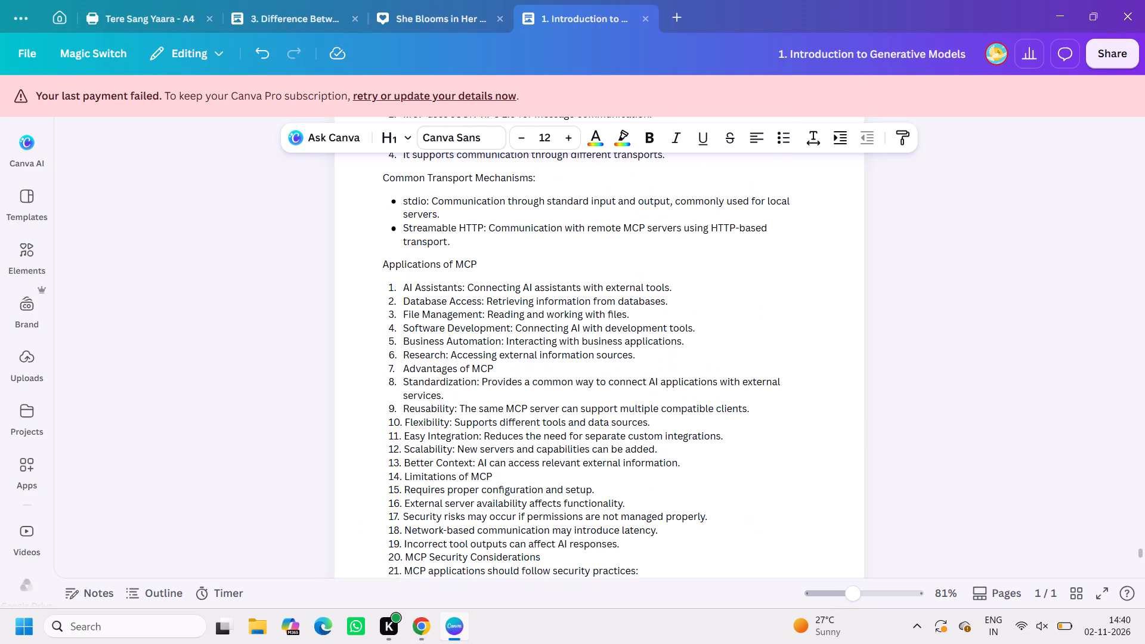
left_click(402, 373)
key("BackSpace")
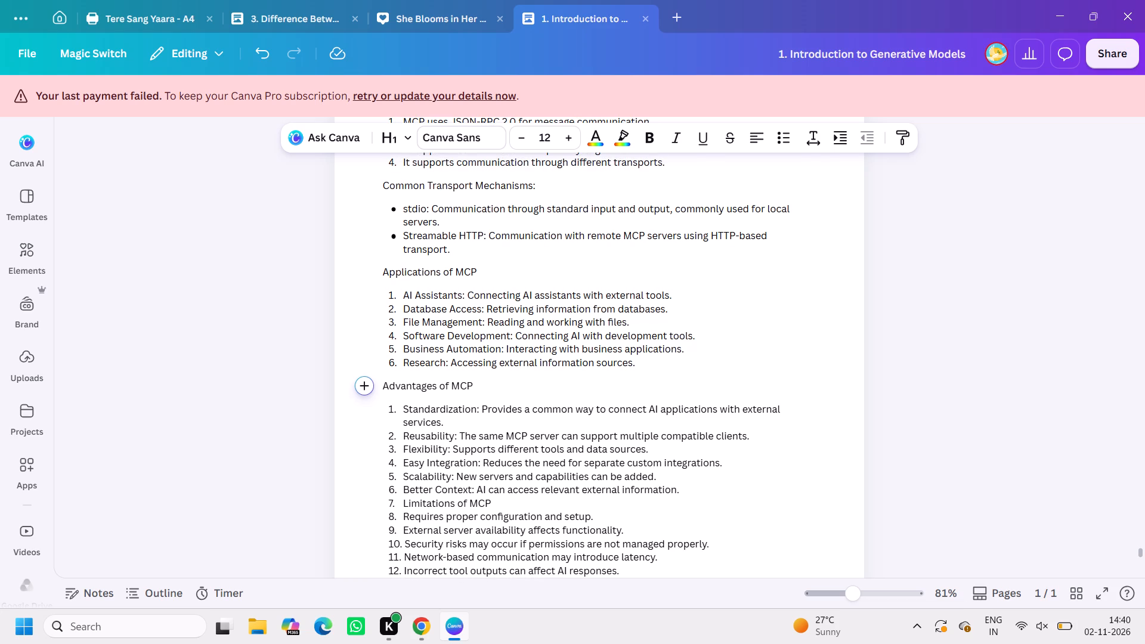
left_click(405, 505)
key("BackSpace")
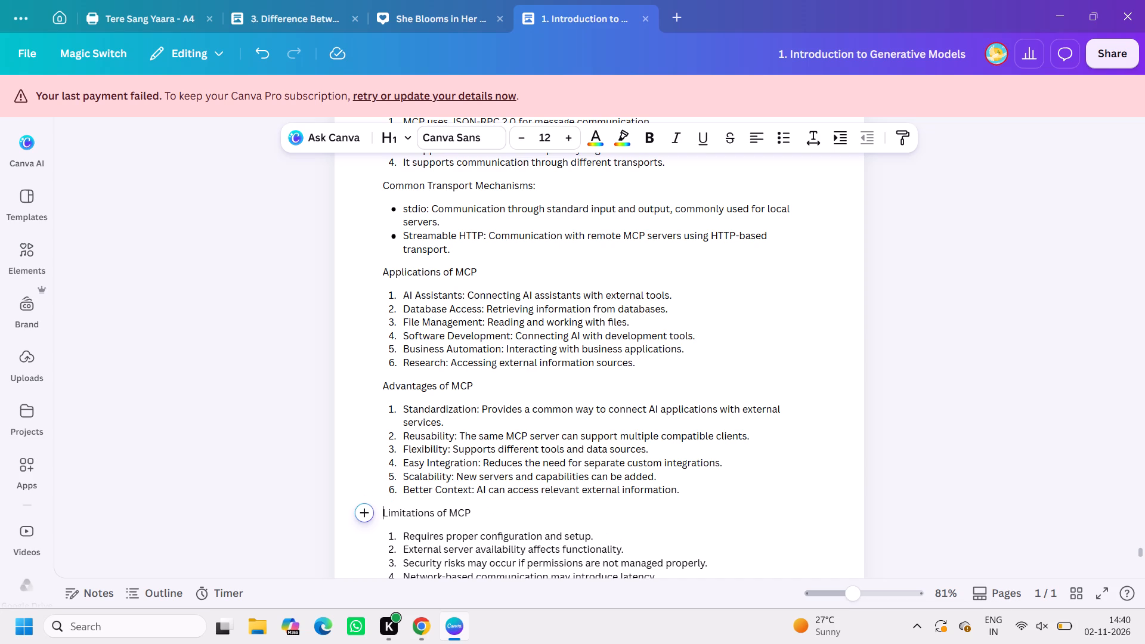
Check the security section in ChatGPT and make "MCP Security Considerations" and "MCP applications should follow security practices:" plain unnumbered paragraphs.
scroll(396, 535, "down", 2)
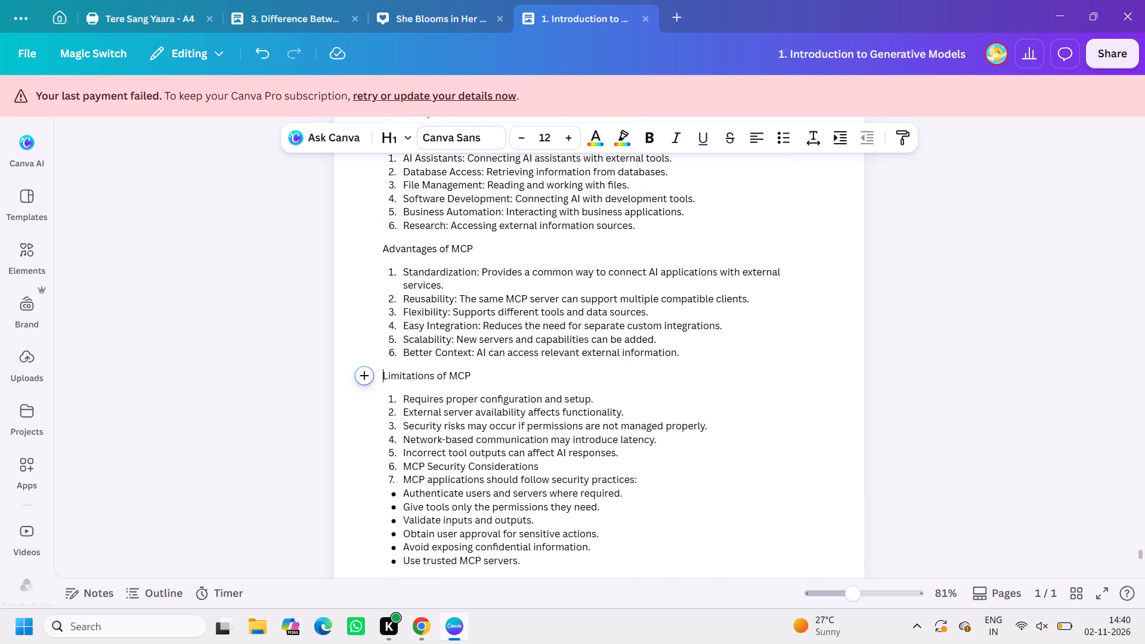
left_click(428, 624)
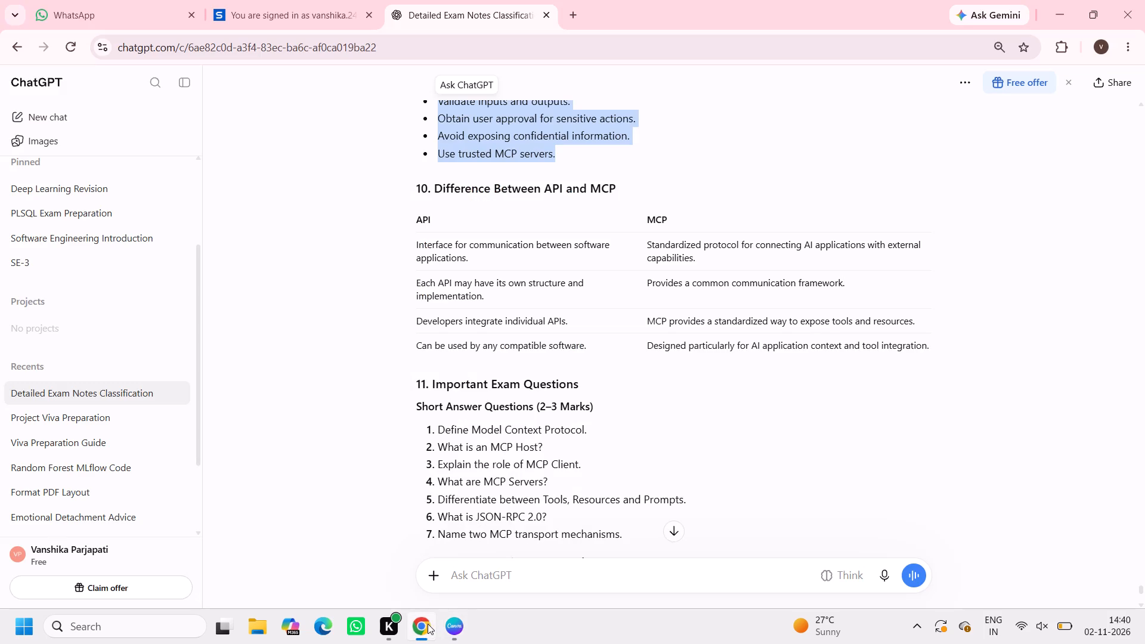
scroll(533, 479, "up", 2)
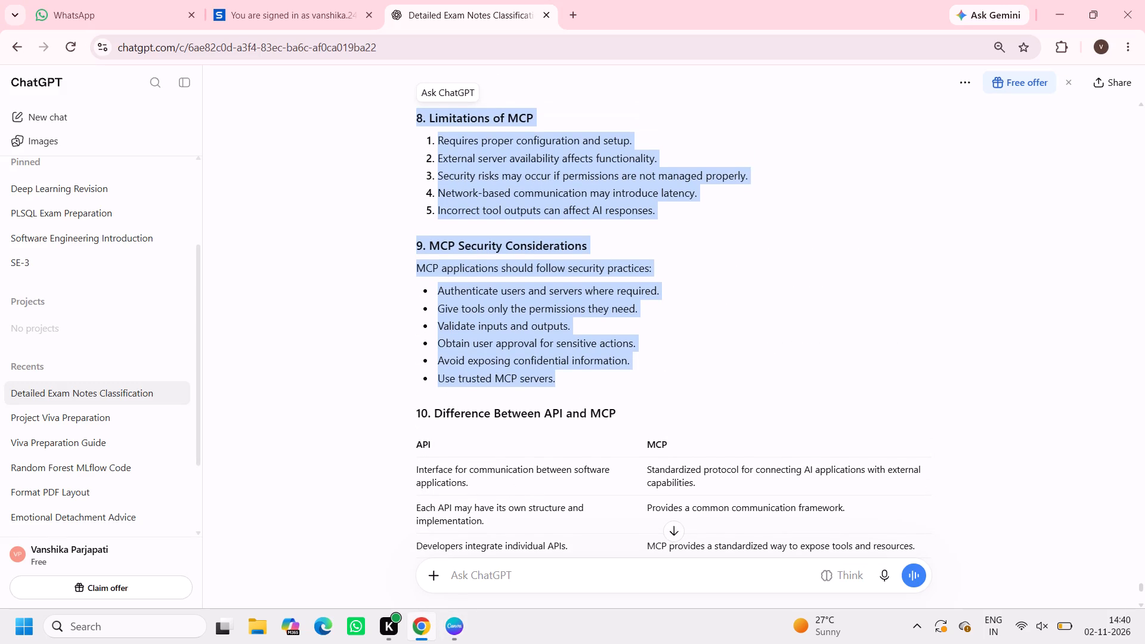
left_click(457, 623)
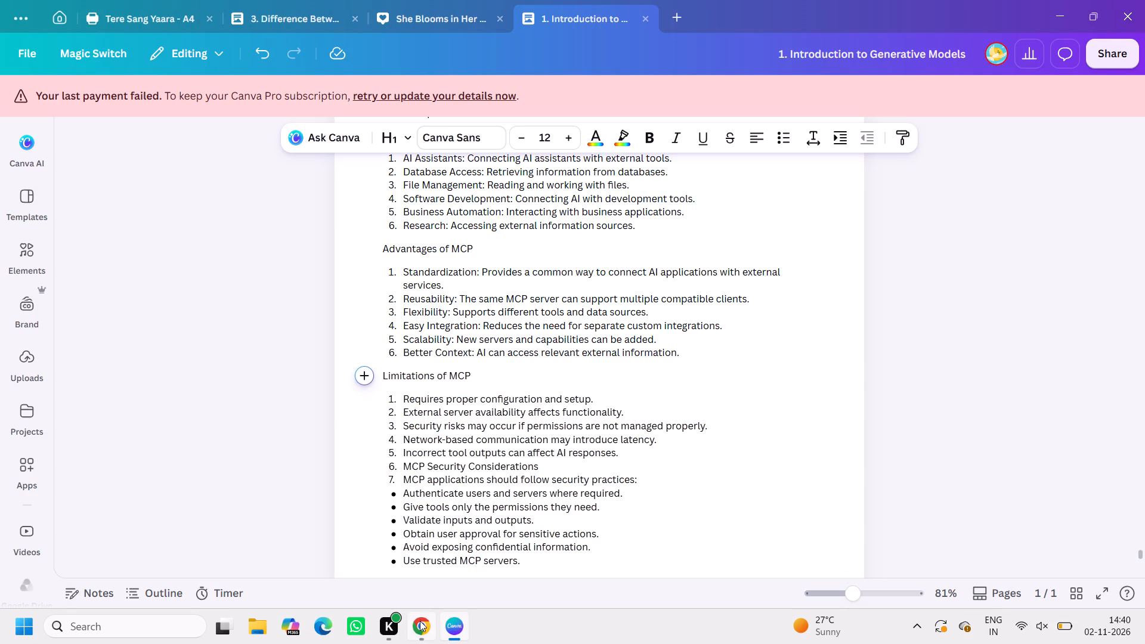
left_click(420, 621)
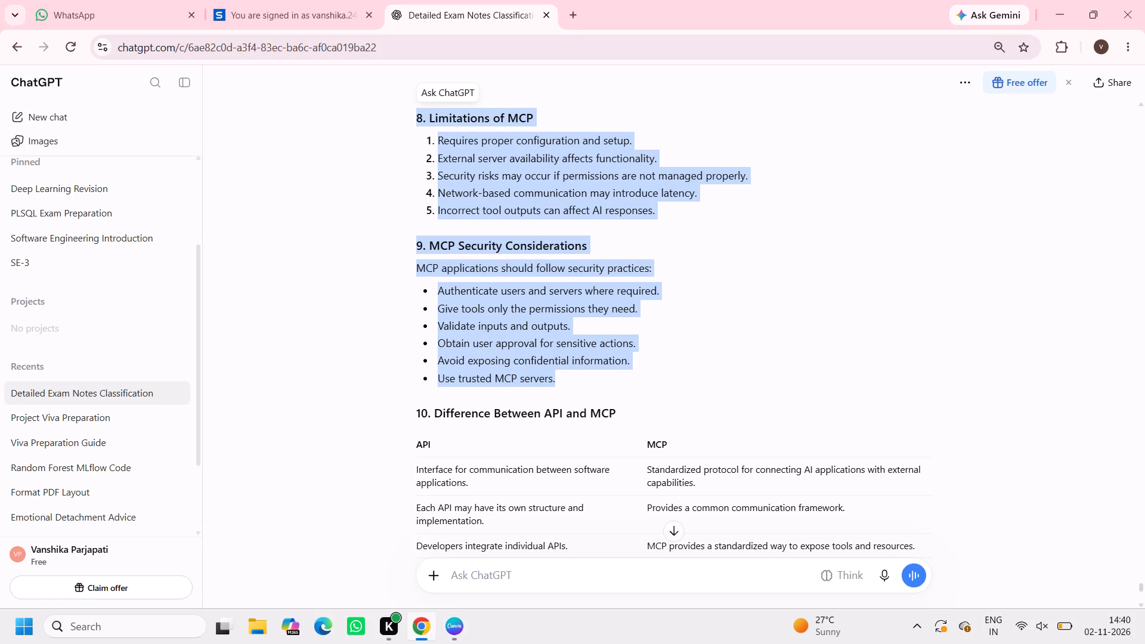
left_click(458, 631)
left_click(399, 466)
key("BackSpace")
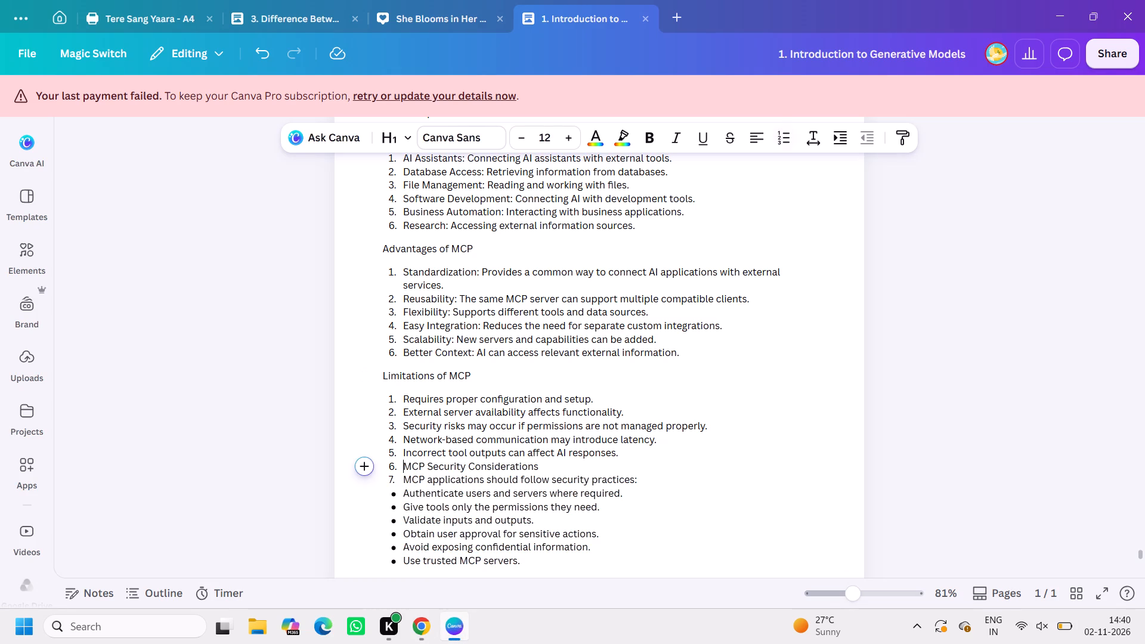
left_click(396, 494)
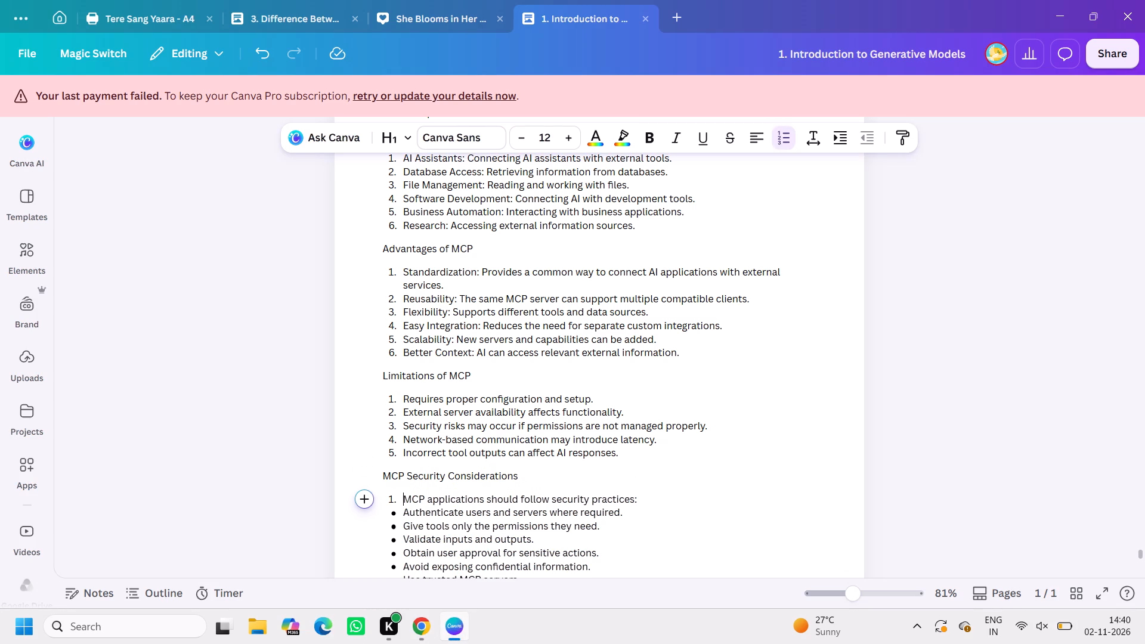
key("BackSpace")
Copy ChatGPT's "10. Difference Between API and MCP" heading and table and paste them below the "Use trusted MCP servers." bullet in Canva.
scroll(477, 507, "down", 1)
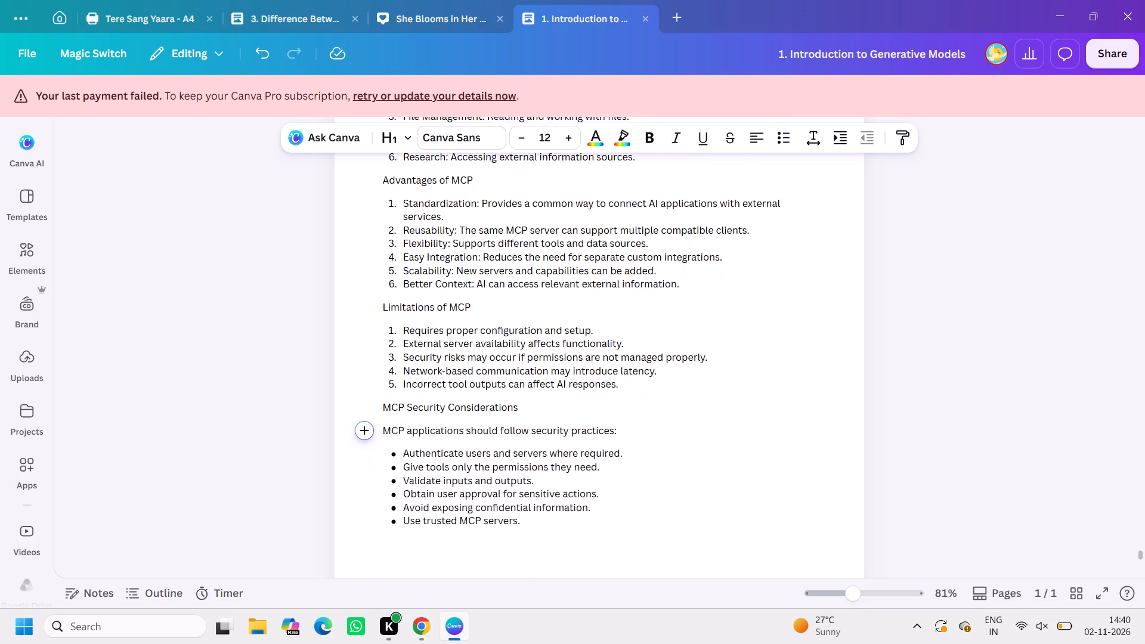
scroll(477, 507, "down", 1)
left_click(432, 622)
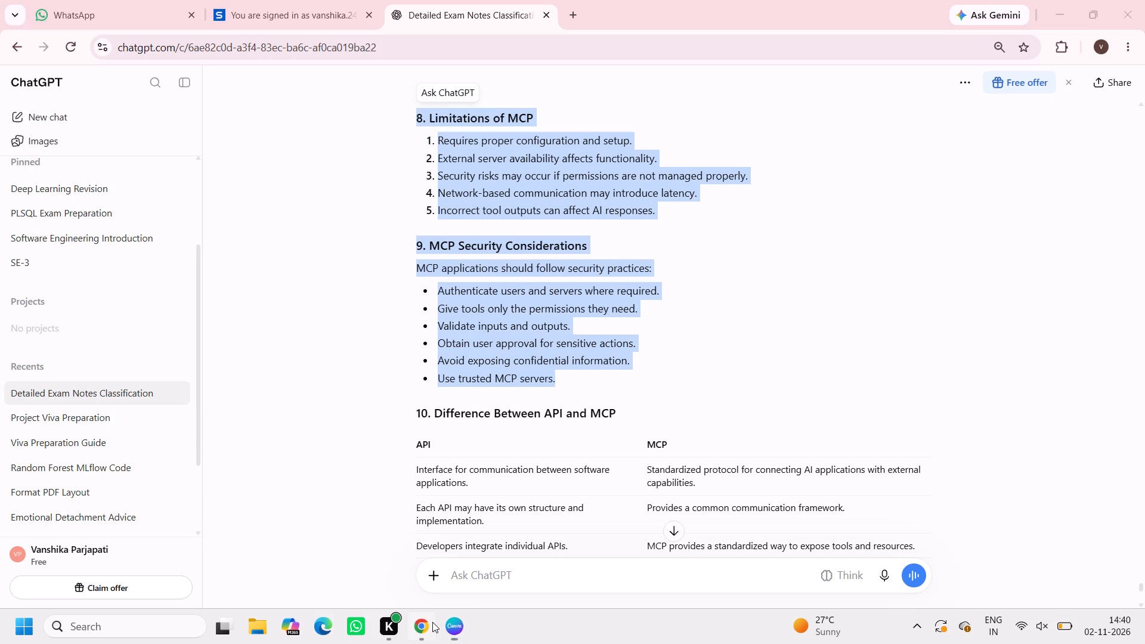
scroll(518, 484, "down", 4)
left_click(671, 399)
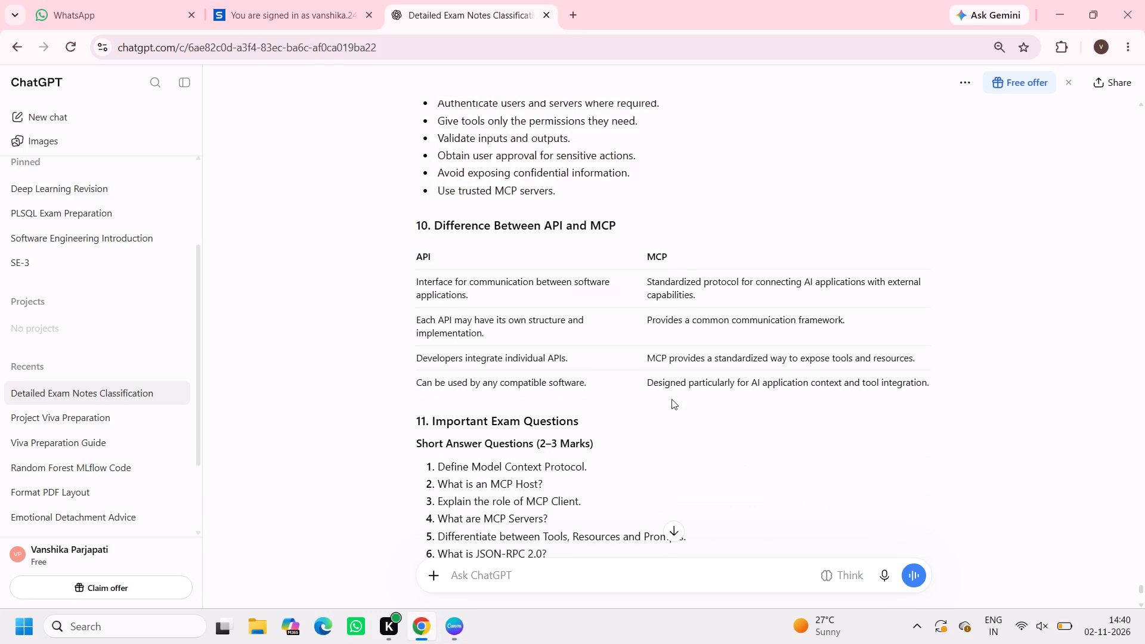
scroll(741, 431, "down", 1)
left_click_drag(940, 355, 630, 300)
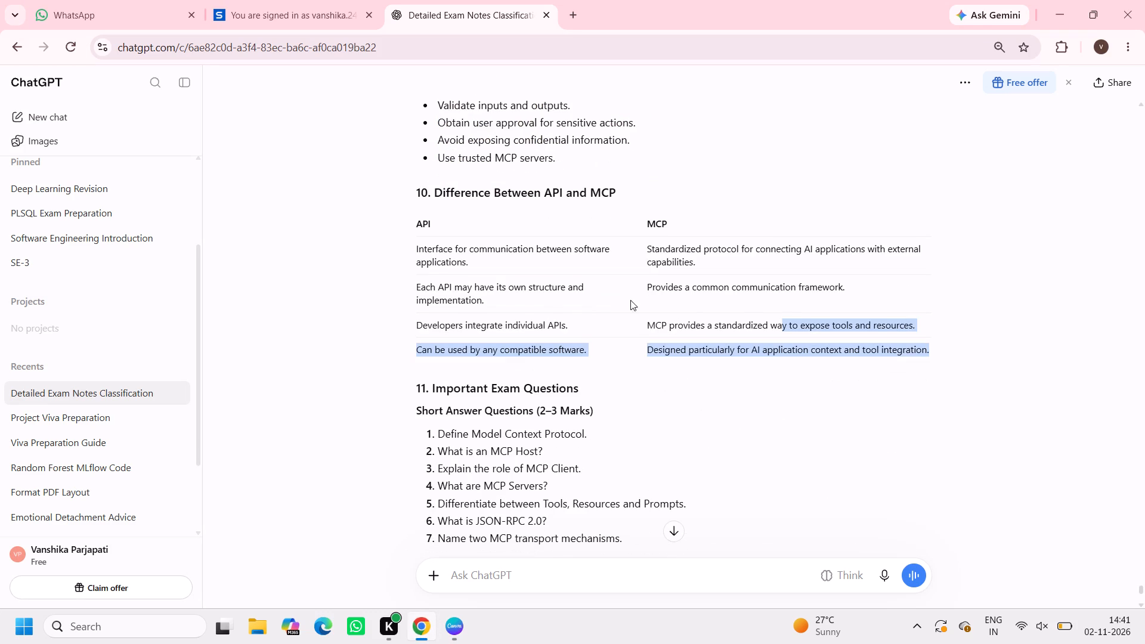
left_click_drag(630, 300, 413, 188)
key("ctrl+c")
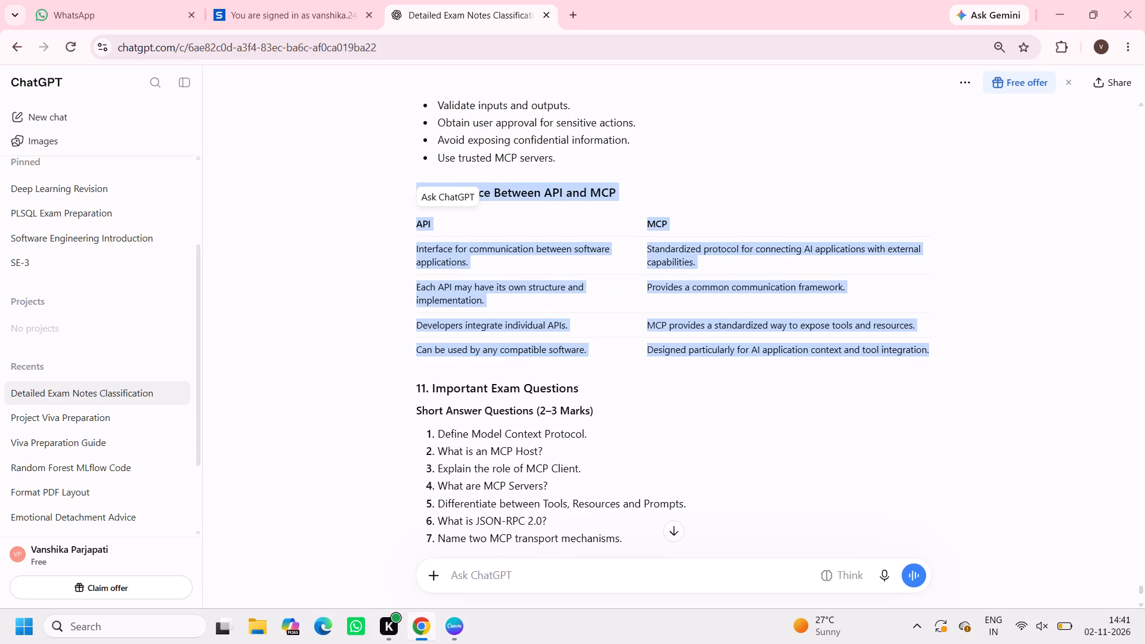
left_click(456, 619)
left_click(534, 458)
left_click(532, 472)
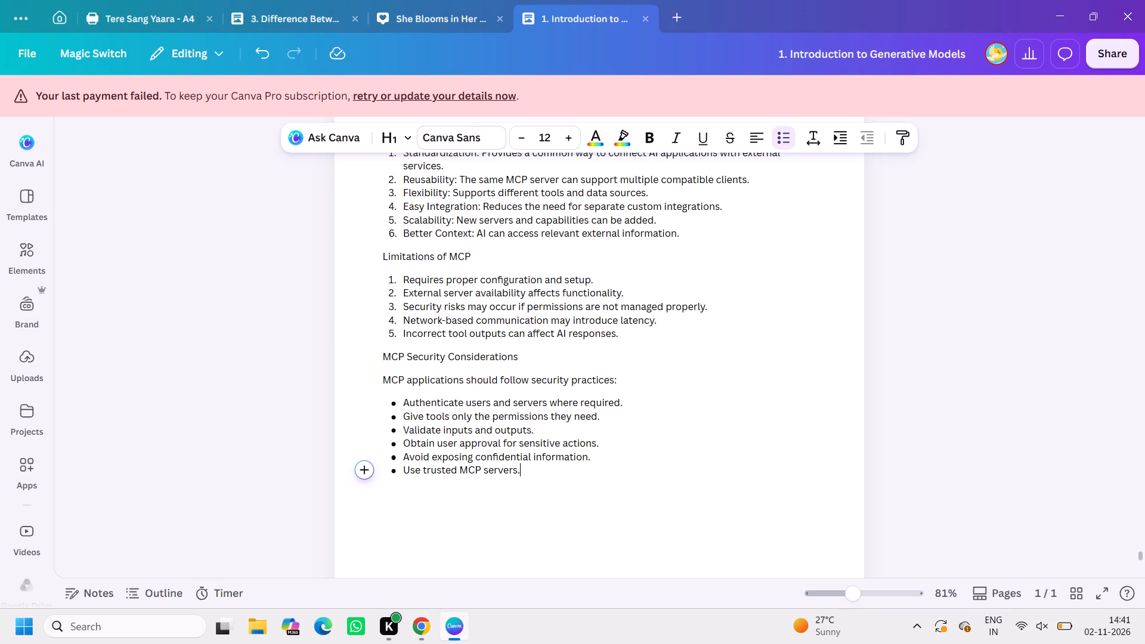
key("Return")
key("BackSpace")
key("ctrl+v")
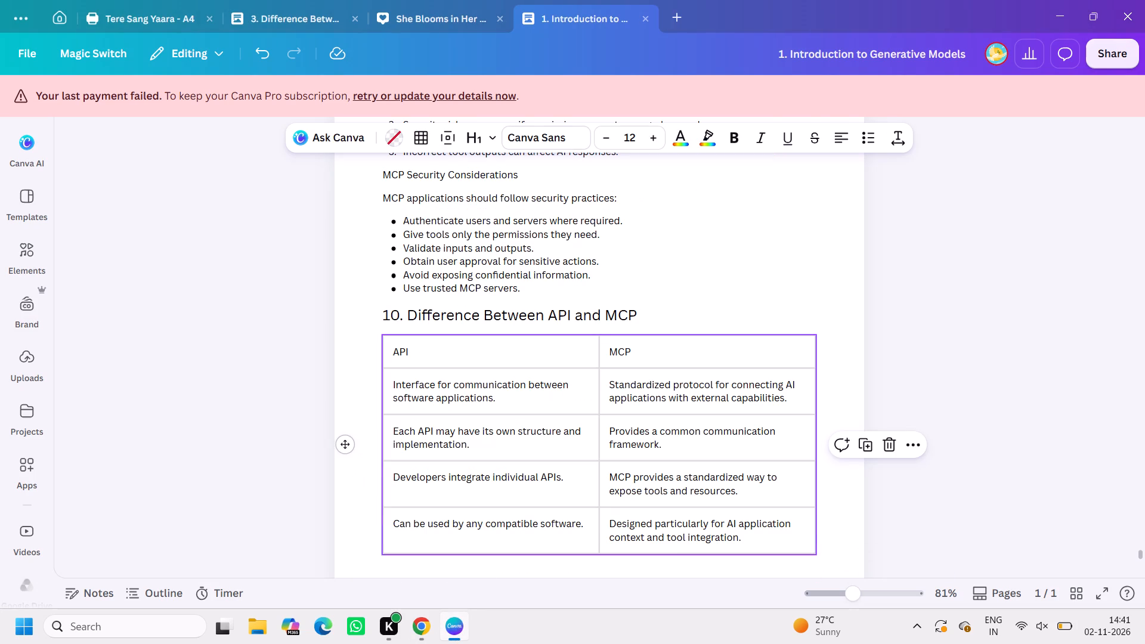
Check the rest of ChatGPT's MCP answer after the API comparison, down to its end.
left_click(416, 630)
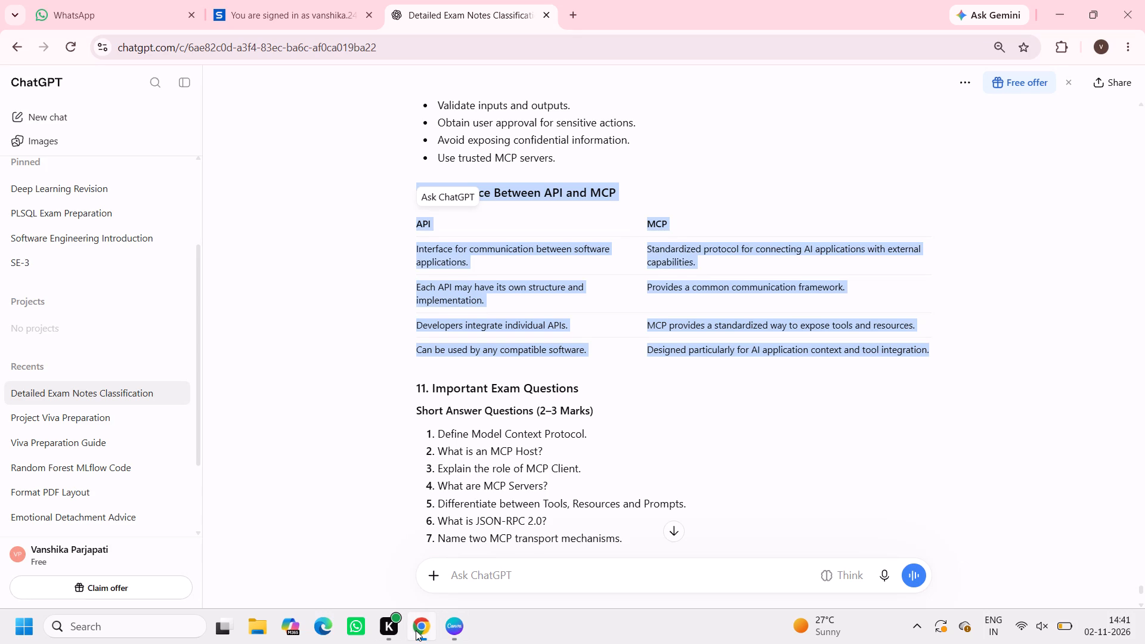
scroll(537, 479, "down", 11)
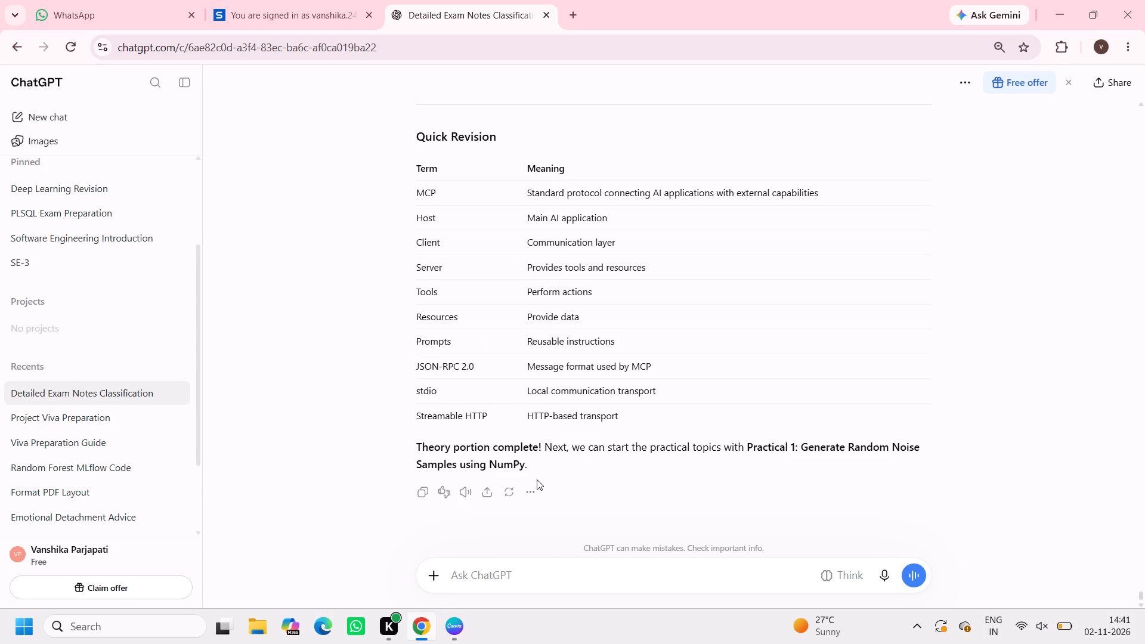
left_click(535, 583)
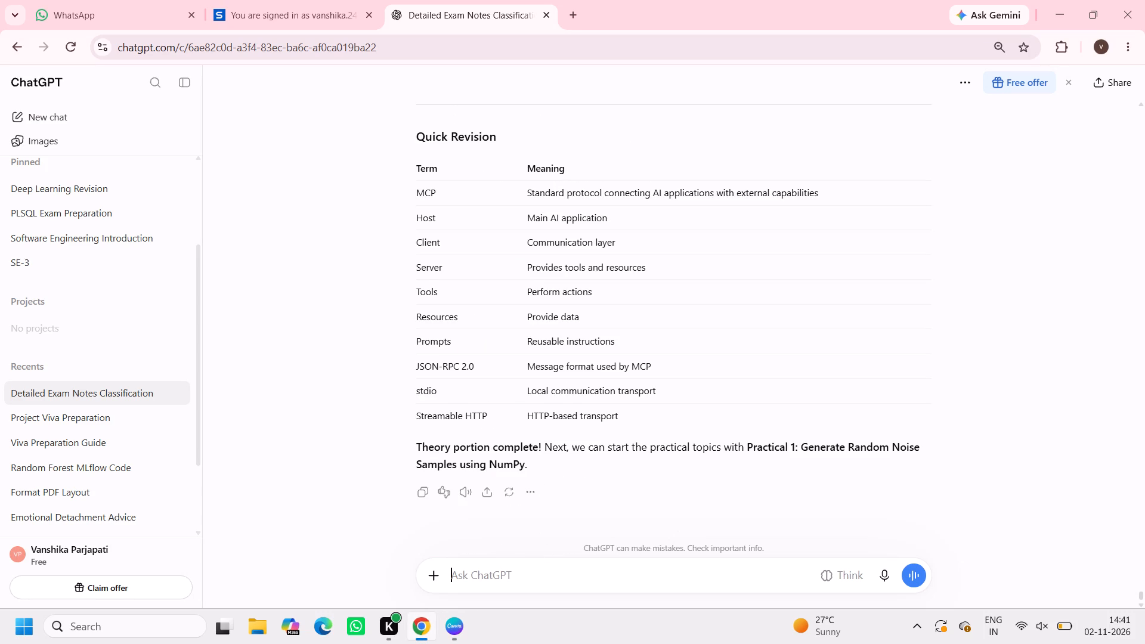
left_click(535, 583)
triple_click(535, 583)
Switch to Canva and download the "1. Introduction to Generative Models" document as a PDF.
left_click(448, 639)
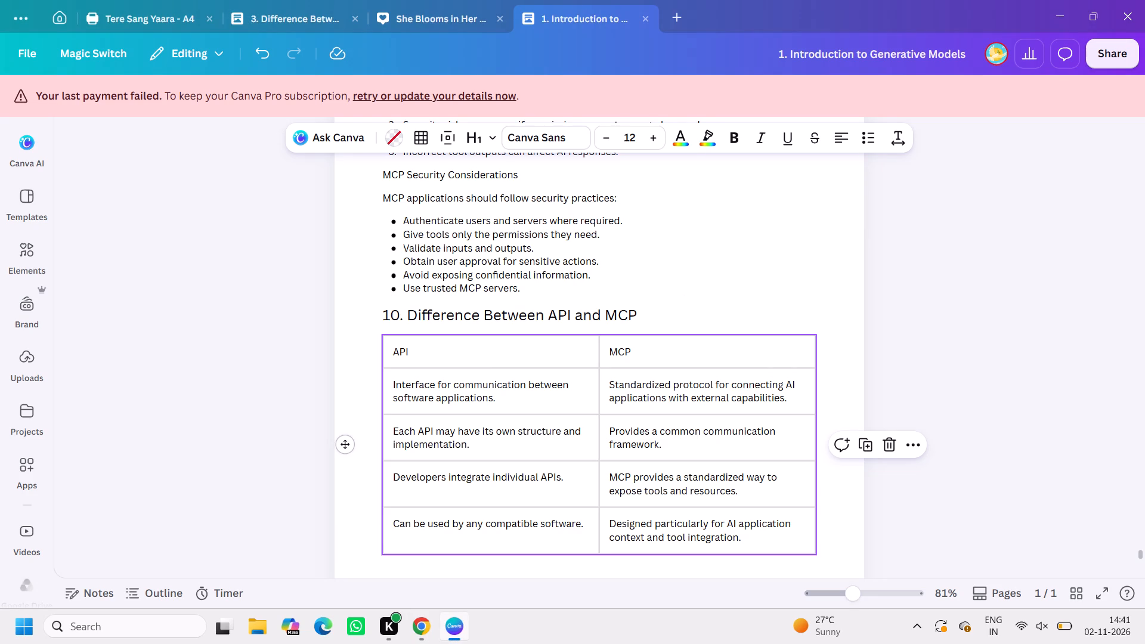
left_click(691, 290)
scroll(691, 290, "up", 18)
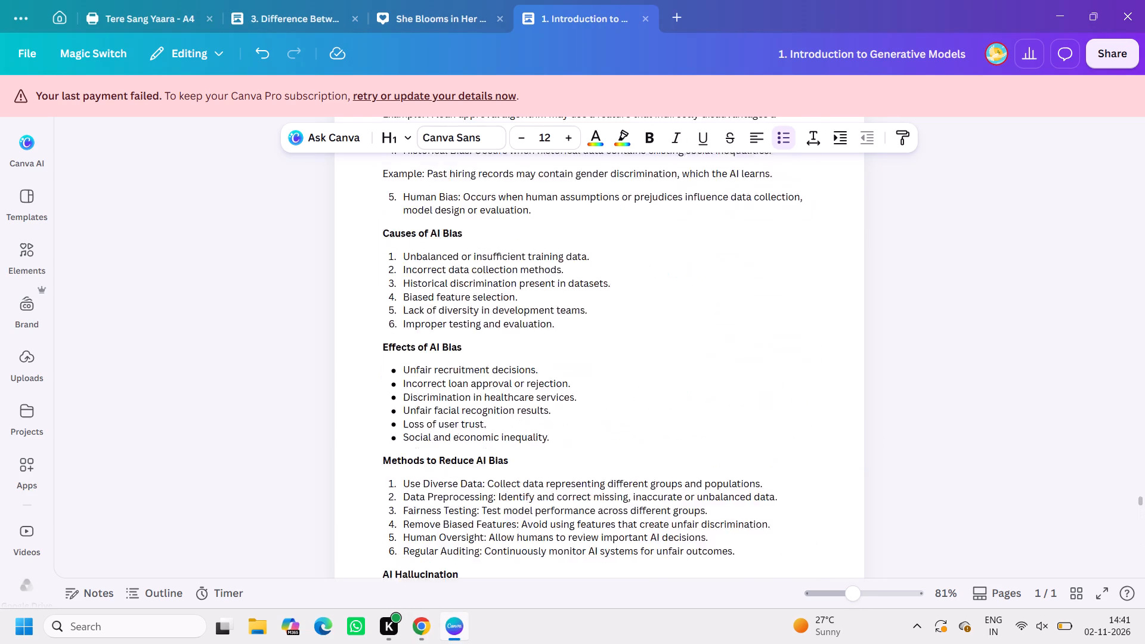
scroll(691, 290, "up", 14)
left_click(1101, 61)
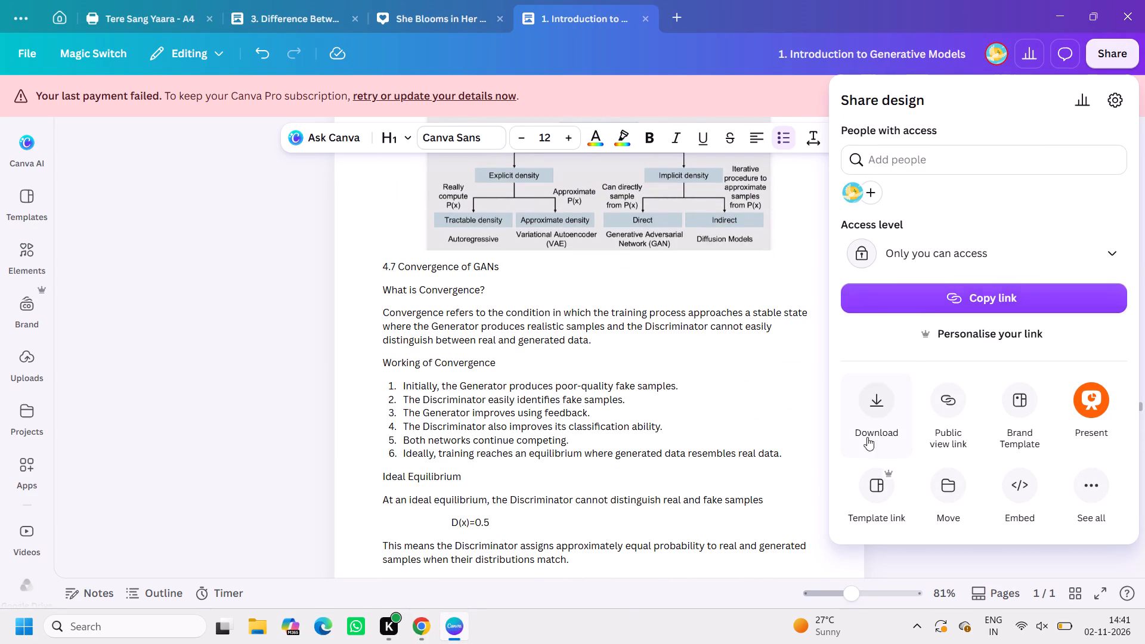
left_click(877, 419)
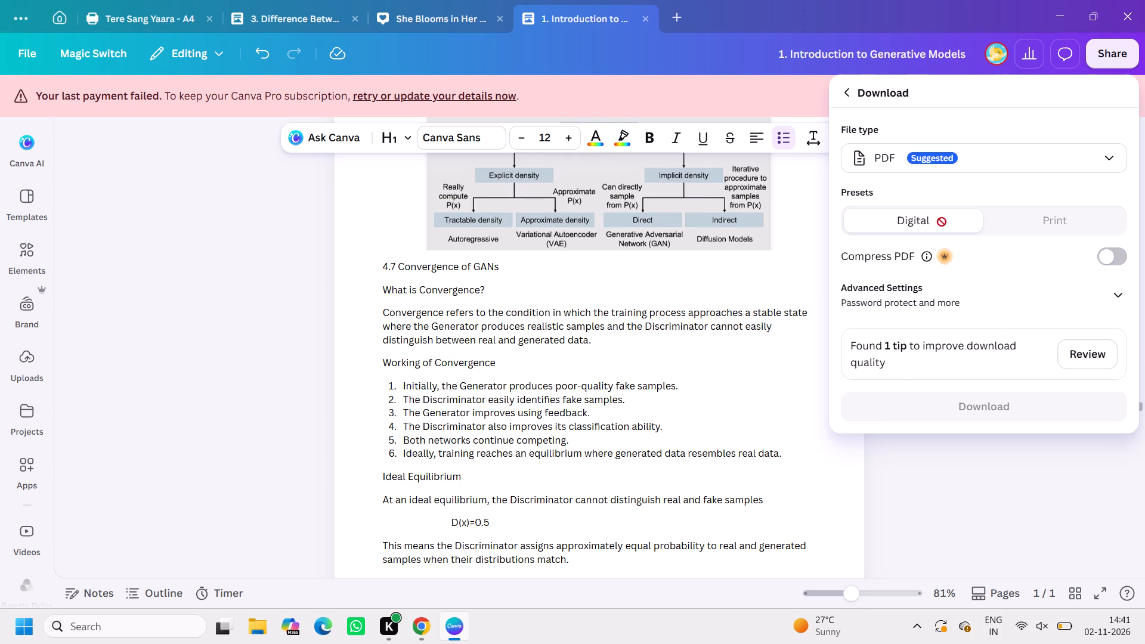
left_click(942, 156)
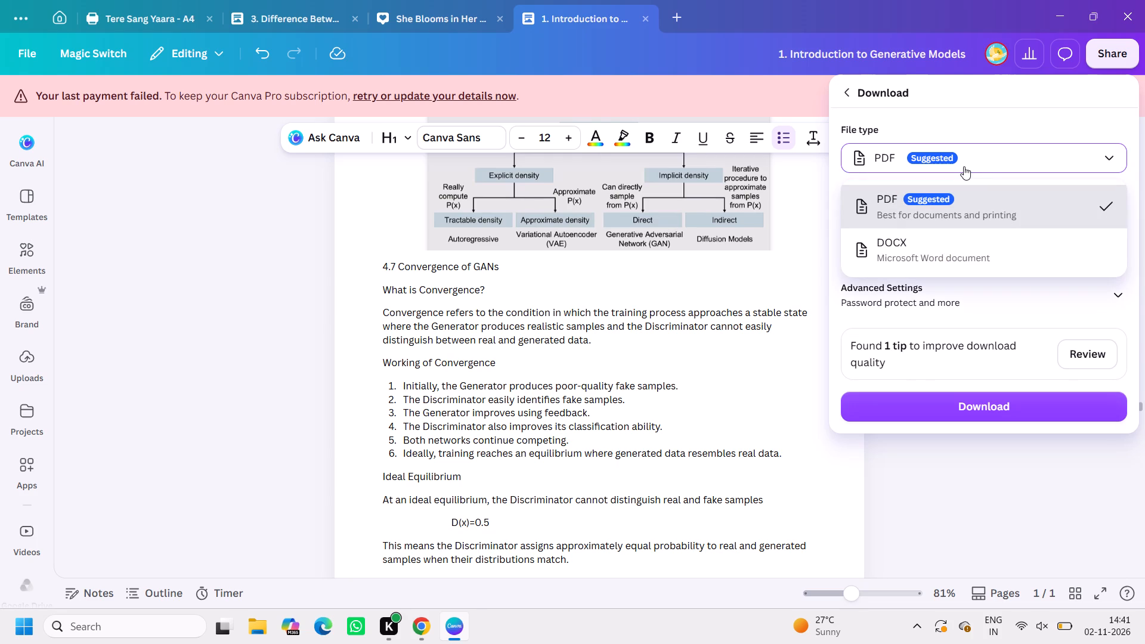
left_click(967, 403)
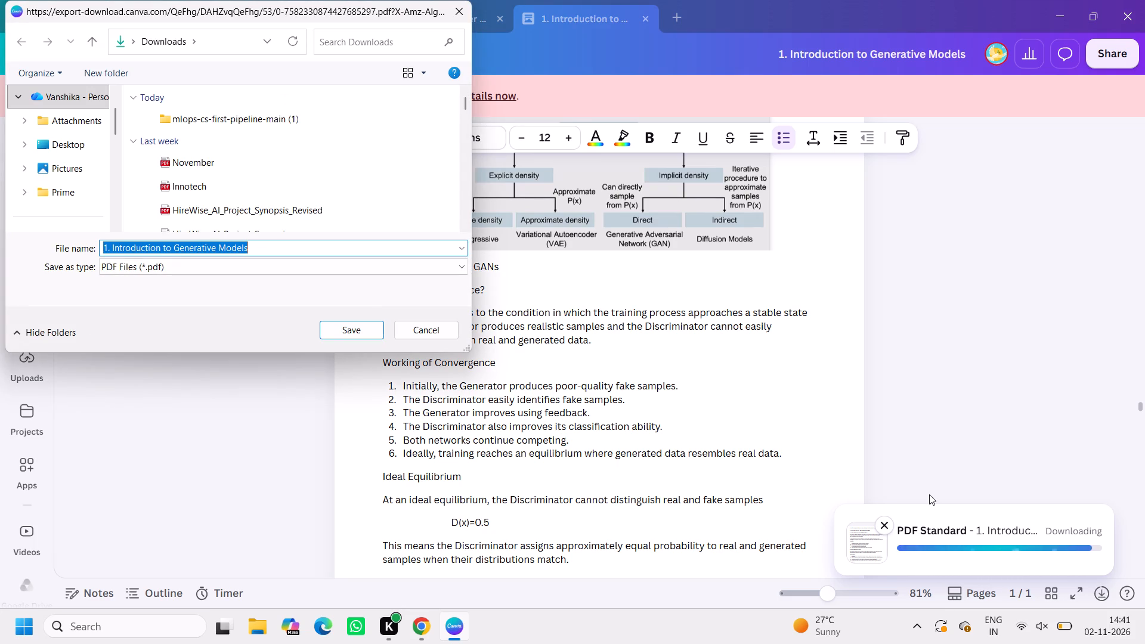
Replace the suggested file name of the exported PDF and save it in the Downloads folder.
key("BackSpace")
key("BackSpace")
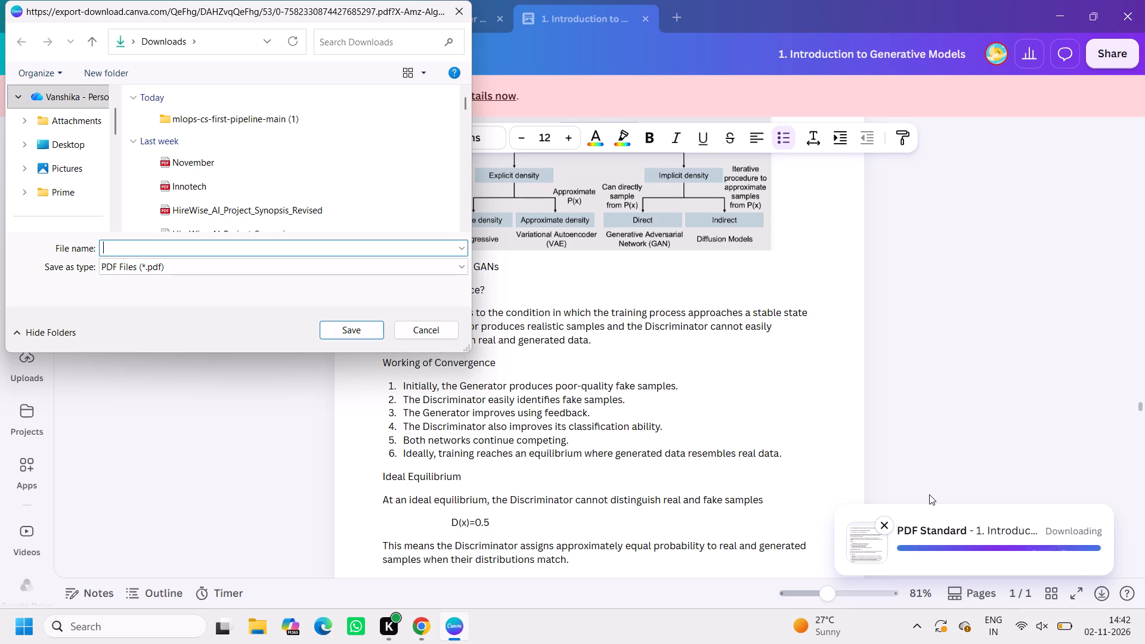
key("c")
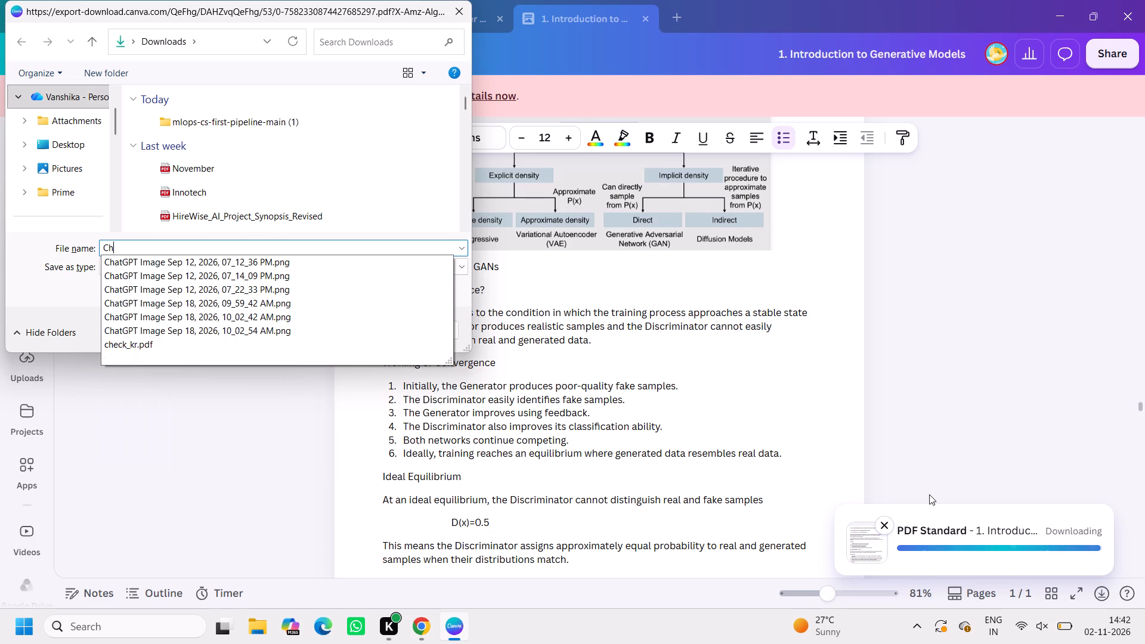
key("BackSpace")
key("BackSpace")
key("BackSpace")
key("BackSpace")
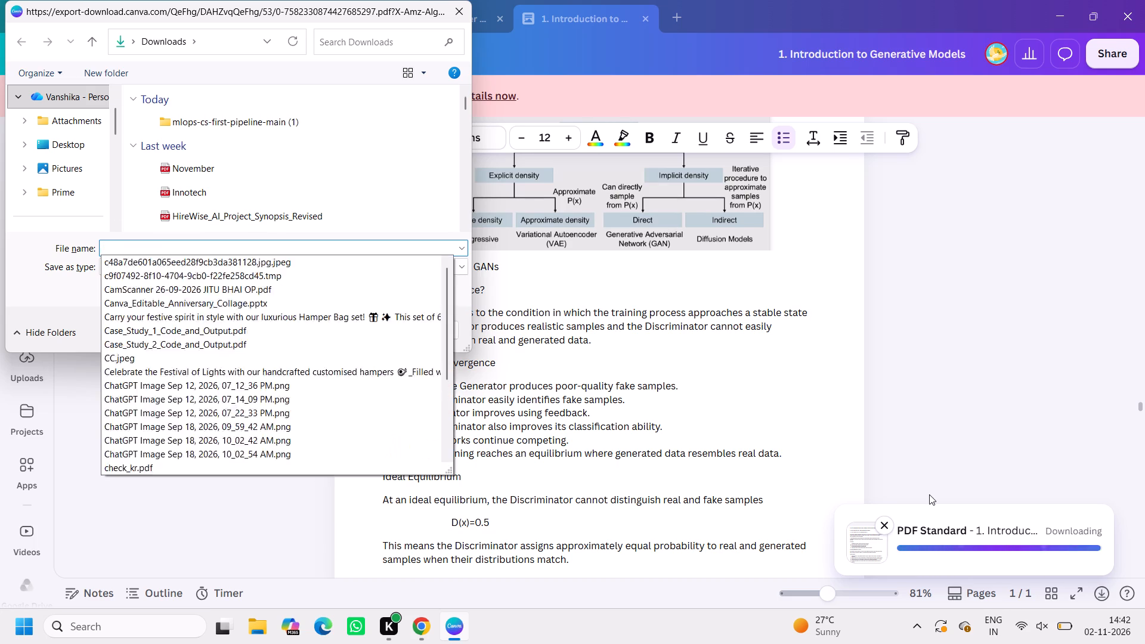
key("BackSpace")
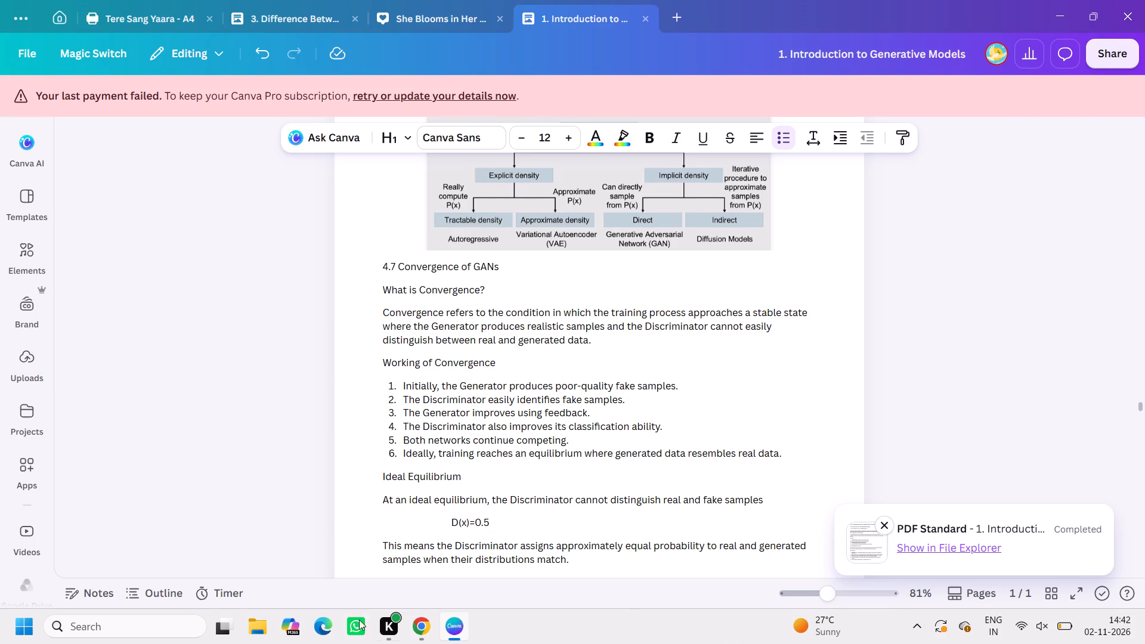
Switch to File Explorer.
left_click(261, 625)
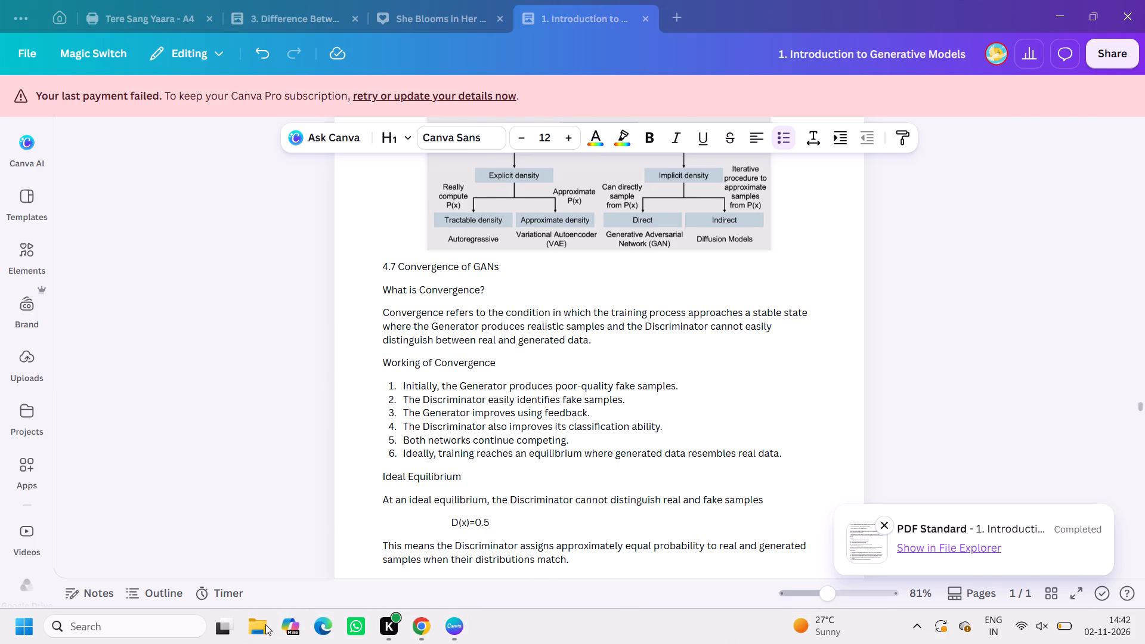
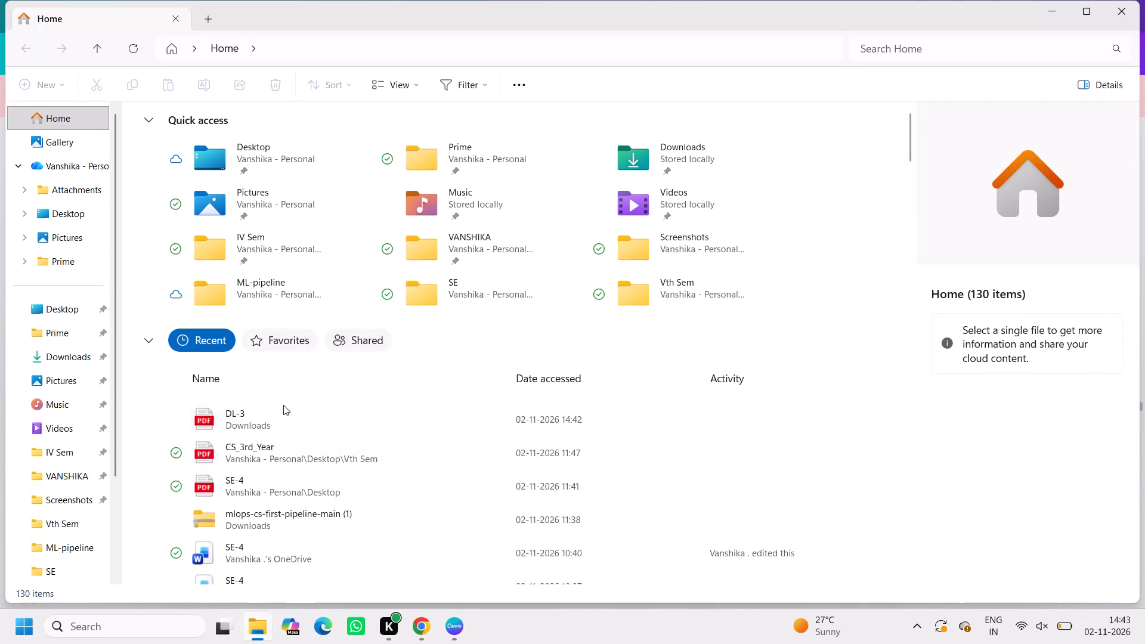
Open the DL-3 PDF from the recent files, check its first page, and close both the PDF and File Explorer.
double_click(283, 405)
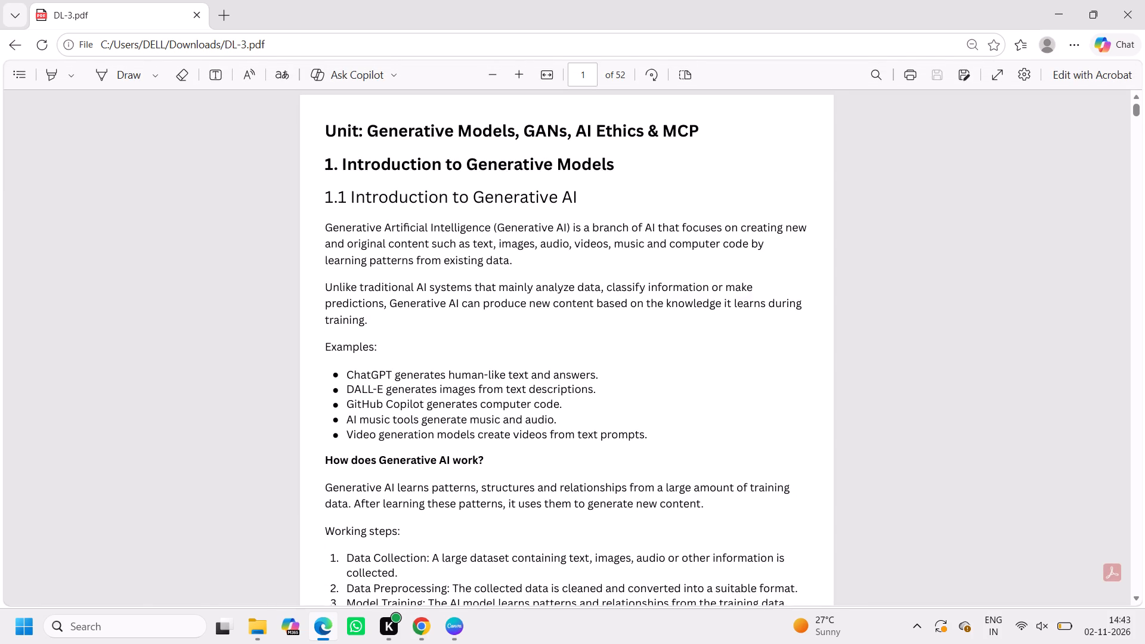
scroll(659, 323, "down", 5)
scroll(659, 323, "up", 1)
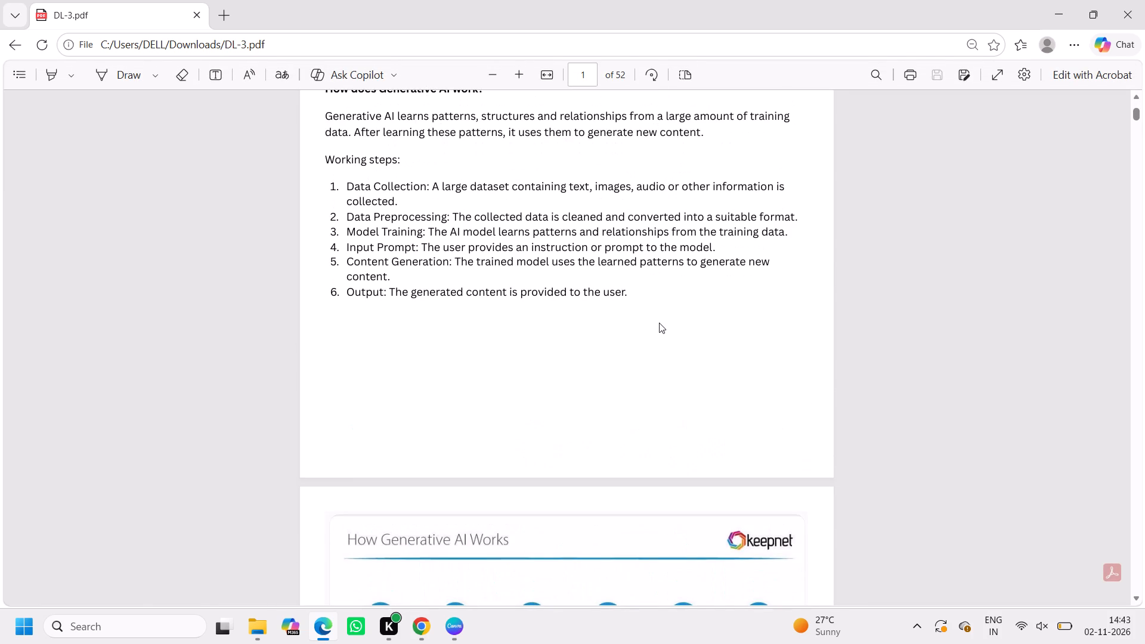
scroll(659, 323, "up", 1)
left_click(1137, 2)
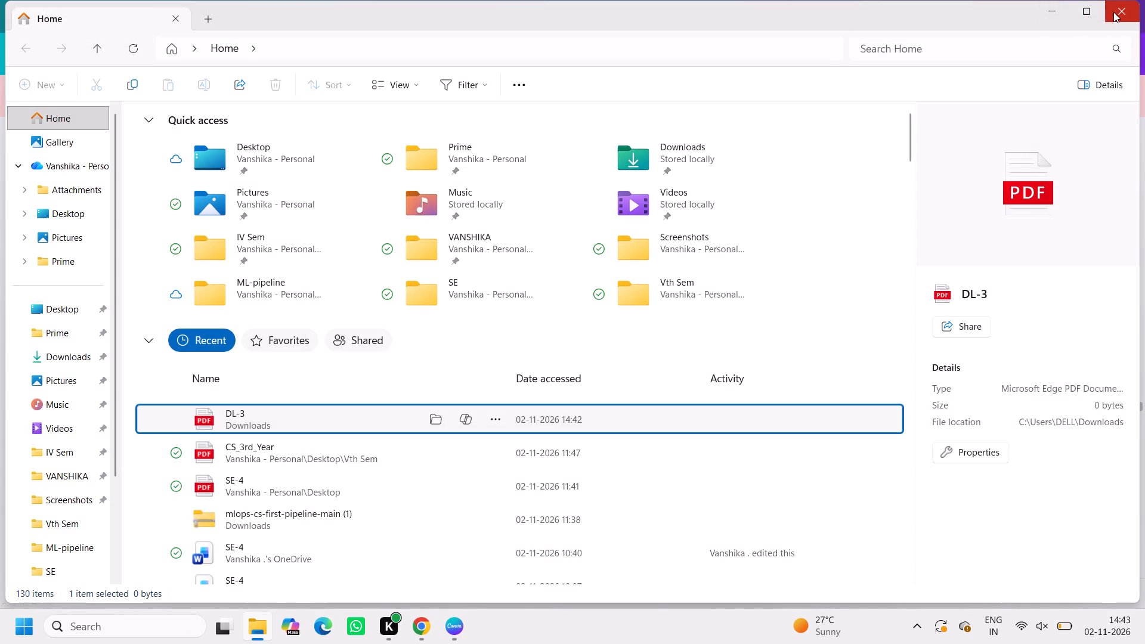
left_click(1112, 11)
left_click(1065, 7)
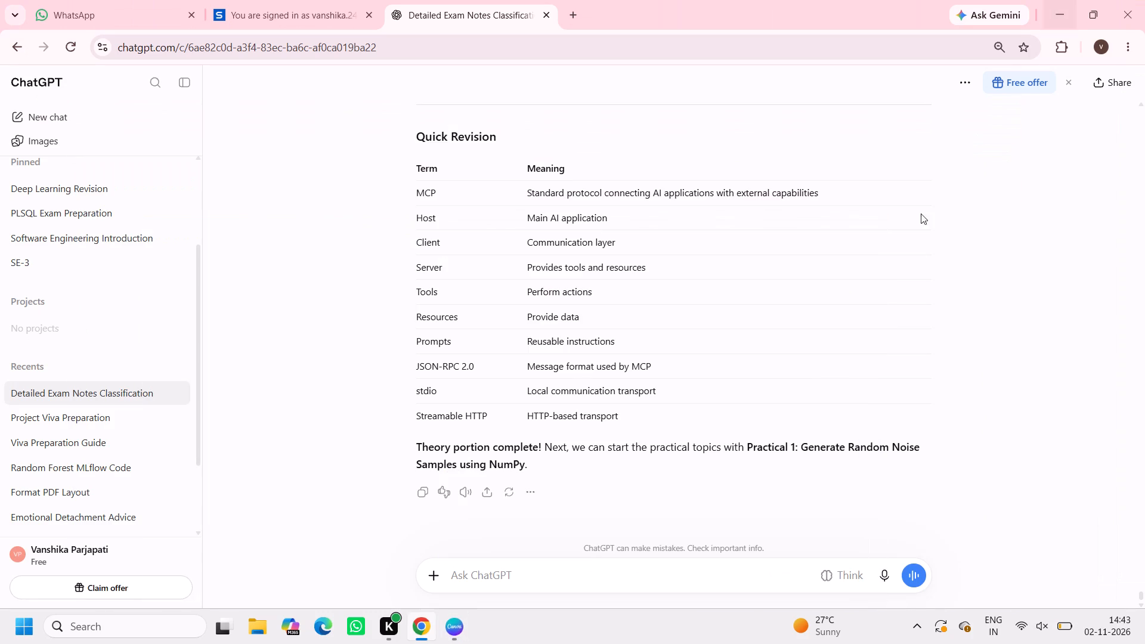
Switch to Canva and download the "1. Introduction to Generative Models" document as a DOCX file.
left_click(454, 612)
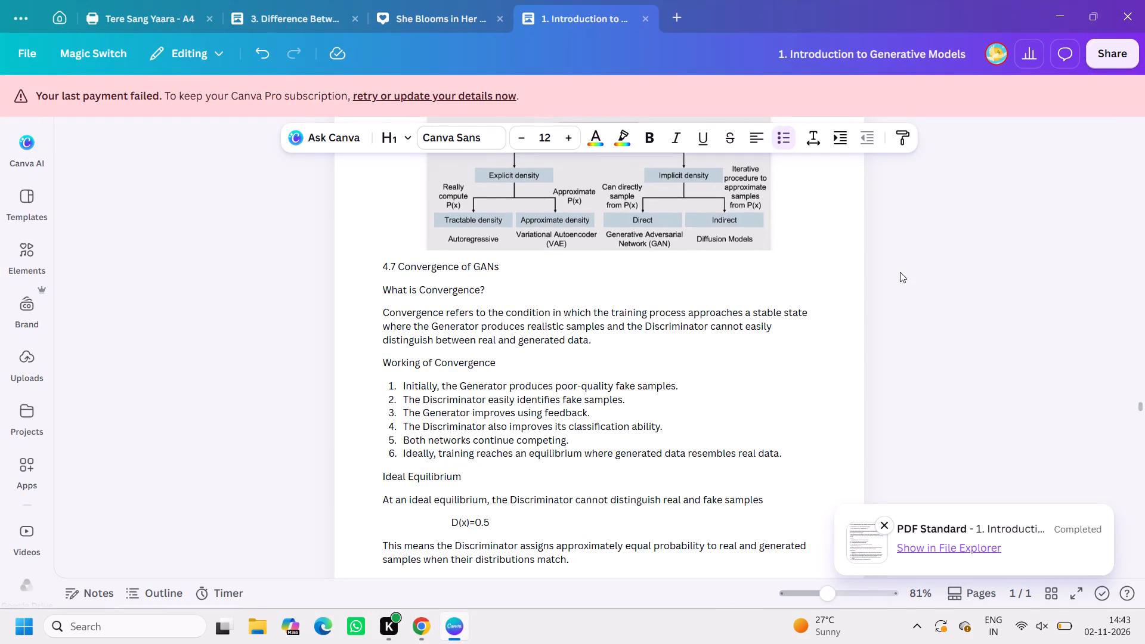
left_click(1093, 55)
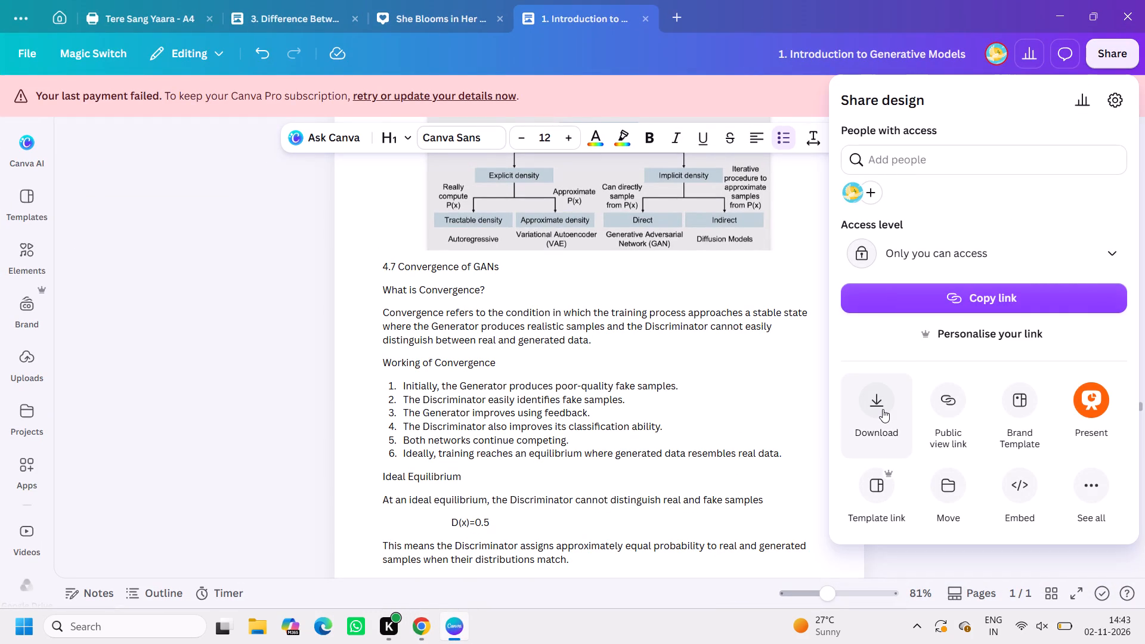
left_click(874, 413)
left_click(994, 165)
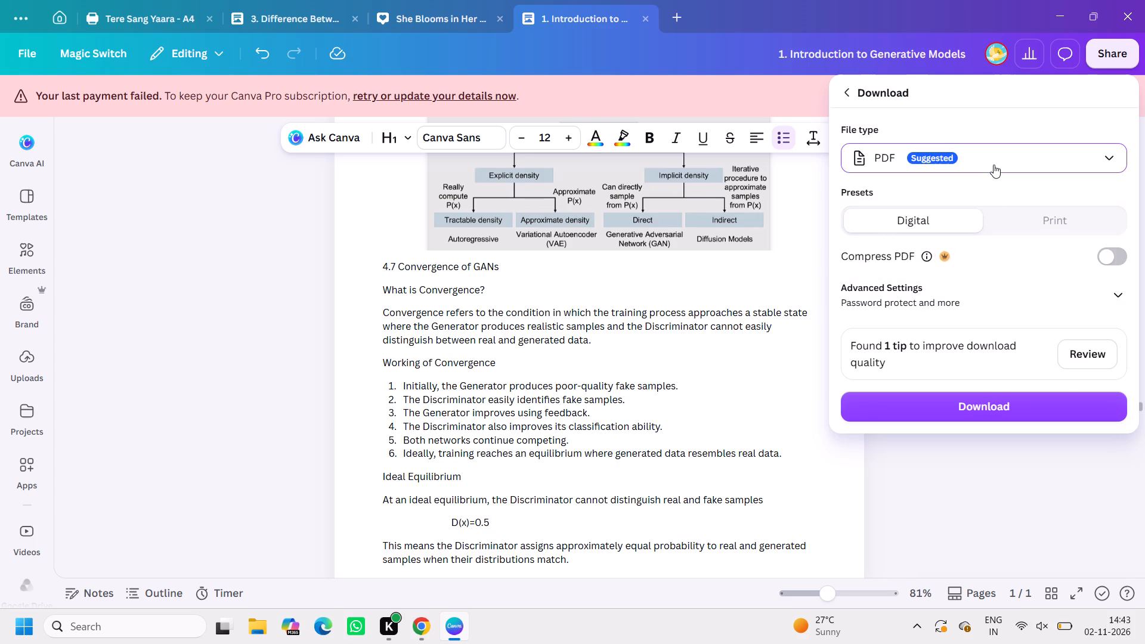
left_click(939, 264)
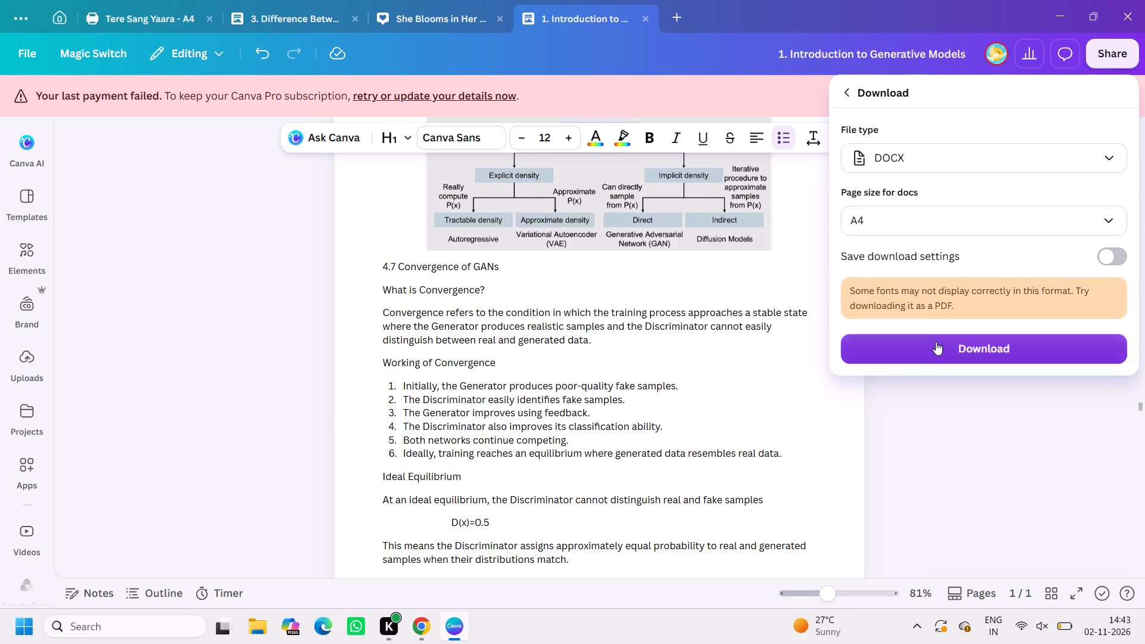
left_click(937, 345)
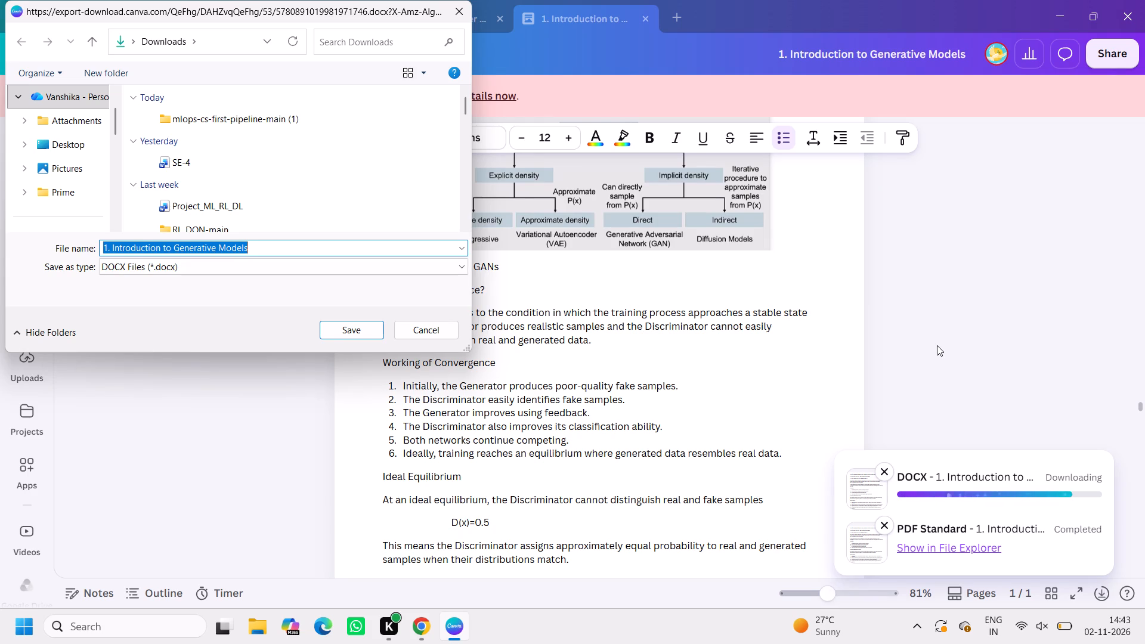
Replace the suggested file name of the exported DOCX with "DL-3" and save it in the Downloads folder.
key("BackSpace")
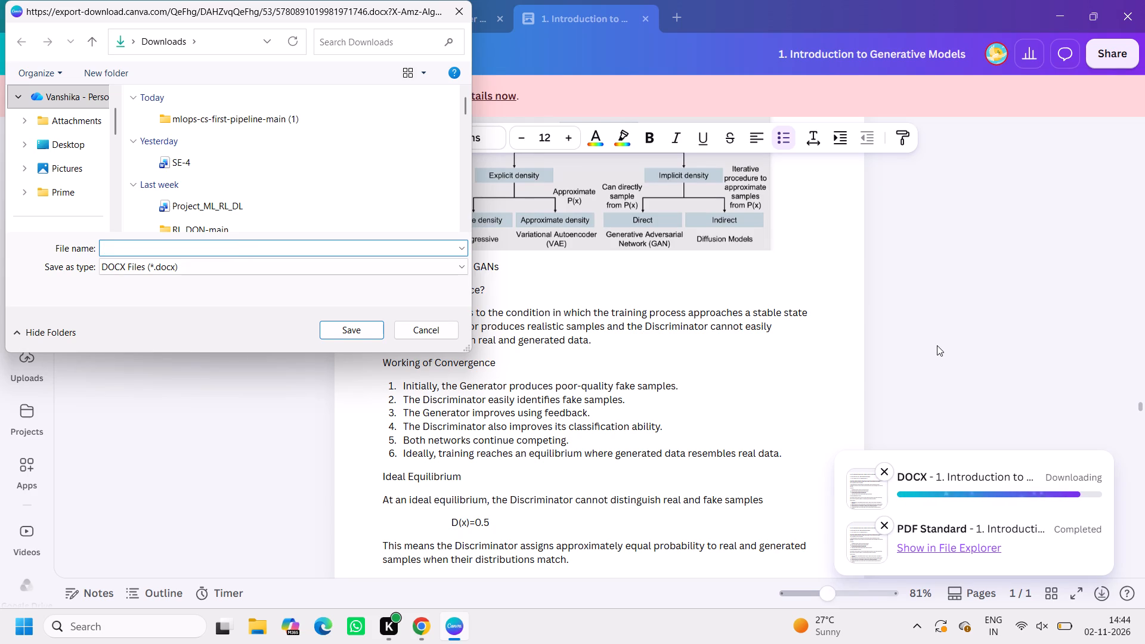
type("DL-3")
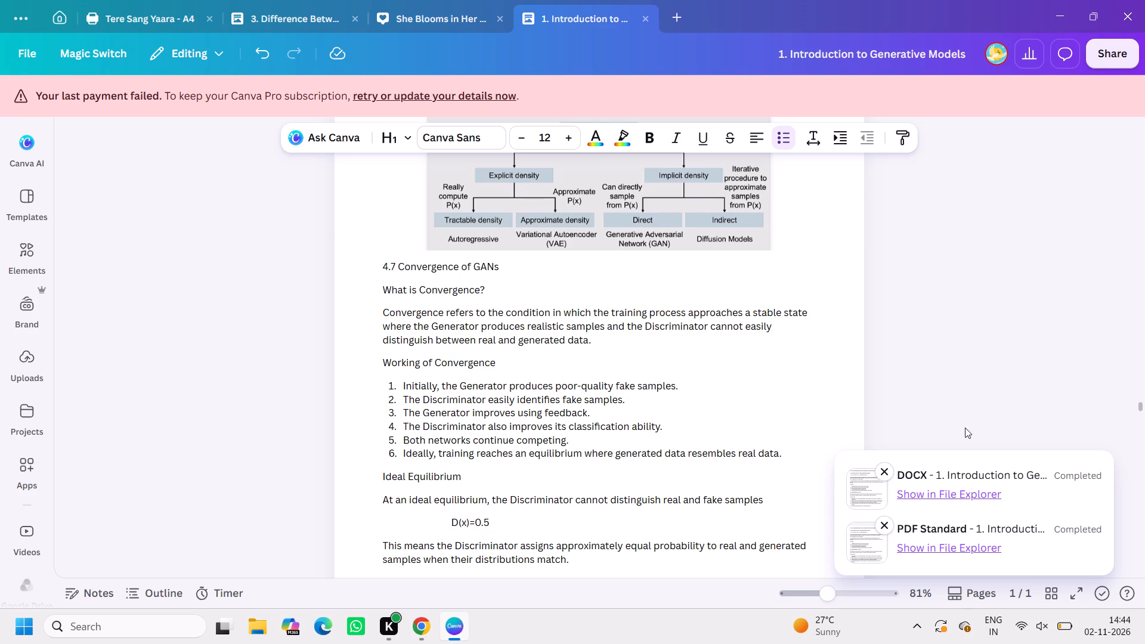
Show the downloaded DOCX in File Explorer and open the DL-3 Word document.
left_click(989, 493)
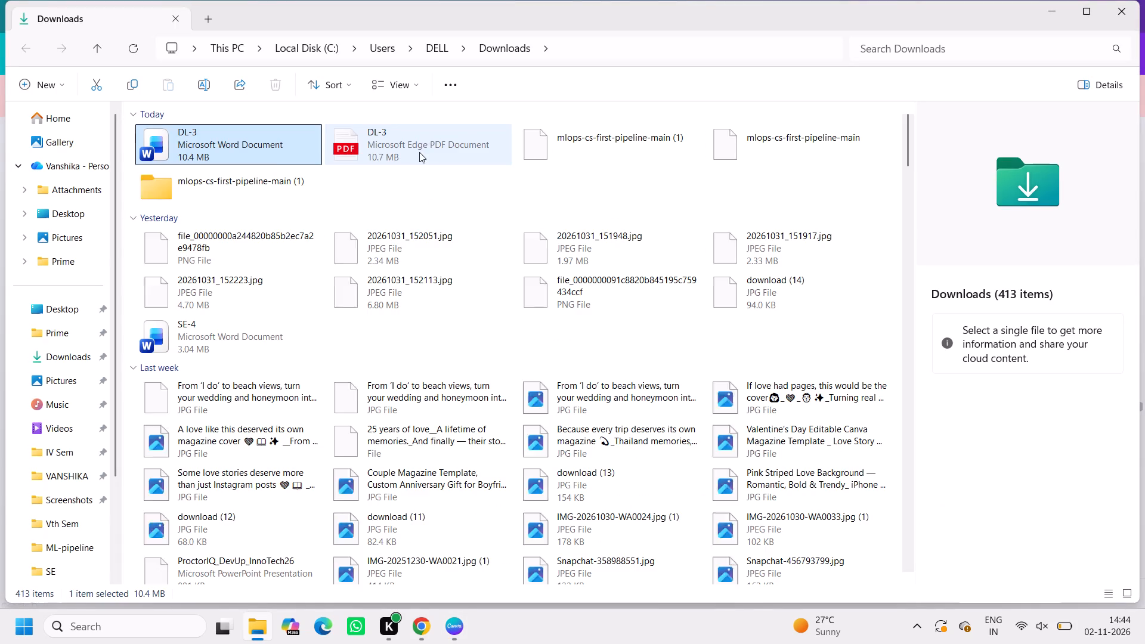
double_click(271, 153)
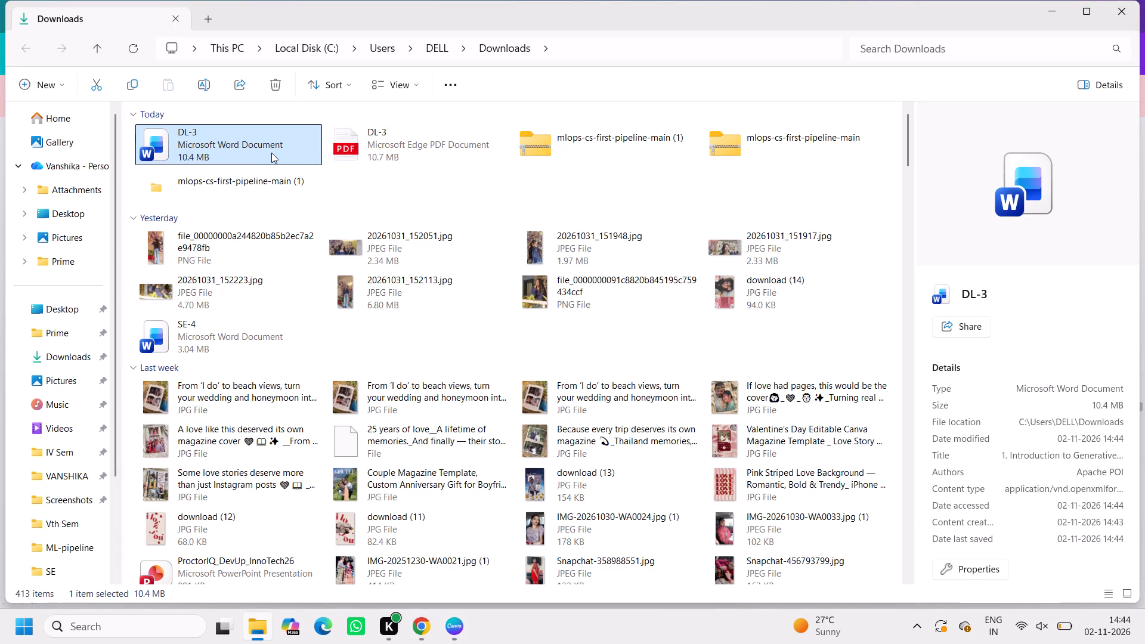
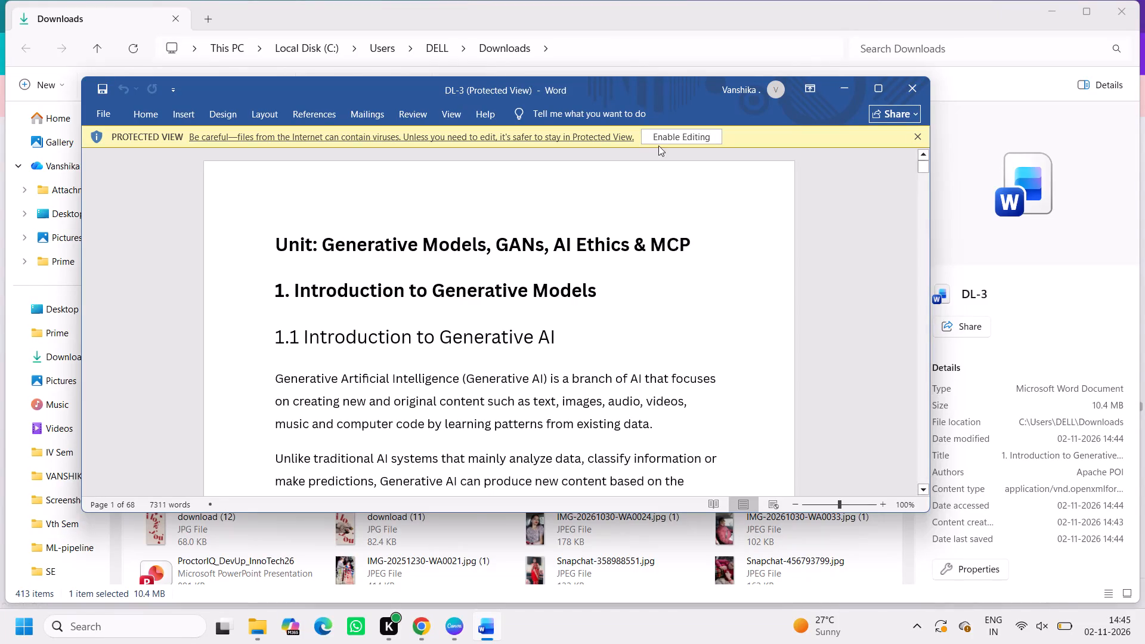
Enable editing of the protected DL-3 document and maximize its window.
left_click(663, 139)
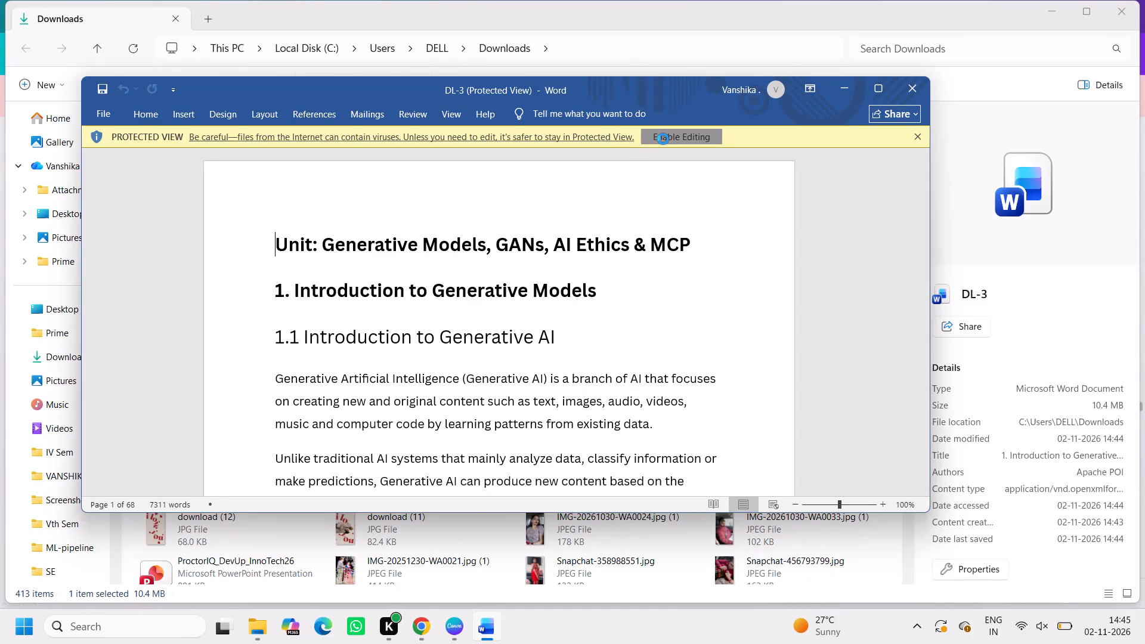
left_click(881, 82)
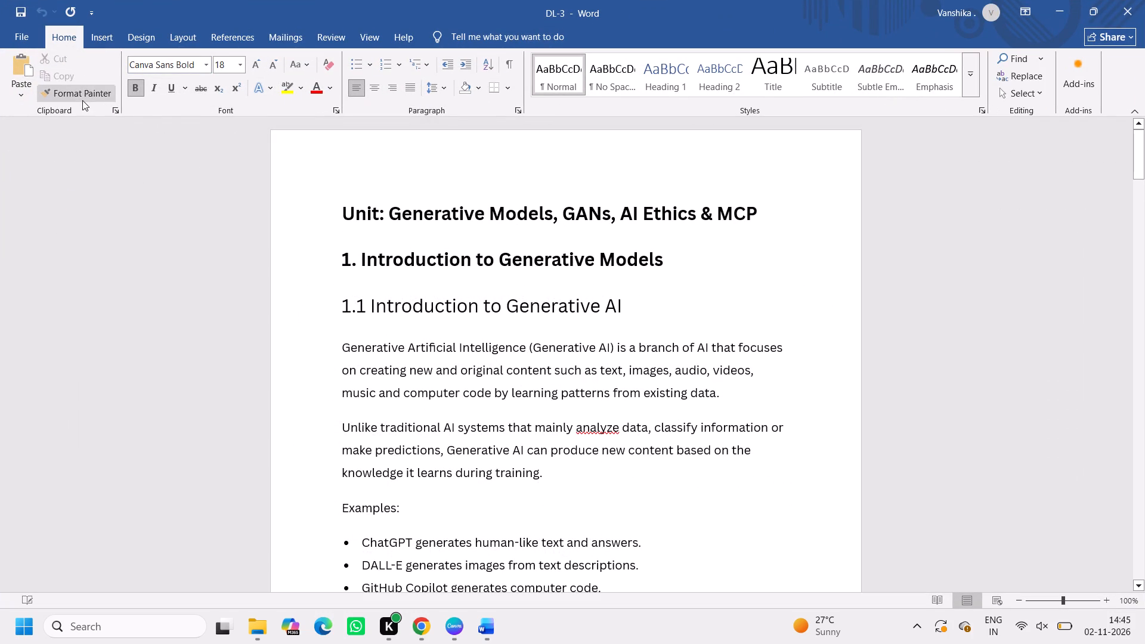
Change the page orientation of the DL-3 document to landscape.
left_click(177, 33)
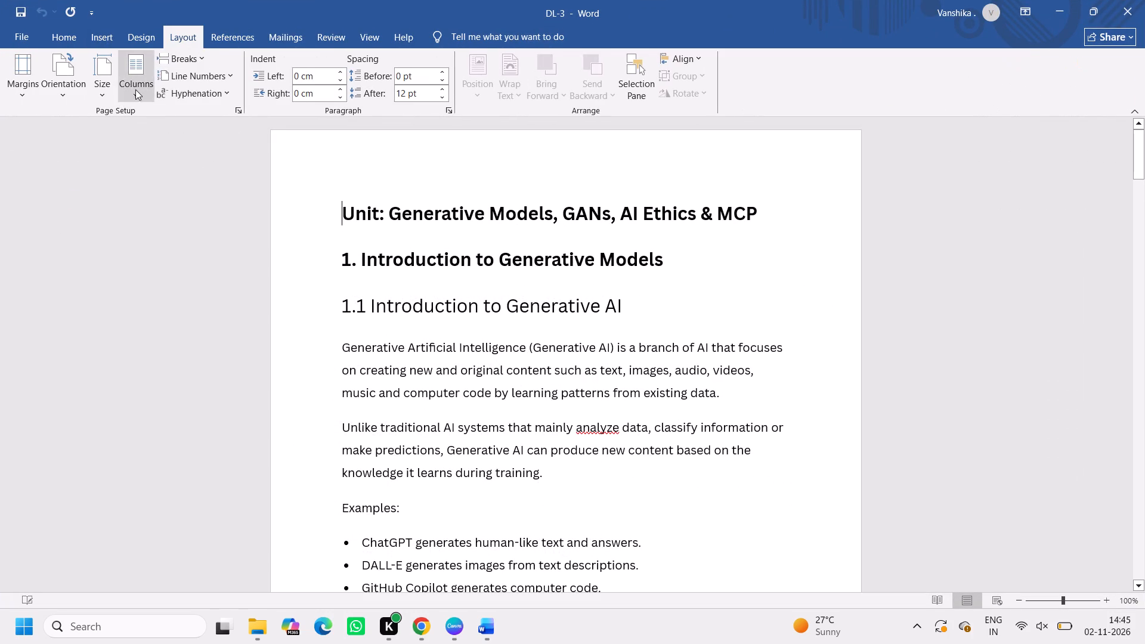
left_click(134, 89)
left_click(70, 96)
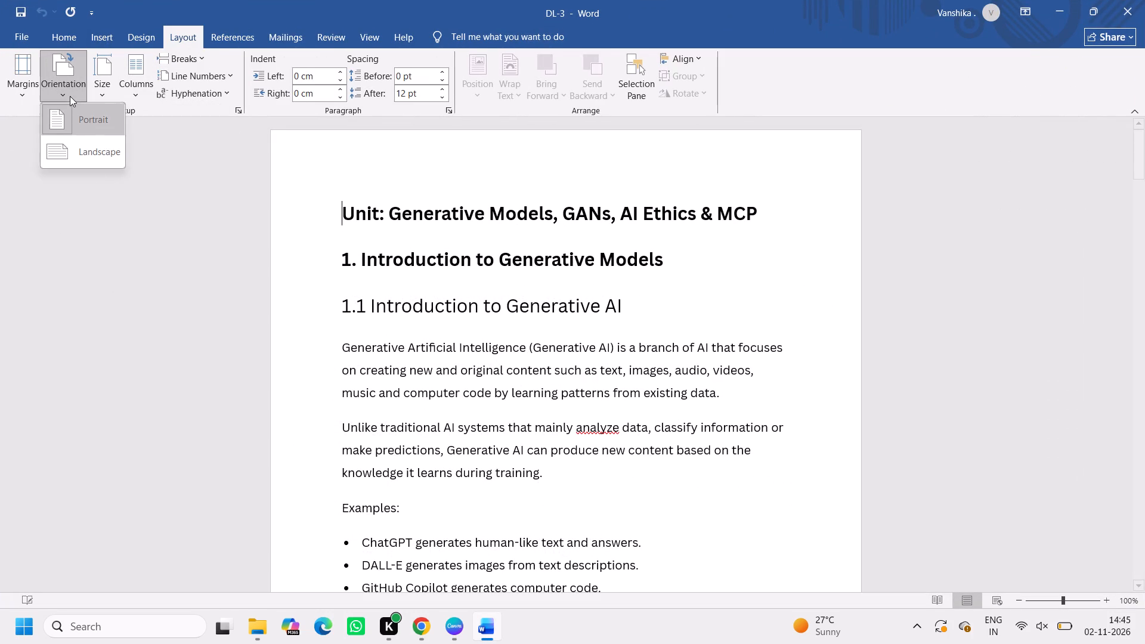
left_click(100, 174)
left_click(77, 118)
left_click(68, 101)
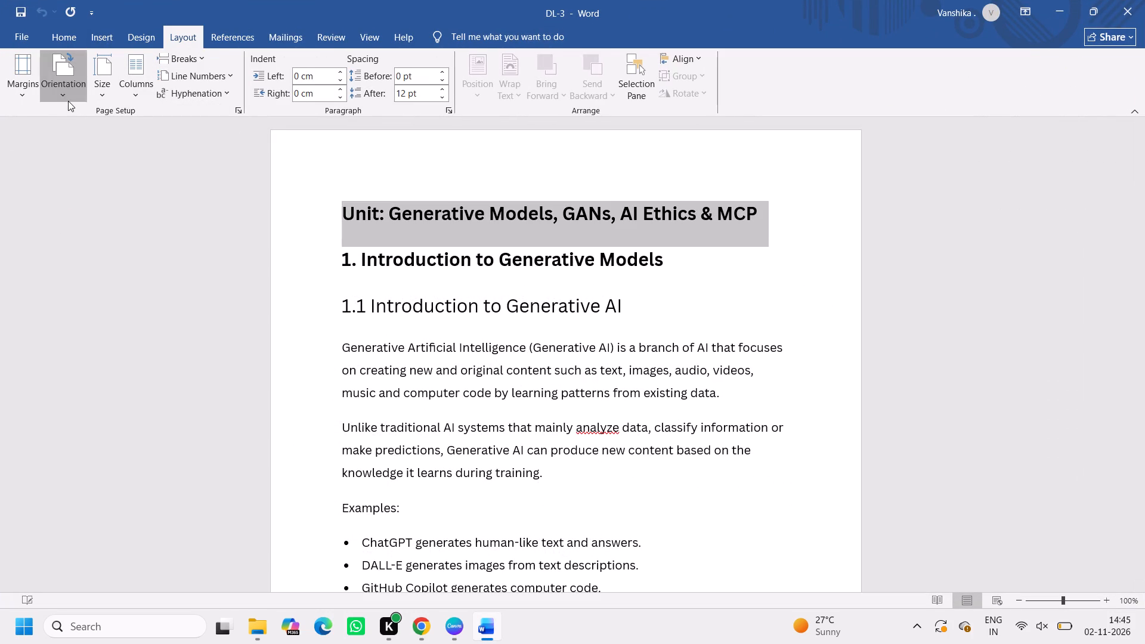
left_click(90, 153)
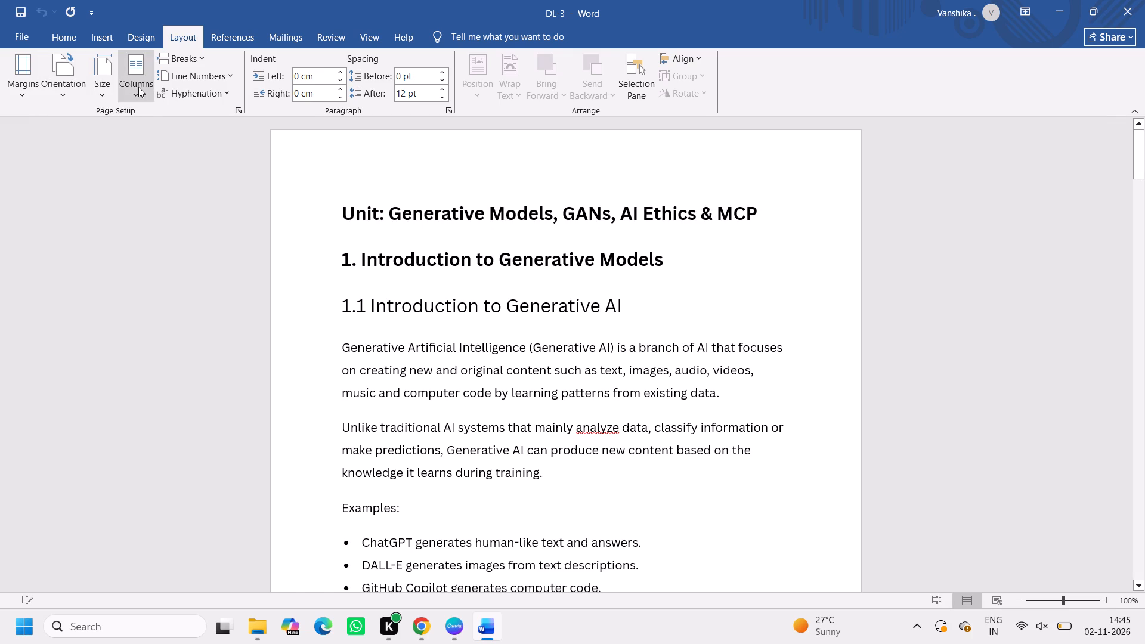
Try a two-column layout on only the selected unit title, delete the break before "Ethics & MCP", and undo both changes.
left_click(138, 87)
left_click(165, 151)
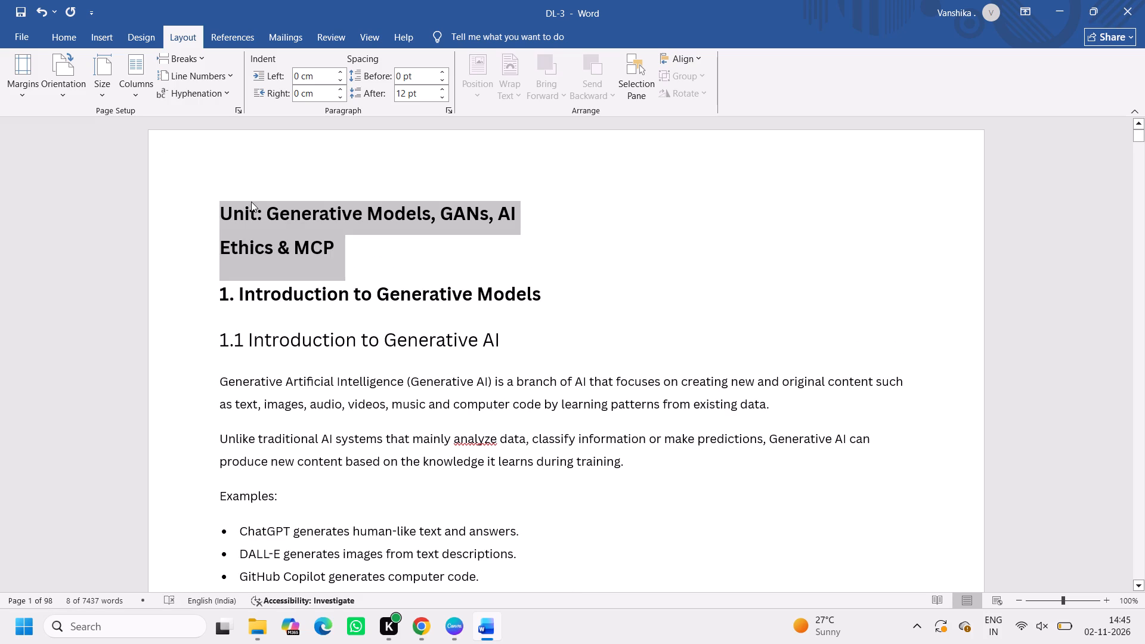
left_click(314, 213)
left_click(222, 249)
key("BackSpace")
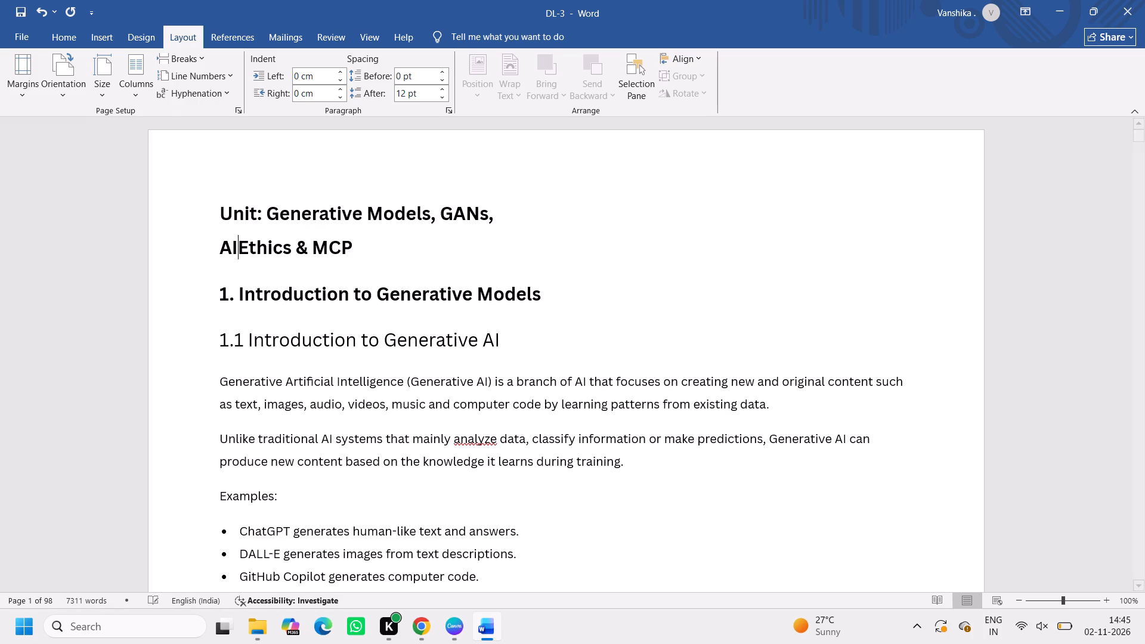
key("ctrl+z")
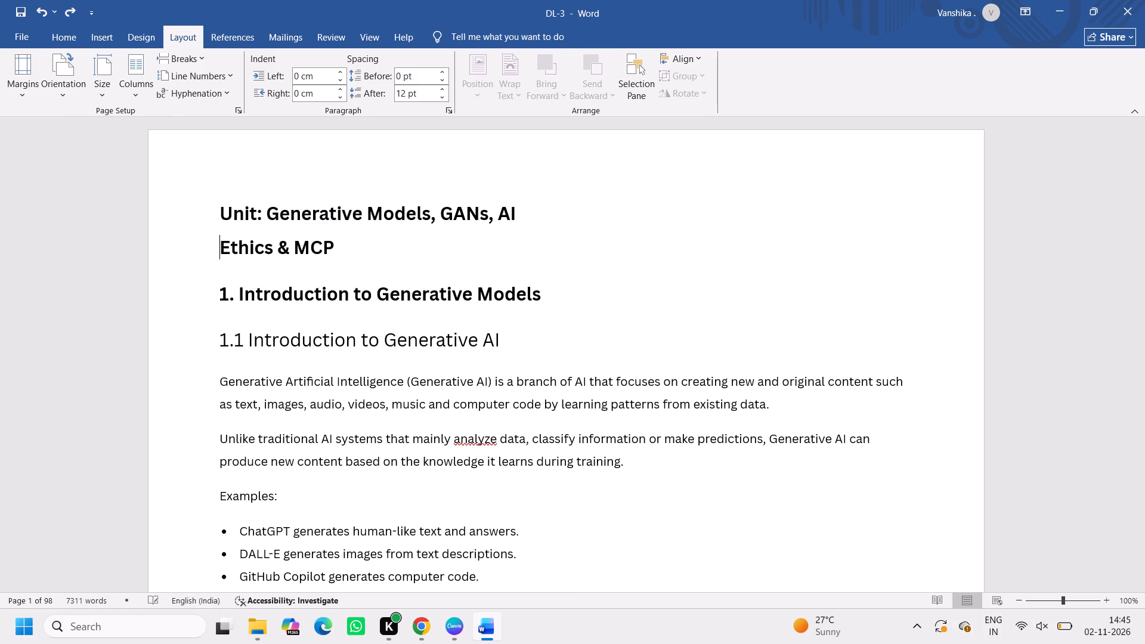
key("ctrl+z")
Lay out the document text in two columns, with no text selected.
left_click(268, 219)
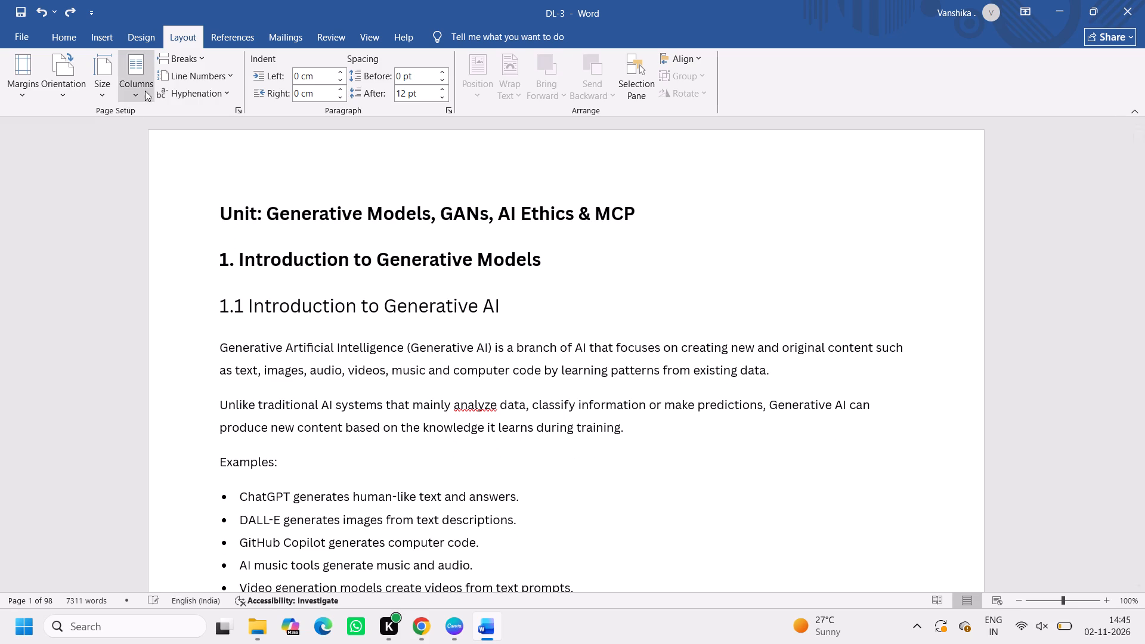
left_click(146, 88)
left_click(164, 163)
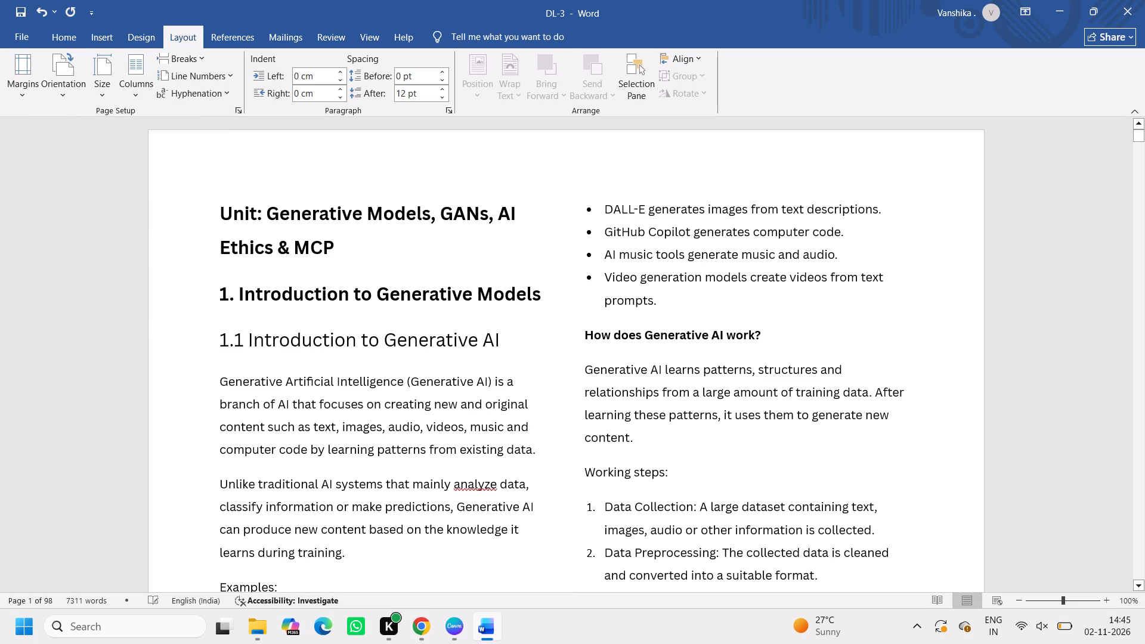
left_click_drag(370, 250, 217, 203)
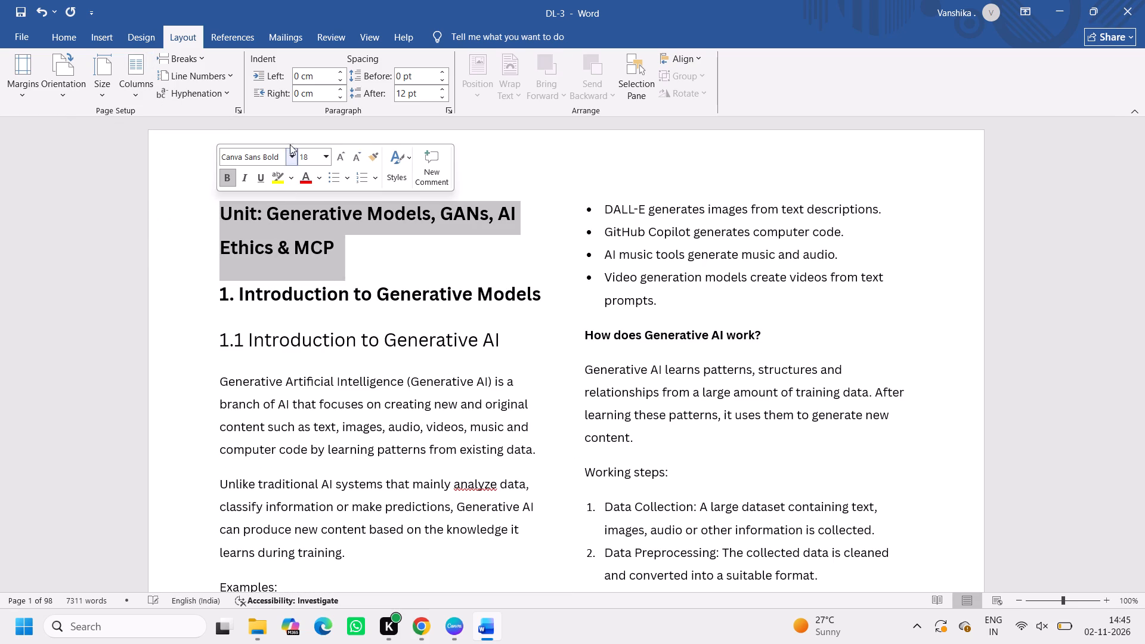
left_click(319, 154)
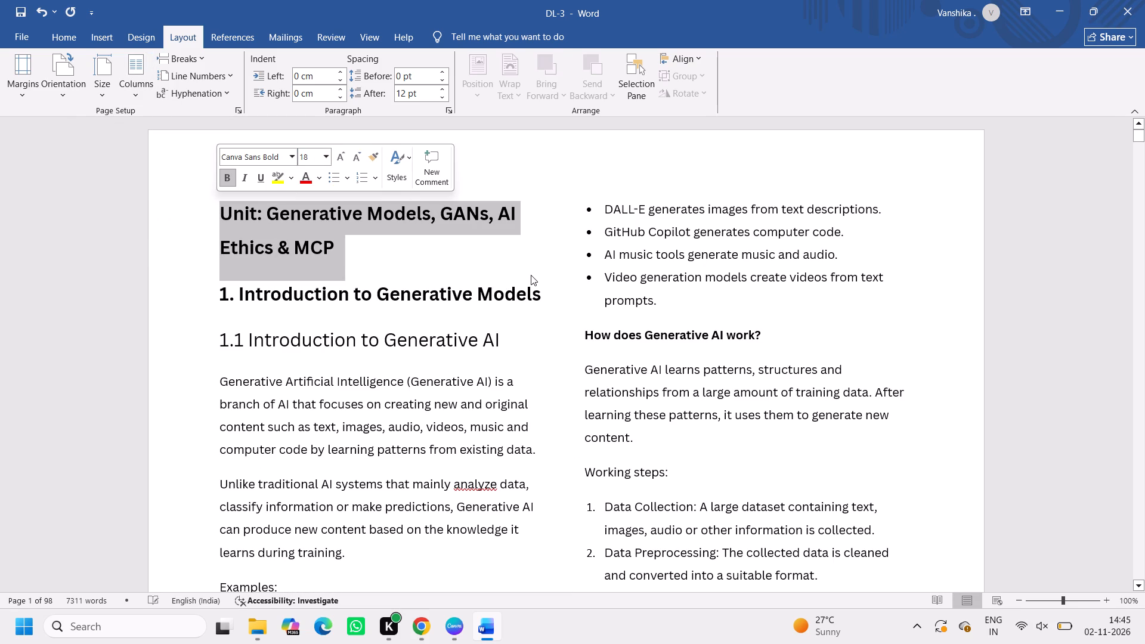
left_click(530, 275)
Set the font size of the entire document text to 11.
left_click(75, 31)
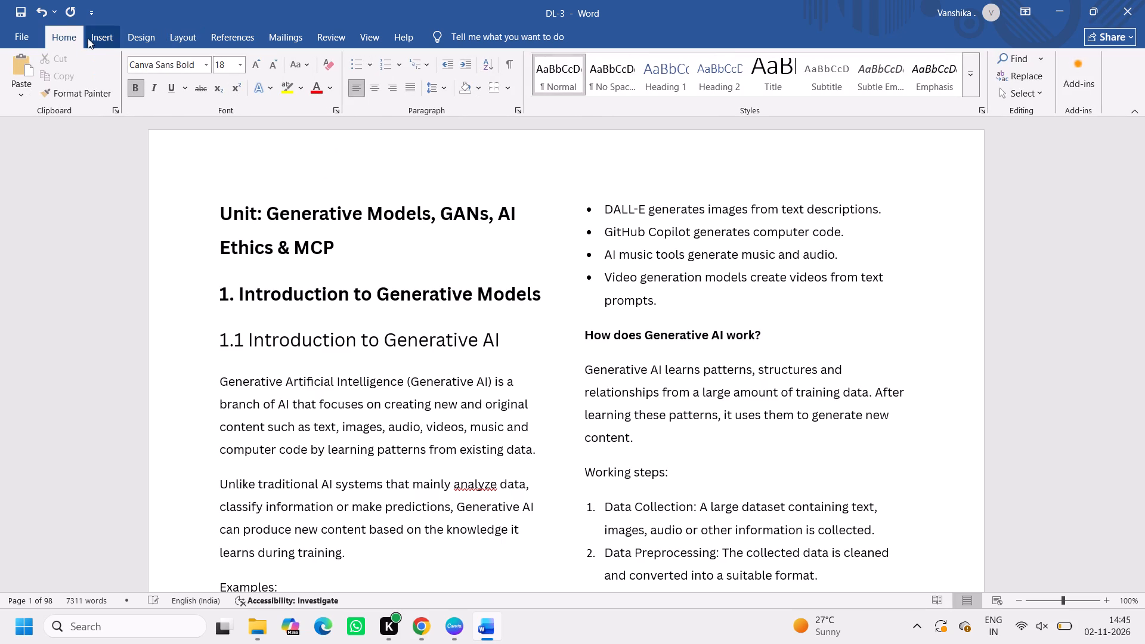
left_click(221, 208)
key("ctrl+a")
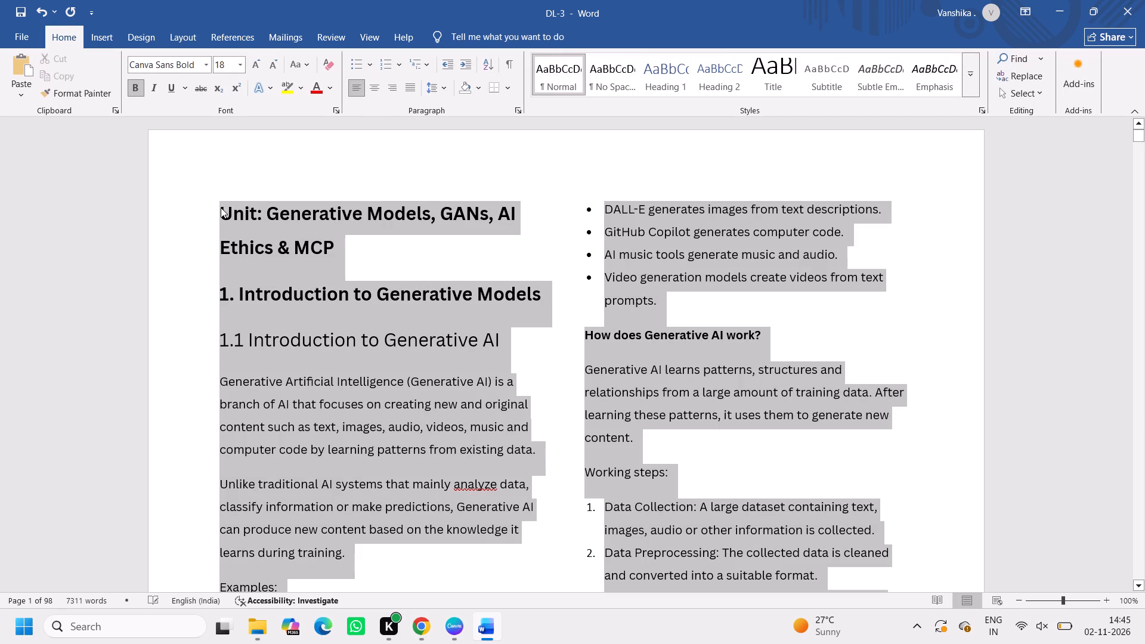
left_click(238, 70)
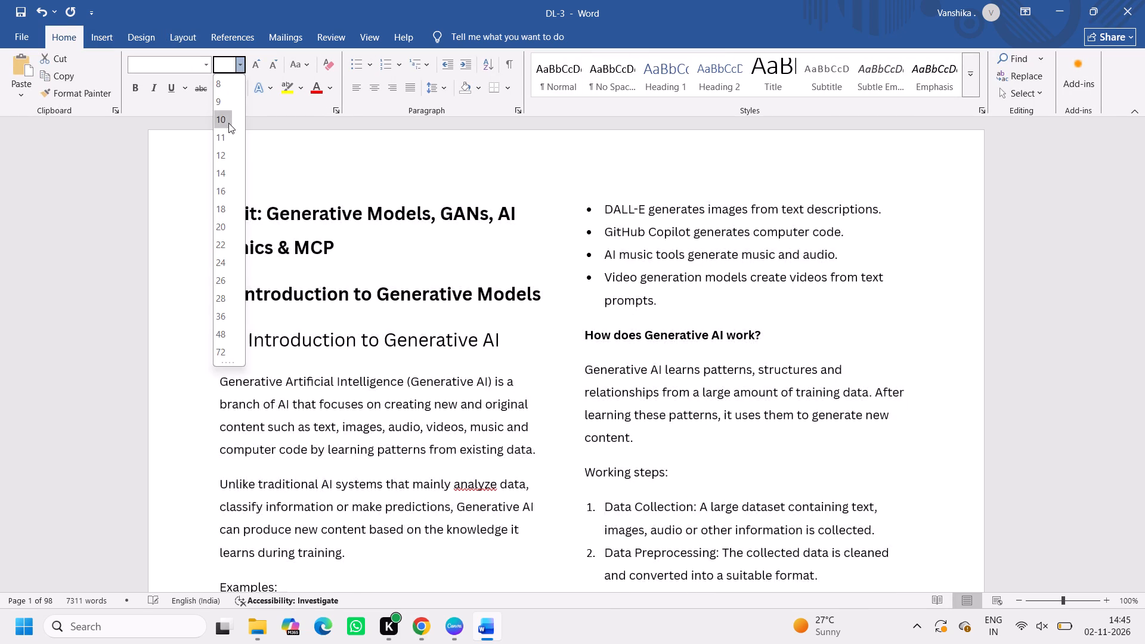
left_click(227, 136)
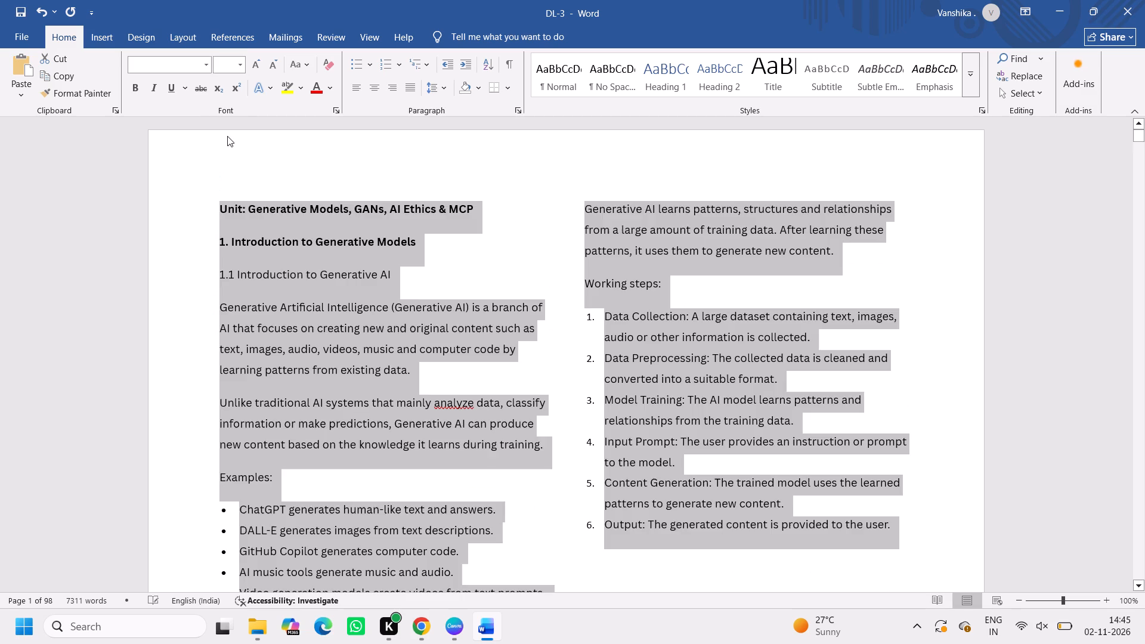
Delete the "1. Introduction to Generative Models" heading below the unit title.
left_click(380, 216)
triple_click(323, 268)
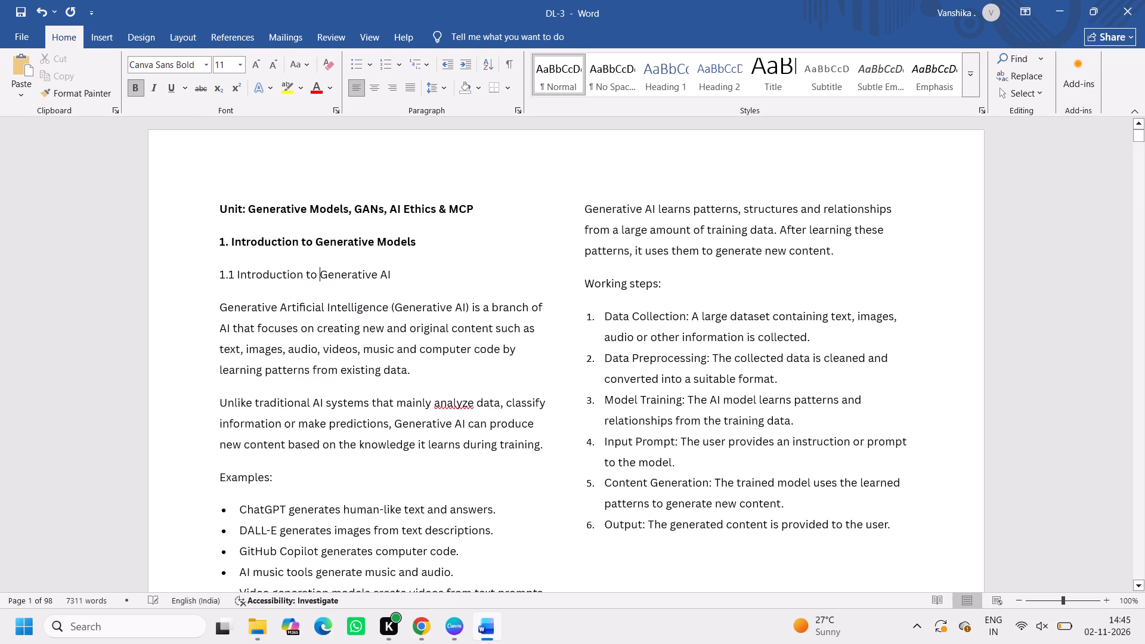
left_click(323, 268)
left_click(293, 267)
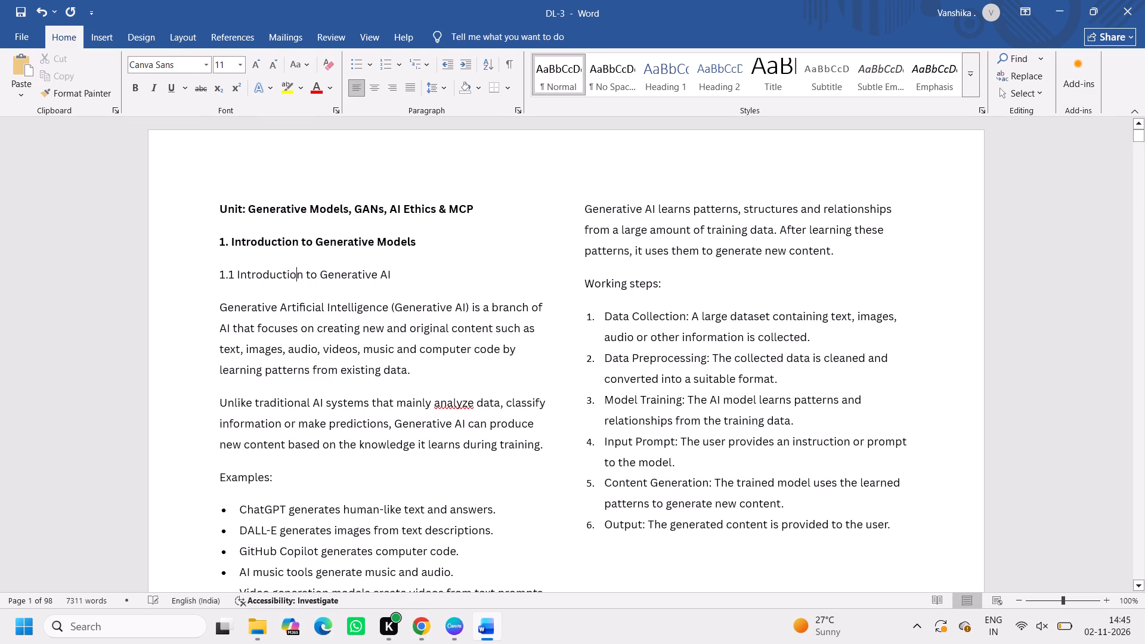
triple_click(292, 240)
key("BackSpace")
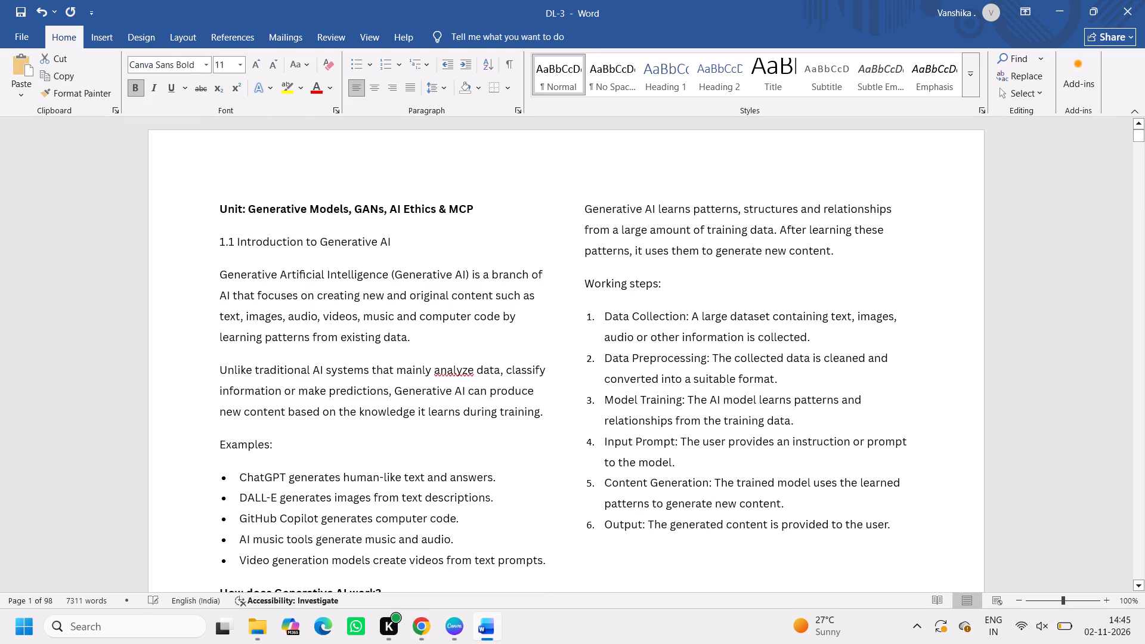
Narrow the "How Generative AI Works" picture on the second page so it fits within the first column.
scroll(367, 336, "down", 2)
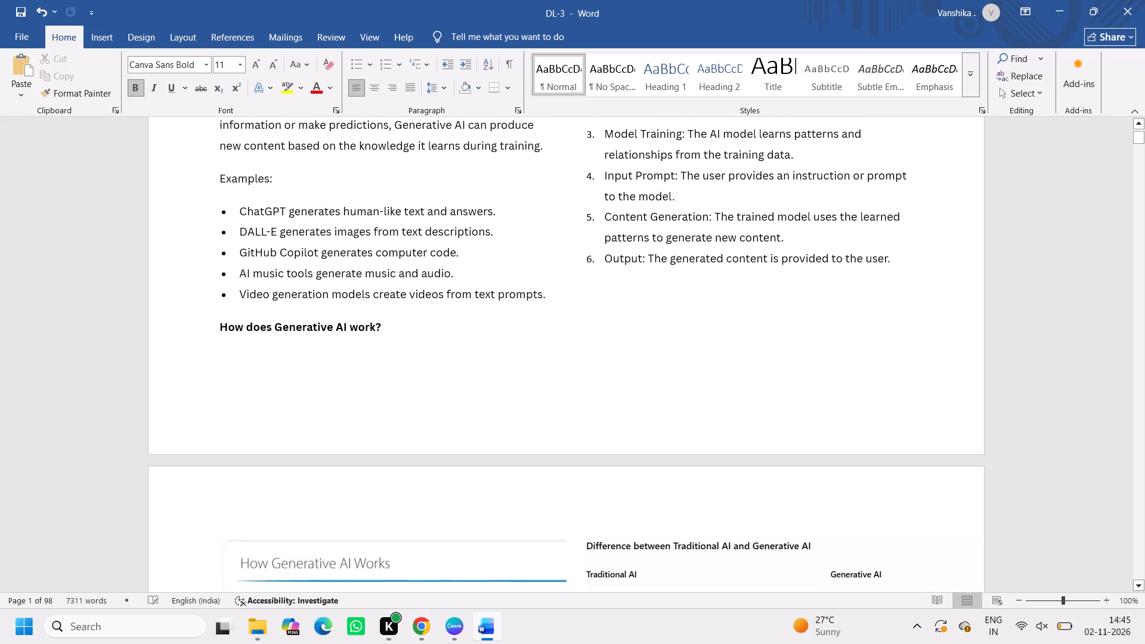
scroll(472, 374, "down", 3)
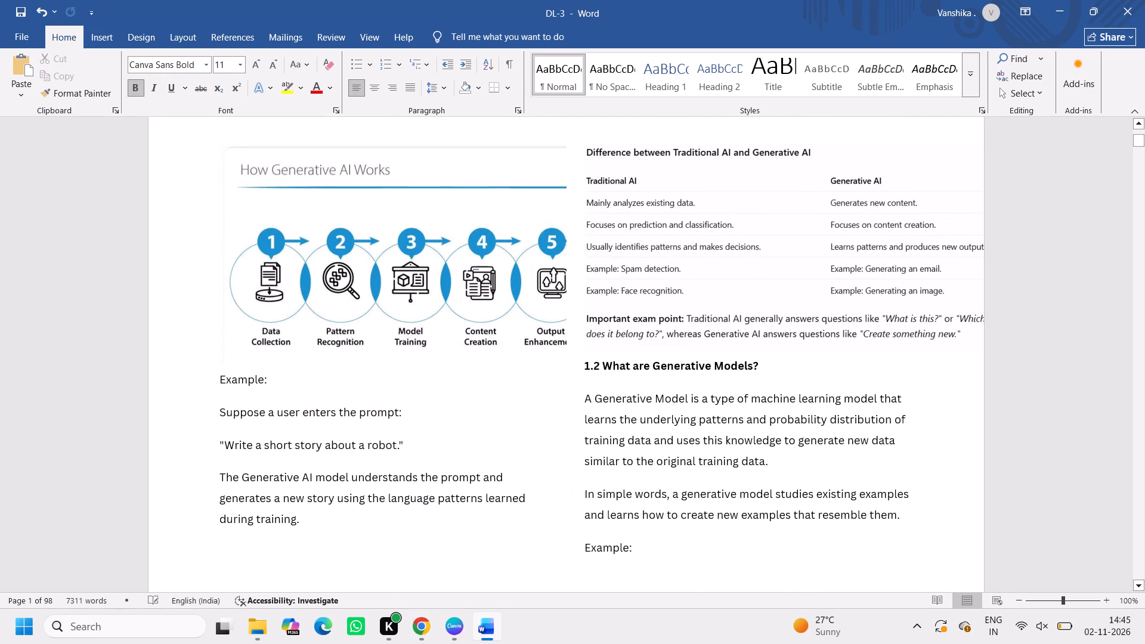
scroll(472, 374, "up", 1)
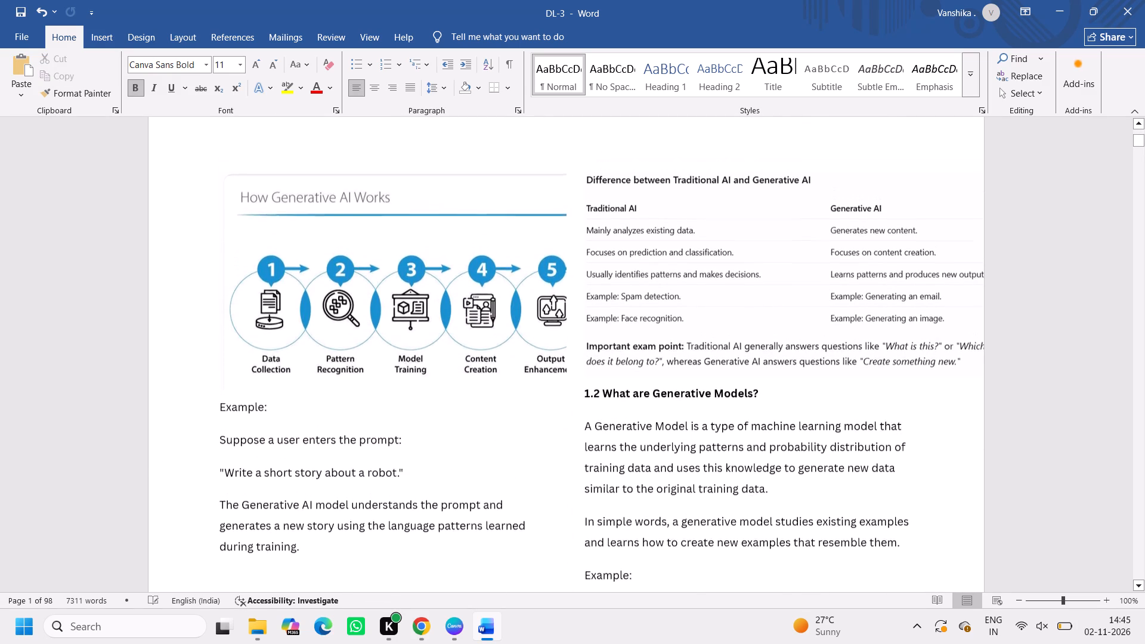
scroll(472, 374, "up", 6)
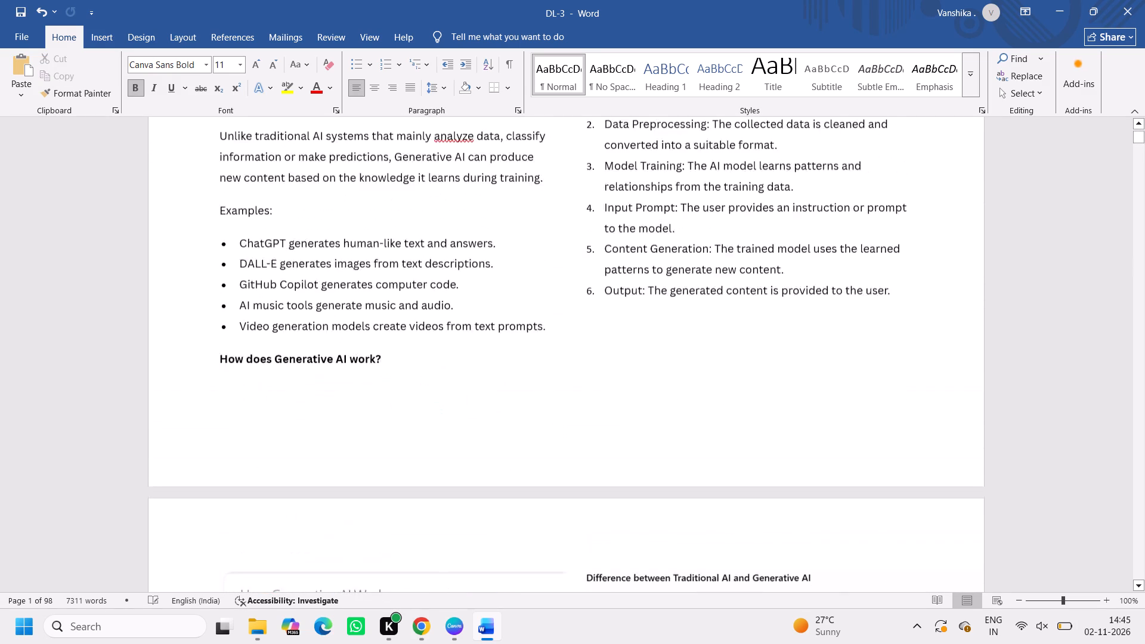
scroll(472, 374, "up", 1)
scroll(472, 374, "down", 4)
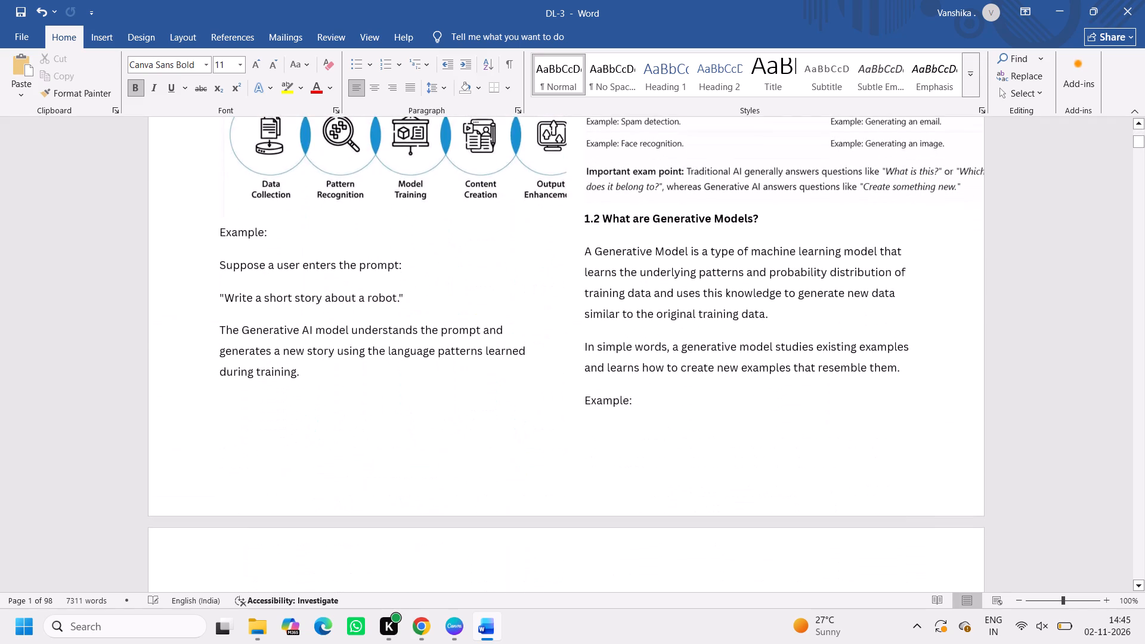
scroll(456, 282, "up", 1)
left_click(417, 308)
left_click(398, 370)
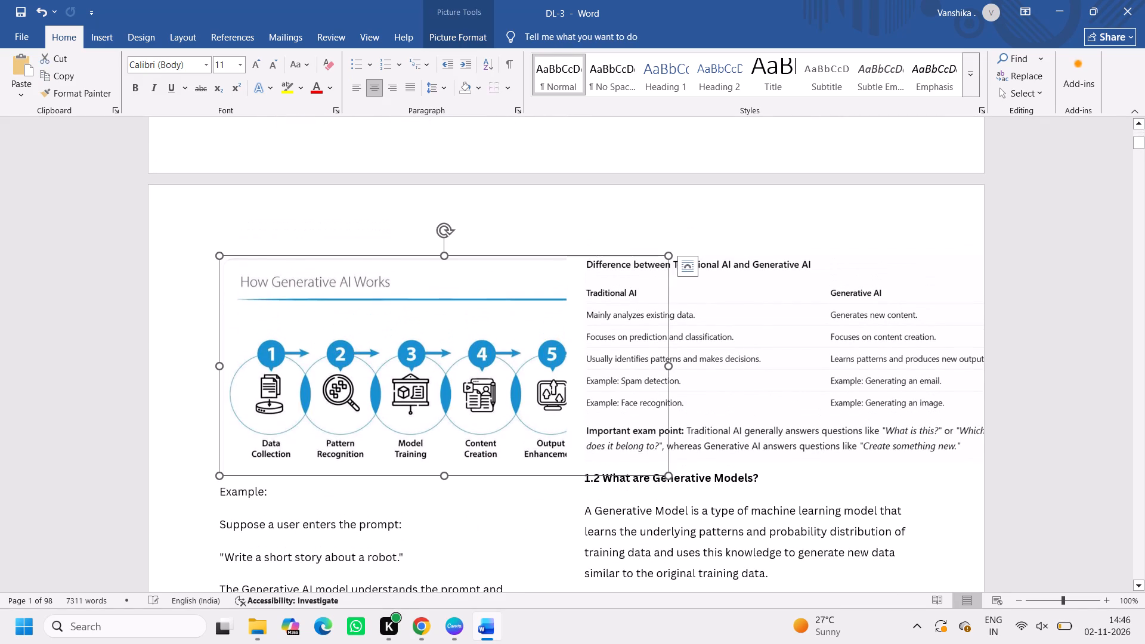
left_click_drag(218, 364, 253, 377)
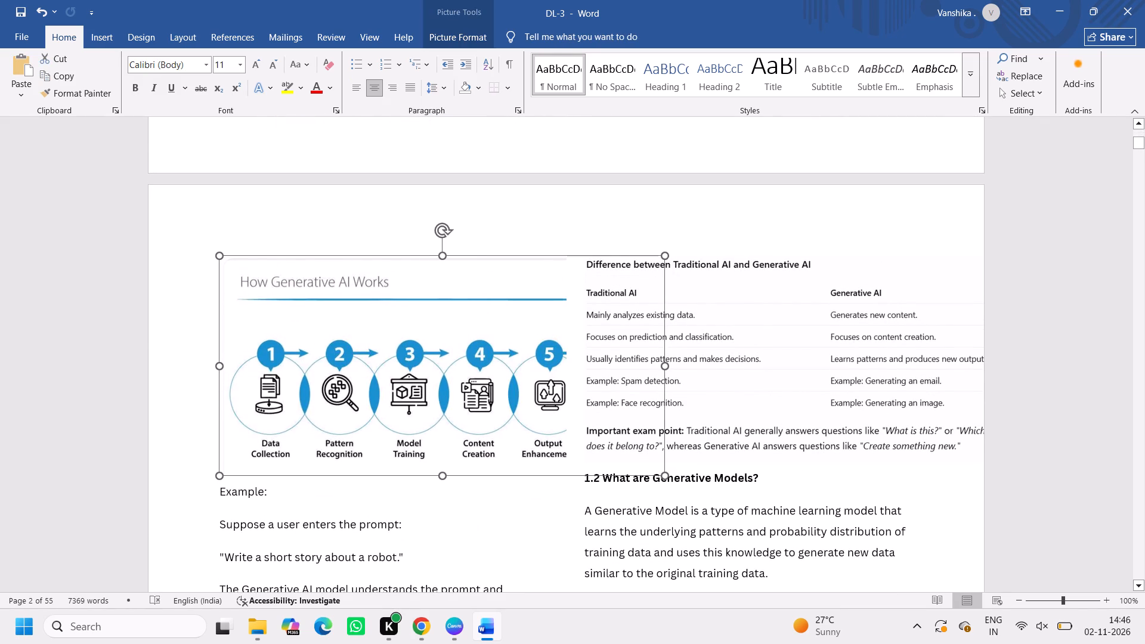
left_click_drag(253, 377, 323, 391)
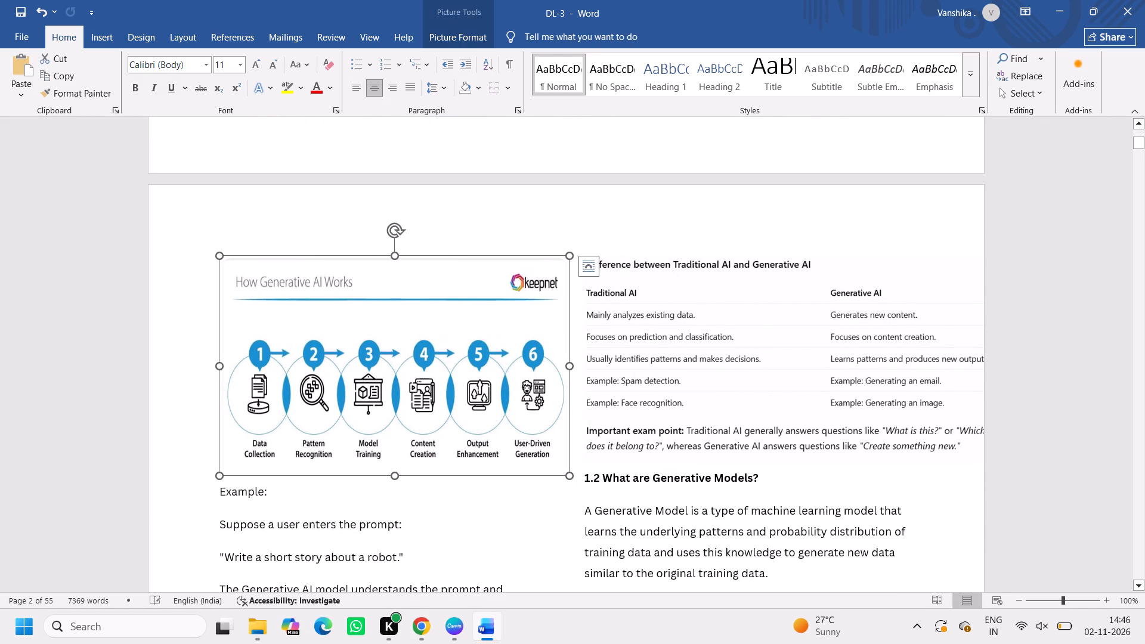
Reduce the height of the "How Generative AI Works" picture until it fits below the working steps on the first page.
left_click_drag(398, 474, 411, 440)
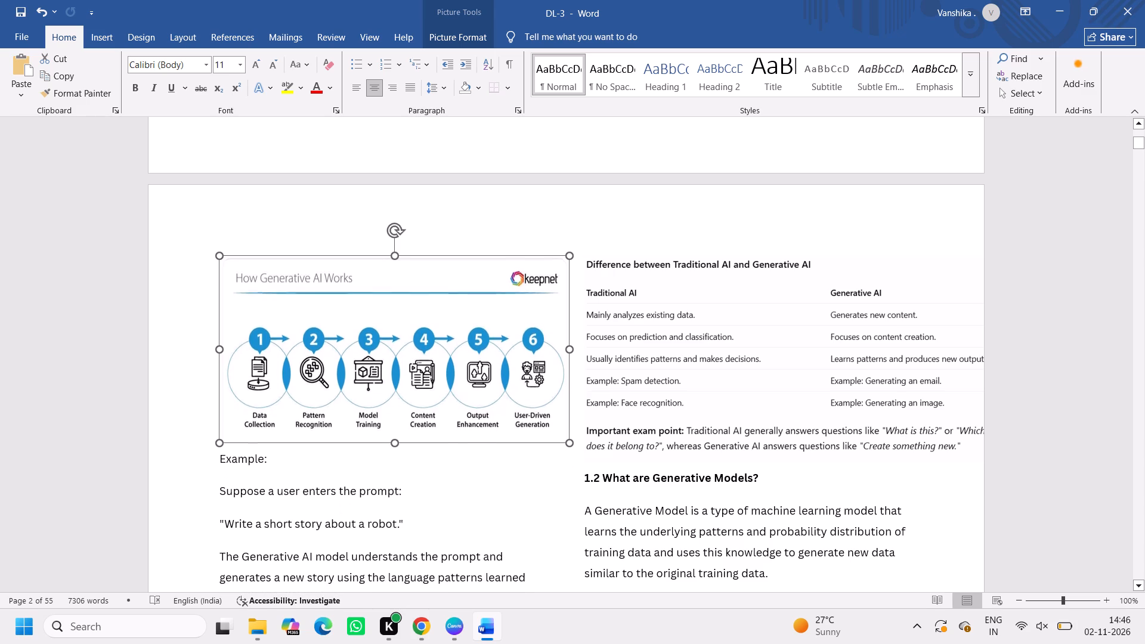
left_click_drag(411, 440, 416, 427)
left_click_drag(397, 423, 406, 388)
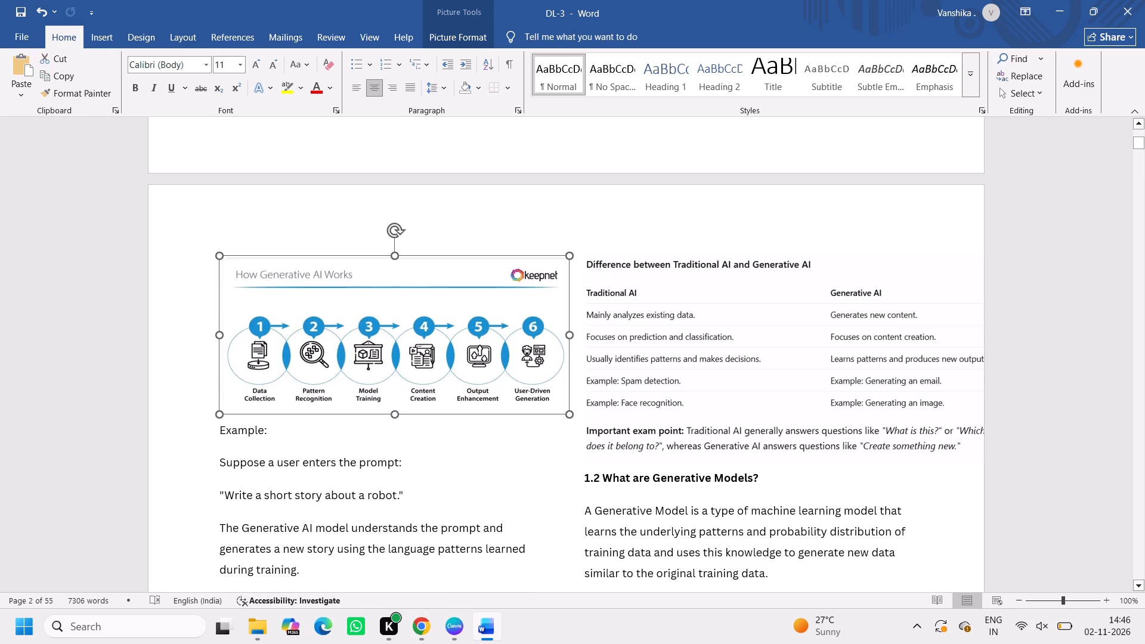
left_click_drag(406, 388, 406, 387)
left_click_drag(398, 403, 411, 352)
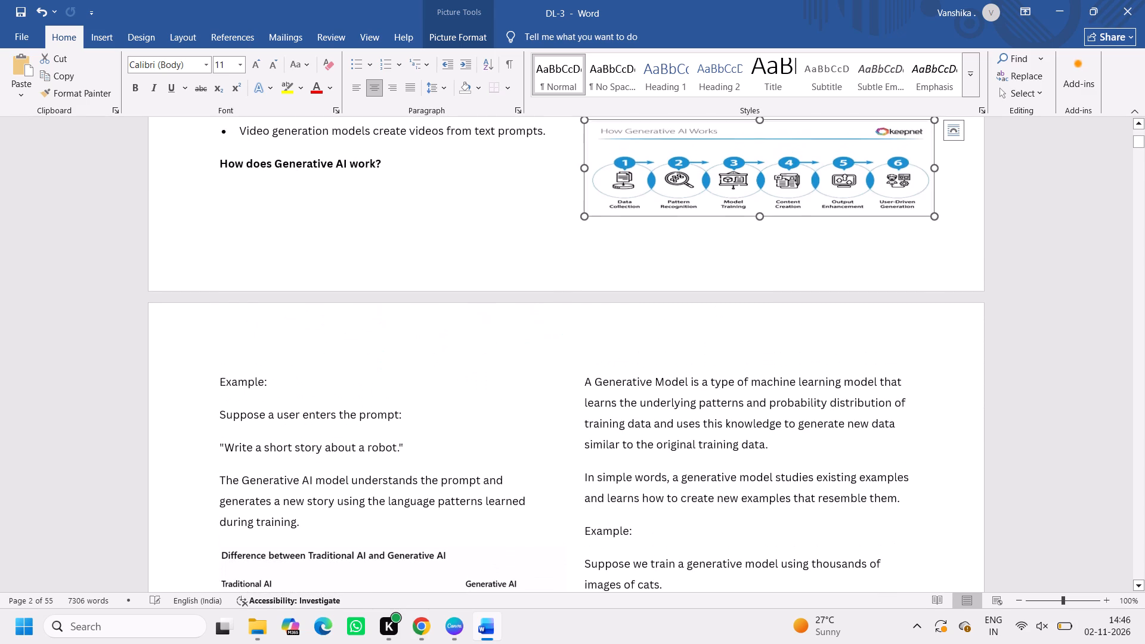
Delete the "Working steps:" line above the numbered list on the first page.
scroll(553, 298, "up", 1)
scroll(667, 326, "up", 1)
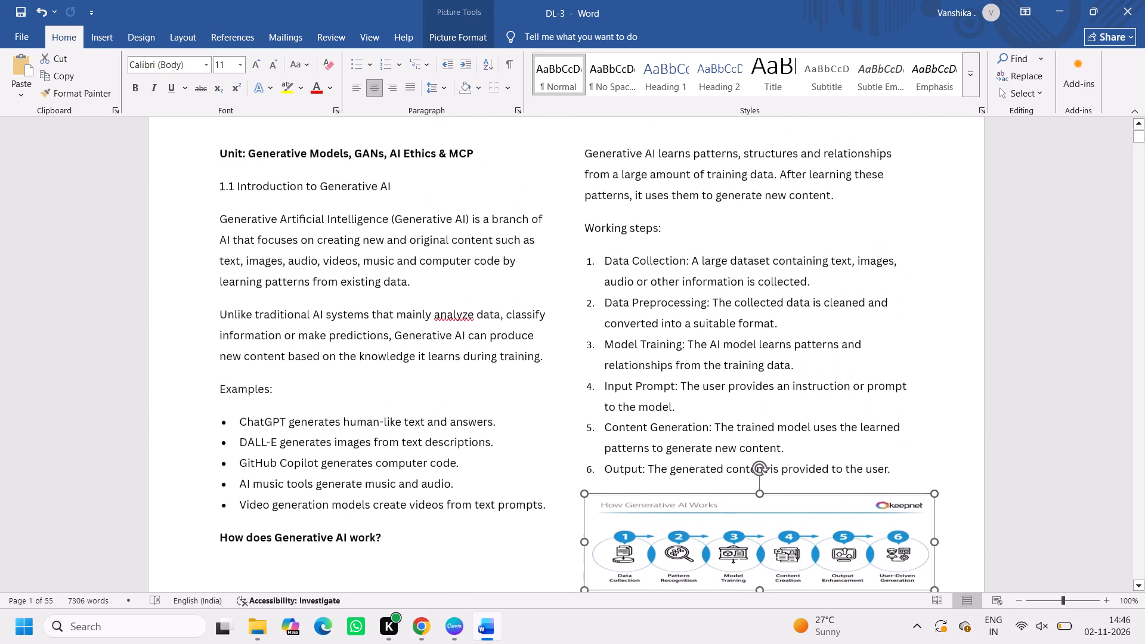
left_click(646, 230)
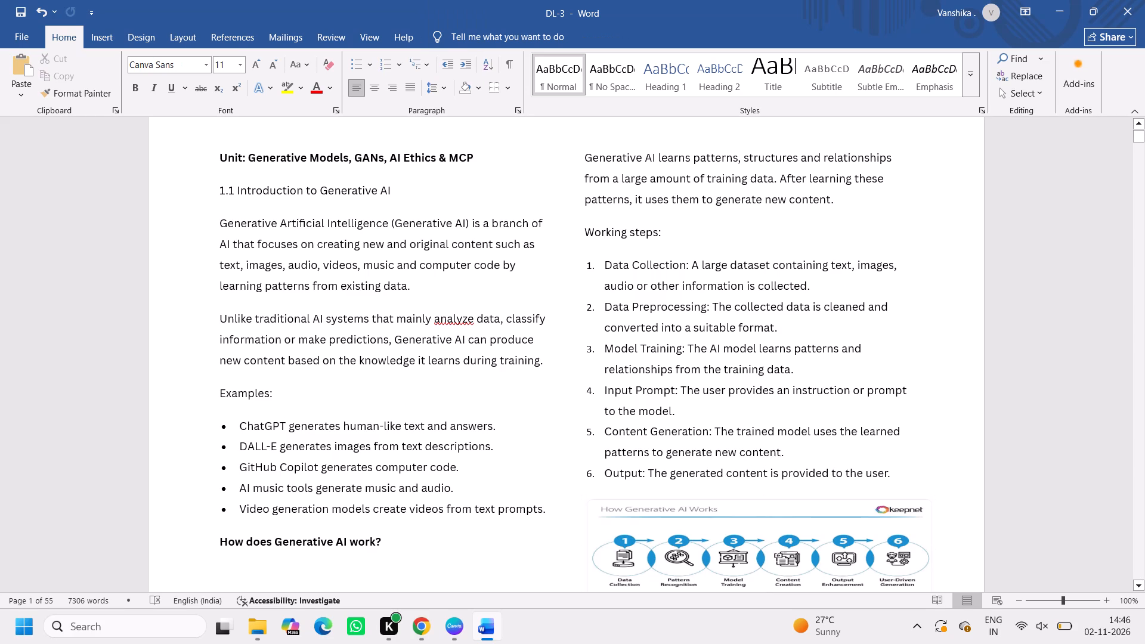
triple_click(676, 239)
left_click(676, 239)
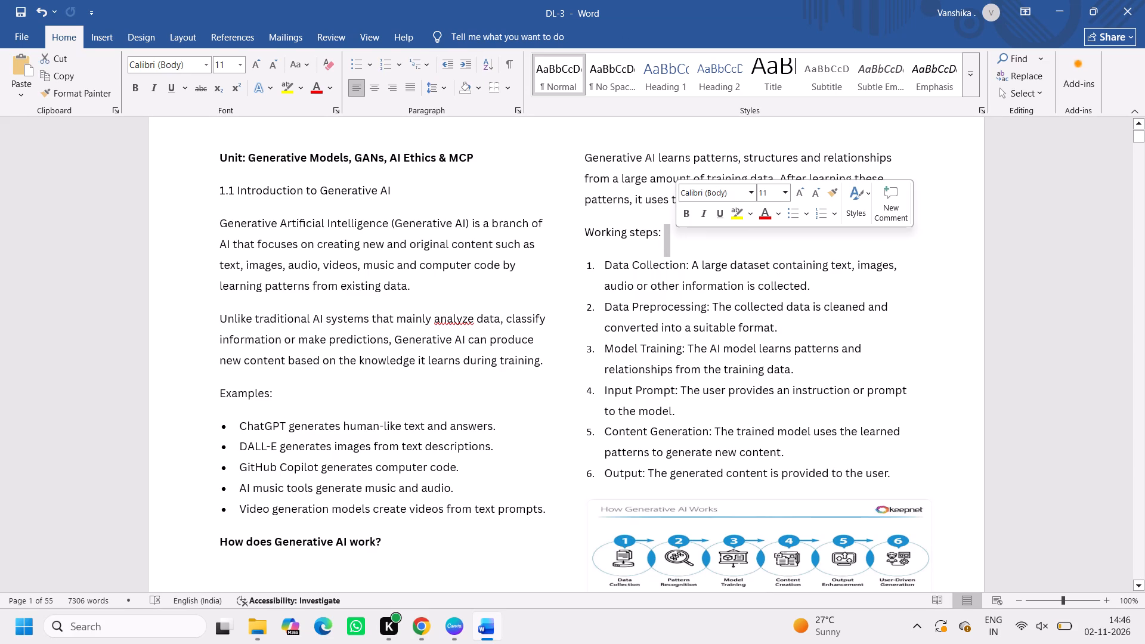
triple_click(674, 235)
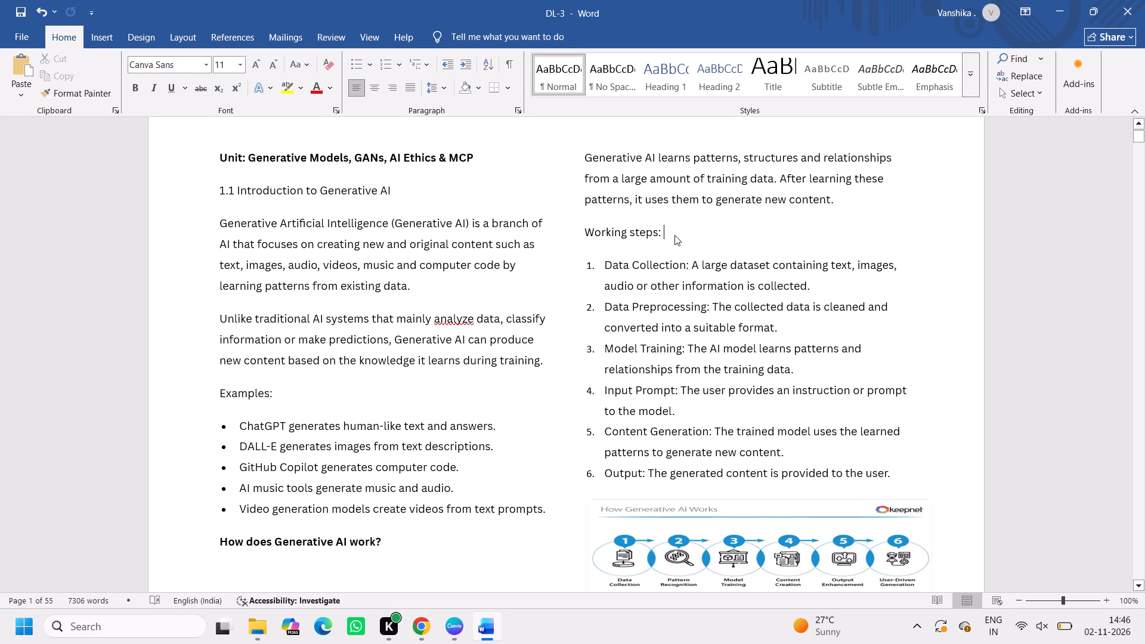
key("BackSpace")
Increase the height of the "How Generative AI Works" picture to fill the free space at the bottom of its column.
scroll(658, 423, "down", 1)
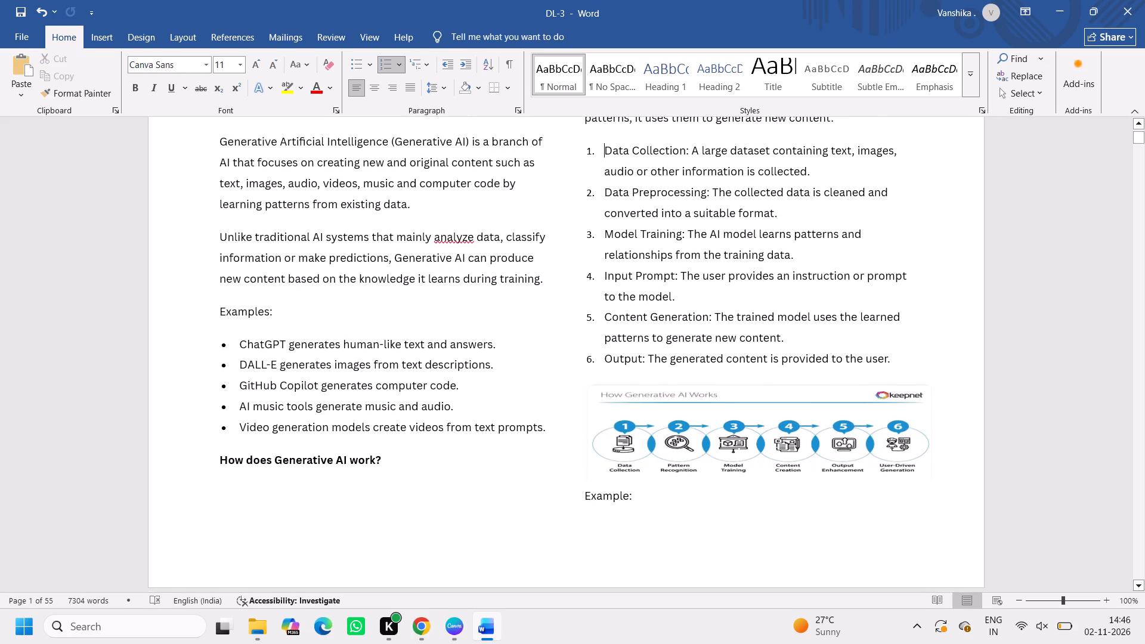
left_click(717, 450)
left_click_drag(762, 478, 765, 503)
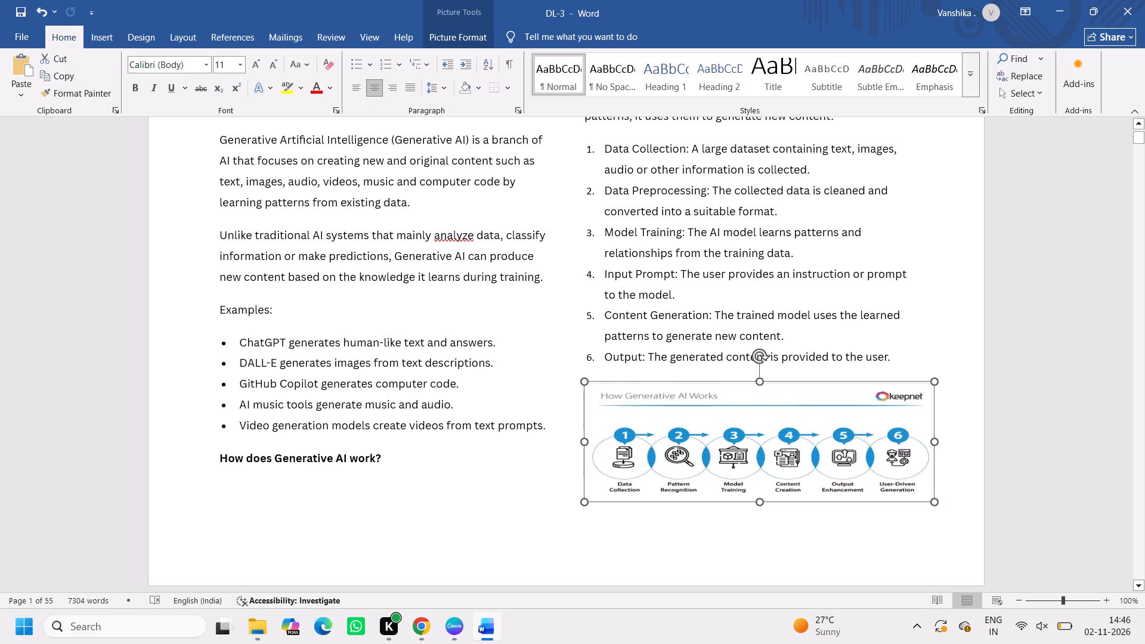
left_click_drag(765, 503, 765, 509)
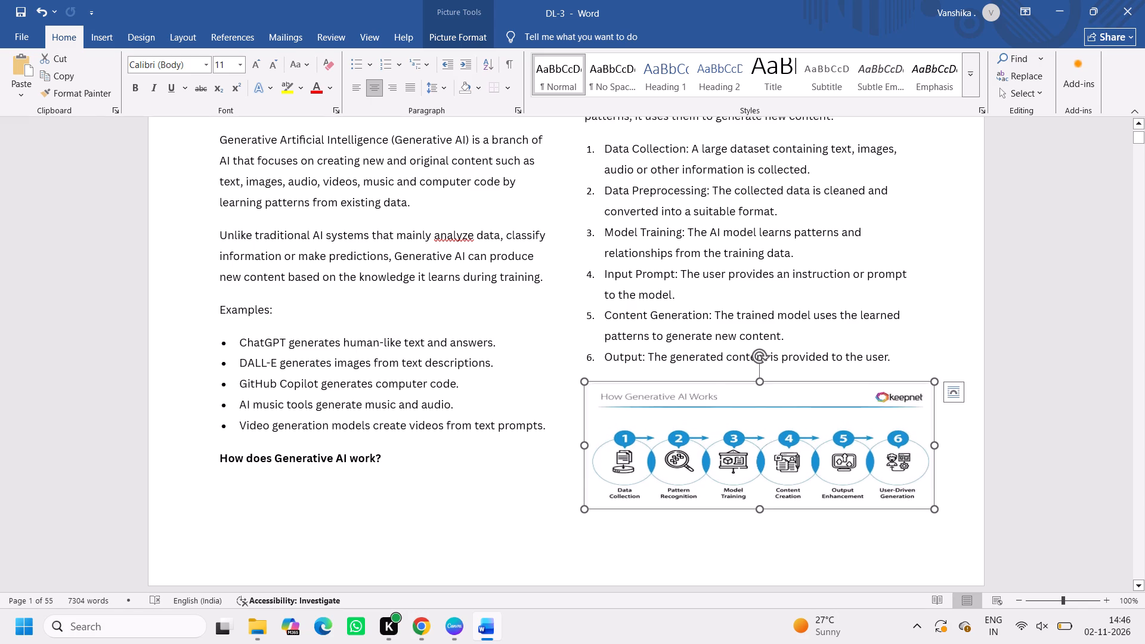
left_click(762, 507)
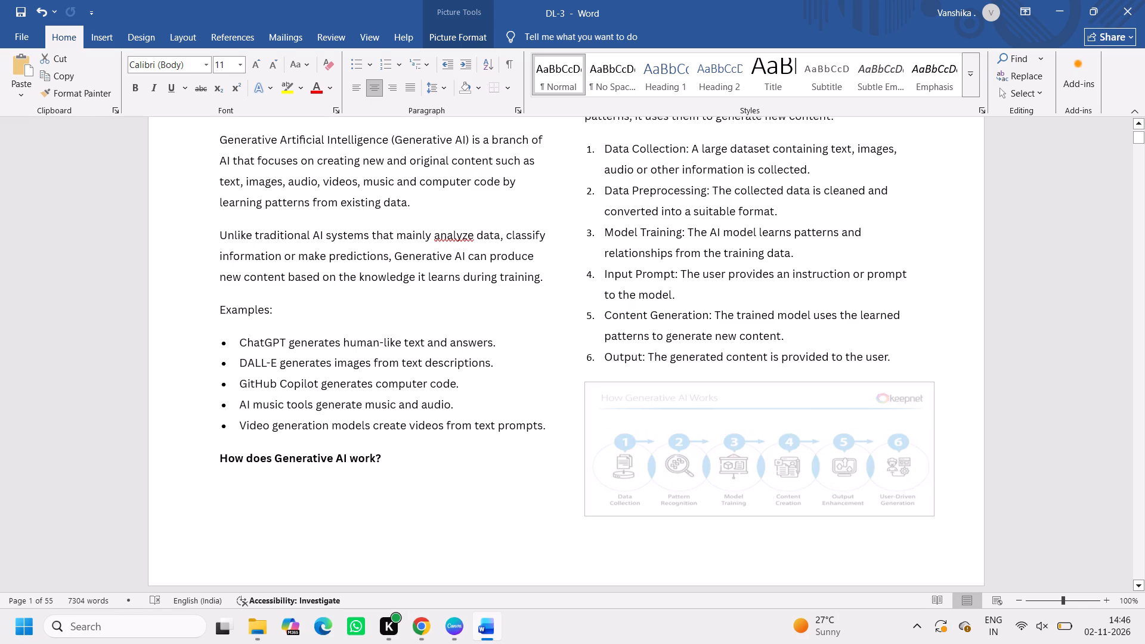
left_click(744, 525)
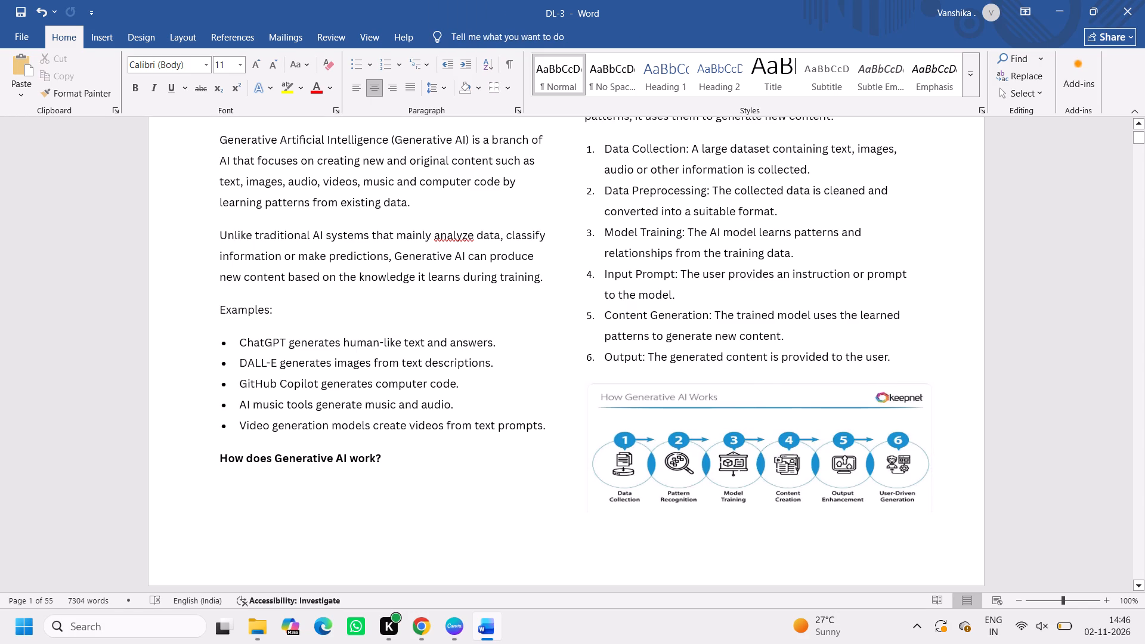
Delete the "1.1 Introduction to Generative AI" heading below the unit title.
scroll(412, 405, "up", 1)
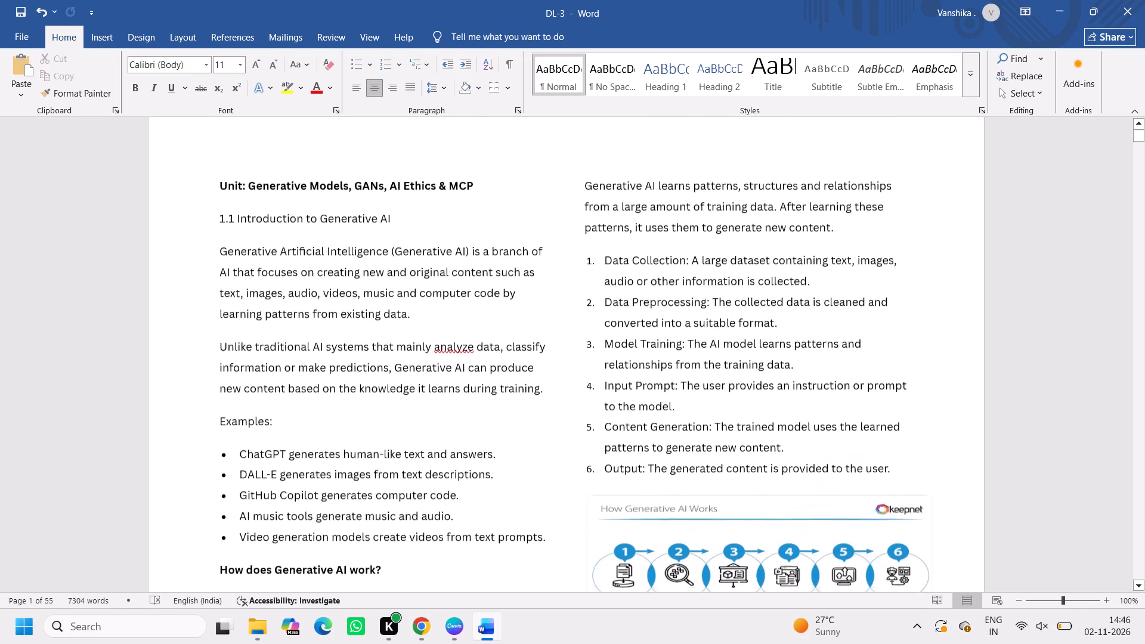
scroll(412, 405, "up", 1)
scroll(289, 454, "down", 1)
scroll(350, 249, "up", 1)
triple_click(328, 242)
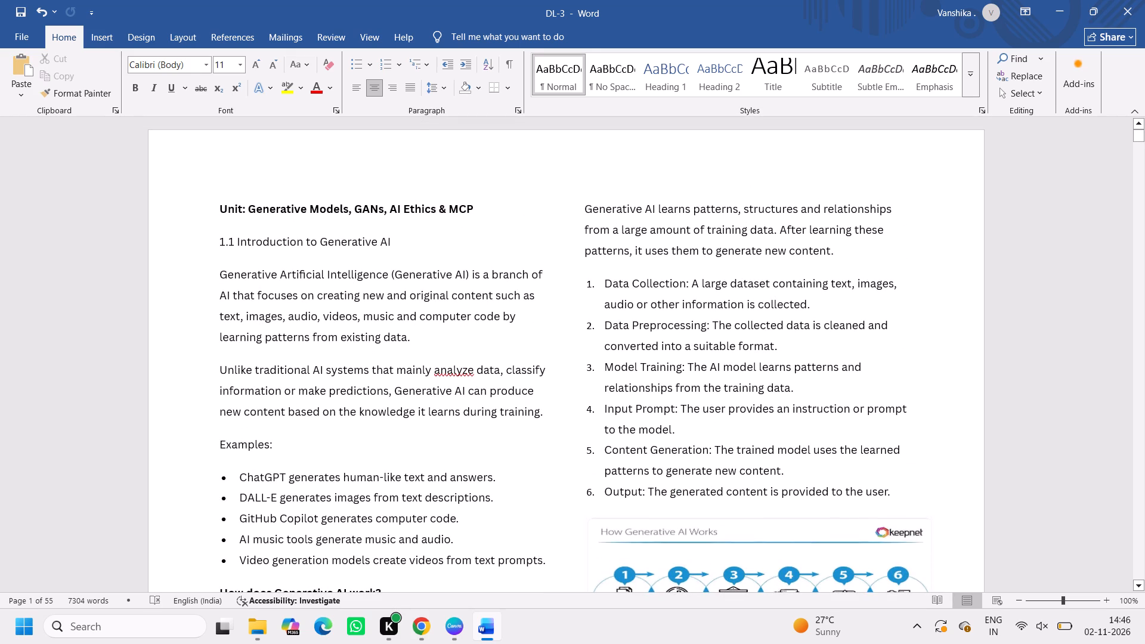
left_click(328, 242)
key("BackSpace")
triple_click(328, 242)
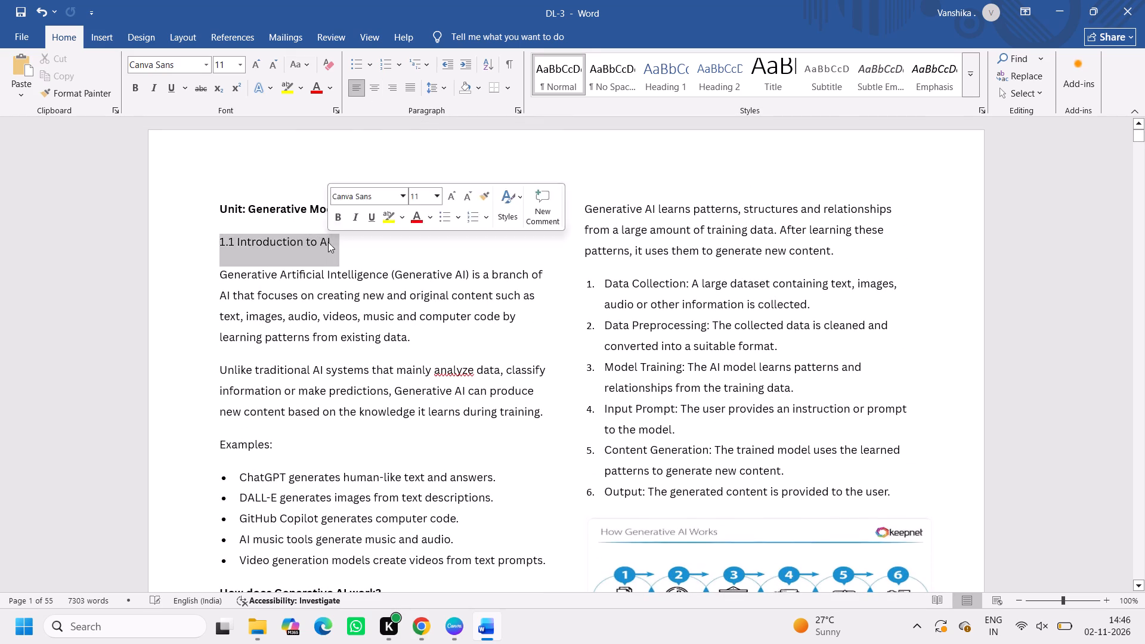
key("BackSpace")
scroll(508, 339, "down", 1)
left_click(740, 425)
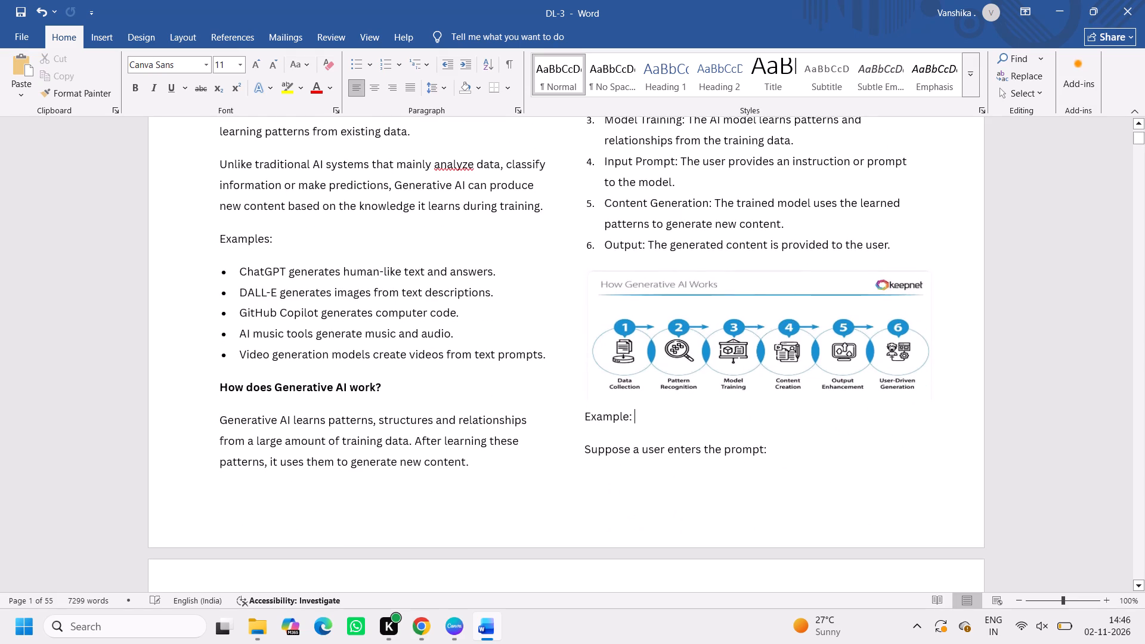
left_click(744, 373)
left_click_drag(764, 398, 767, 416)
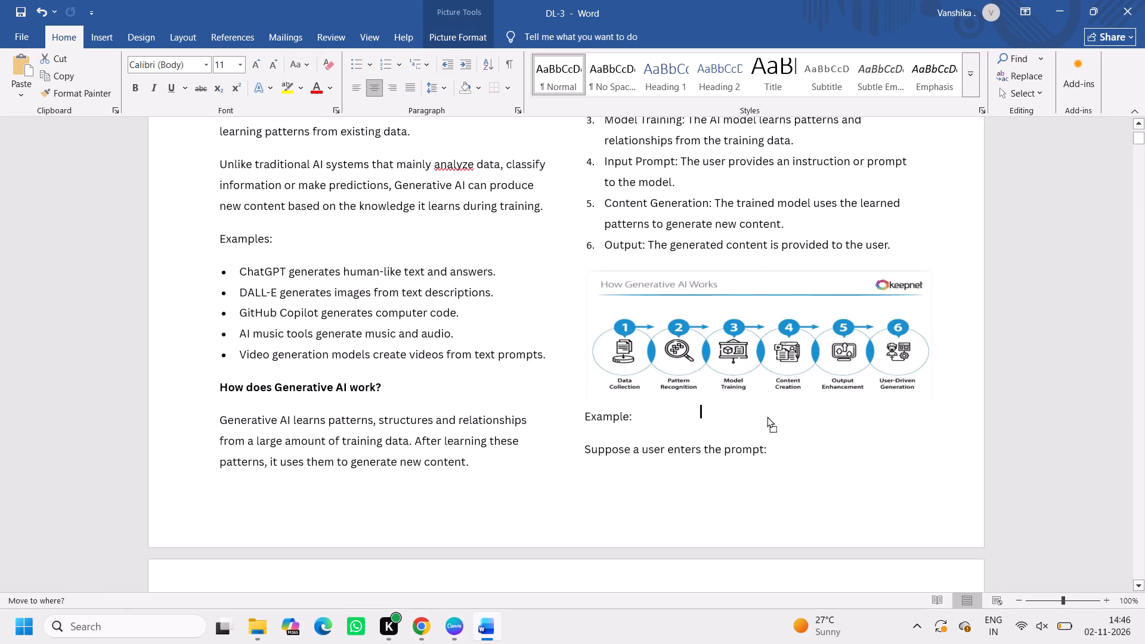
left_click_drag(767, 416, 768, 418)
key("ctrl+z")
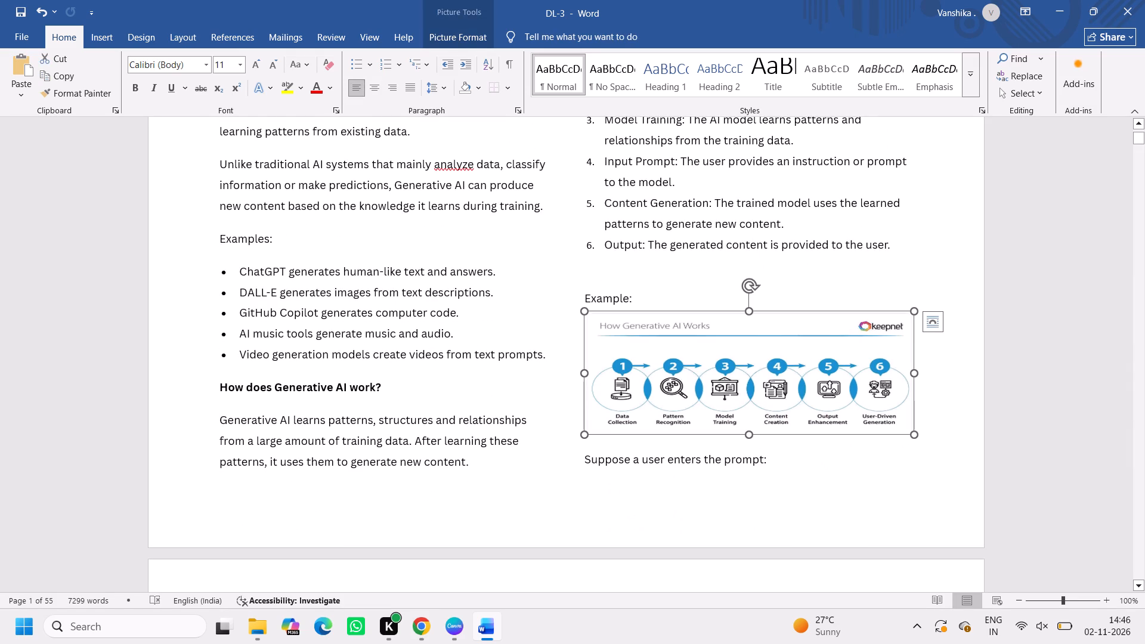
Stretch the "How Generative AI Works" picture taller while keeping it below the numbered steps on the first page.
left_click_drag(759, 401, 778, 392)
scroll(778, 392, "up", 1)
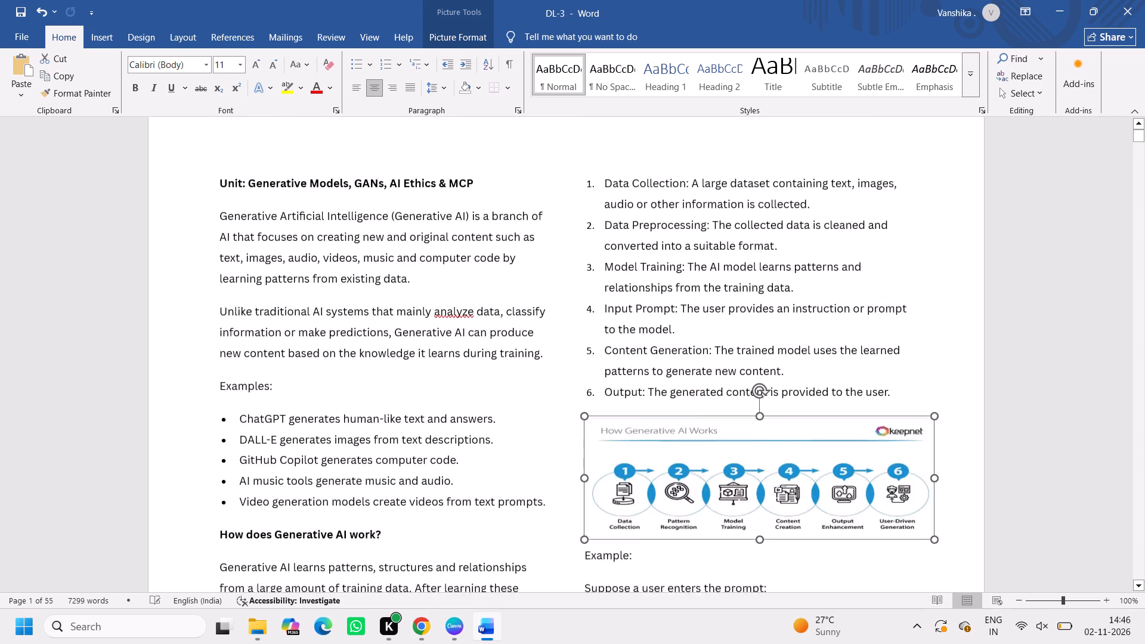
scroll(778, 392, "up", 1)
left_click_drag(760, 562, 763, 627)
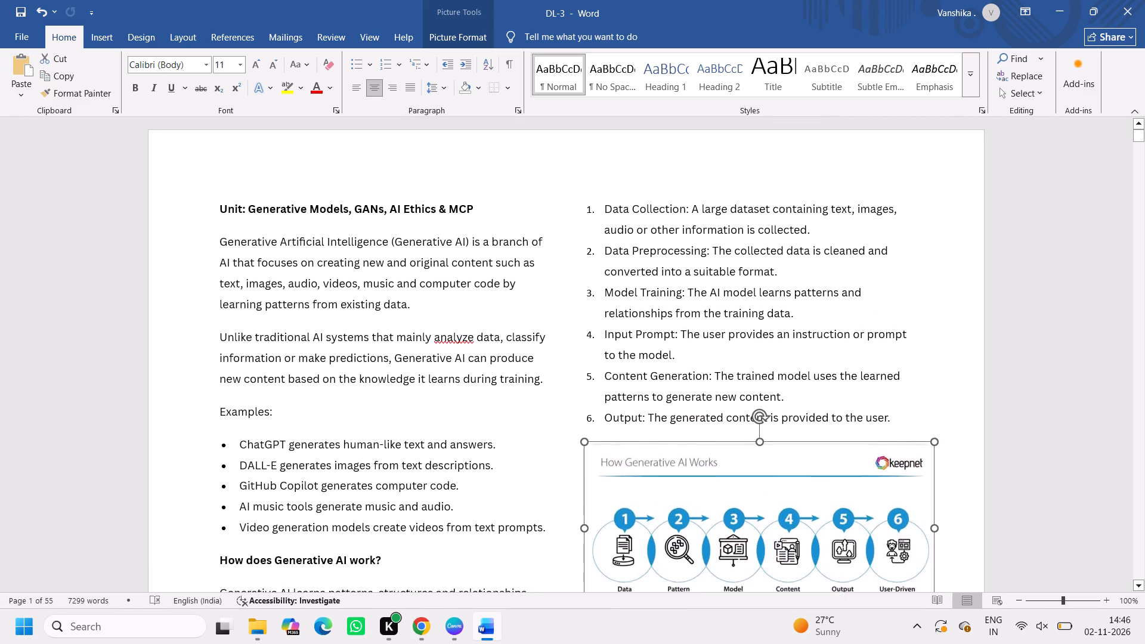
left_click_drag(763, 627, 779, 576)
scroll(786, 448, "down", 1)
left_click_drag(760, 369, 762, 388)
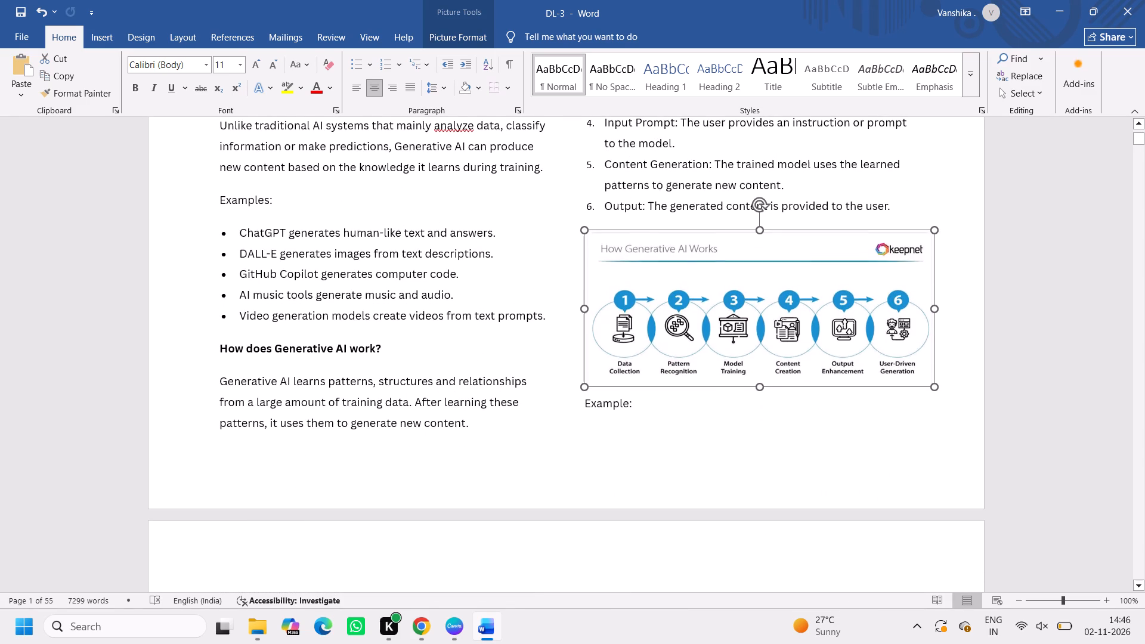
left_click_drag(762, 388, 762, 388)
left_click(762, 416)
scroll(762, 416, "up", 3)
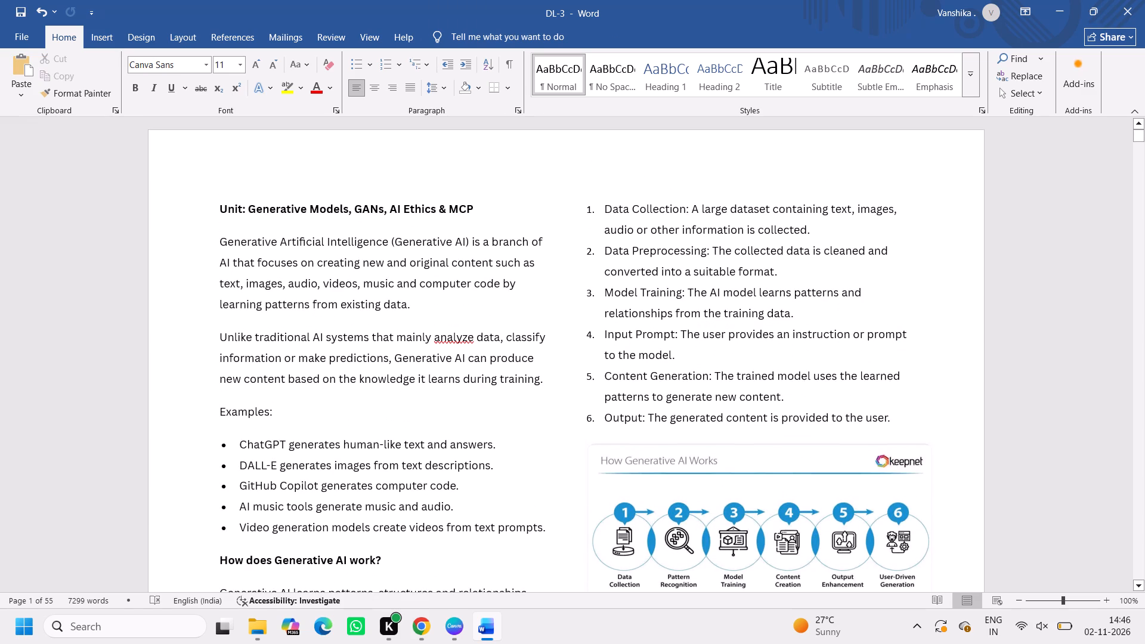
Replace the "Example:" line below the picture with a blank line, moving "Suppose a user enters the prompt:" onto the second page.
scroll(549, 459, "down", 2)
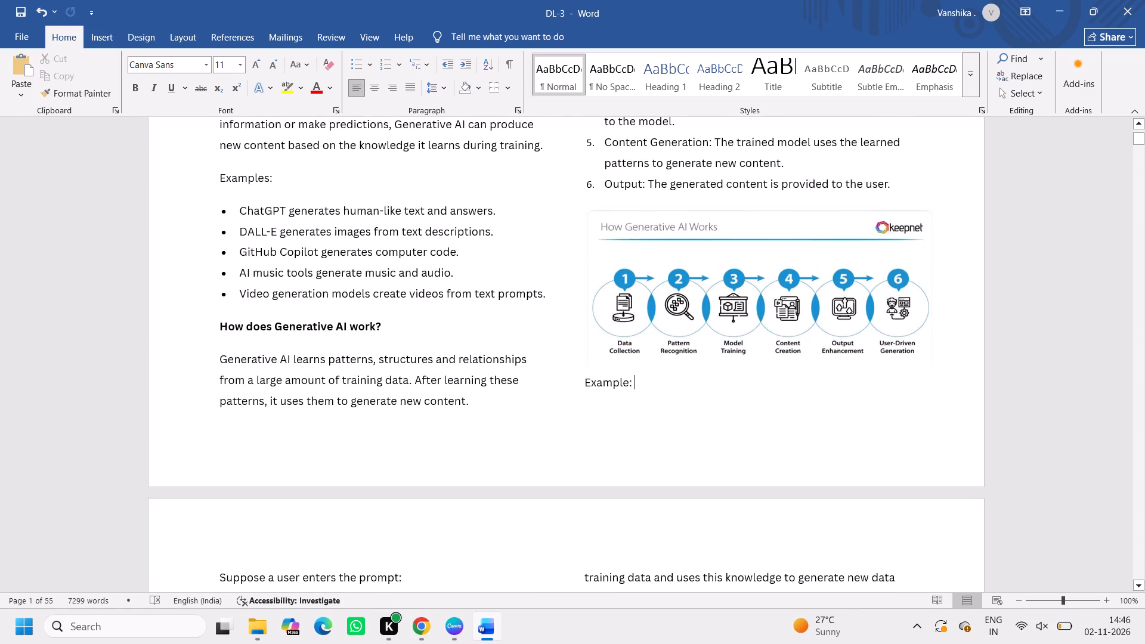
triple_click(619, 388)
left_click(607, 387)
triple_click(587, 384)
key("BackSpace")
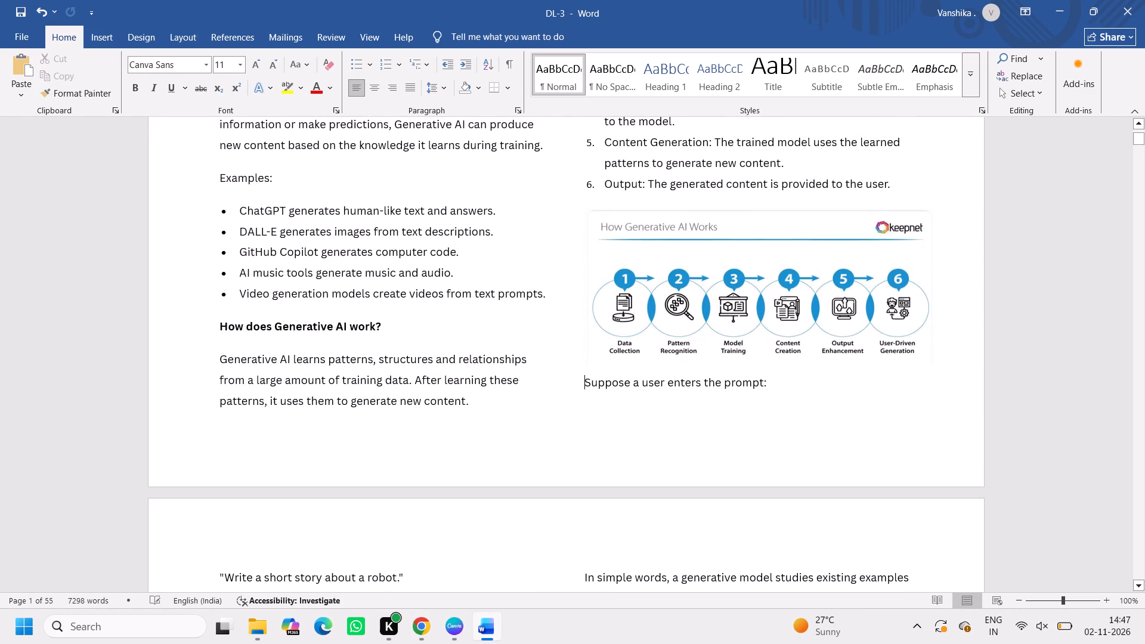
key("Return")
Narrow the "Difference between Traditional AI and Generative AI" picture on the second page so it fits the first column.
scroll(615, 382, "down", 2)
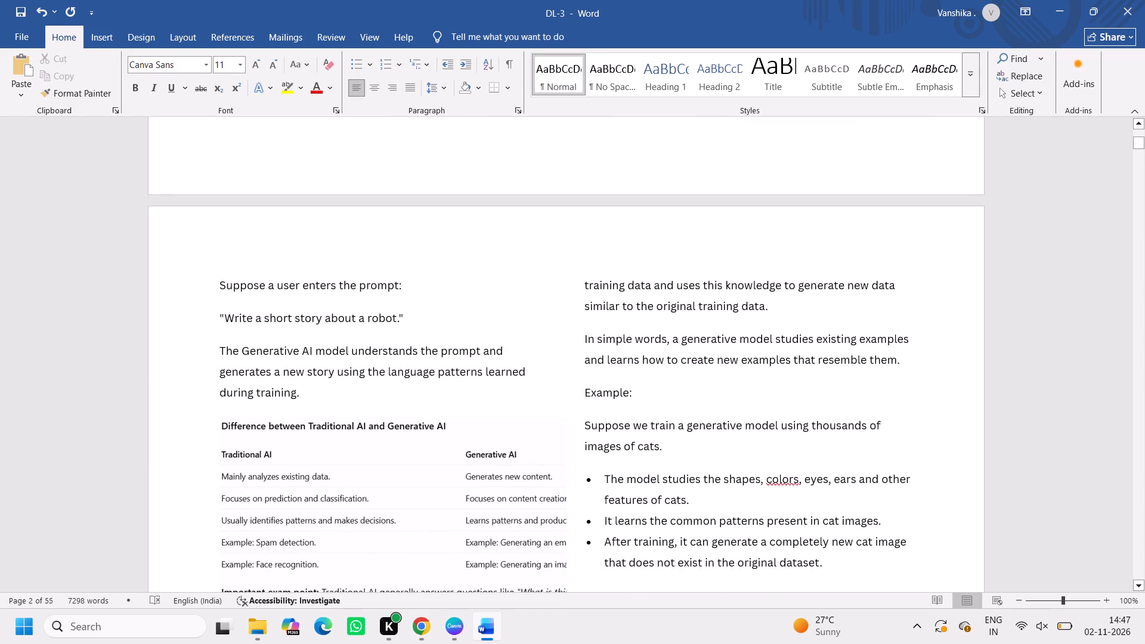
scroll(410, 398, "down", 1)
left_click(453, 322)
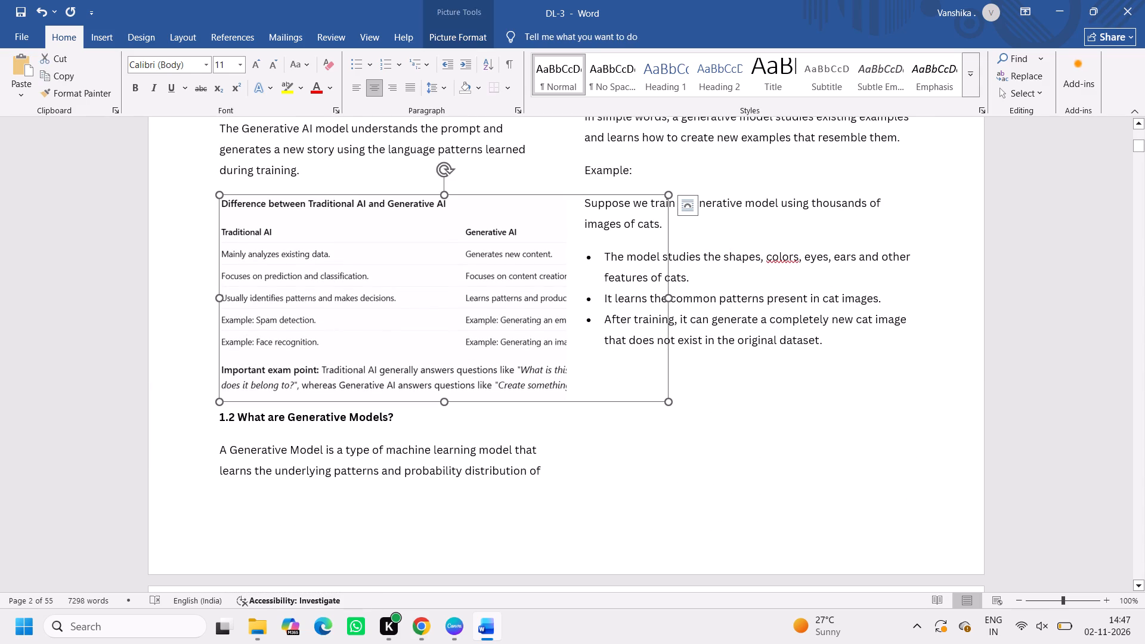
left_click_drag(219, 299, 296, 302)
left_click(219, 299)
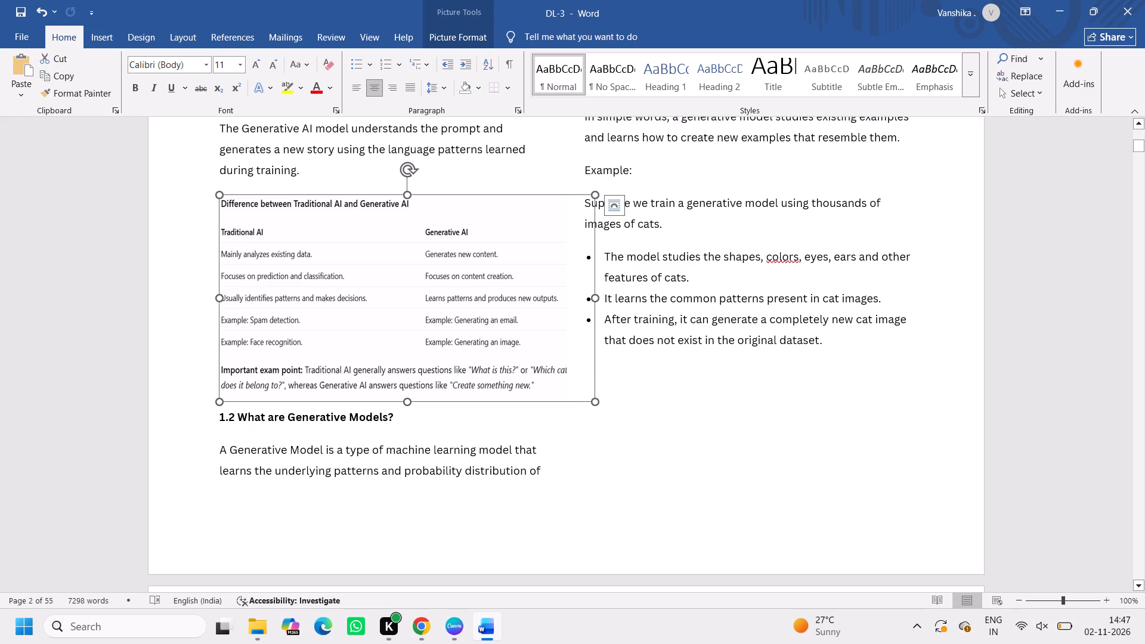
left_click_drag(217, 298, 219, 297)
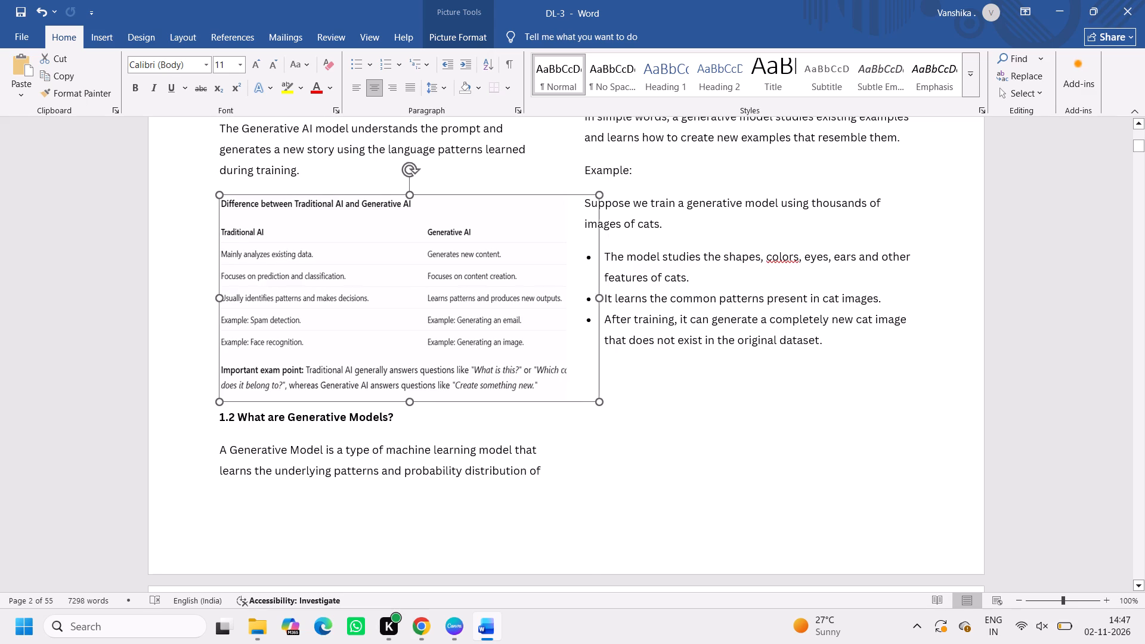
left_click_drag(219, 297, 239, 288)
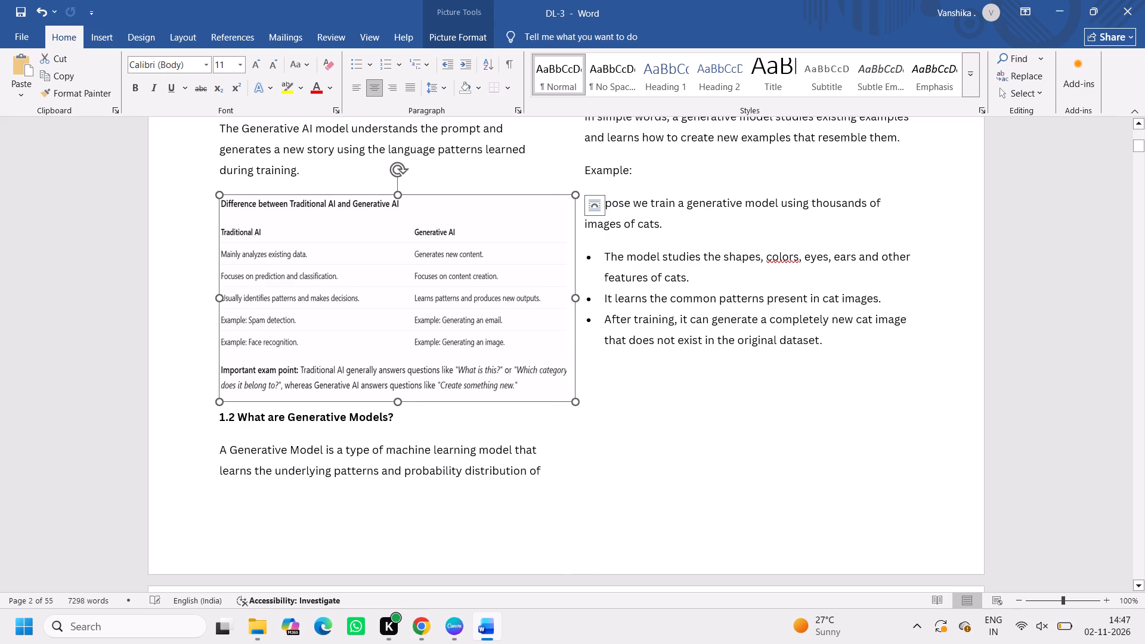
left_click(438, 426)
Reduce the height of the cat comparison picture so it fits below the cat example bullets on the second page.
scroll(415, 425, "right", 1)
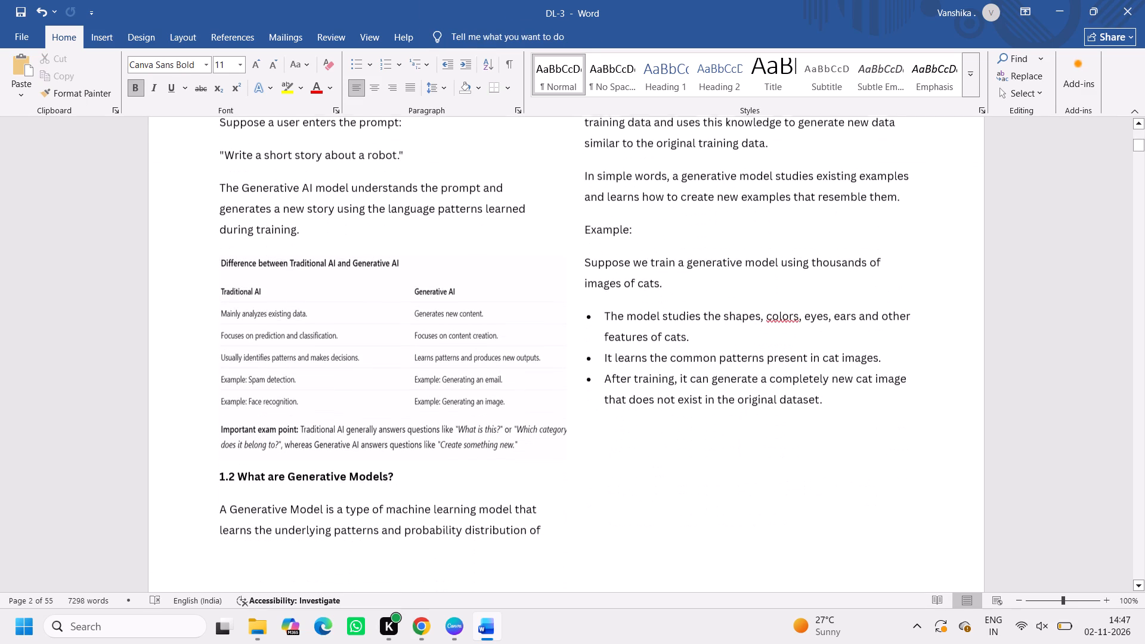
scroll(415, 425, "right", 1)
scroll(596, 453, "down", 3)
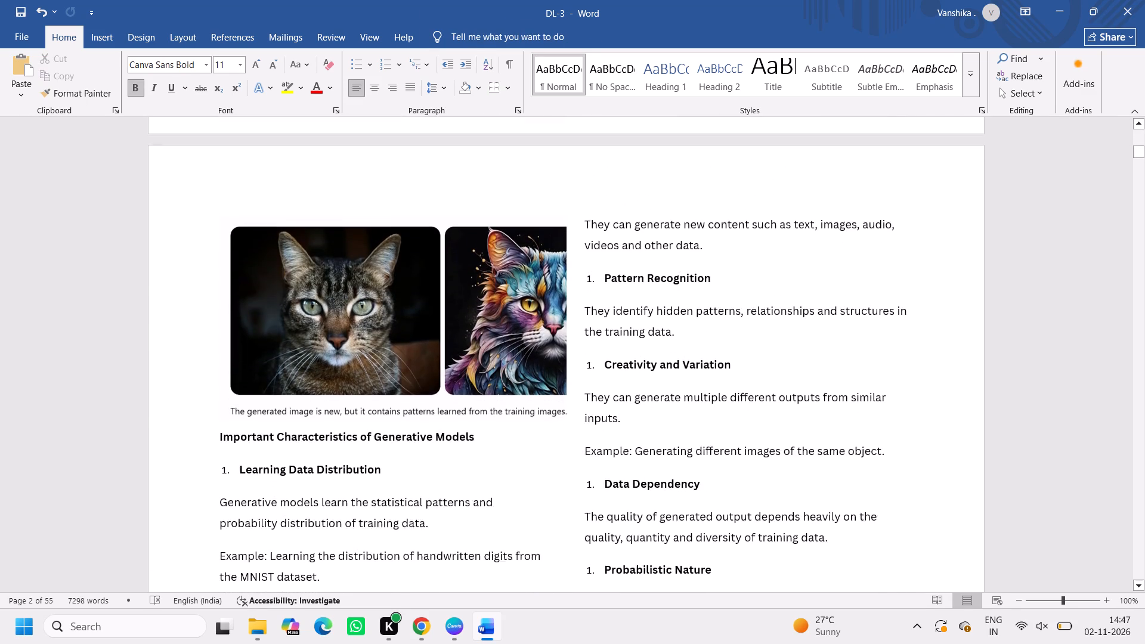
left_click(447, 354)
left_click_drag(446, 398, 454, 349)
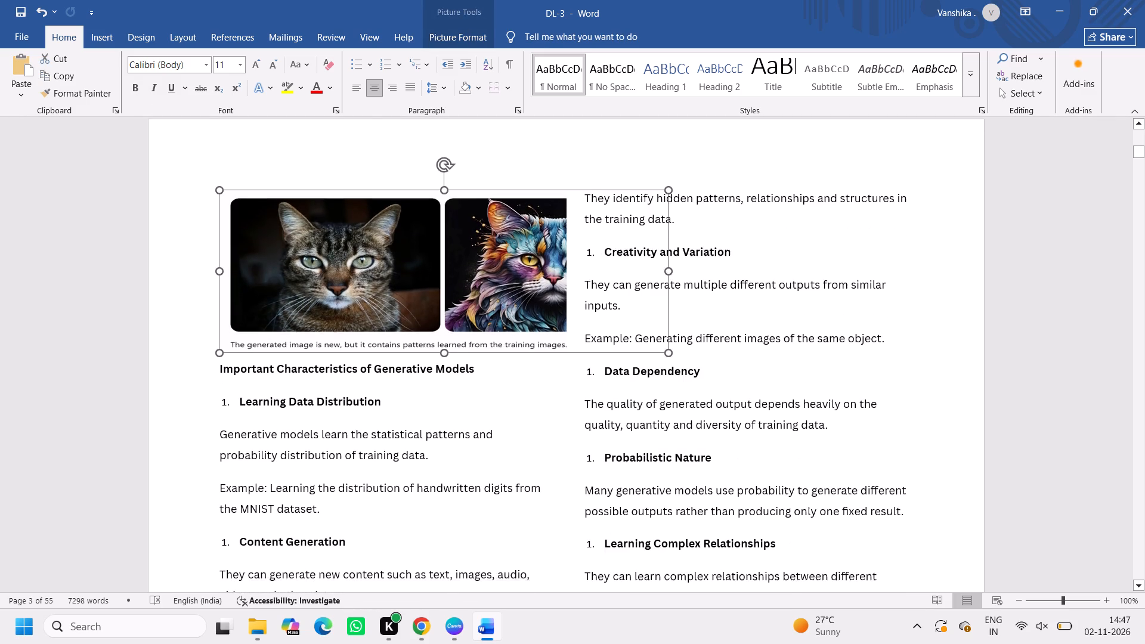
left_click_drag(454, 349, 462, 284)
scroll(601, 304, "up", 1)
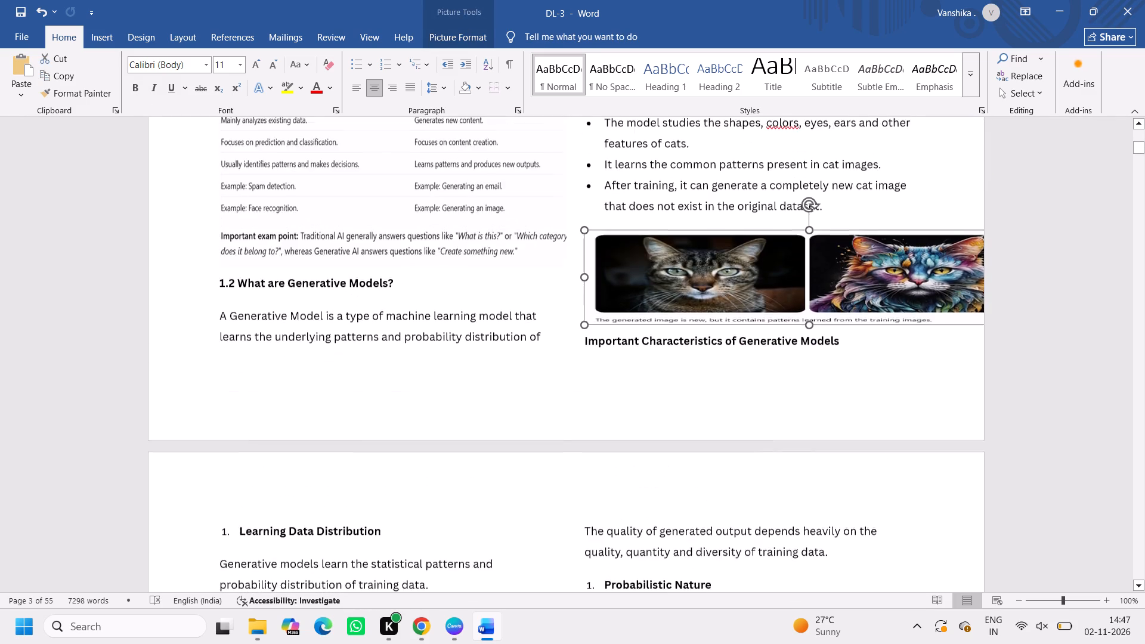
scroll(601, 304, "up", 1)
left_click_drag(810, 435, 821, 497)
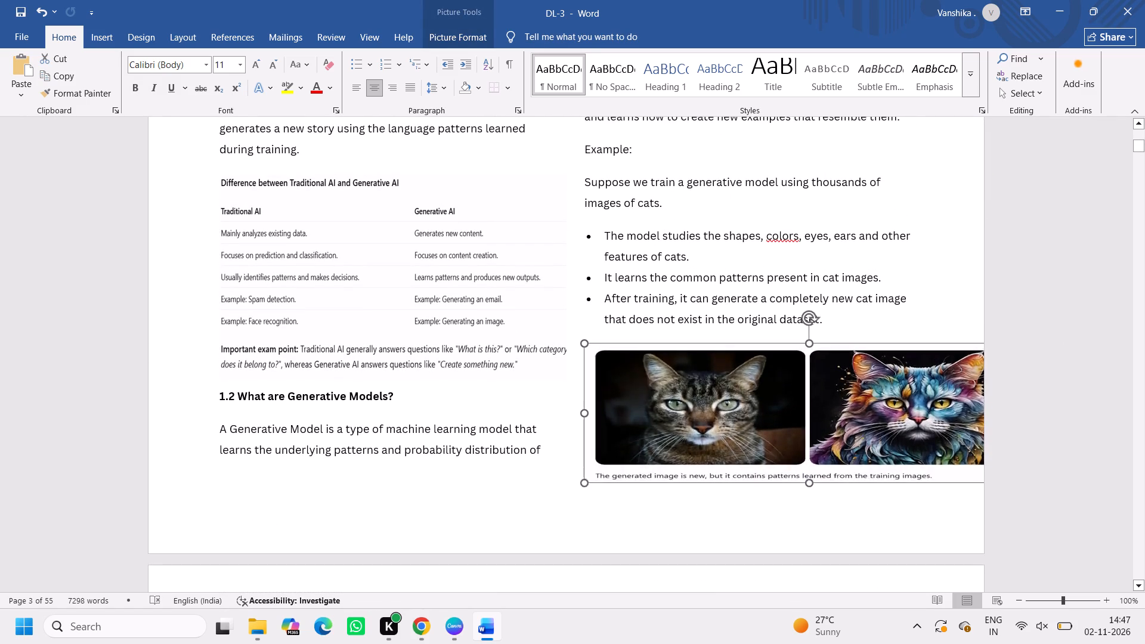
left_click_drag(821, 497, 805, 476)
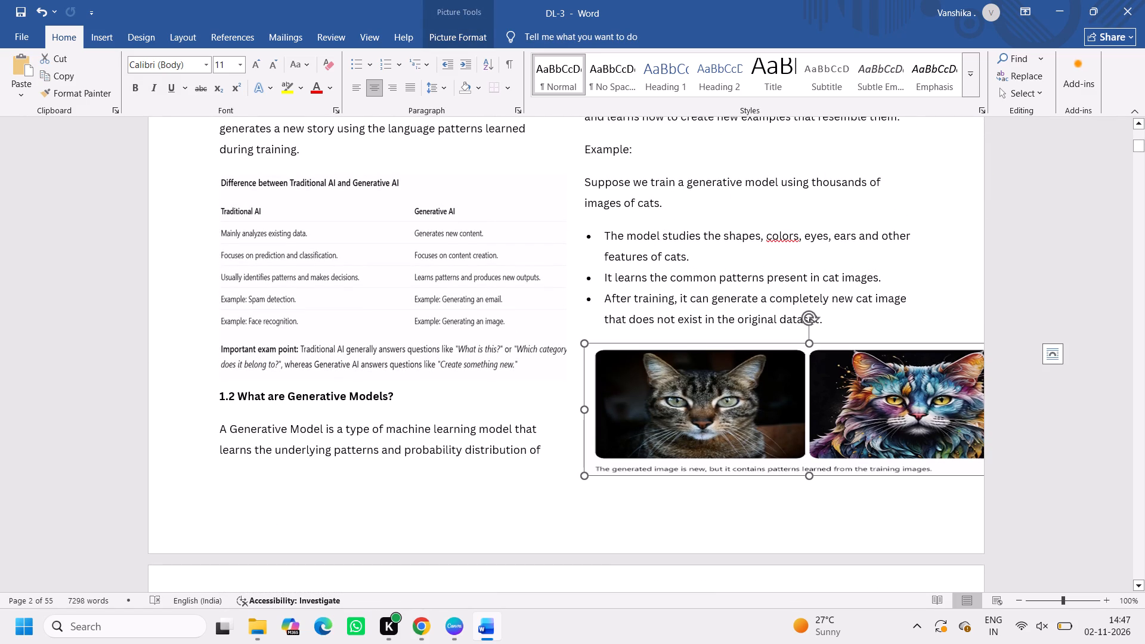
left_click(828, 510)
Narrow the cat comparison picture so both cat images fit within the page edge.
left_click(612, 426)
left_click_drag(586, 411, 629, 413)
left_click(636, 255)
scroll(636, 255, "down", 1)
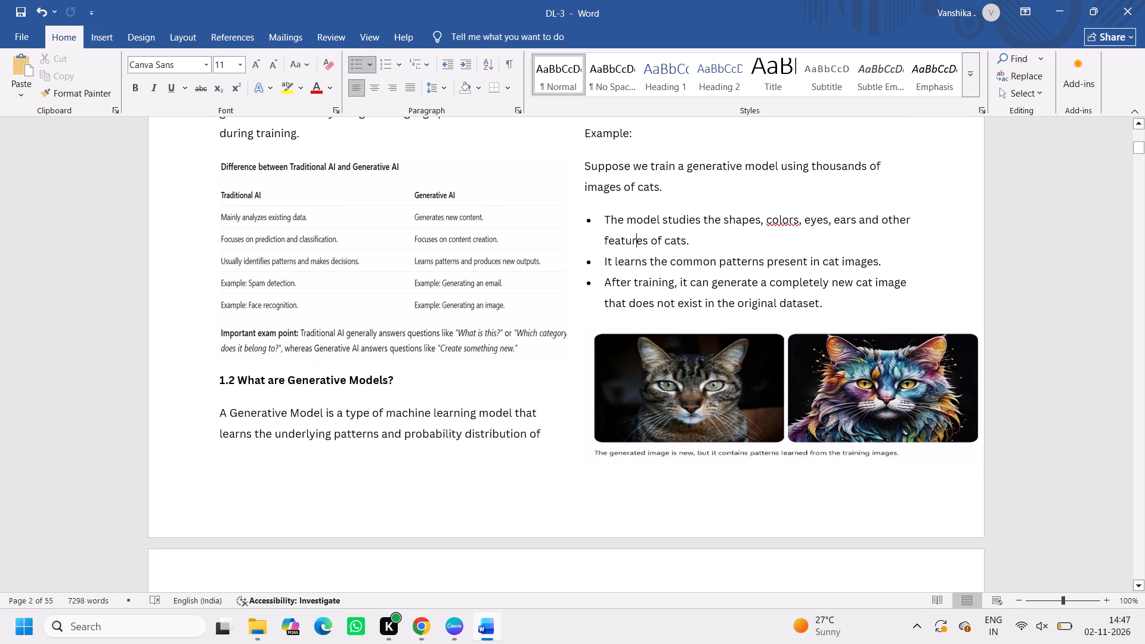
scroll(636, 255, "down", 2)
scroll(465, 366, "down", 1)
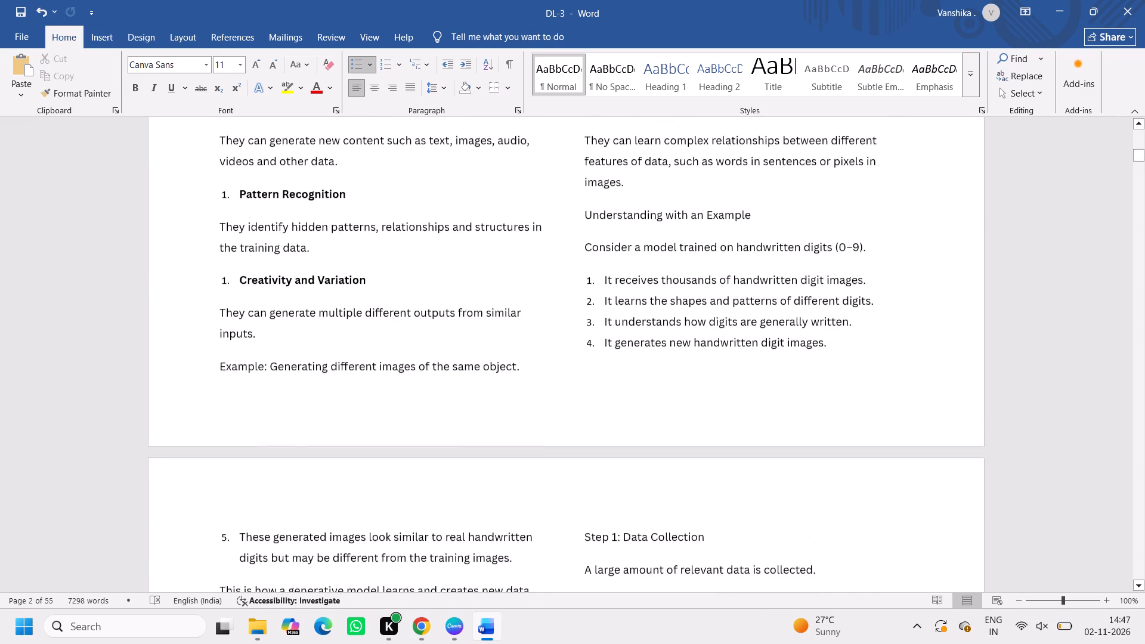
Renumber the Content Generation, Pattern Recognition, and Creativity and Variation headings on the third page as 2, 3 and 4.
scroll(465, 366, "down", 1)
scroll(465, 366, "up", 1)
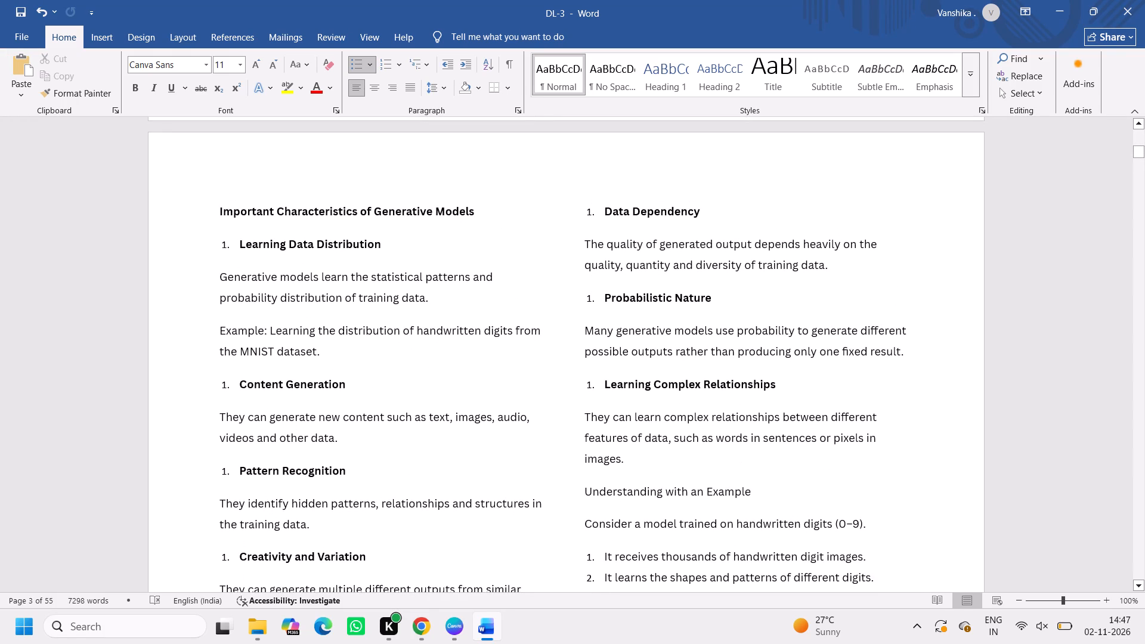
left_click(235, 381)
key("BackSpace")
type("2.")
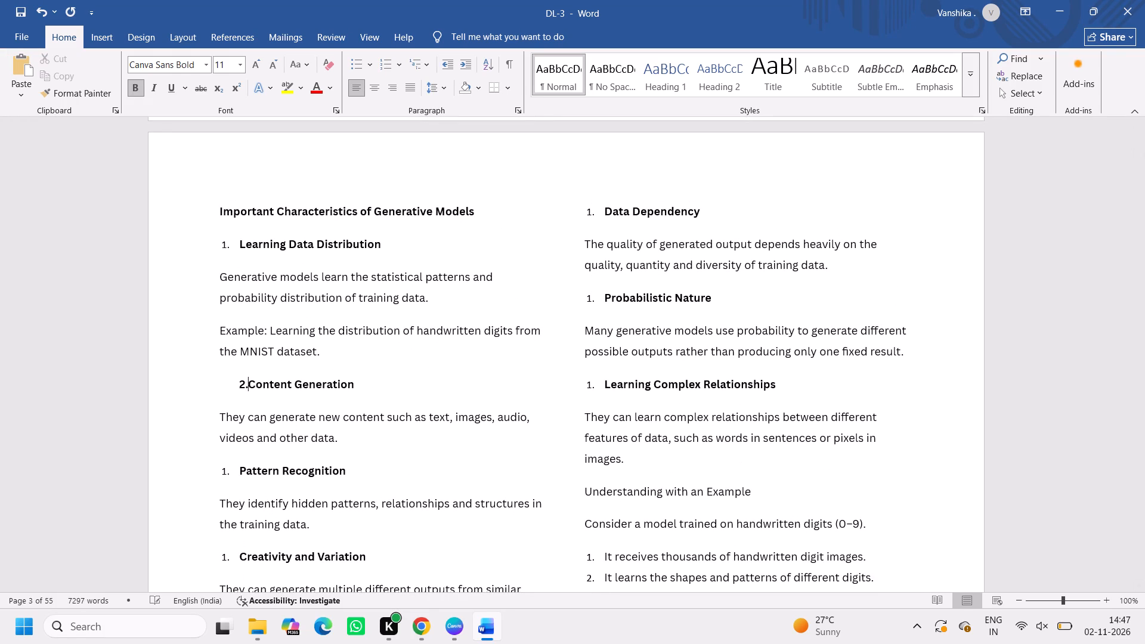
key("space")
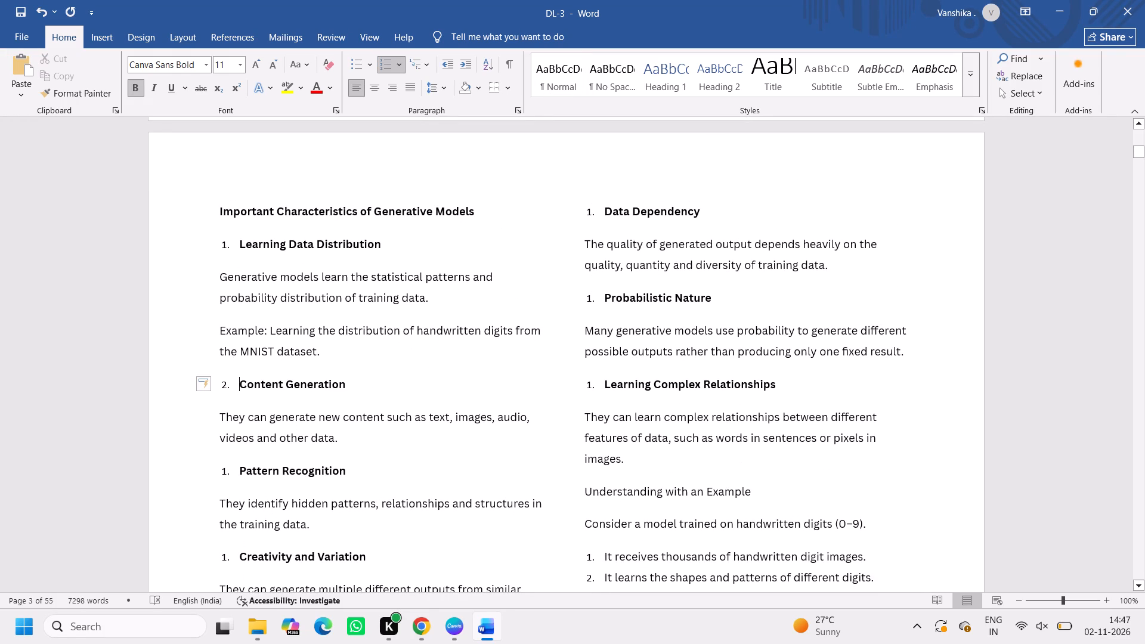
left_click(227, 470)
key("BackSpace")
type("3.")
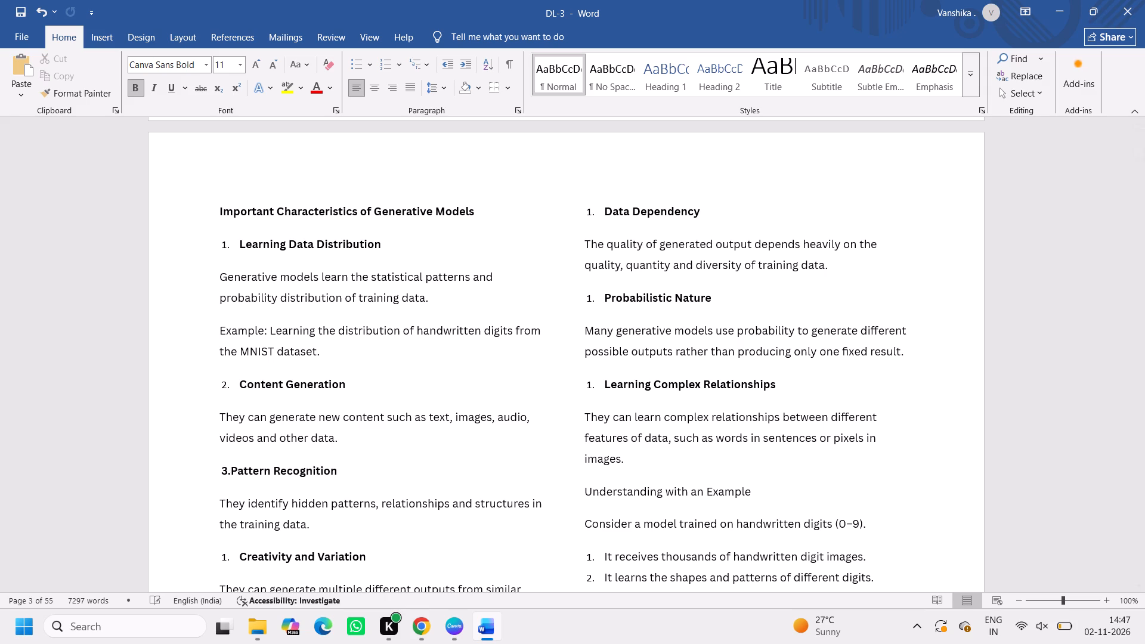
key("space")
left_click(228, 553)
key("BackSpace")
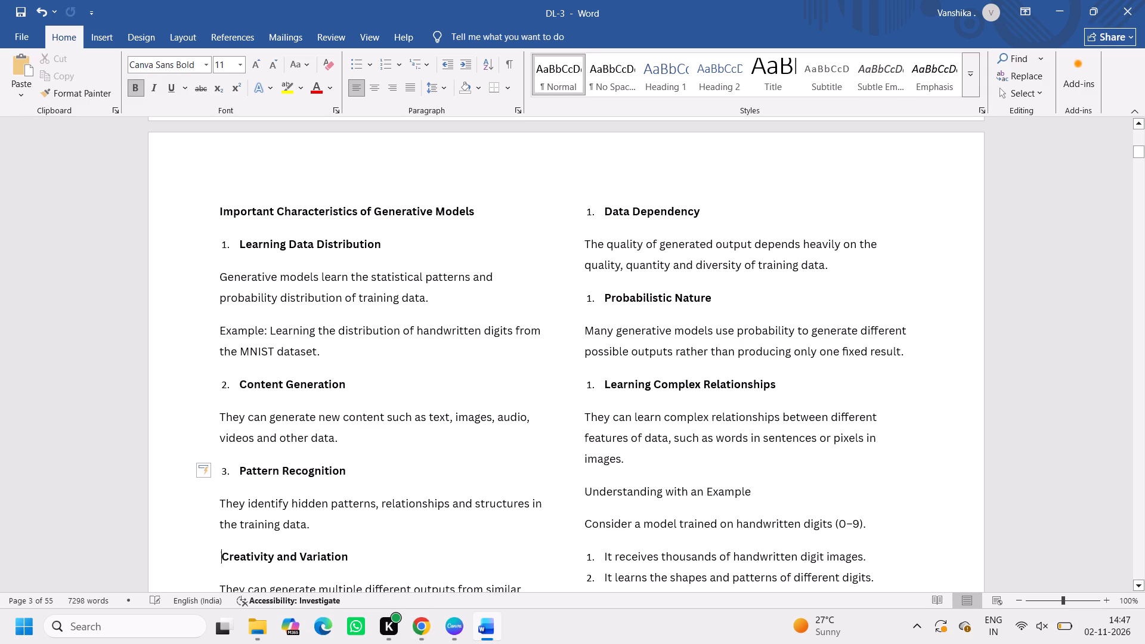
type("4.")
key("space")
scroll(228, 553, "down", 2)
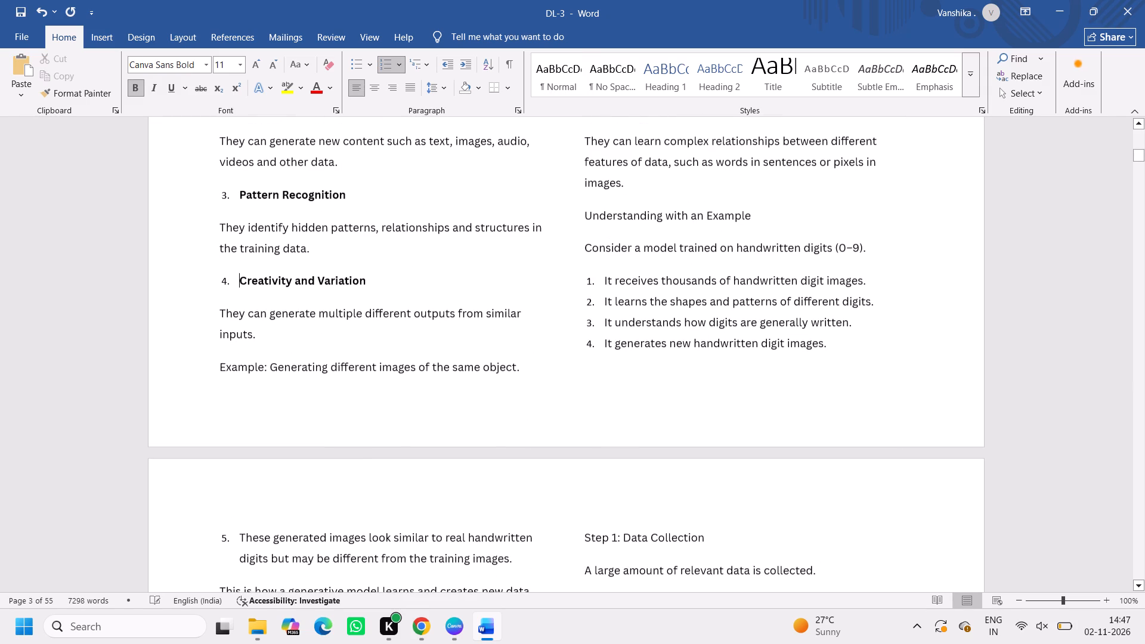
Renumber the Data Dependency, Probabilistic Nature, and Learning Complex Relationships headings in the second column as 5, 6 and 7.
scroll(386, 366, "up", 3)
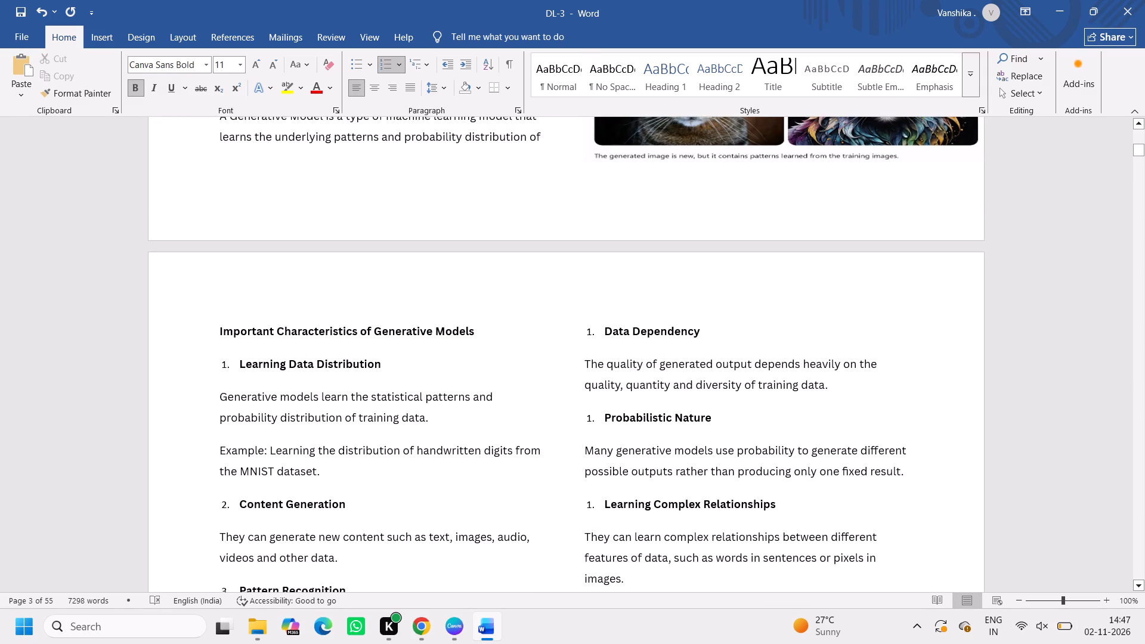
left_click(594, 331)
key("BackSpace")
type("5.")
key("space")
left_click(594, 410)
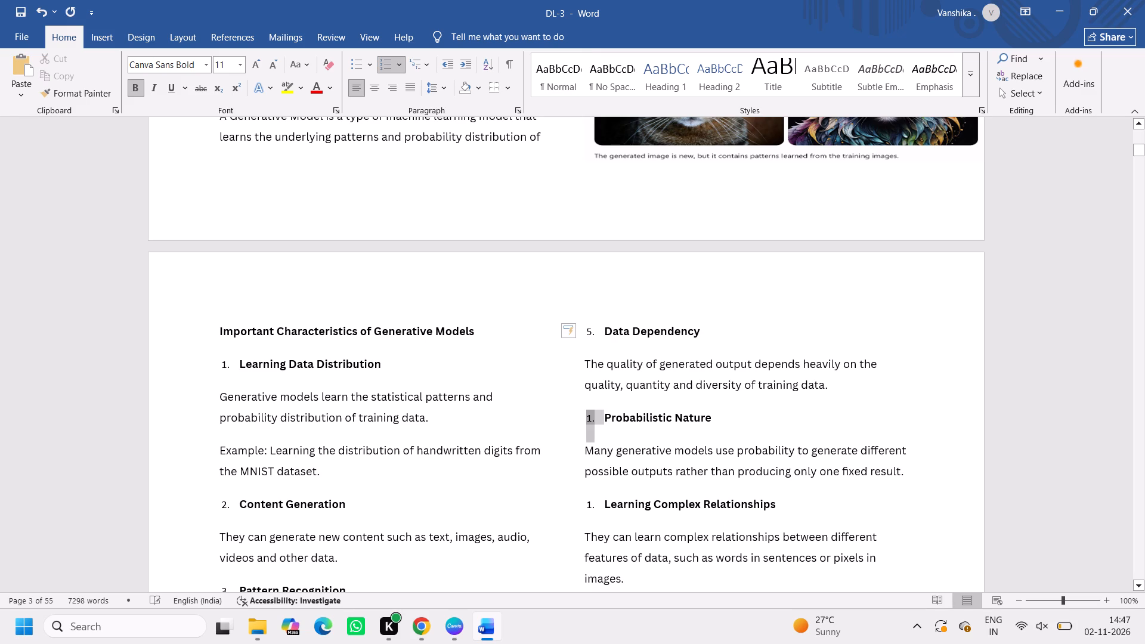
key("BackSpace")
type("6.")
key("space")
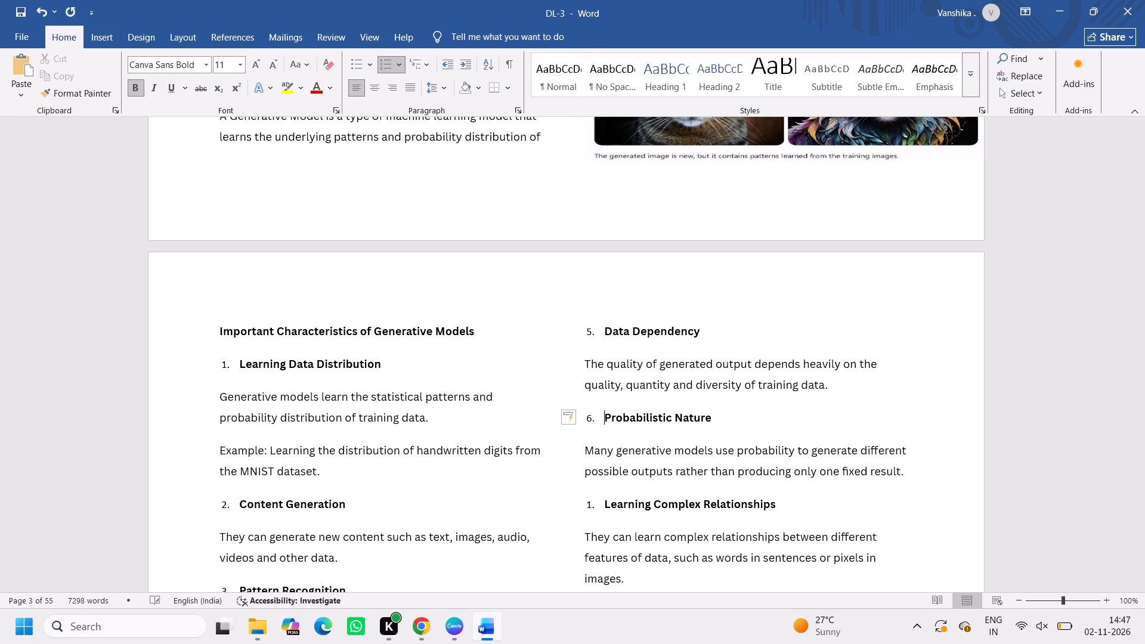
left_click(597, 504)
key("BackSpace")
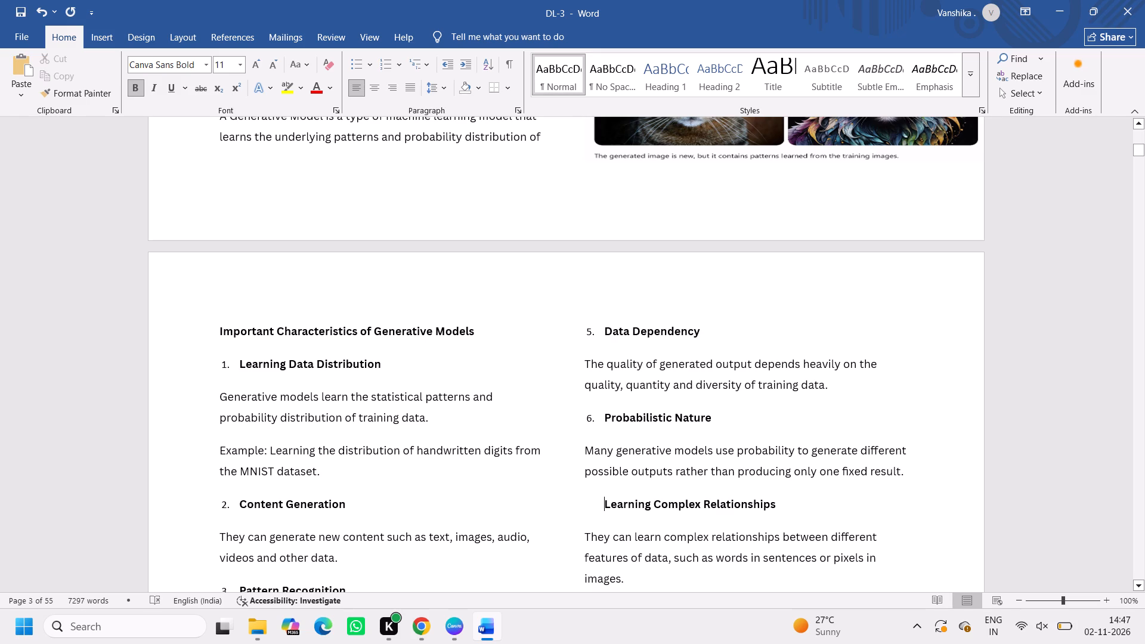
type("7.")
key("space")
Narrow the horse training data diagram under "Step-by-Step Working" so its Generated samples box fits within the first column.
scroll(660, 497, "down", 1)
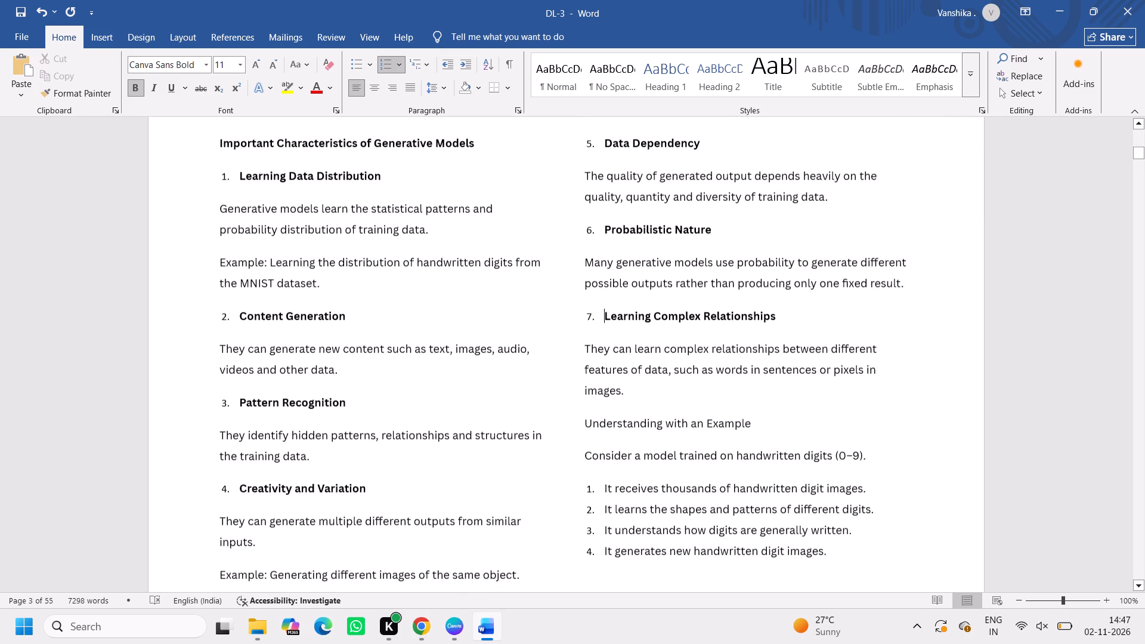
scroll(608, 439, "down", 1)
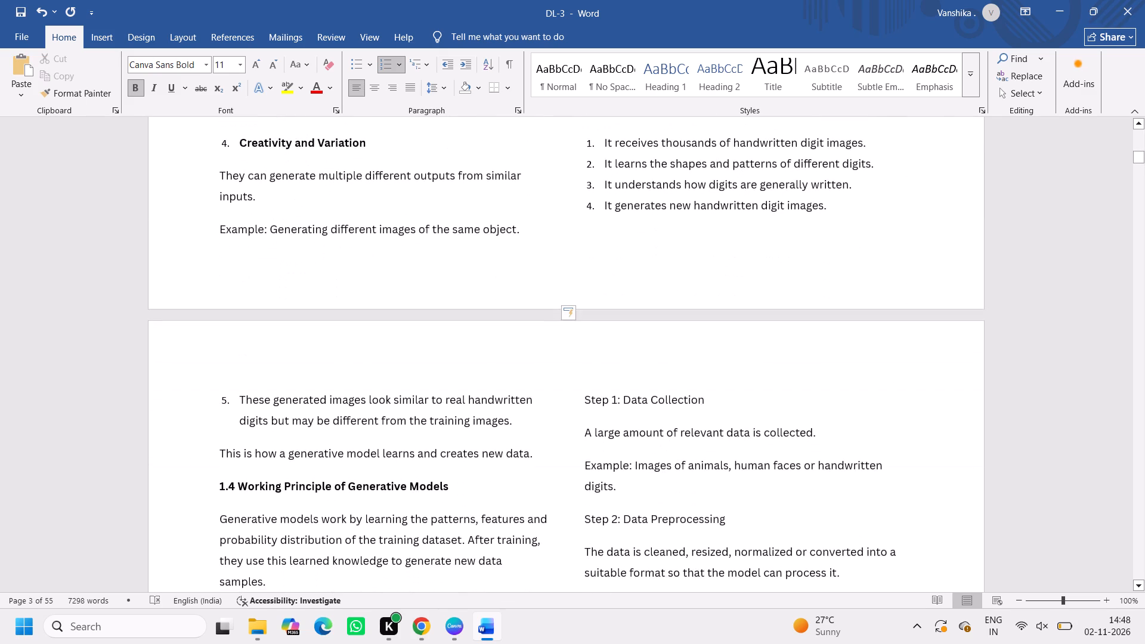
scroll(608, 439, "down", 1)
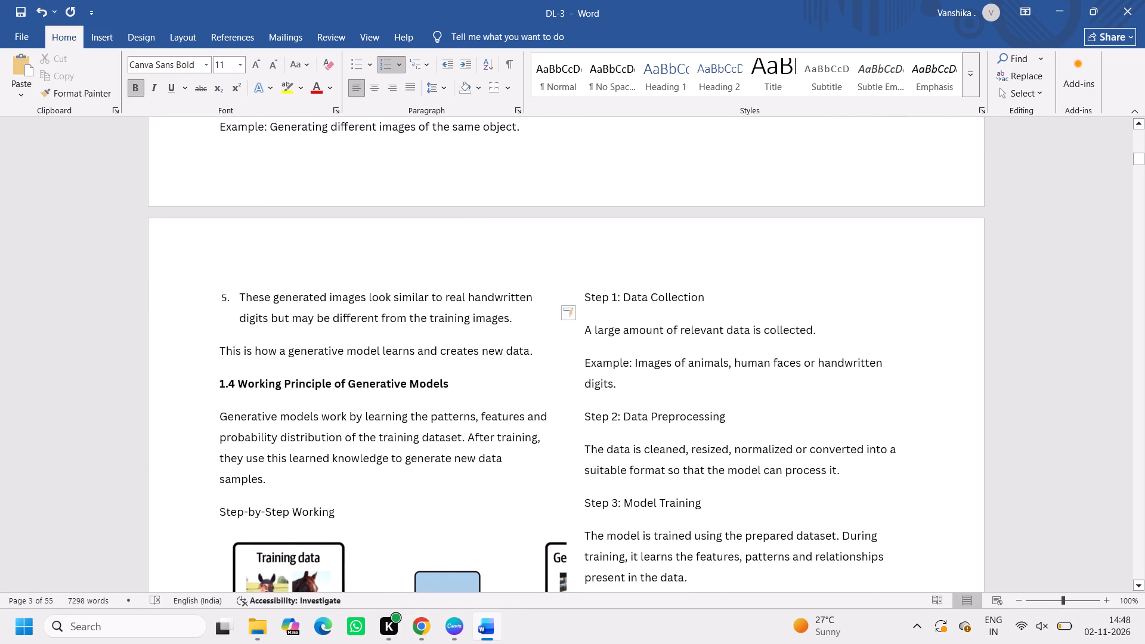
scroll(450, 441, "up", 2)
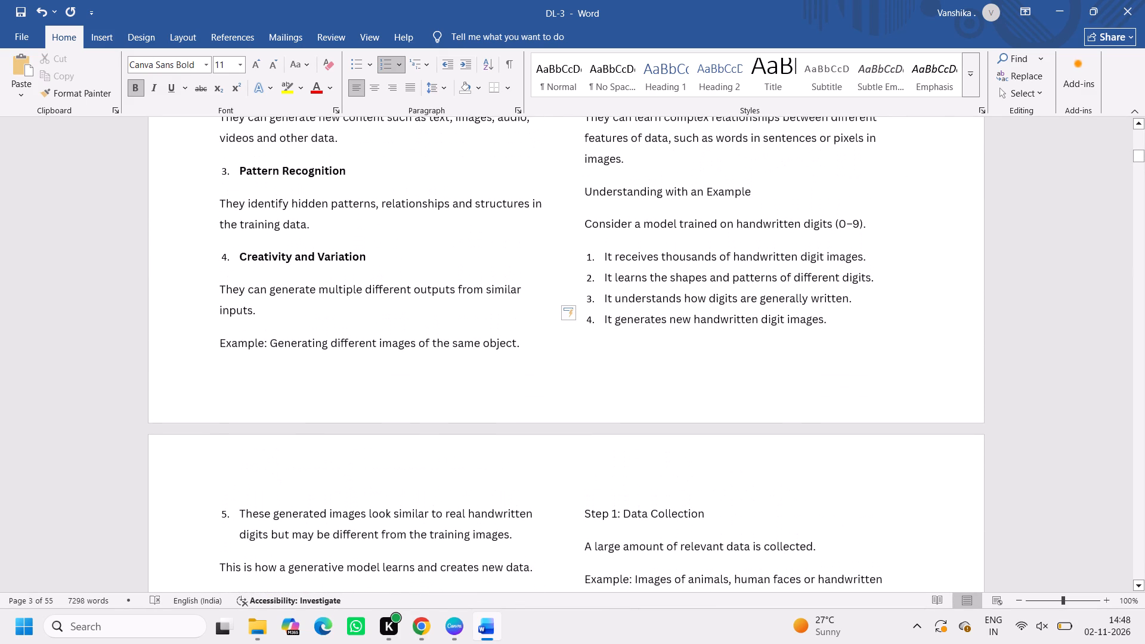
scroll(551, 386, "down", 3)
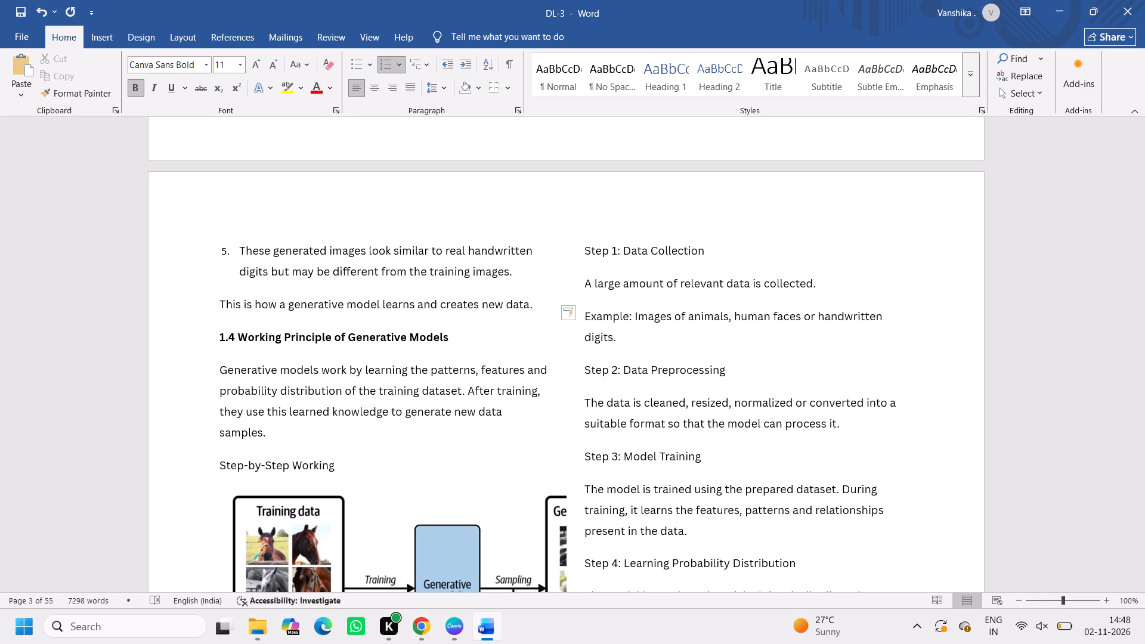
scroll(361, 374, "down", 1)
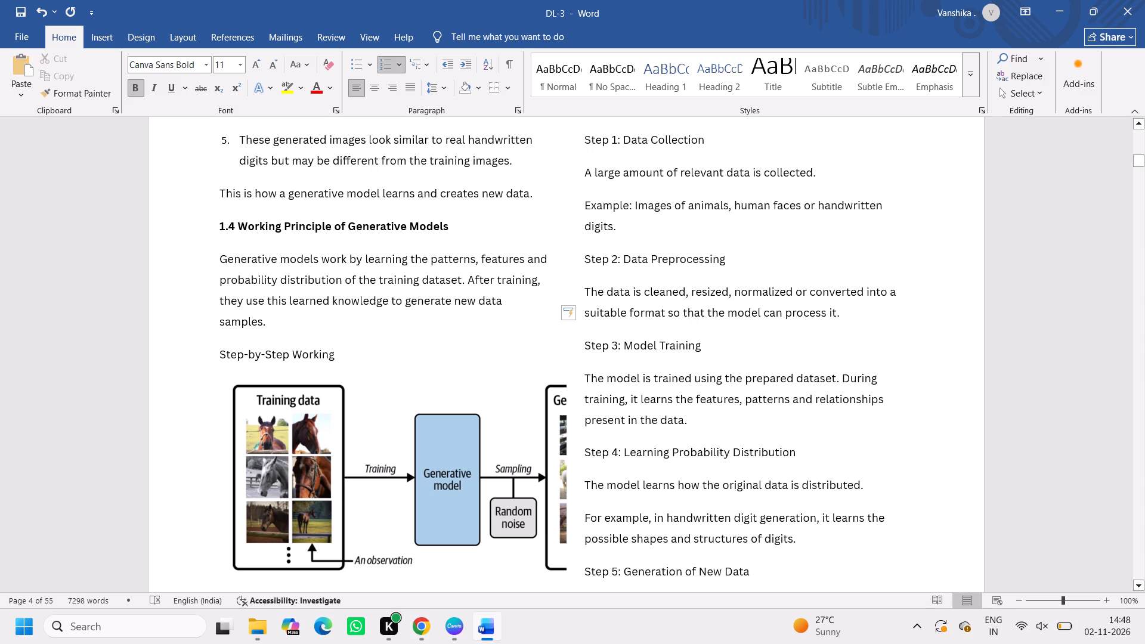
left_click(364, 431)
scroll(368, 407, "down", 1)
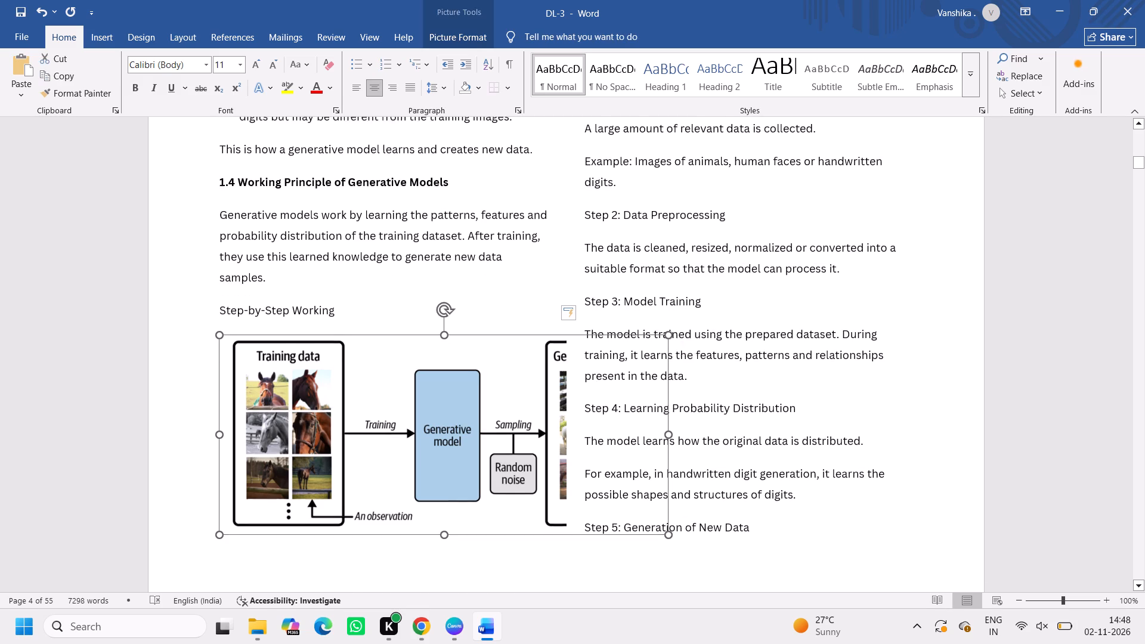
scroll(368, 407, "down", 1)
left_click_drag(222, 306, 293, 314)
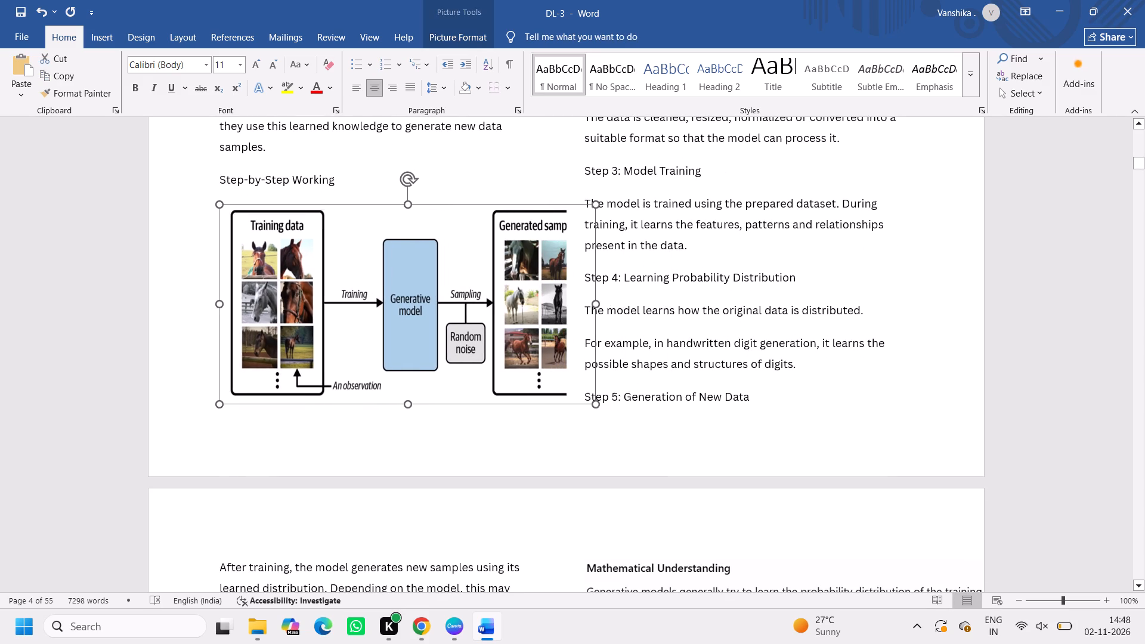
left_click_drag(293, 314, 310, 316)
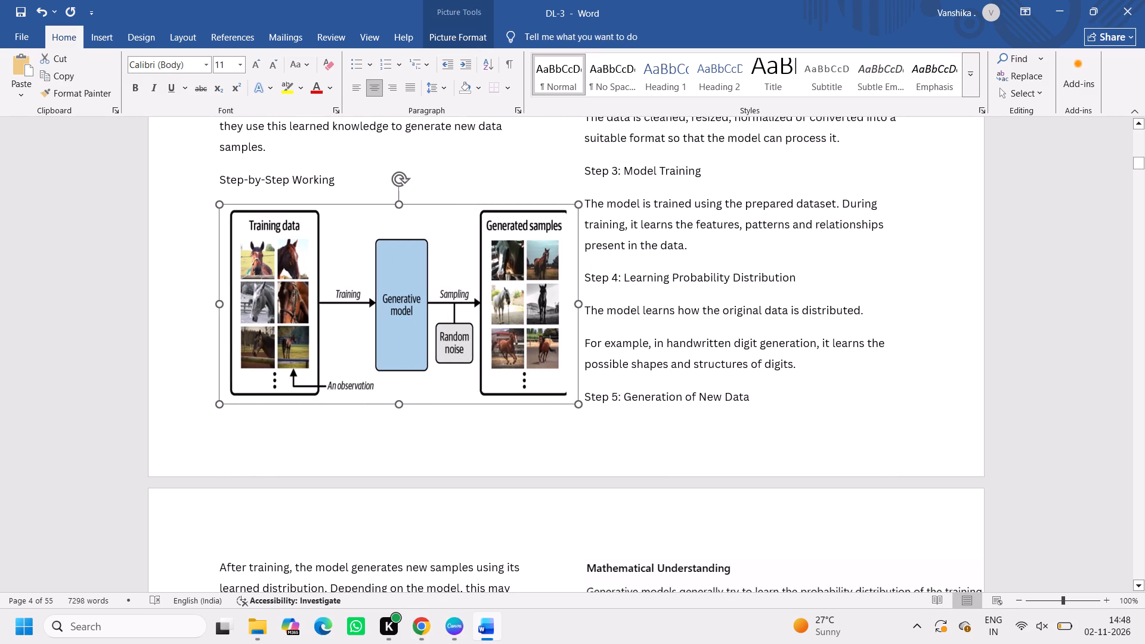
left_click_drag(310, 316, 310, 316)
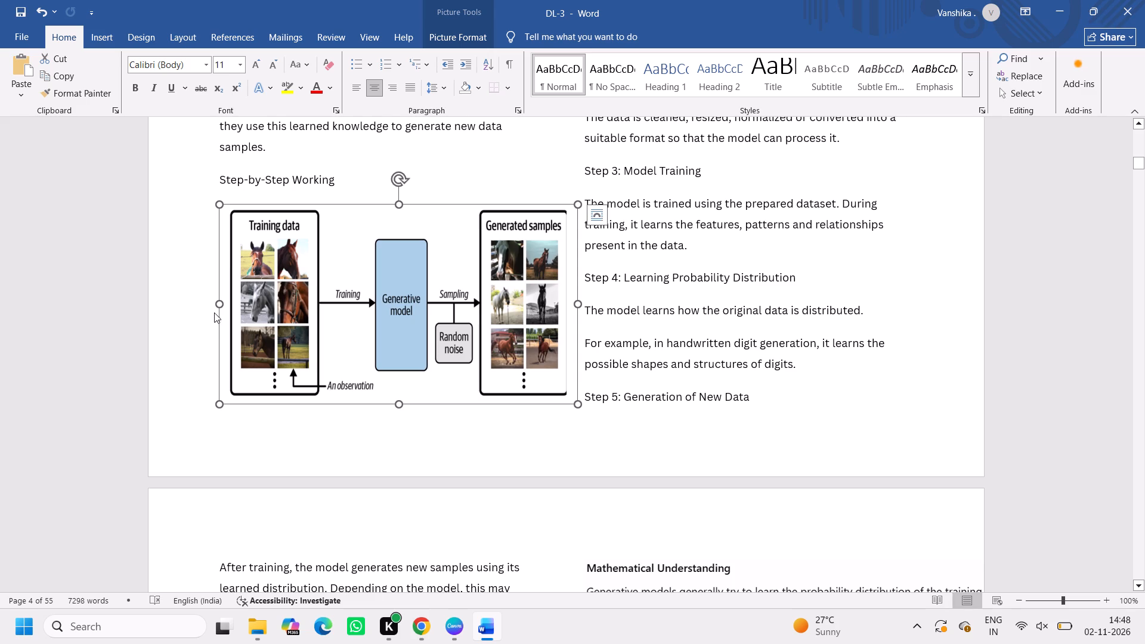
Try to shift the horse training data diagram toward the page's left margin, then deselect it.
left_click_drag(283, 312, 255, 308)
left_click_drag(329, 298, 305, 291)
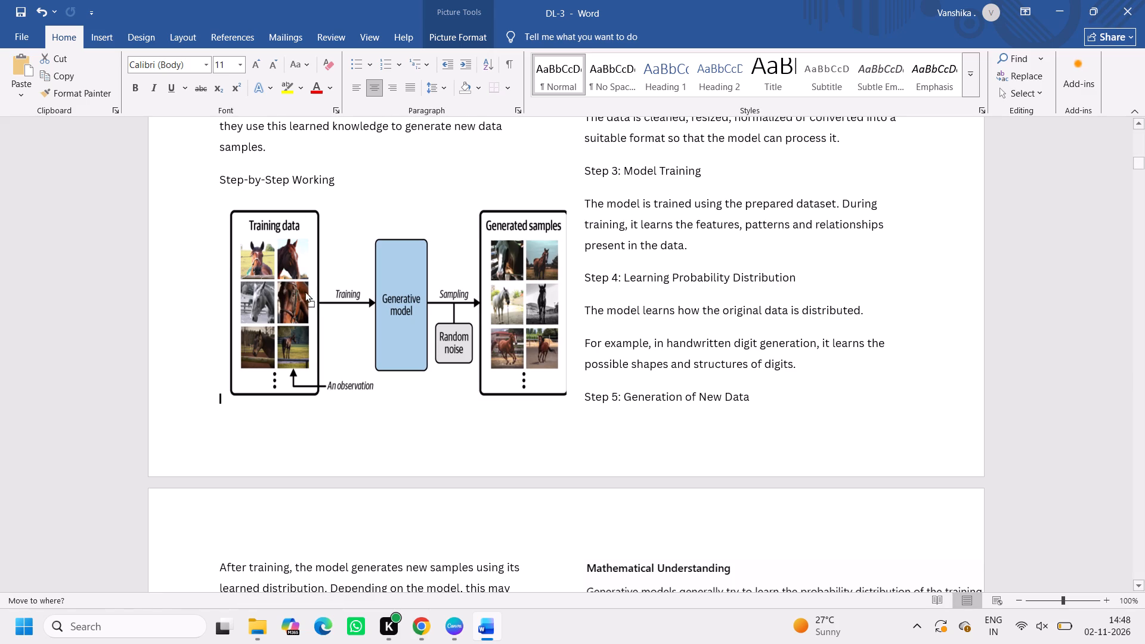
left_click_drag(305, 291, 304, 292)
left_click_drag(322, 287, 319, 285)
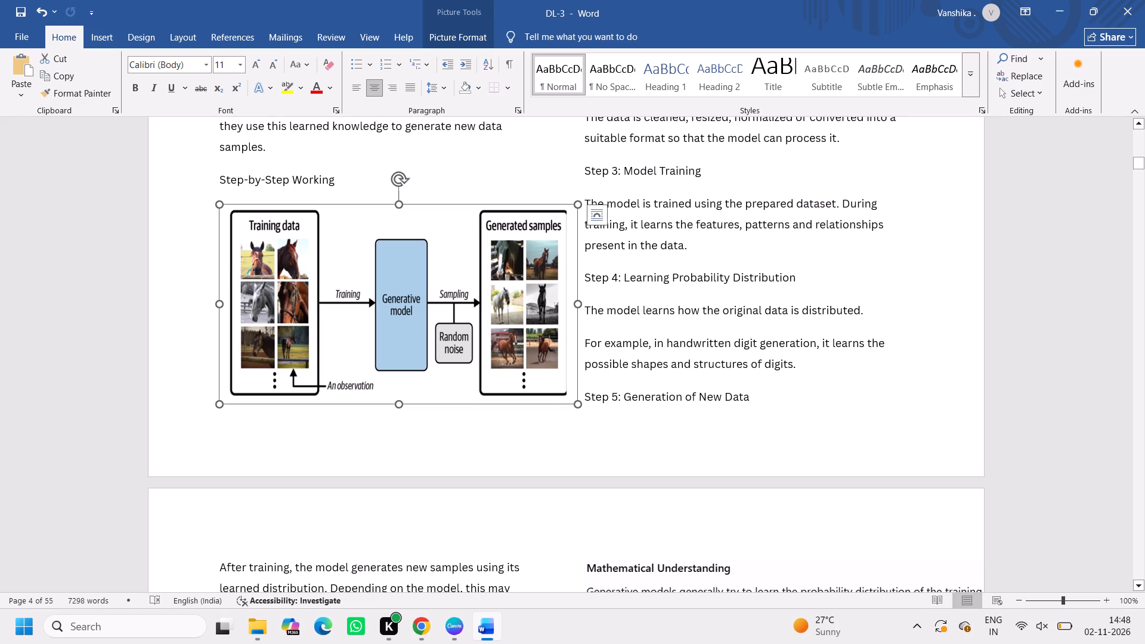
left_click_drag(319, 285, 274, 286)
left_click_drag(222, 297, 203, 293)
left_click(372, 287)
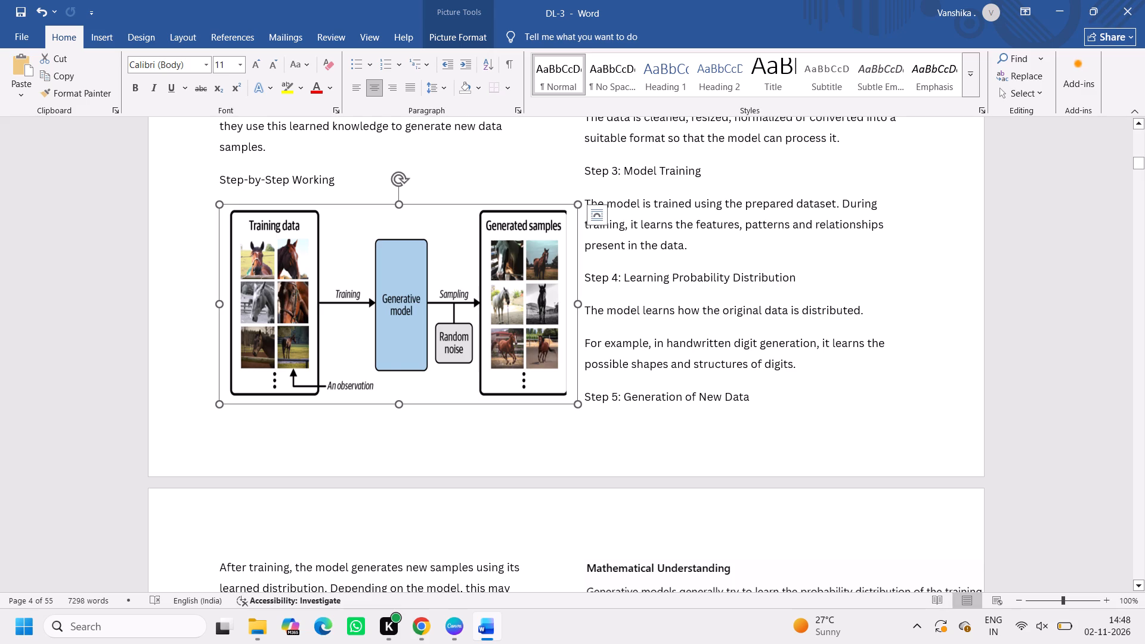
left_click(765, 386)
Examine the layout of the Working Principle page and the following page with Mathematical Understanding.
scroll(765, 386, "up", 2)
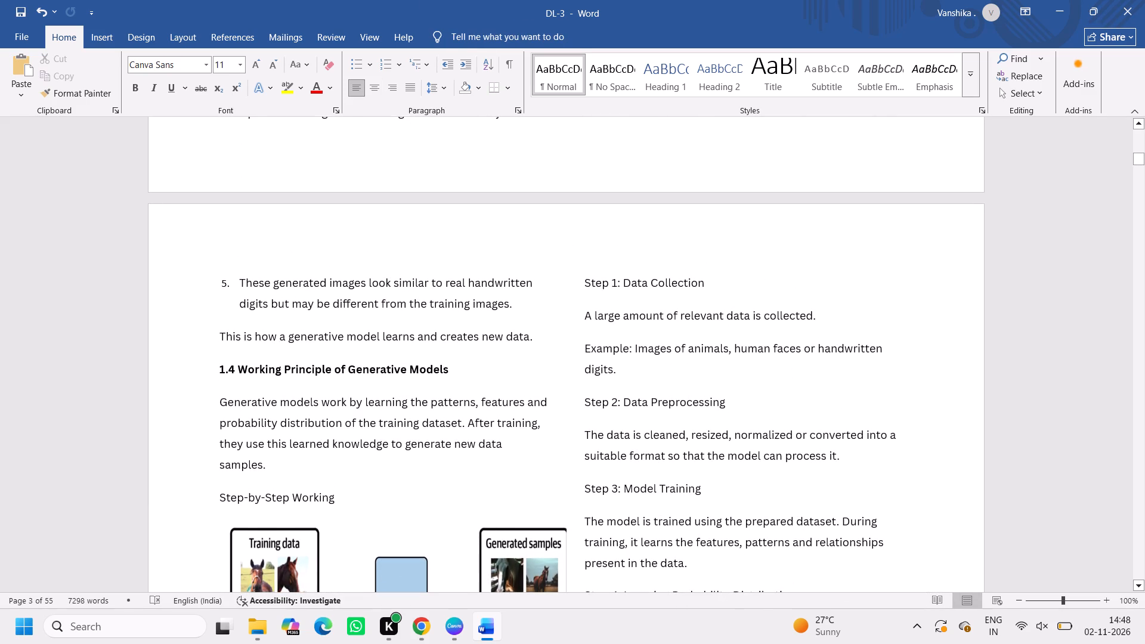
scroll(660, 304, "down", 3)
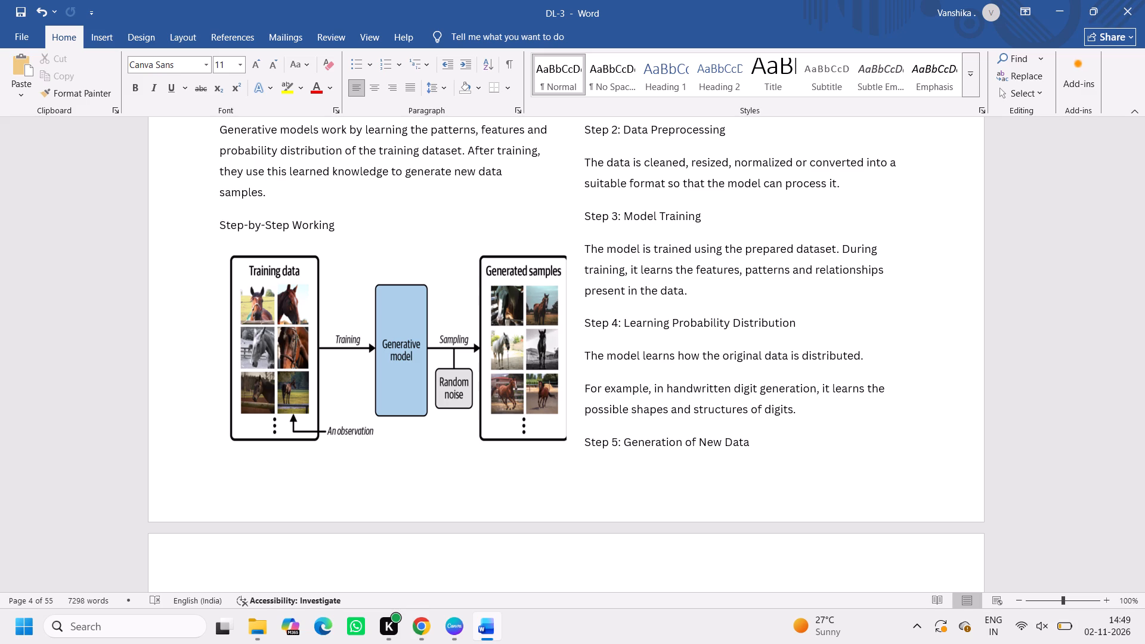
scroll(716, 494, "up", 1, "ctrl")
scroll(716, 494, "down", 1)
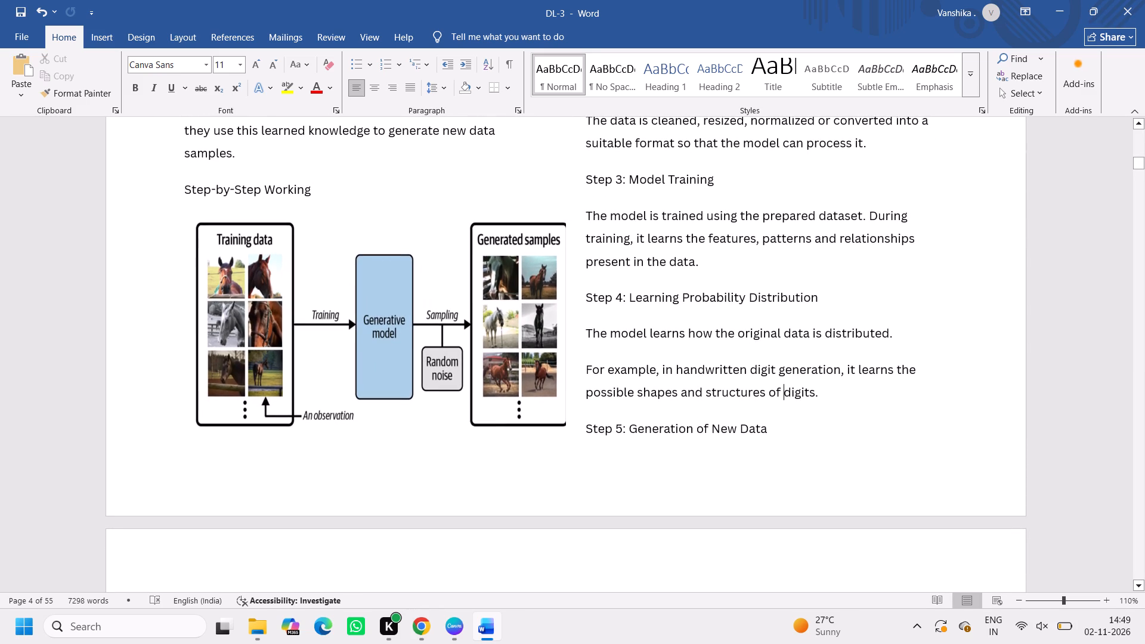
scroll(531, 401, "down", 3)
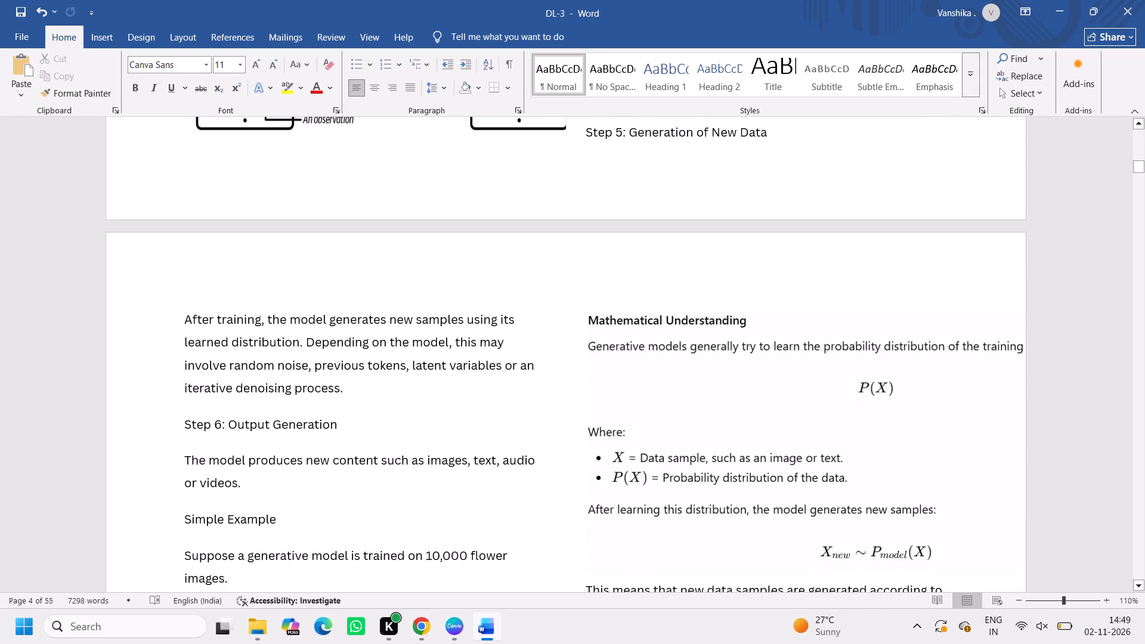
scroll(531, 401, "down", 1)
scroll(531, 401, "right", 1)
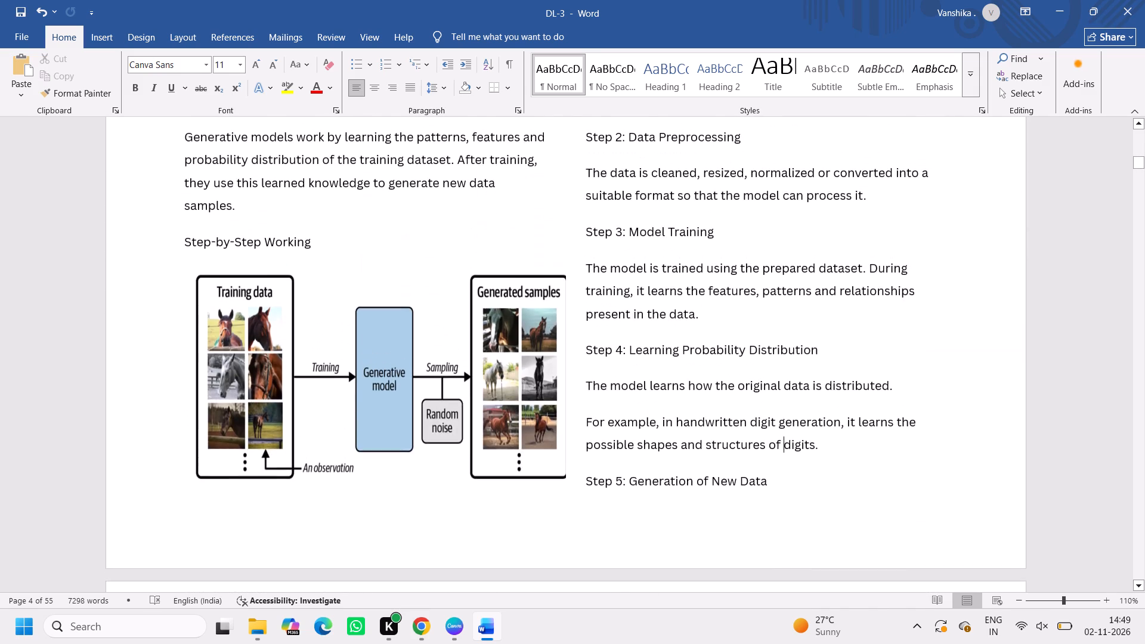
scroll(531, 401, "right", 1)
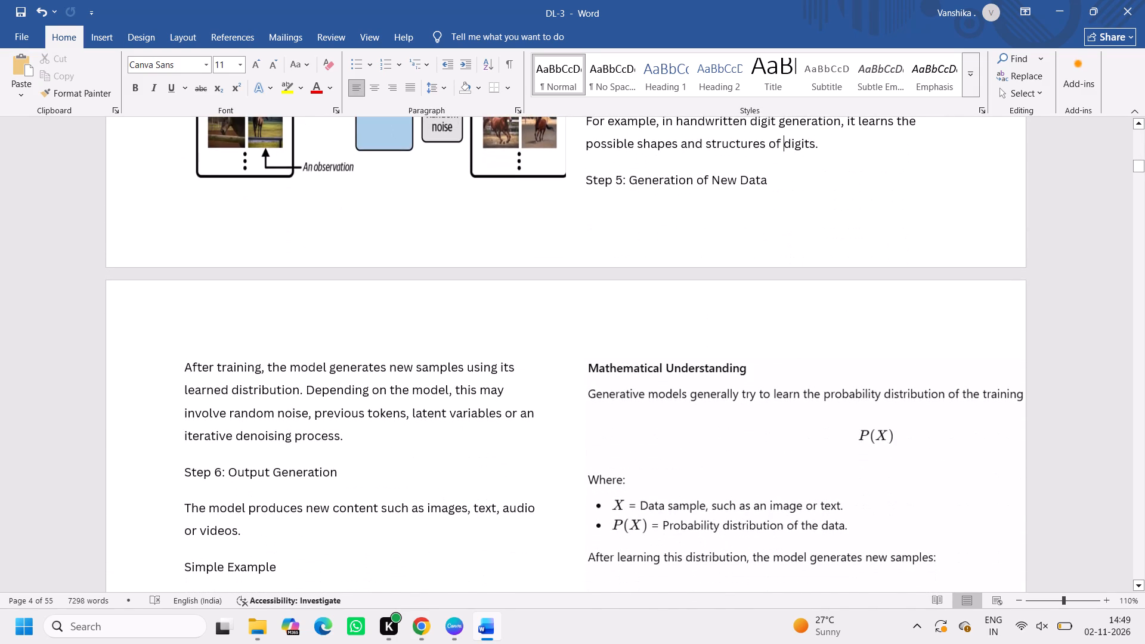
scroll(531, 401, "down", 2)
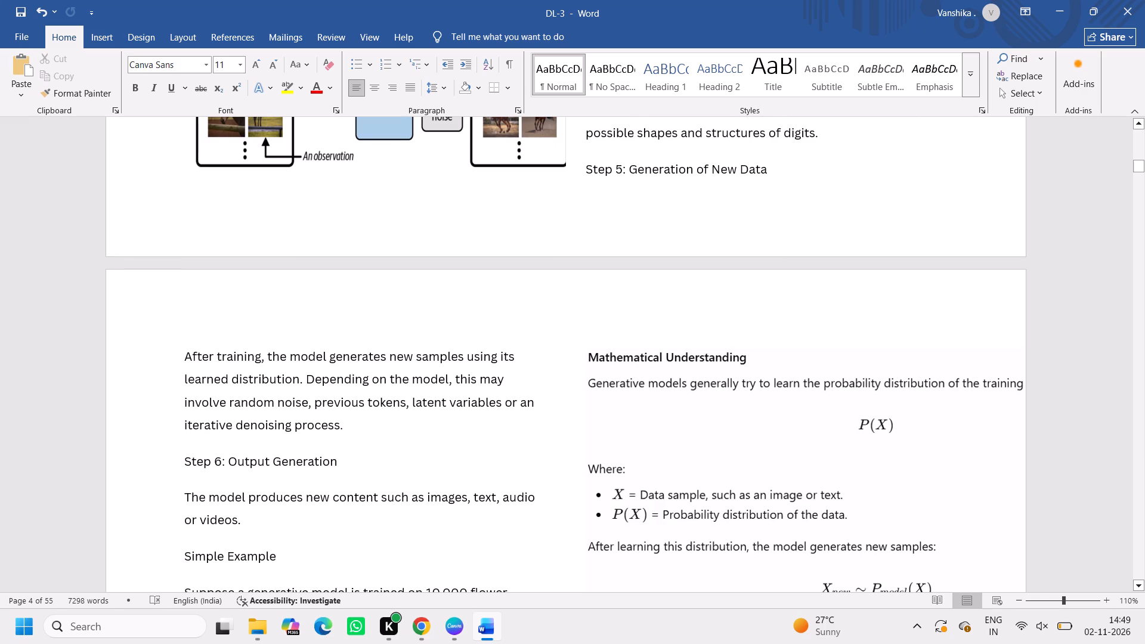
scroll(531, 401, "down", 1)
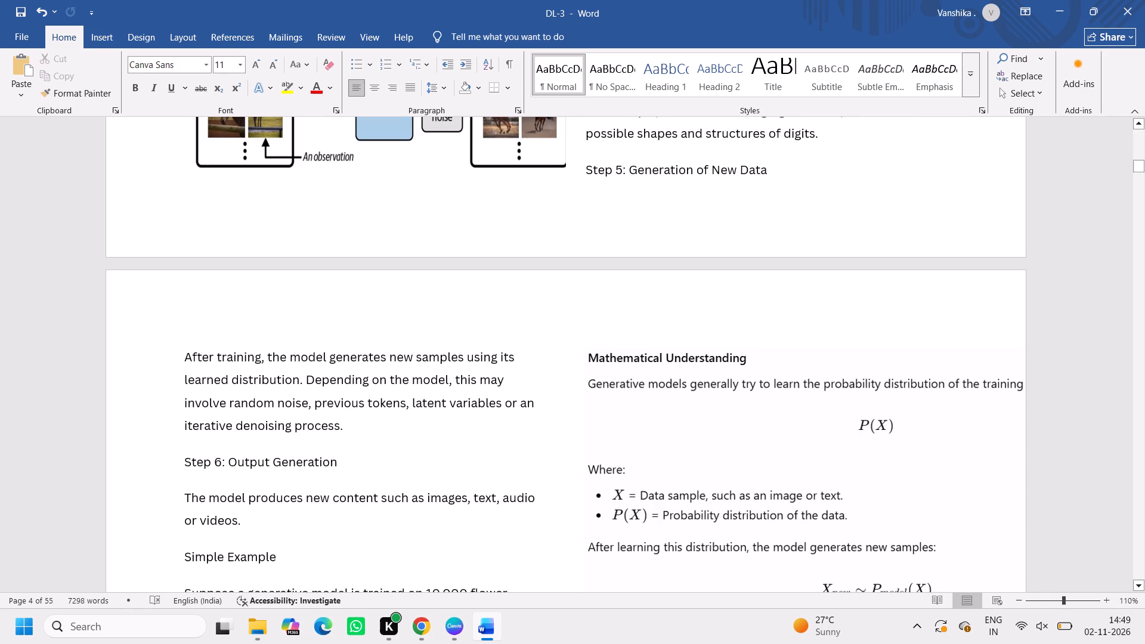
scroll(531, 401, "down", 3)
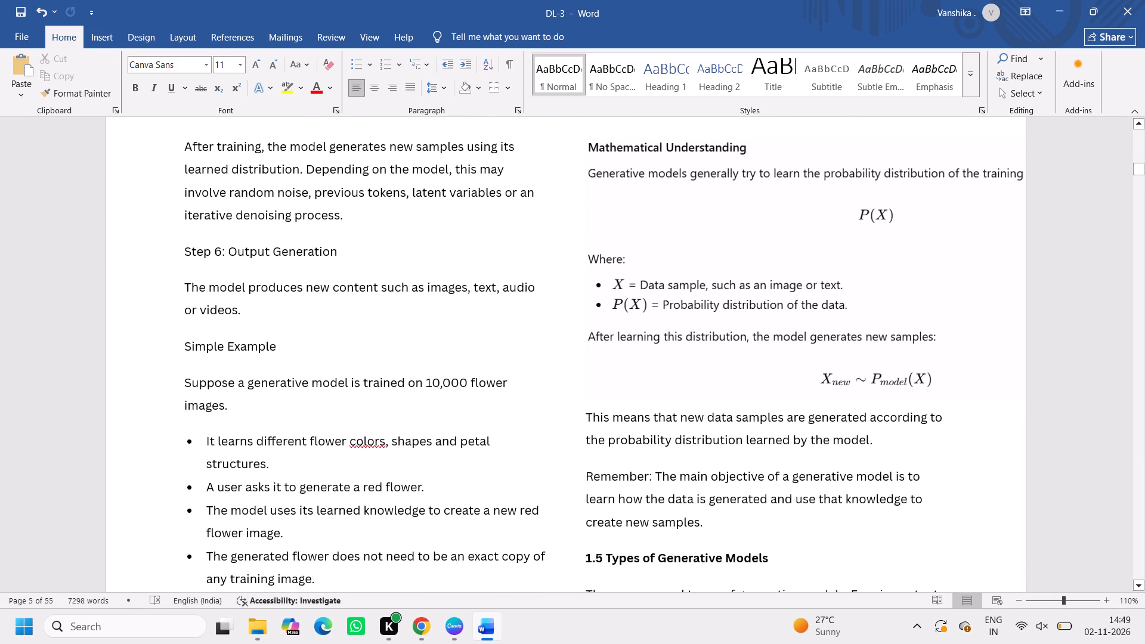
Shorten the "Simple Example" heading above the flower example on the fifth page to "Example".
left_click(226, 344)
key("BackSpace")
key("BackSpace")
key("BackSpace")
key("BackSpace")
key("BackSpace")
key("BackSpace")
key("BackSpace")
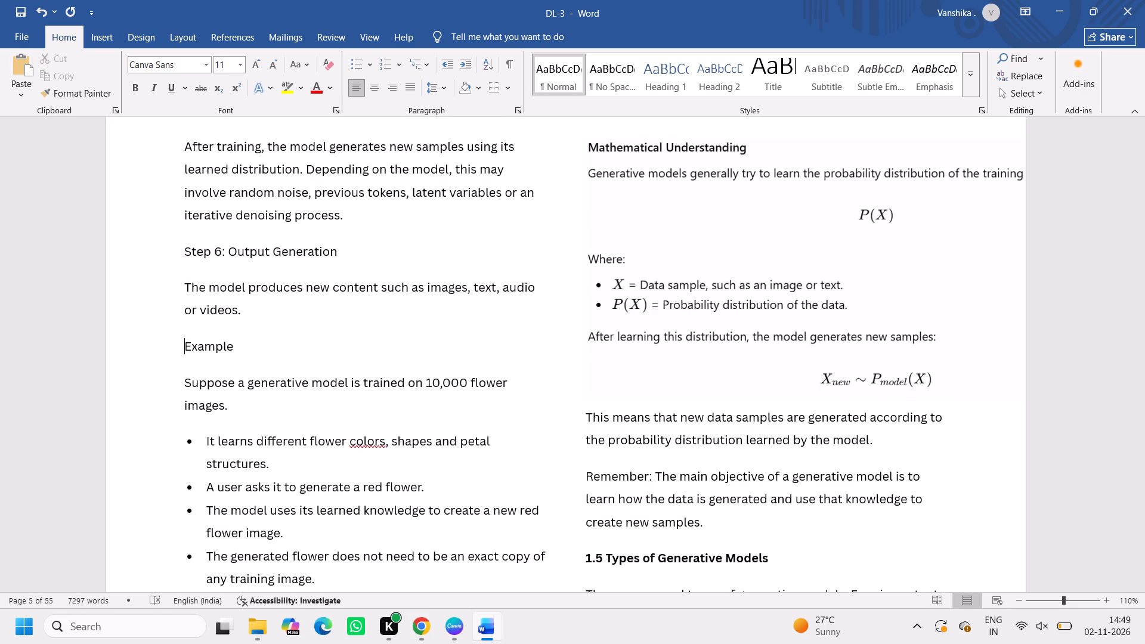
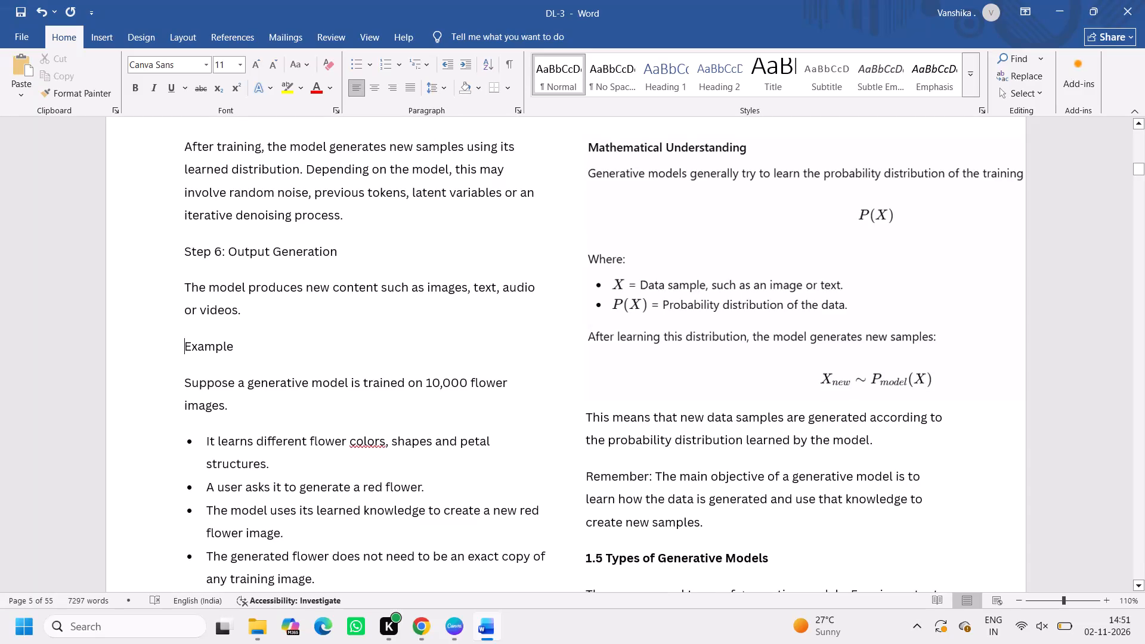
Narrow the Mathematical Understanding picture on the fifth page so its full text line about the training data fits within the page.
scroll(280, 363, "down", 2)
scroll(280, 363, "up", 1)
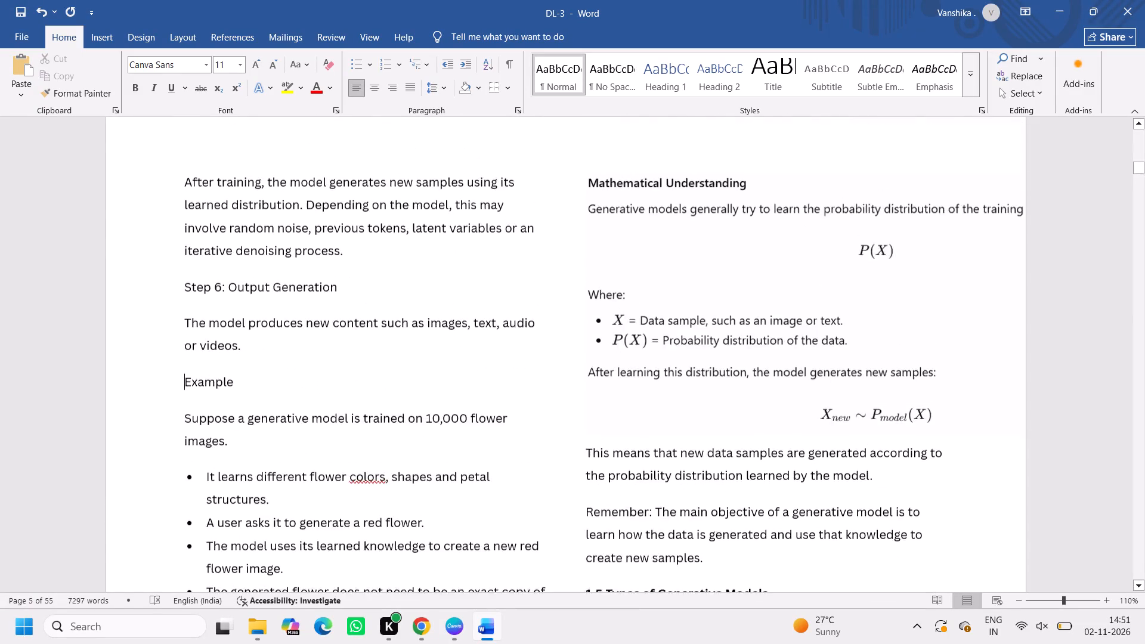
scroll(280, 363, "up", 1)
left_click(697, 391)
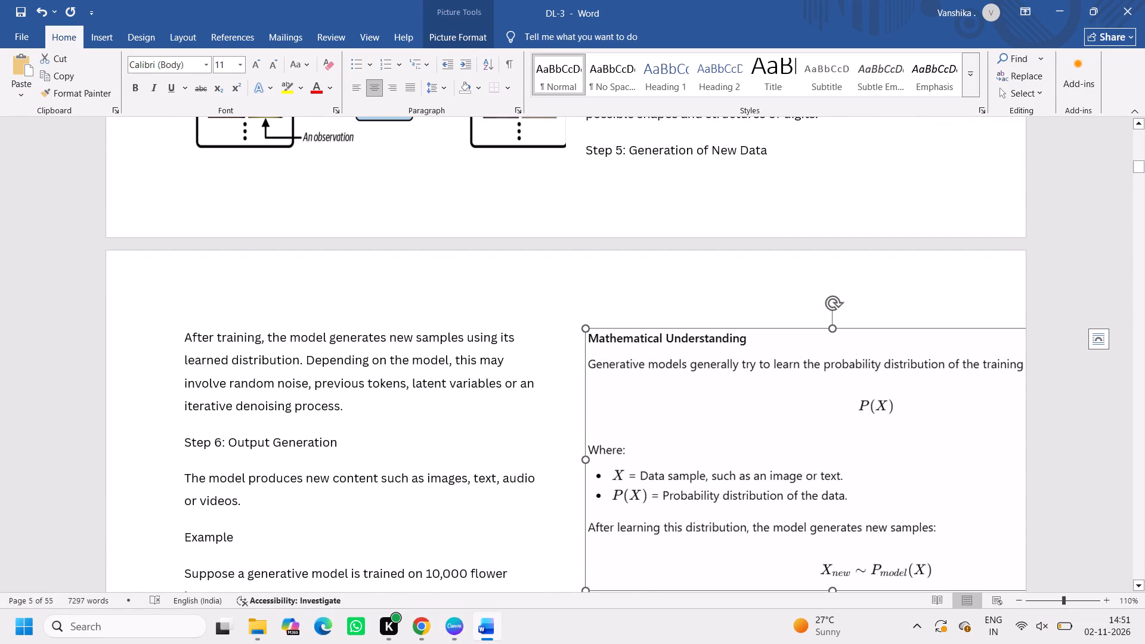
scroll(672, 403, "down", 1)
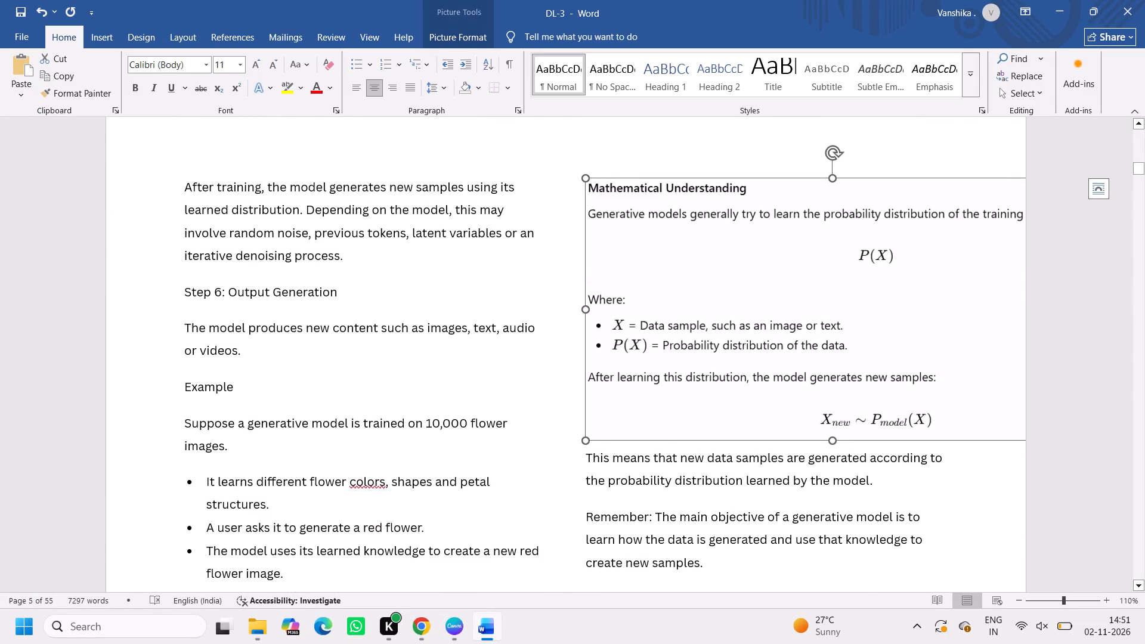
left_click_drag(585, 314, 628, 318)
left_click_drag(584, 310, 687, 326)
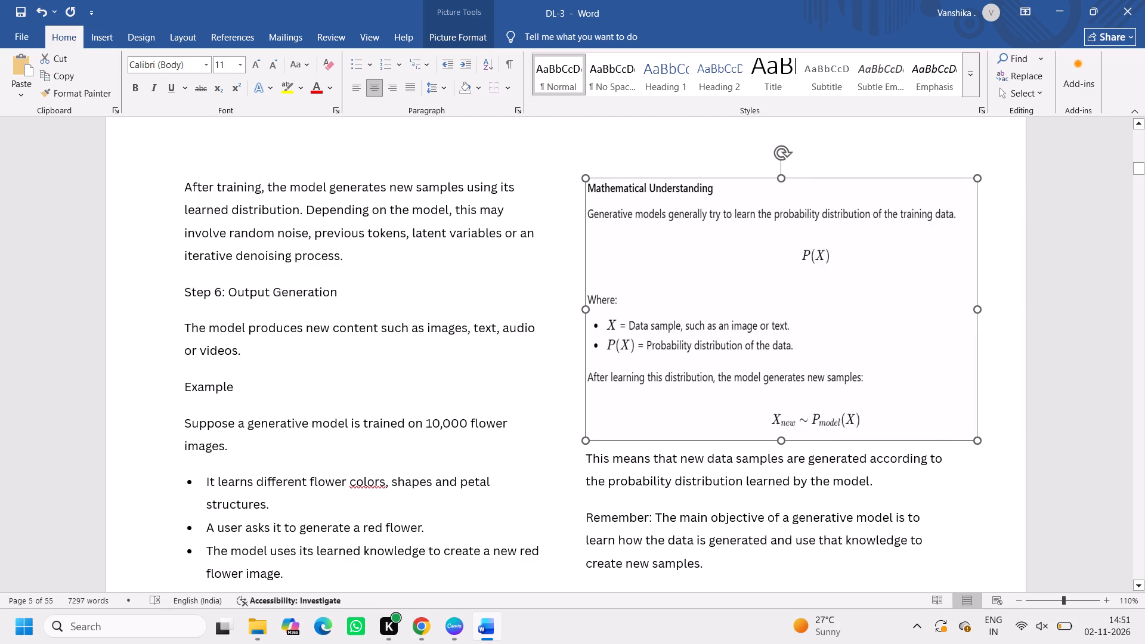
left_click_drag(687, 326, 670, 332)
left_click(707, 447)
Examine the end of the fifth page and the GAN, VAE, LLM and diffusion diagrams picture on the following page.
scroll(707, 447, "down", 1)
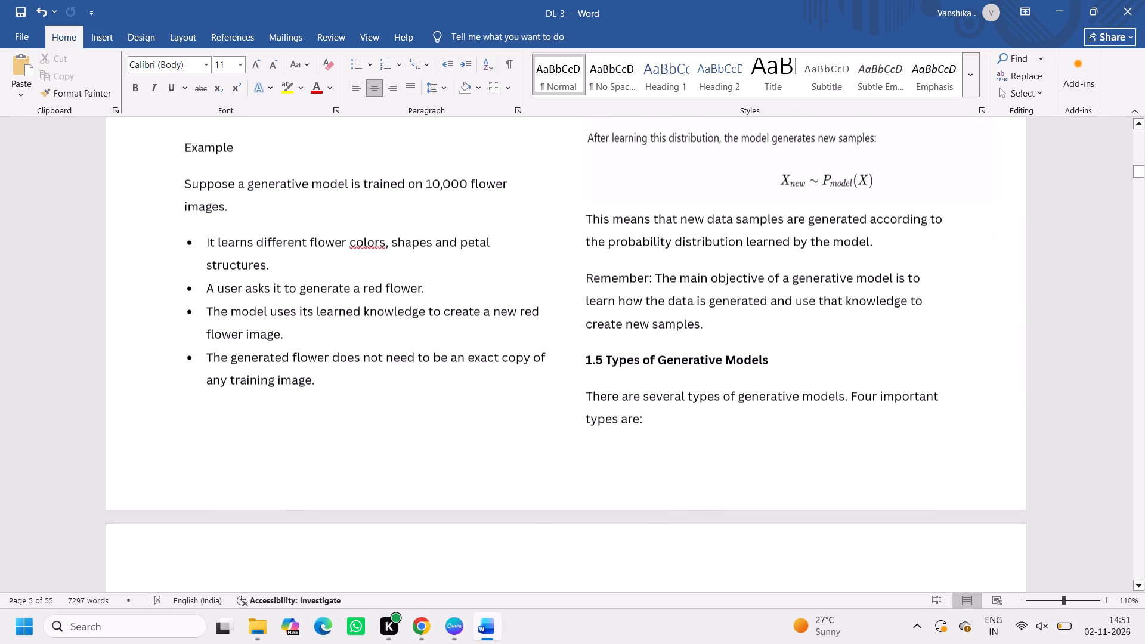
scroll(683, 420, "down", 3)
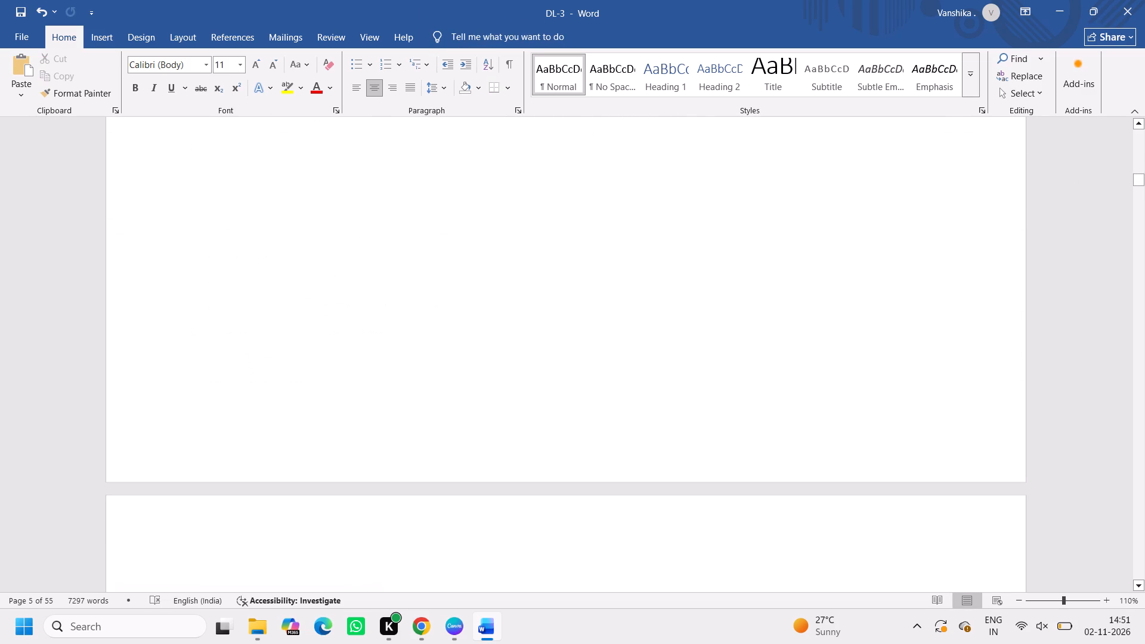
scroll(683, 420, "down", 2)
left_click(662, 396)
scroll(662, 396, "up", 1)
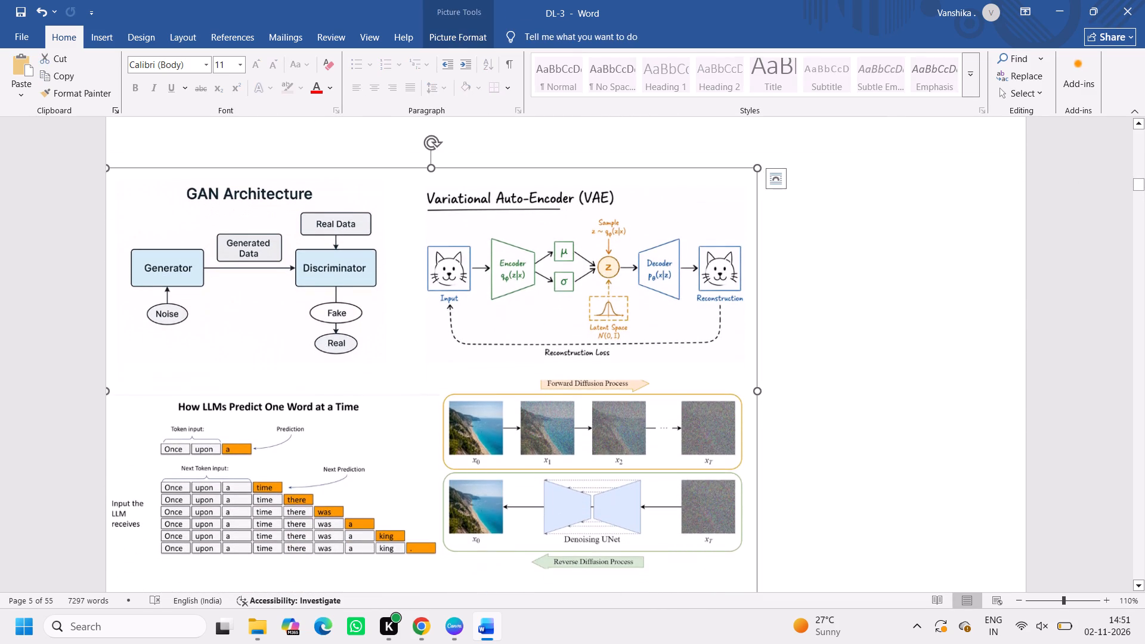
scroll(662, 396, "up", 6)
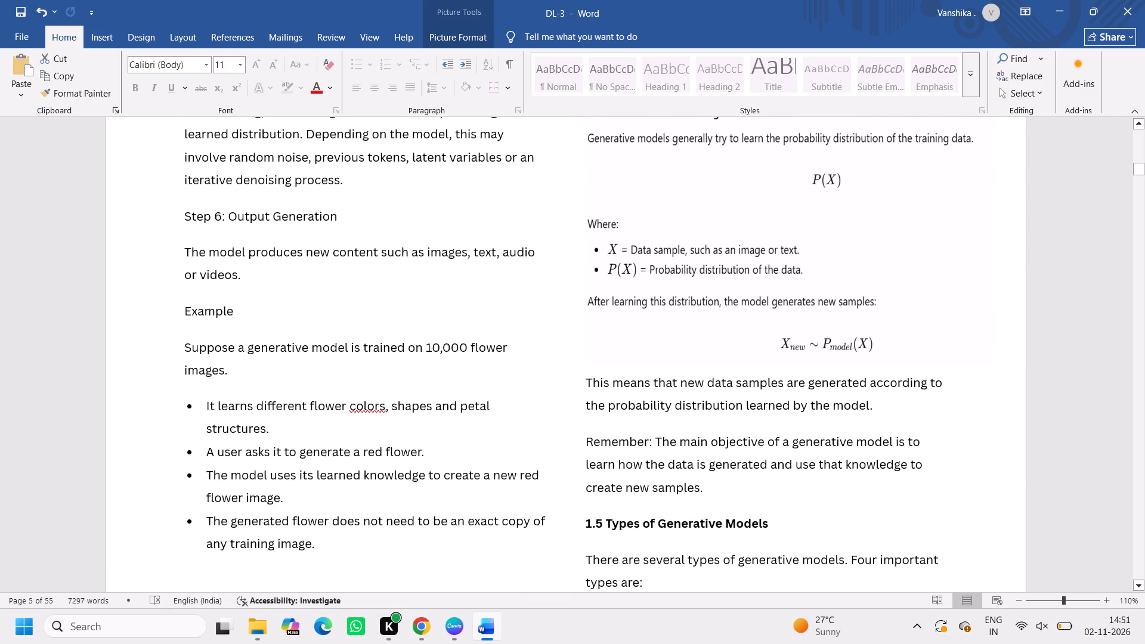
scroll(652, 467, "down", 1)
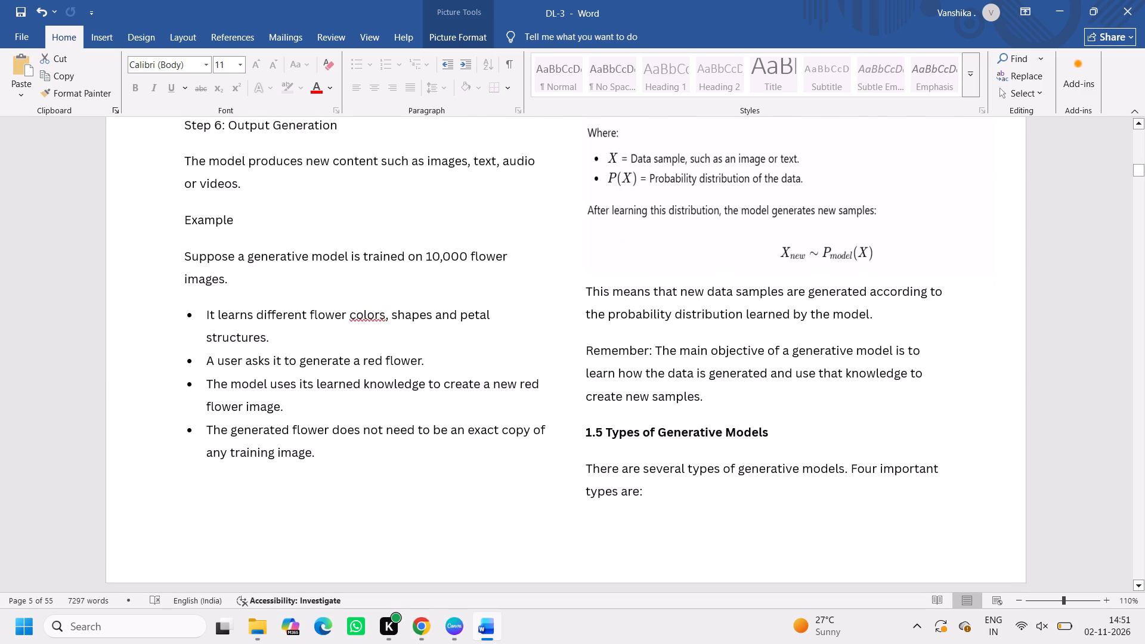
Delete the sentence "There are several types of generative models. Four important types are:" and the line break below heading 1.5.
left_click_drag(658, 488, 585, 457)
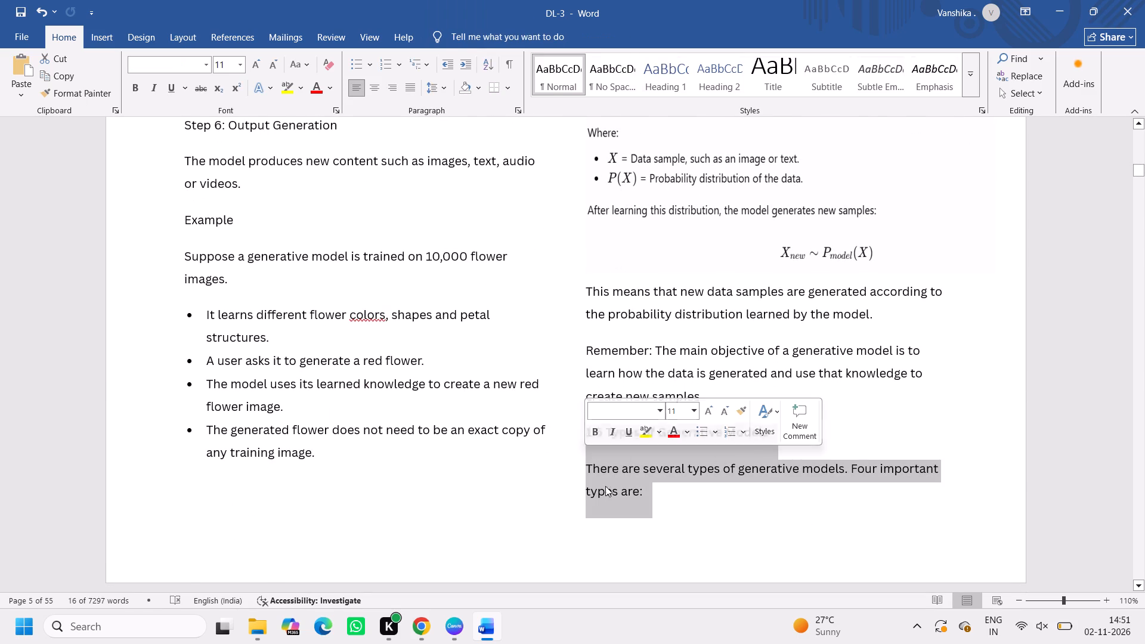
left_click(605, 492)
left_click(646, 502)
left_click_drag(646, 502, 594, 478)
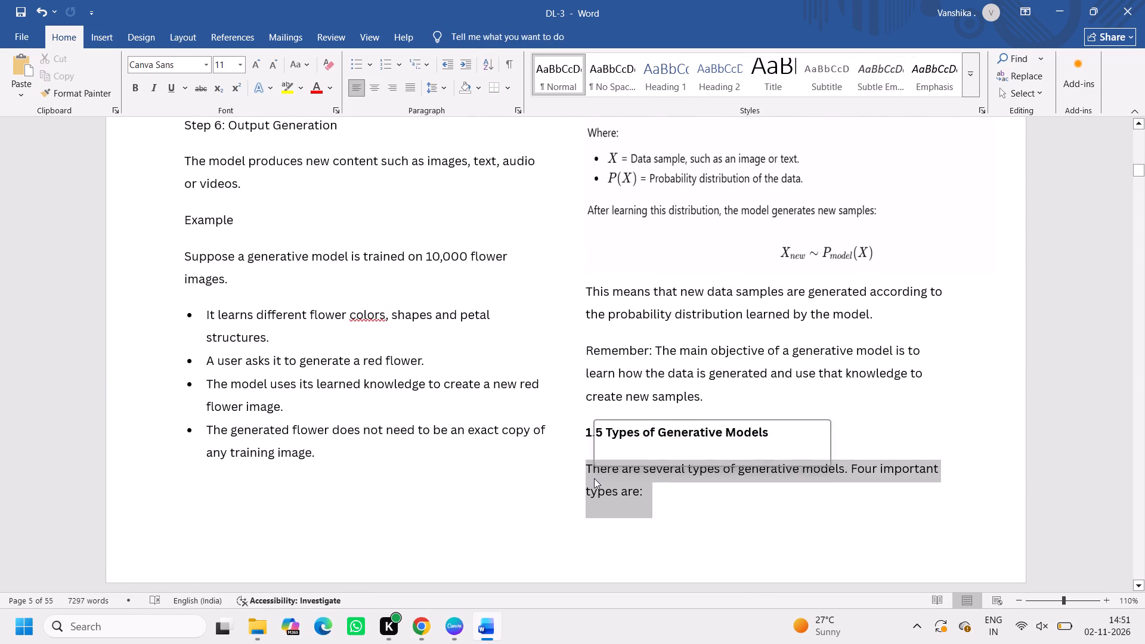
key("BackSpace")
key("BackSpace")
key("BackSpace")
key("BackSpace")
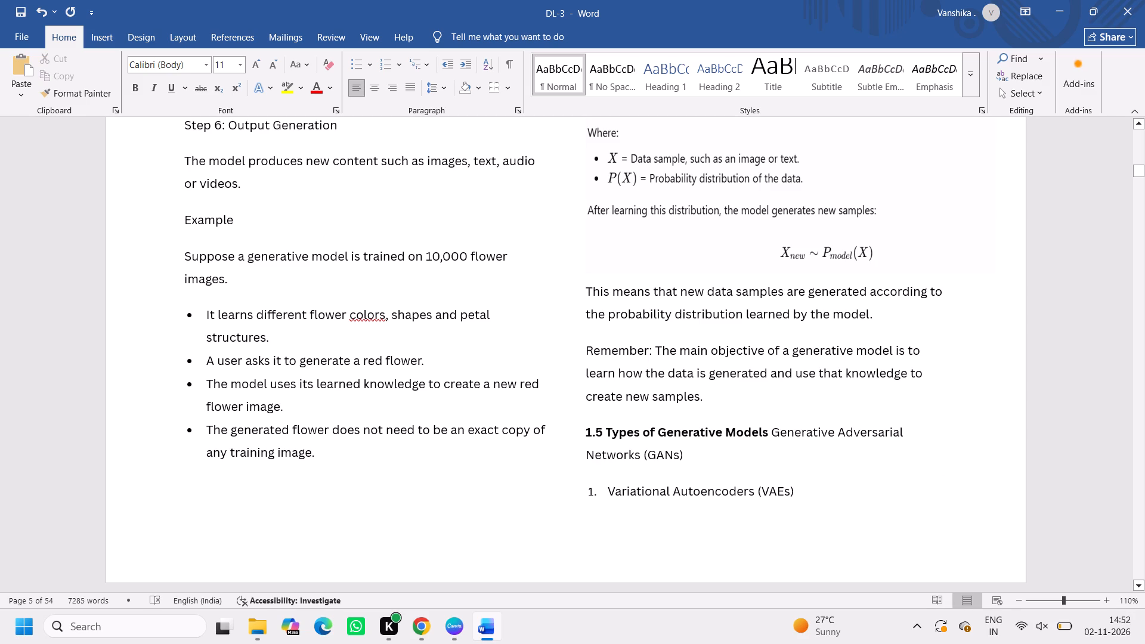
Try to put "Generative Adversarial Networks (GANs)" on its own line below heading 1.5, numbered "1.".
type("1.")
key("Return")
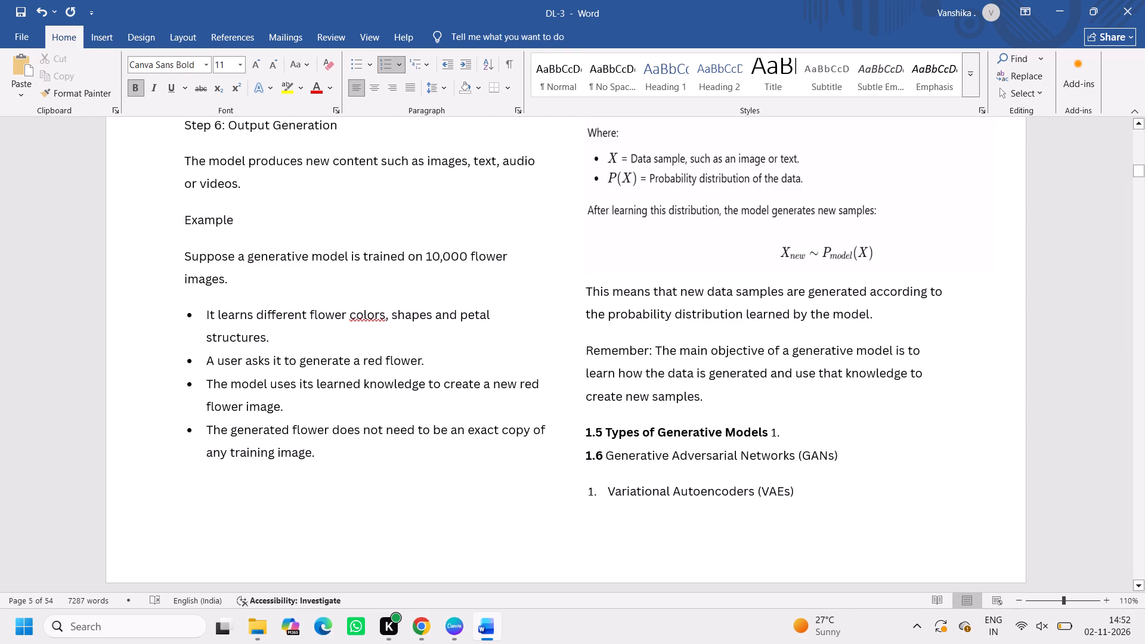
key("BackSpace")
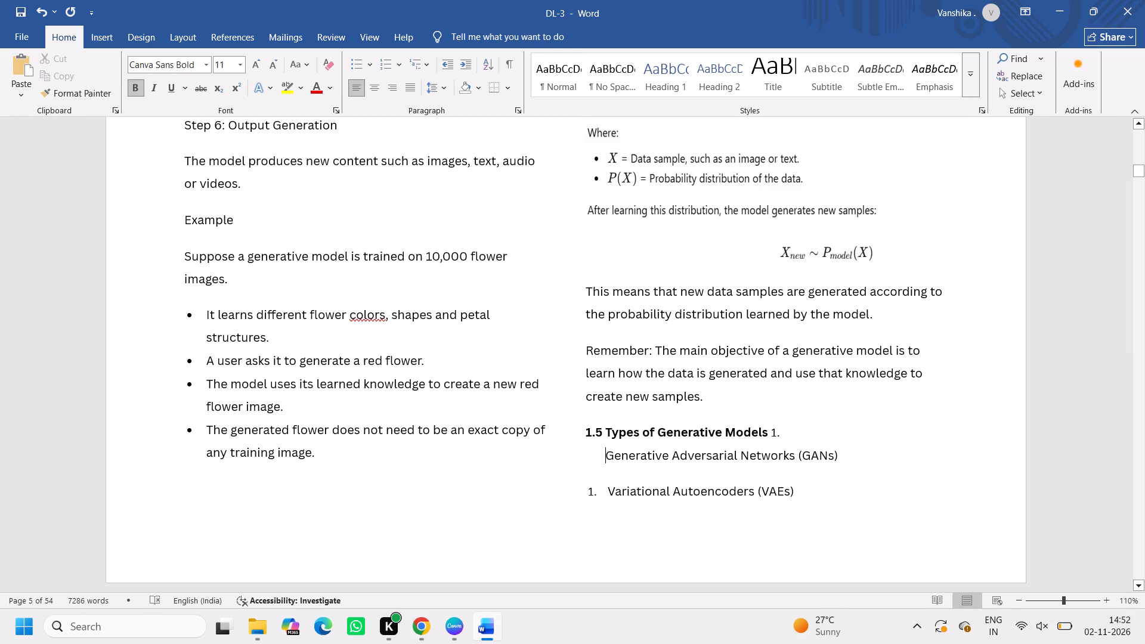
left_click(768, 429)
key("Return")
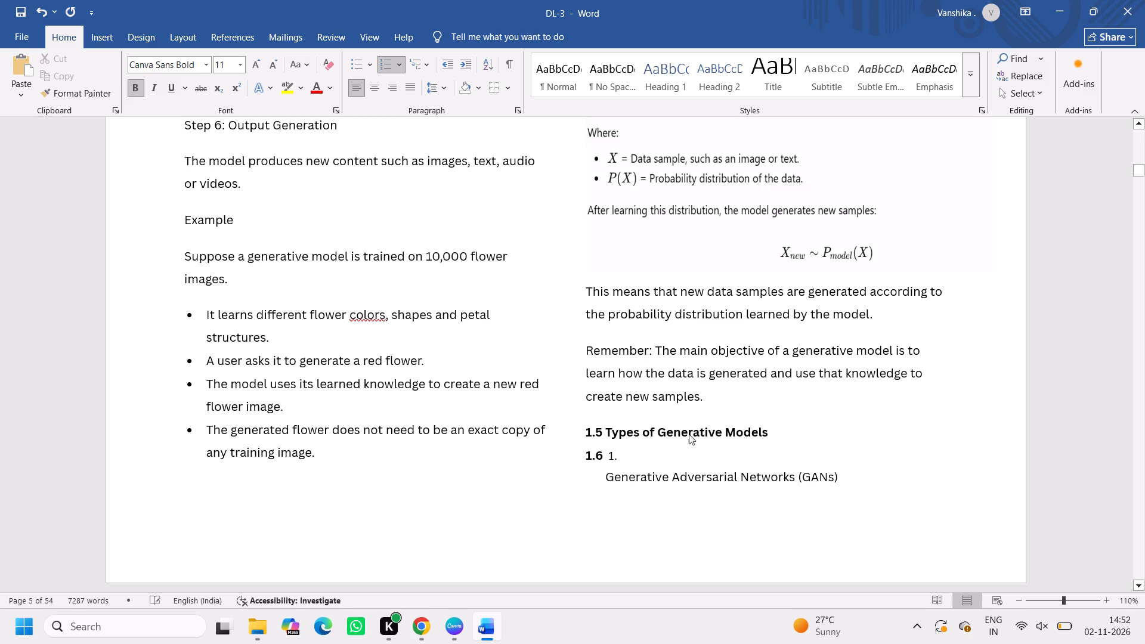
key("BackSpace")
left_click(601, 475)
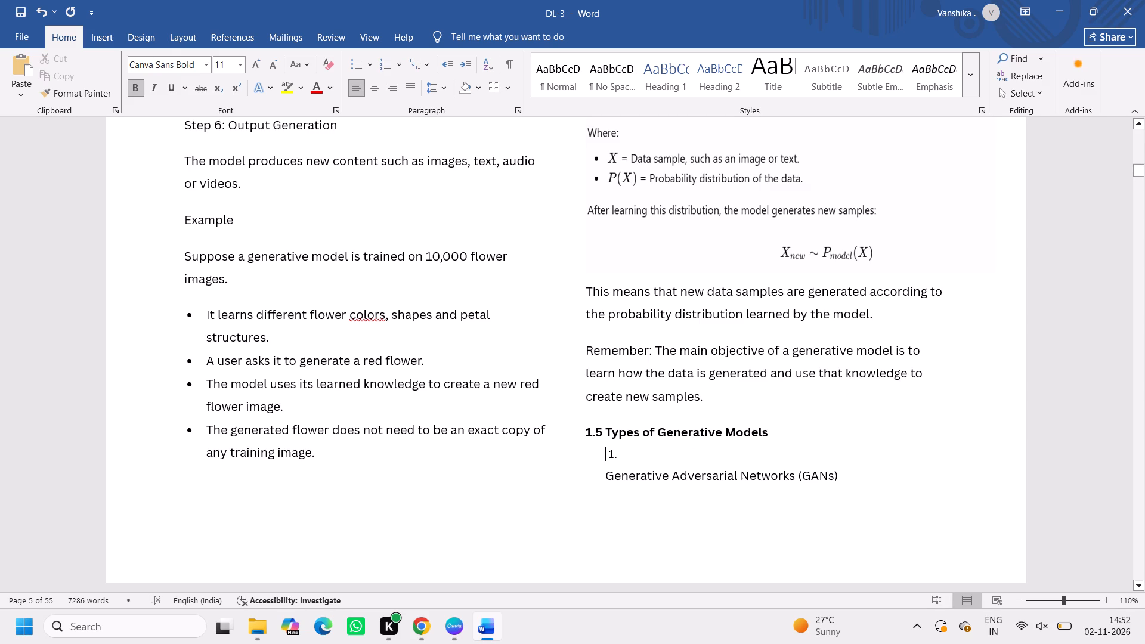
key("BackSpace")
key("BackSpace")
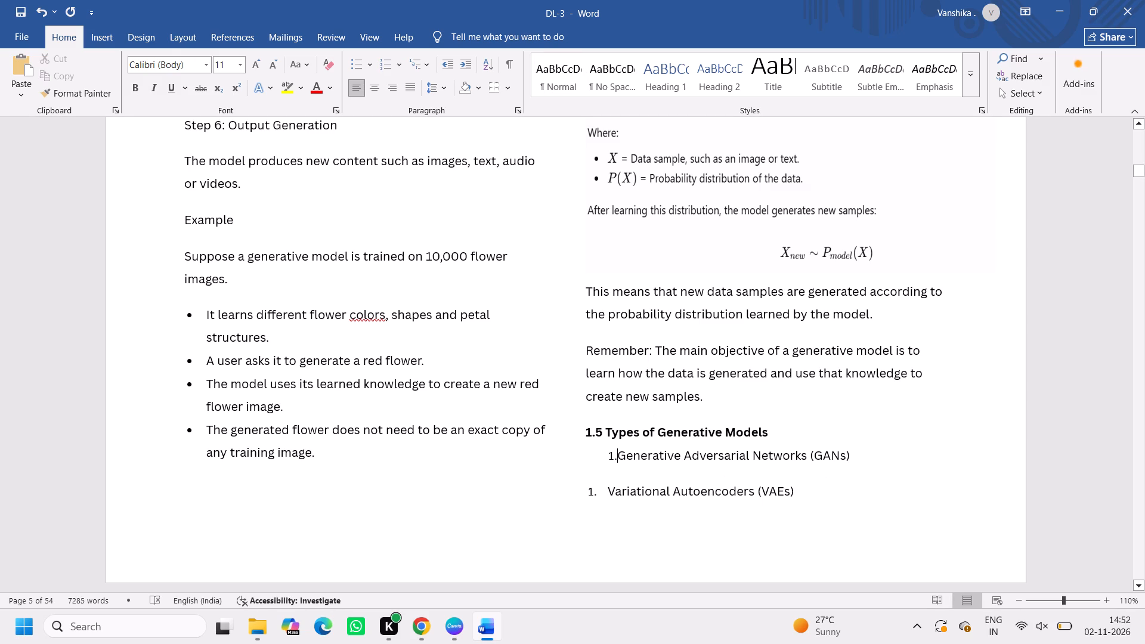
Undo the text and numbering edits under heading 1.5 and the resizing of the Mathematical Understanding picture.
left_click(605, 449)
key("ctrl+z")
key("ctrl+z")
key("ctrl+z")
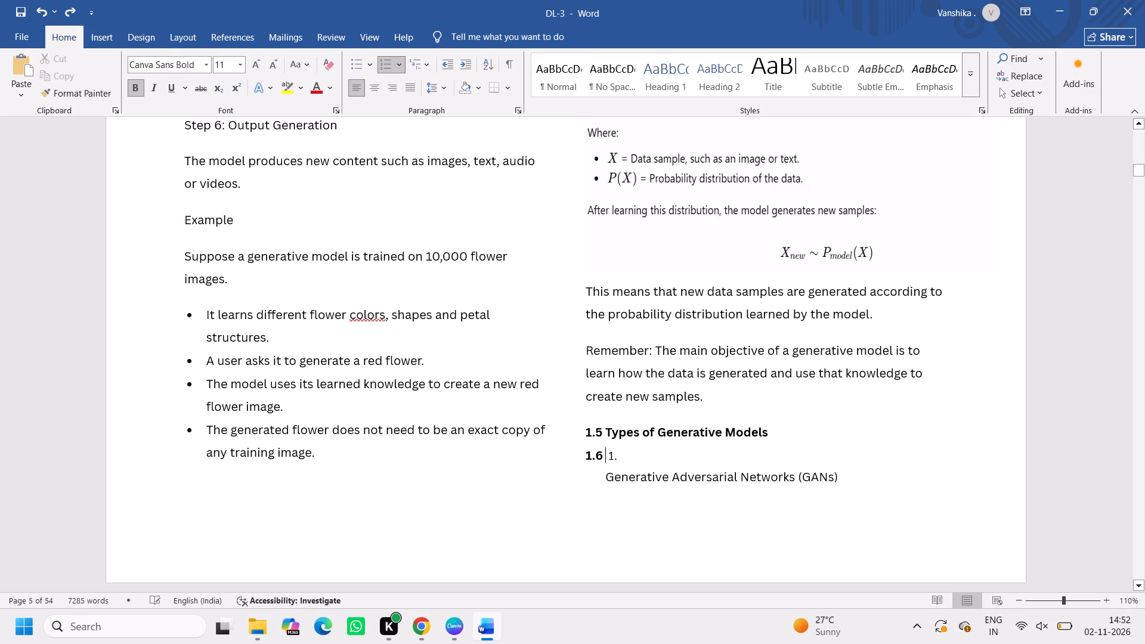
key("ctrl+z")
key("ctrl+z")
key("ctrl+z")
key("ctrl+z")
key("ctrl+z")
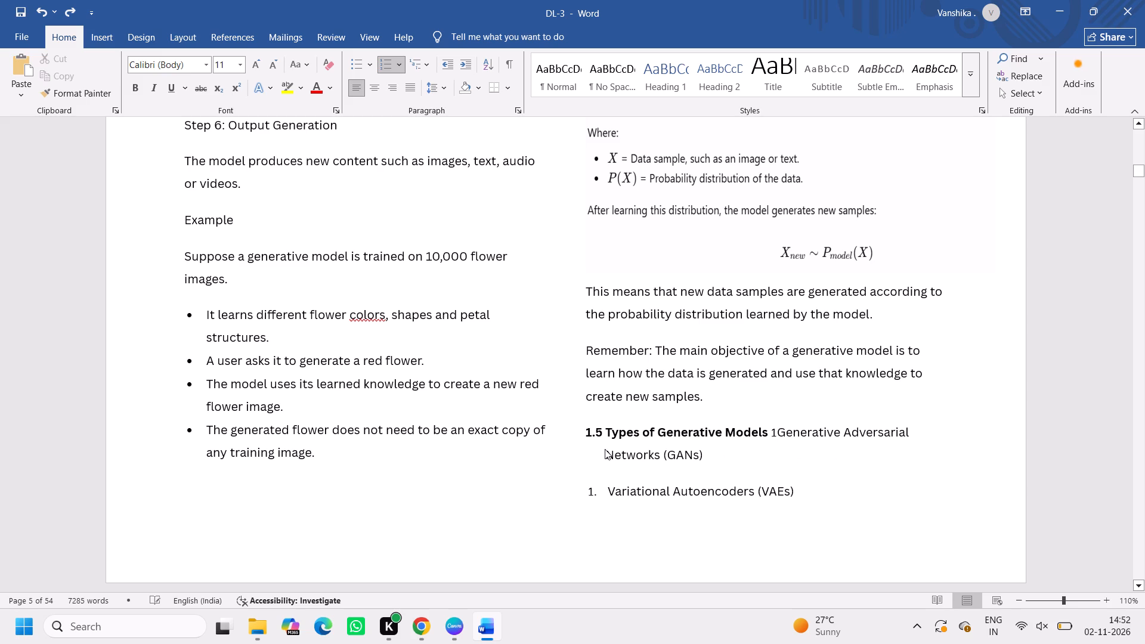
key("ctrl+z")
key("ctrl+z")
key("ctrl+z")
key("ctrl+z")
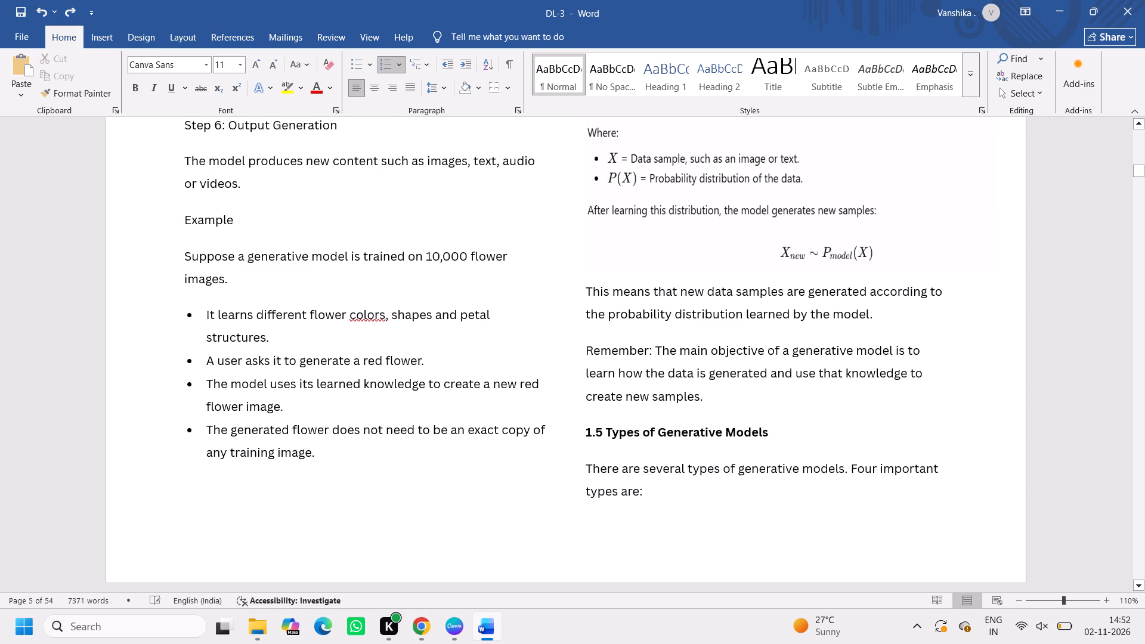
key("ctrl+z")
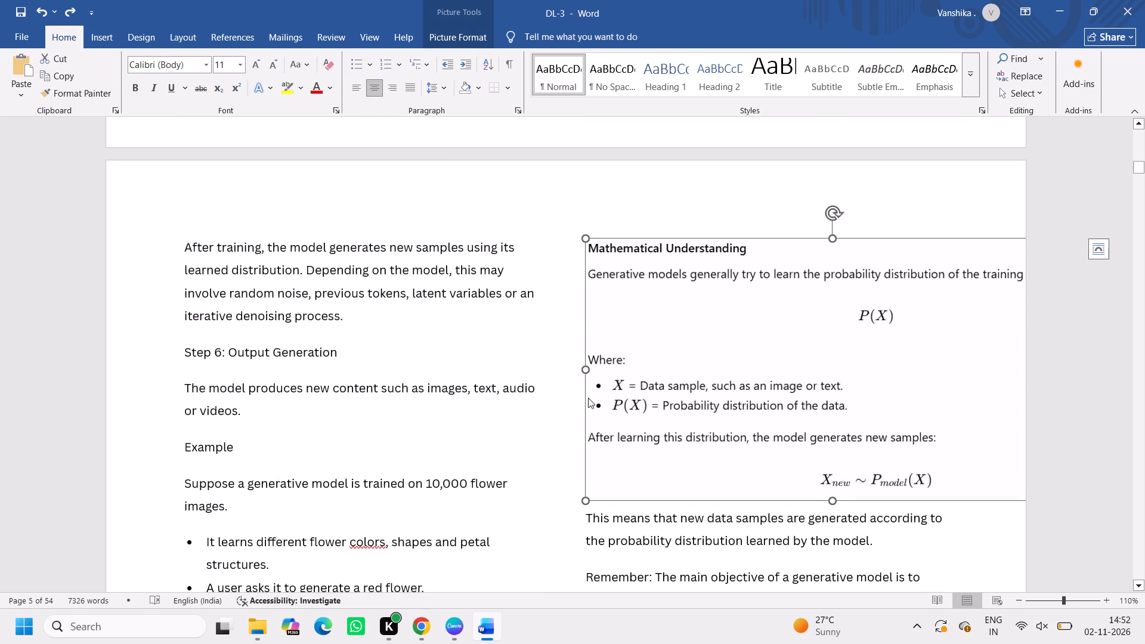
Narrow the Mathematical Understanding picture so its line ending in "training data." fits within the page, then deselect it.
left_click_drag(586, 367, 633, 374)
left_click(788, 518)
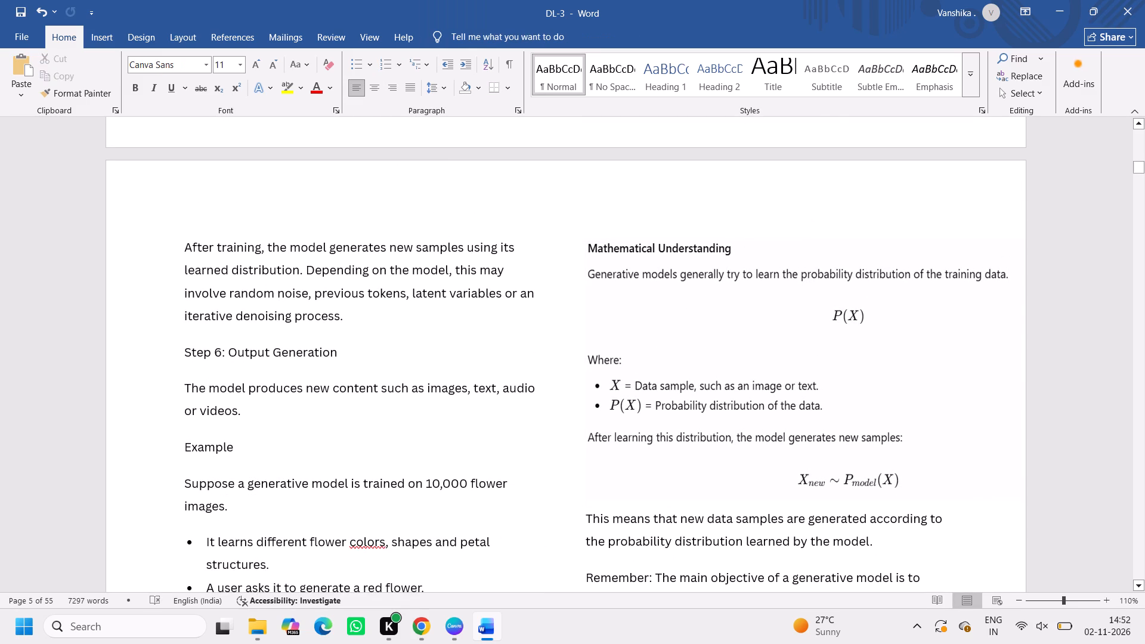
Delete the sentence "There are several types of generative models. Four important types are:" under heading 1.5, keeping the numbered list of types.
scroll(812, 497, "down", 2)
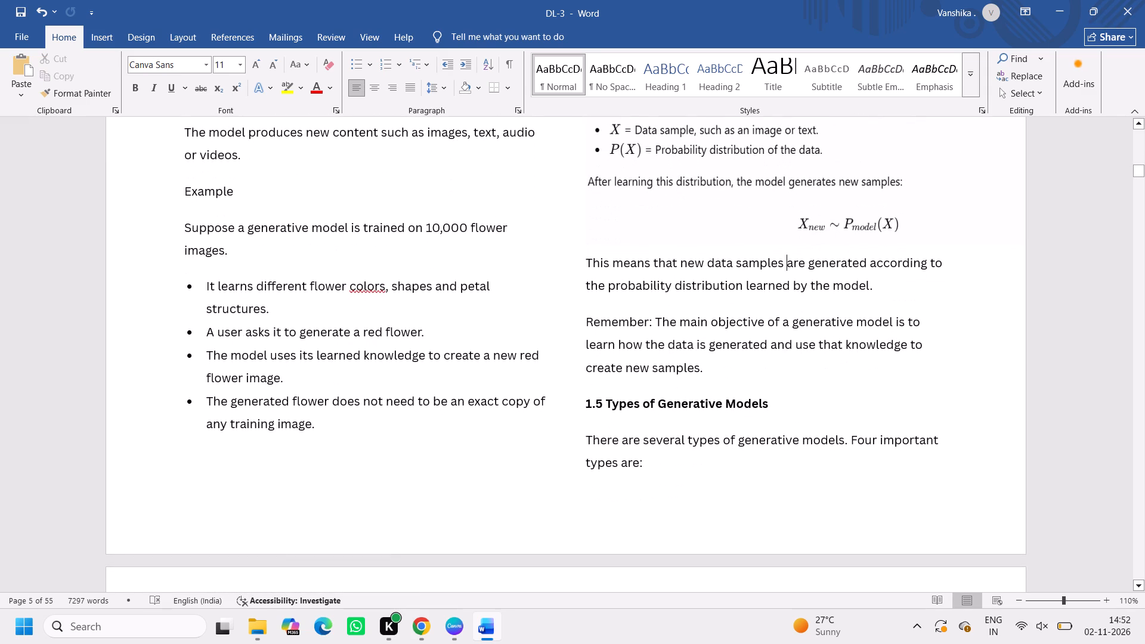
left_click_drag(586, 436, 639, 461)
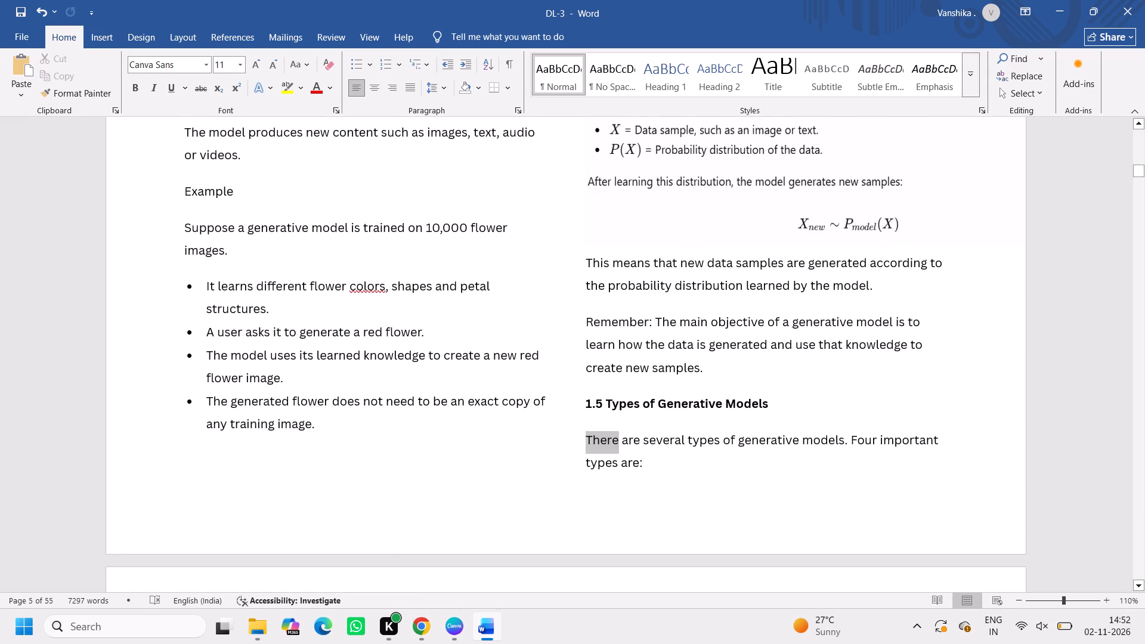
left_click_drag(639, 461, 648, 462)
key("BackSpace")
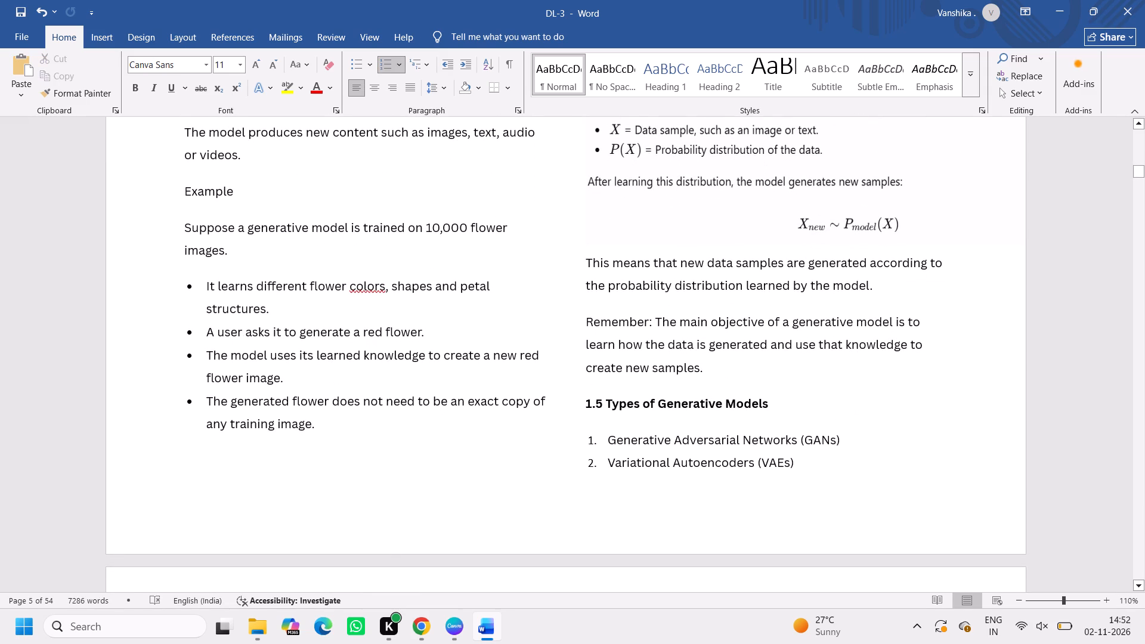
key("BackSpace")
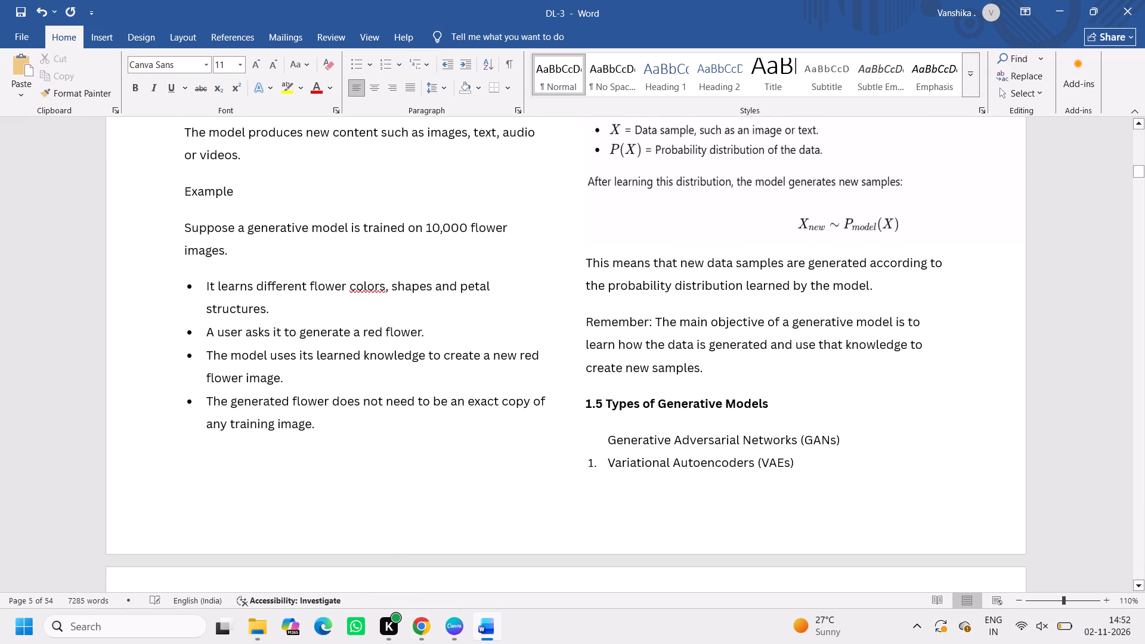
key("ctrl+z")
left_click(583, 441)
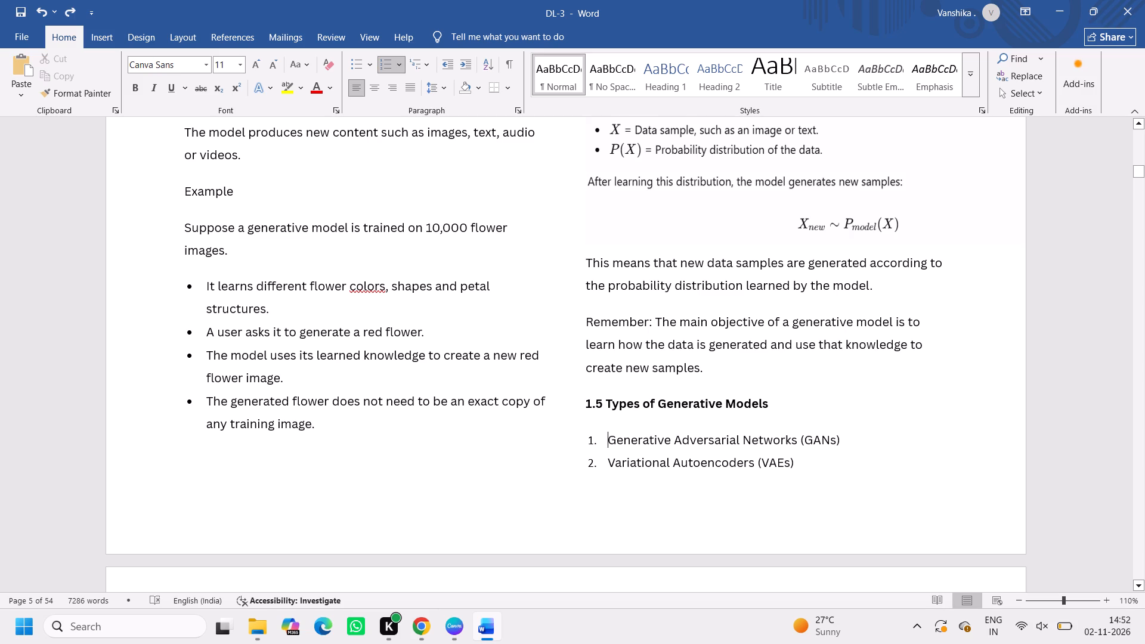
Check how the numbered list of generative model types continues around the architecture diagrams on the following page.
scroll(647, 419, "down", 1)
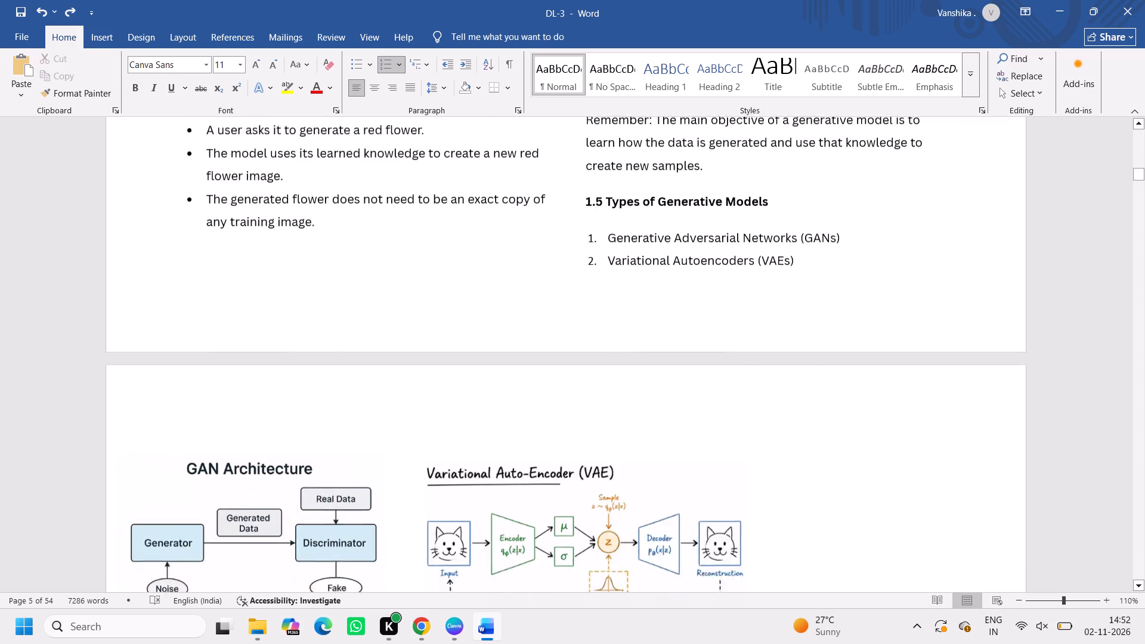
scroll(647, 419, "down", 3)
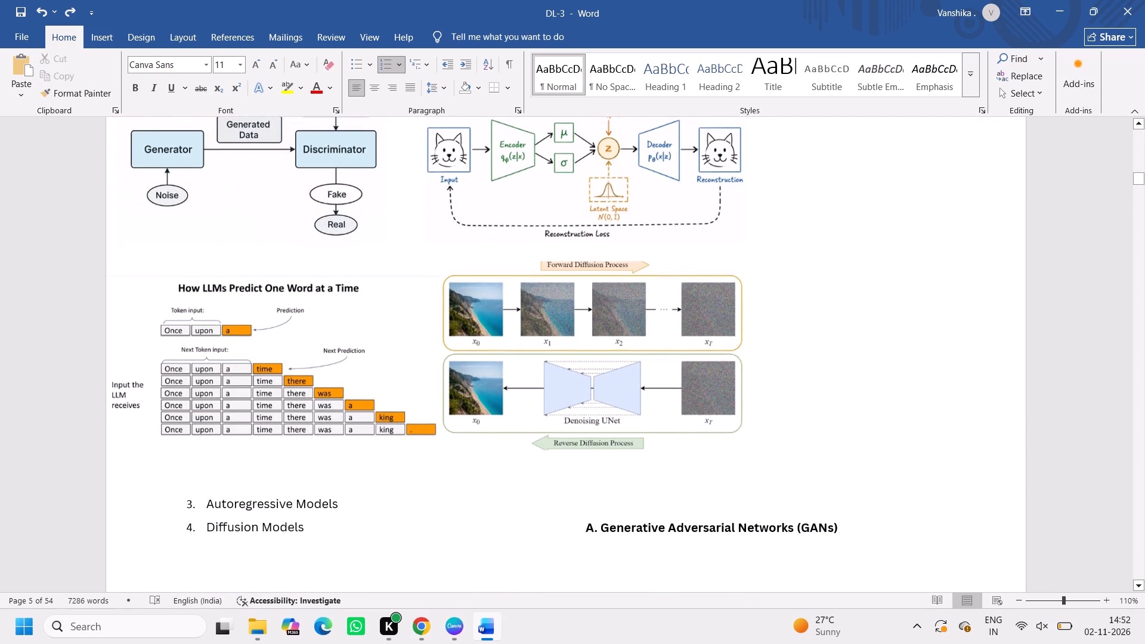
scroll(647, 419, "up", 2)
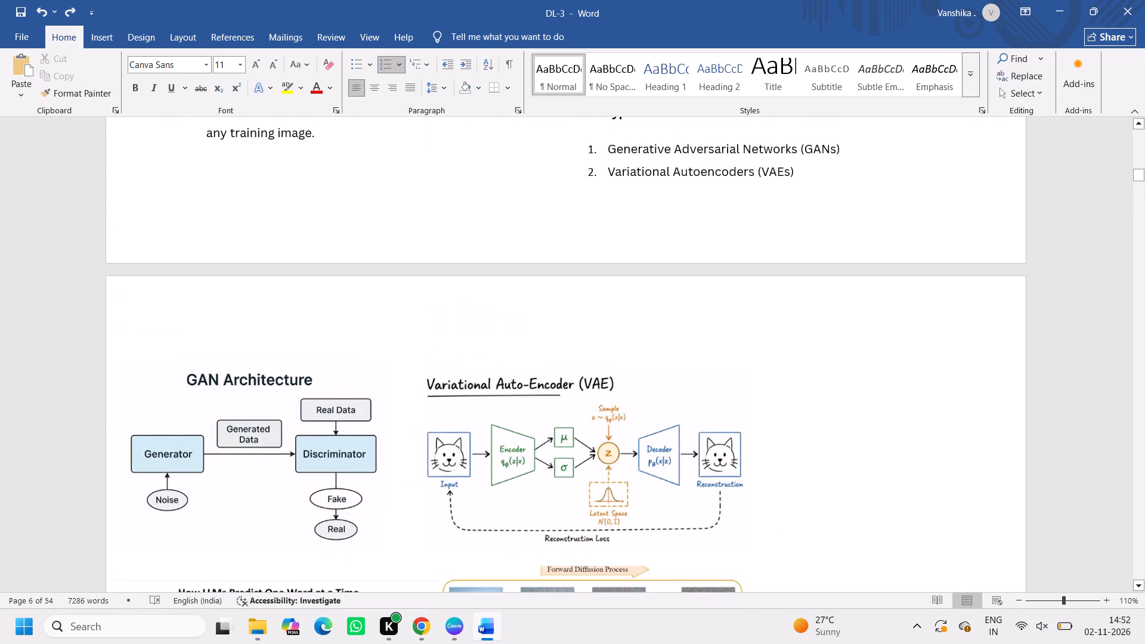
scroll(618, 423, "up", 1)
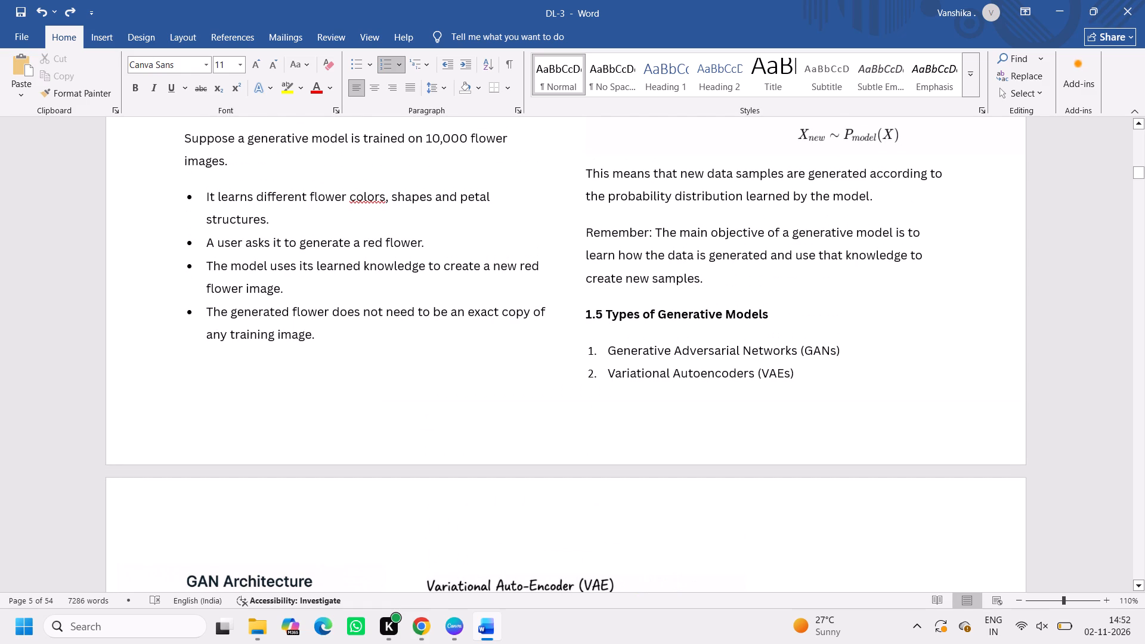
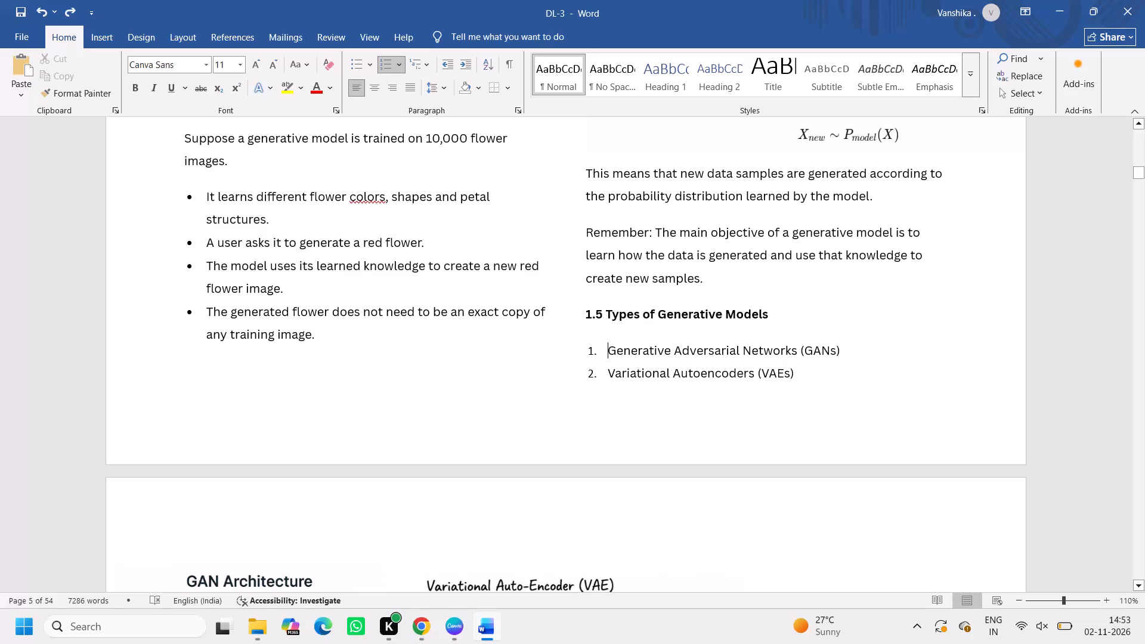
Reduce the height of the Mathematical Understanding picture in several passes so more of the 1.5 list fits on its page.
scroll(683, 271, "up", 1)
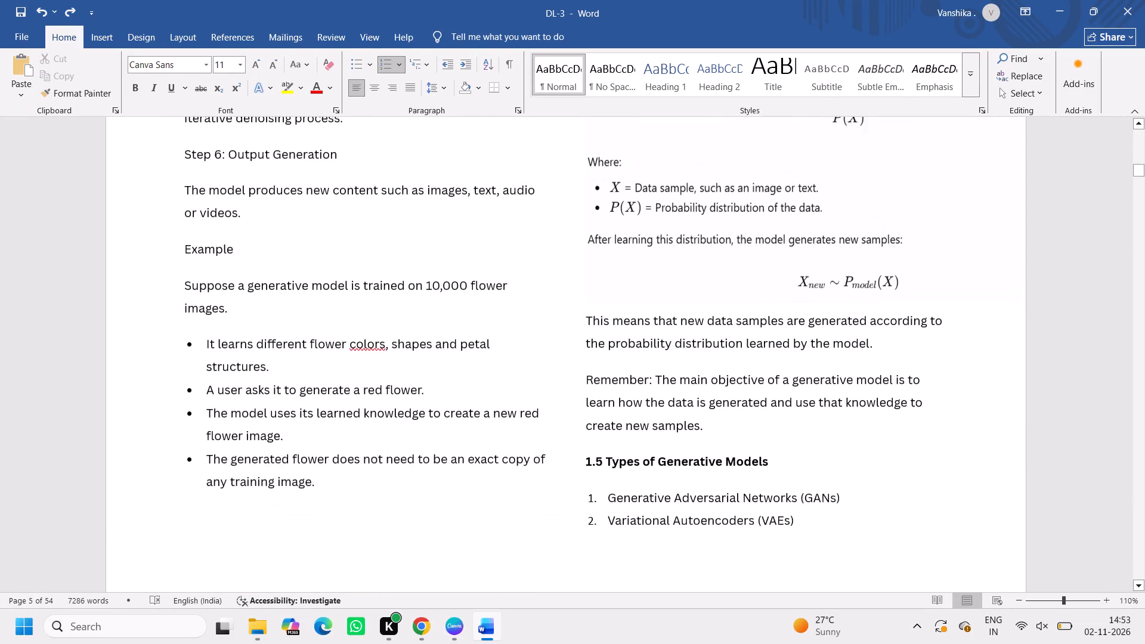
left_click(693, 296)
scroll(813, 324, "up", 1)
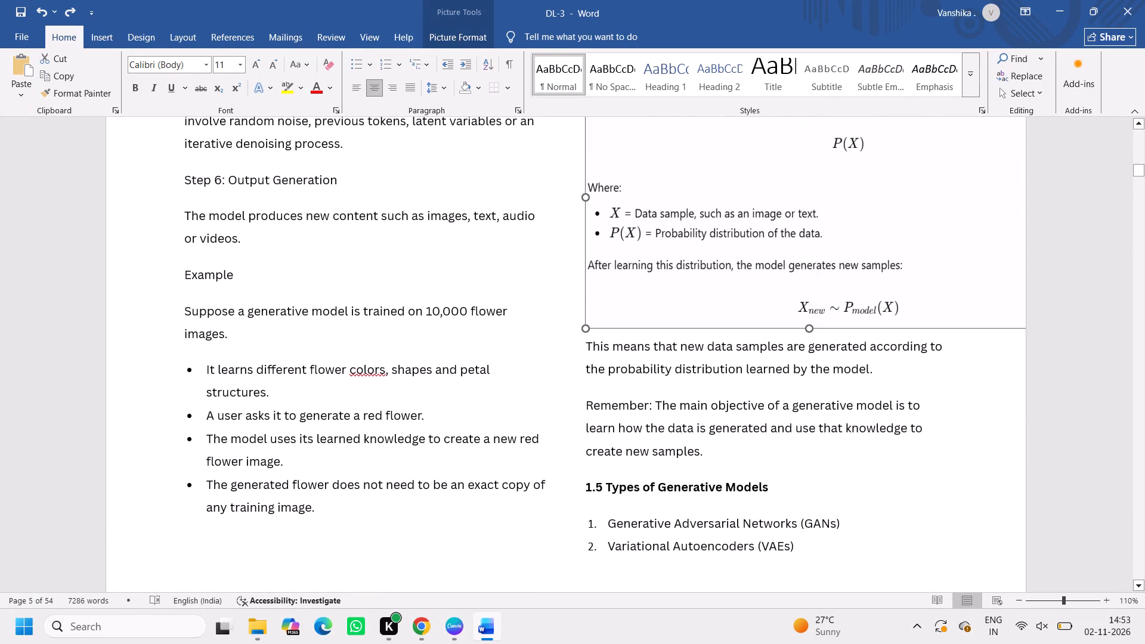
scroll(813, 324, "up", 1)
left_click_drag(810, 426, 808, 395)
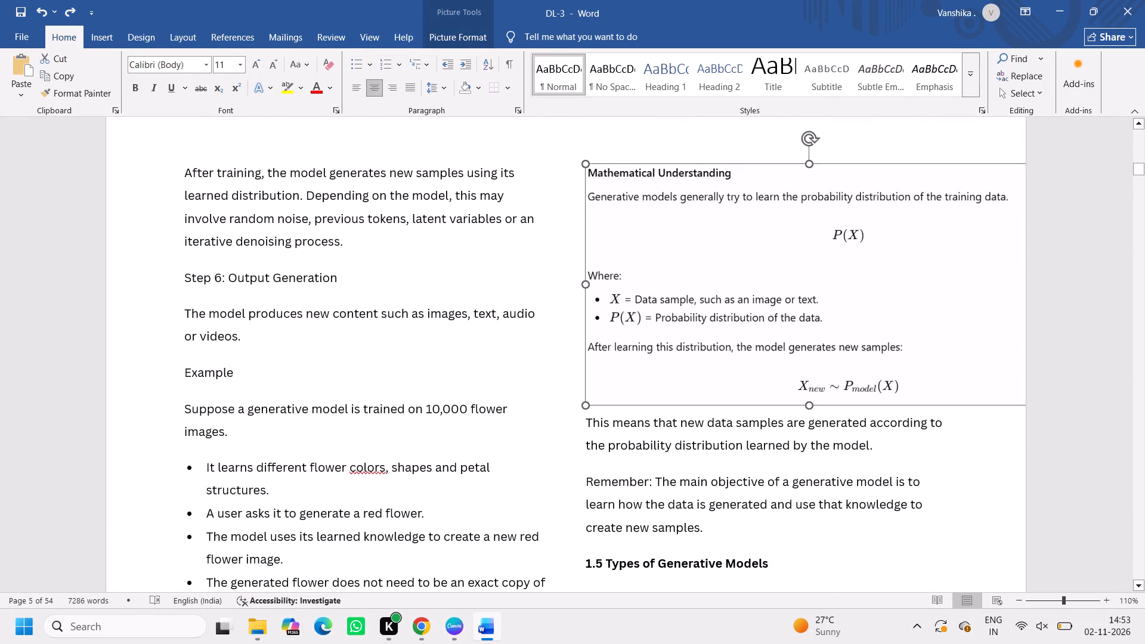
left_click_drag(808, 395, 809, 387)
scroll(831, 514, "down", 1)
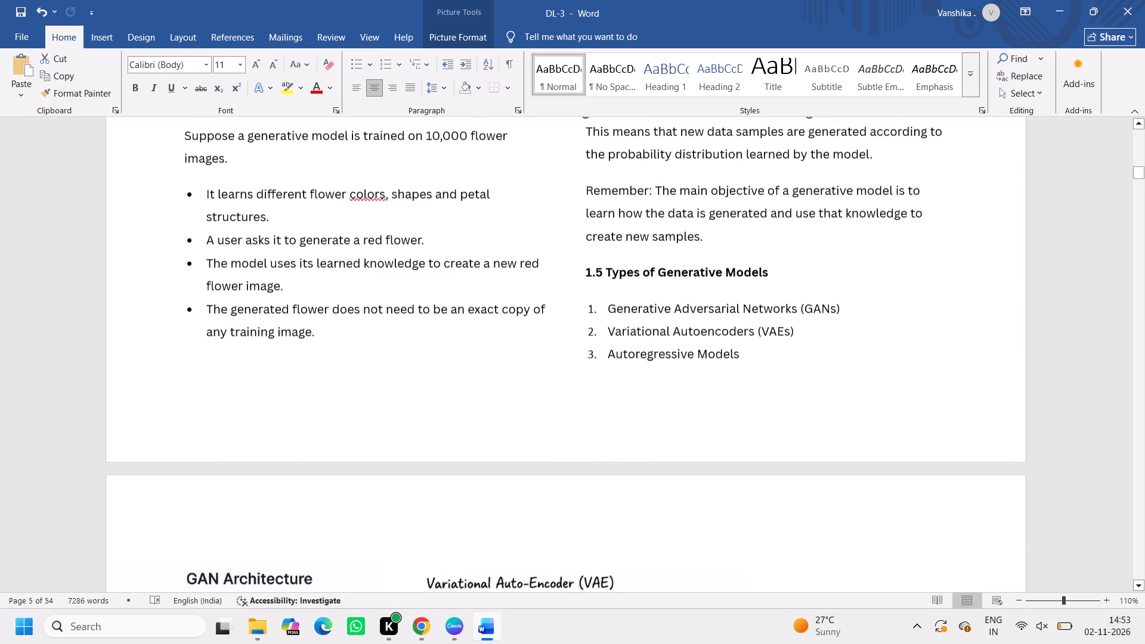
scroll(767, 407, "up", 2)
scroll(769, 469, "down", 1)
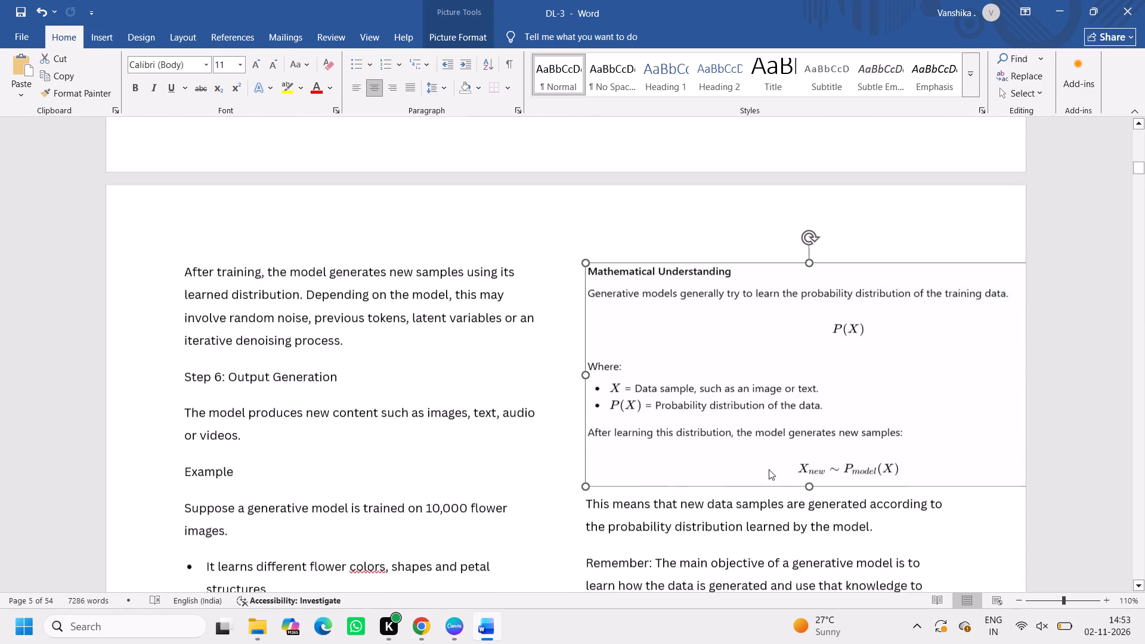
left_click_drag(810, 459, 812, 433)
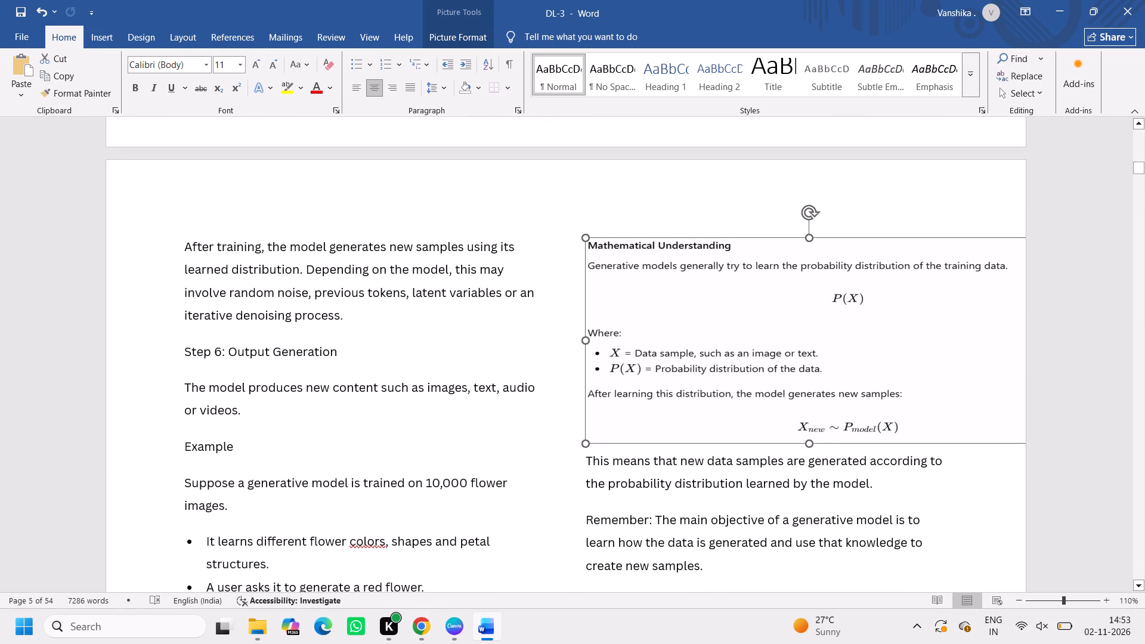
left_click_drag(812, 433, 812, 433)
Remove the empty space above heading "A. Generative Adversarial Networks (GANs)", undoing its merge into the Diffusion Models list item.
scroll(822, 479, "down", 3)
scroll(732, 333, "down", 1)
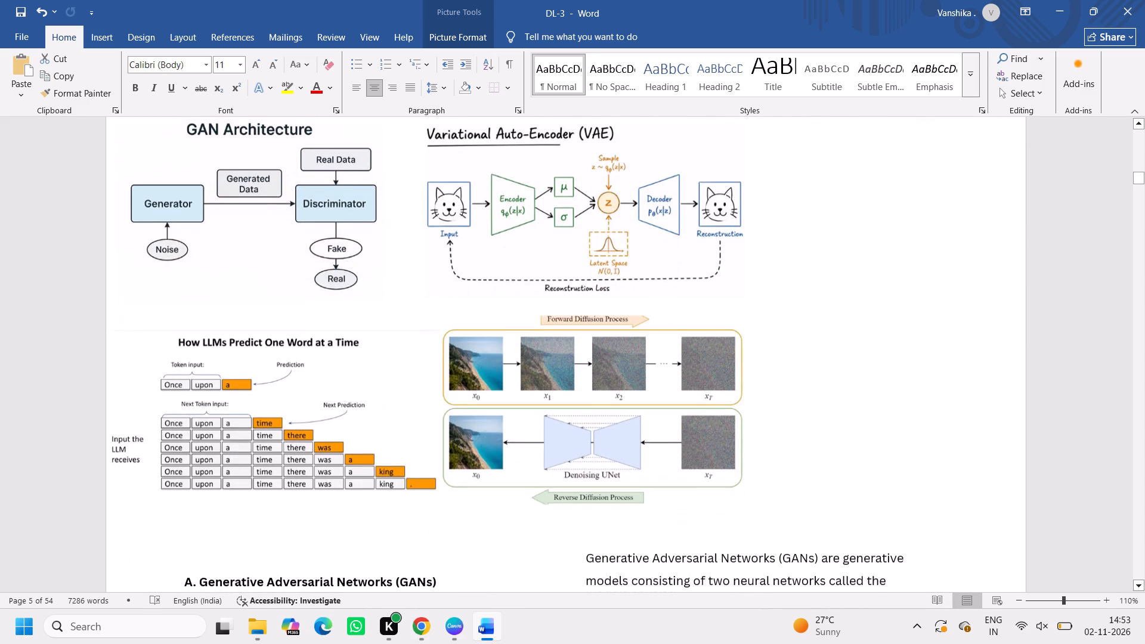
scroll(621, 344, "down", 1)
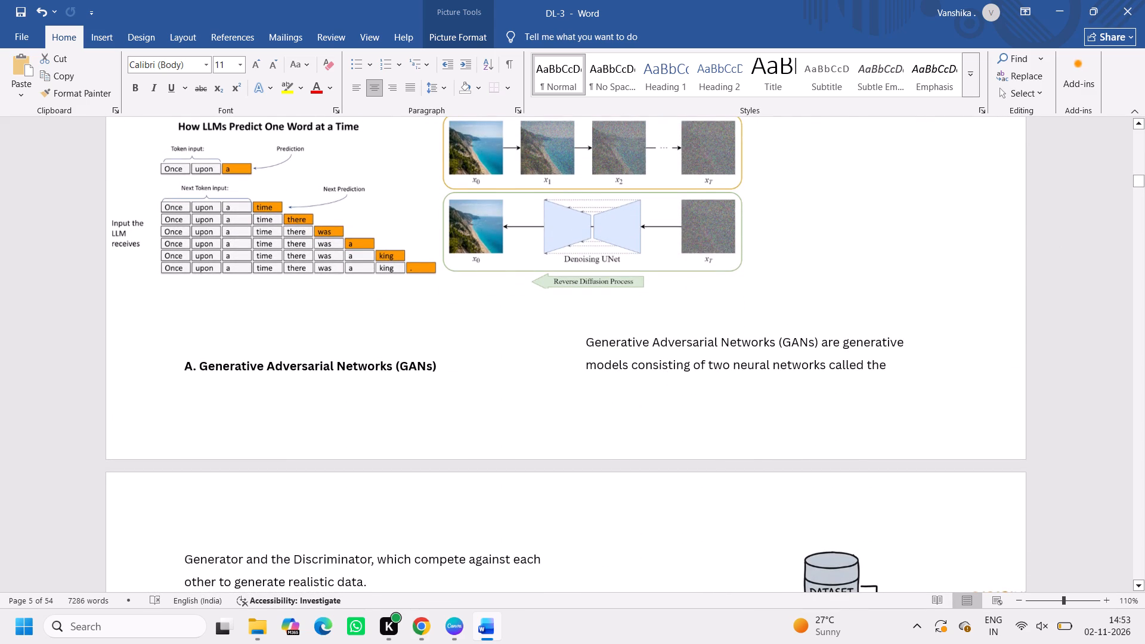
left_click(178, 364)
key("BackSpace")
key("BackSpace")
key("BackSpace")
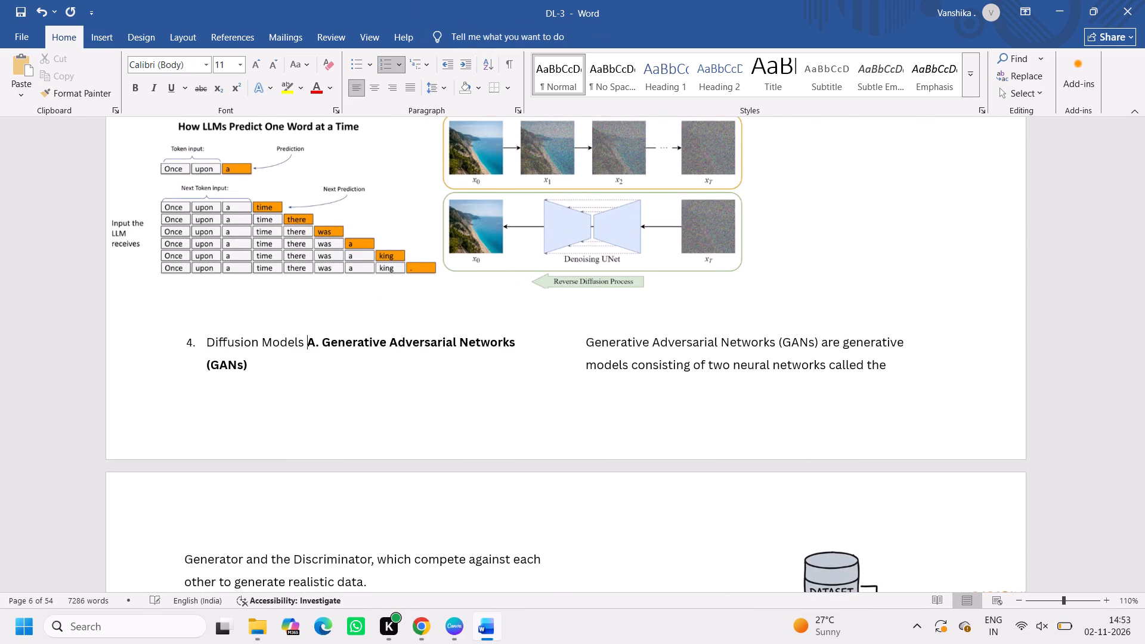
key("ctrl+z")
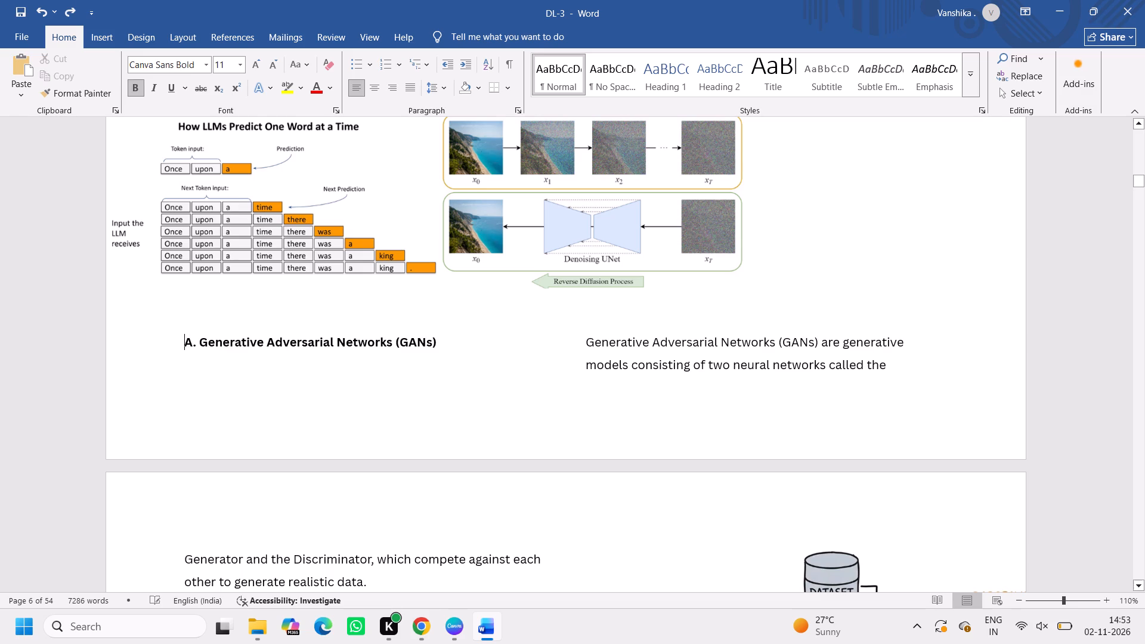
Join the GAN definition paragraph onto the line of heading "A. Generative Adversarial Networks (GANs)".
left_click(584, 339)
key("BackSpace")
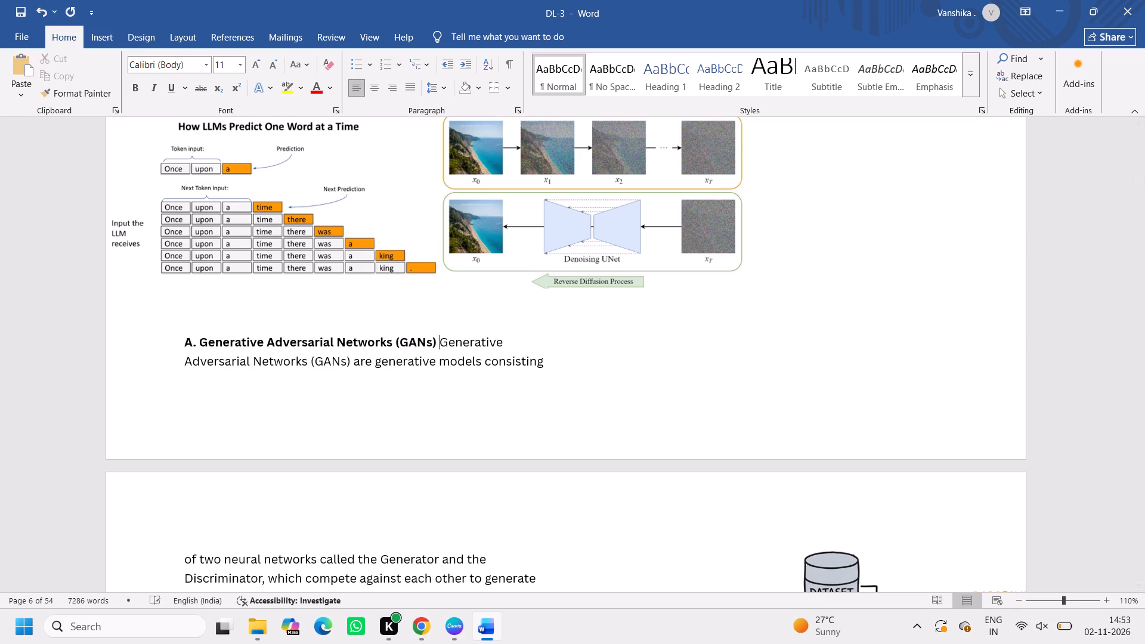
Narrow the GAN diagram beside Main Components until its Real and Fake labels fit within the page, then deselect it.
scroll(638, 386, "down", 1)
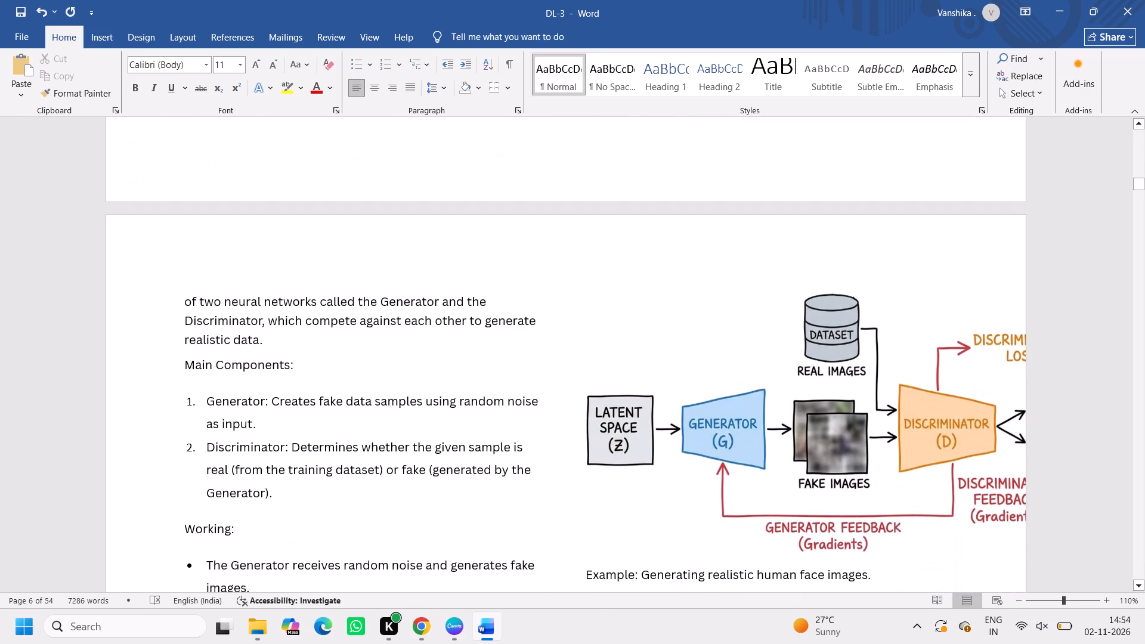
scroll(560, 407, "down", 2)
scroll(560, 407, "up", 2)
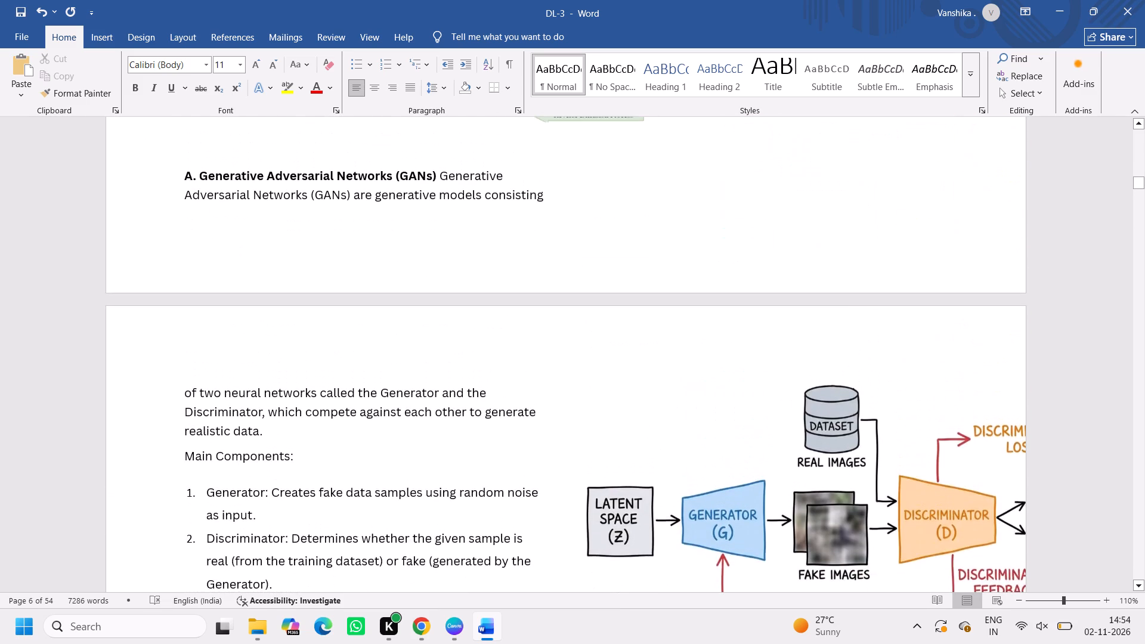
scroll(717, 485, "down", 1)
left_click(755, 450)
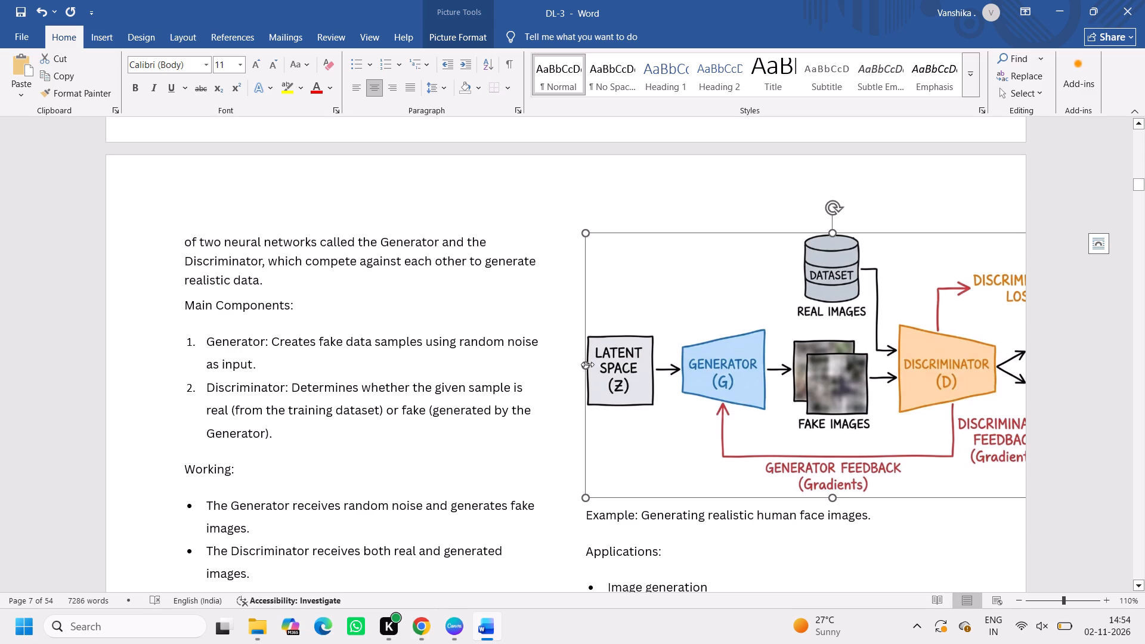
left_click_drag(587, 364, 642, 388)
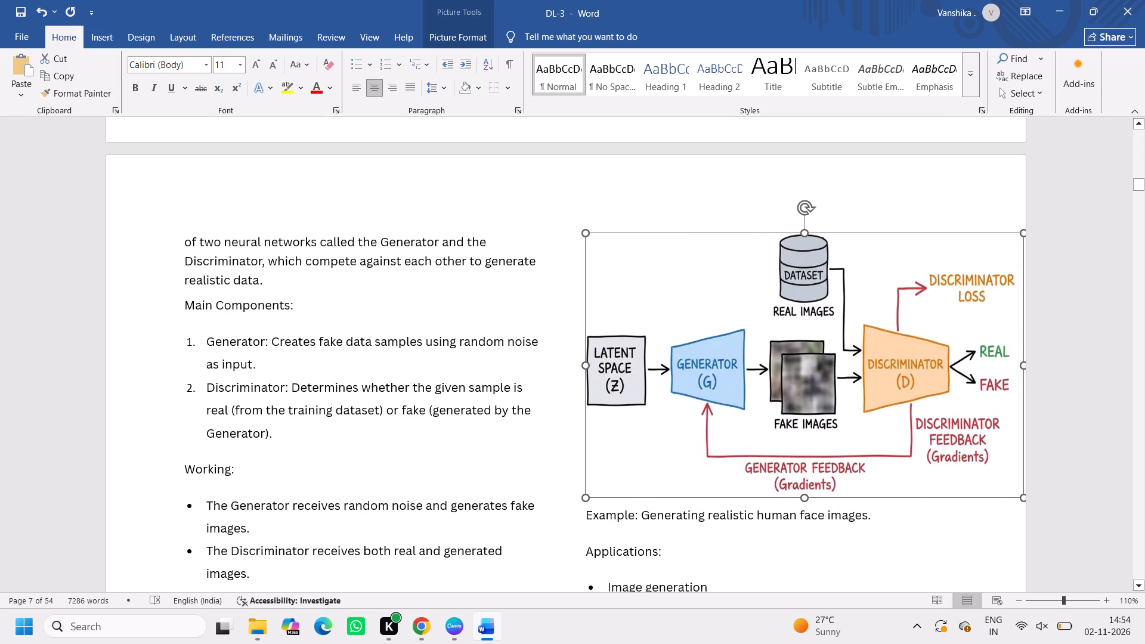
left_click_drag(642, 388, 648, 386)
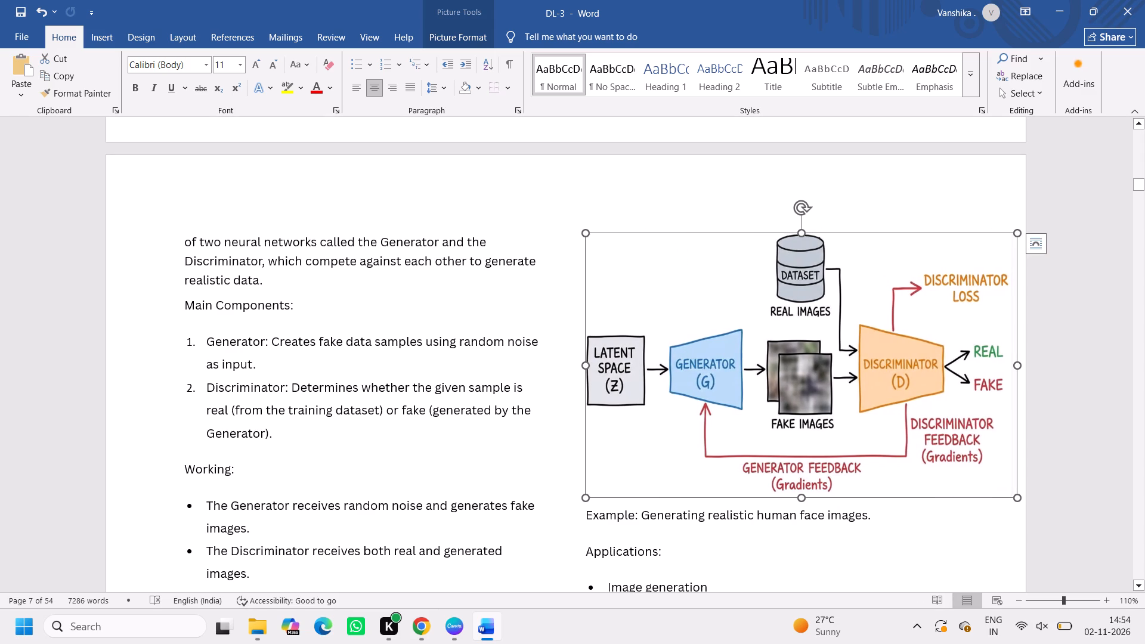
left_click(869, 212)
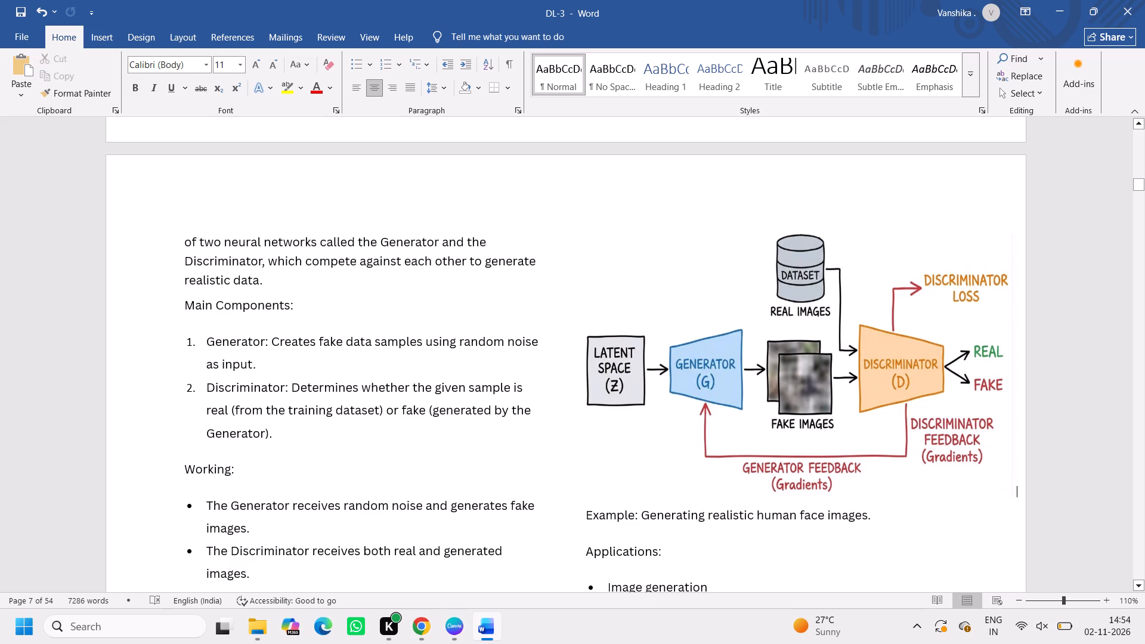
Insert three blank lines before heading "A. Generative Adversarial Networks (GANs)" and check the layout around the architecture diagrams.
scroll(590, 353, "down", 1)
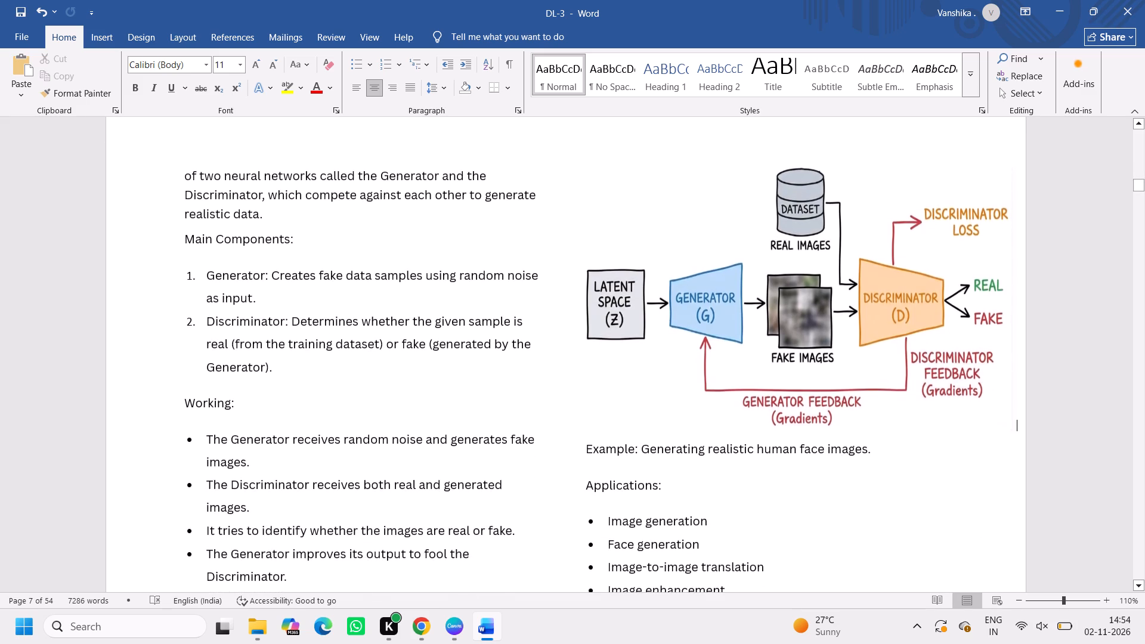
scroll(544, 324, "up", 1)
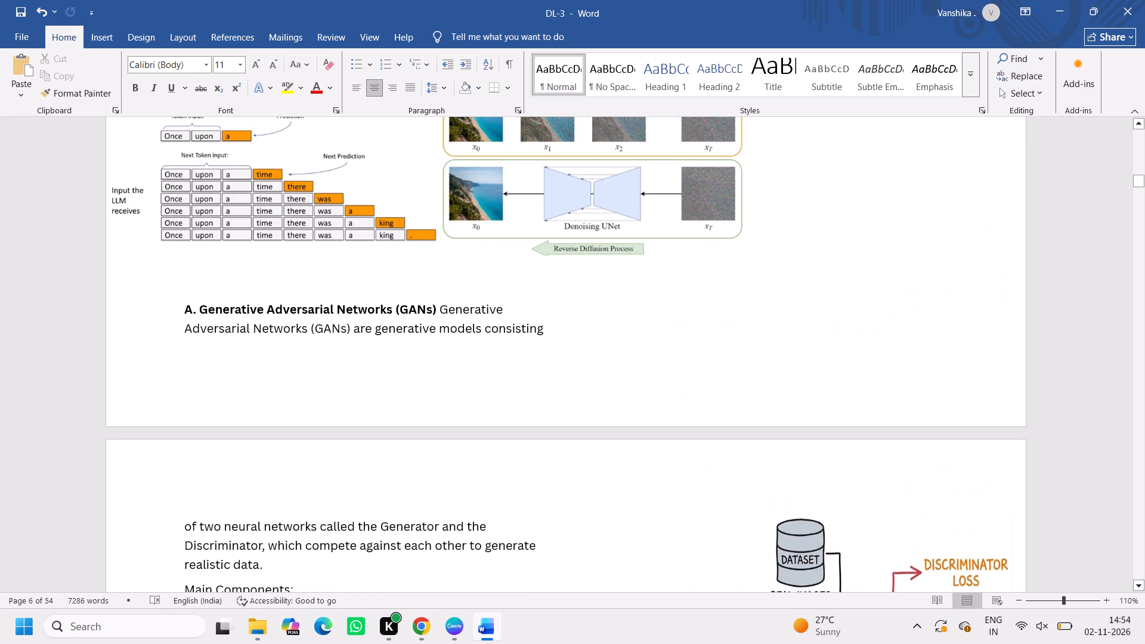
left_click(181, 306)
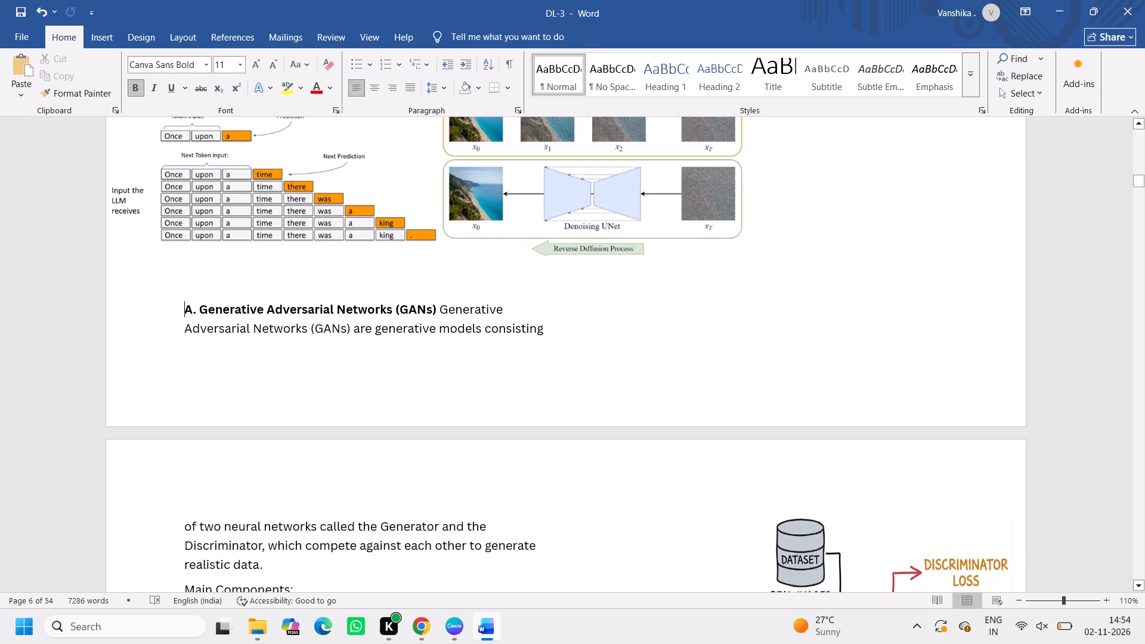
key("Return")
key("Return")
key("Return")
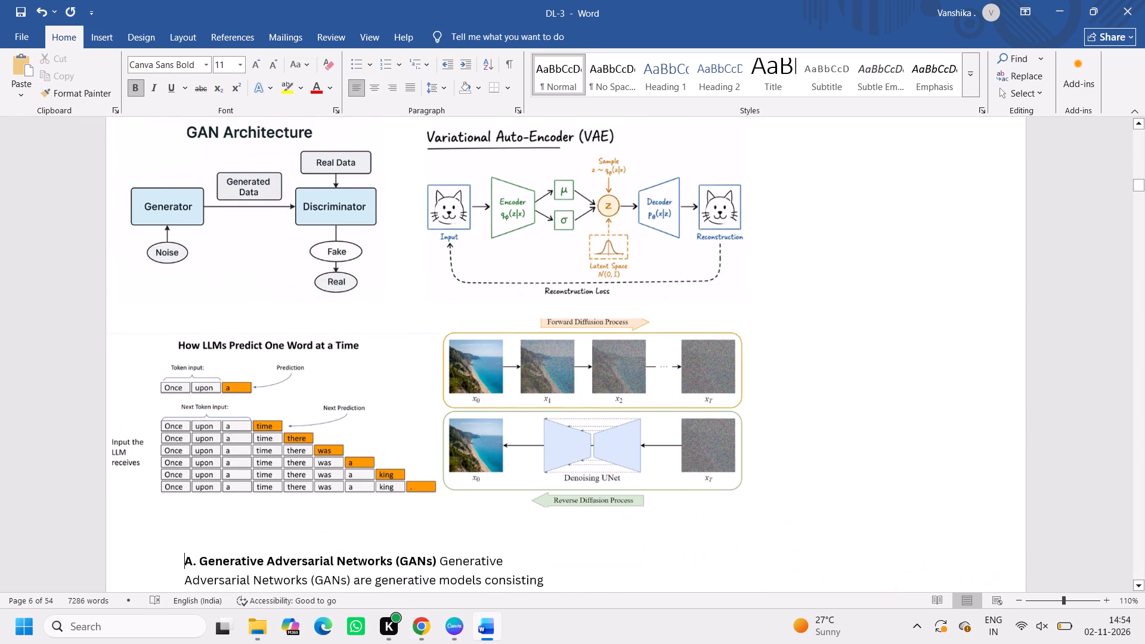
scroll(338, 259, "up", 1)
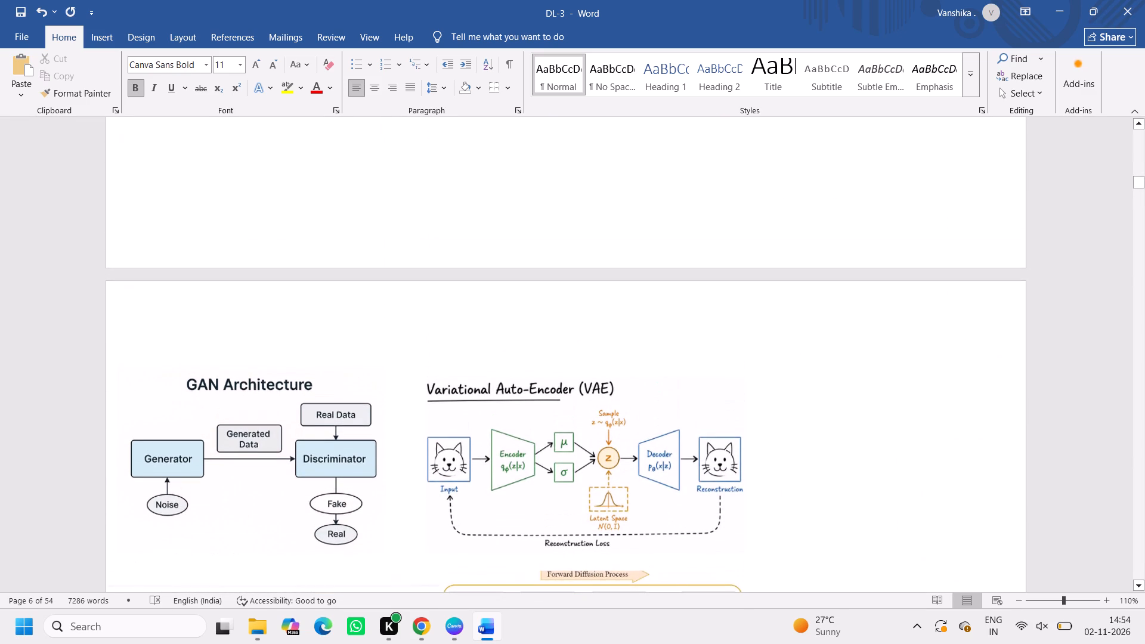
scroll(338, 259, "up", 1)
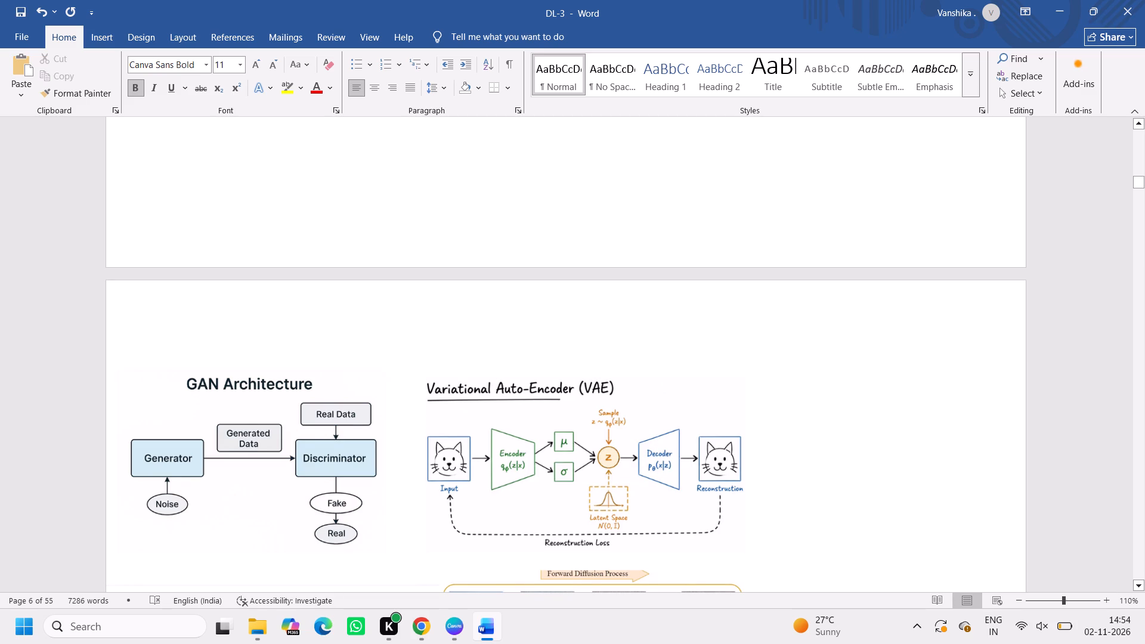
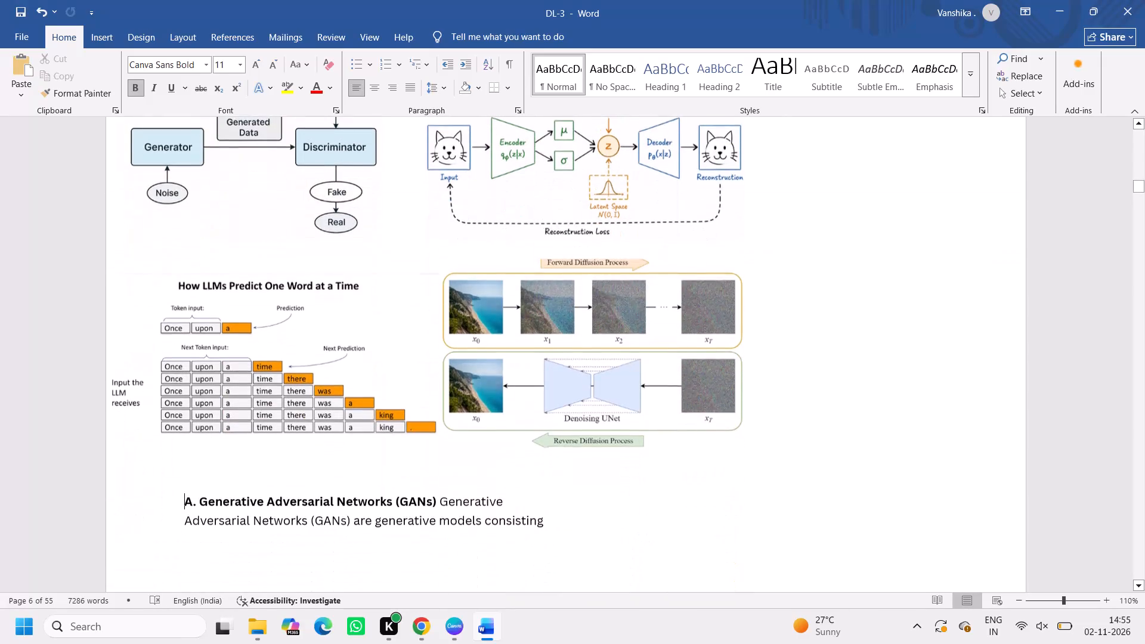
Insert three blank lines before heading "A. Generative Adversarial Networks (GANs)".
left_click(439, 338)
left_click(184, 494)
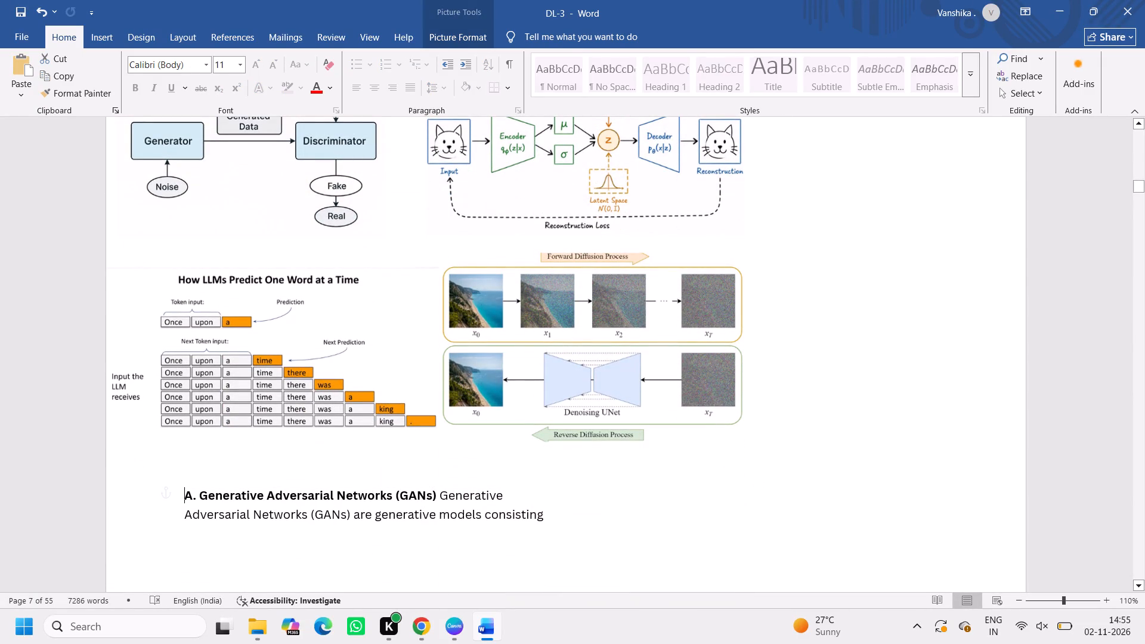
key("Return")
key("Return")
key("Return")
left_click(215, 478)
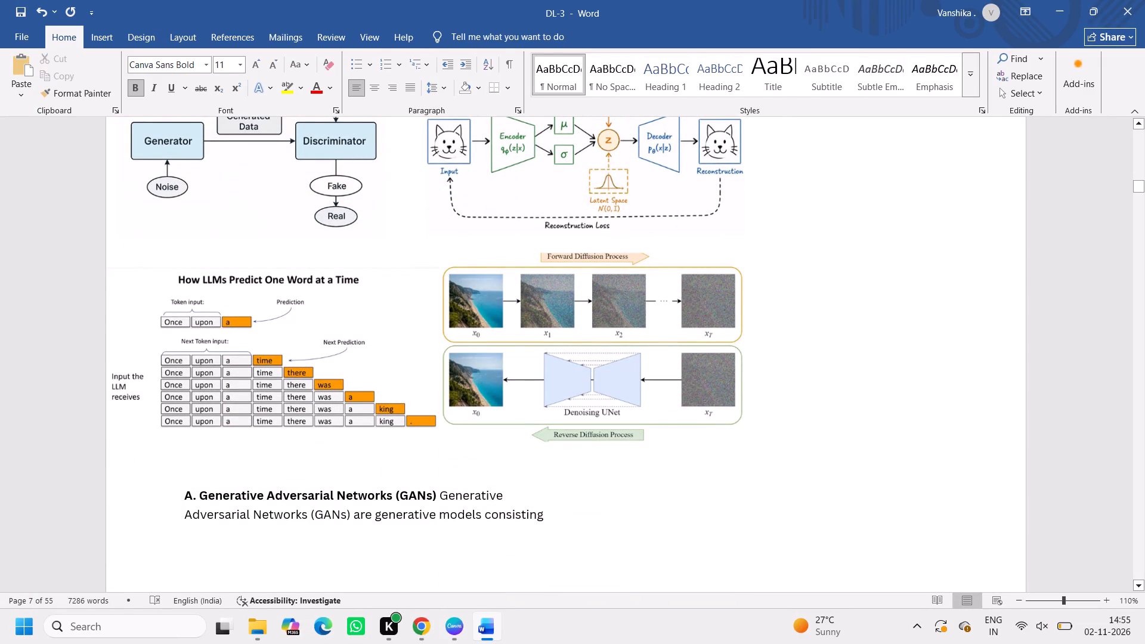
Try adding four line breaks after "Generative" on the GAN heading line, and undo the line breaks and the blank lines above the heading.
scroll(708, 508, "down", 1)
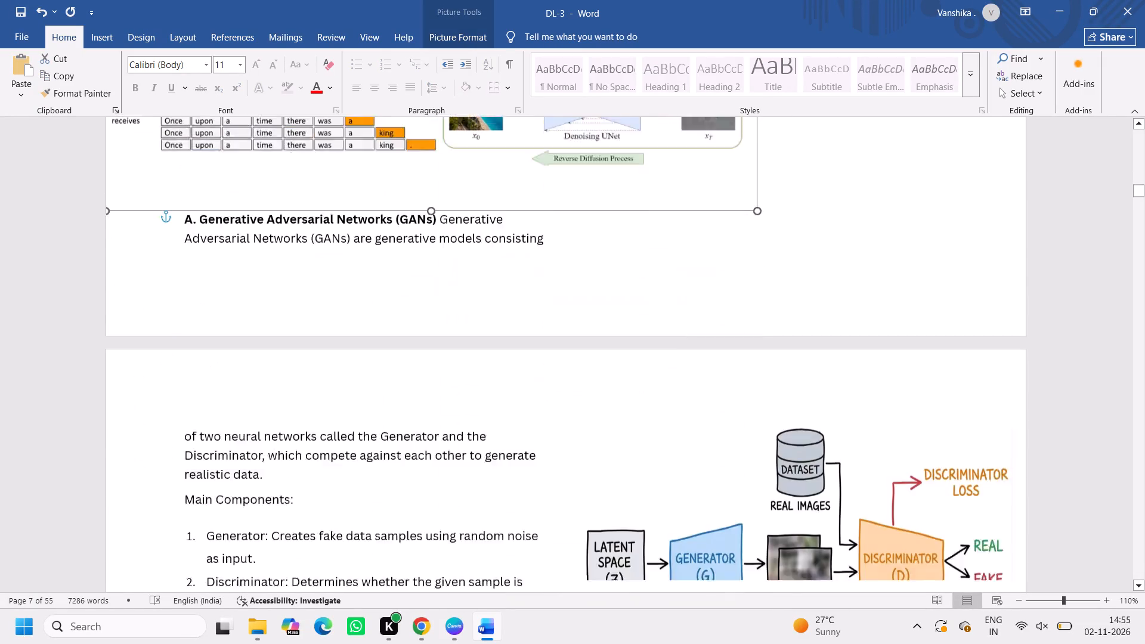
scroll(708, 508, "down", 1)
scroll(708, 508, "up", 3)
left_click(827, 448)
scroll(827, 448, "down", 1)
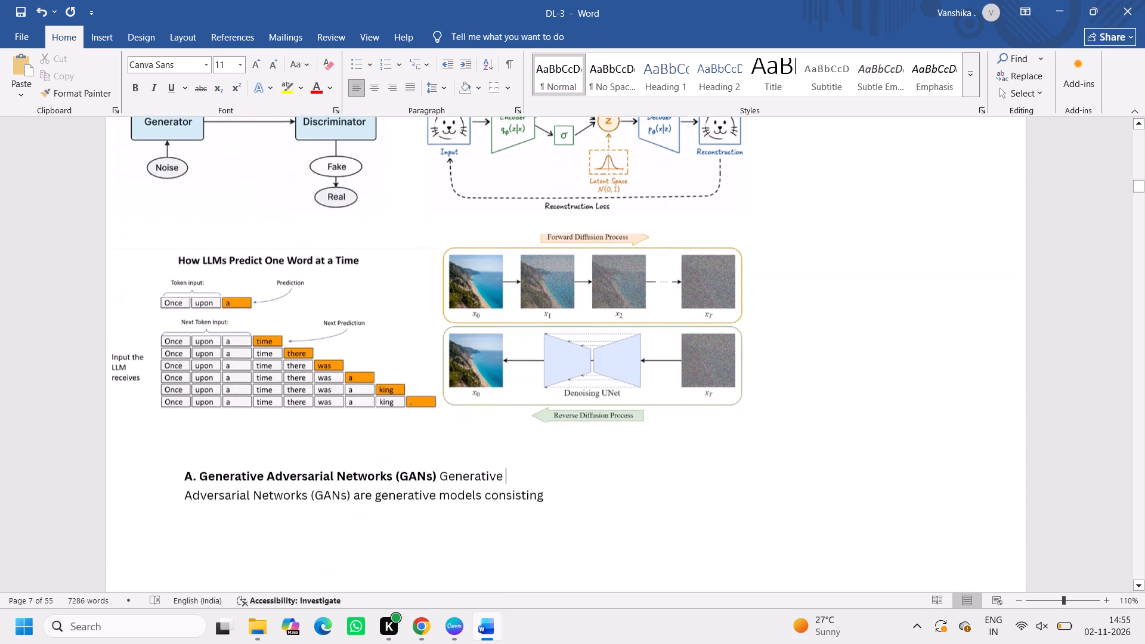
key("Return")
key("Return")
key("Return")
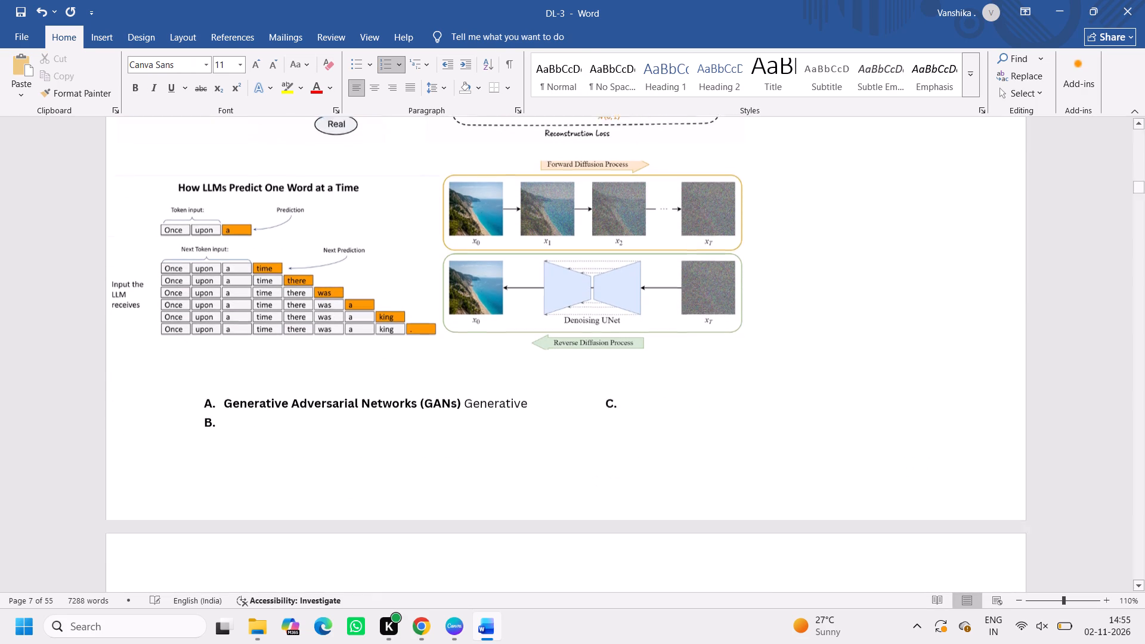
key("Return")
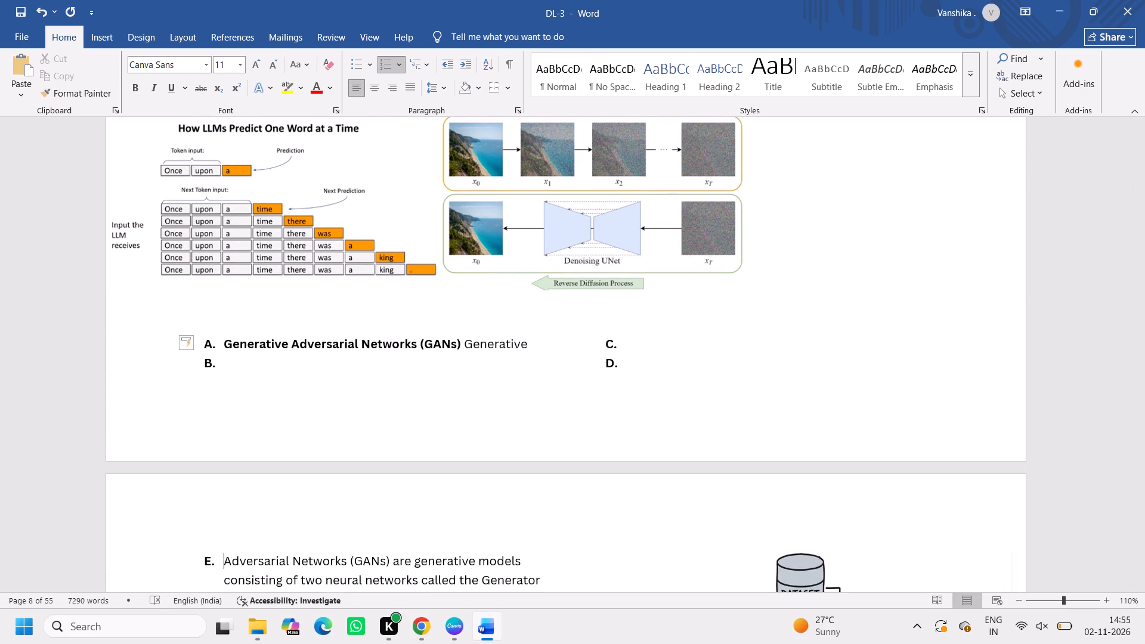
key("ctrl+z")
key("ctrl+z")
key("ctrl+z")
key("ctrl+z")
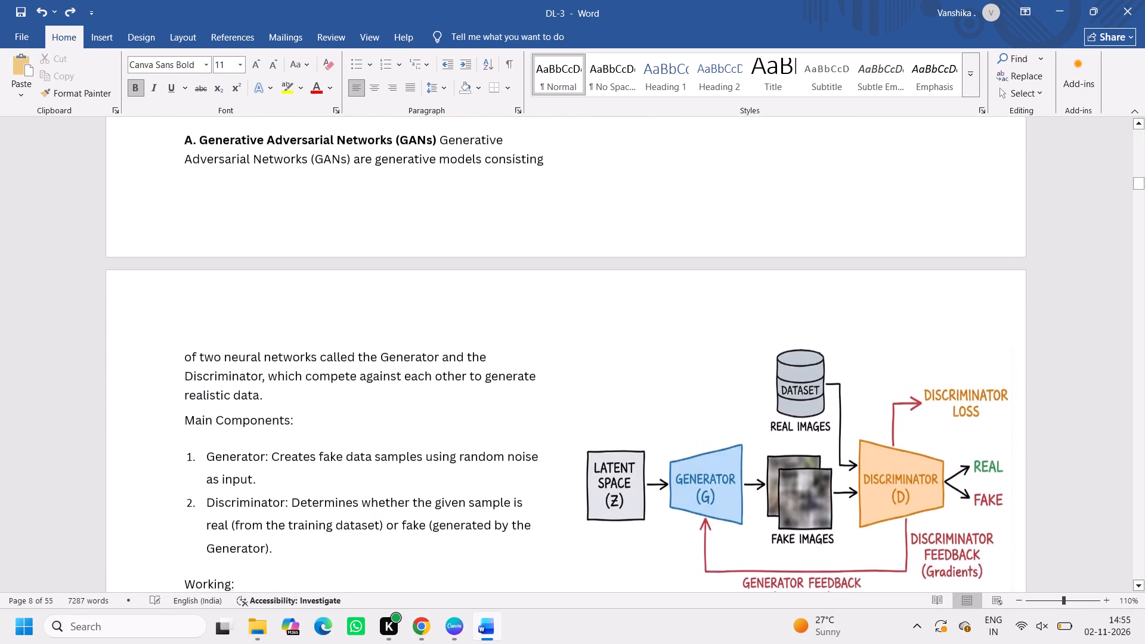
Move the four-diagram architecture picture rightward above heading "A. Generative Adversarial Networks (GANs)" until it sits roughly centred on the page.
scroll(730, 432, "down", 3)
scroll(730, 432, "up", 1)
scroll(740, 488, "down", 1)
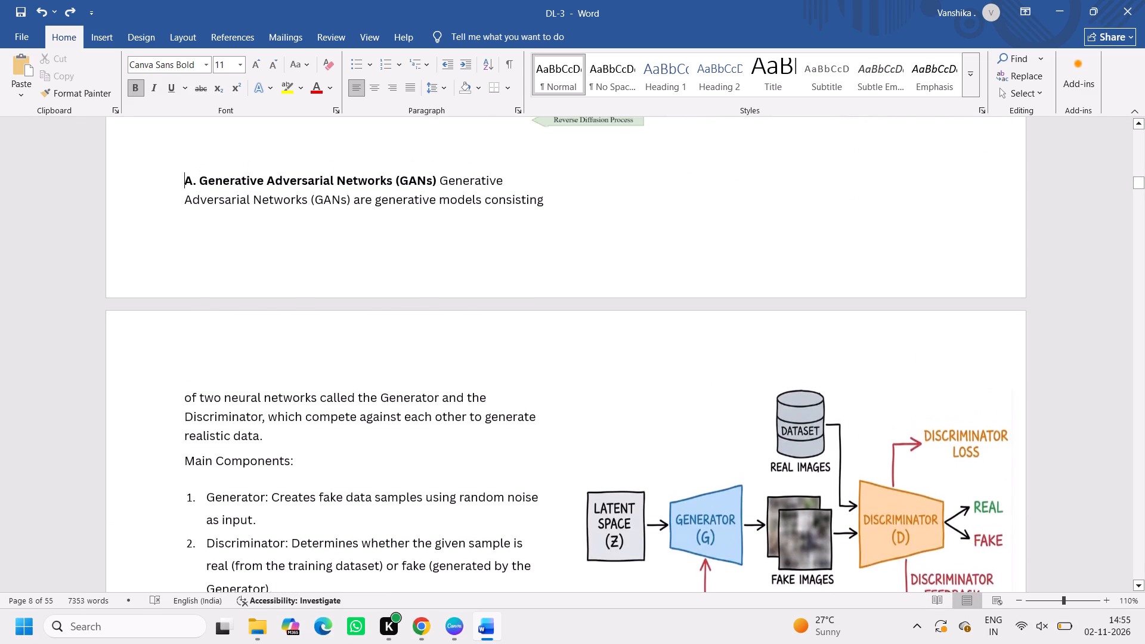
scroll(740, 488, "down", 3)
scroll(312, 435, "down", 1)
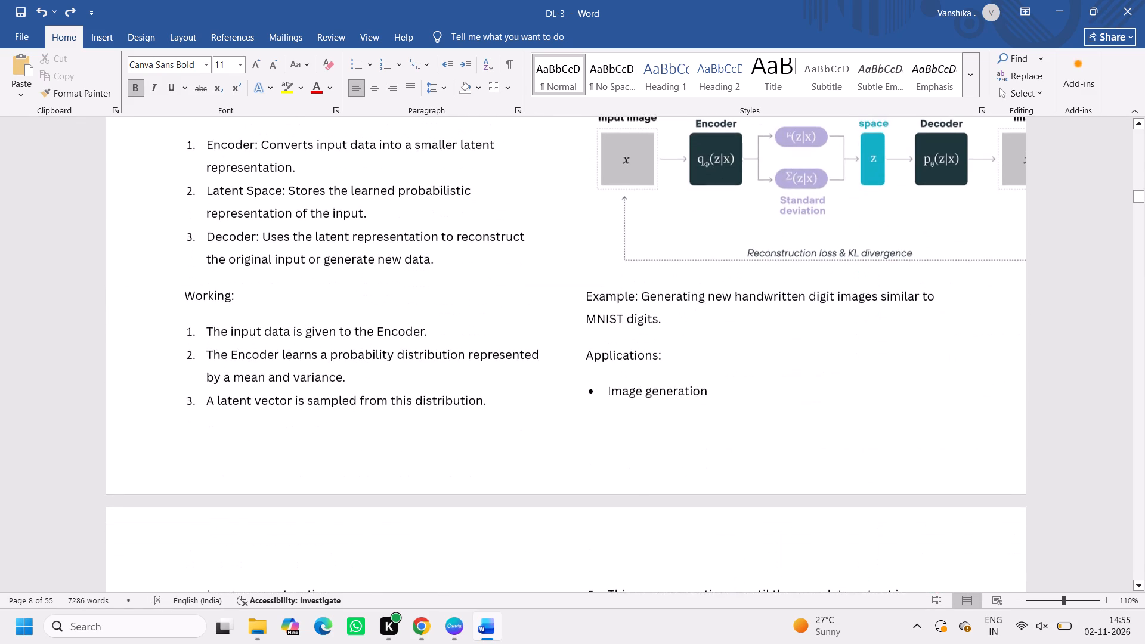
scroll(312, 435, "up", 6)
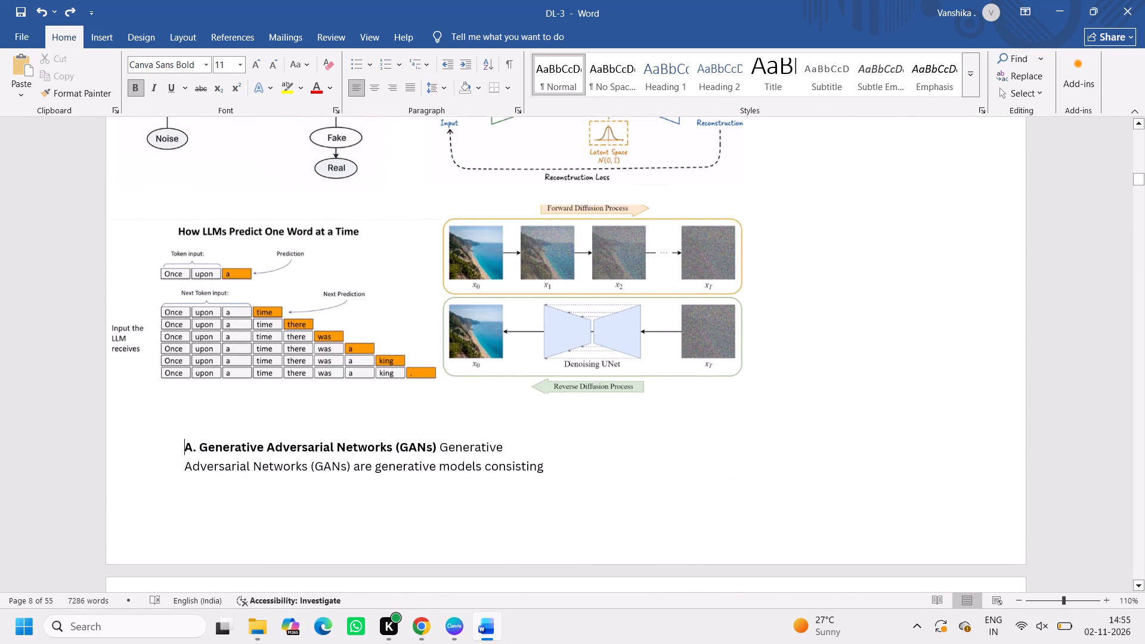
scroll(397, 503, "down", 1)
scroll(397, 467, "up", 1)
left_click(495, 484)
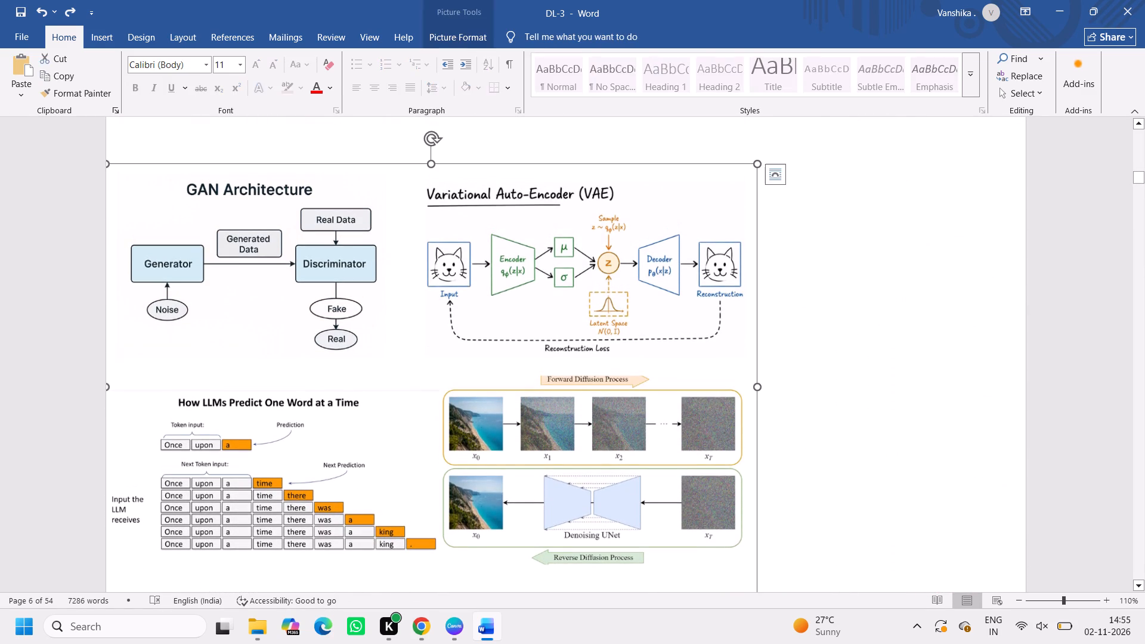
left_click_drag(495, 484, 598, 499)
left_click_drag(539, 453, 634, 453)
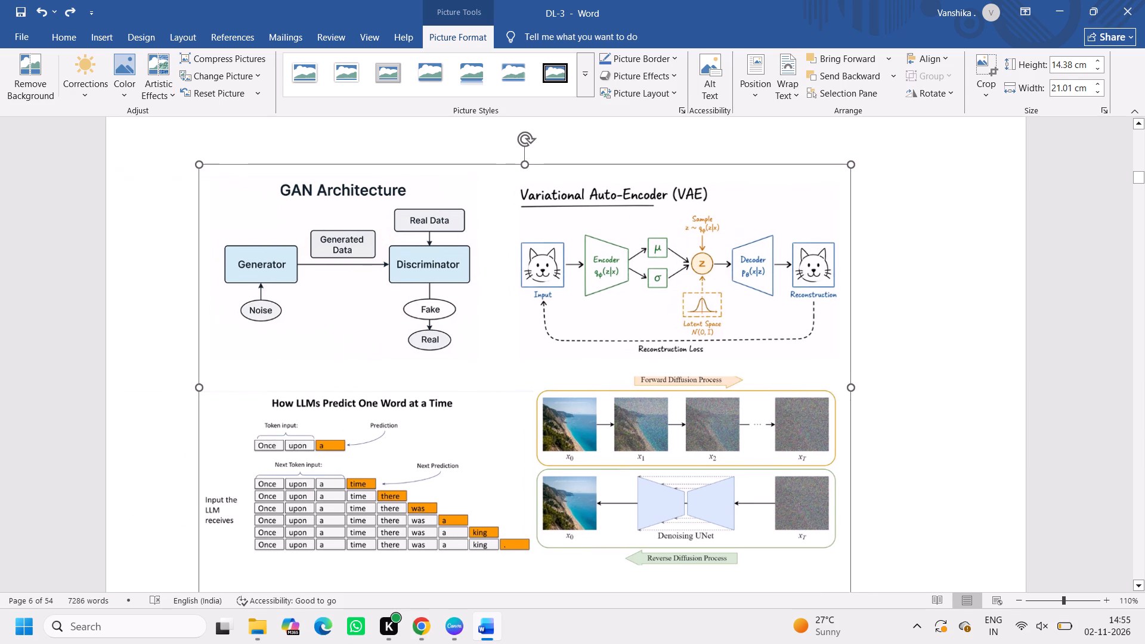
left_click_drag(634, 453, 663, 456)
scroll(666, 482, "down", 1)
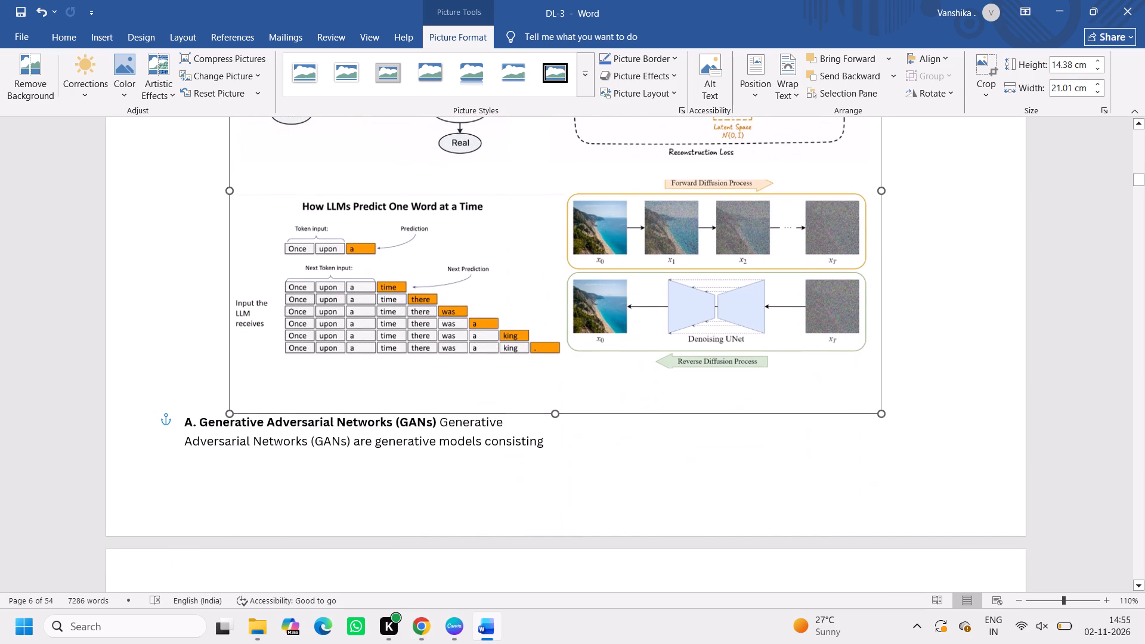
Insert three blank lines before heading "A. Generative Adversarial Networks (GANs)" beneath the architecture picture.
left_click(185, 425)
key("Return")
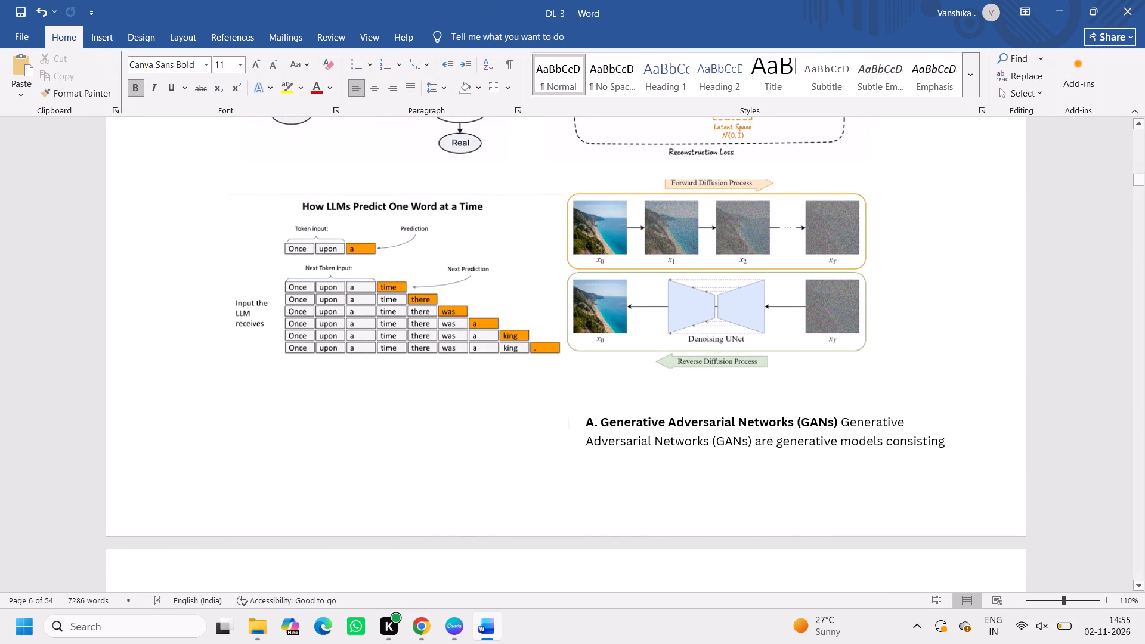
key("Return")
key("Return")
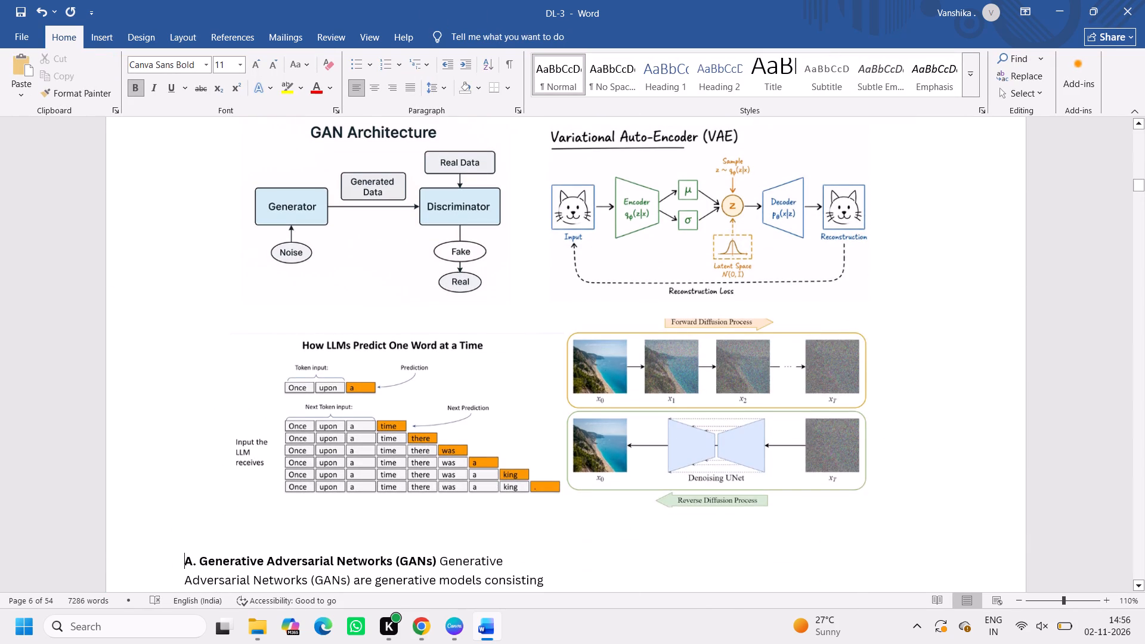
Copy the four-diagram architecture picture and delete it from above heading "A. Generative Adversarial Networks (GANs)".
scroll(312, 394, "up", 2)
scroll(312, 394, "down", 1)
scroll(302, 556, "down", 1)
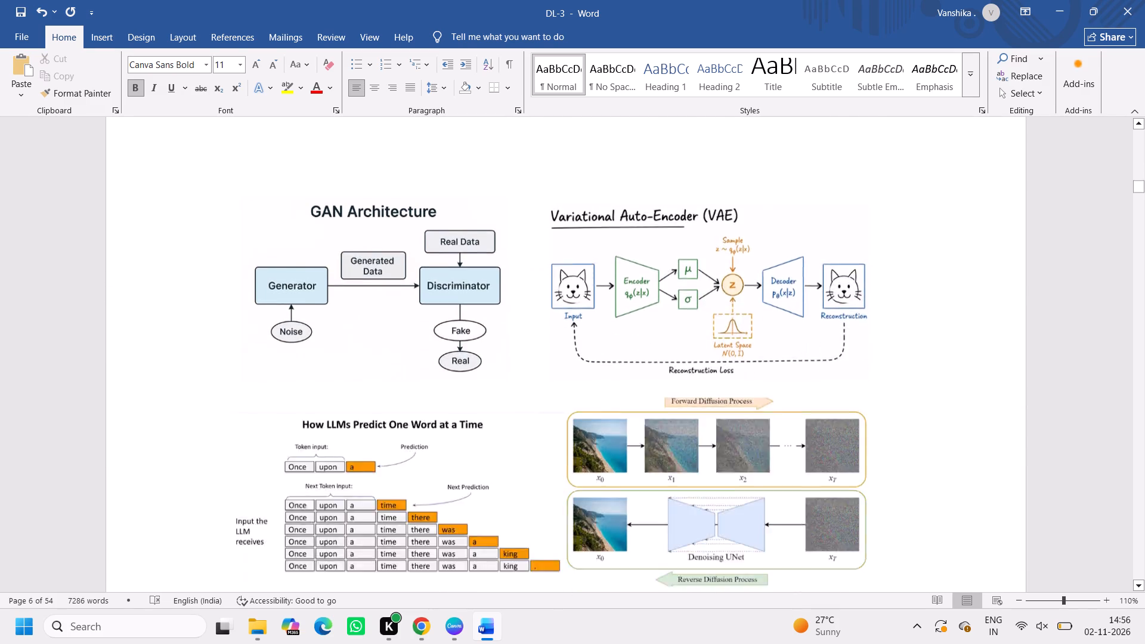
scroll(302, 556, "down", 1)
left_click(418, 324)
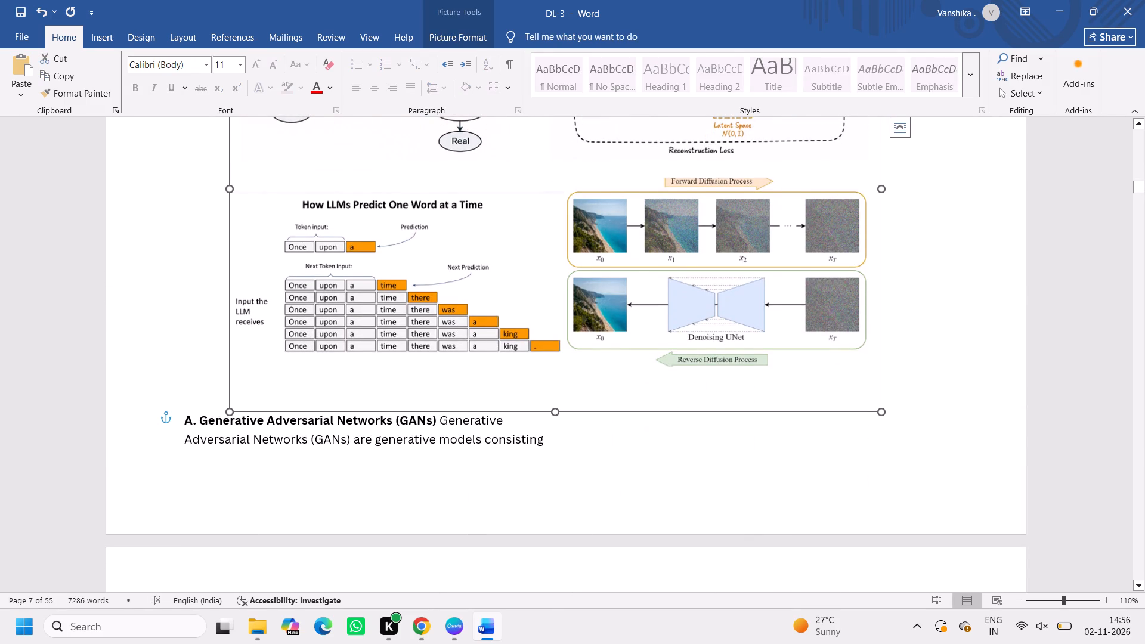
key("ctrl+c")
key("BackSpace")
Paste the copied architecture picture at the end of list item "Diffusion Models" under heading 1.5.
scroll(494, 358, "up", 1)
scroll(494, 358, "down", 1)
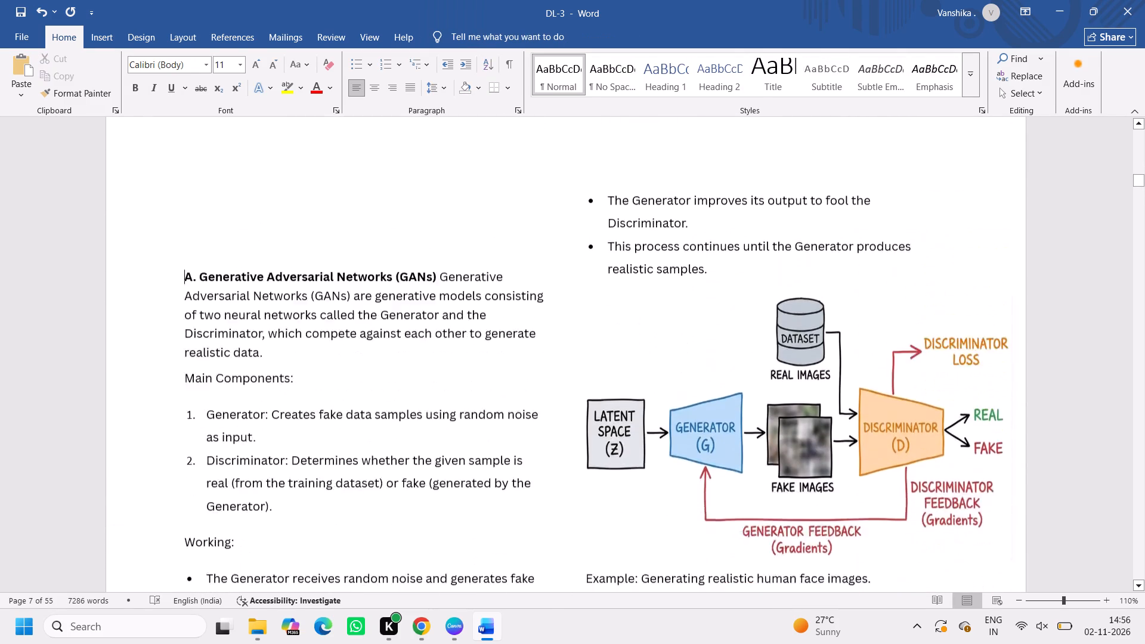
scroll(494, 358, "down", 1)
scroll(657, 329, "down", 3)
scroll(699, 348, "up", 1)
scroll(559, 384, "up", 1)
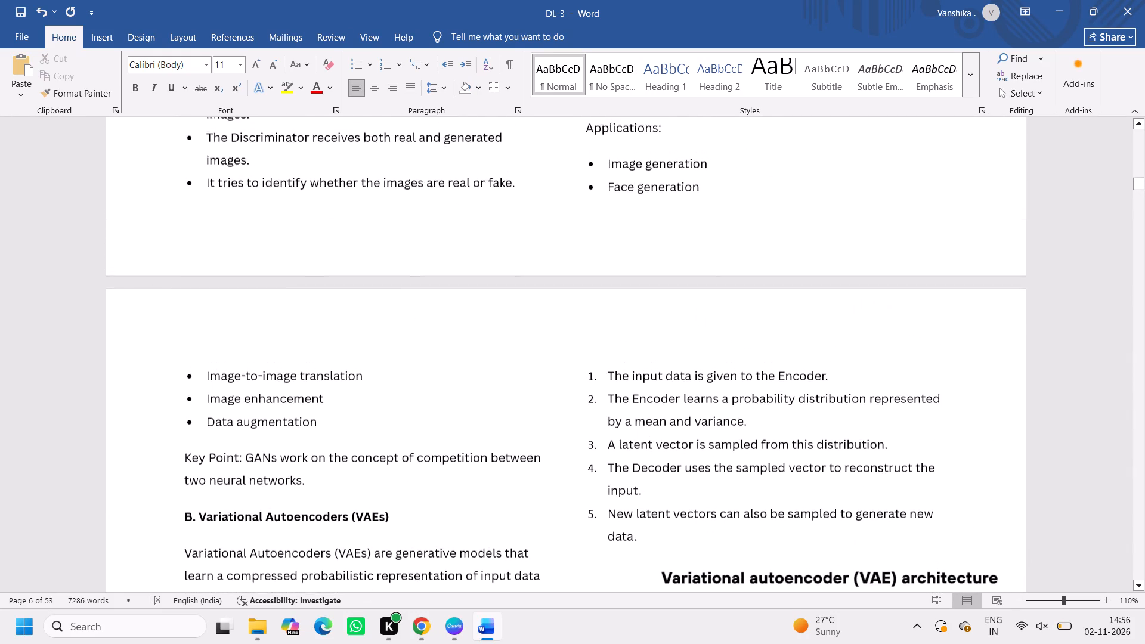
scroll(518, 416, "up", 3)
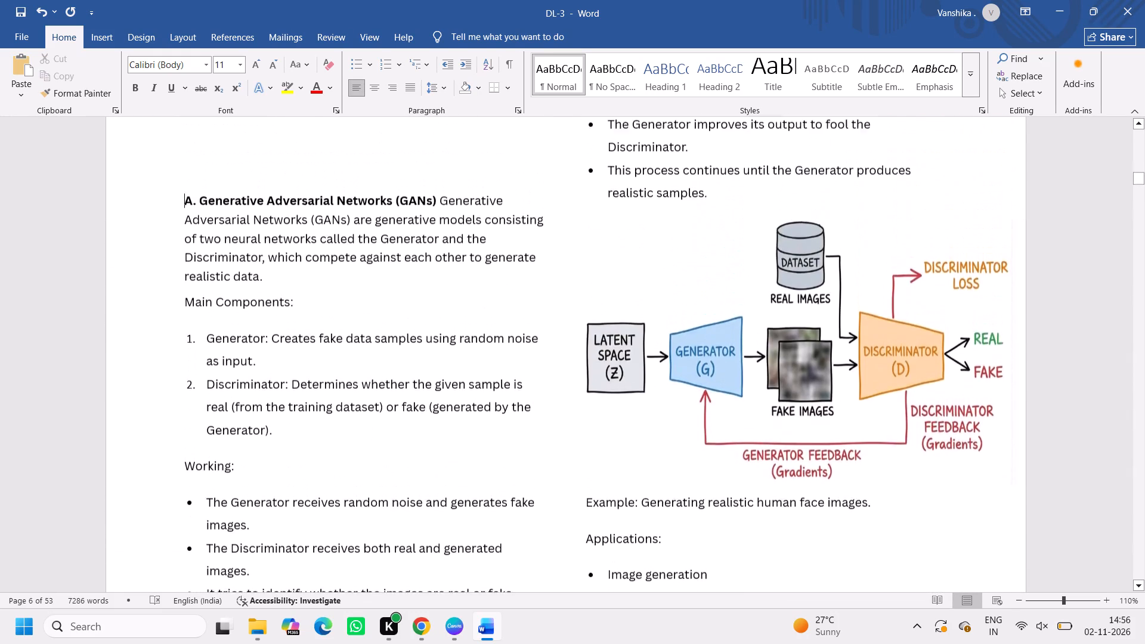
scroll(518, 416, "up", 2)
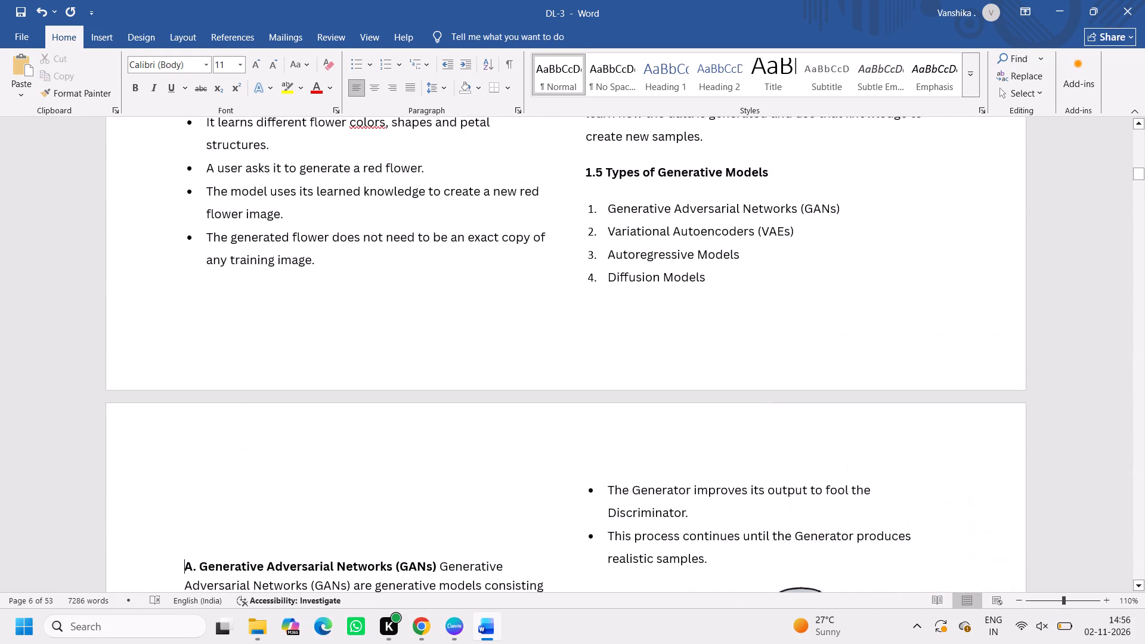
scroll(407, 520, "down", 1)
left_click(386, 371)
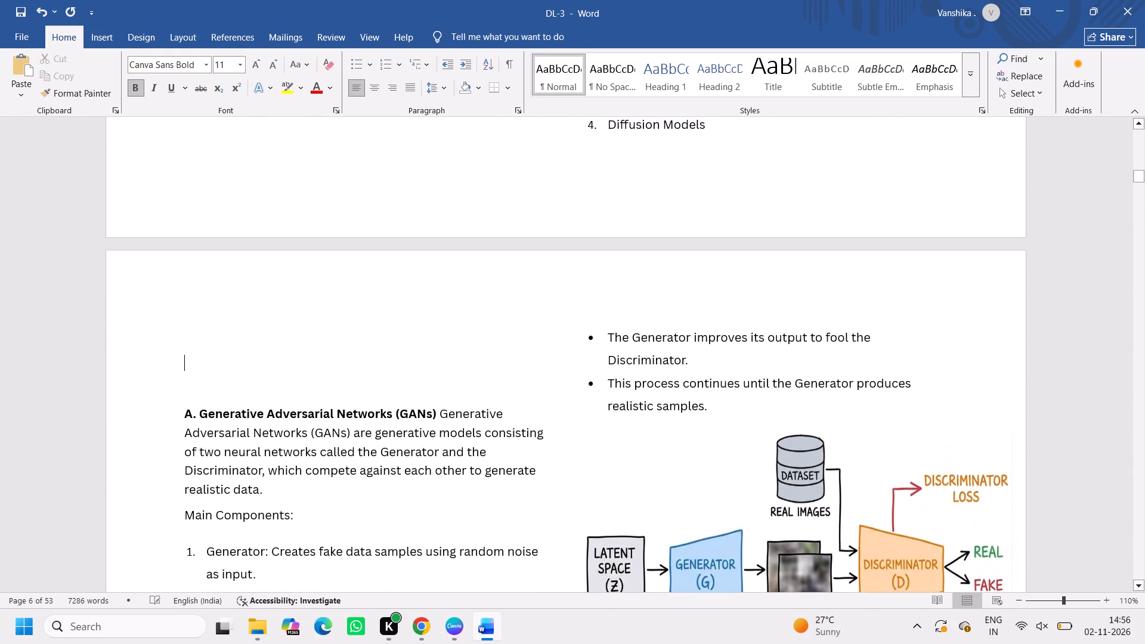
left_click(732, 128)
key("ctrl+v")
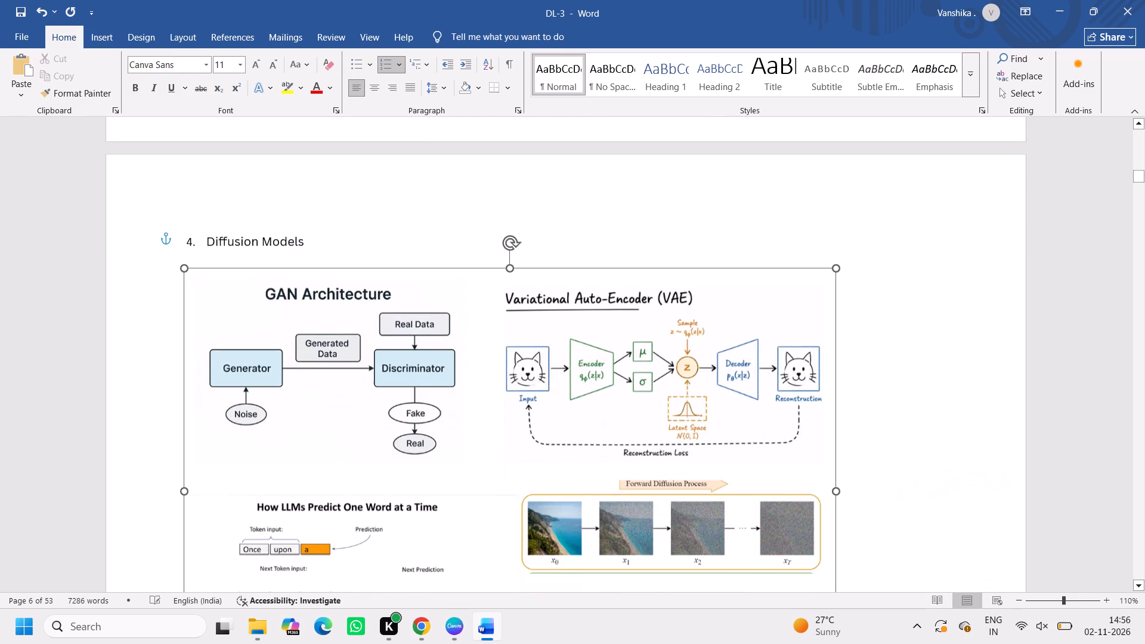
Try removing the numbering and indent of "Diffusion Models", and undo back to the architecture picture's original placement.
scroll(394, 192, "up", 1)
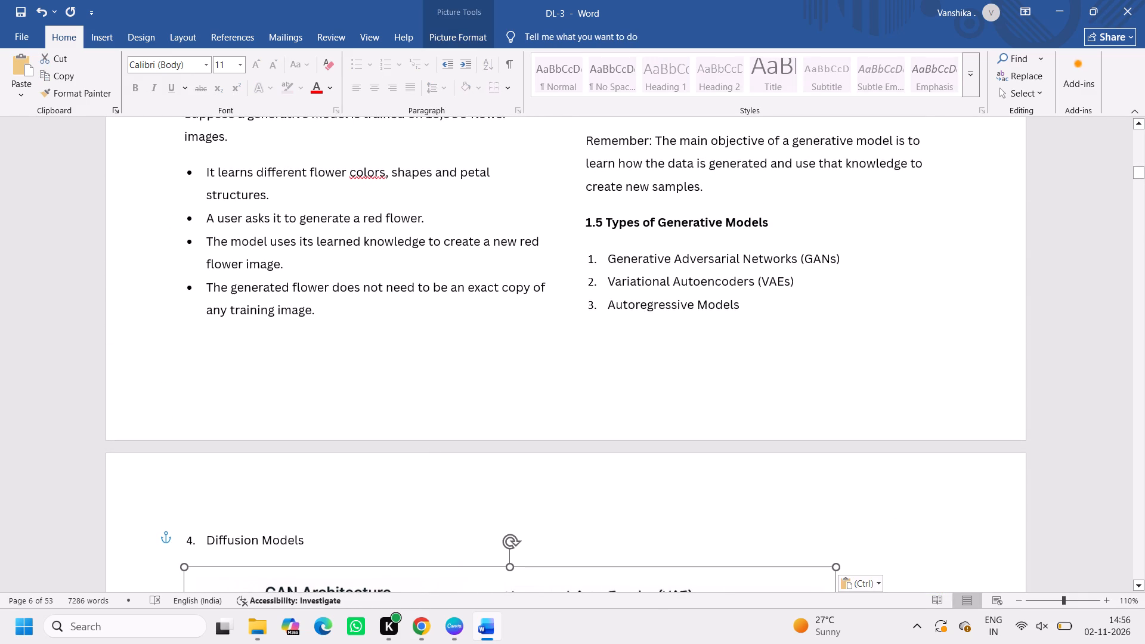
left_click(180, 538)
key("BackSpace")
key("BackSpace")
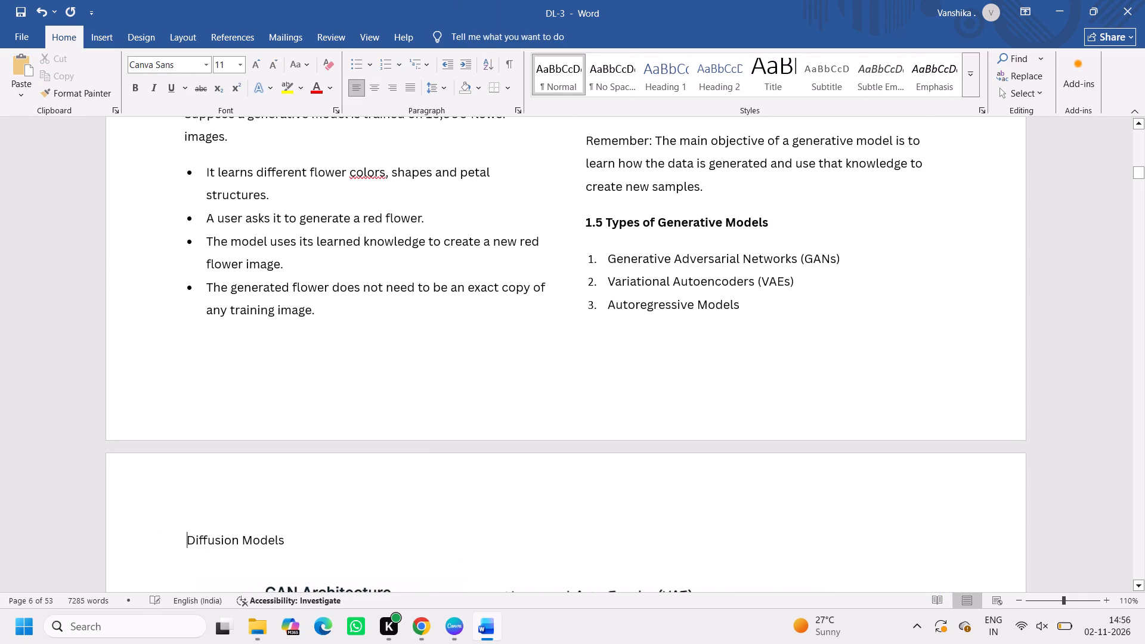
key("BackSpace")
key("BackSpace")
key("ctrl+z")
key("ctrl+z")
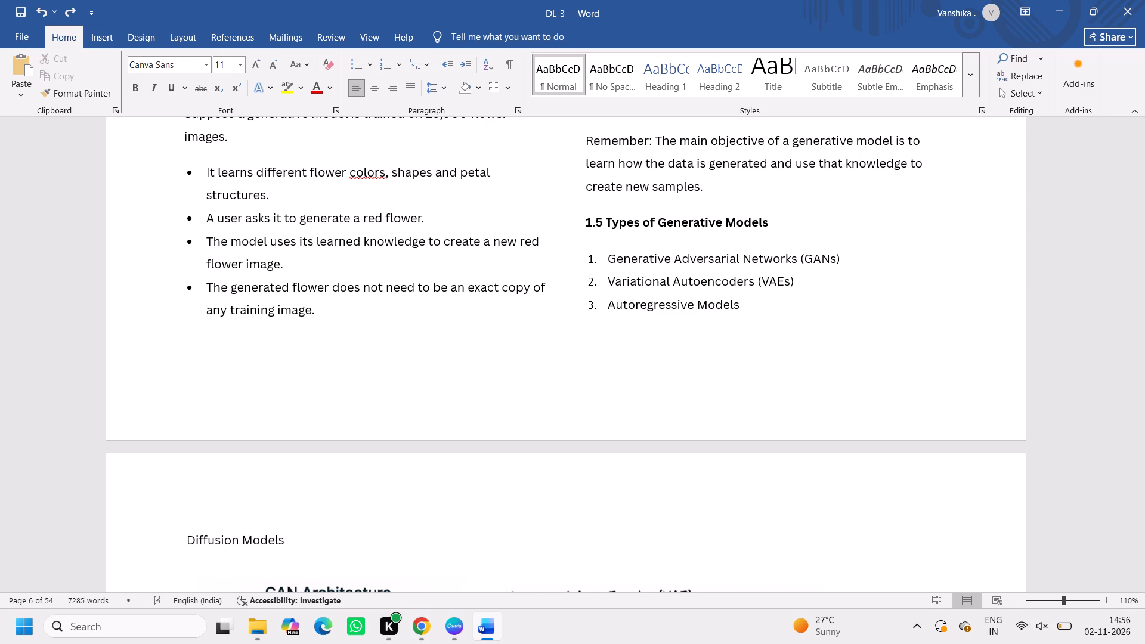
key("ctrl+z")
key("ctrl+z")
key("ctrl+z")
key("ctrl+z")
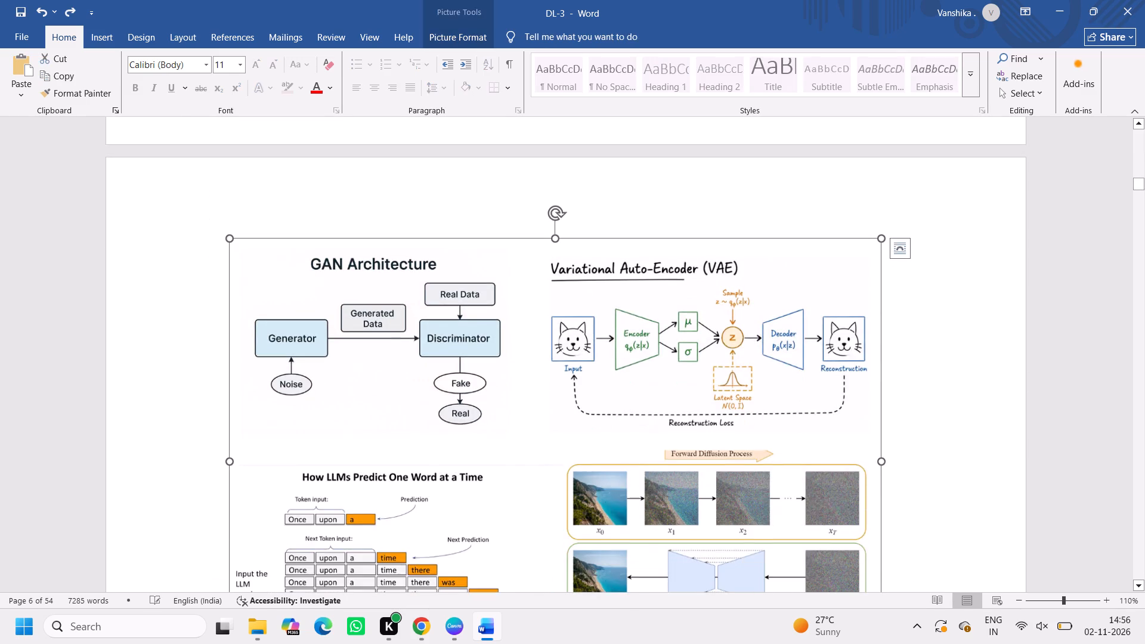
Slightly reduce the height of the "Mathematical Understanding" picture by moving its lower edge up.
scroll(327, 527, "up", 4)
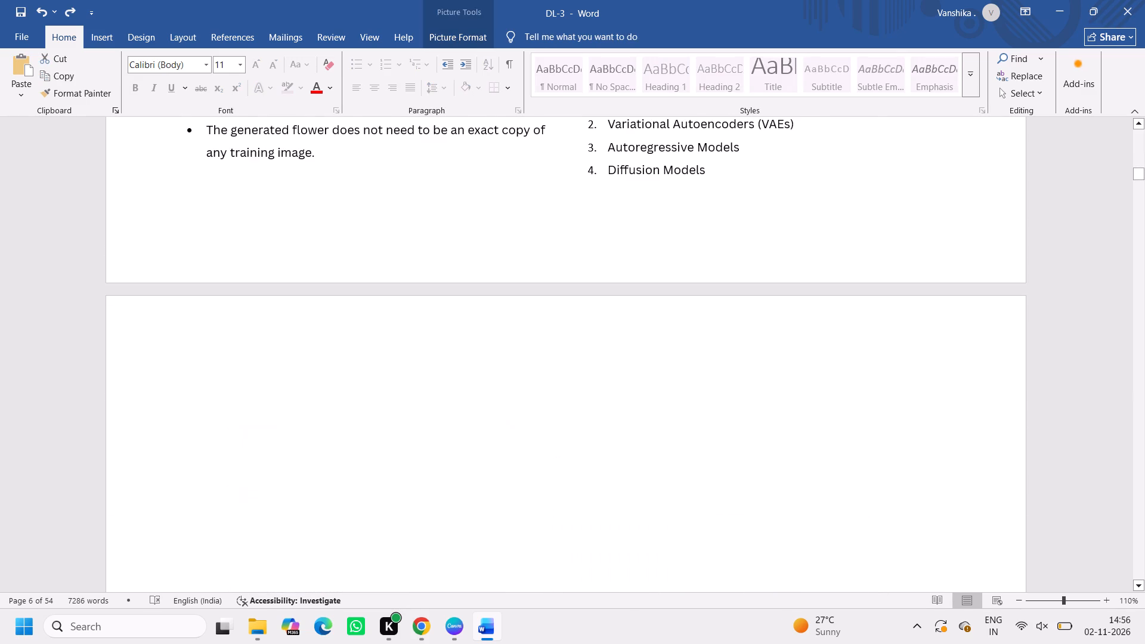
scroll(437, 404, "up", 1)
scroll(614, 312, "up", 1)
left_click(719, 326)
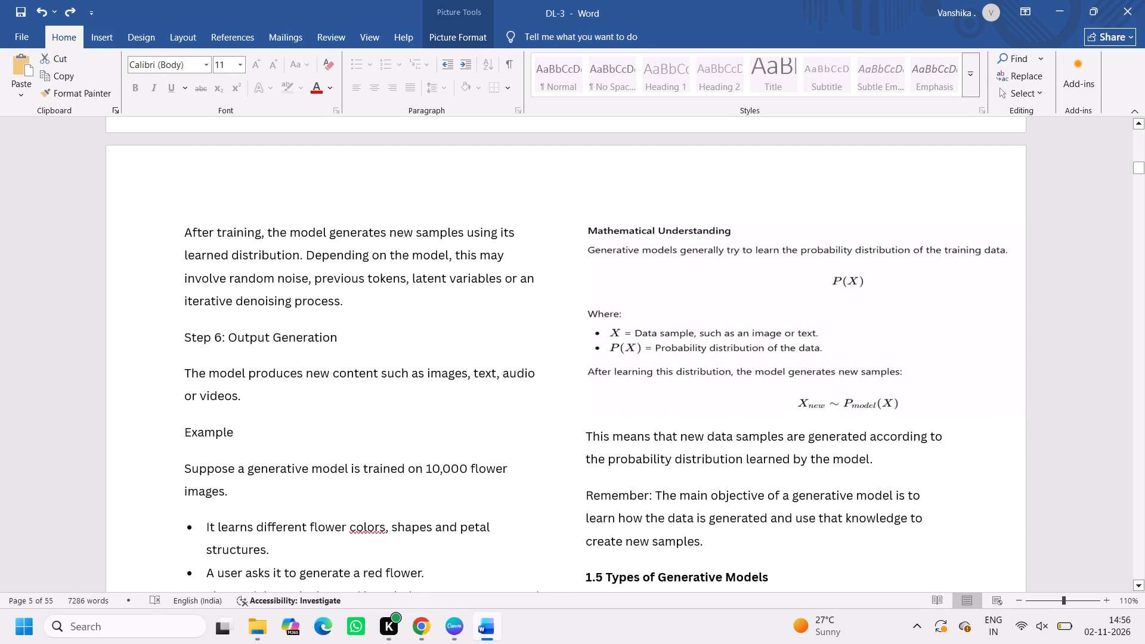
left_click_drag(810, 419, 811, 411)
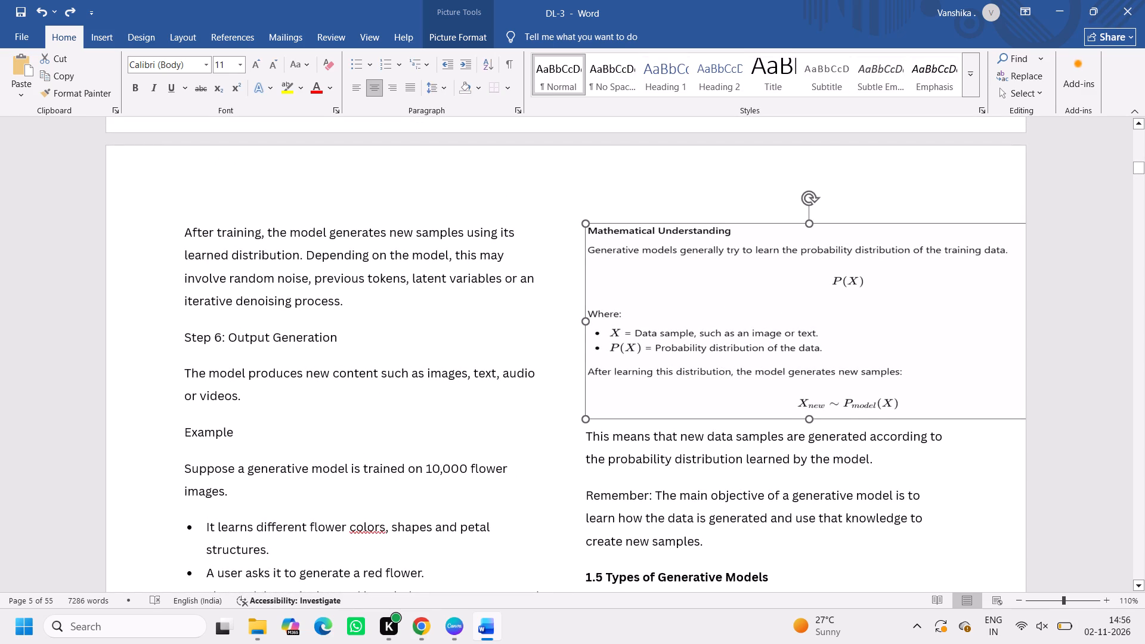
left_click_drag(811, 411, 813, 401)
scroll(809, 470, "down", 2)
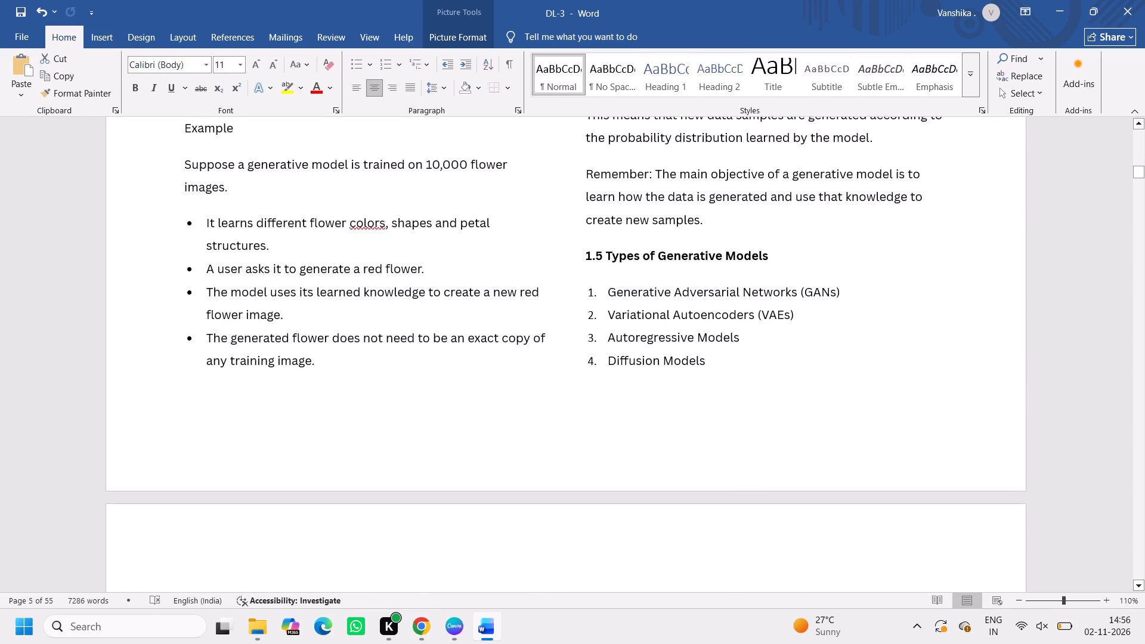
Insert a blank line before heading "A. Generative Adversarial Networks (GANs)" to shift it out of the second column.
scroll(650, 546, "down", 3)
left_click(661, 445)
scroll(661, 445, "down", 1)
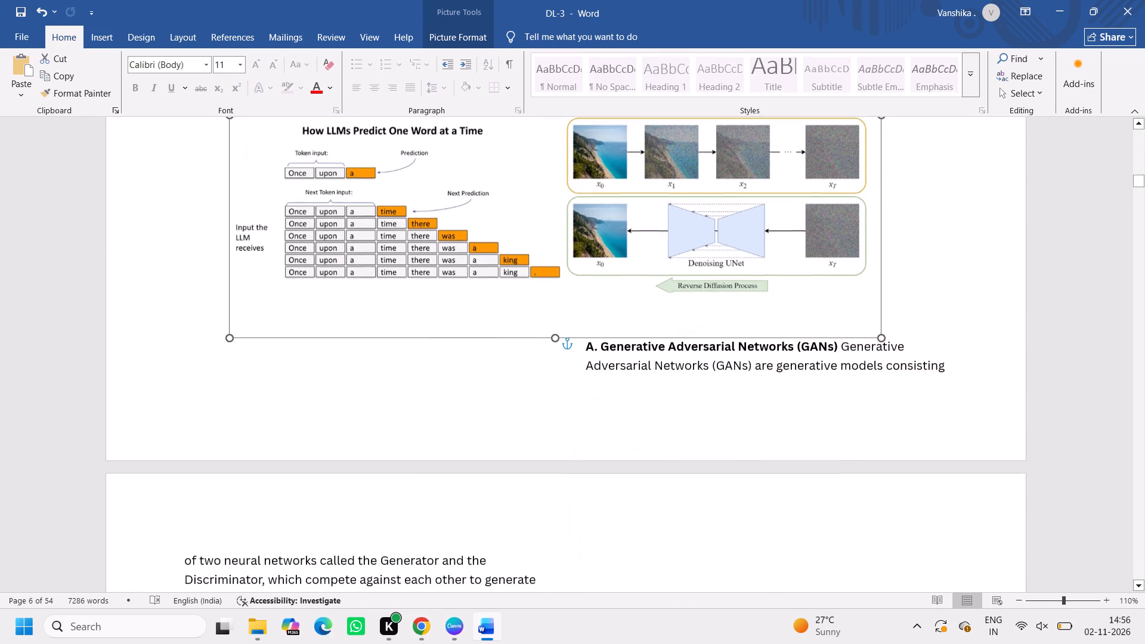
left_click(588, 345)
key("Return")
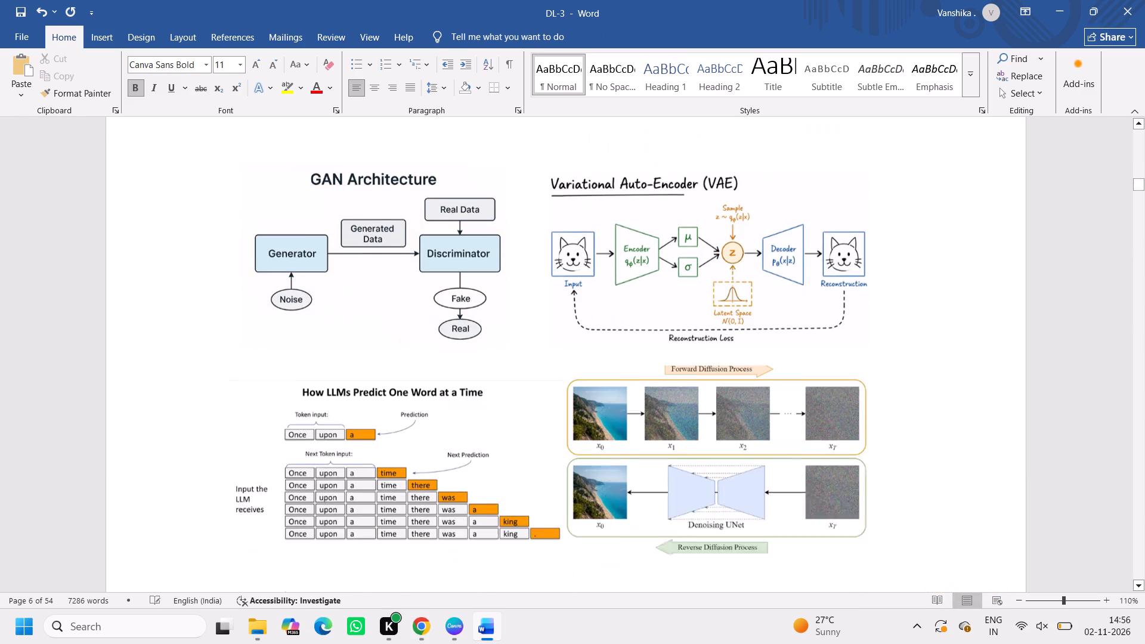
Copy the four-diagram architecture picture and paste it onto the blank page 6 before it.
left_click(625, 310)
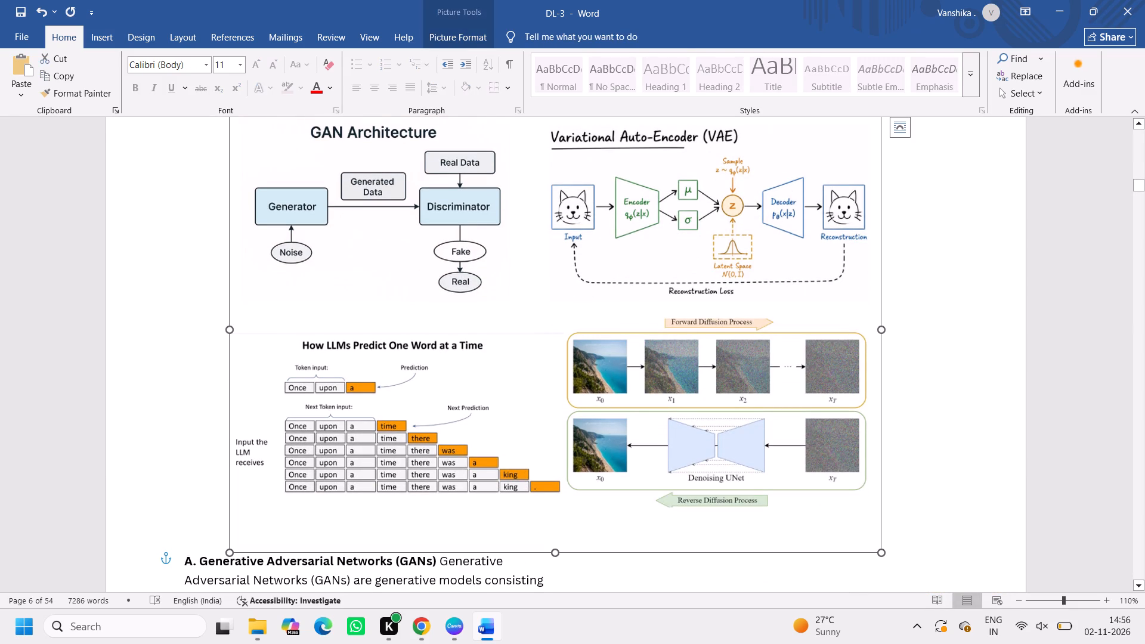
key("ctrl+c")
scroll(625, 310, "up", 3)
left_click(608, 229)
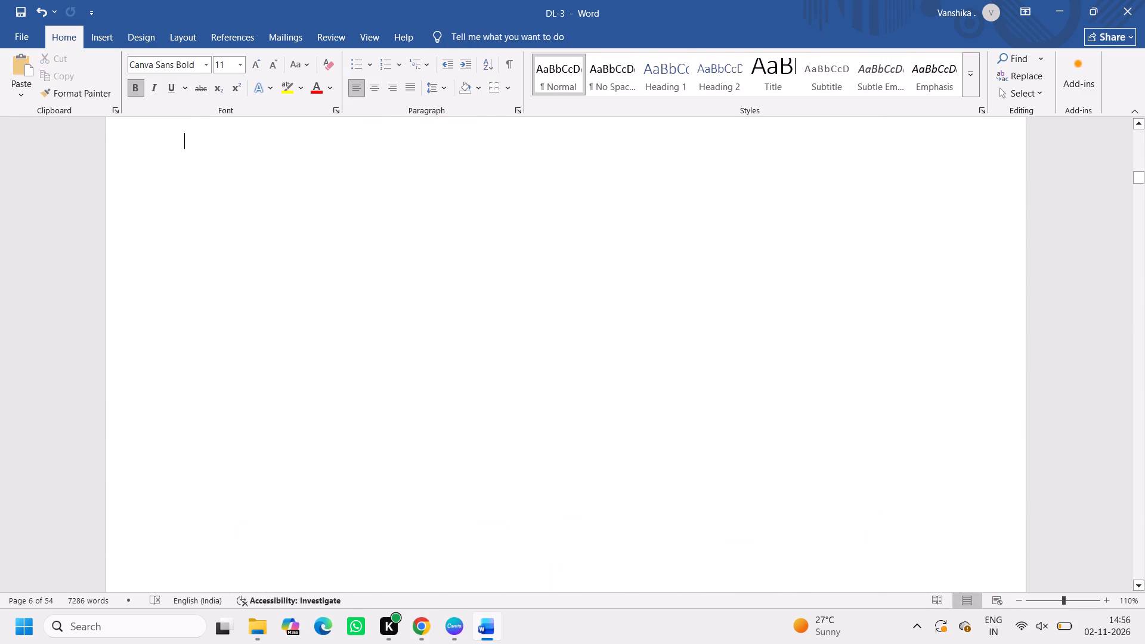
key("ctrl+v")
Delete the original architecture picture that sits above heading "A. Generative Adversarial Networks (GANs)", keeping the pasted copy.
scroll(726, 375, "down", 1)
left_click(640, 508)
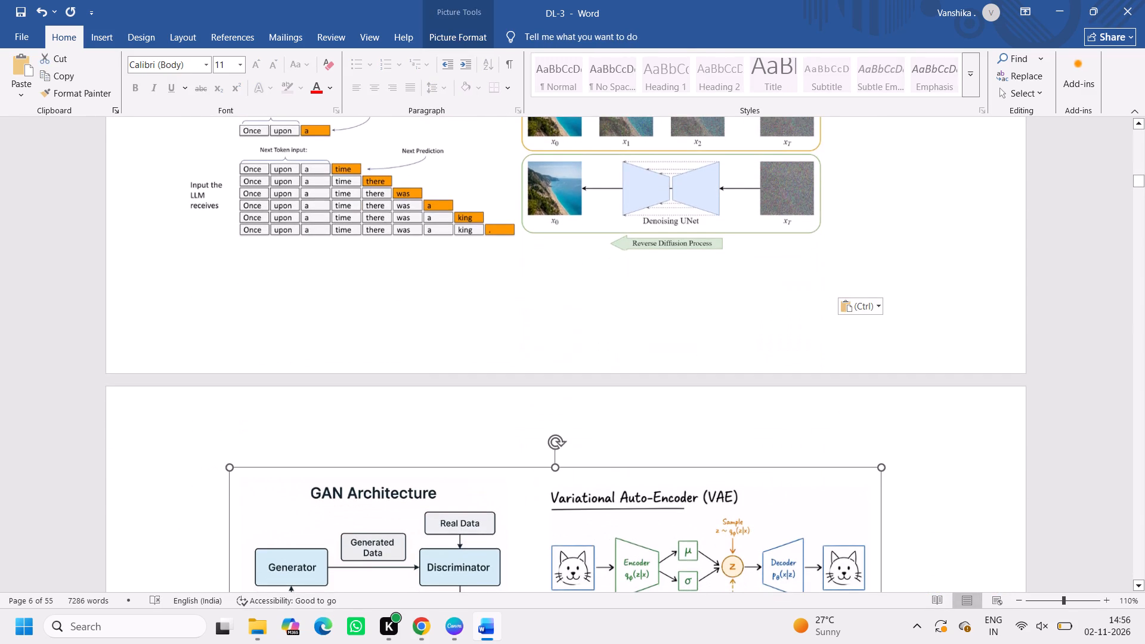
key("Return")
key("BackSpace")
scroll(650, 490, "up", 2)
scroll(650, 490, "down", 1)
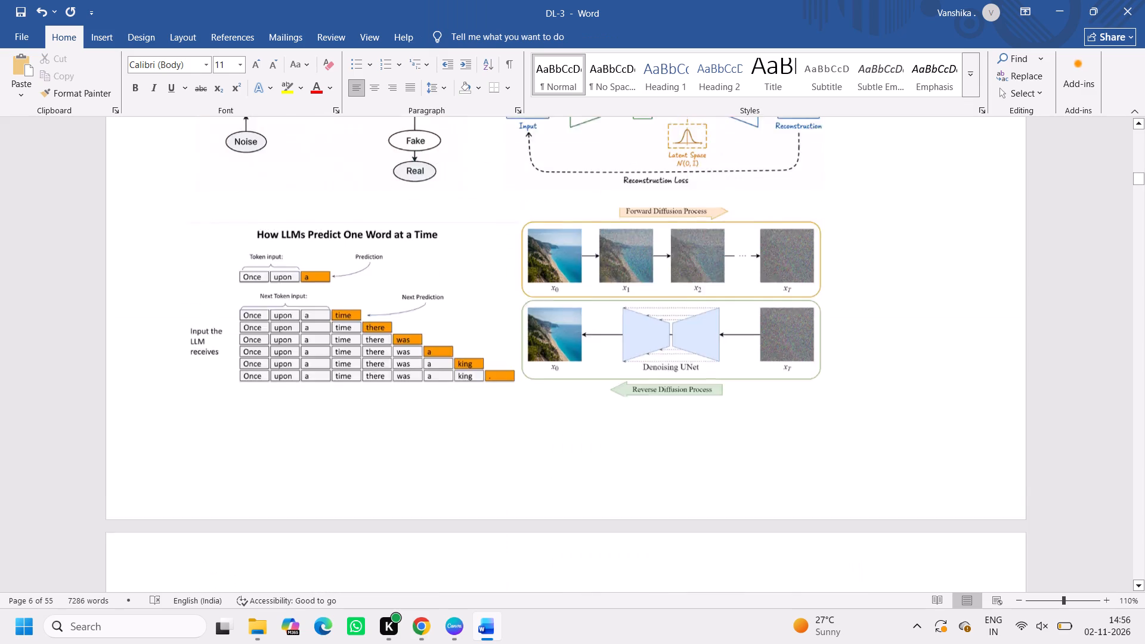
scroll(650, 490, "down", 1)
left_click(673, 306)
key("BackSpace")
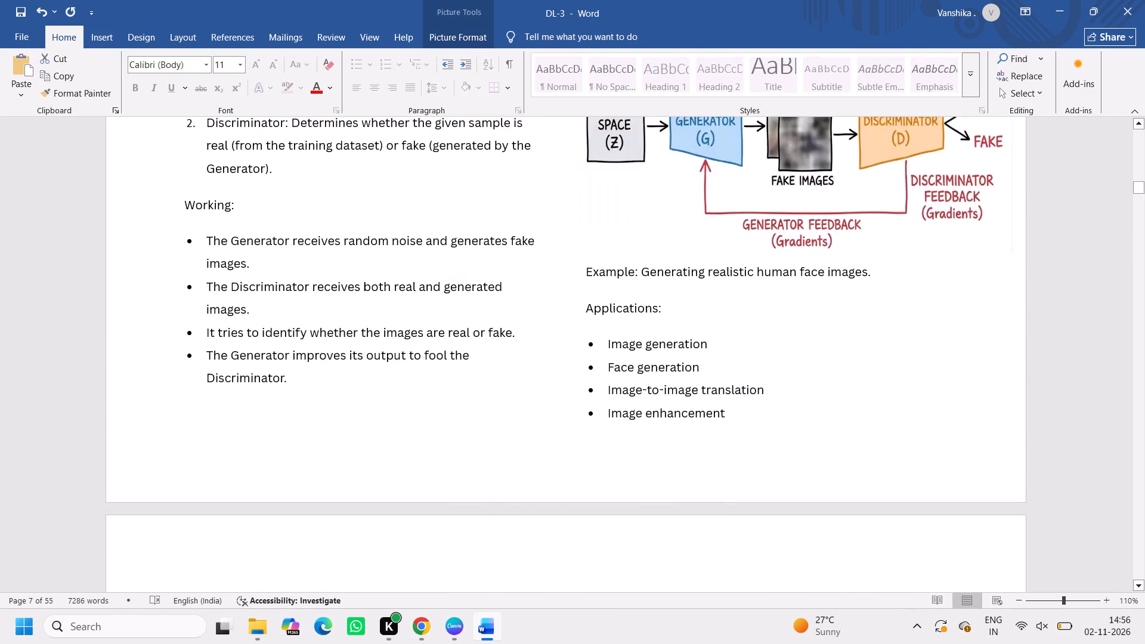
Reposition the pasted architecture picture on page 6 and stretch its four edges outward to fill the page.
scroll(686, 404, "up", 4)
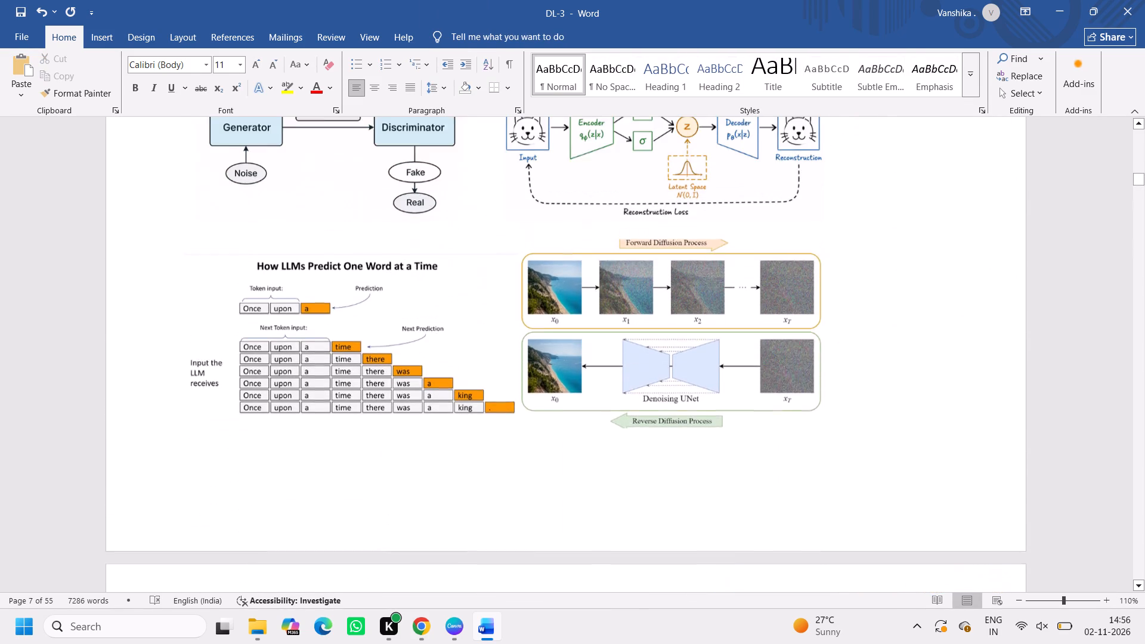
left_click_drag(641, 340, 719, 376)
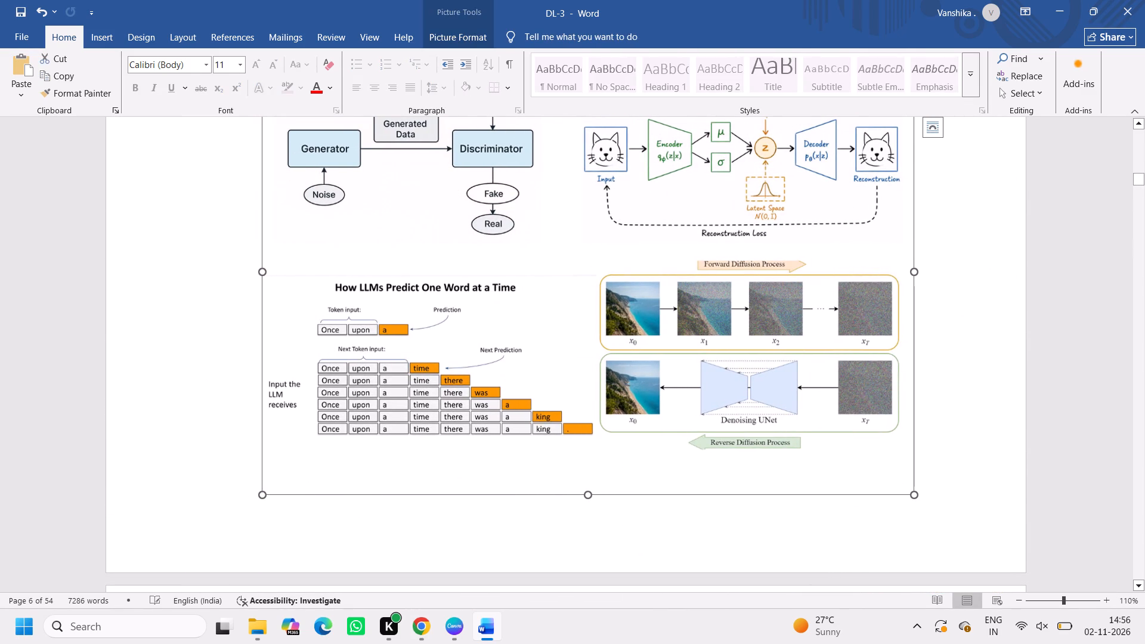
left_click_drag(589, 498, 608, 587)
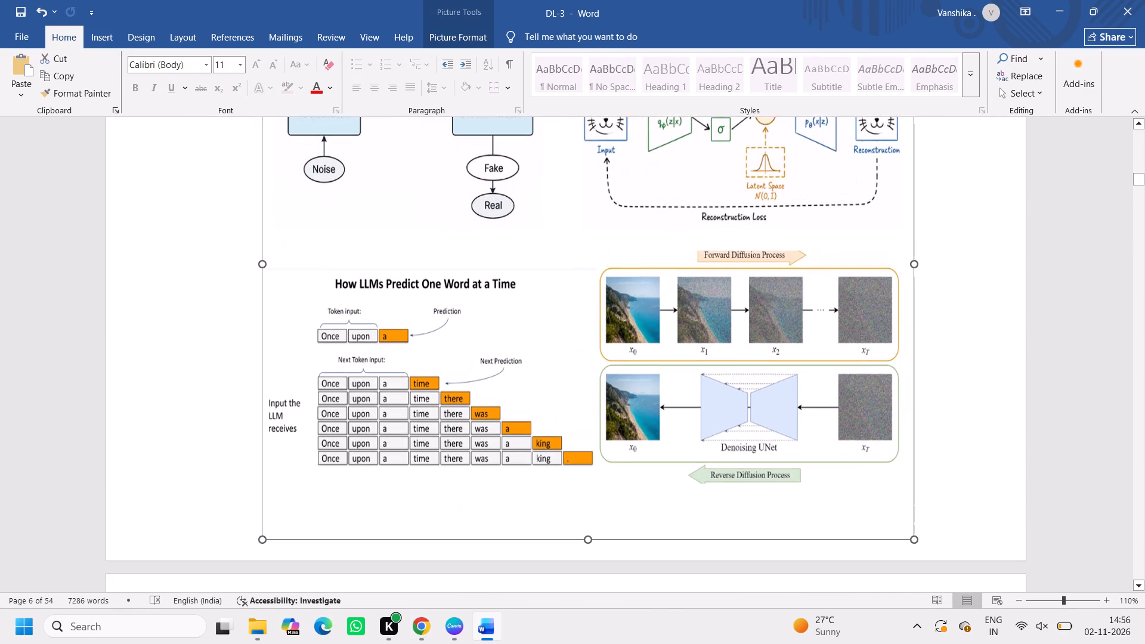
left_click_drag(608, 587, 608, 587)
scroll(618, 472, "up", 1)
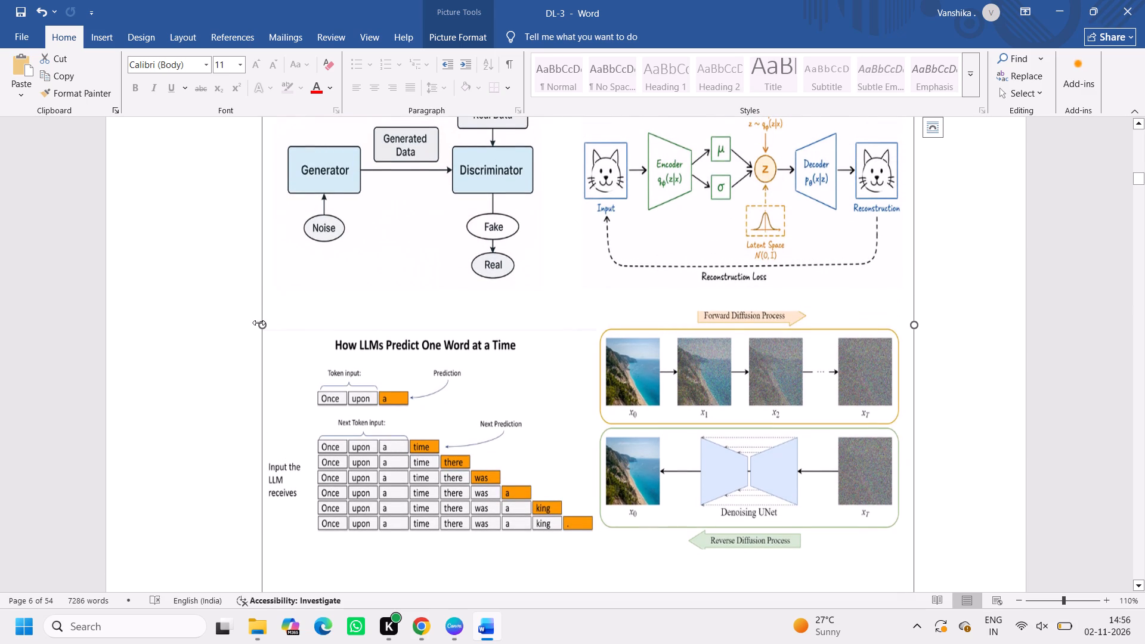
left_click_drag(259, 323, 177, 329)
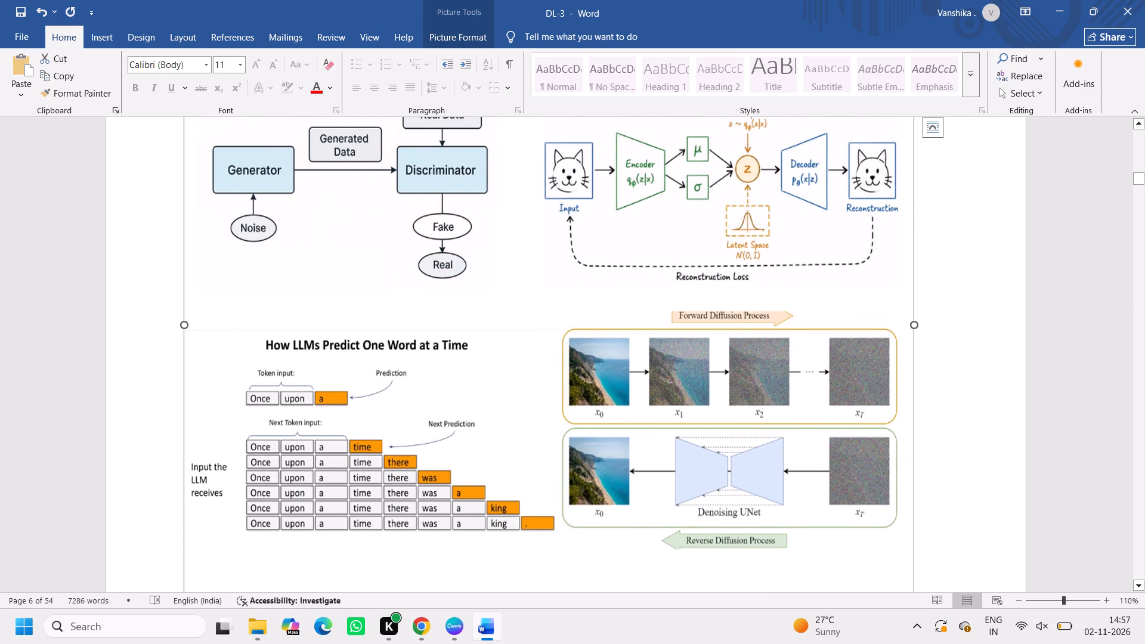
left_click_drag(912, 329, 998, 336)
scroll(779, 318, "up", 1)
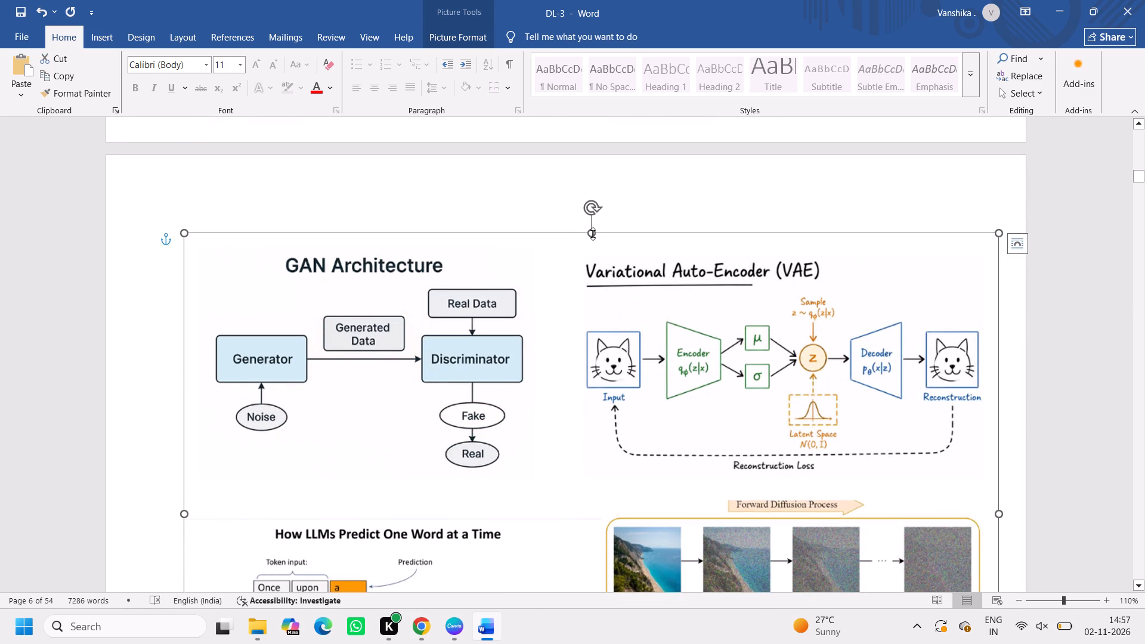
left_click_drag(595, 235, 593, 212)
scroll(658, 347, "down", 1)
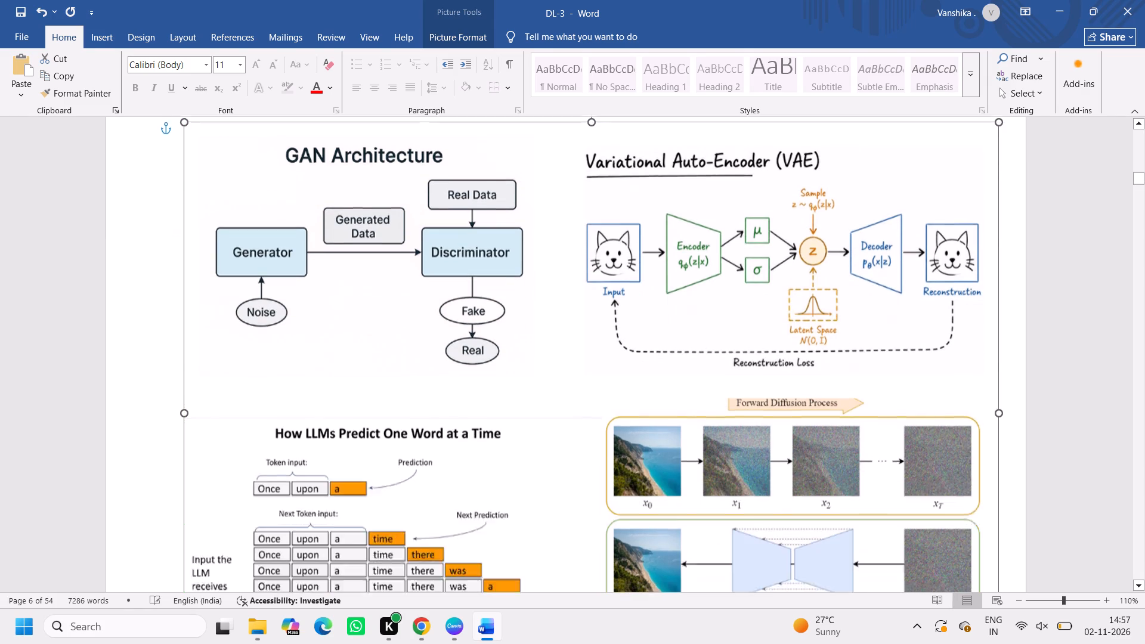
scroll(658, 347, "down", 1)
left_click(1063, 392)
Remove the blank lines above heading "A. Generative Adversarial Networks (GANs)" while keeping it at the top of page 7.
scroll(870, 380, "down", 2)
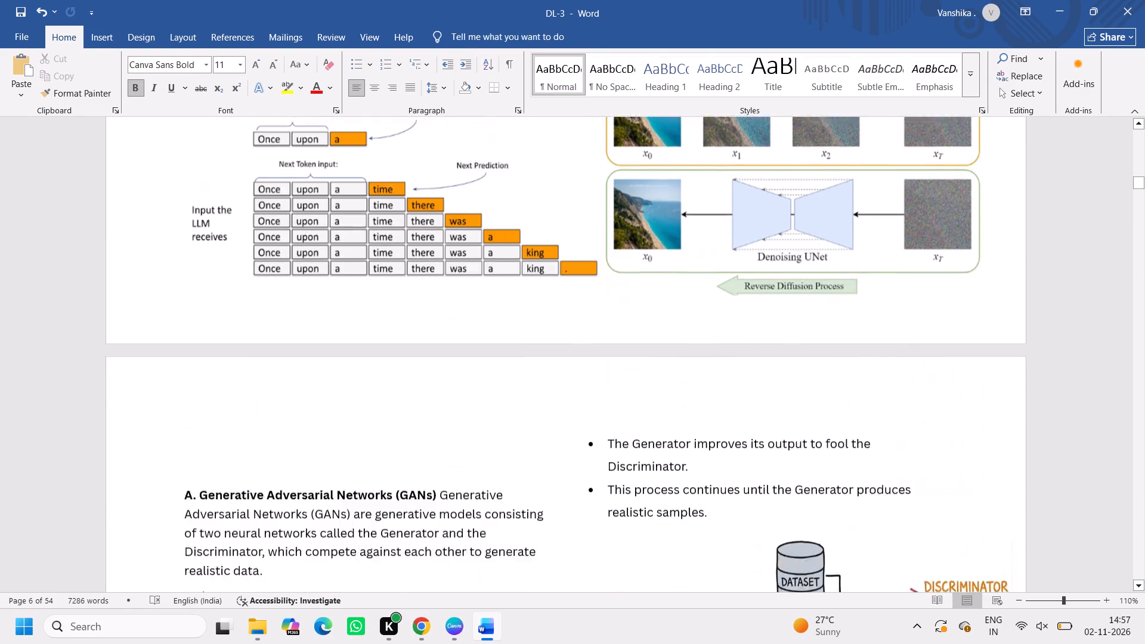
scroll(870, 380, "down", 1)
left_click(183, 418)
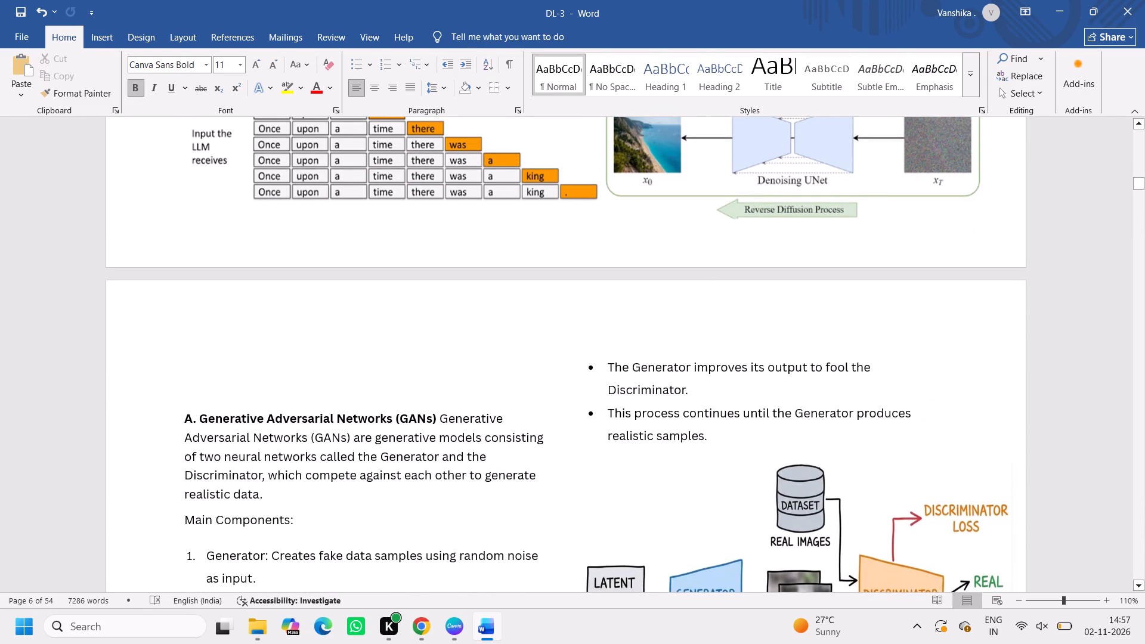
key("bracketright")
key("BackSpace")
key("BackSpace")
key("BackSpace")
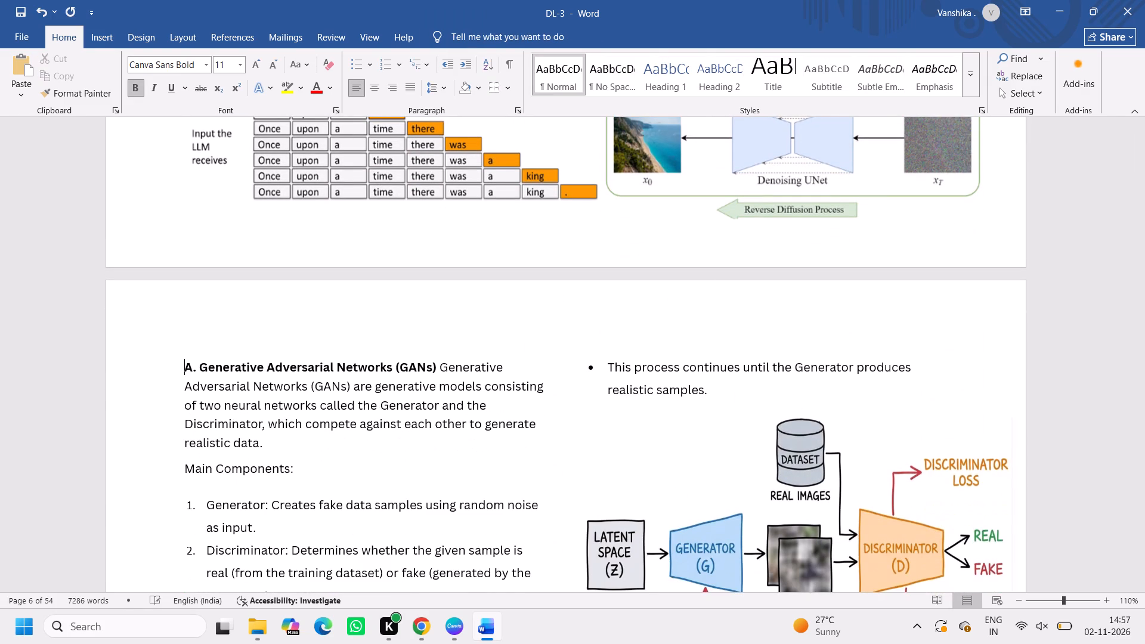
key("BackSpace")
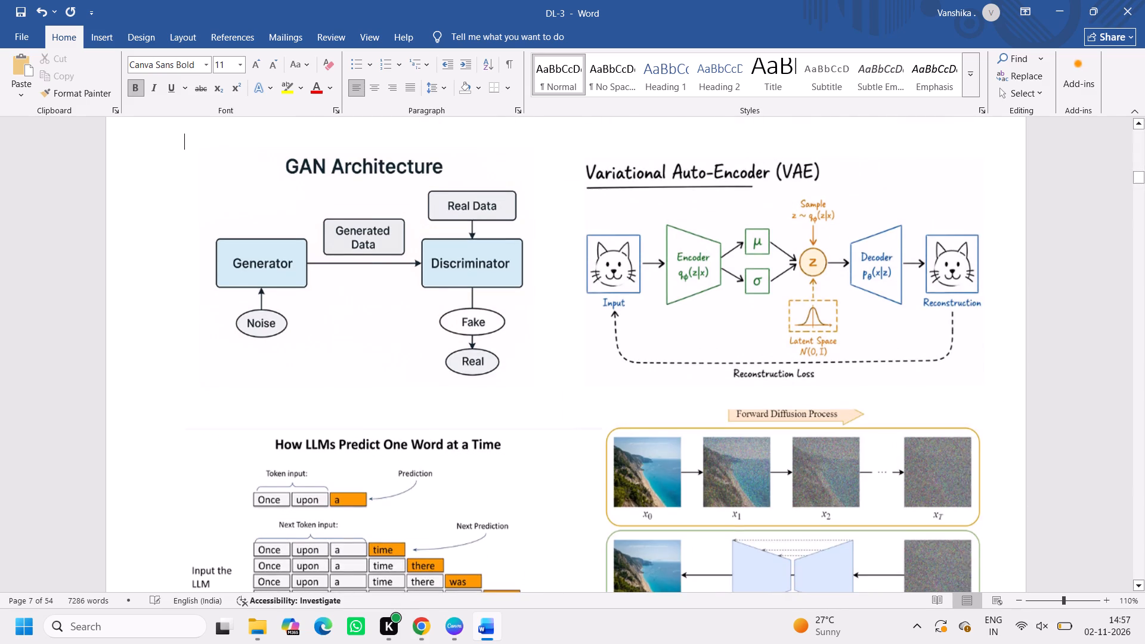
key("Return")
Slightly reduce the height of the GAN generator-discriminator diagram by moving its lower edge up.
scroll(384, 488, "down", 2)
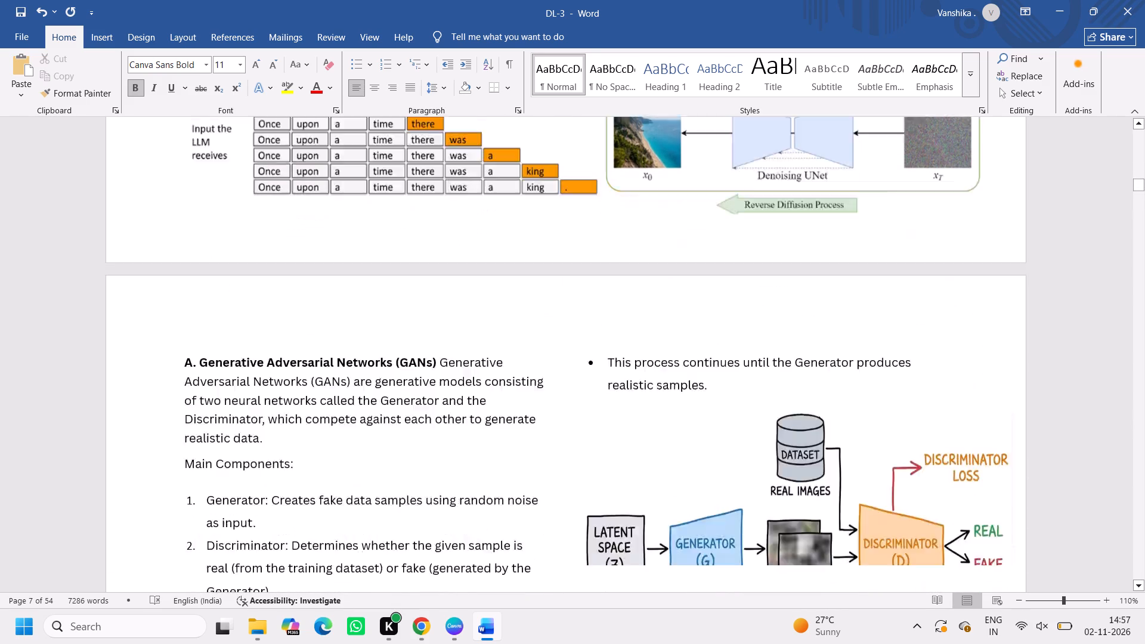
scroll(384, 488, "down", 1)
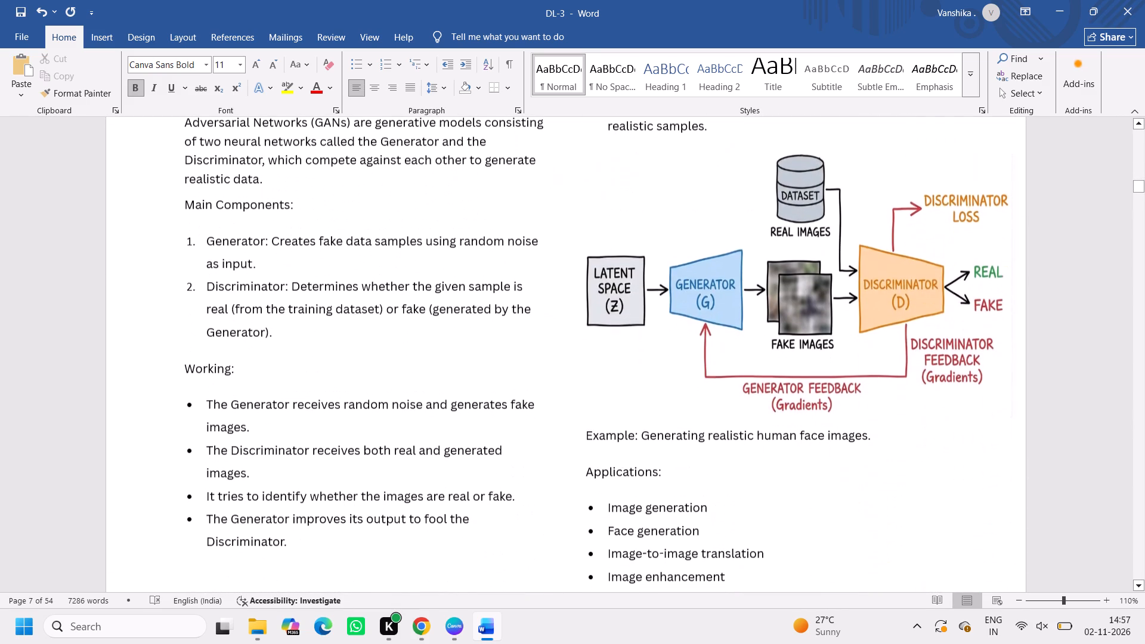
scroll(719, 494, "down", 2)
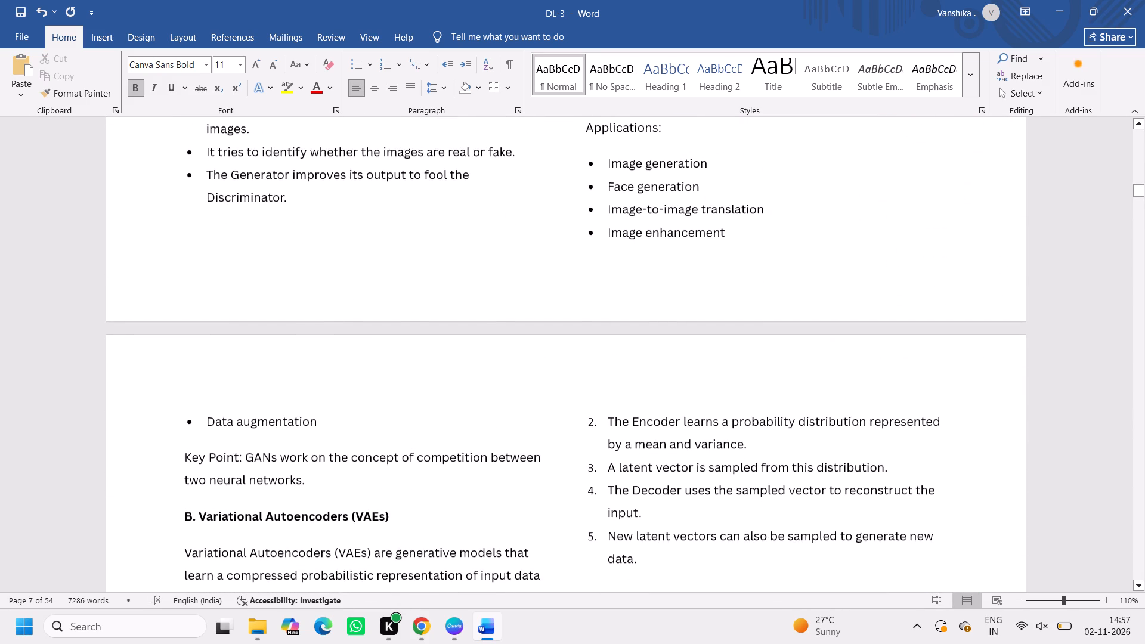
scroll(773, 376, "up", 1)
left_click(795, 271)
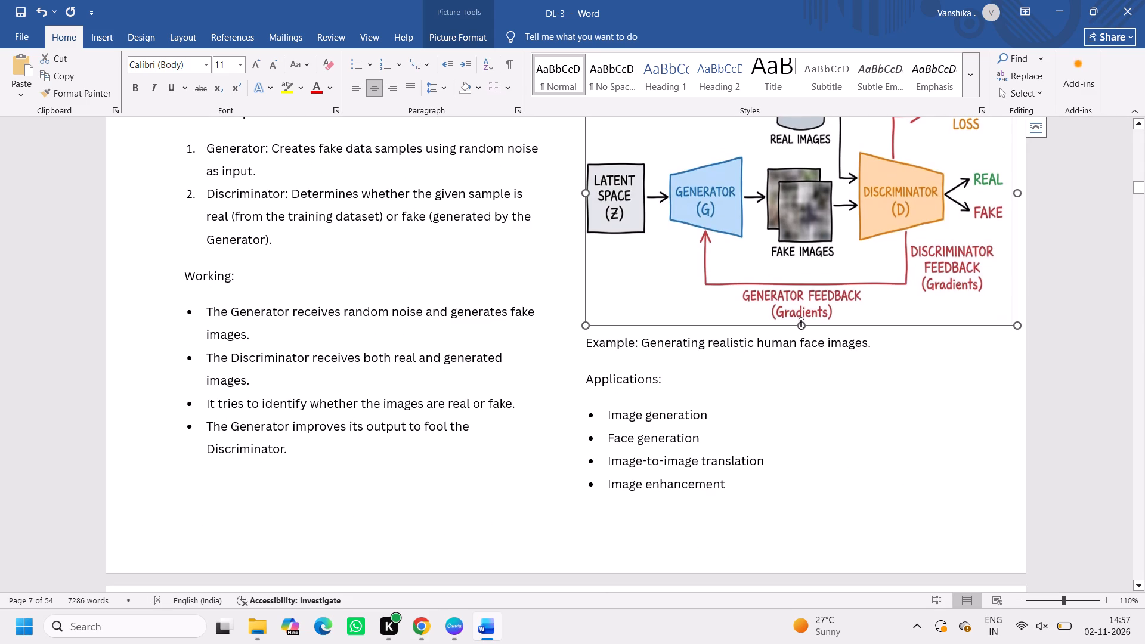
left_click_drag(801, 323, 802, 301)
Join the bullet "This process continues until the Generator produces realistic samples." to the end of the preceding Working bullet.
scroll(785, 423, "down", 1)
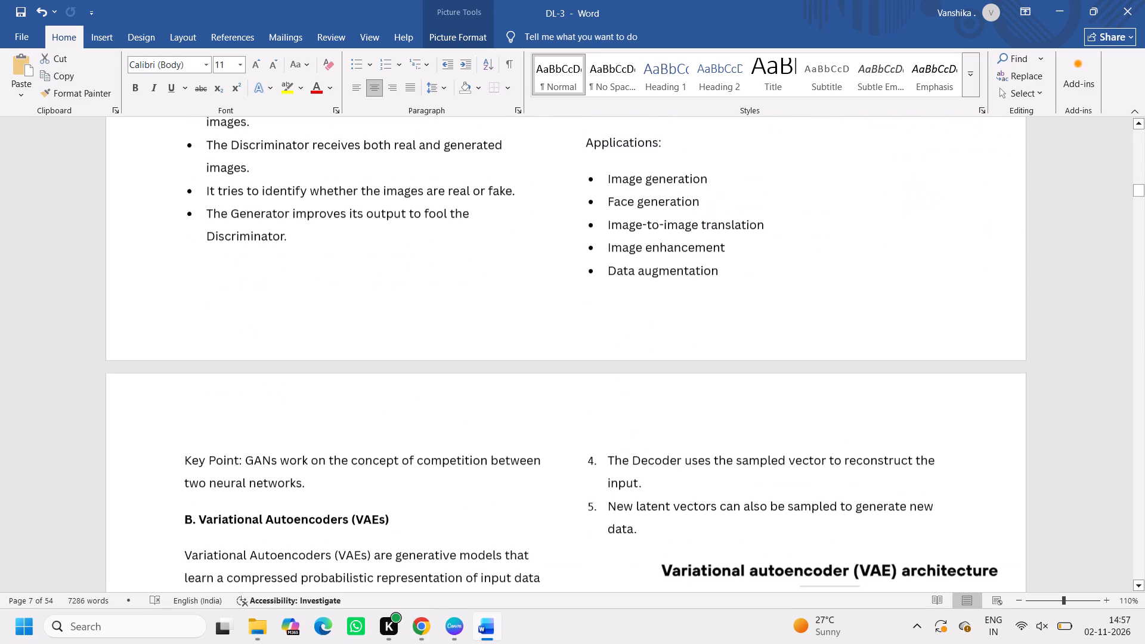
scroll(785, 423, "down", 1)
scroll(450, 393, "up", 1)
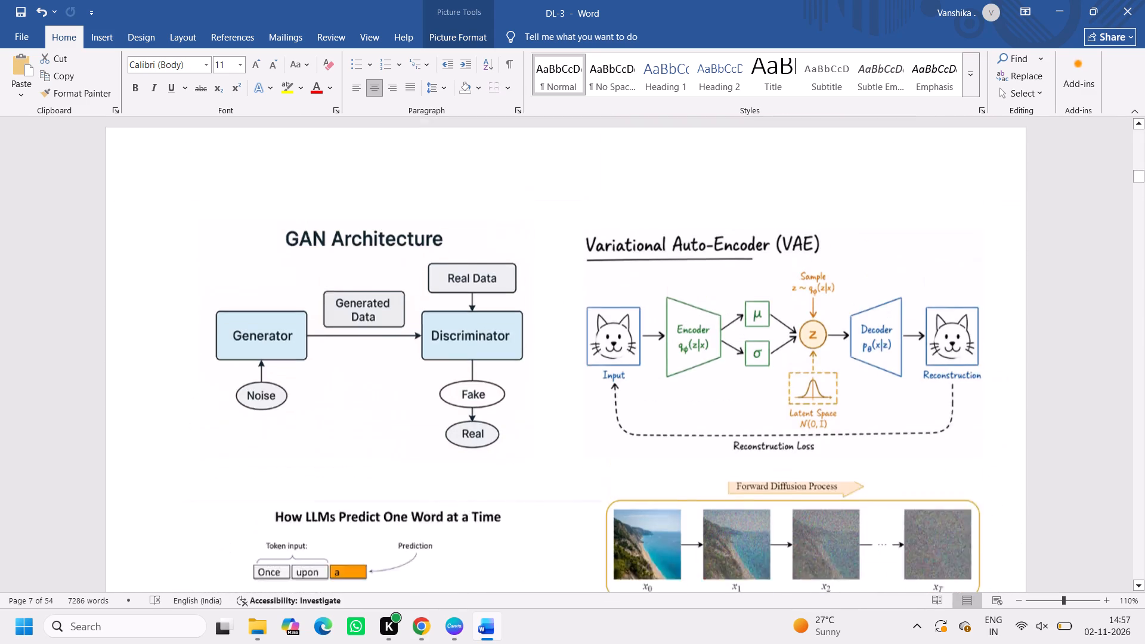
scroll(450, 393, "down", 4)
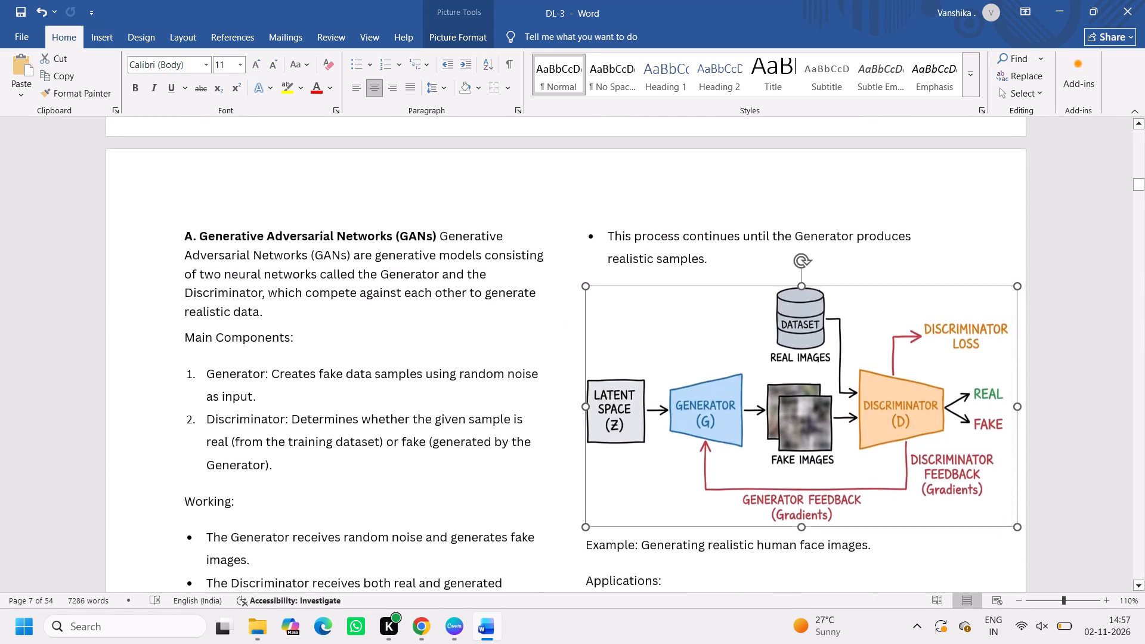
scroll(544, 274, "down", 1)
scroll(271, 246, "right", 1)
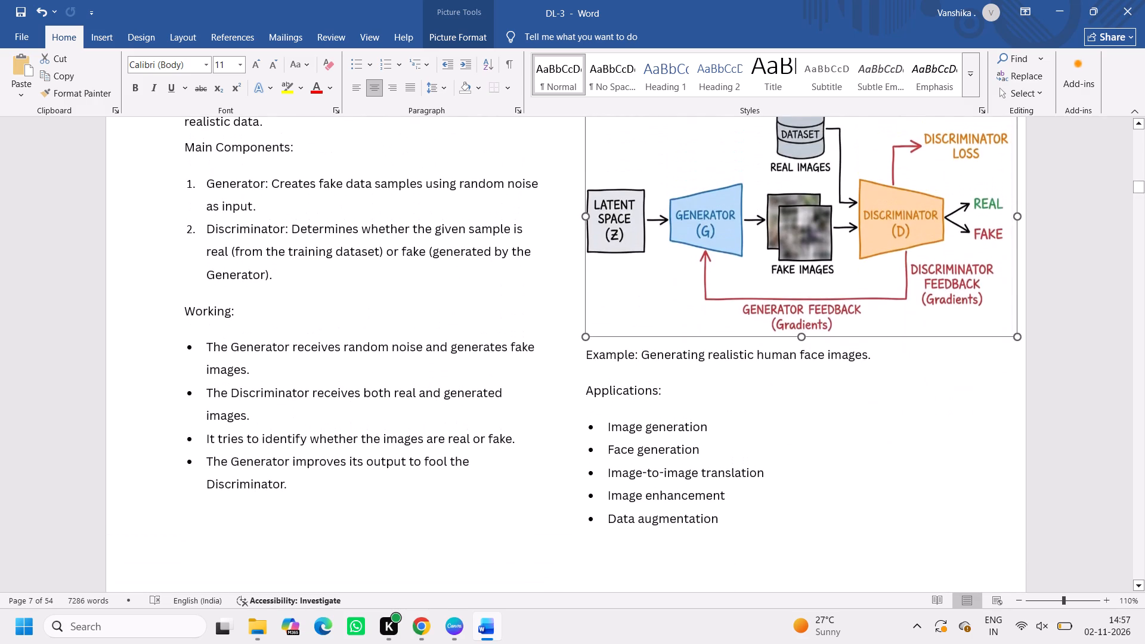
scroll(379, 295, "up", 1)
left_click(604, 260)
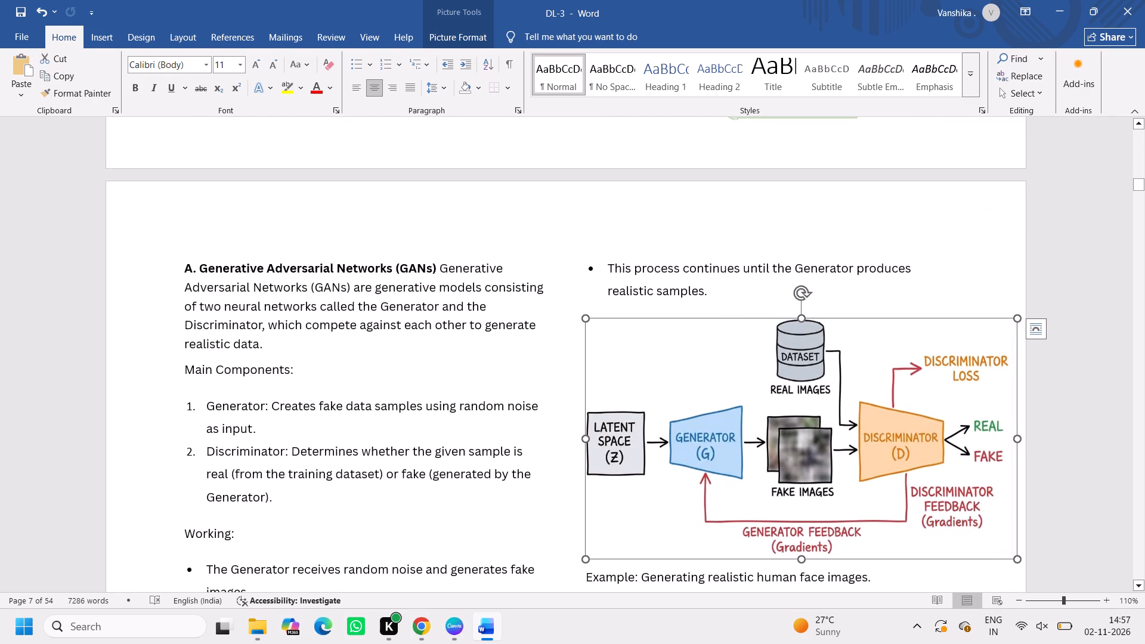
key("BackSpace")
key("BackSpace")
key("BackSpace")
key("BackSpace")
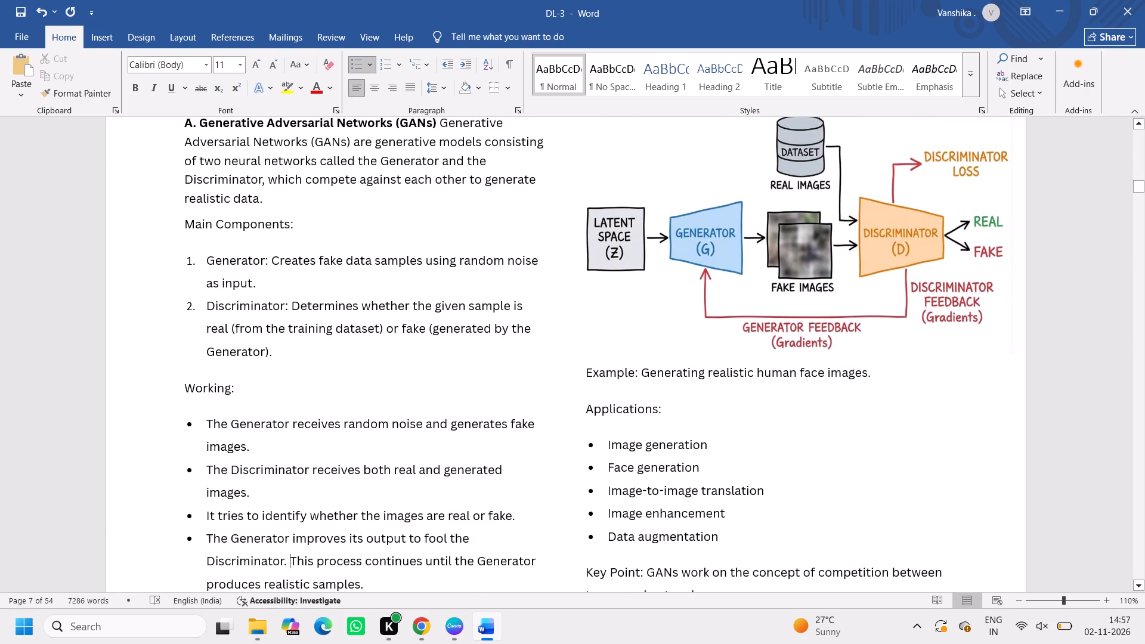
Join the line "Main Components:" to the end of the introductory GAN paragraph.
left_click(185, 222)
key("BackSpace")
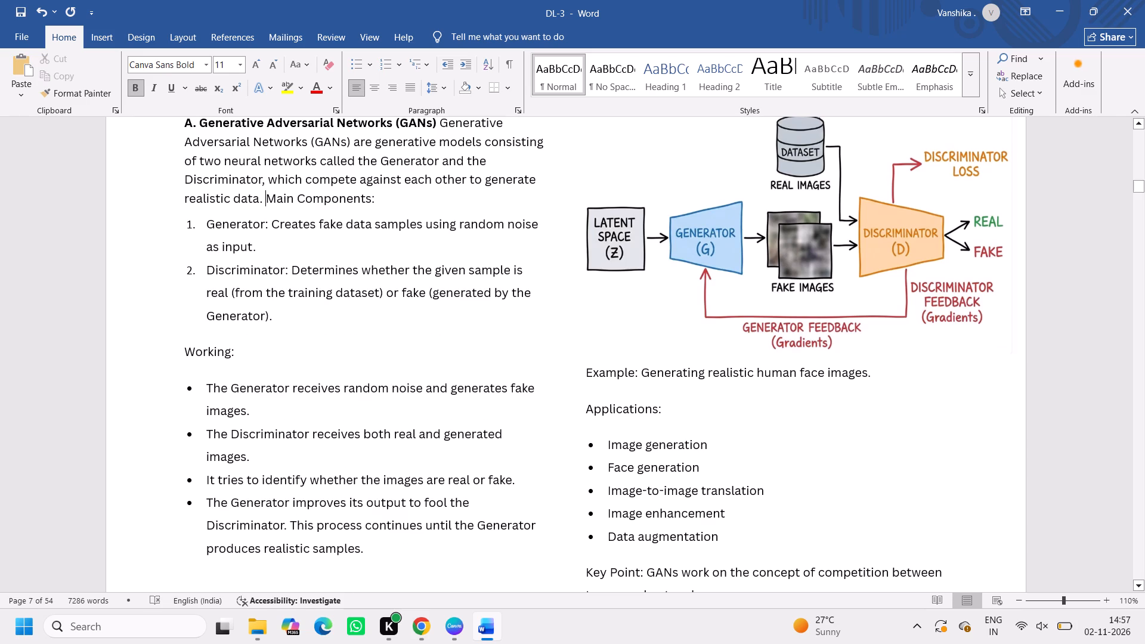
Split "This process continues until the Generator produces realistic samples." onto its own line below the list, without bullet or bullet indent.
left_click(287, 524)
key("Return")
key("BackSpace")
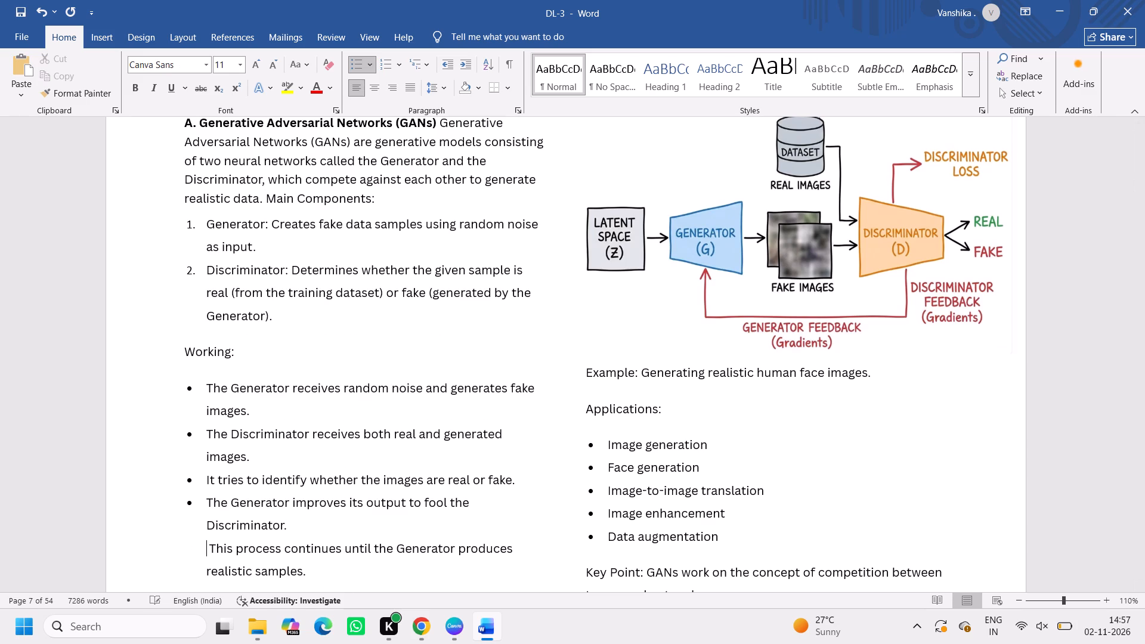
key("BackSpace")
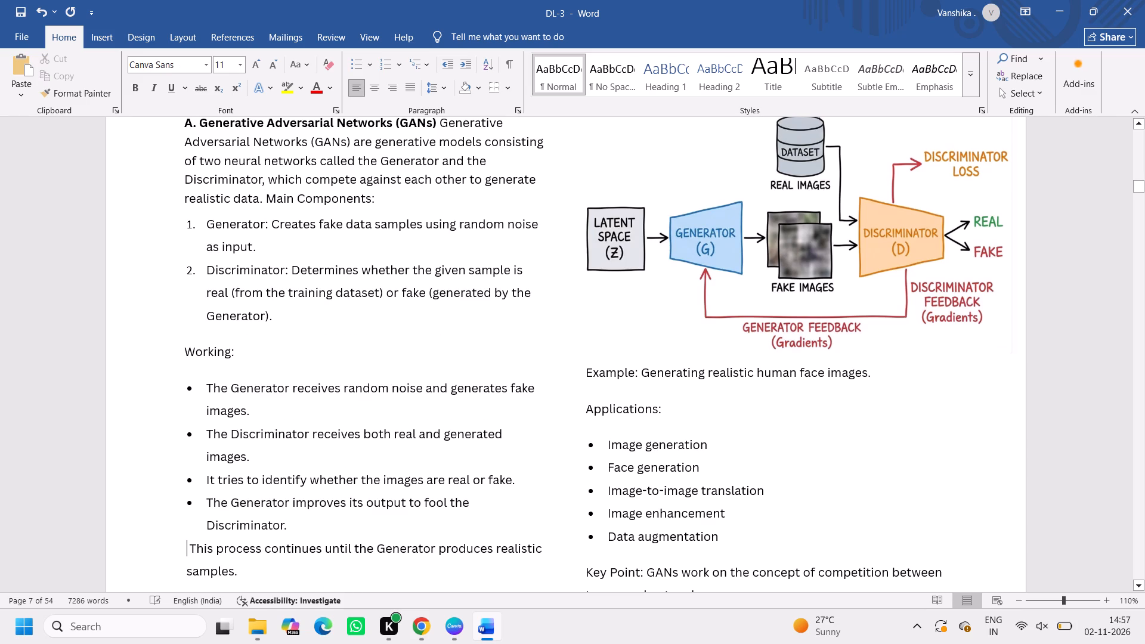
Remove the number from item 5 "New latent vectors can also be sampled to generate new data." in the VAE Working list.
scroll(410, 530, "down", 2)
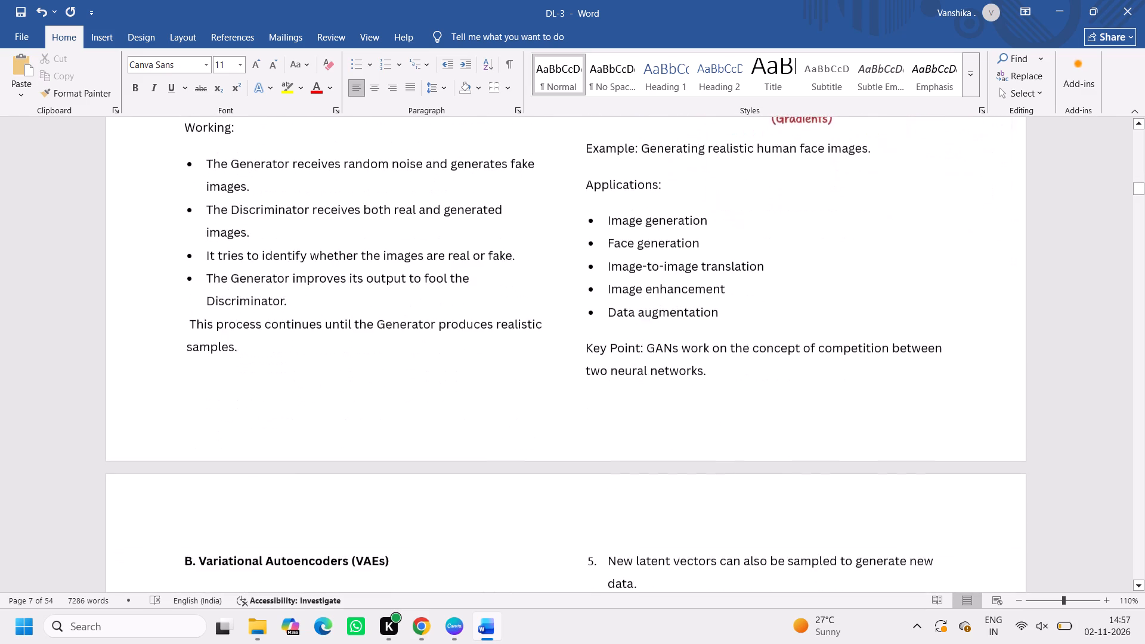
scroll(410, 530, "down", 2)
scroll(628, 436, "down", 1)
scroll(575, 384, "down", 1)
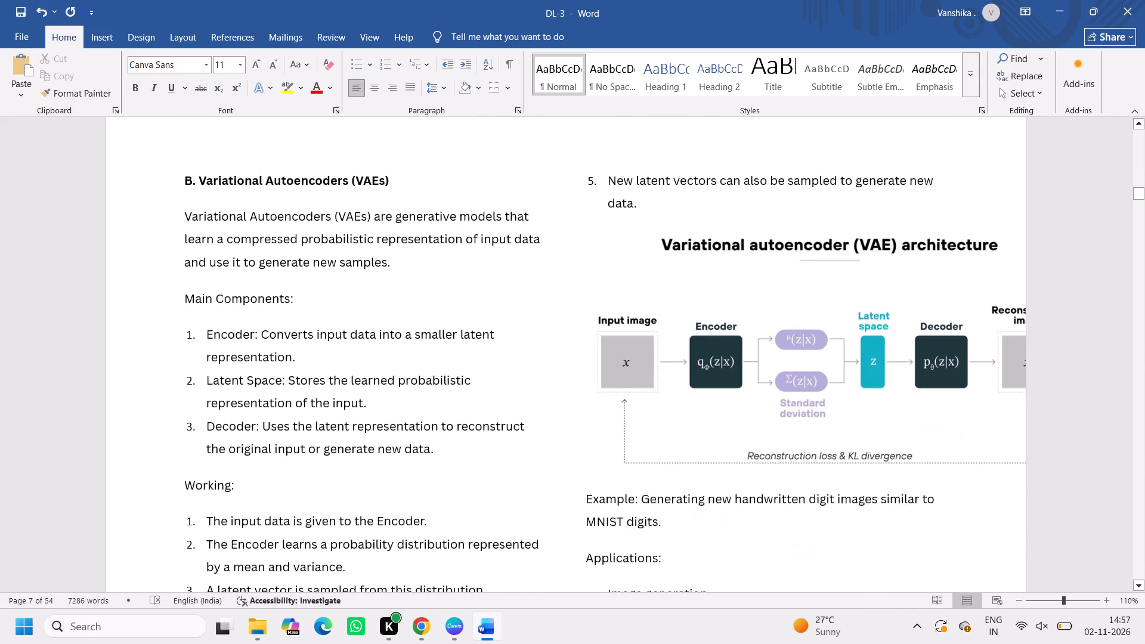
scroll(575, 384, "down", 1)
scroll(432, 438, "down", 1)
scroll(618, 257, "up", 1)
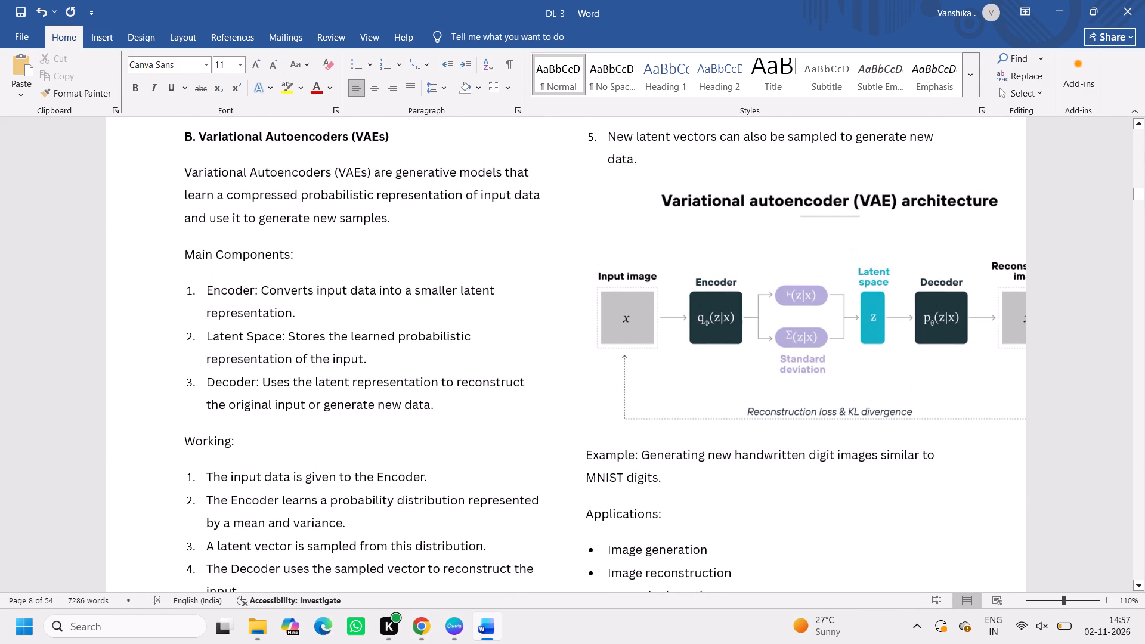
left_click(604, 130)
key("BackSpace")
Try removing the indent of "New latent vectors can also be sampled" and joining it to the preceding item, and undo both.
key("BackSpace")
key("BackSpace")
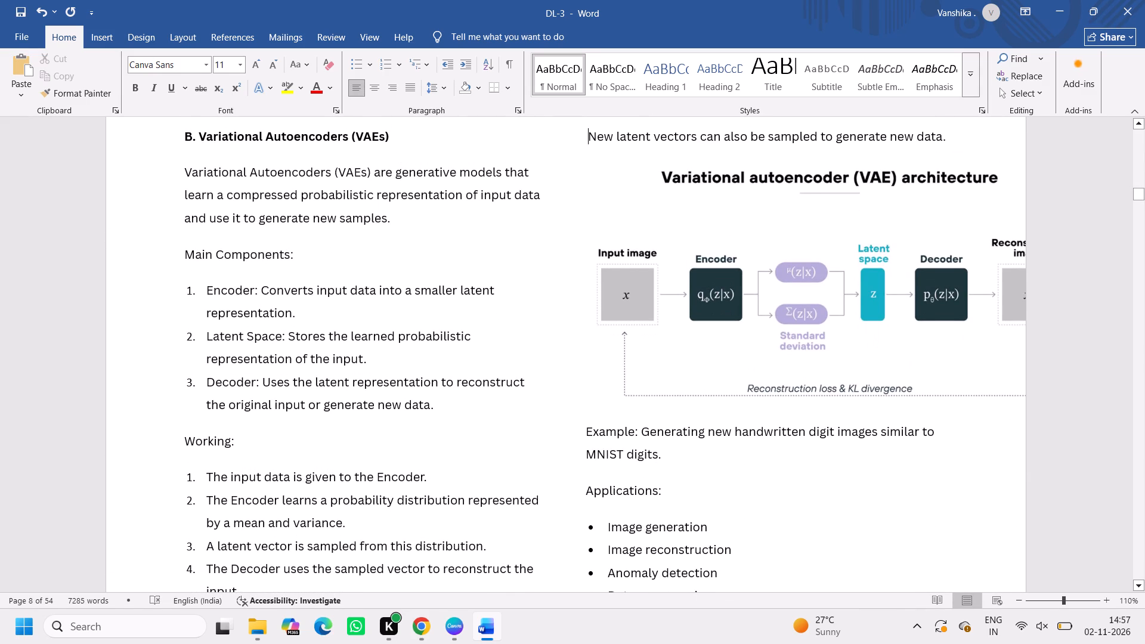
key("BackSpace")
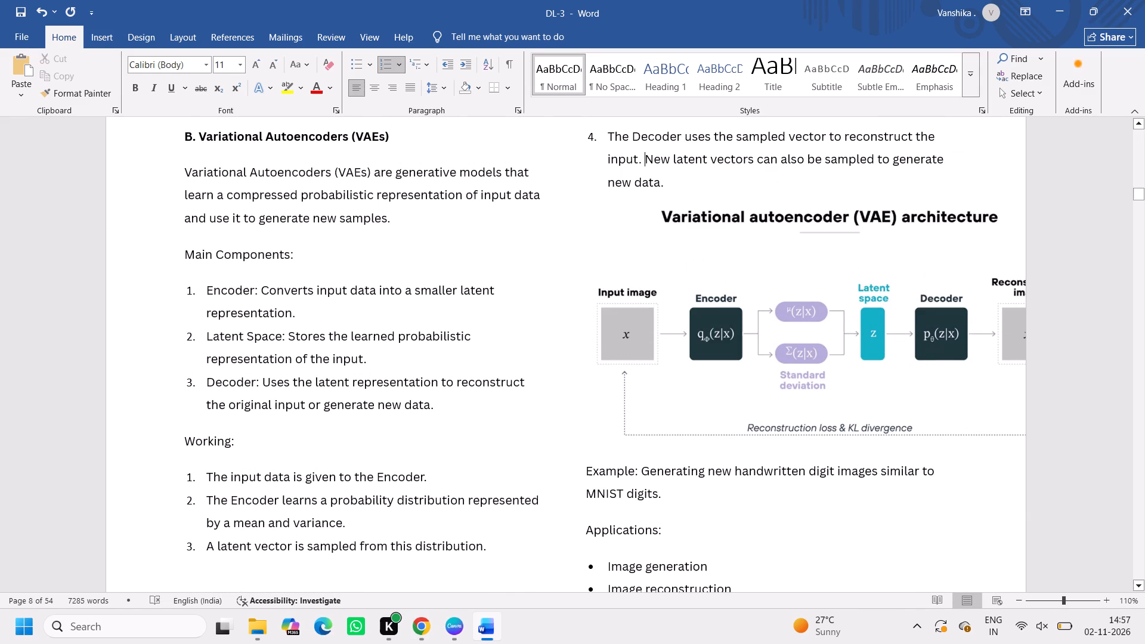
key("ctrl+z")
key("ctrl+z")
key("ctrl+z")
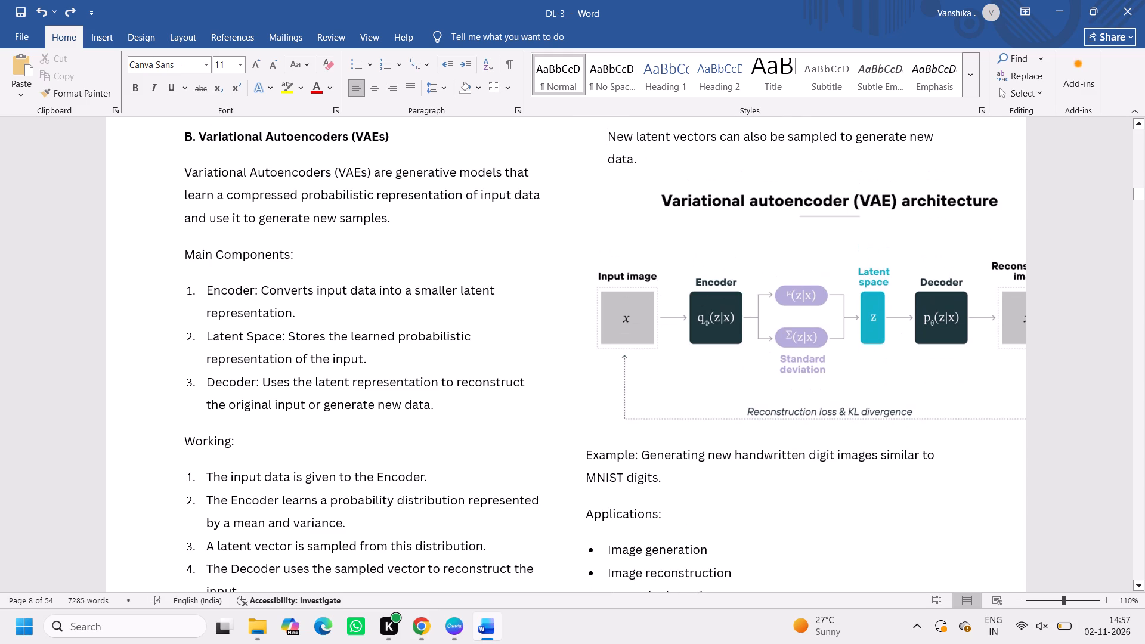
Undo removing the number from item 5 of the VAE Working list and removing the indent of "This process continues...".
key("ctrl+z")
key("ctrl+z")
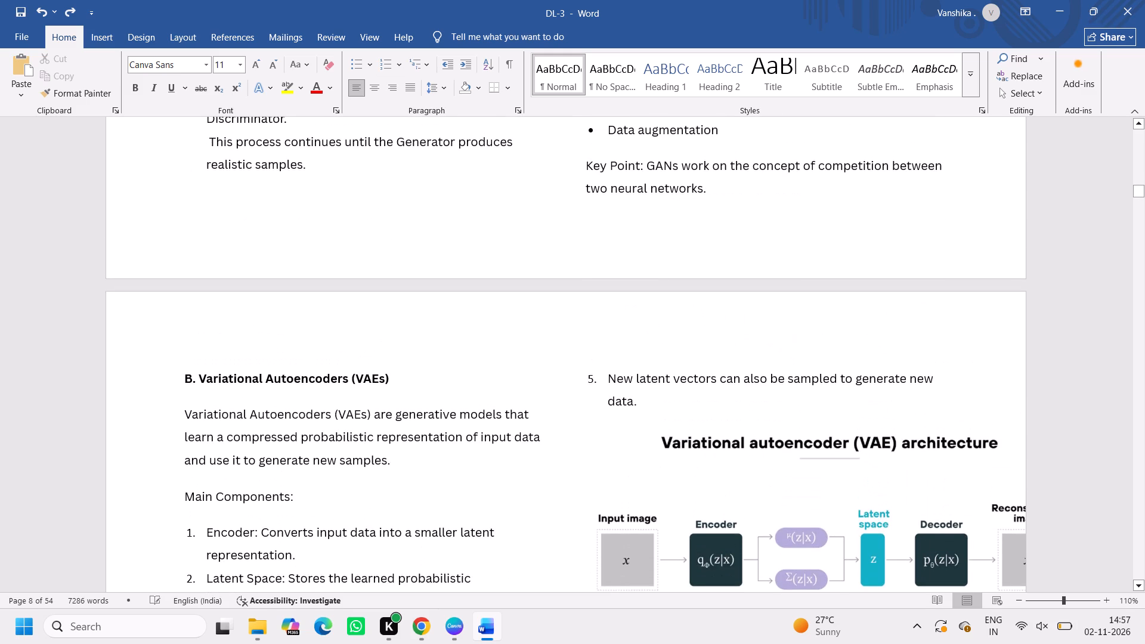
Remove the bullet indent from the line "This process continues until the Generator produces realistic samples." below the GAN Working list.
scroll(533, 363, "up", 1)
key("BackSpace")
Join the line "Main Components:" to the end of the introductory VAE paragraph, separated by a space.
scroll(533, 363, "down", 1)
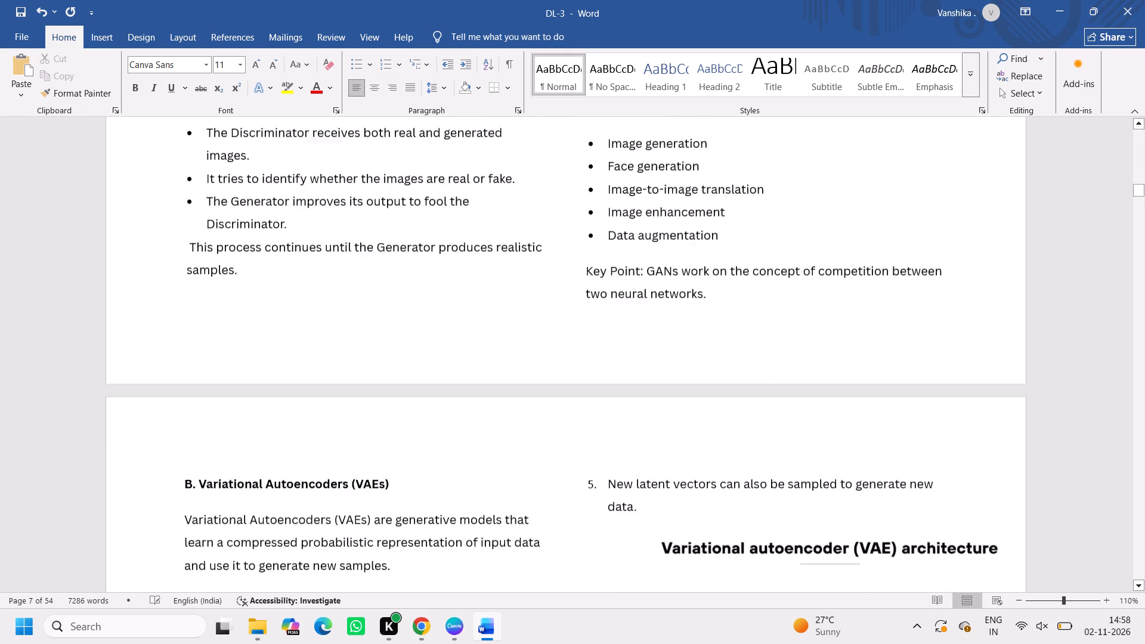
scroll(533, 363, "down", 2)
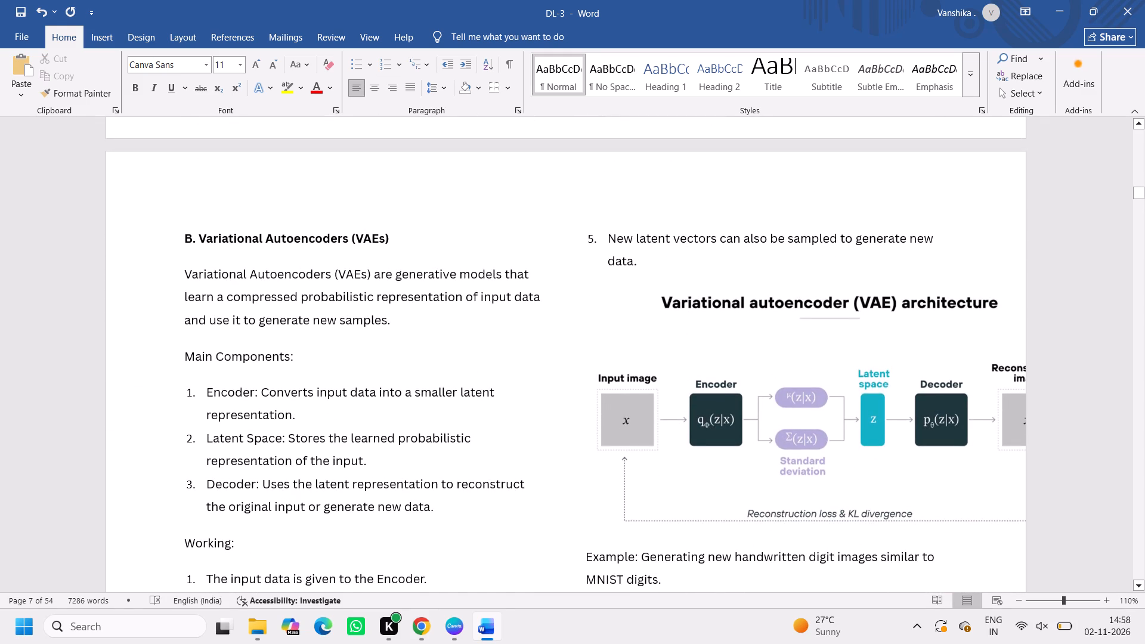
scroll(533, 363, "down", 1)
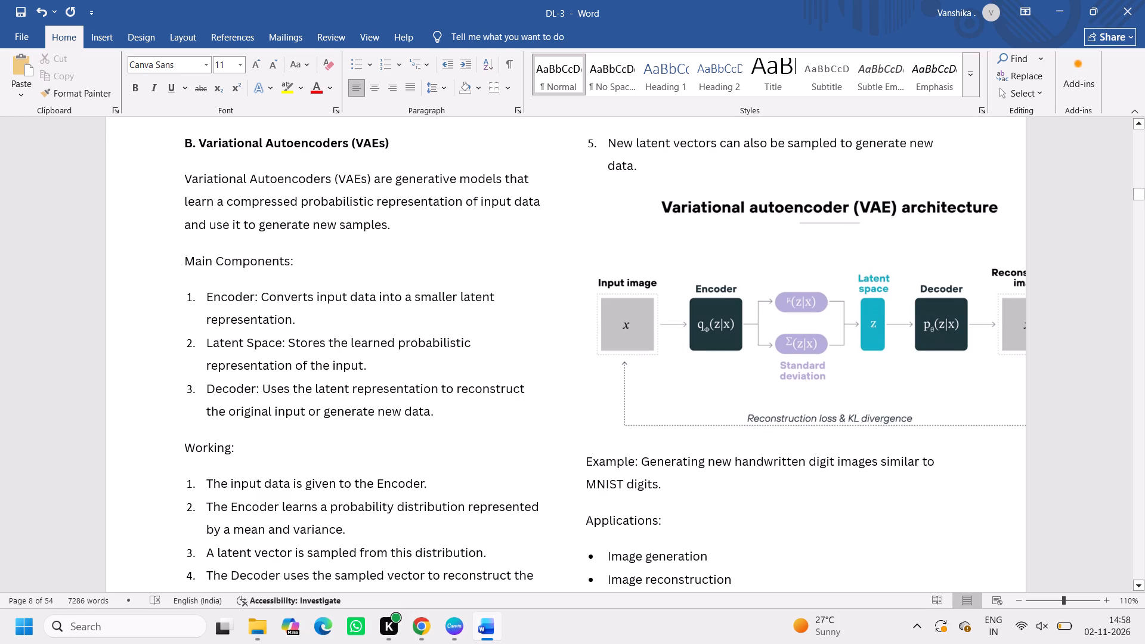
left_click(184, 258)
key("BackSpace")
key("space")
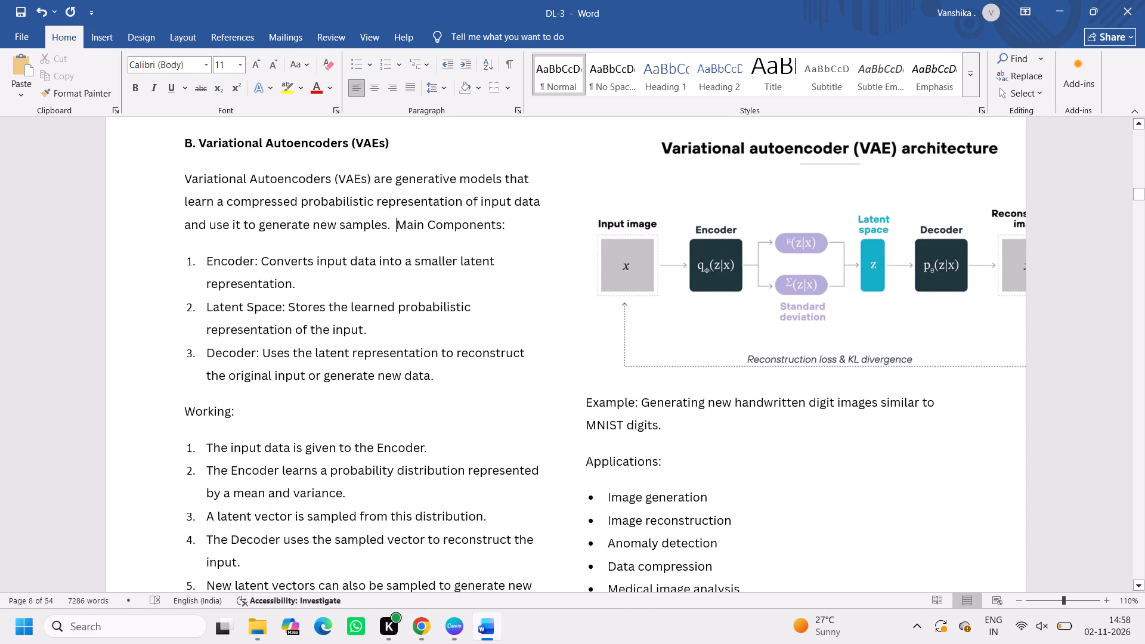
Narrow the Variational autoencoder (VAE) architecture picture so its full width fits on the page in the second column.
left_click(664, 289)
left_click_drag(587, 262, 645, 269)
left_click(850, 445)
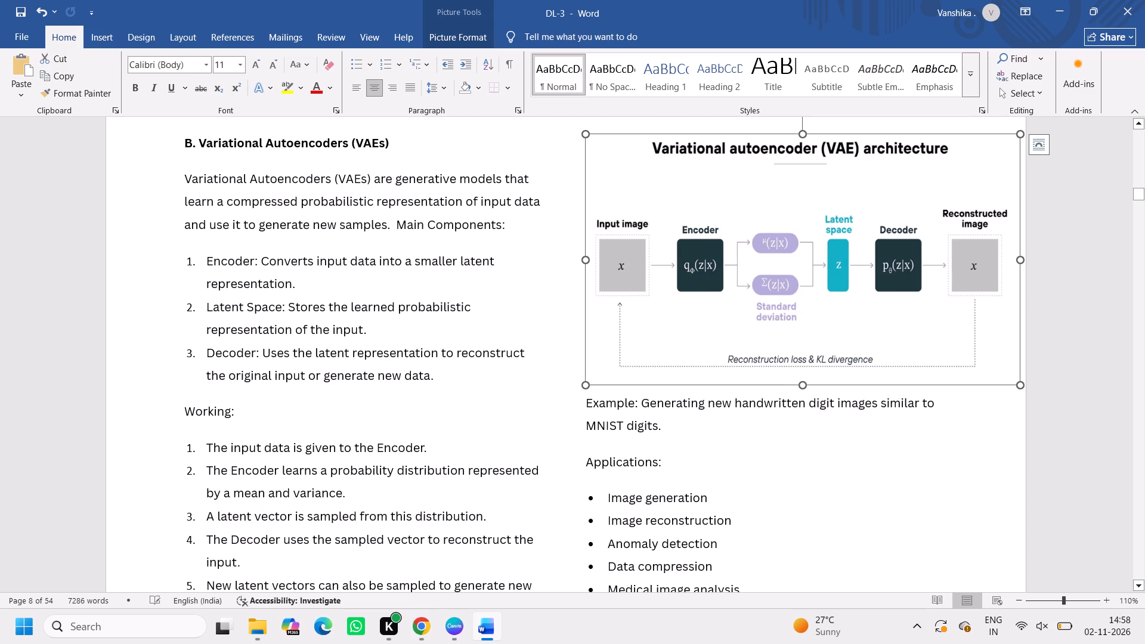
Examine the layout of the VAE page and the page break before the "Key Point: VAEs" paragraph.
scroll(736, 463, "down", 2)
scroll(707, 411, "down", 1)
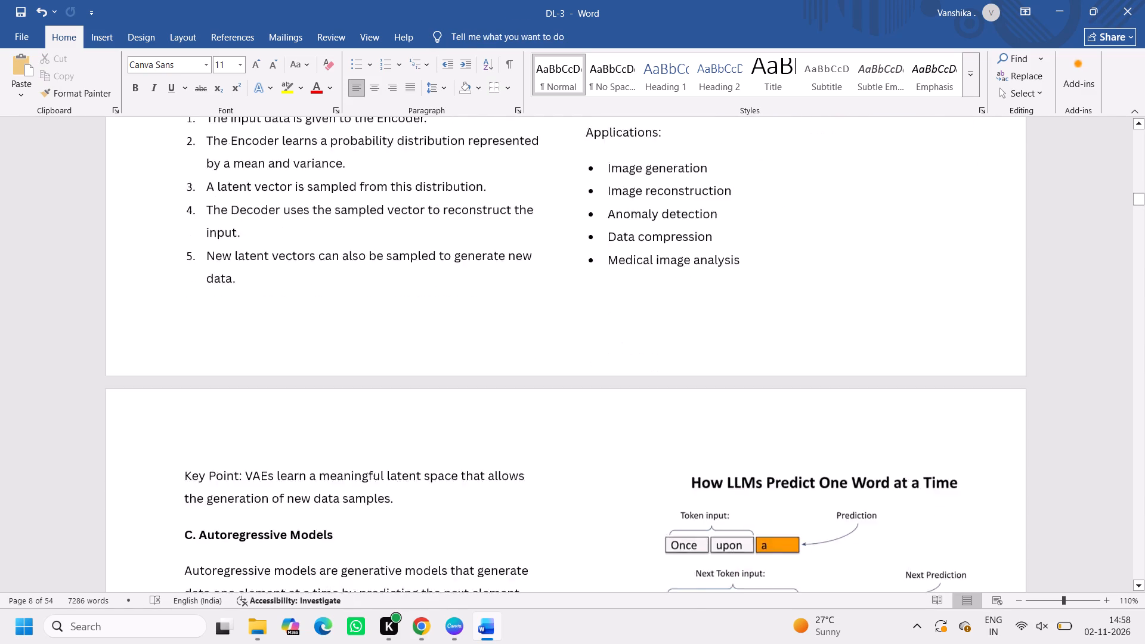
scroll(707, 411, "down", 1)
scroll(372, 292, "up", 2)
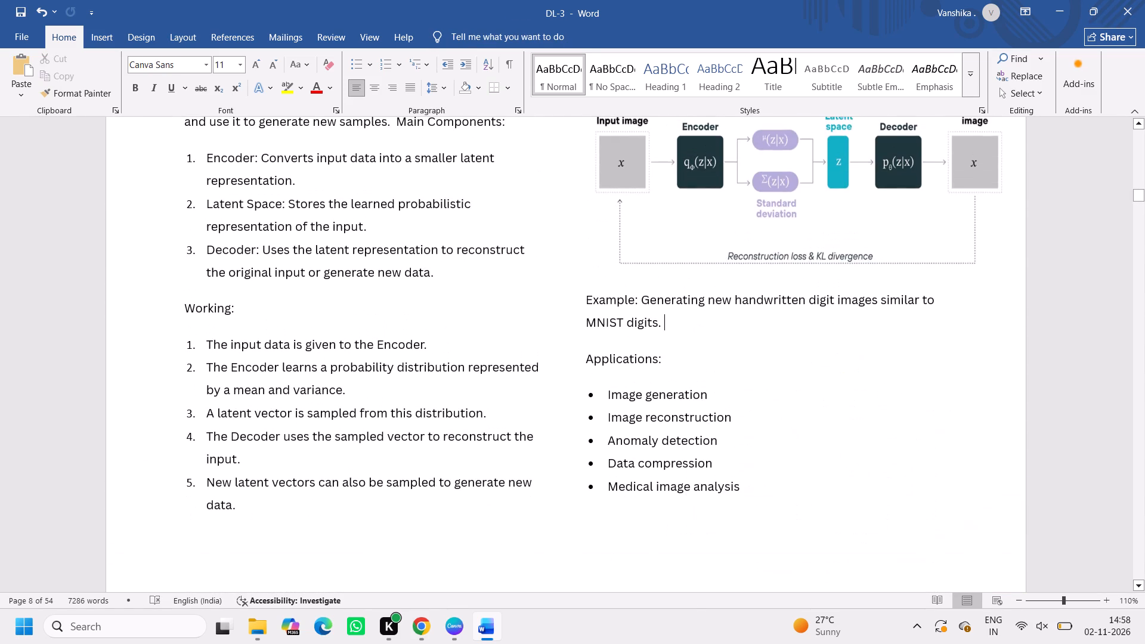
scroll(581, 345, "up", 1)
scroll(594, 458, "up", 1)
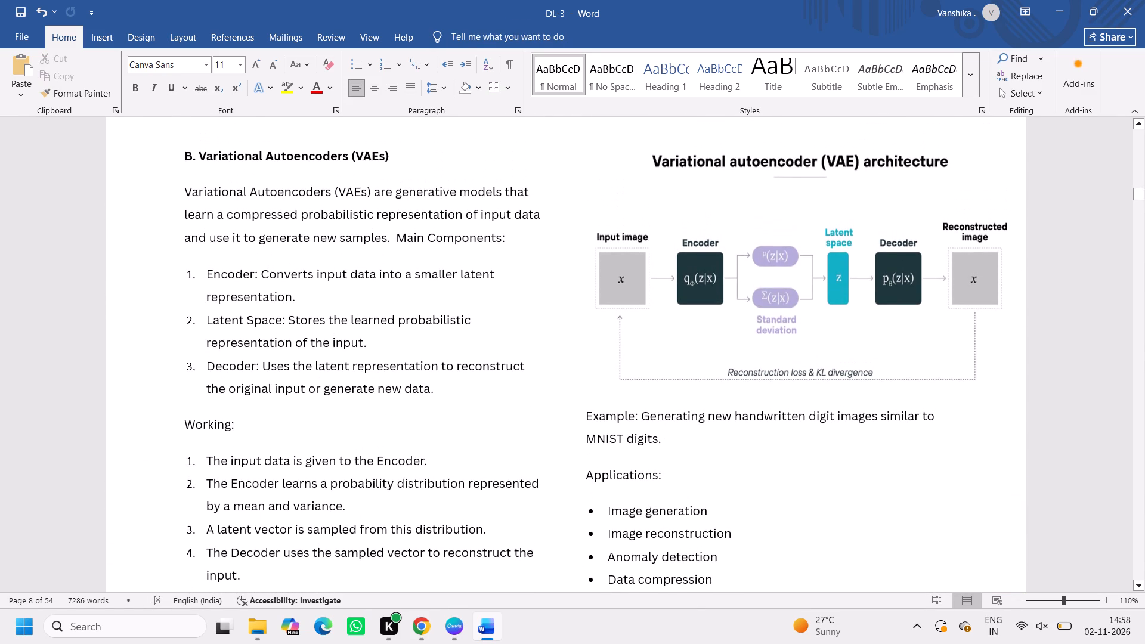
scroll(594, 458, "up", 2)
left_click(700, 416)
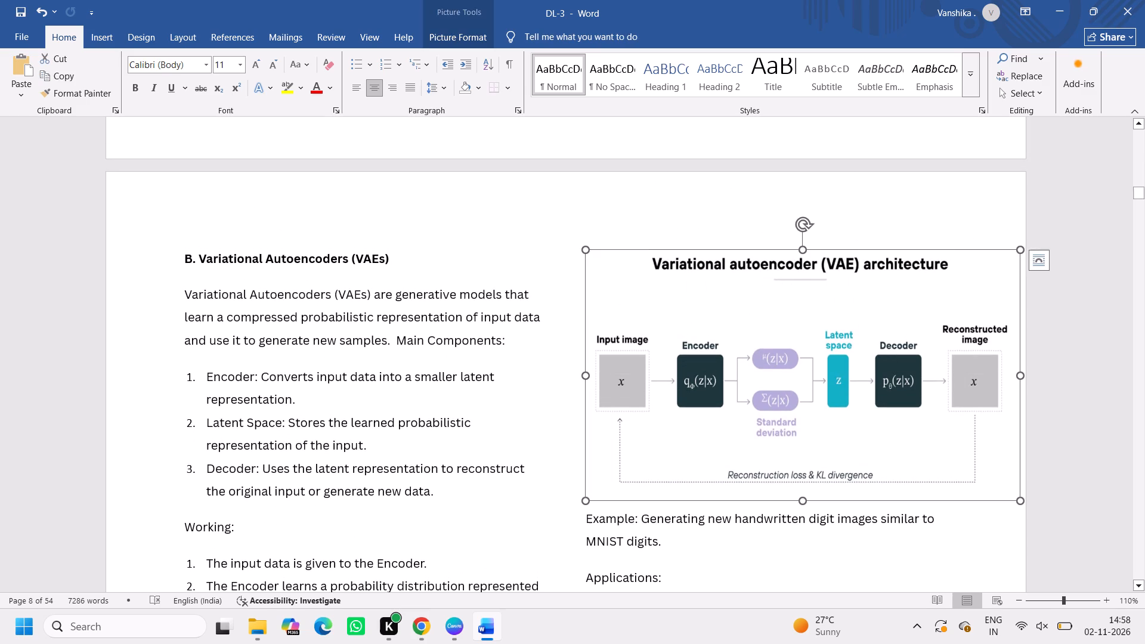
scroll(795, 469, "down", 2)
scroll(541, 301, "up", 1)
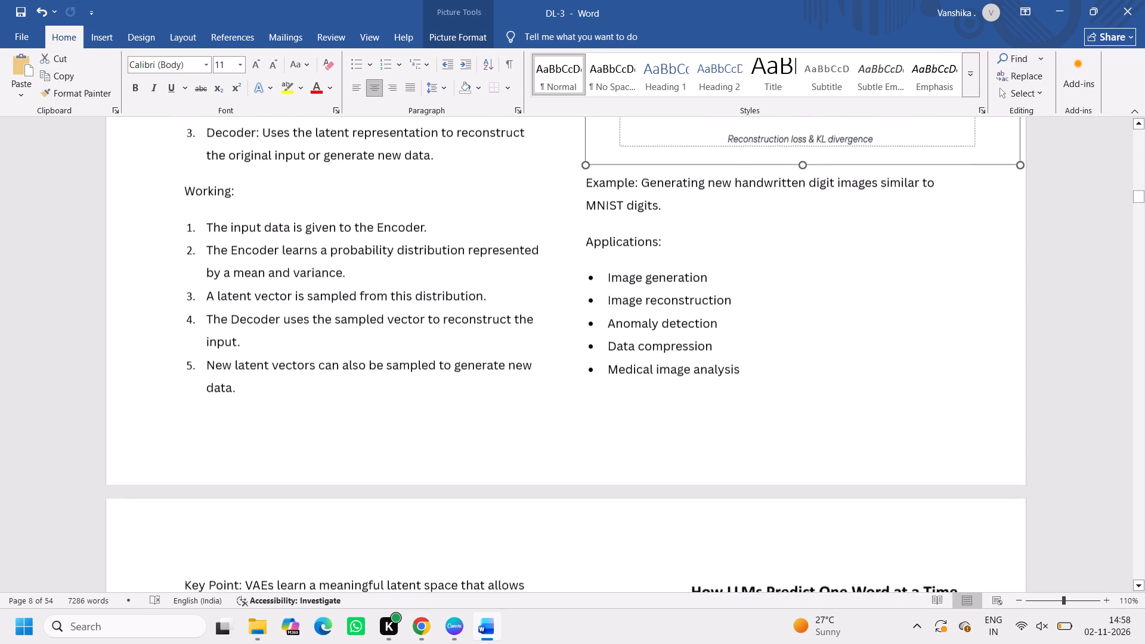
scroll(541, 301, "up", 1)
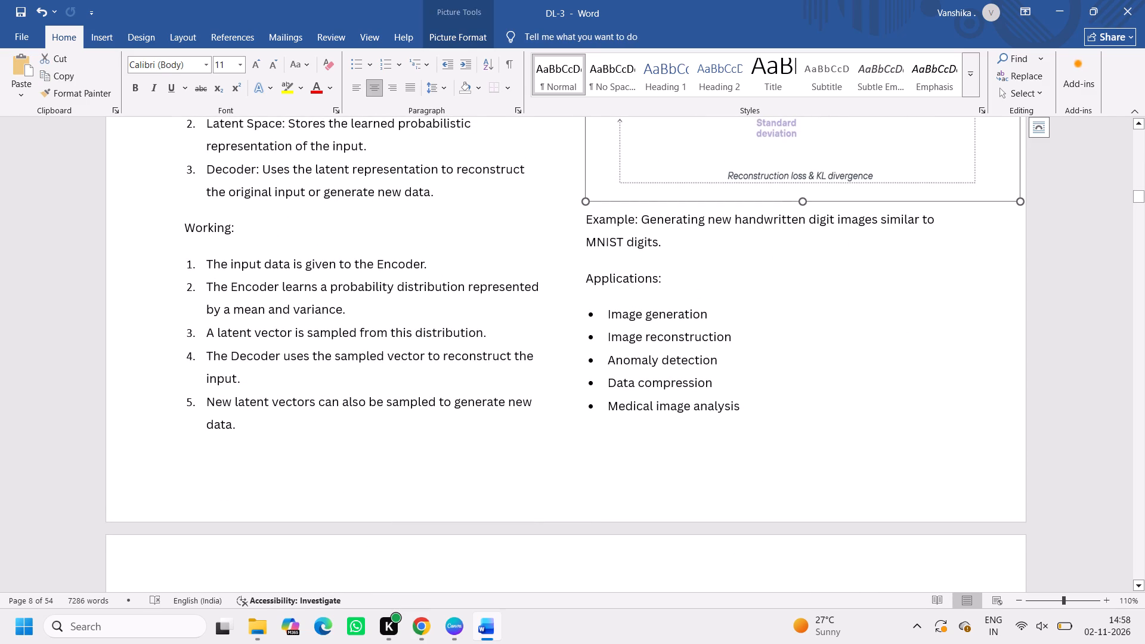
scroll(586, 372, "down", 1)
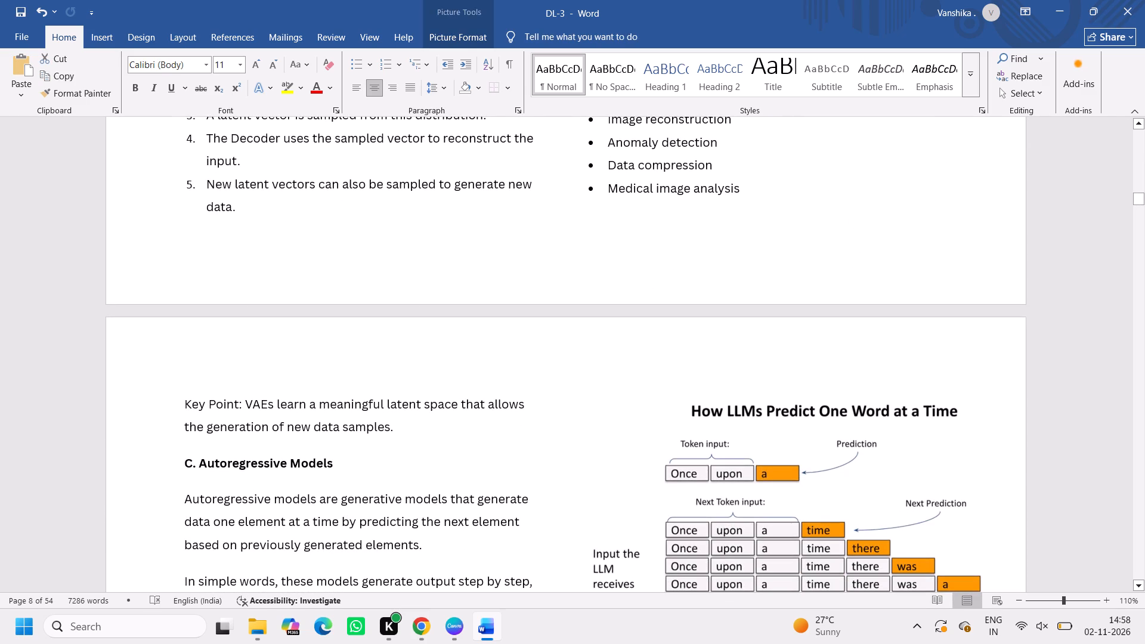
scroll(452, 431, "down", 1)
scroll(452, 431, "up", 1)
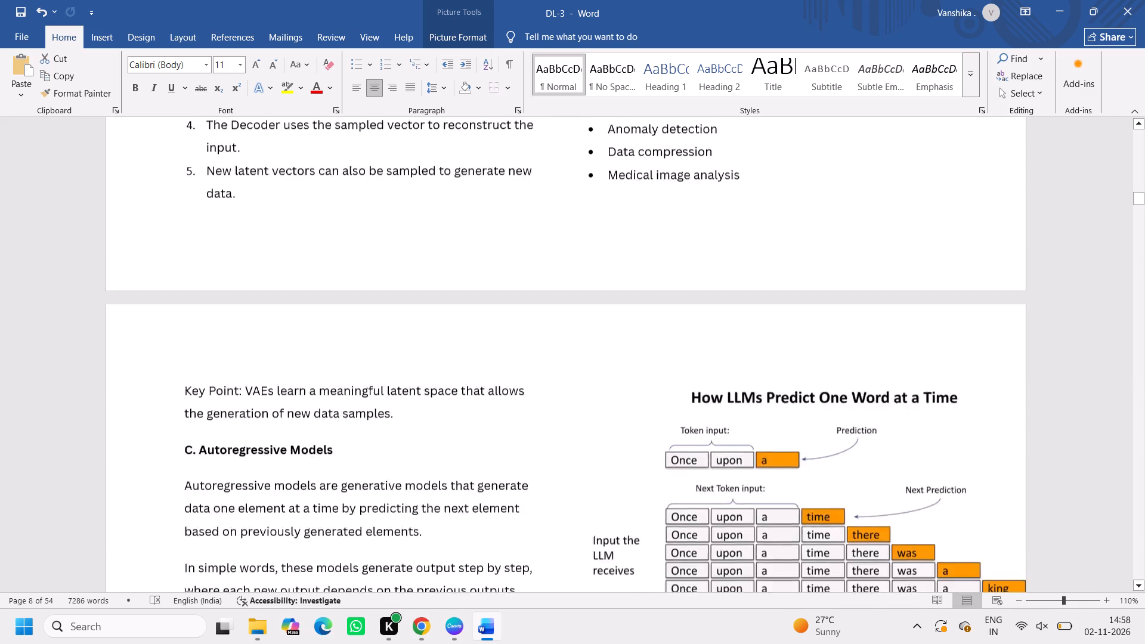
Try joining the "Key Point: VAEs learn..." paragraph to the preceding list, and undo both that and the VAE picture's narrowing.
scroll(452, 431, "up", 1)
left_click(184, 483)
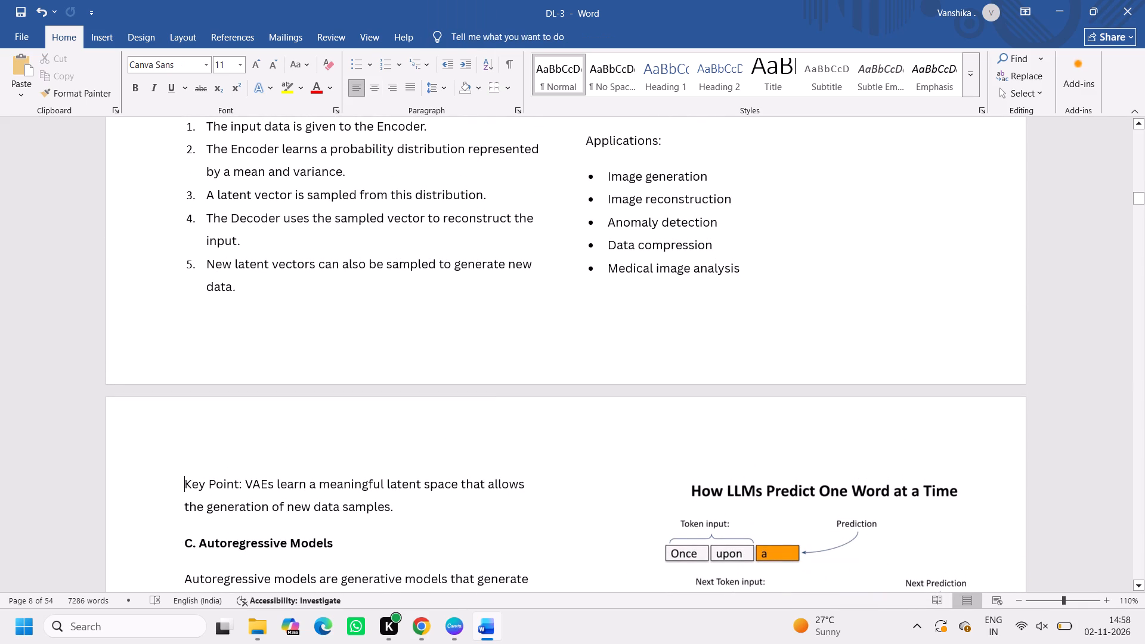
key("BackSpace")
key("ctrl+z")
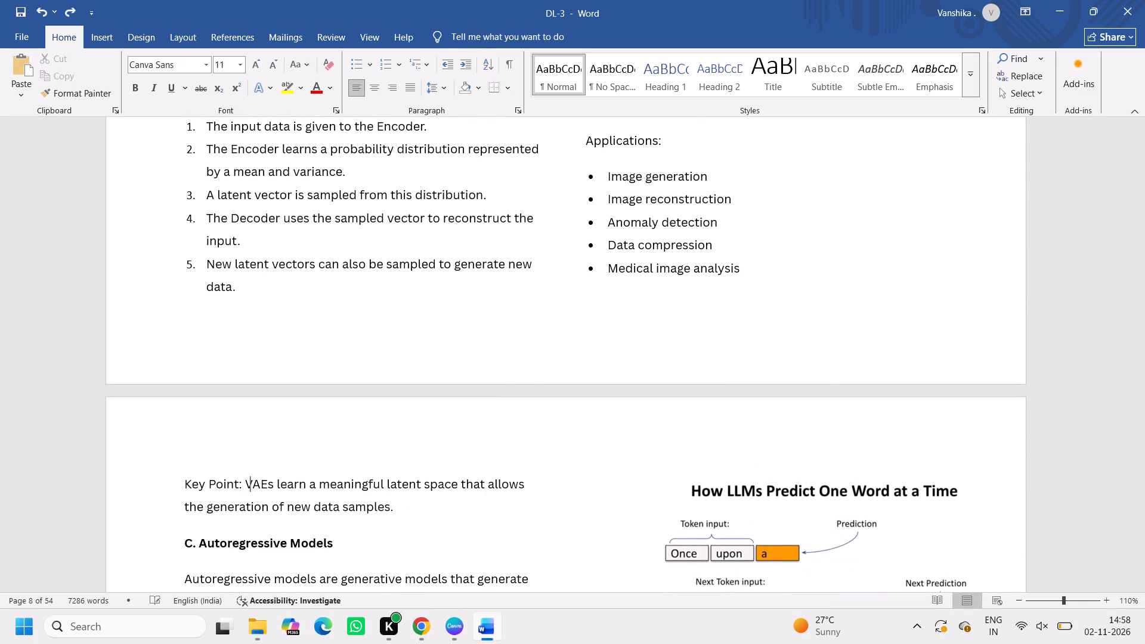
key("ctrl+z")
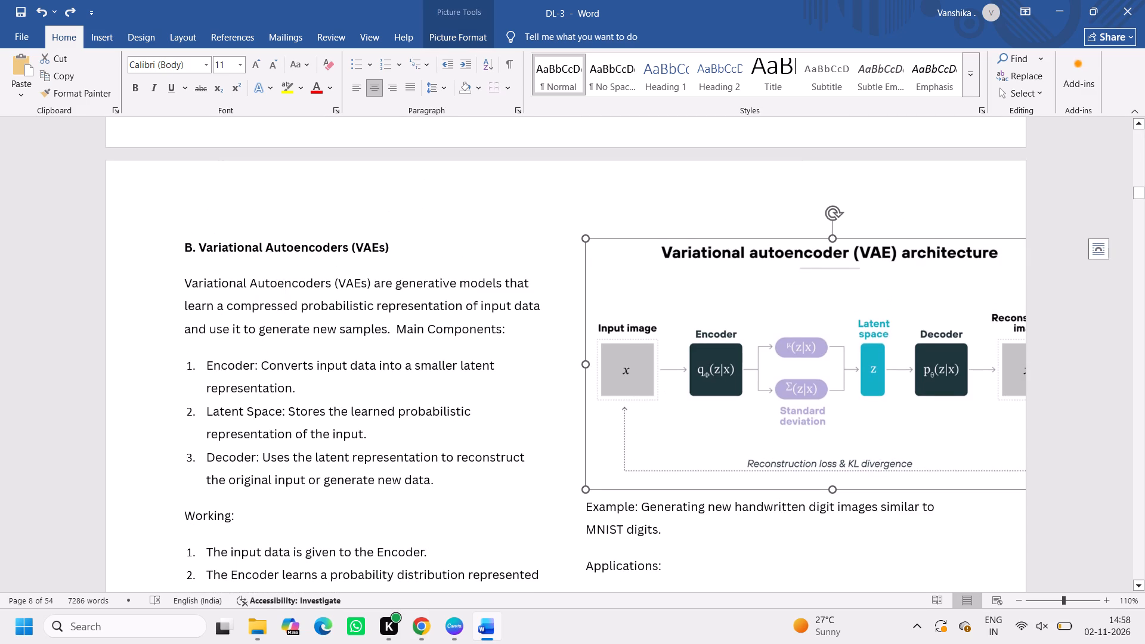
Resize the VAE architecture picture narrower to fit on the page and shorter to make room for the Key Point paragraph below.
left_click_drag(583, 366, 711, 376)
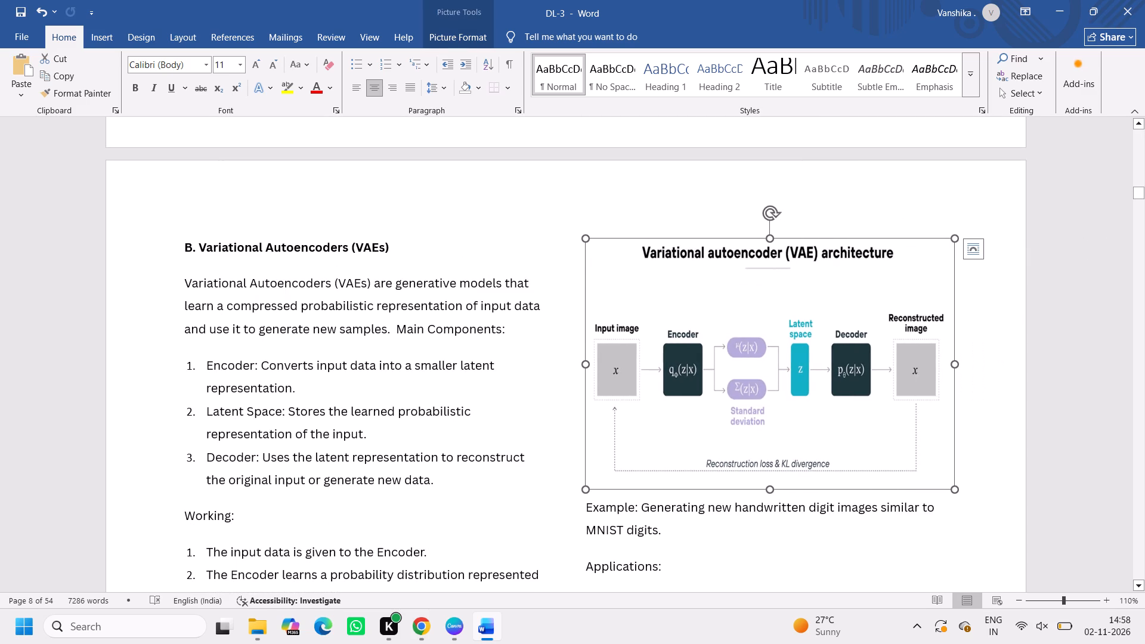
left_click_drag(953, 364, 1010, 369)
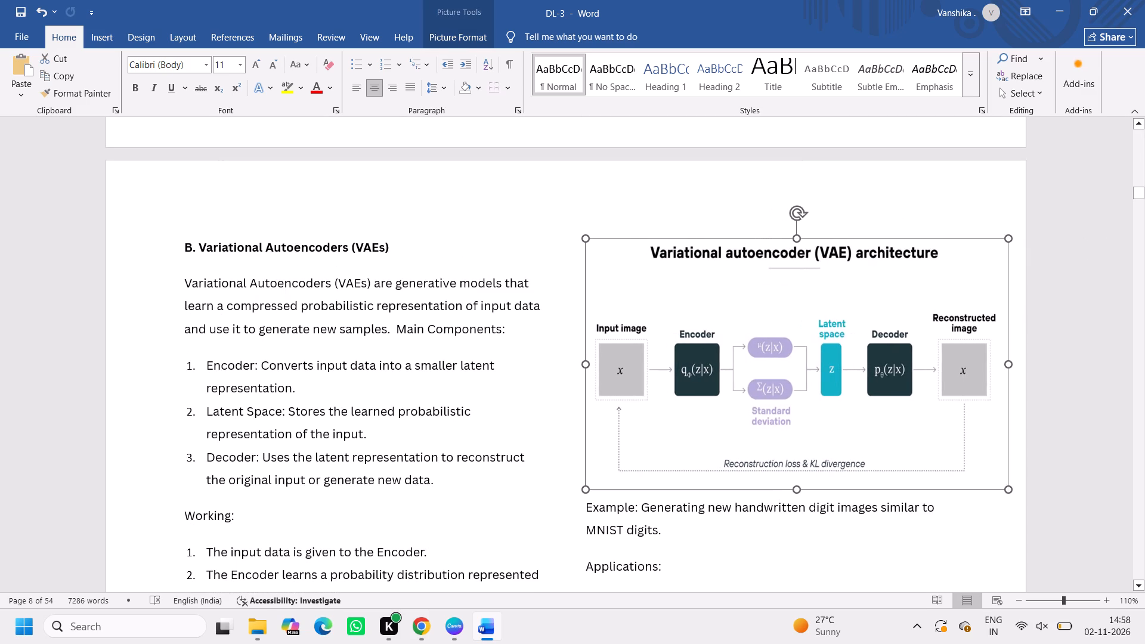
left_click_drag(1010, 369, 1015, 369)
left_click_drag(802, 488, 807, 473)
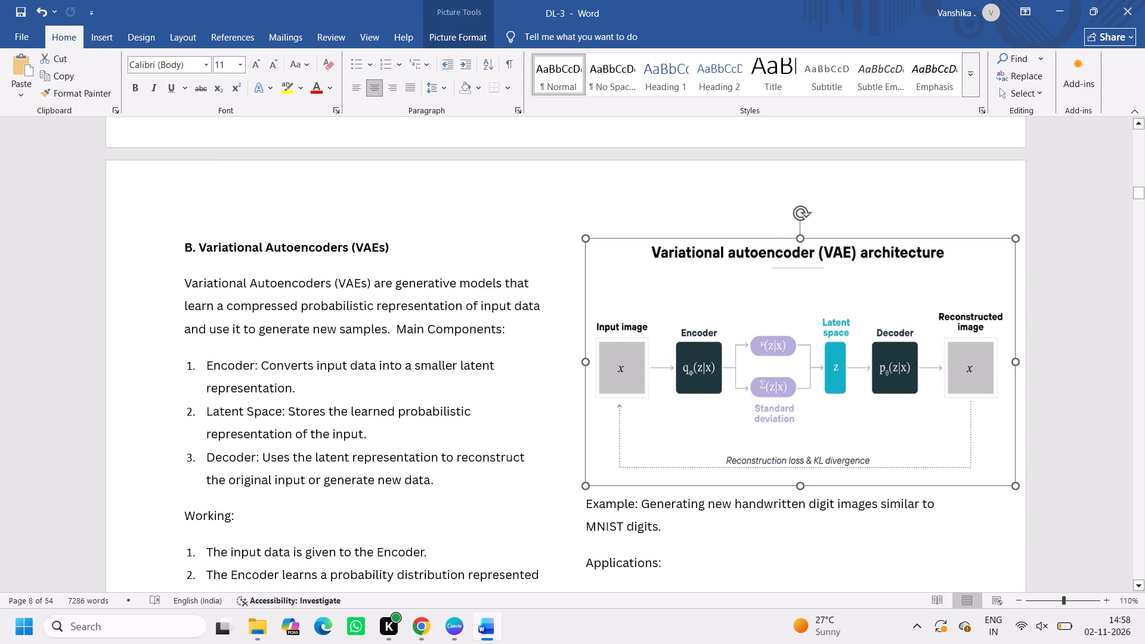
left_click_drag(807, 473, 811, 449)
Reduce the height of the "How LLMs Predict One Word at a Time" picture so it sits beneath the Autoregressive Models Working list in the first column.
scroll(793, 526, "down", 1)
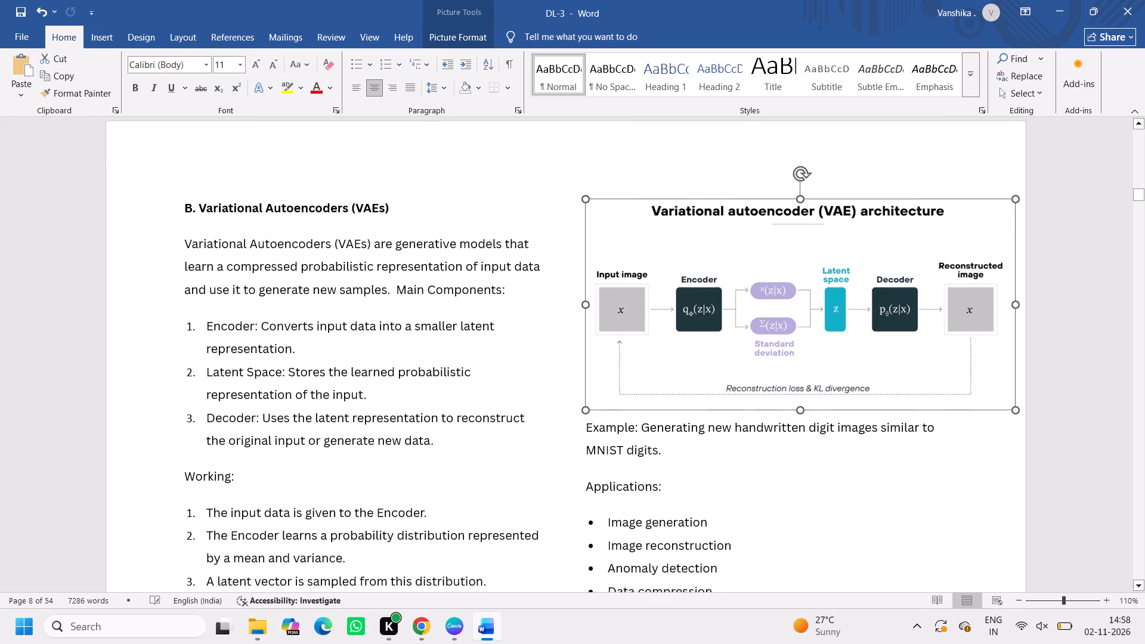
scroll(793, 526, "down", 1)
scroll(614, 444, "down", 1)
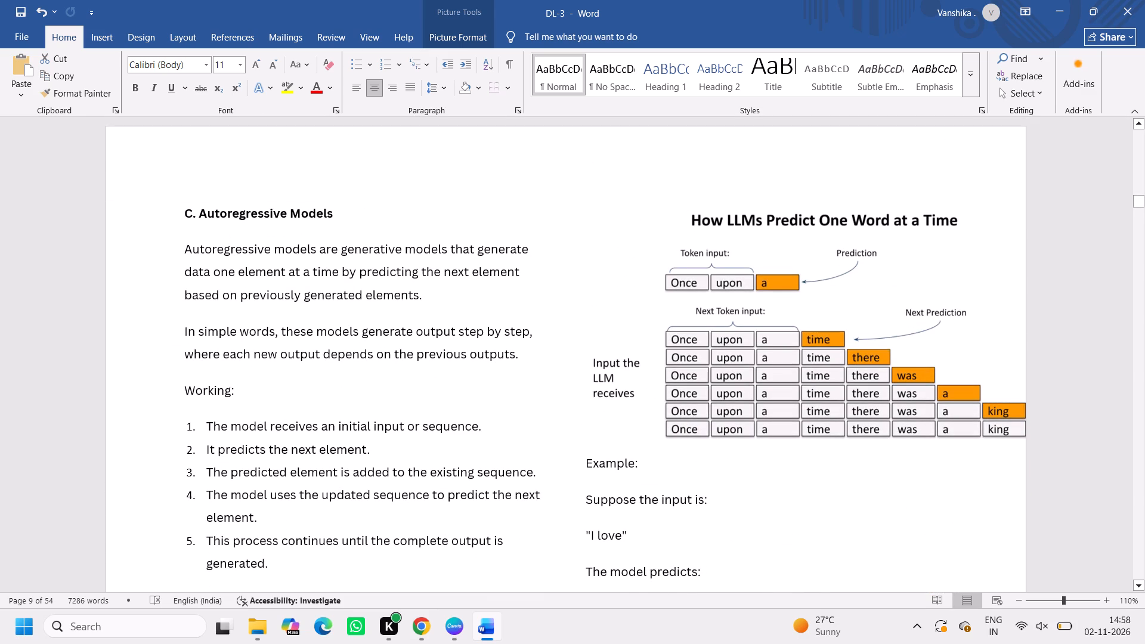
scroll(367, 391, "down", 1)
scroll(367, 391, "up", 1)
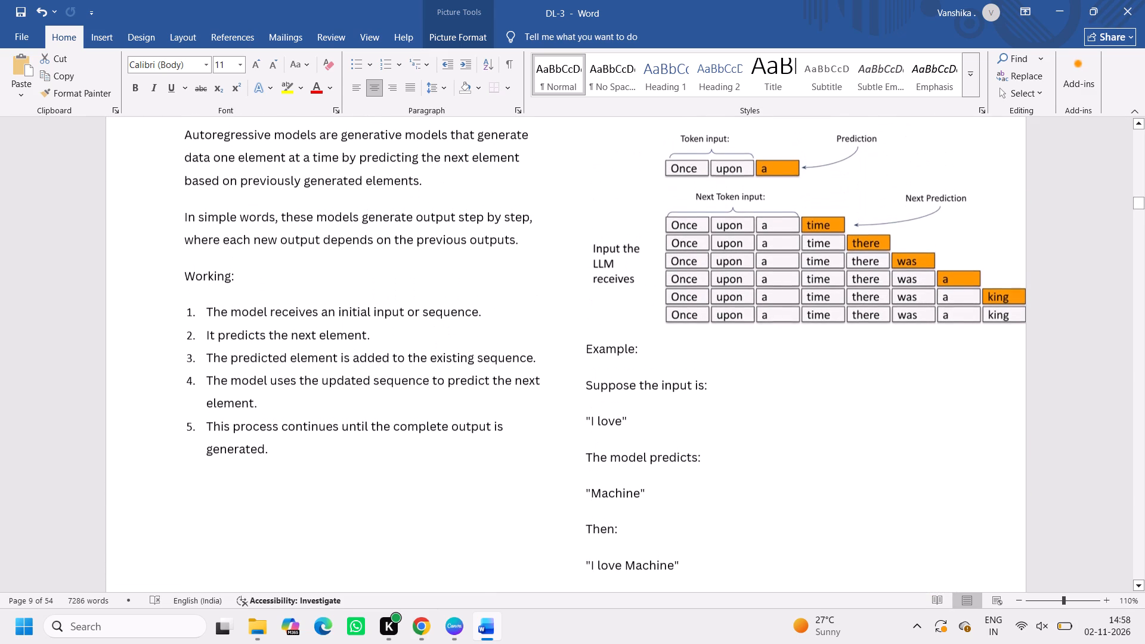
left_click(696, 305)
left_click_drag(838, 331, 838, 301)
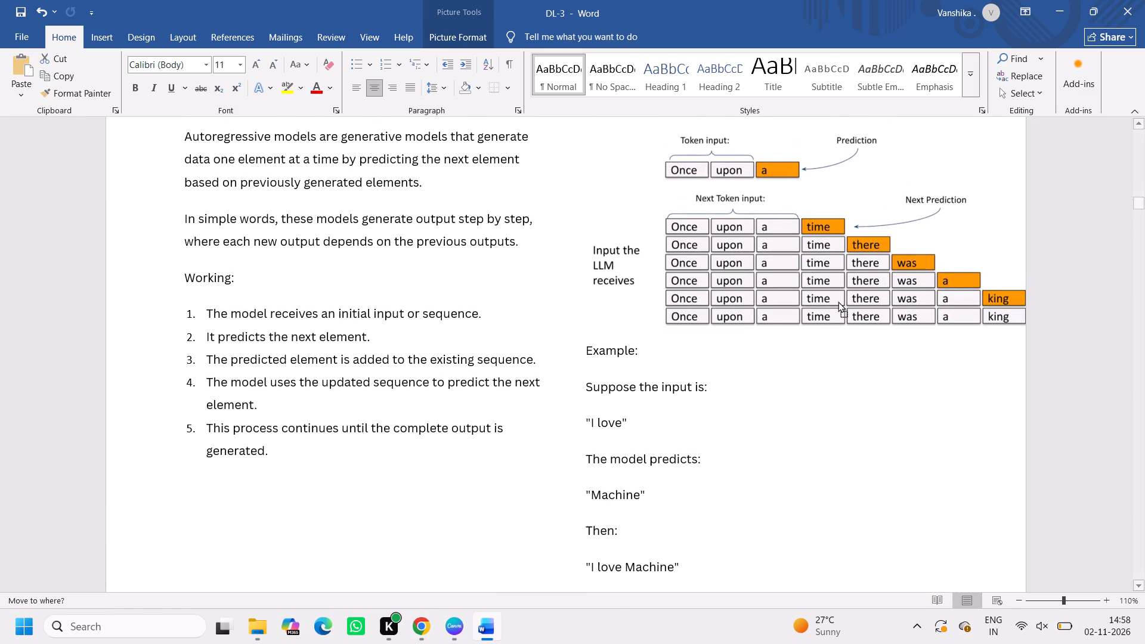
left_click_drag(838, 301, 833, 271)
left_click_drag(833, 330, 834, 326)
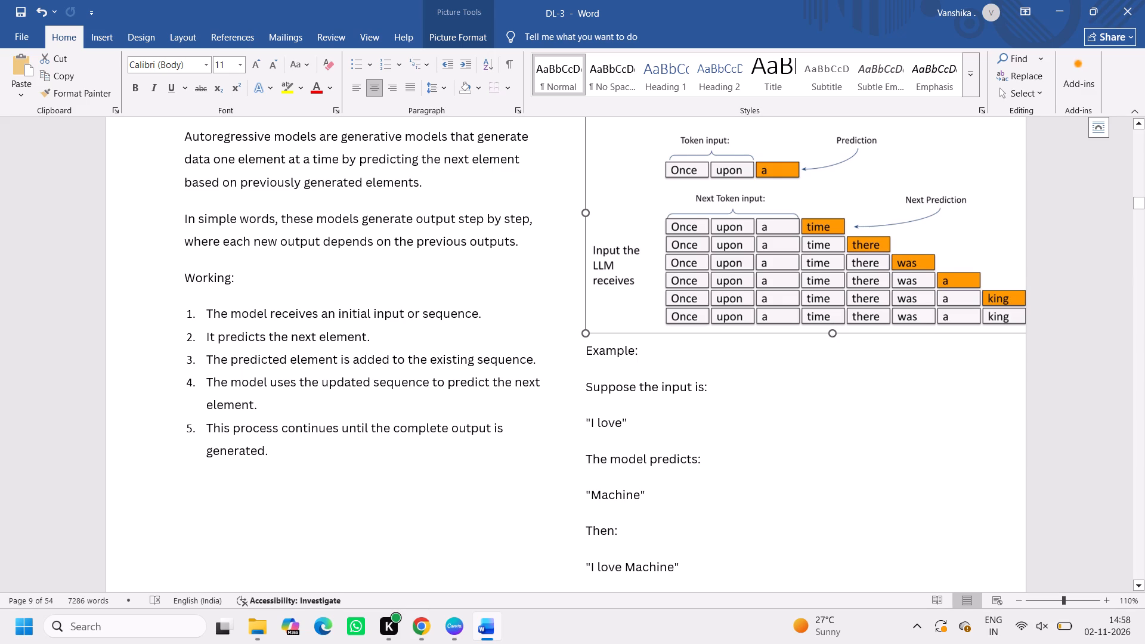
left_click_drag(834, 326, 830, 206)
left_click_drag(833, 207, 828, 162)
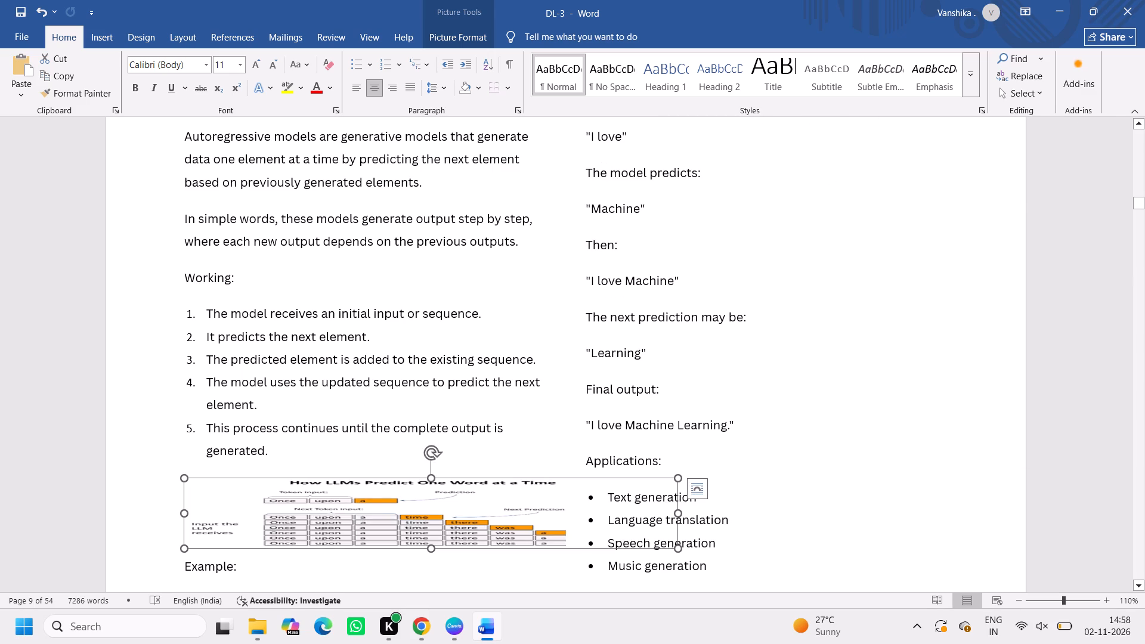
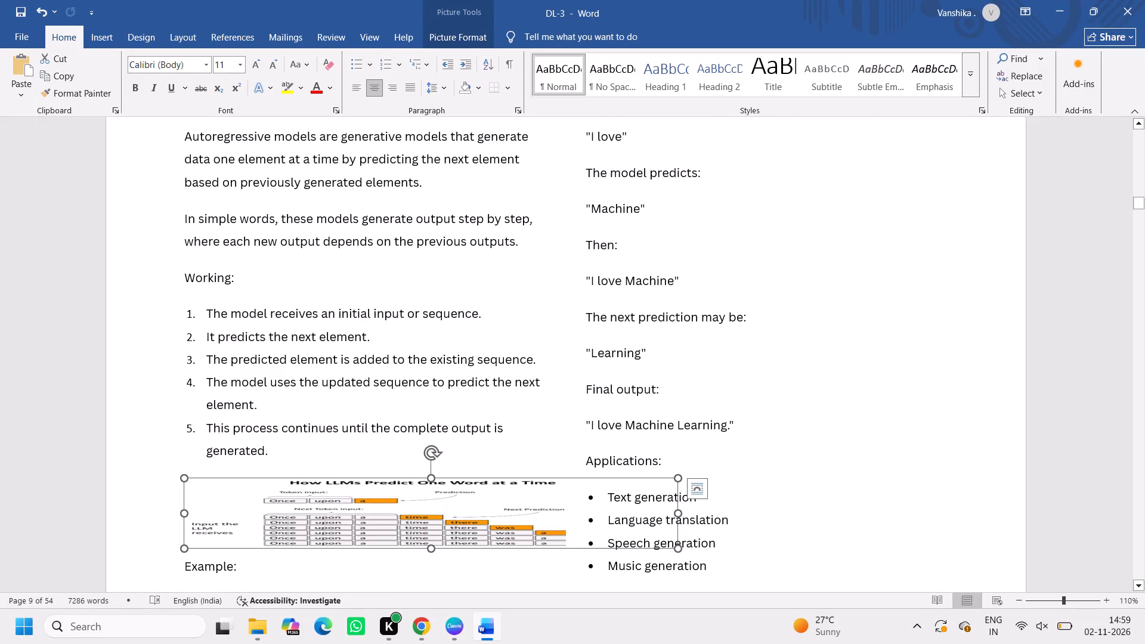
Increase the height of the "How LLMs Predict One Word at a Time" picture so the "Example:" line moves to the second column.
scroll(380, 309, "down", 1)
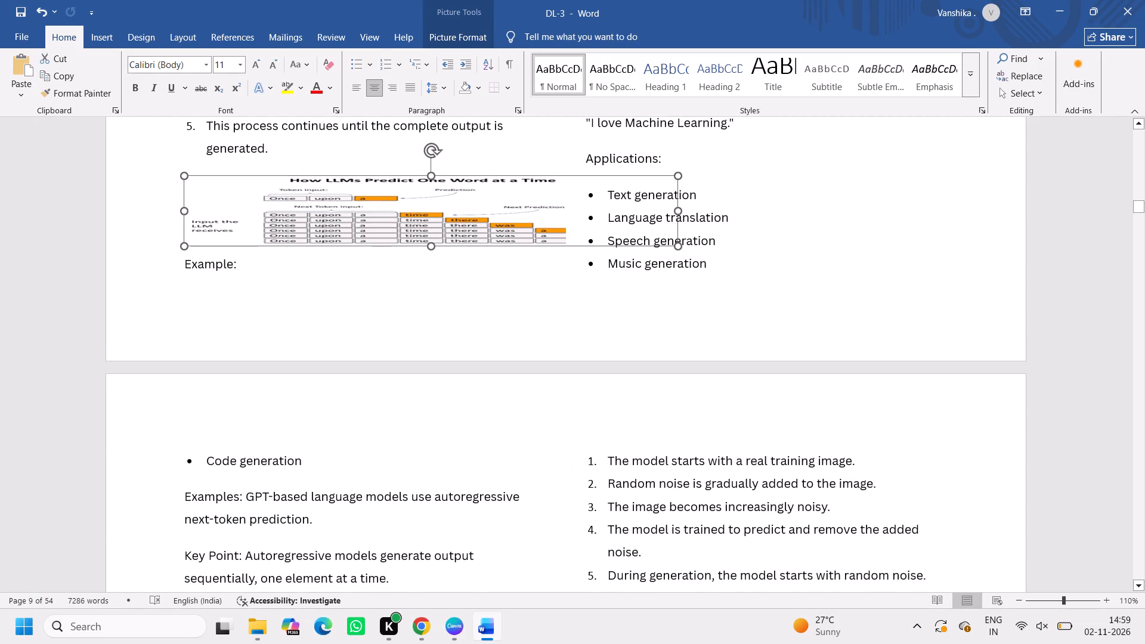
left_click_drag(435, 246, 434, 258)
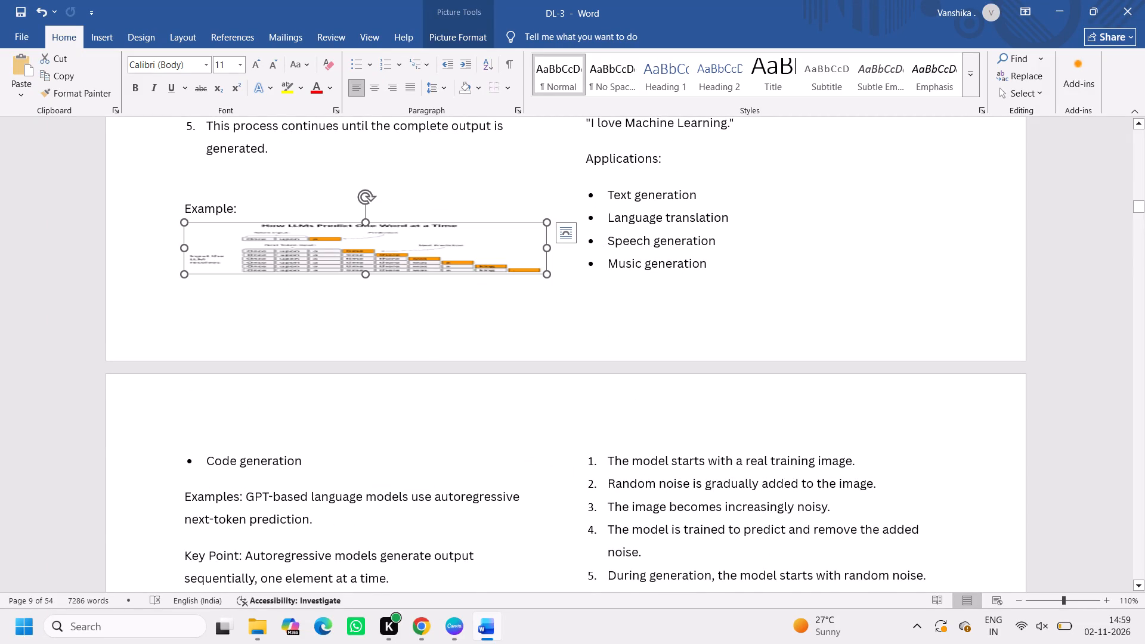
key("ctrl+z")
left_click_drag(429, 246, 431, 264)
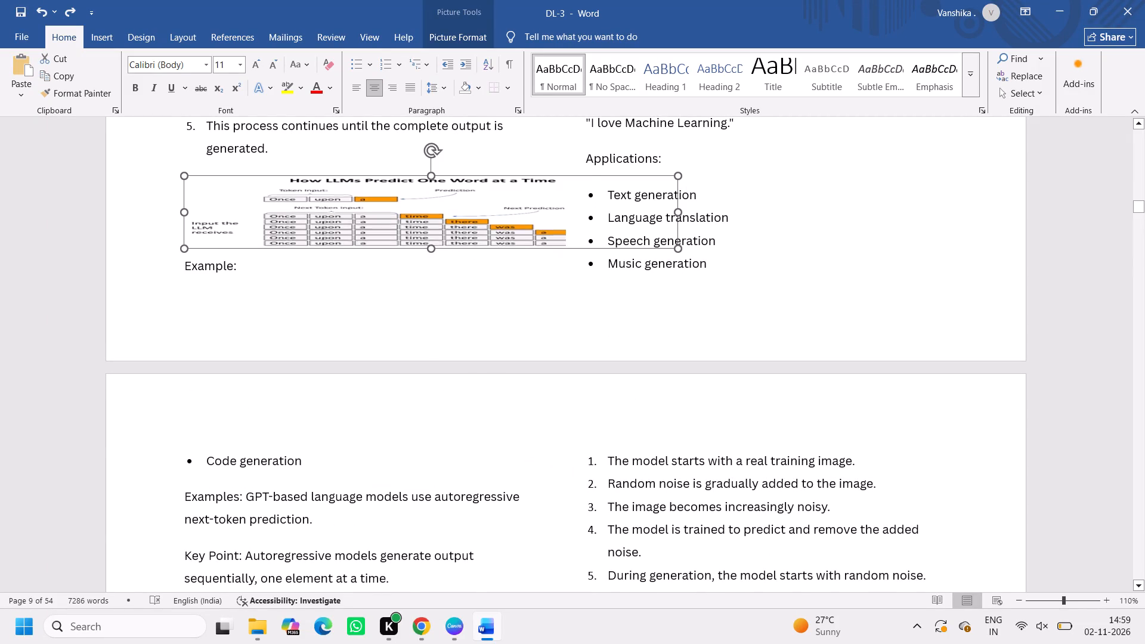
left_click_drag(431, 264, 432, 277)
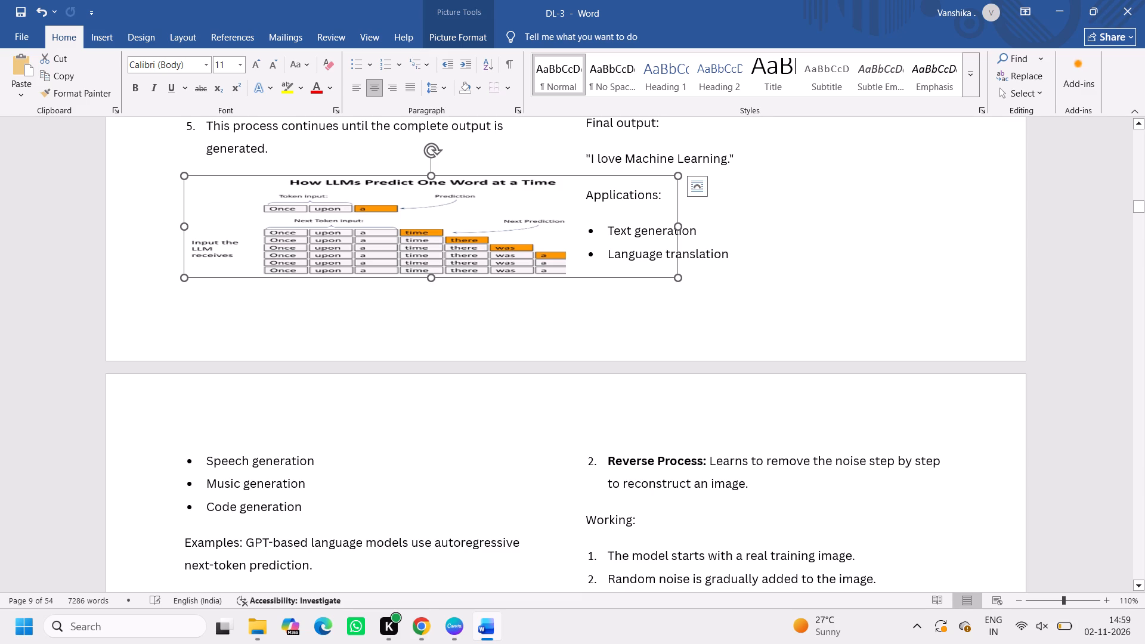
left_click(469, 306)
Join the "In simple words, these models generate output..." paragraph to the preceding Autoregressive Models paragraph.
scroll(469, 306, "up", 2)
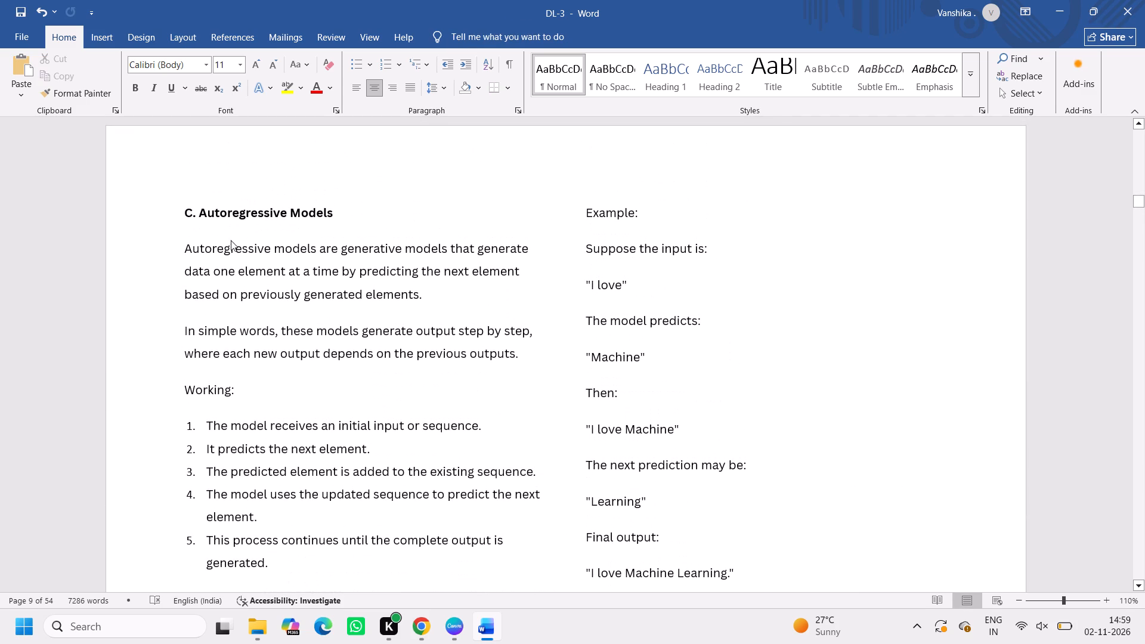
left_click(185, 333)
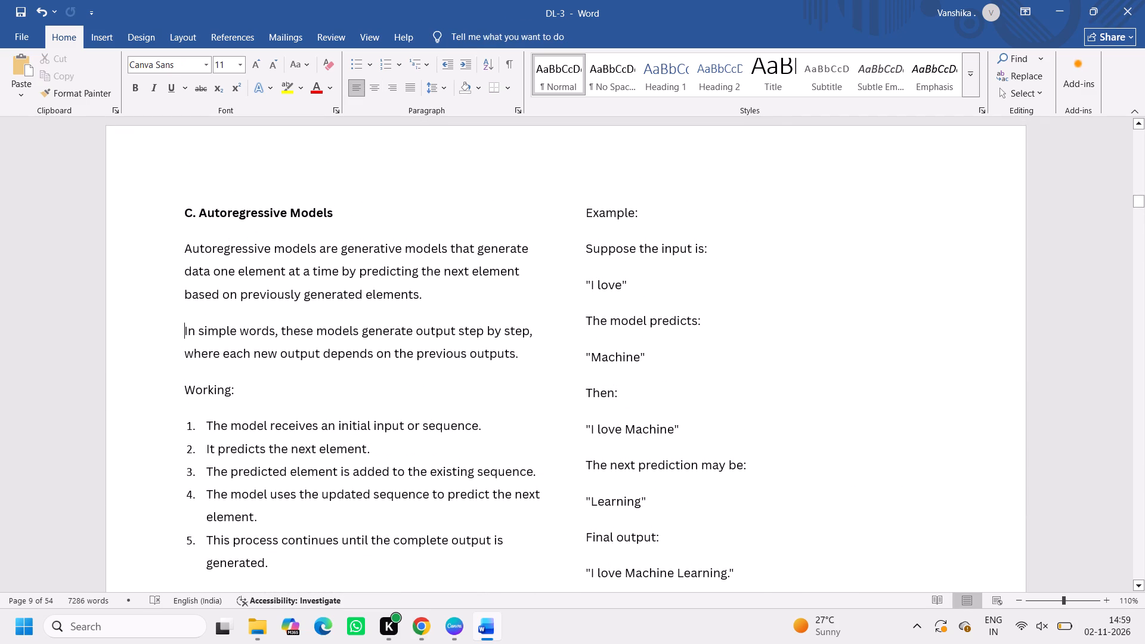
key("BackSpace")
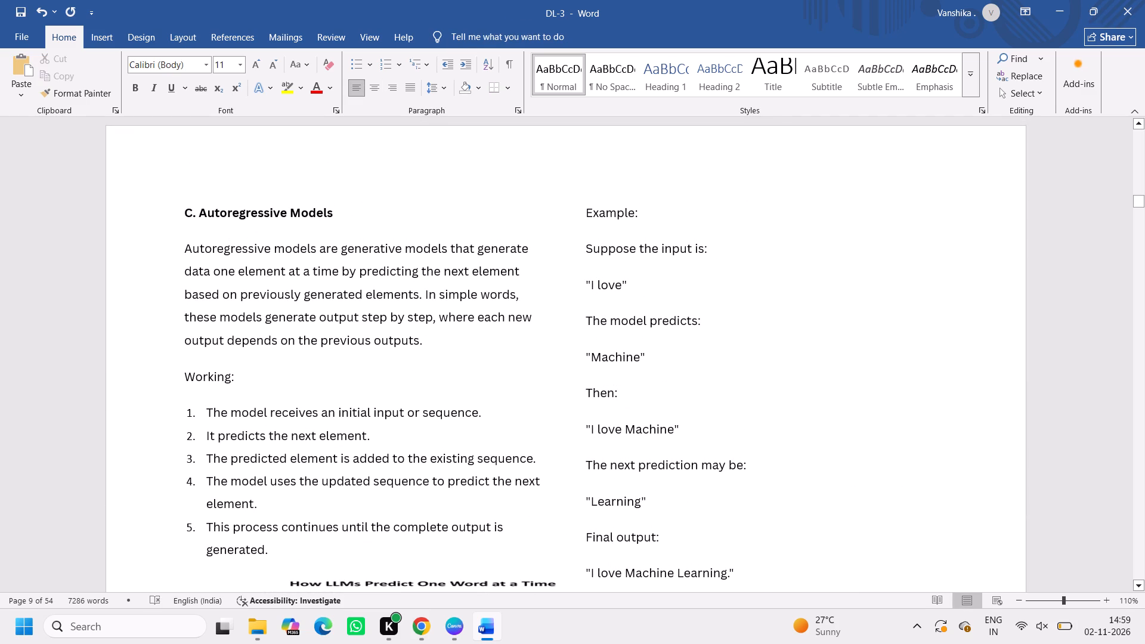
Make the "How LLMs Predict One Word at a Time" picture slightly taller and narrow it to fit the first column.
scroll(250, 389, "down", 1)
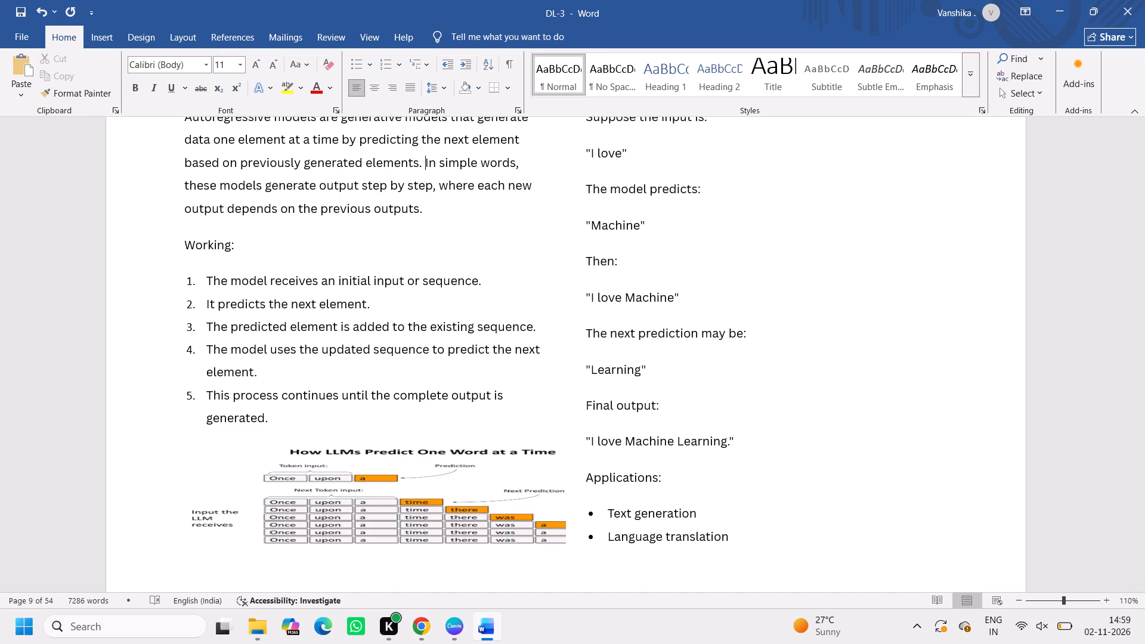
left_click(414, 482)
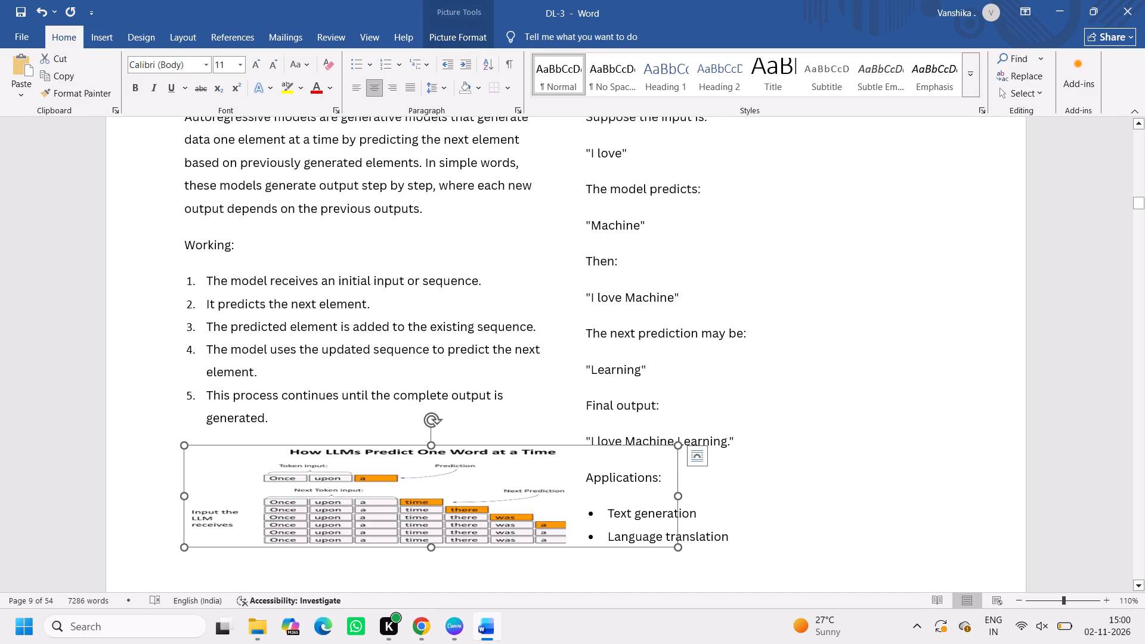
left_click_drag(430, 546, 429, 569)
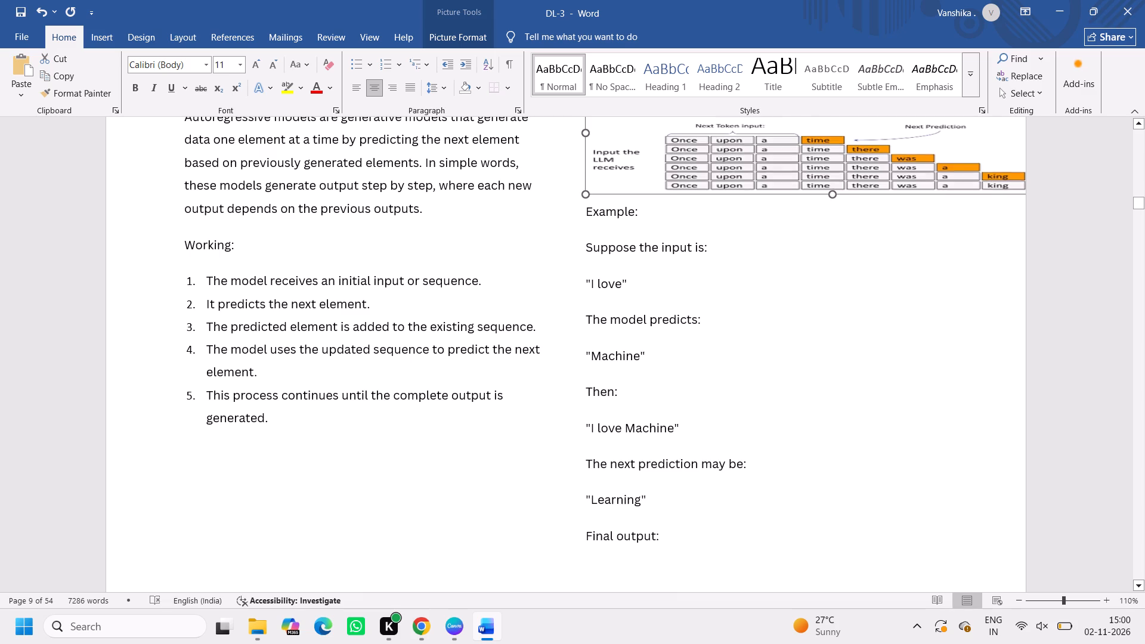
left_click_drag(429, 569, 432, 562)
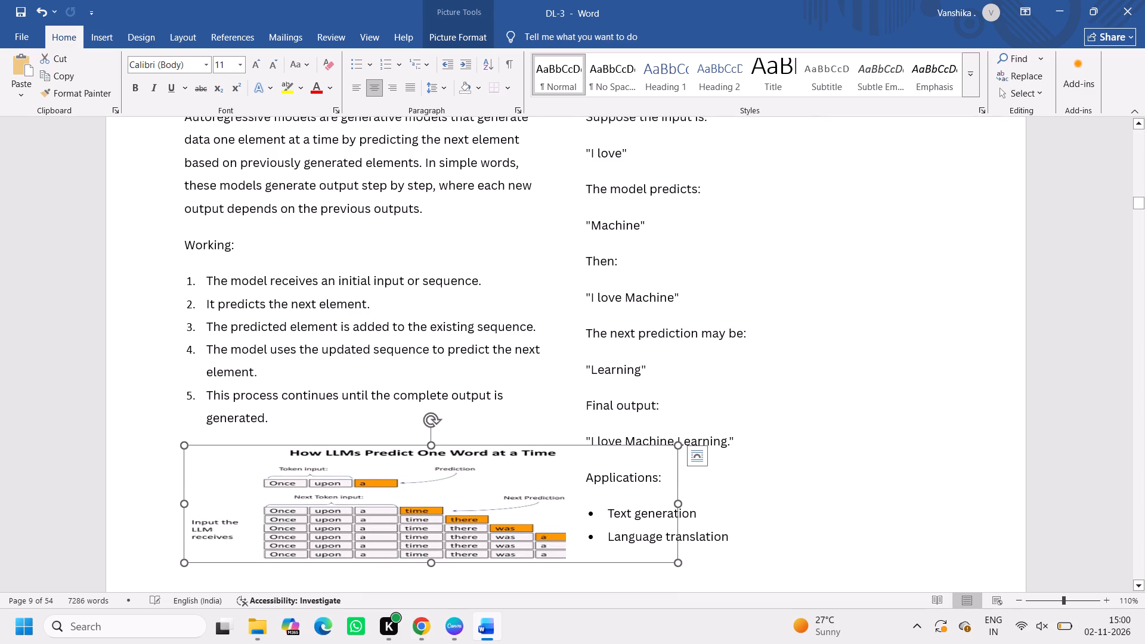
left_click_drag(182, 501, 298, 510)
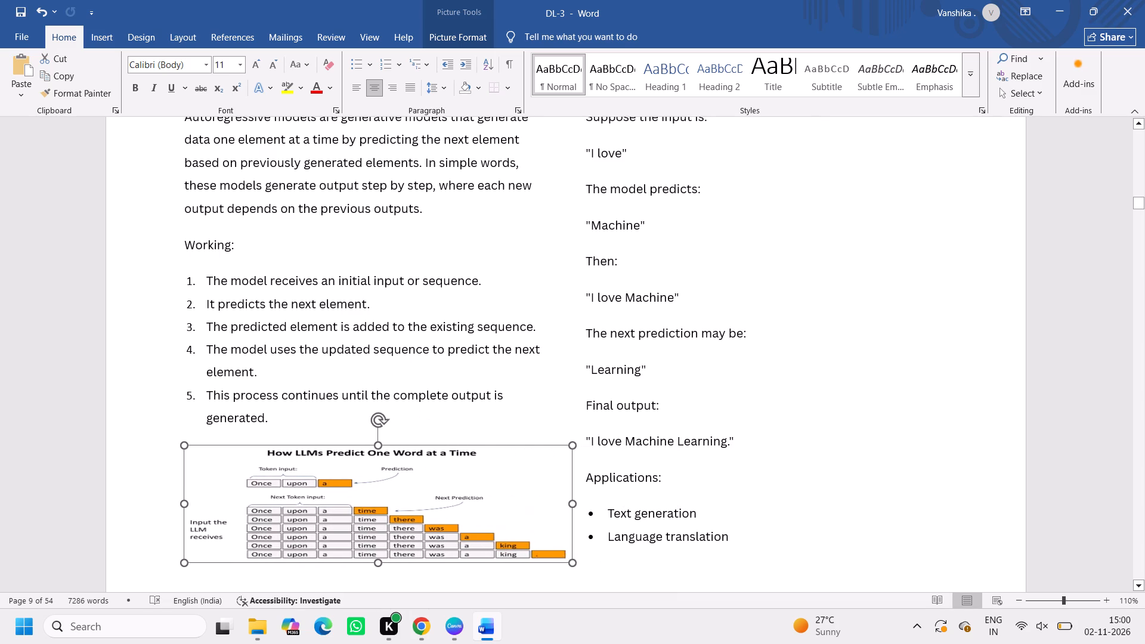
left_click_drag(298, 510, 284, 510)
left_click(526, 434)
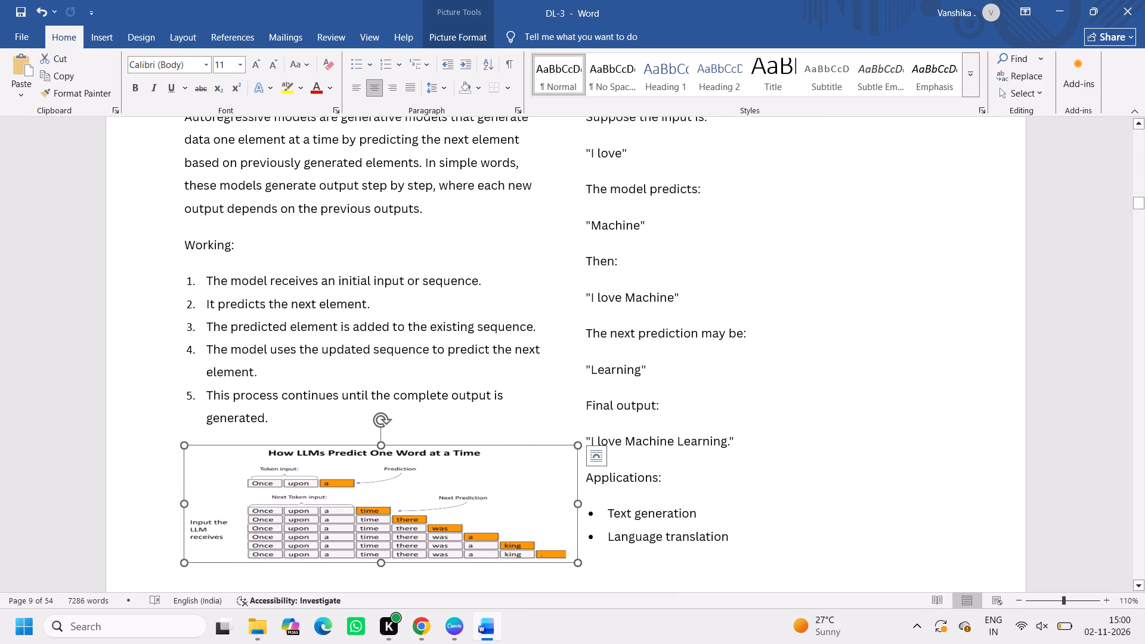
Add three blank paragraphs before the Autoregressive Models "Applications:" line to push it and its list onto the next page.
scroll(707, 452, "up", 2)
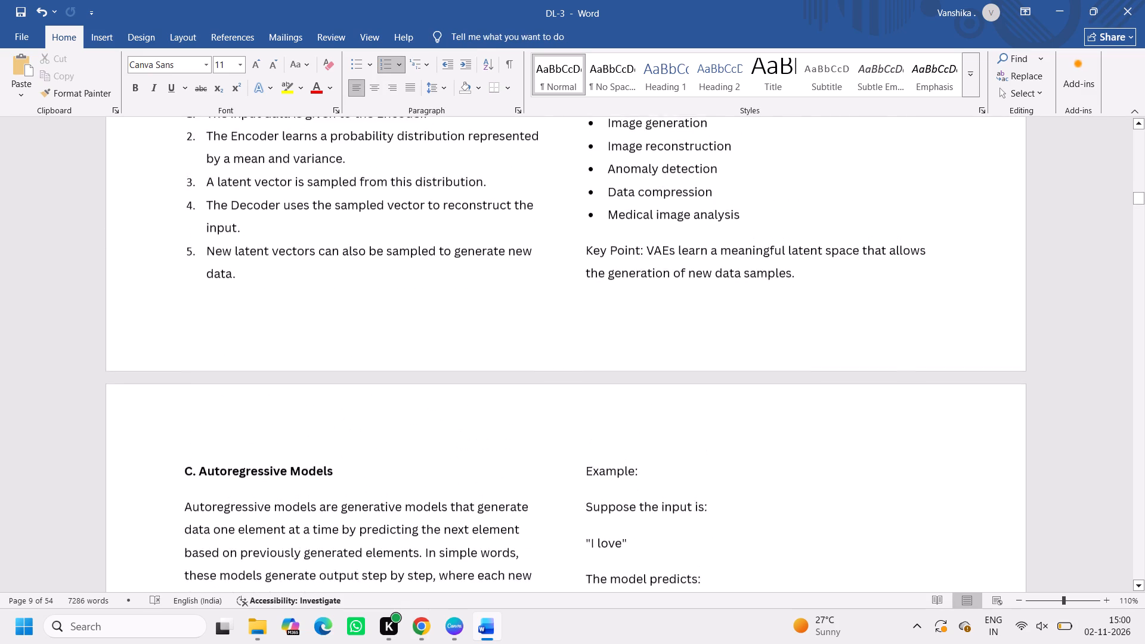
scroll(696, 437, "down", 3)
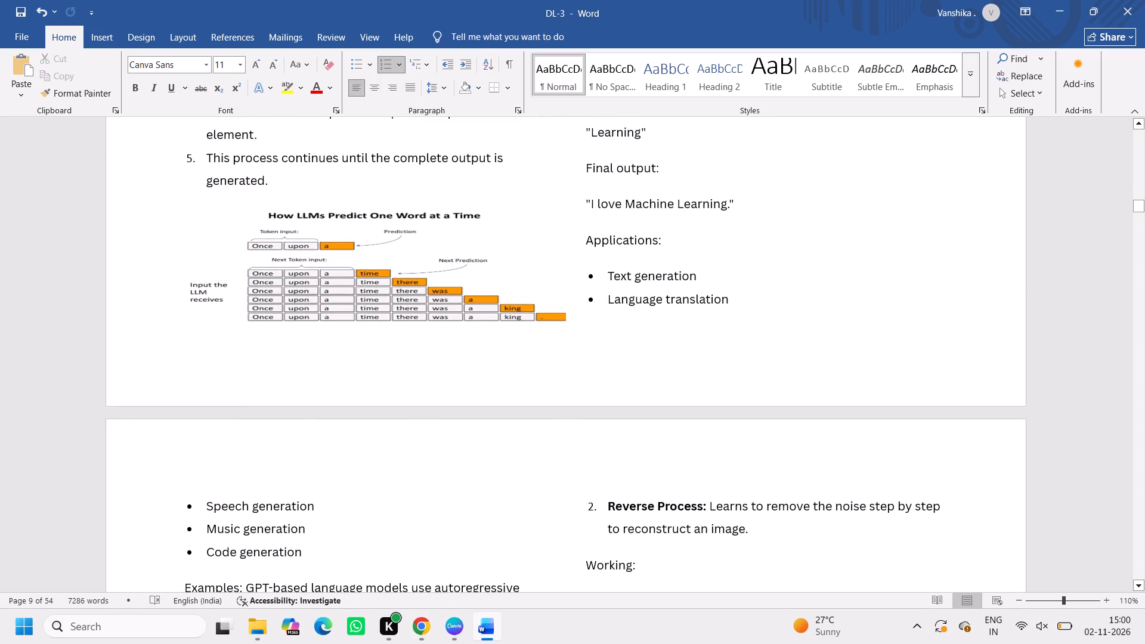
left_click(581, 234)
key("Return")
key("Return")
key("Return")
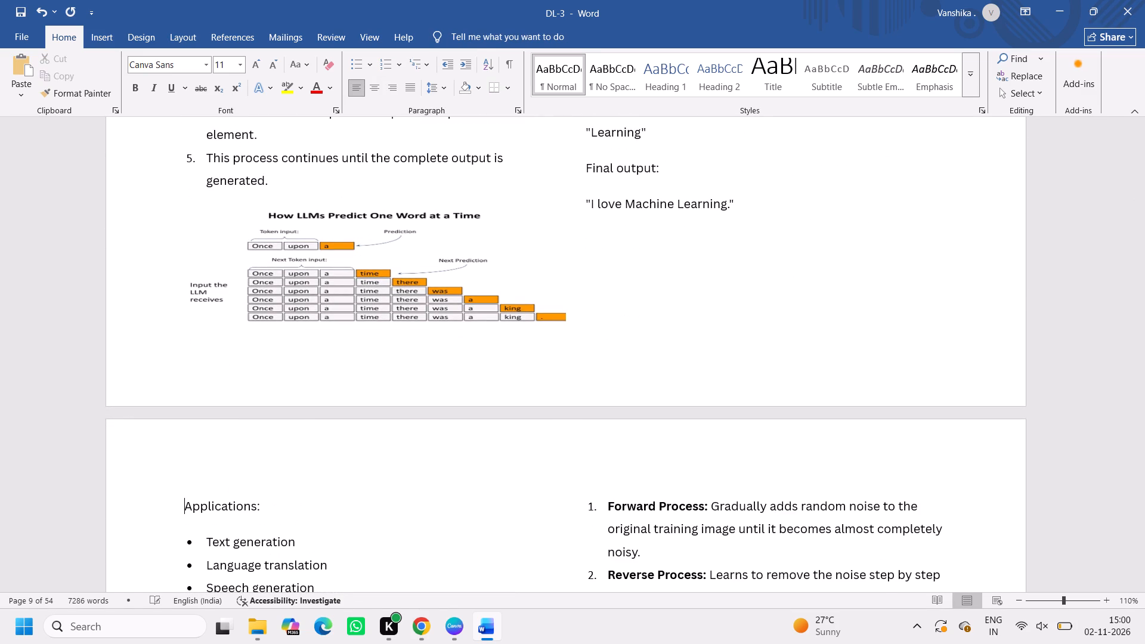
Narrow "The Process of How Diffusion Models Work" picture so the whole diagram fits within the first column.
scroll(738, 331, "down", 2)
scroll(553, 352, "up", 1)
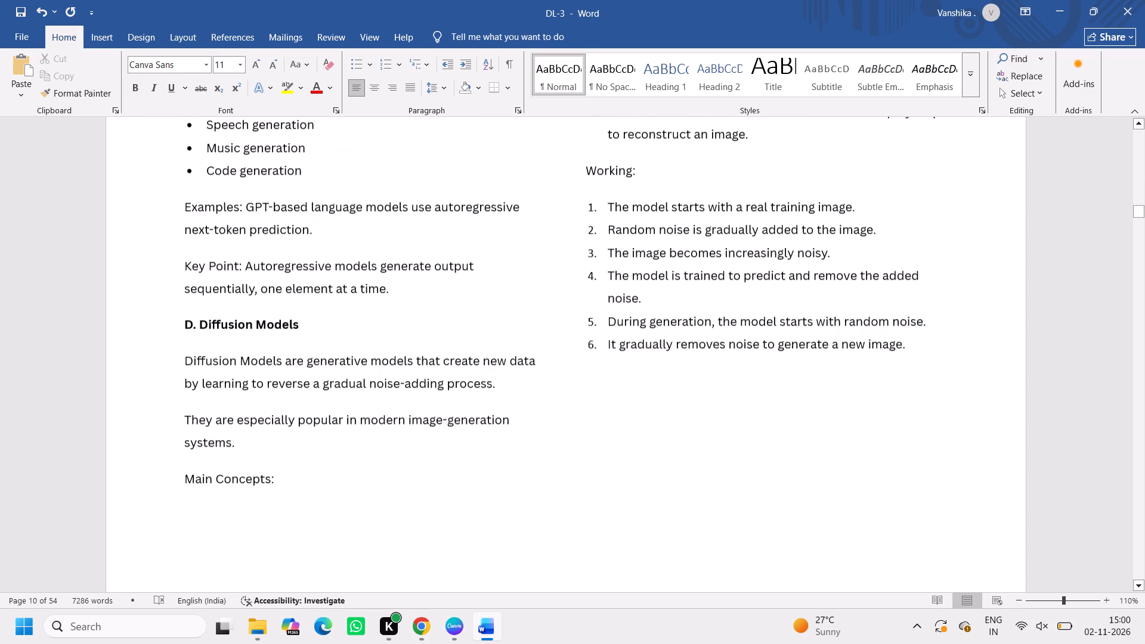
scroll(553, 352, "up", 1)
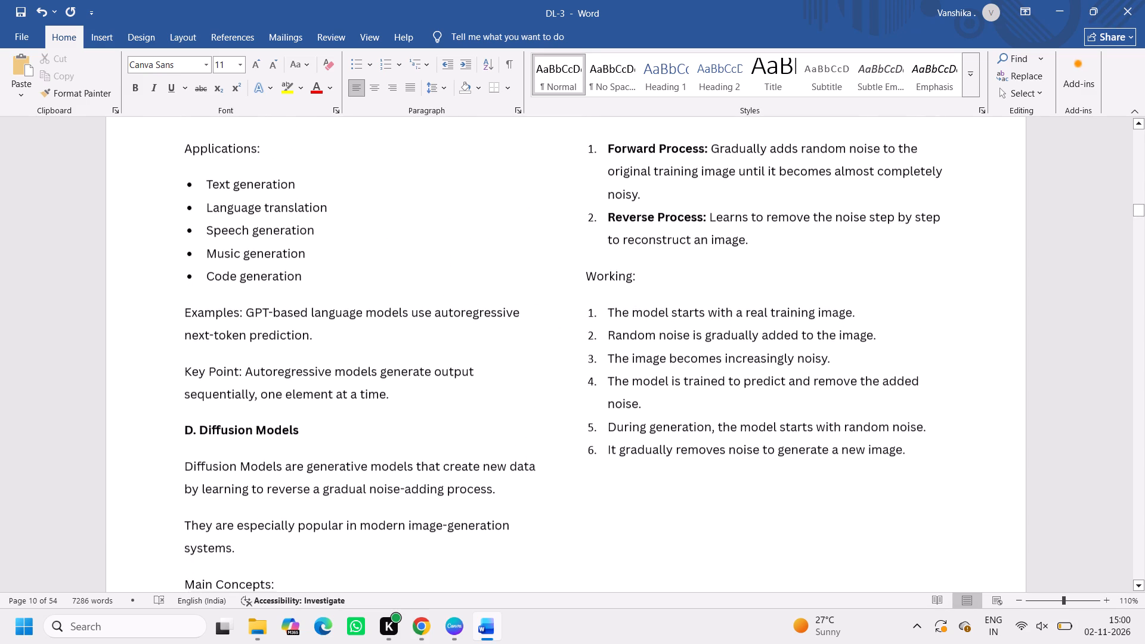
scroll(553, 352, "down", 4)
scroll(479, 392, "down", 1)
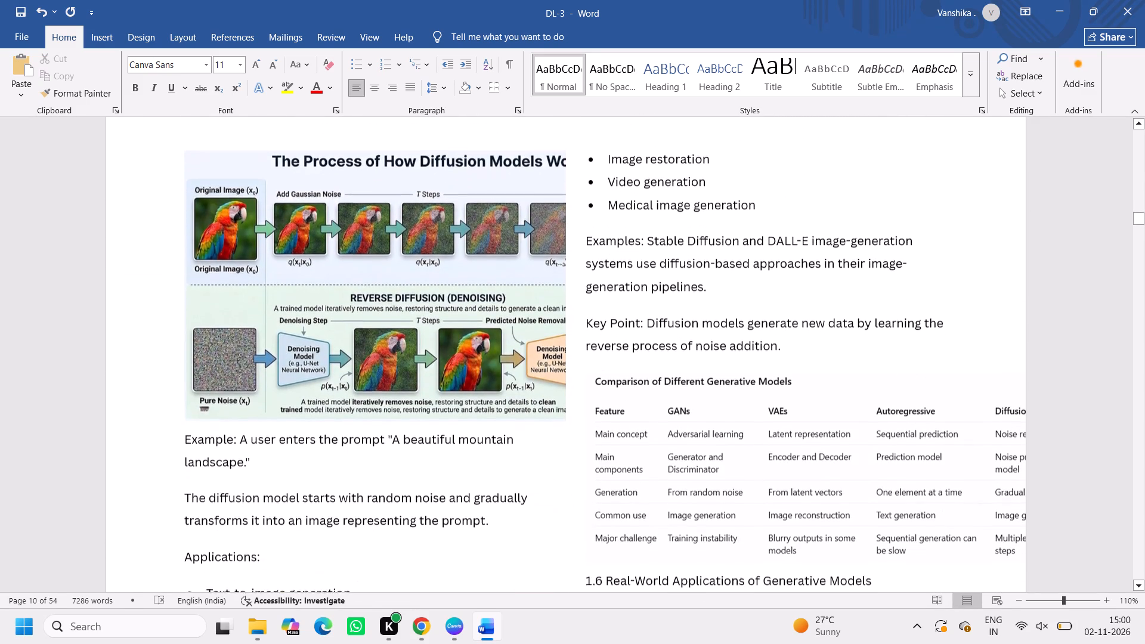
left_click(451, 359)
left_click_drag(185, 283, 336, 316)
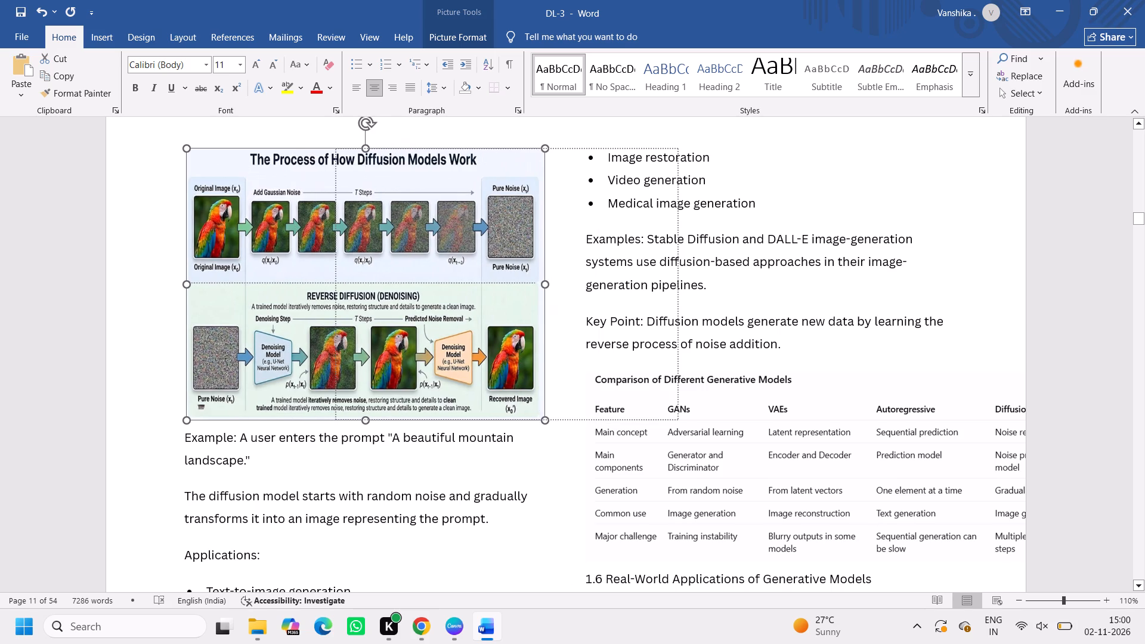
left_click_drag(336, 316, 288, 315)
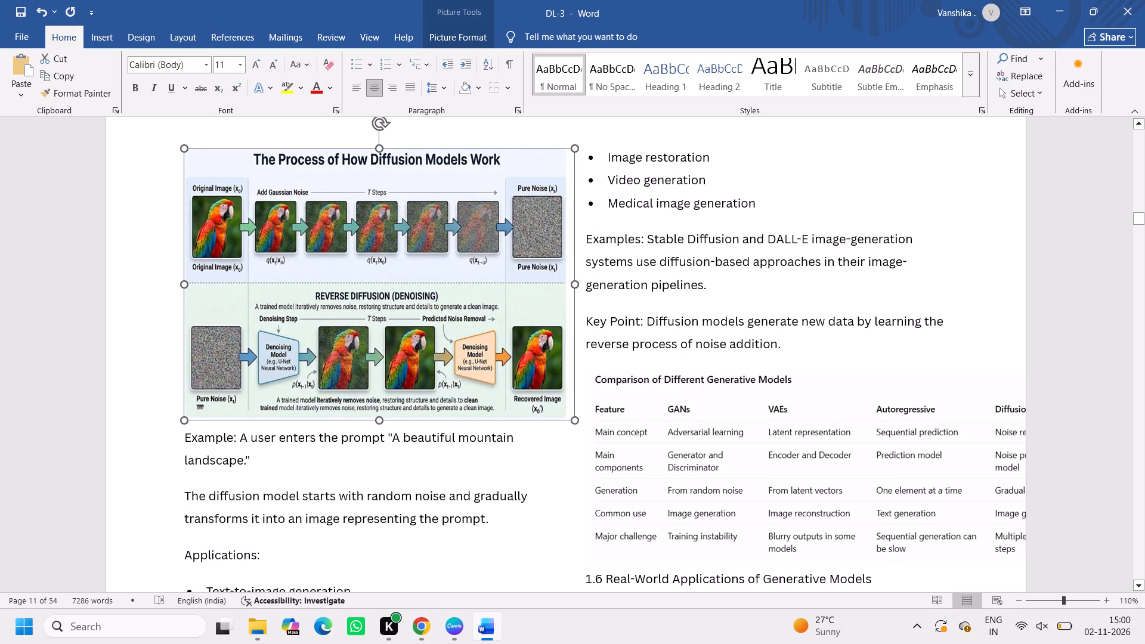
left_click(513, 463)
Narrow the "Comparison of Different Generative Models" table picture so its Diffusion column fits on the page.
scroll(462, 479, "down", 1)
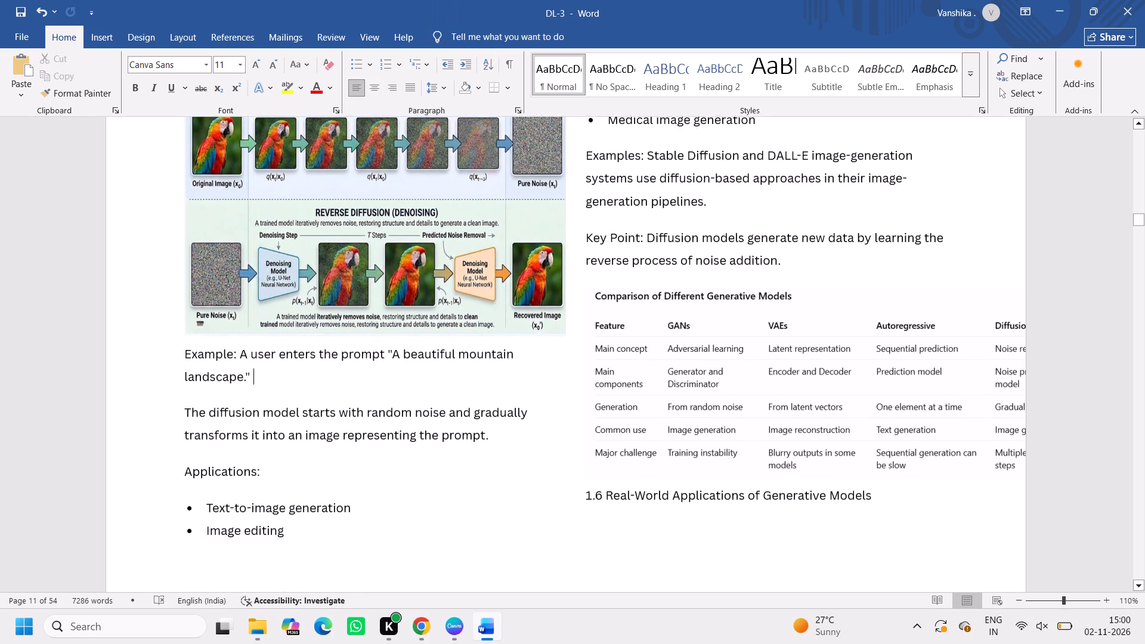
scroll(462, 479, "down", 1)
scroll(403, 475, "up", 1)
scroll(403, 475, "down", 2)
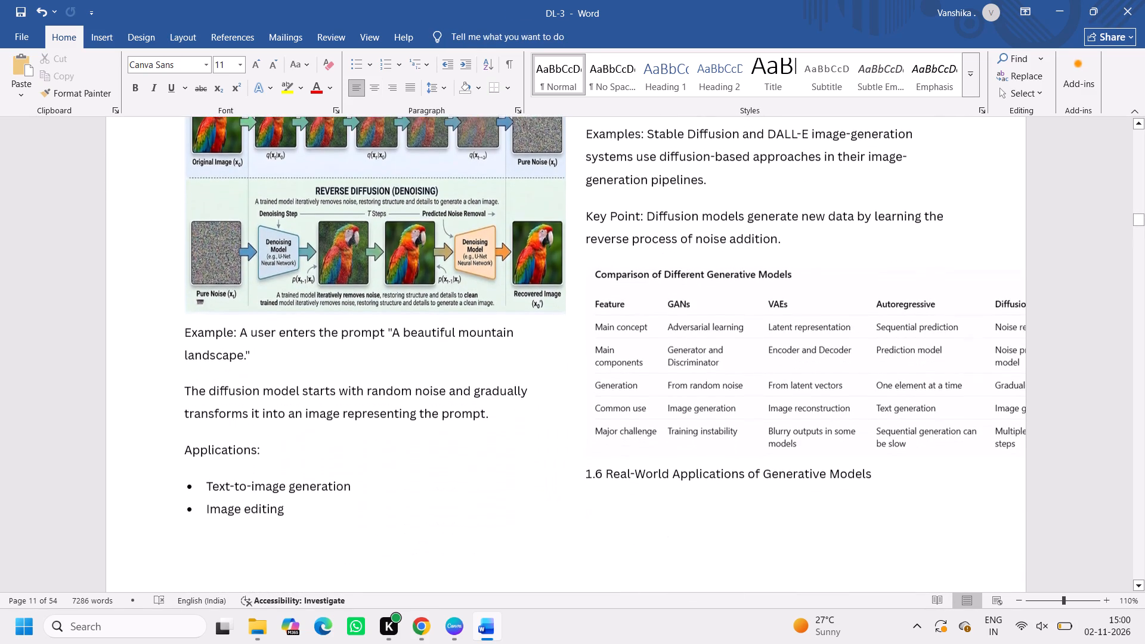
left_click(744, 452)
left_click_drag(590, 365, 630, 369)
left_click_drag(586, 355, 633, 347)
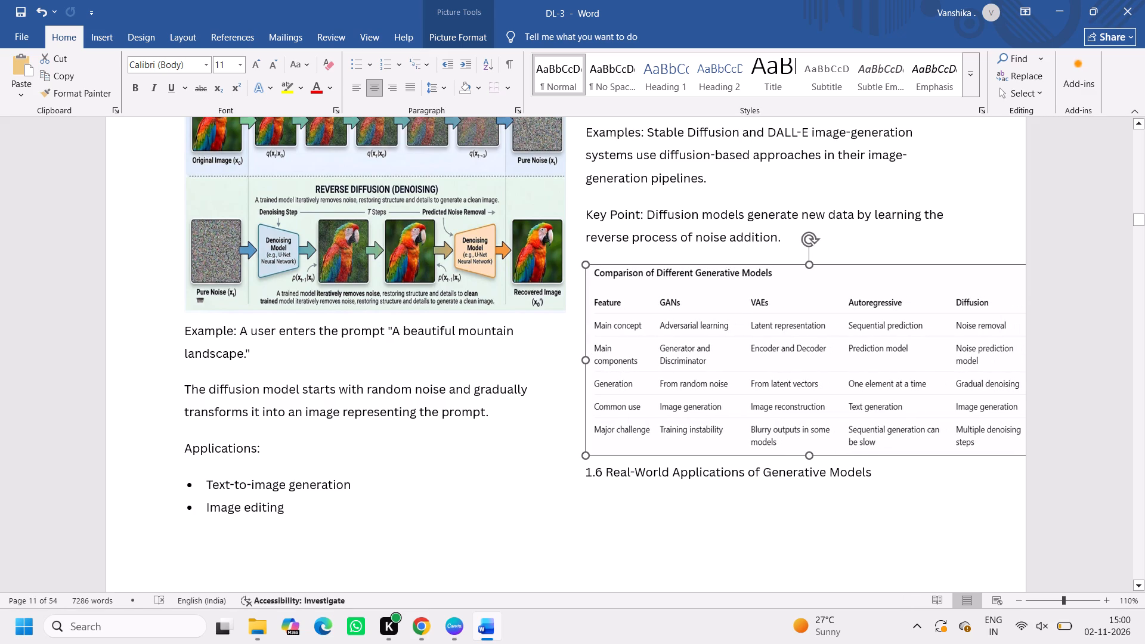
left_click_drag(633, 347, 632, 347)
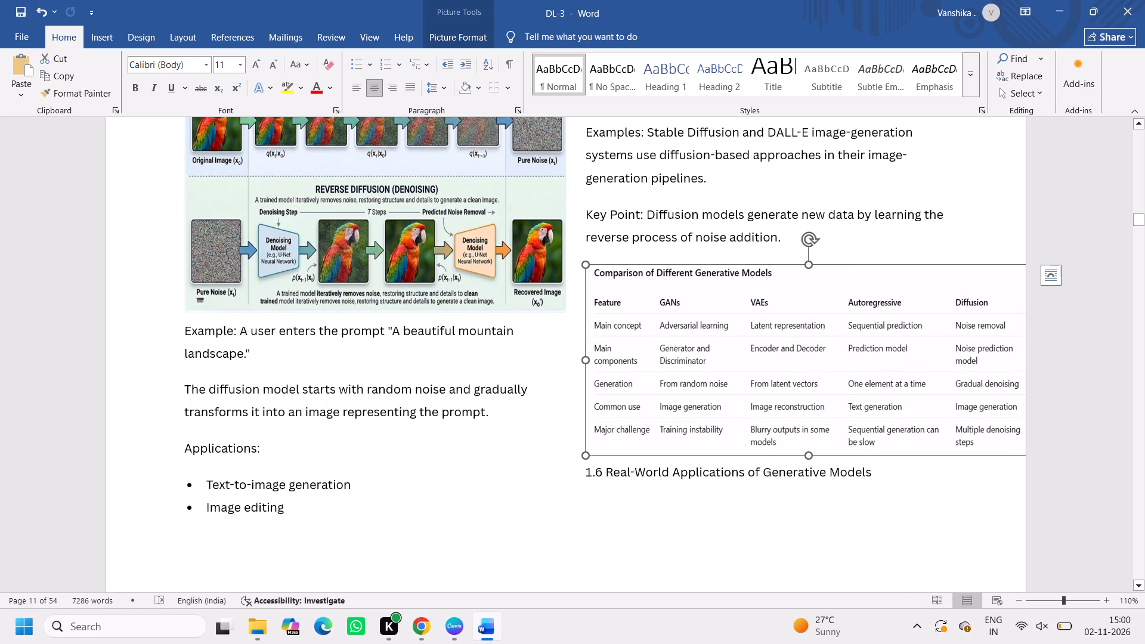
Add two blank paragraphs before the "1.6 Real-World Applications of Generative Models" heading to move it to the next page.
left_click(584, 472)
key("Return")
key("Return")
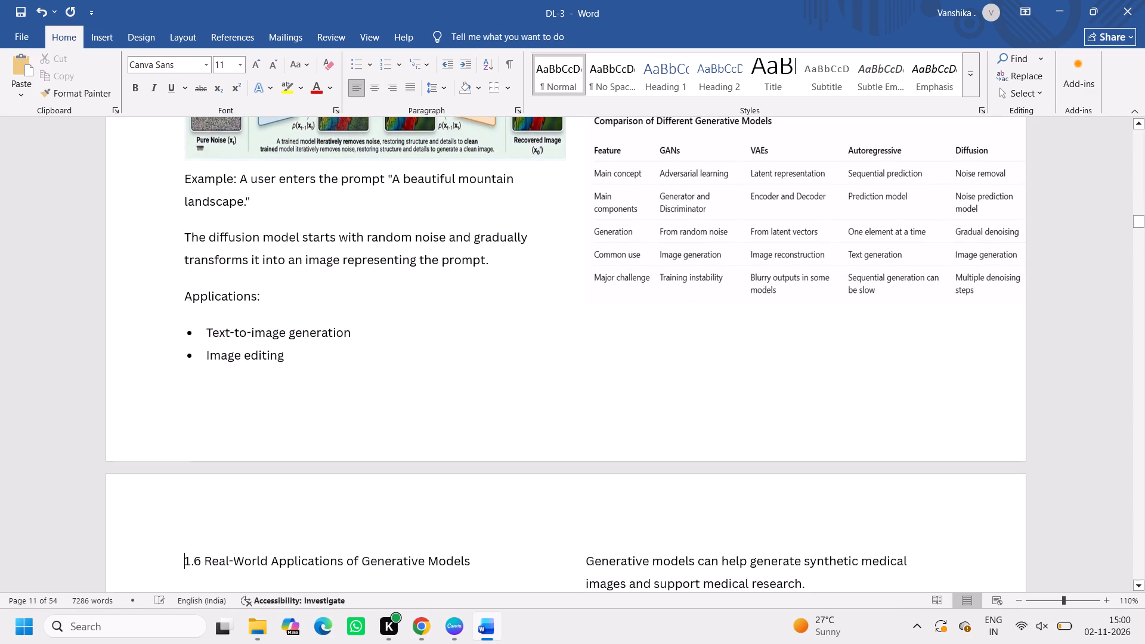
Examine the layout of the Diffusion Models, 1.6 Real-World Applications and 1.7 Advantages and Limitations pages.
scroll(602, 491, "down", 1)
scroll(398, 357, "down", 2)
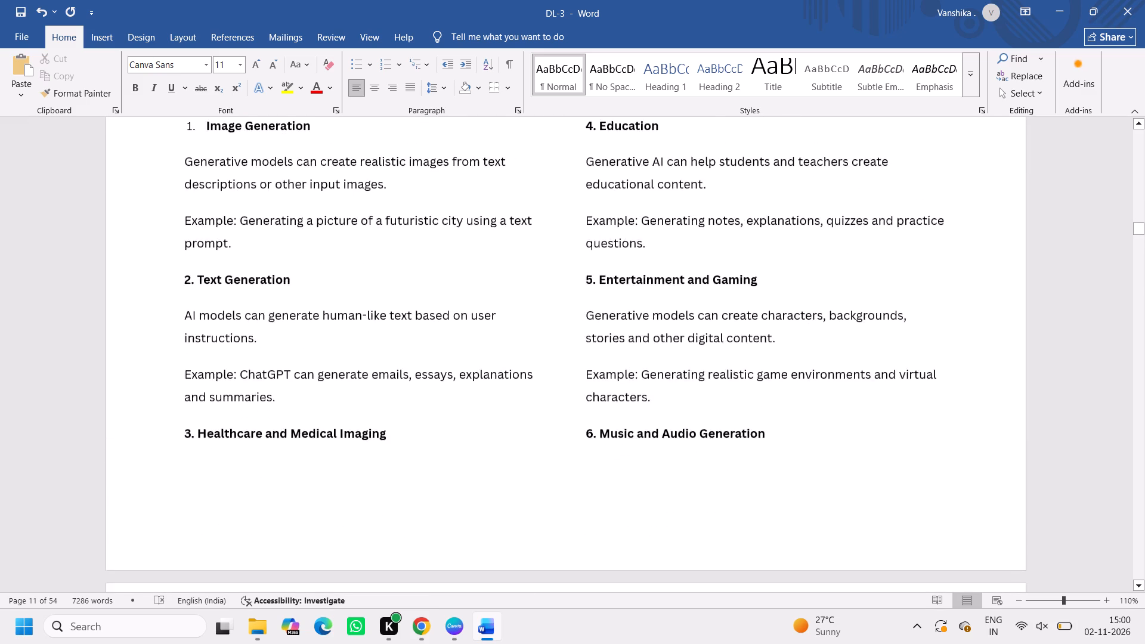
scroll(398, 357, "down", 1)
scroll(398, 357, "up", 3)
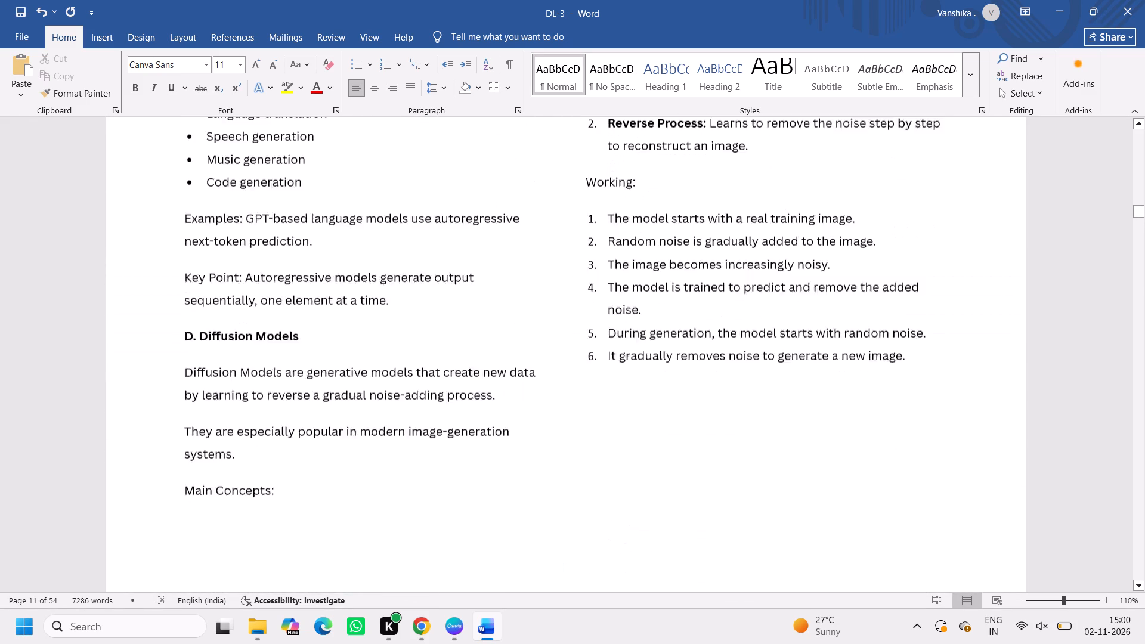
scroll(398, 357, "down", 5)
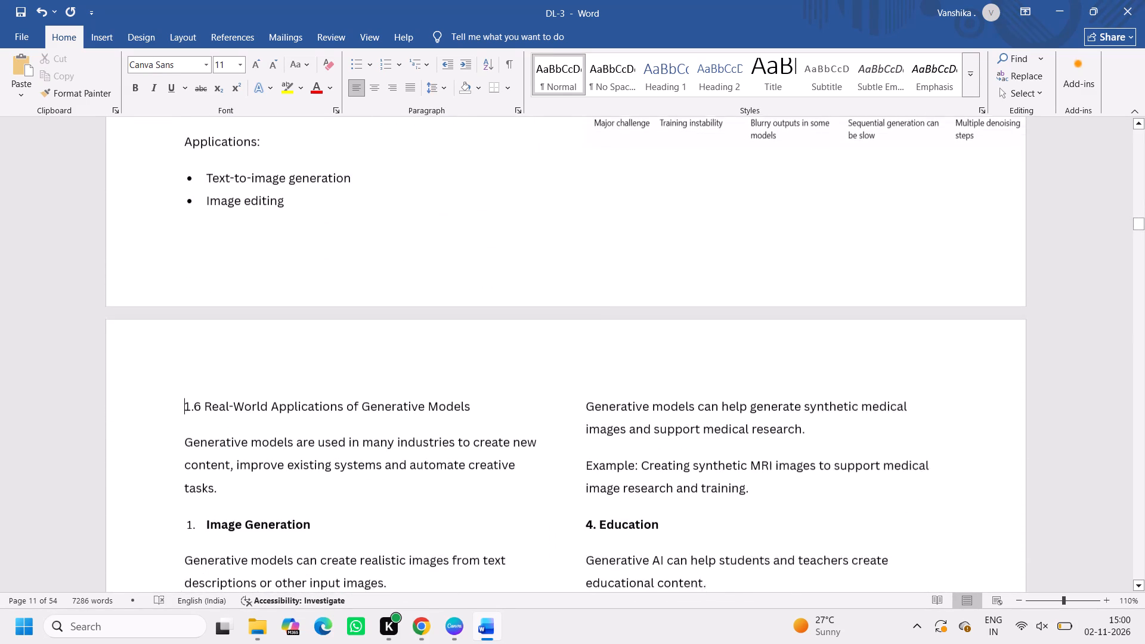
left_click(321, 471)
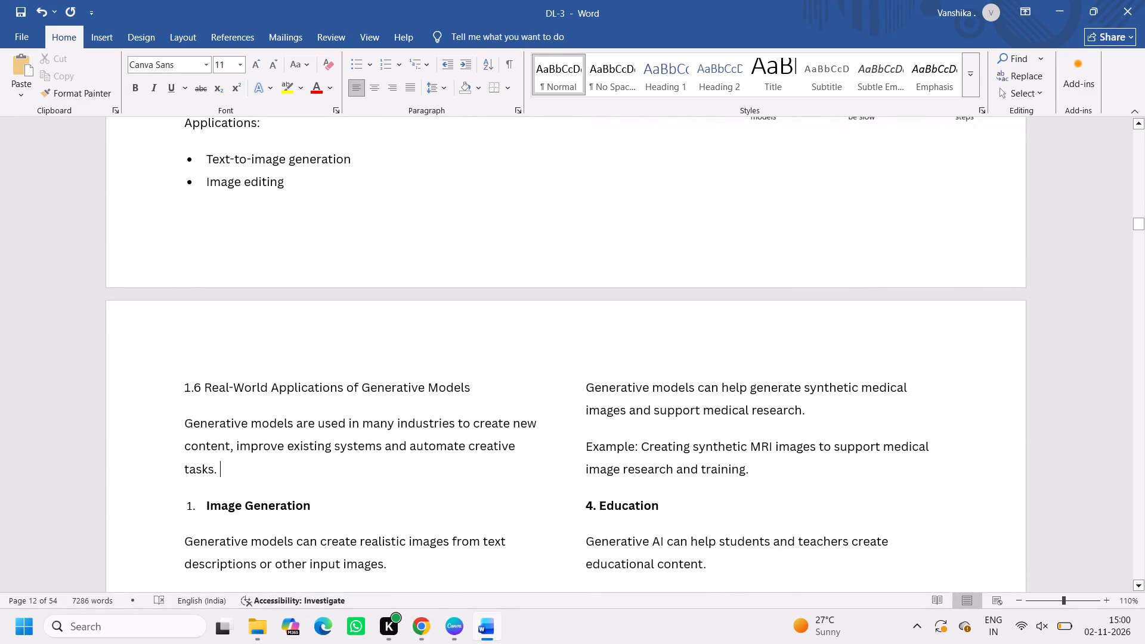
scroll(317, 469, "down", 5)
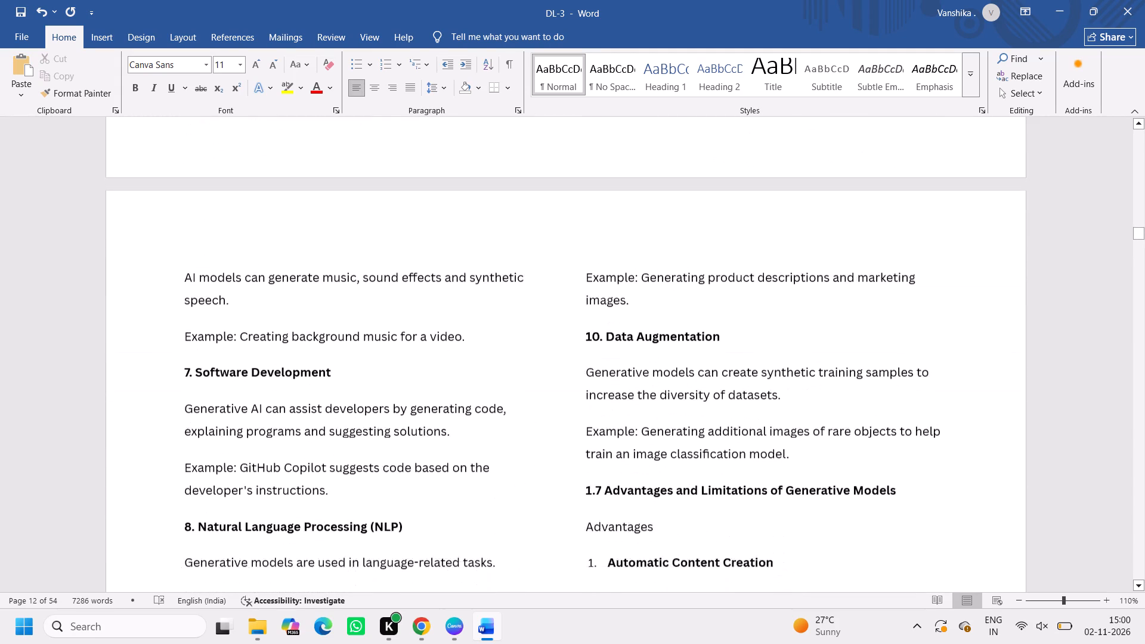
scroll(317, 469, "down", 2)
scroll(317, 469, "up", 1)
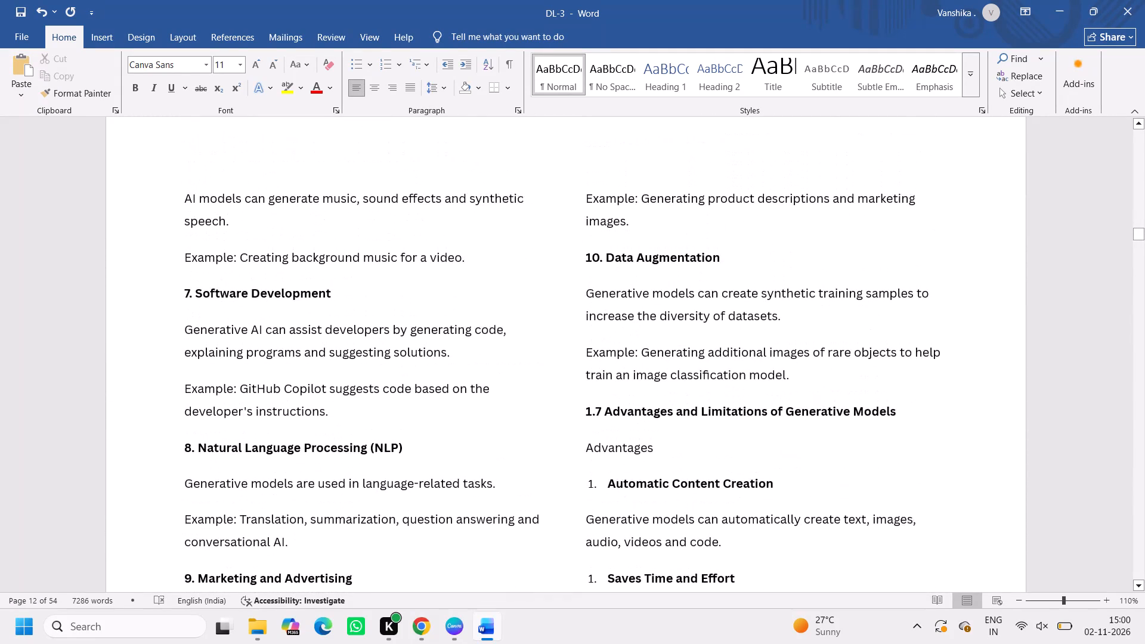
scroll(317, 469, "up", 1)
scroll(482, 499, "down", 1)
scroll(537, 391, "down", 1)
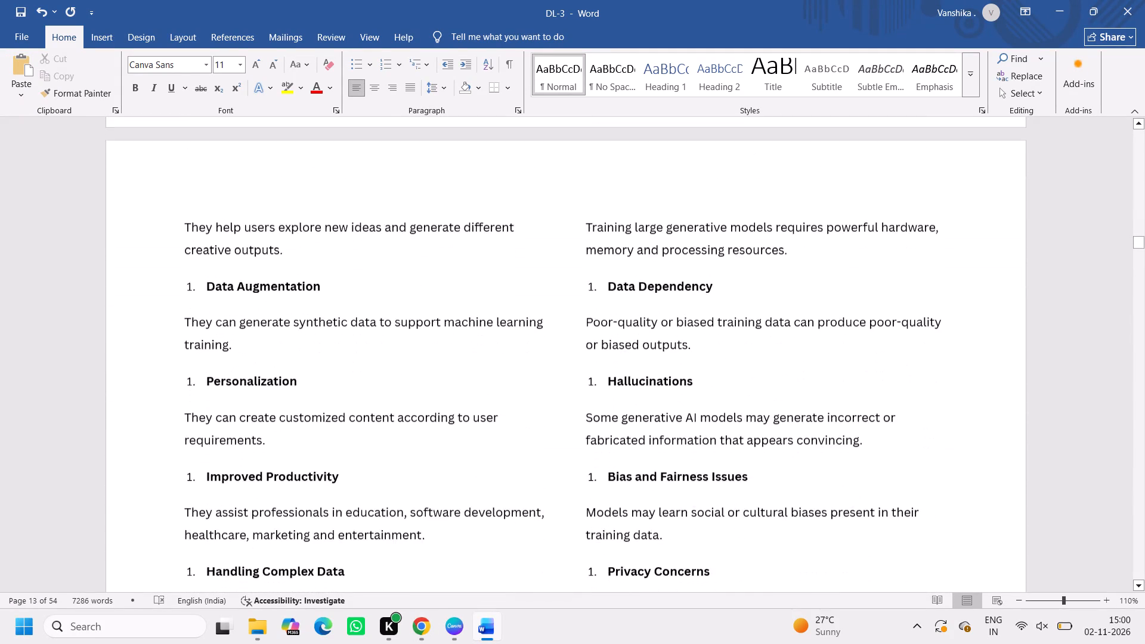
scroll(537, 391, "down", 2)
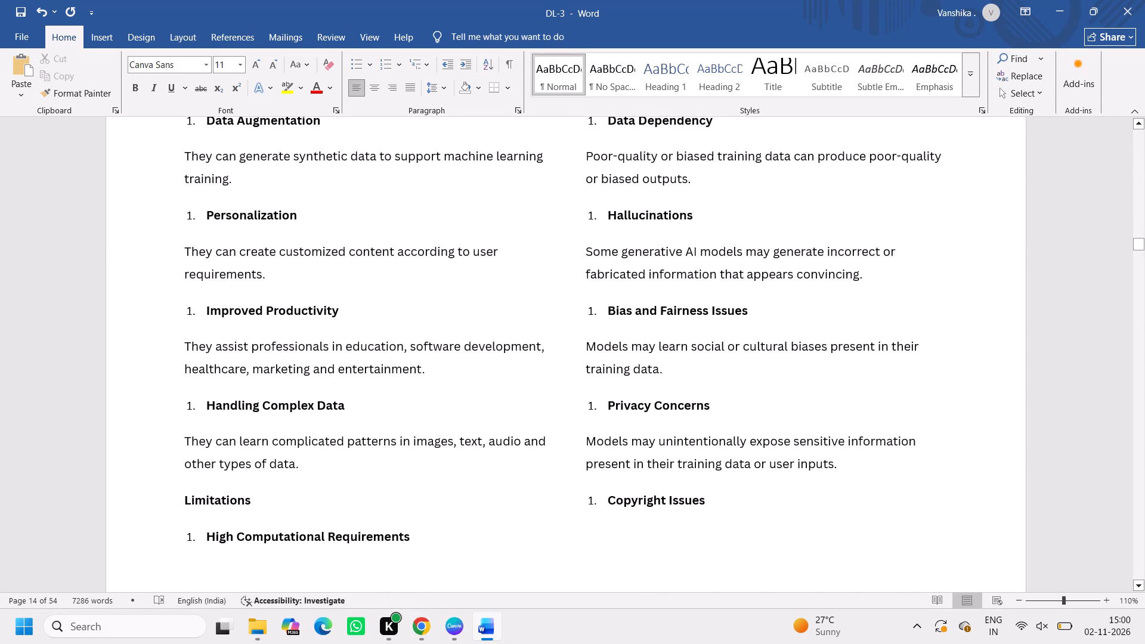
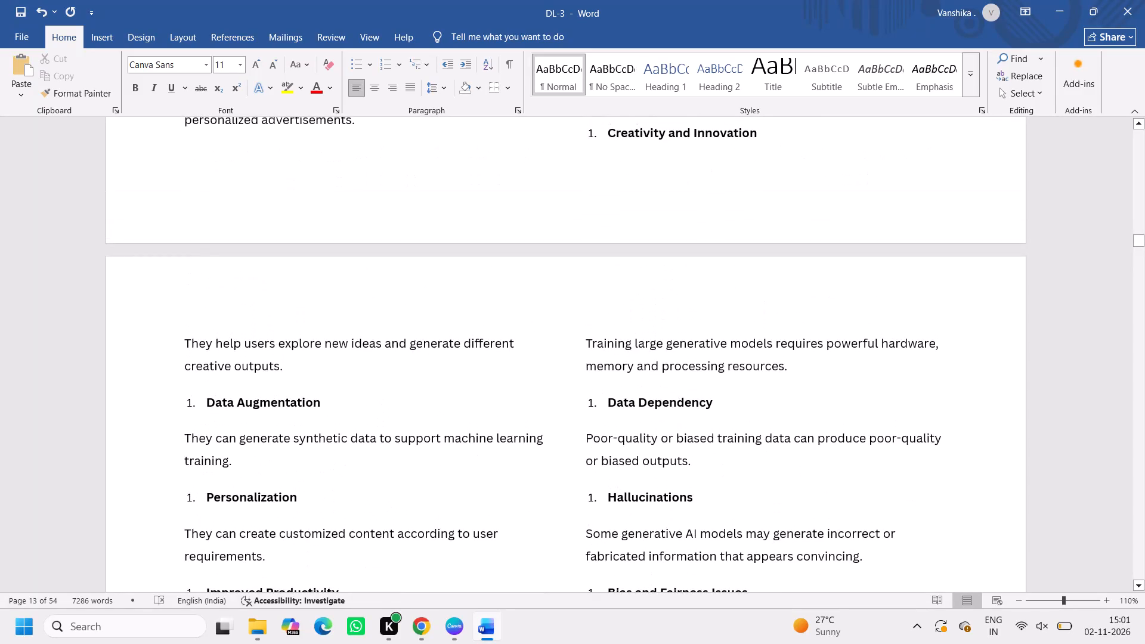
Remove the numbering and indent from the "Automatic Content Creation", "Saves Time and Effort" and "Creativity and Innovation" headings.
scroll(416, 380, "up", 2)
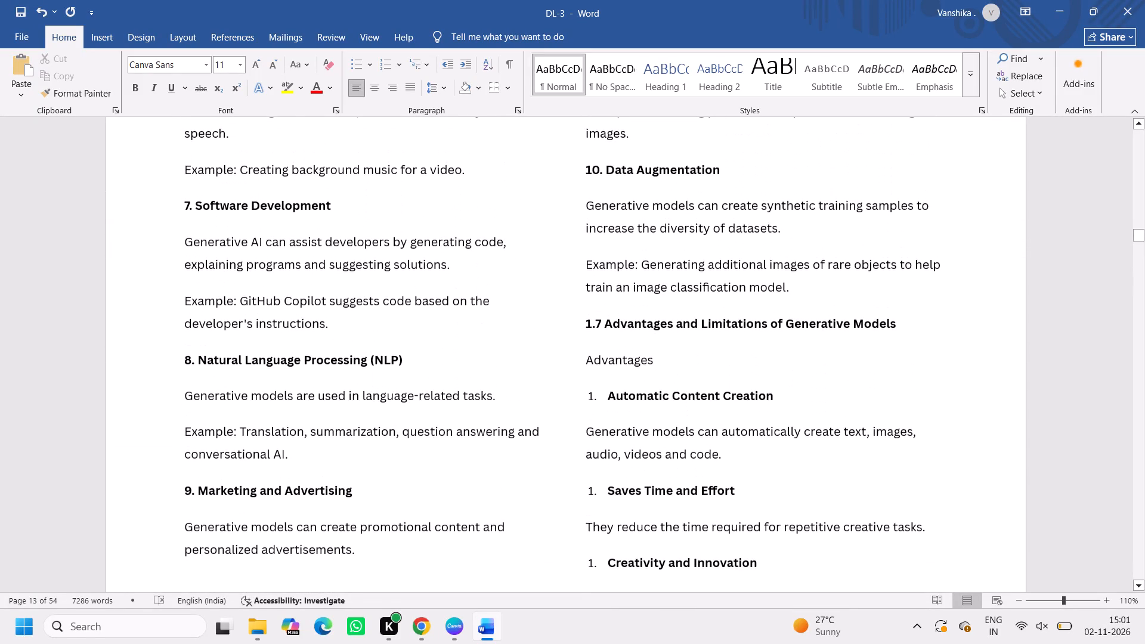
left_click(598, 490)
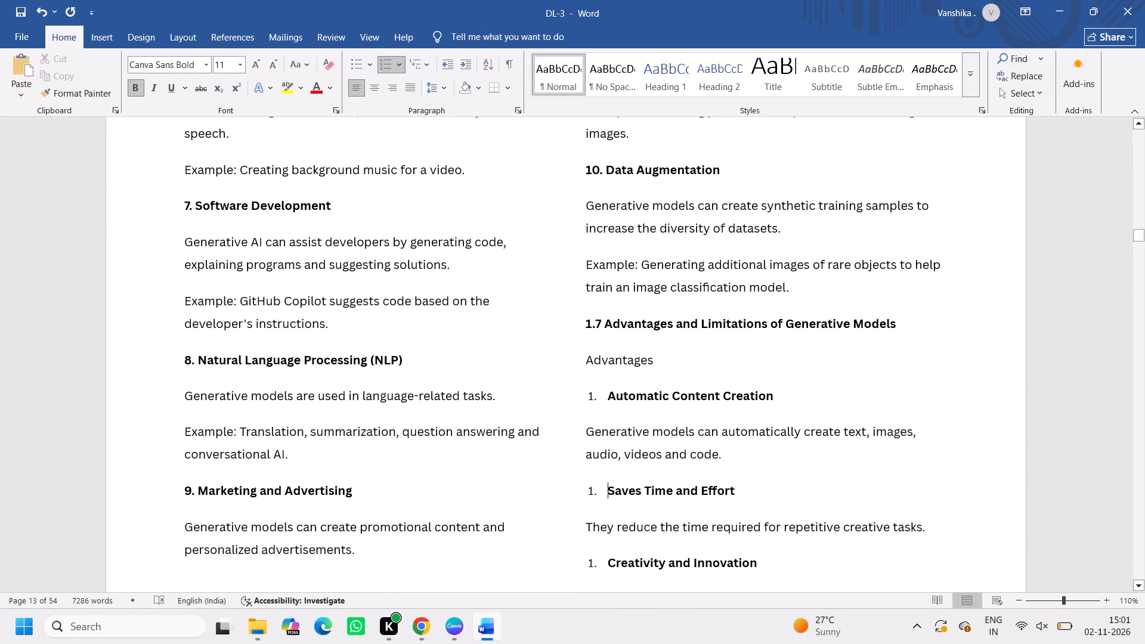
key("BackSpace")
left_click(598, 394)
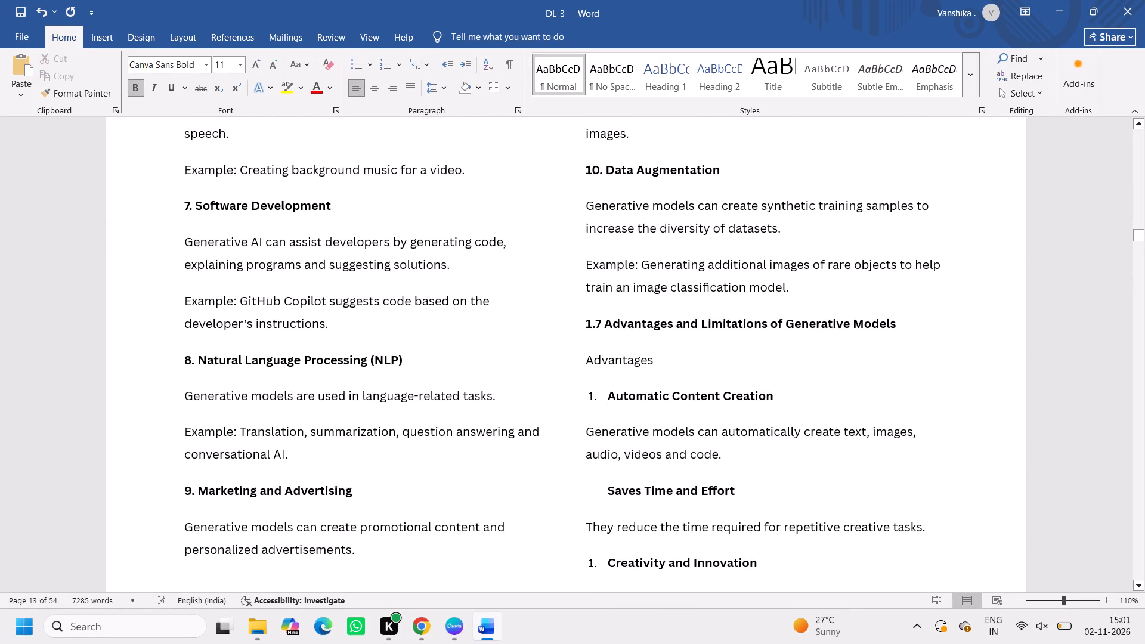
key("BackSpace")
key("BackSpace")
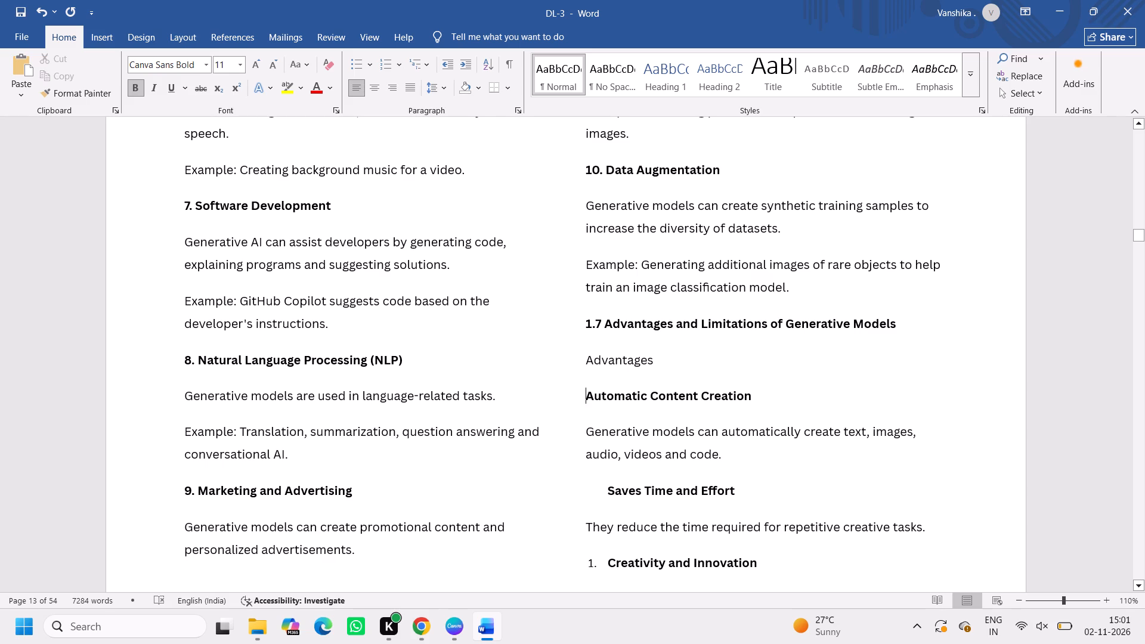
left_click(611, 488)
key("BackSpace")
key("BackSpace")
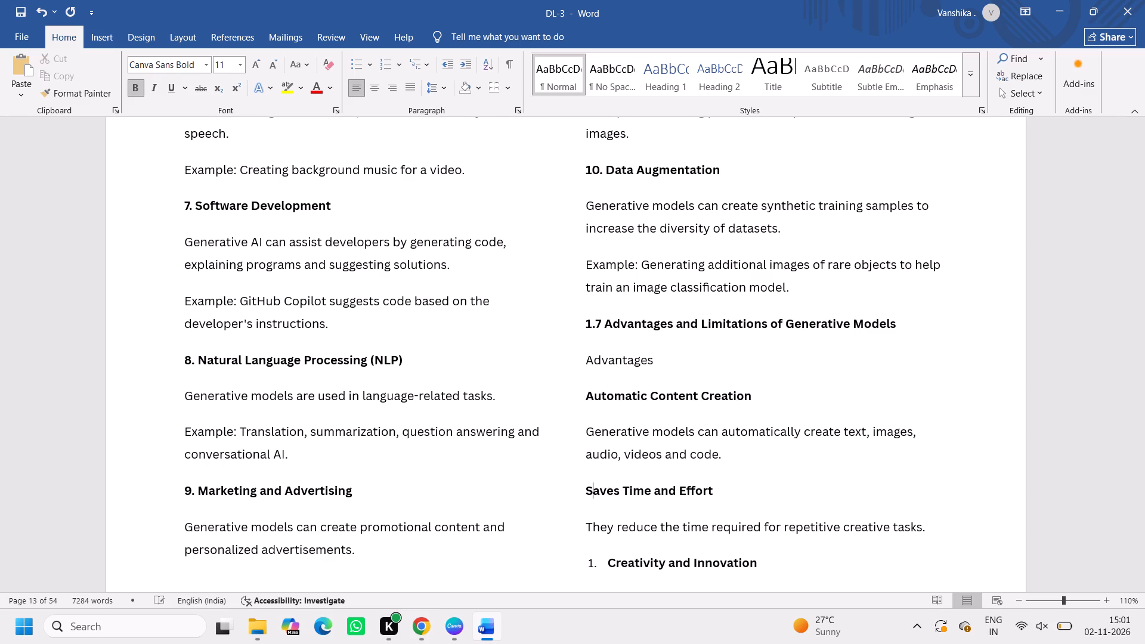
scroll(648, 512, "down", 1)
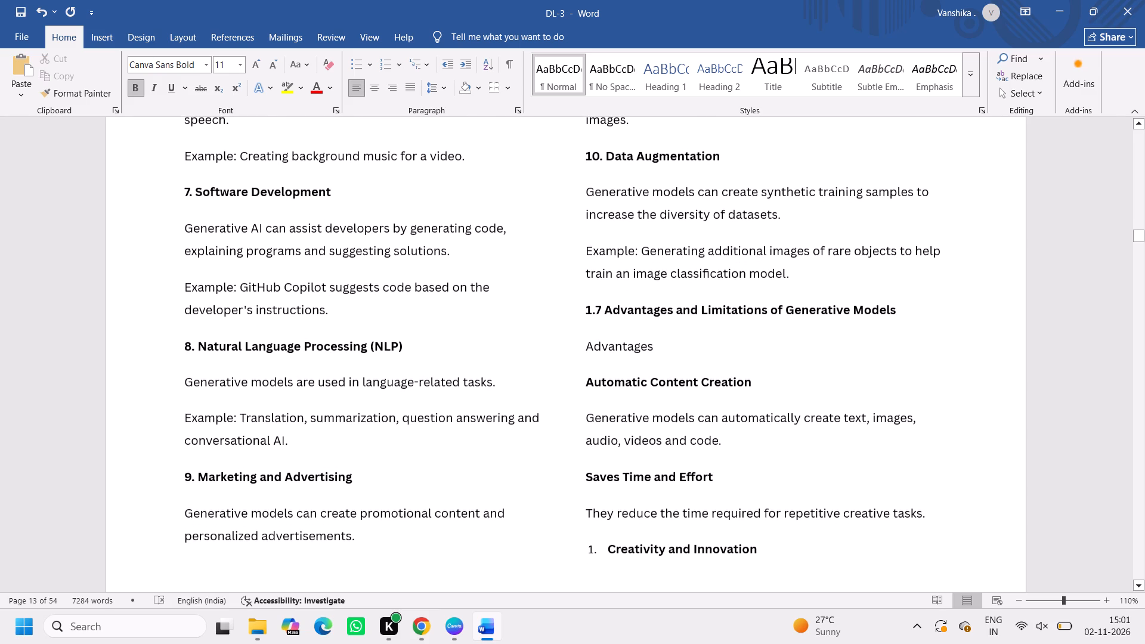
left_click(606, 550)
key("BackSpace")
key("BackSpace")
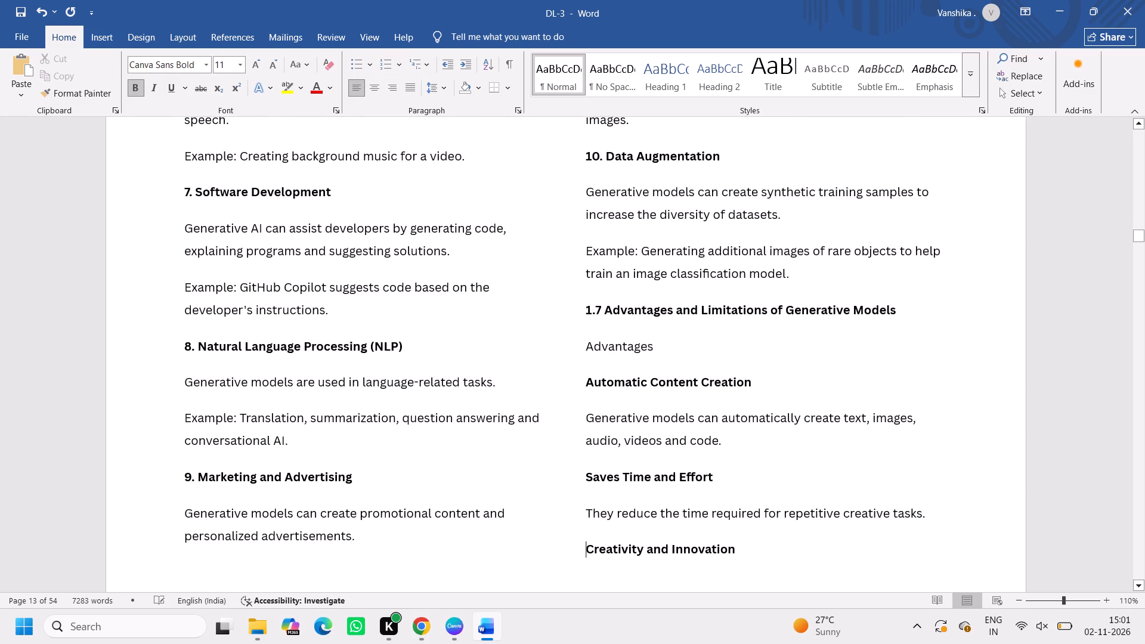
Remove the numbering and indent from the Advantages headings "Data Augmentation", "Personalization" and "Improved Productivity".
scroll(606, 550, "down", 1)
scroll(571, 506, "down", 2)
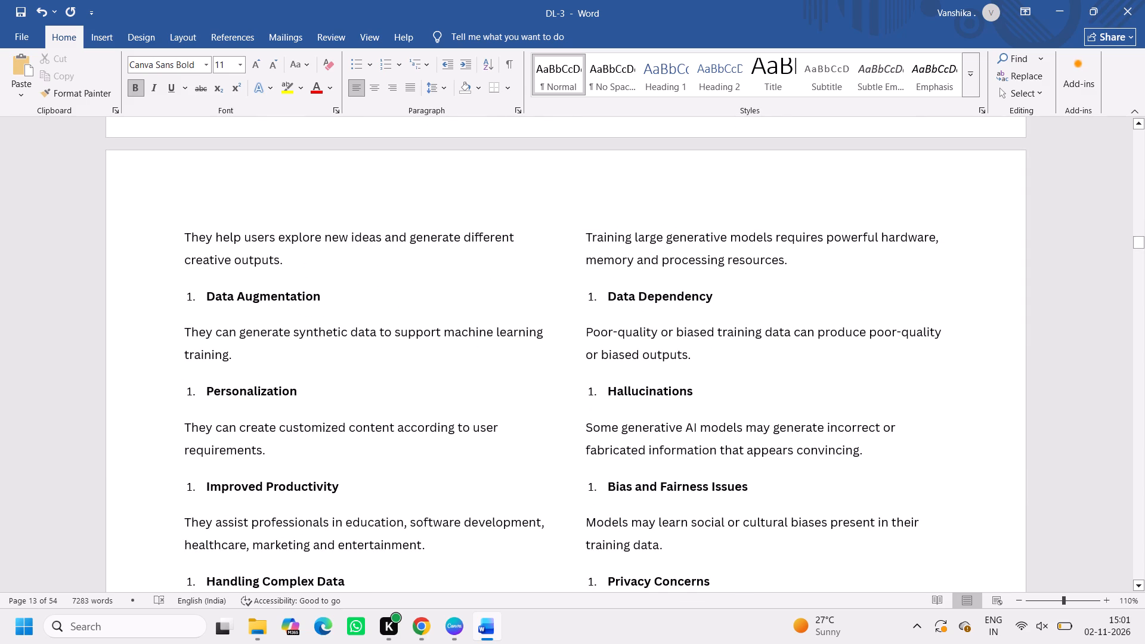
left_click(203, 301)
key("BackSpace")
key("BackSpace")
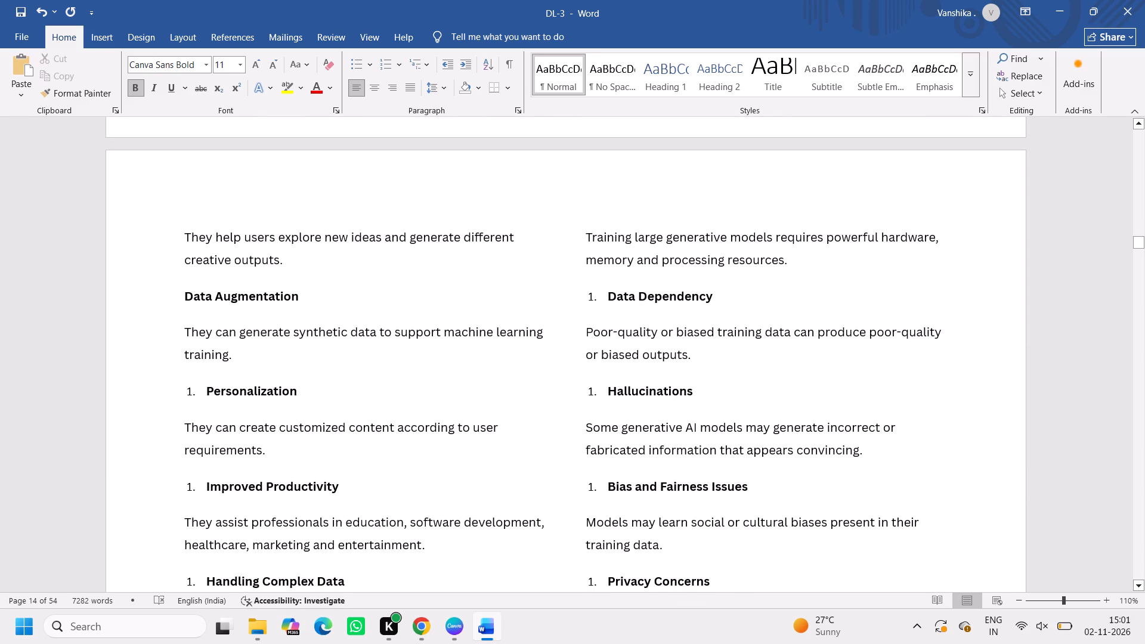
left_click(206, 388)
key("equal")
key("BackSpace")
key("equal")
key("BackSpace")
key("BackSpace")
key("BackSpace")
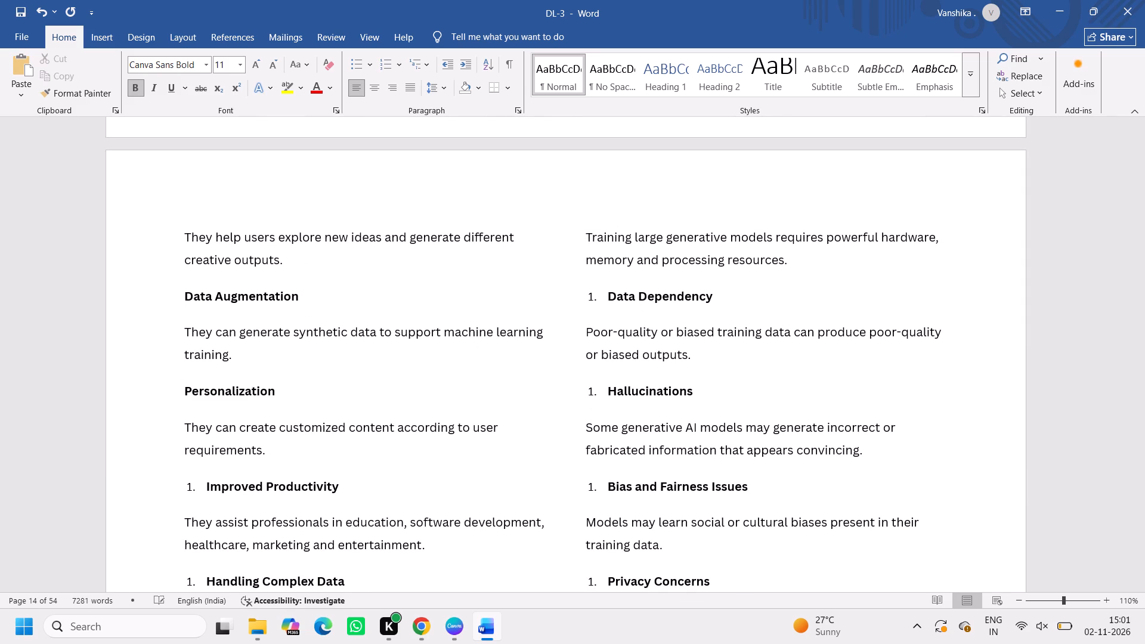
left_click_drag(206, 485, 175, 485)
key("BackSpace")
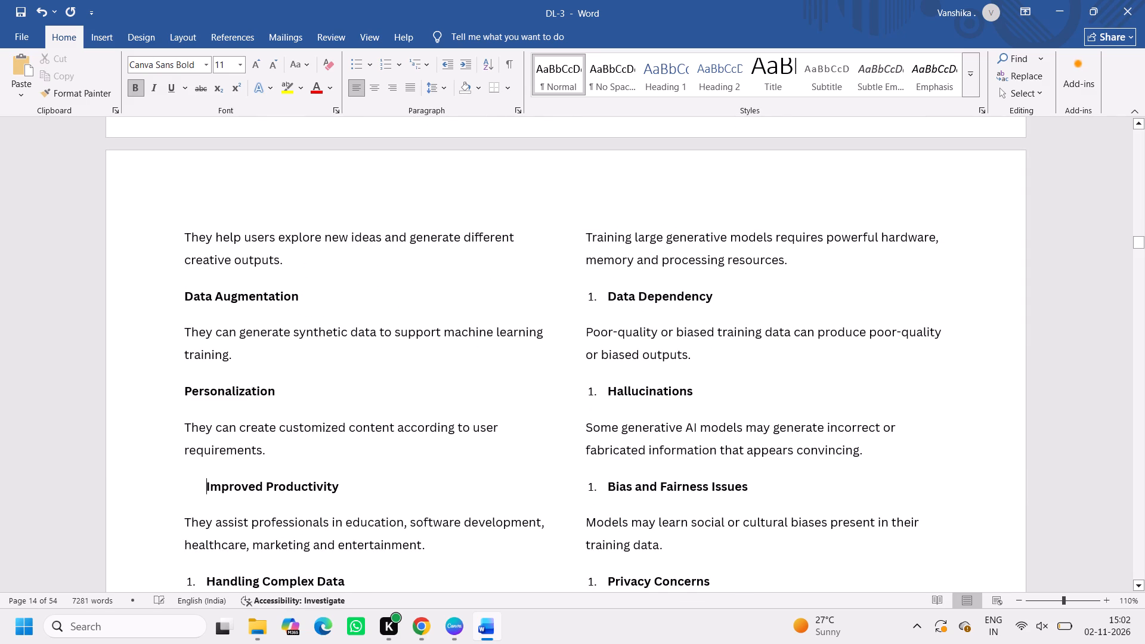
key("BackSpace")
Remove the numbering and indent from the "Handling Complex Data" and "High Computational Requirements" headings.
scroll(239, 568, "down", 1)
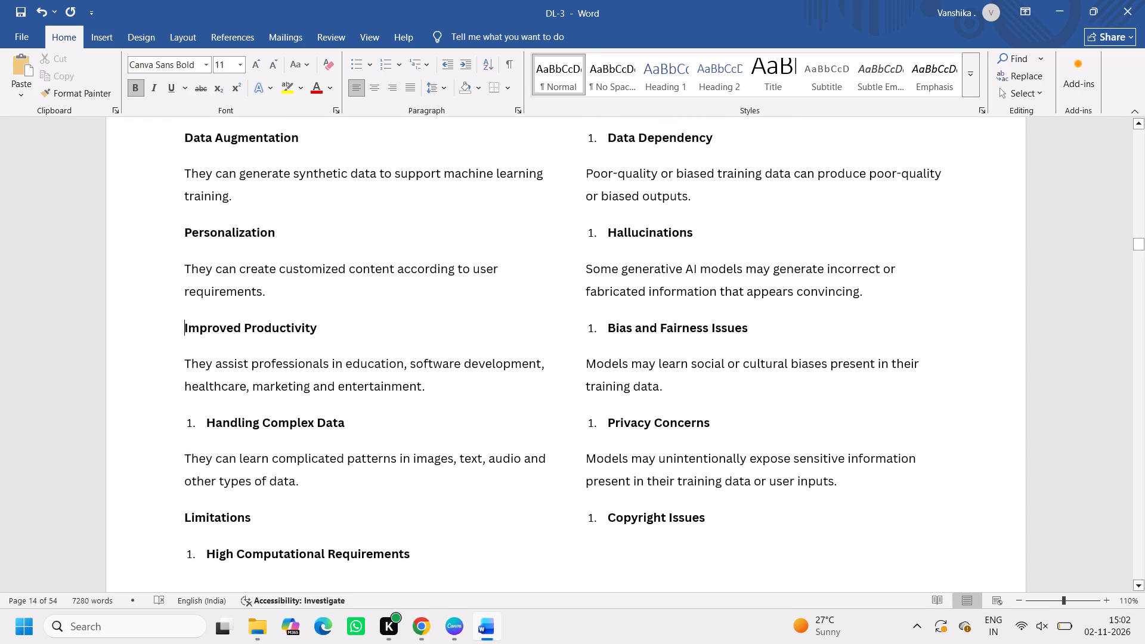
left_click(202, 422)
type("==")
key("BackSpace")
key("BackSpace")
key("BackSpace")
key("BackSpace")
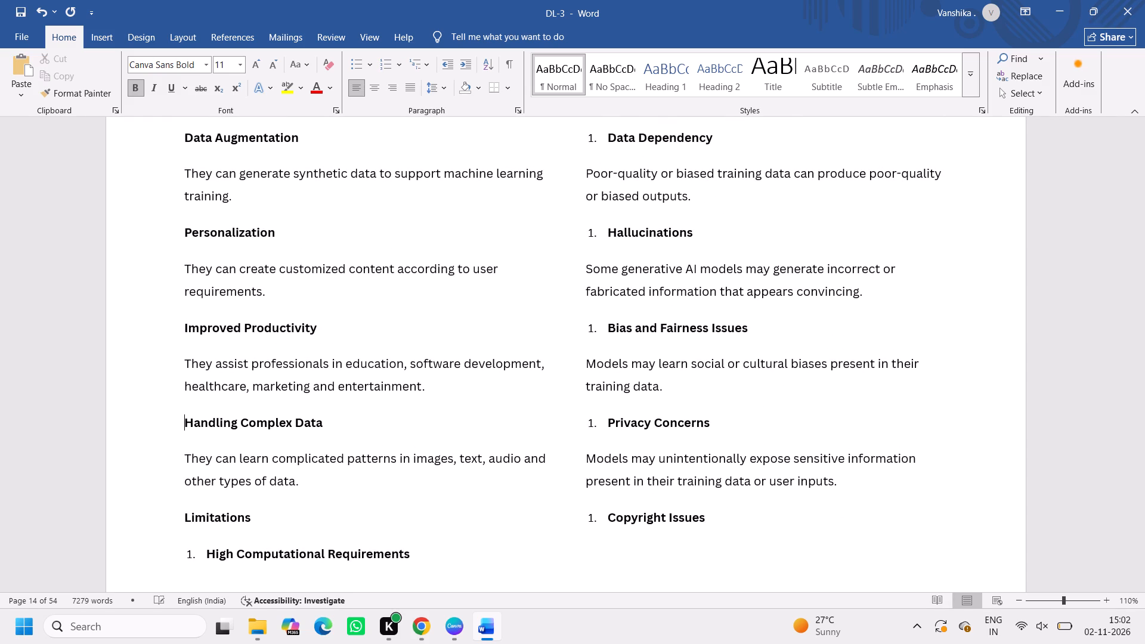
left_click(203, 554)
key("BackSpace")
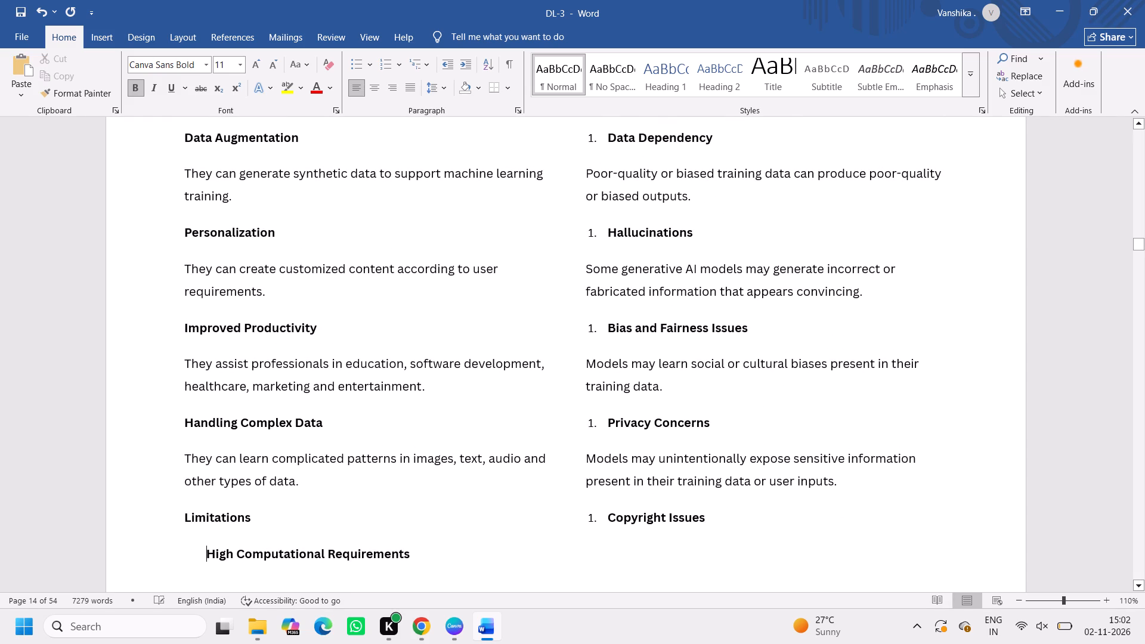
key("BackSpace")
Remove the numbering and indent from the "Data Dependency", "Hallucinations" and "Bias and Fairness Issues" headings under Limitations.
scroll(389, 402, "down", 1)
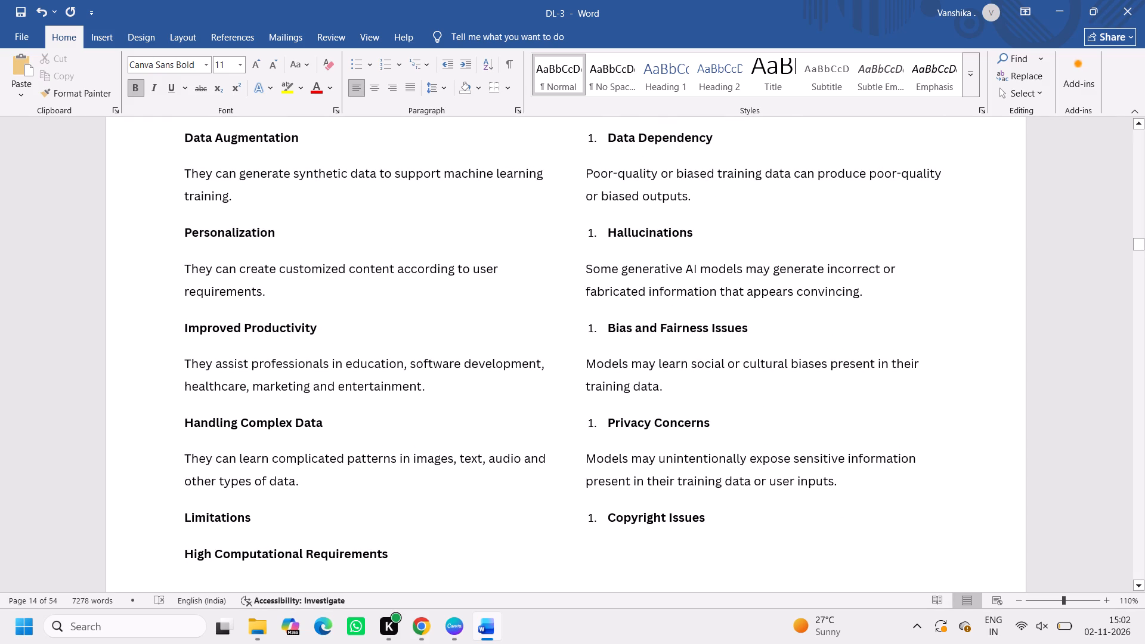
scroll(389, 402, "down", 1)
scroll(389, 402, "up", 1)
left_click(604, 308)
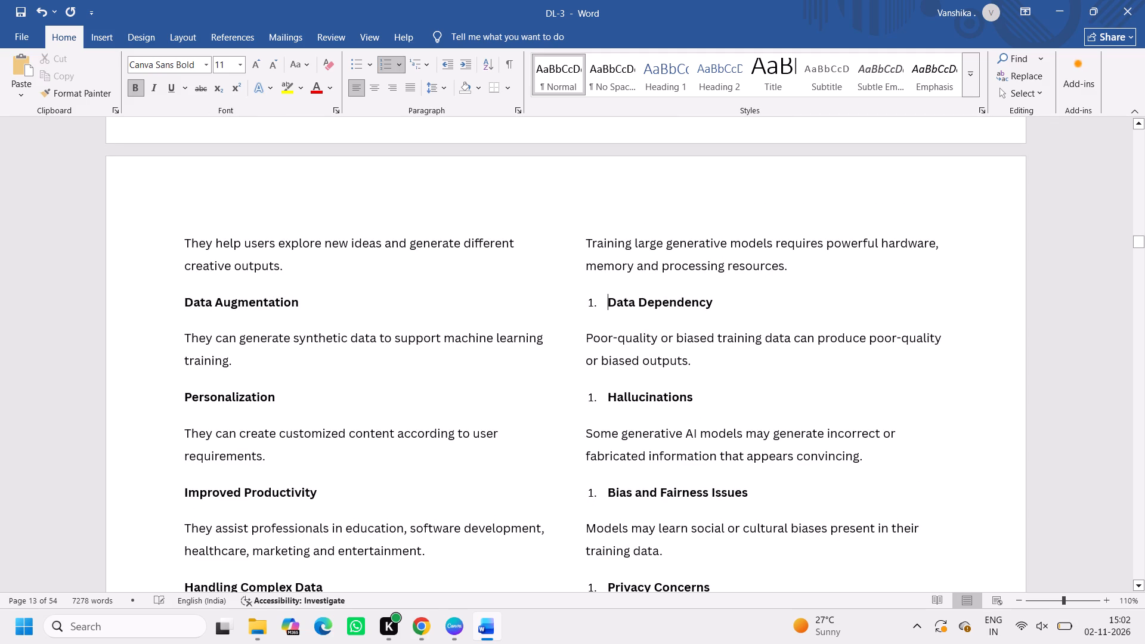
key("BackSpace")
key("BackSpace")
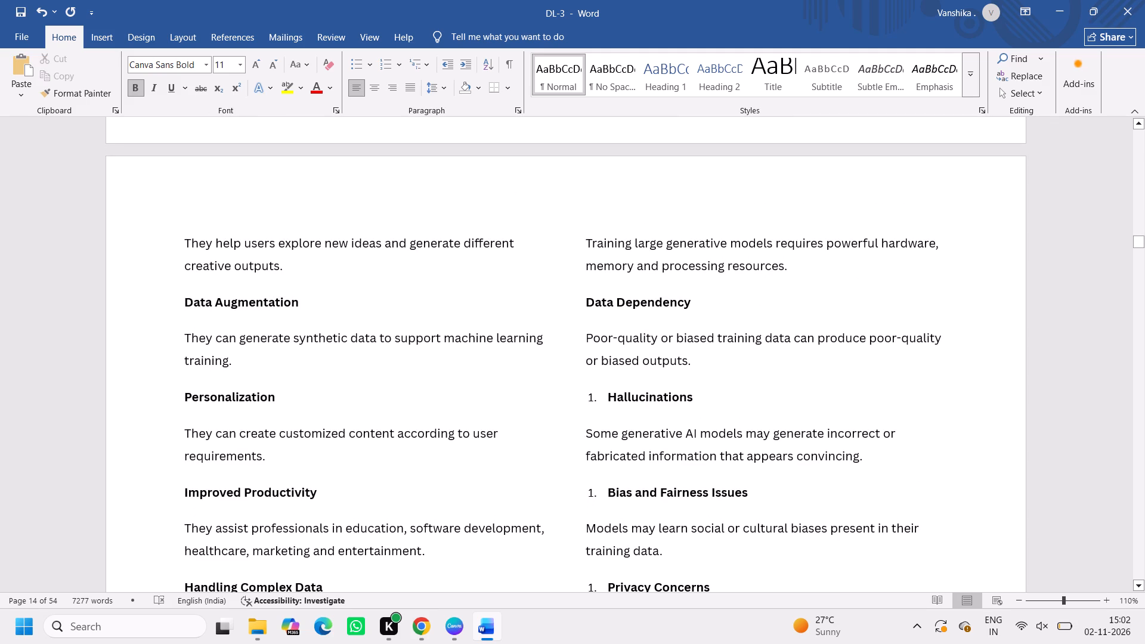
left_click(606, 397)
key("BackSpace")
key("BackSpace")
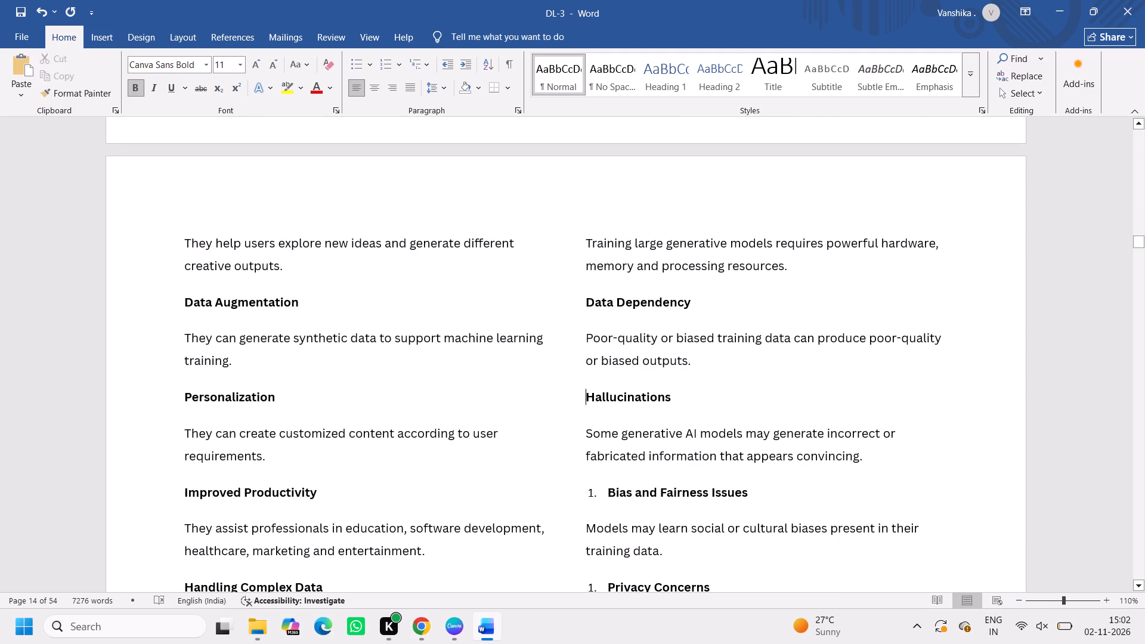
left_click(608, 496)
key("BackSpace")
key("BackSpace")
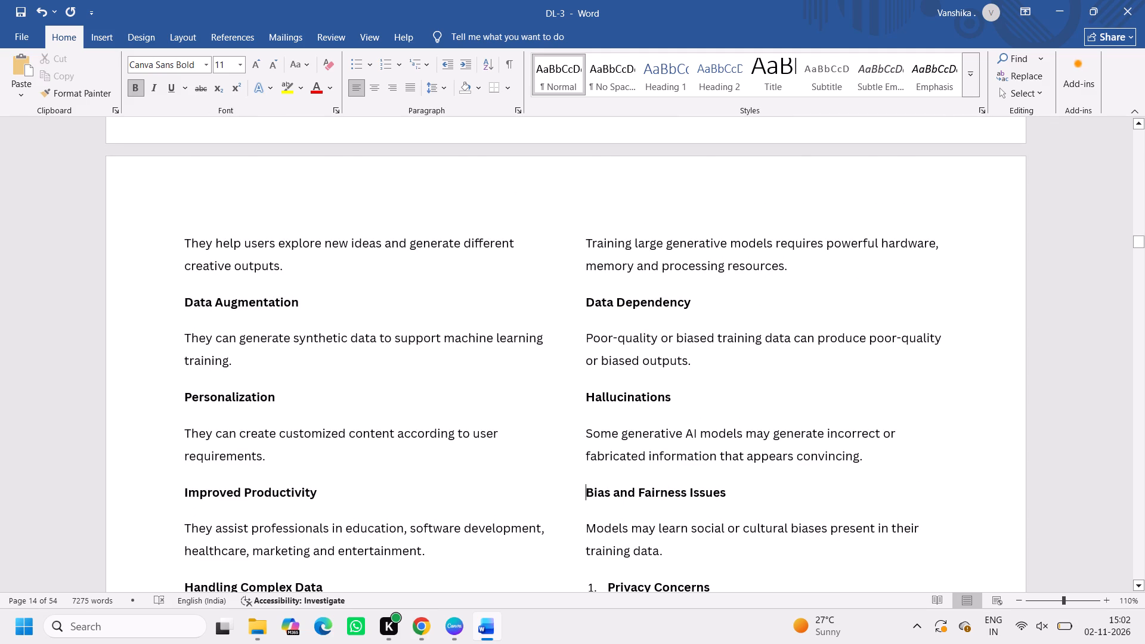
Remove the numbering and indent from the "Privacy Concerns" and "Copyright Issues" headings.
scroll(620, 546, "down", 1)
left_click(605, 371)
key("BackSpace")
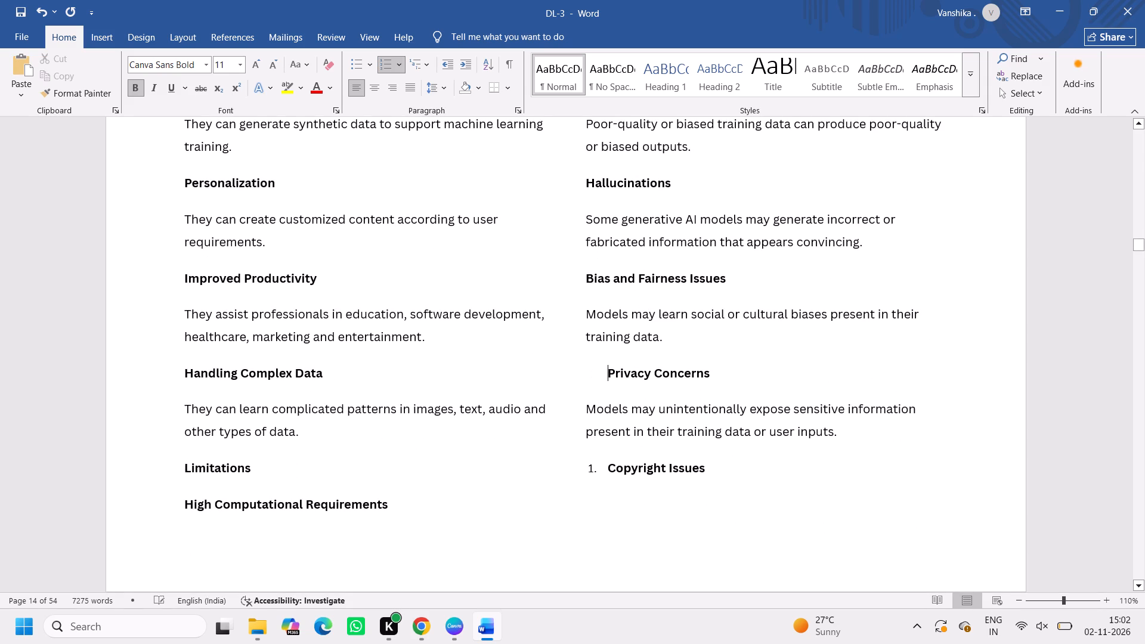
key("BackSpace")
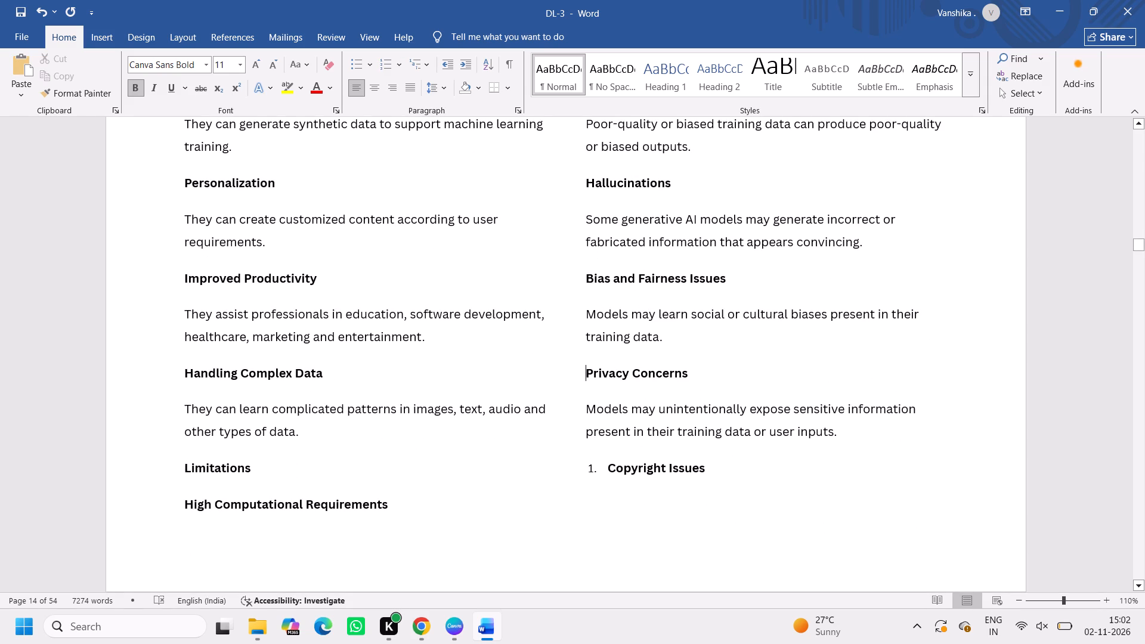
left_click(608, 466)
key("BackSpace")
key("BackSpace")
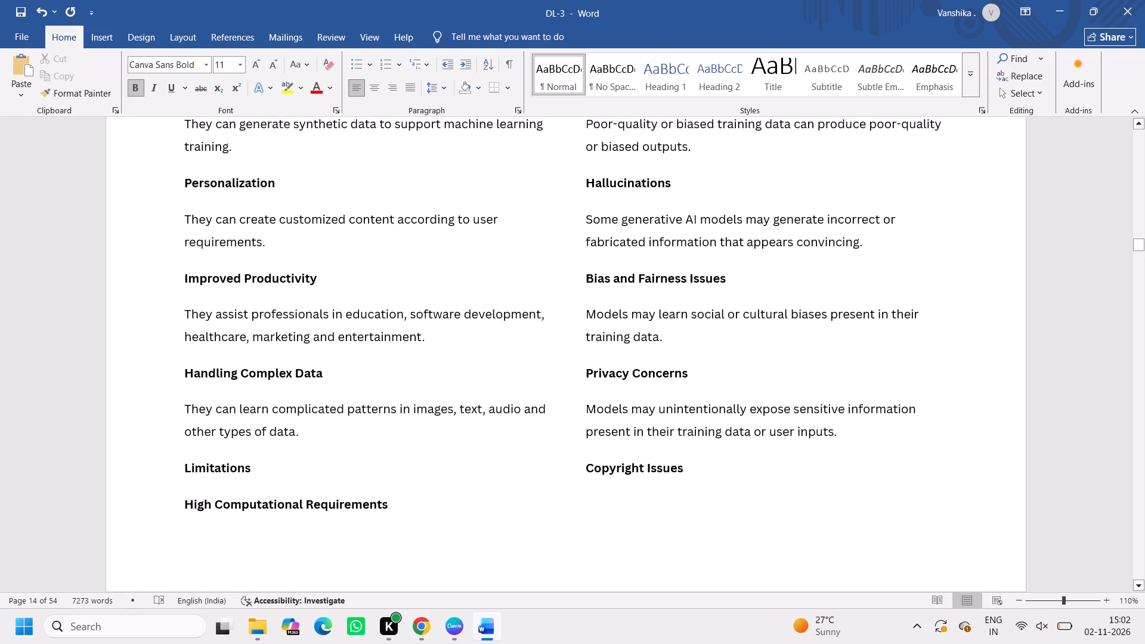
Delete the "Example: Generating product descriptions and marketing images." paragraph above the "10. Data Augmentation" heading.
scroll(404, 472, "up", 3)
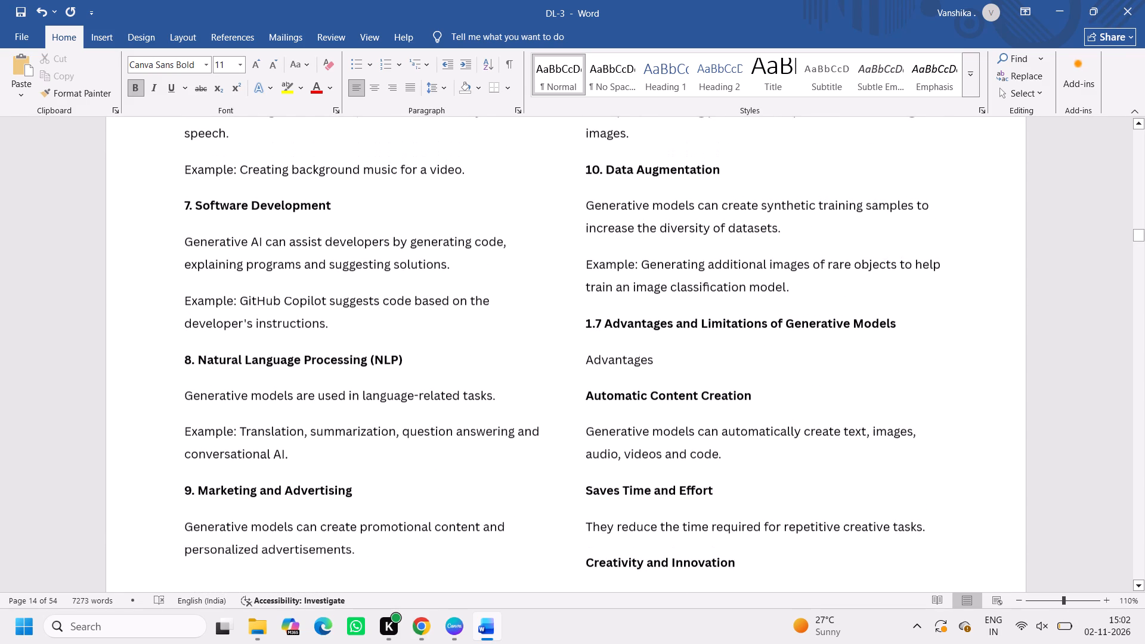
scroll(614, 417, "up", 1)
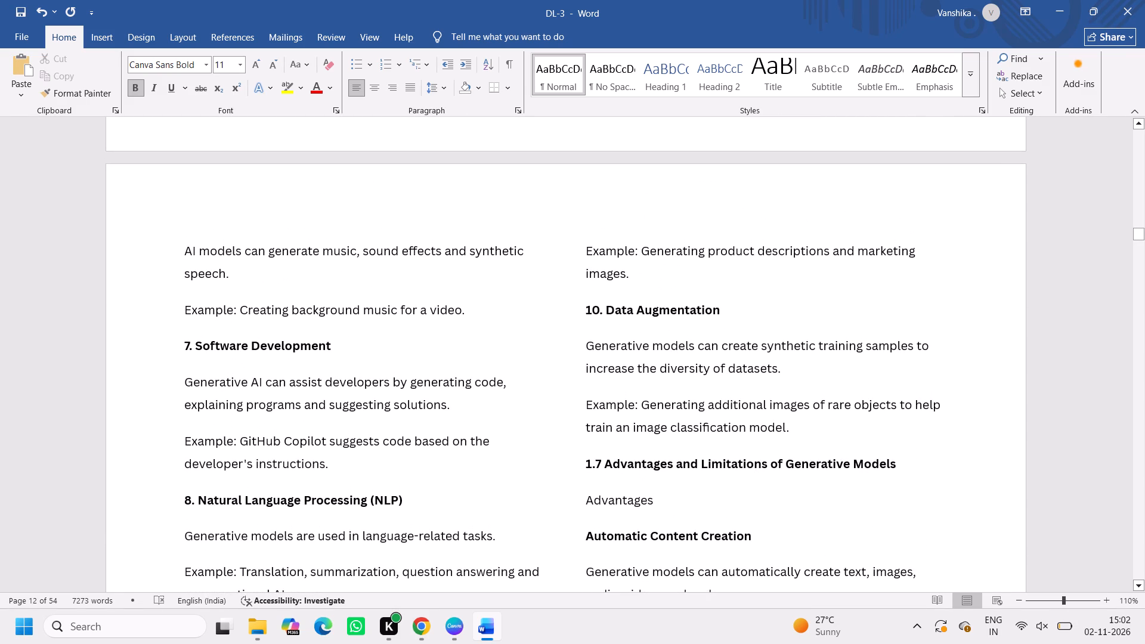
scroll(638, 321, "down", 1)
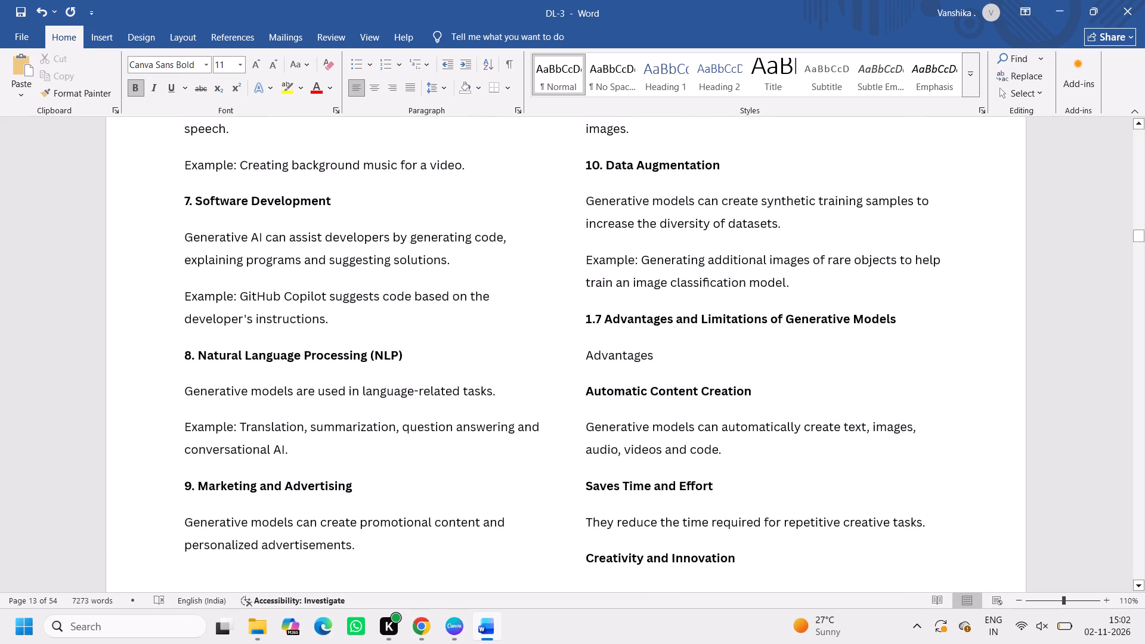
scroll(671, 150, "up", 1)
left_click_drag(632, 253, 584, 216)
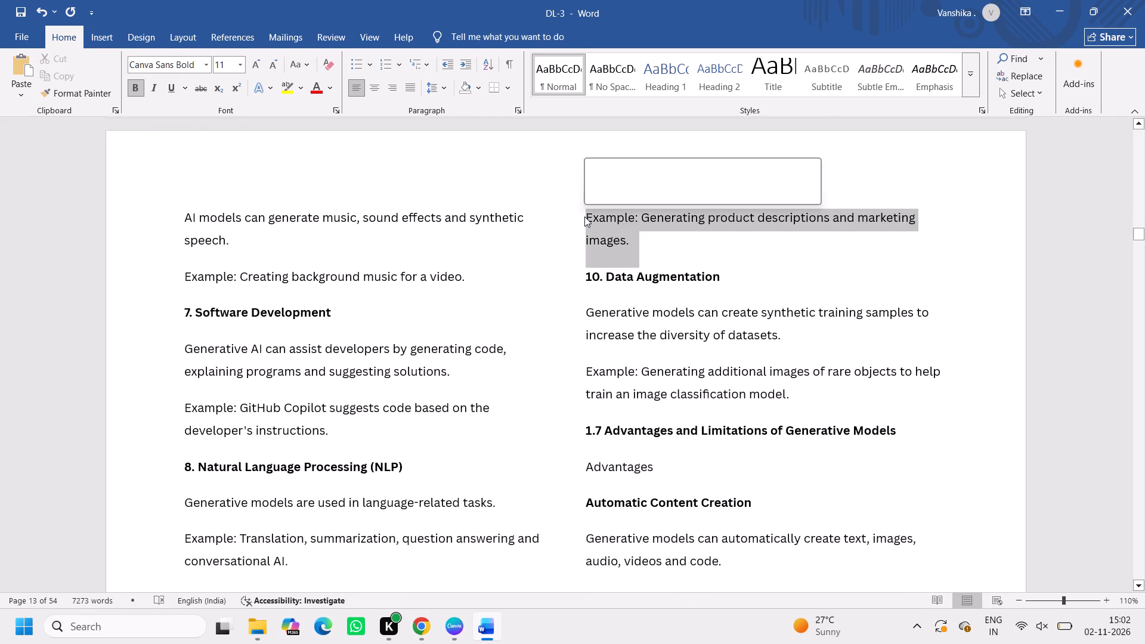
key("BackSpace")
Remove the numbering and indent from the "Lack of Reliability" and "Misuse of Technology" headings.
scroll(690, 299, "down", 1)
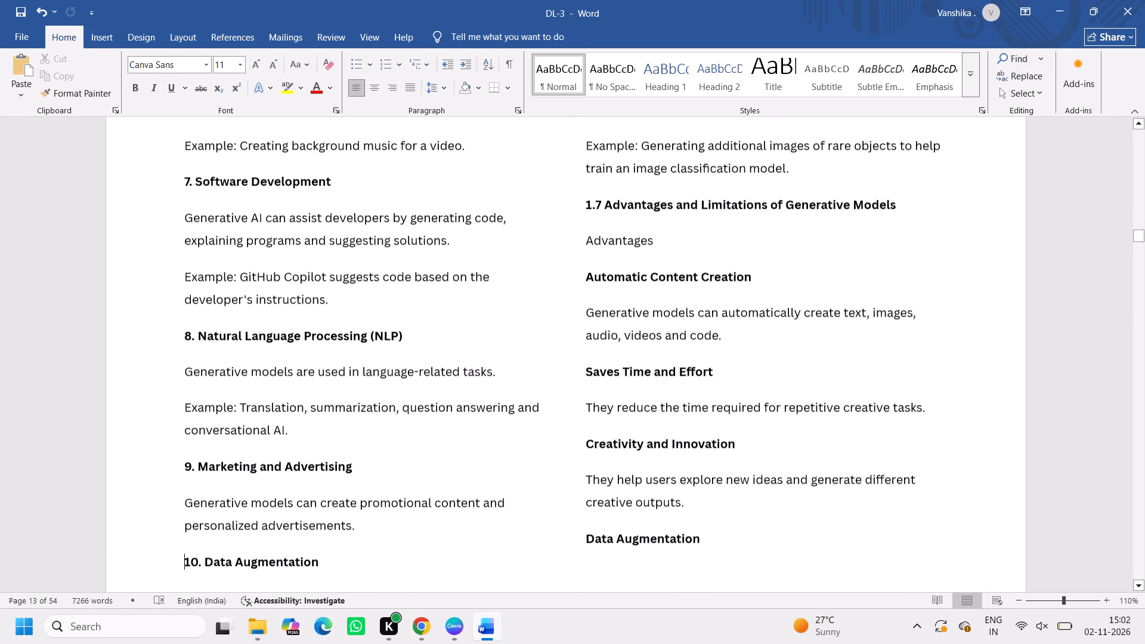
scroll(690, 299, "down", 3)
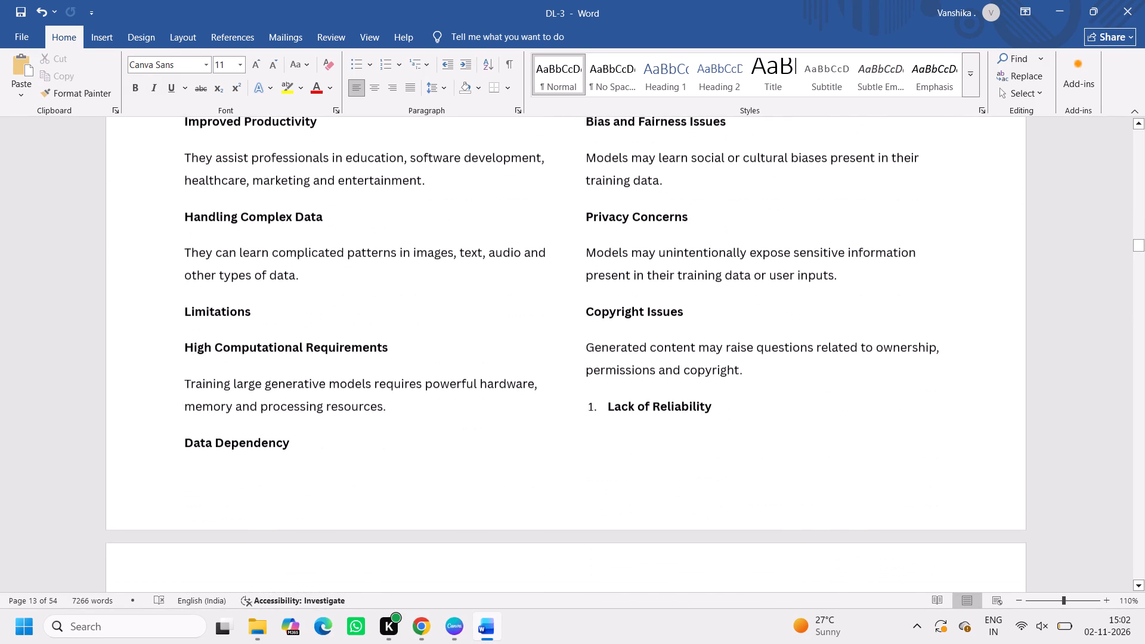
left_click(601, 406)
key("BackSpace")
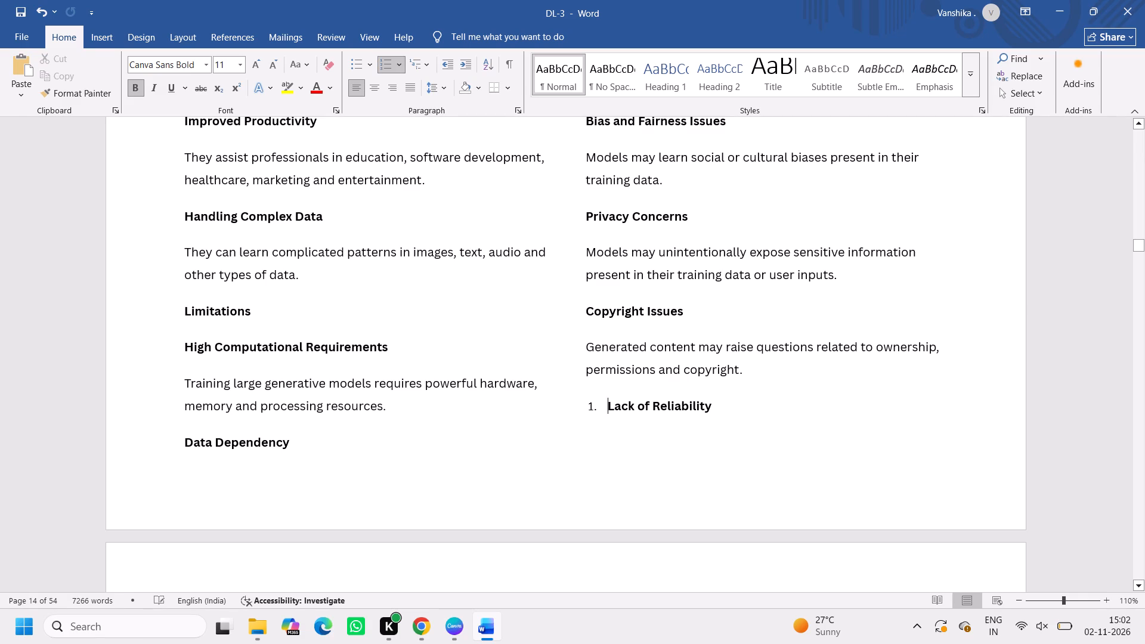
key("BackSpace")
scroll(584, 451, "down", 2)
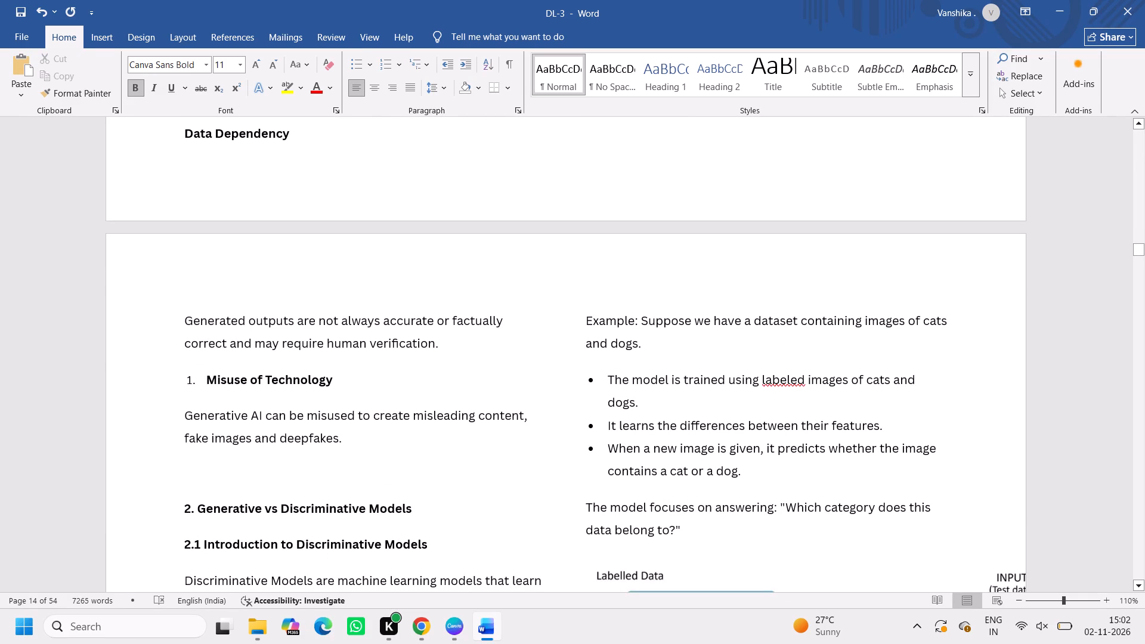
left_click(205, 380)
key("BackSpace")
key("BackSpace")
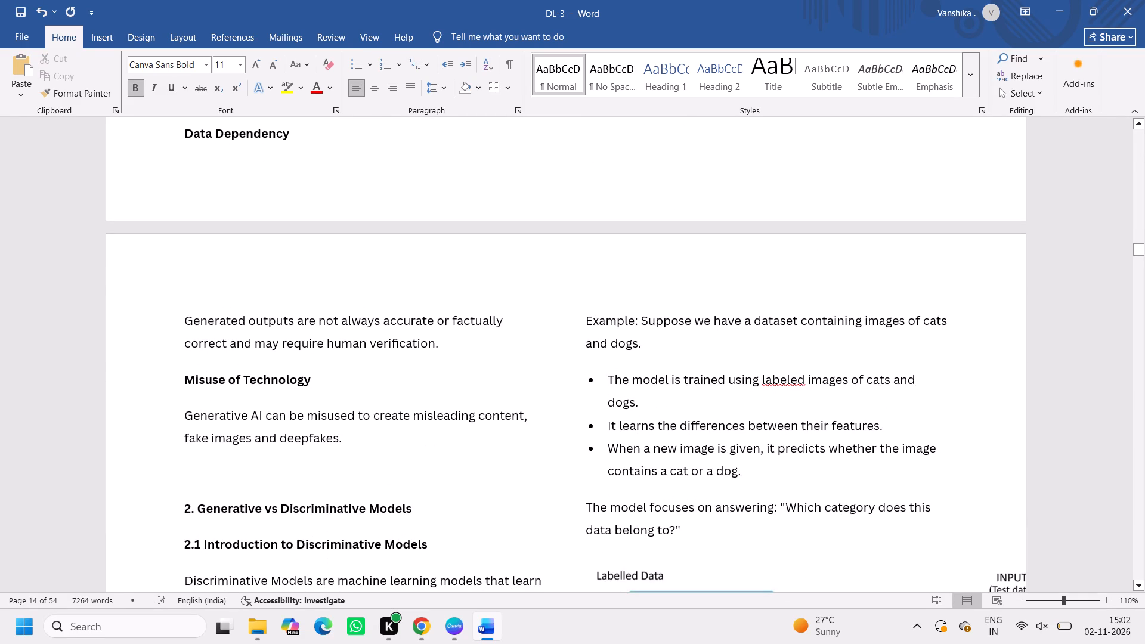
Delete the blank space above the "2. Generative vs Discriminative Models" heading.
left_click(182, 504)
key("BackSpace")
key("BackSpace")
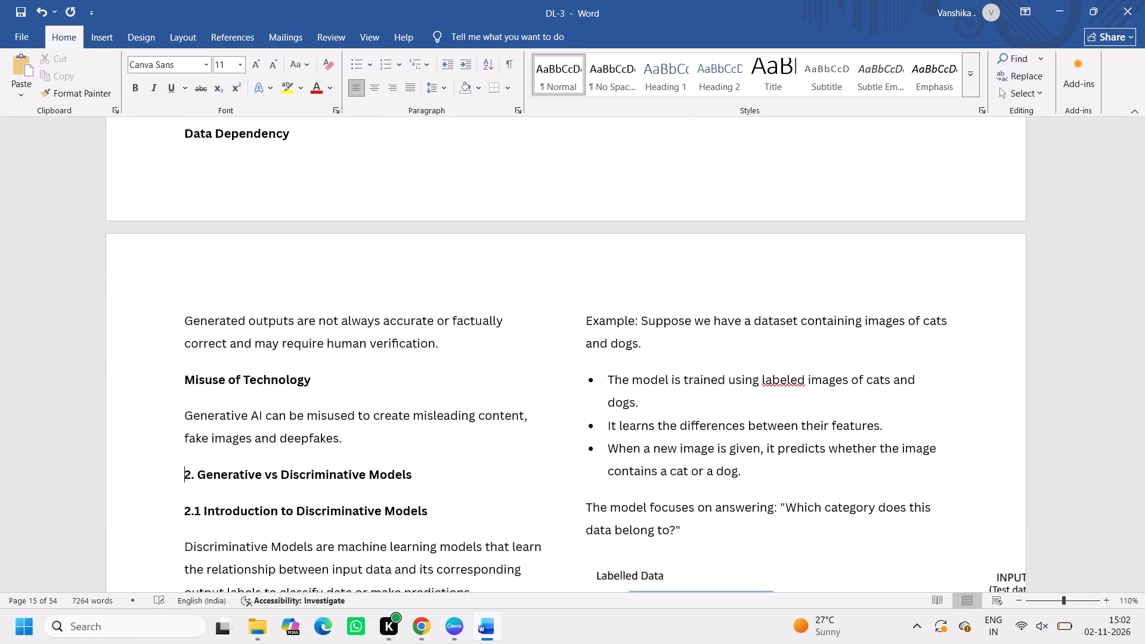
Resize the cat-and-dog "Labelled Data" training picture to be narrower and slightly taller so it fits within the page.
scroll(276, 531, "down", 1)
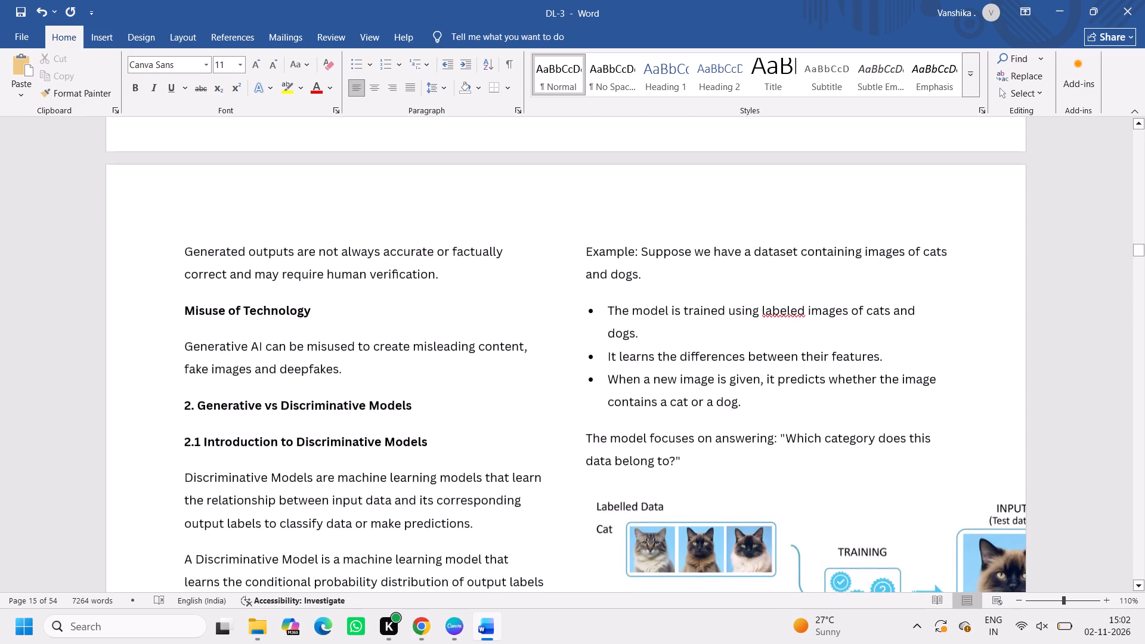
scroll(276, 531, "down", 1)
scroll(333, 451, "down", 1)
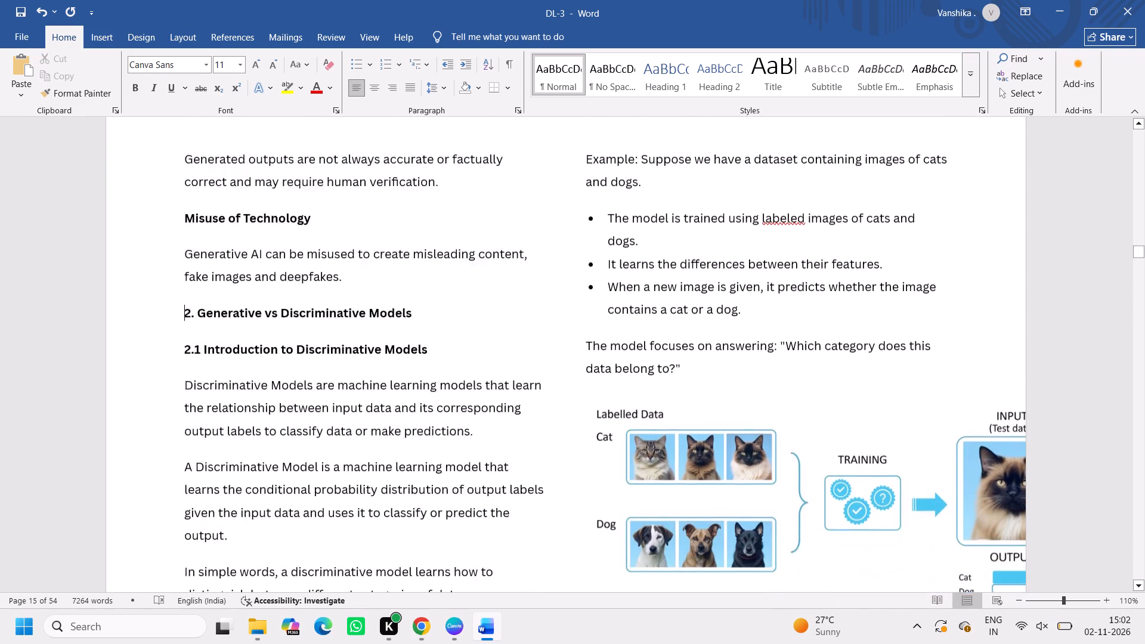
scroll(333, 451, "down", 1)
left_click(703, 400)
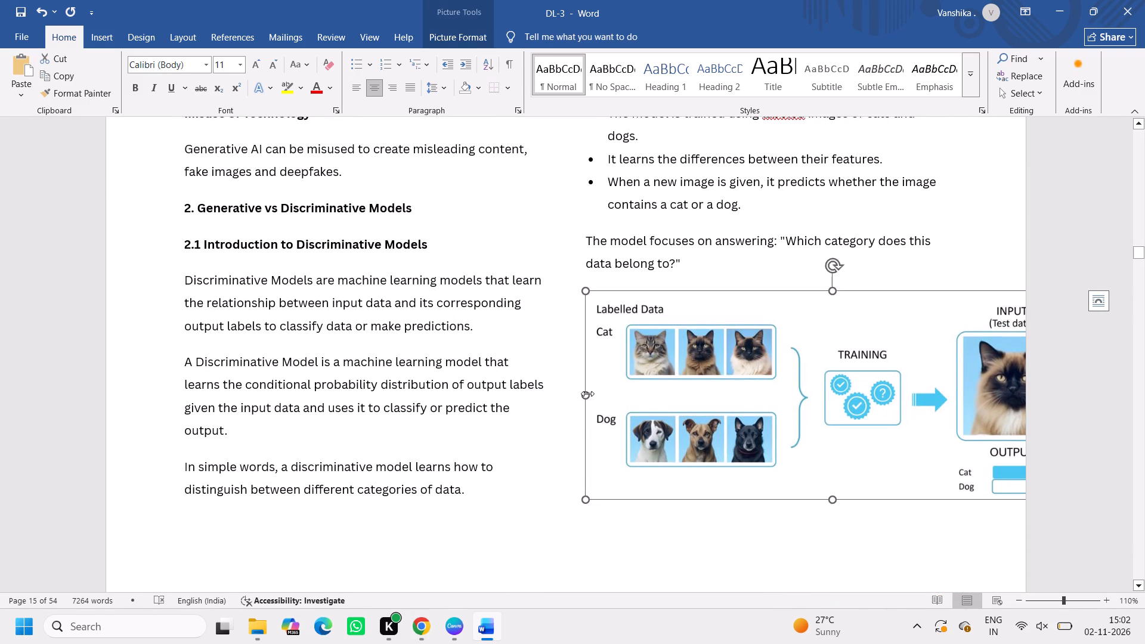
left_click_drag(585, 394, 656, 409)
left_click_drag(796, 500, 803, 516)
scroll(738, 337, "up", 1)
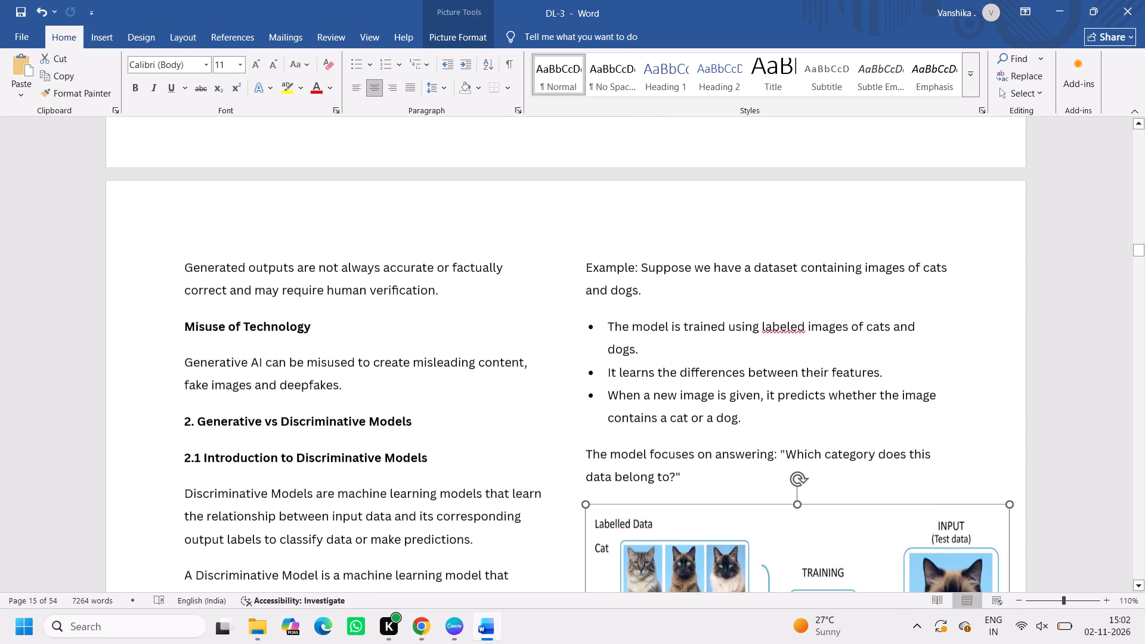
left_click(687, 352)
Examine the layout of the discriminative and generative model sections on pages 16 and 17.
scroll(687, 352, "down", 3)
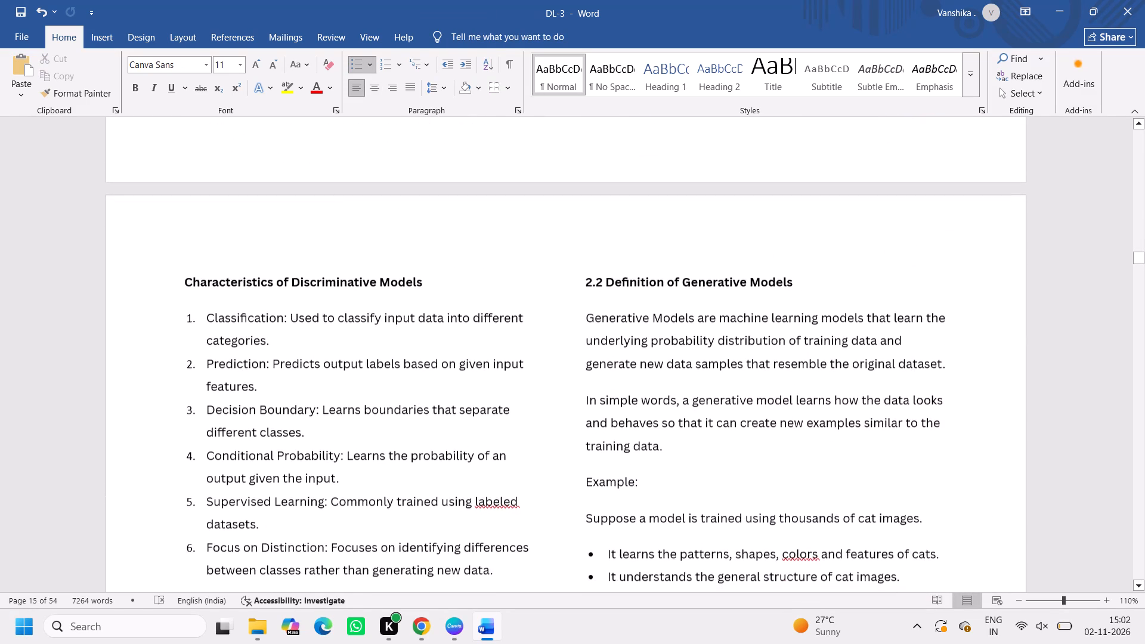
scroll(687, 352, "down", 2)
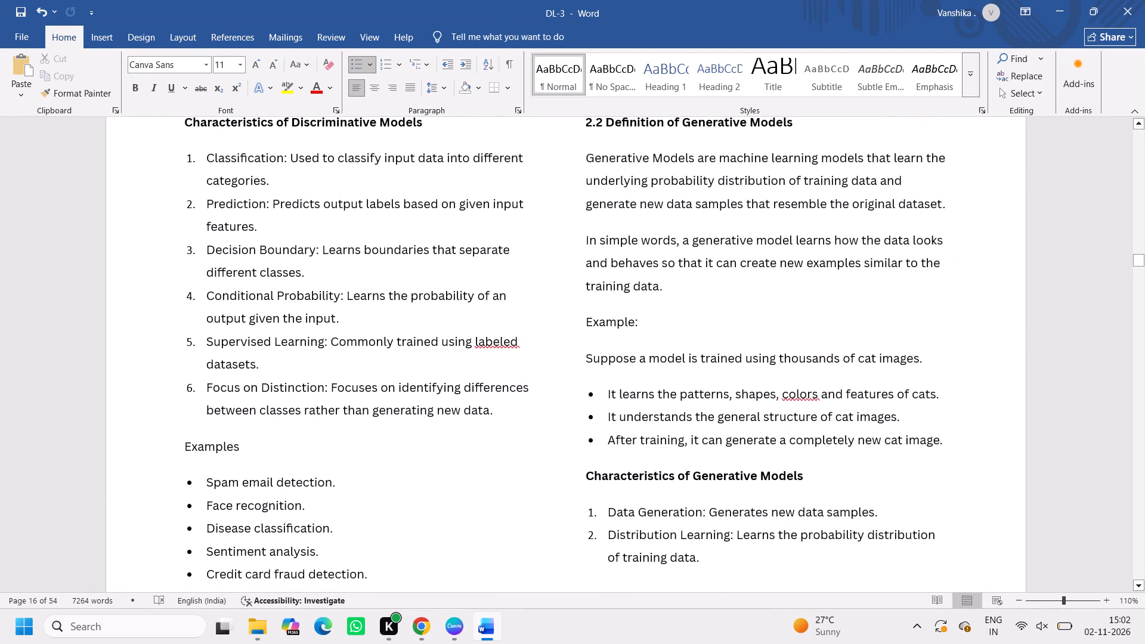
scroll(699, 353, "down", 1)
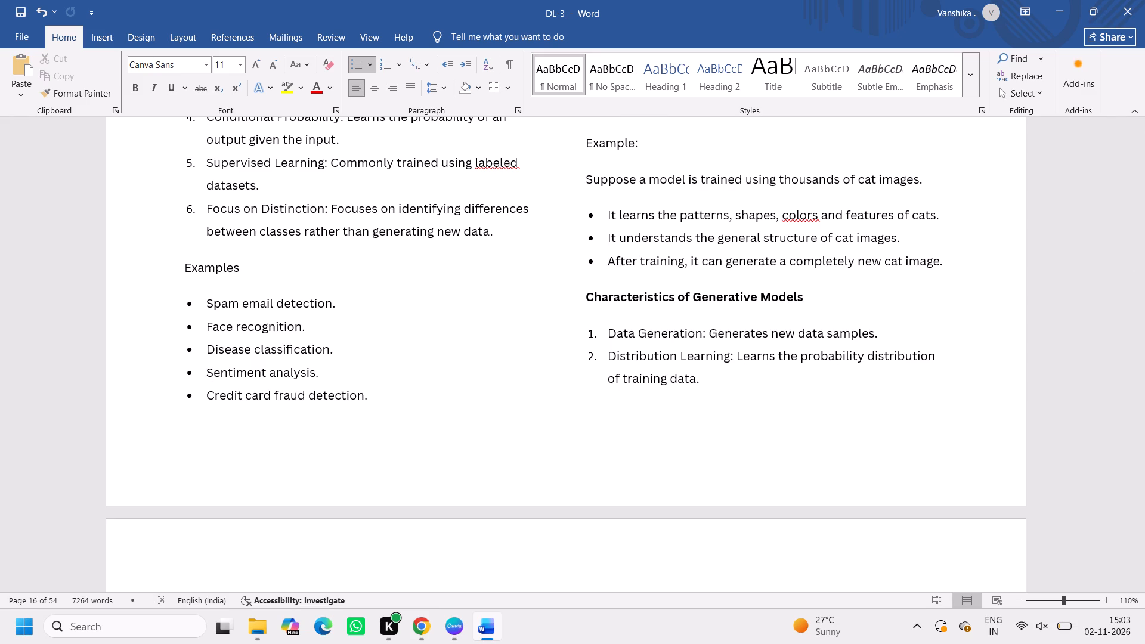
scroll(649, 305, "up", 1)
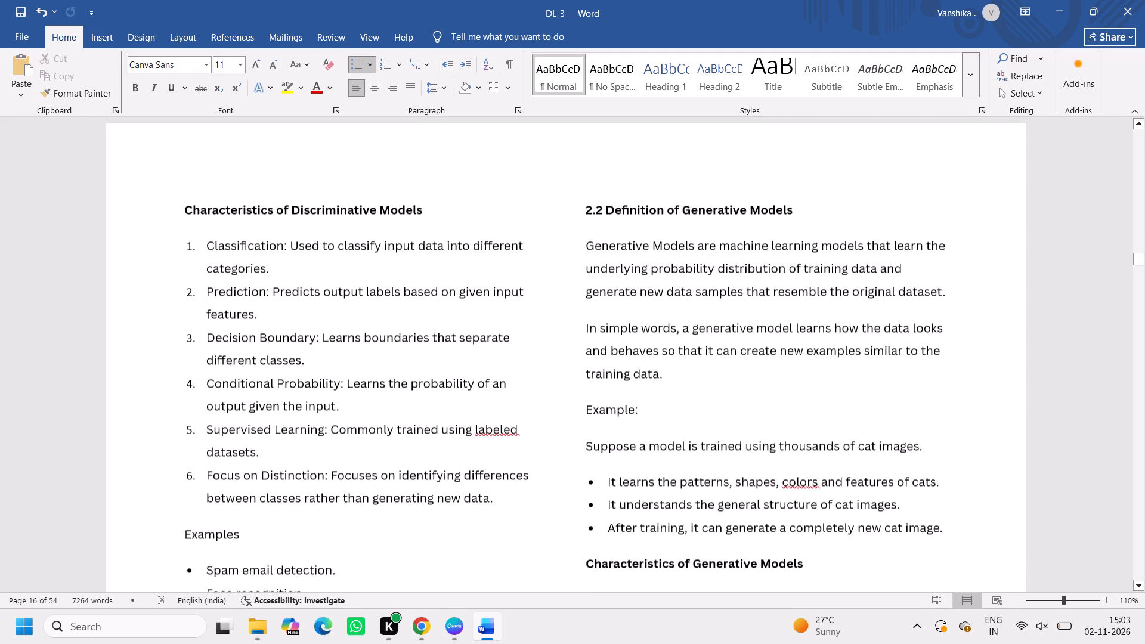
scroll(649, 305, "down", 3)
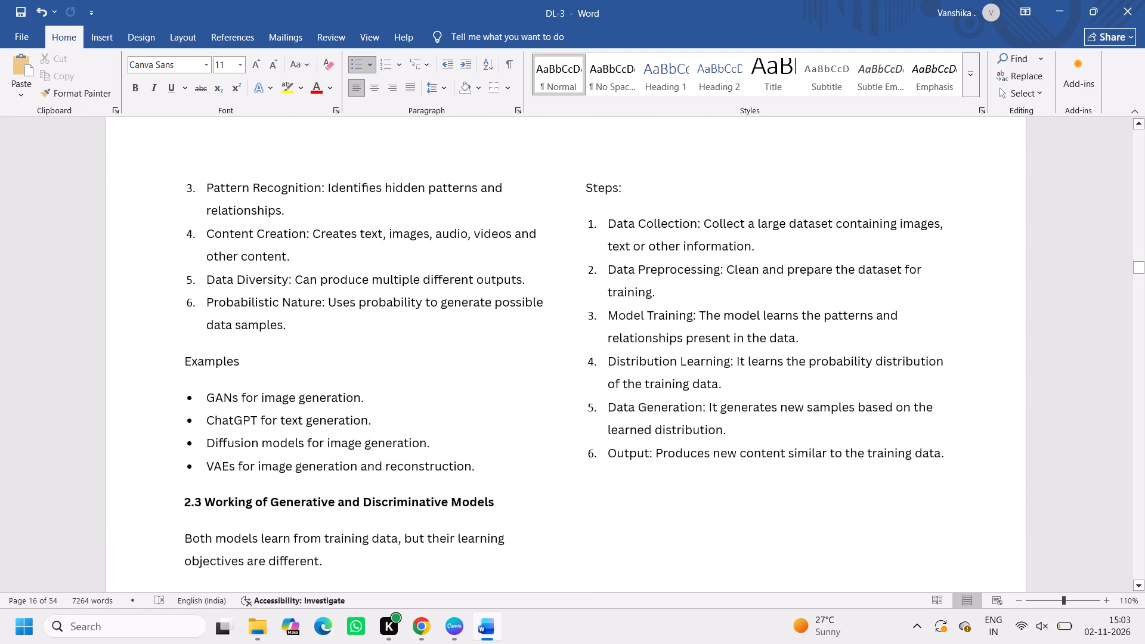
scroll(410, 381, "down", 1)
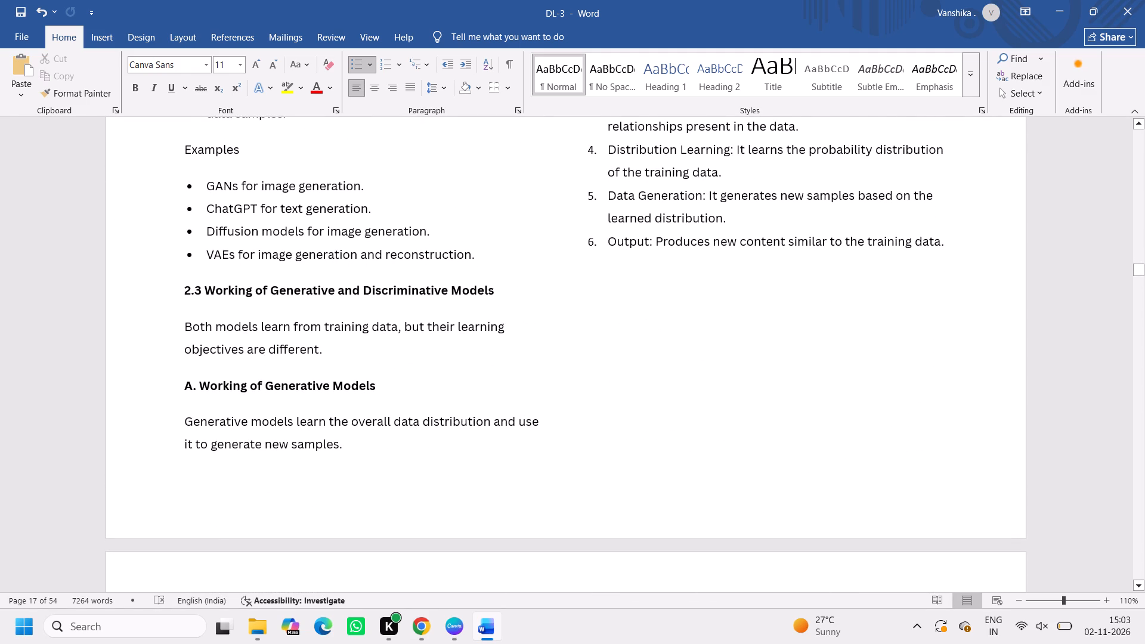
scroll(535, 359, "down", 2)
scroll(442, 262, "up", 3)
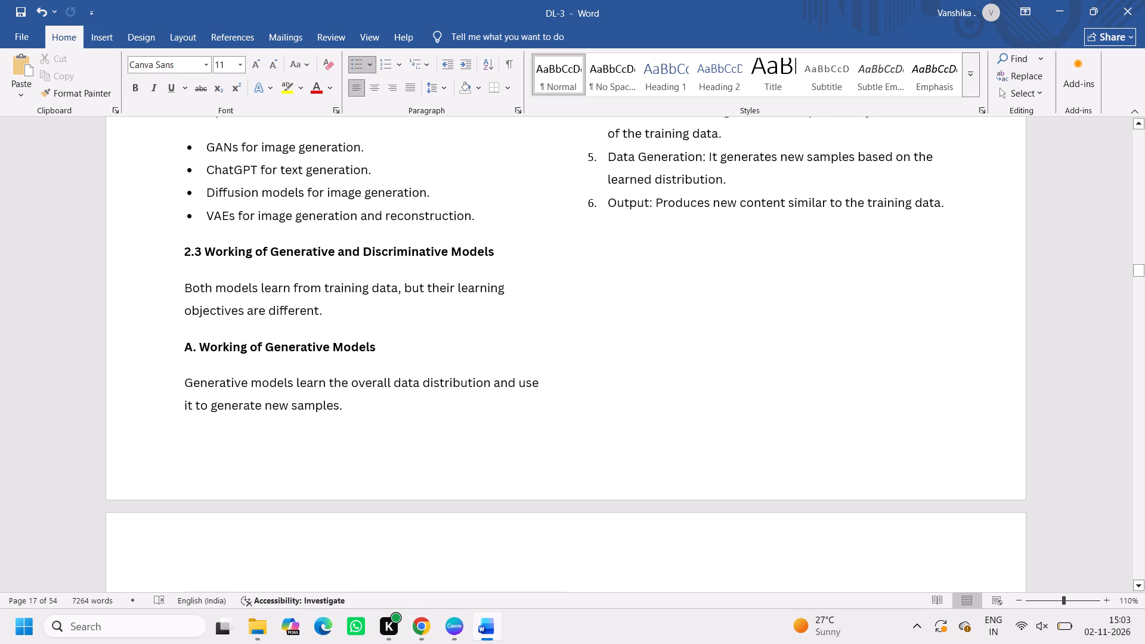
Join the "Suppose a model is trained using thousands of cat images." paragraph onto the "Example:" line above it, separated by a space.
scroll(442, 262, "up", 2)
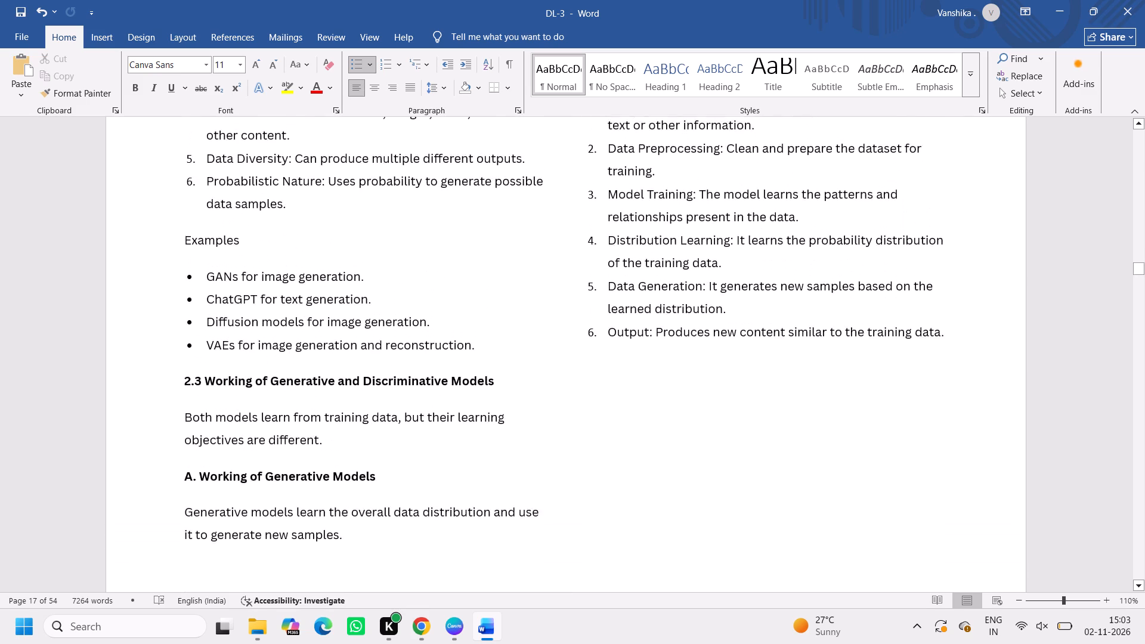
scroll(442, 262, "up", 1)
scroll(391, 320, "up", 1)
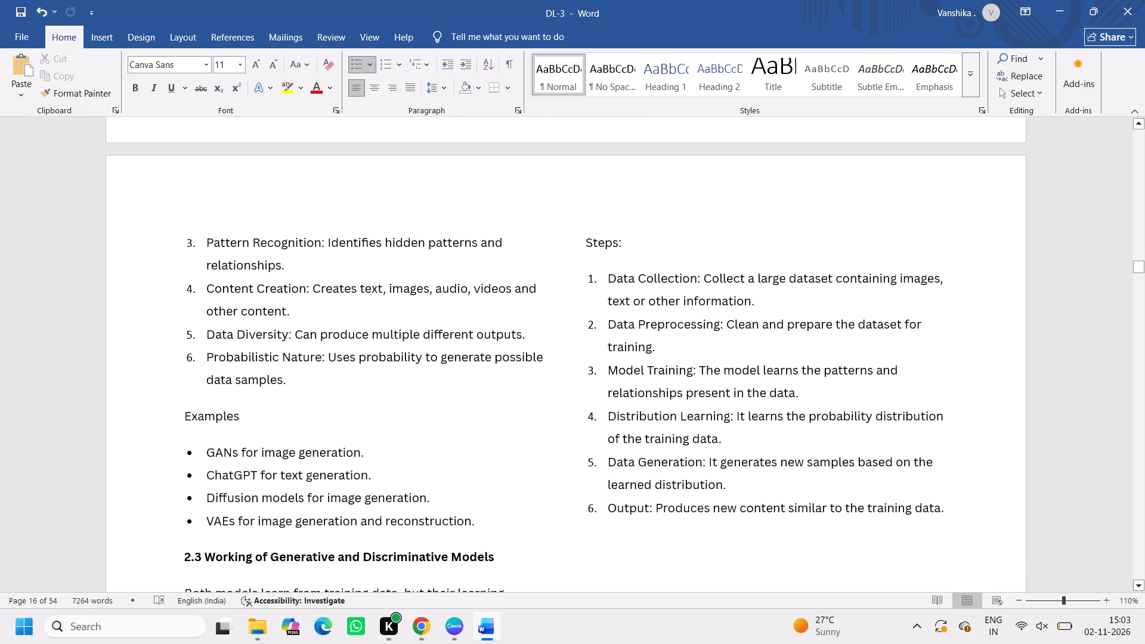
scroll(444, 388, "up", 2)
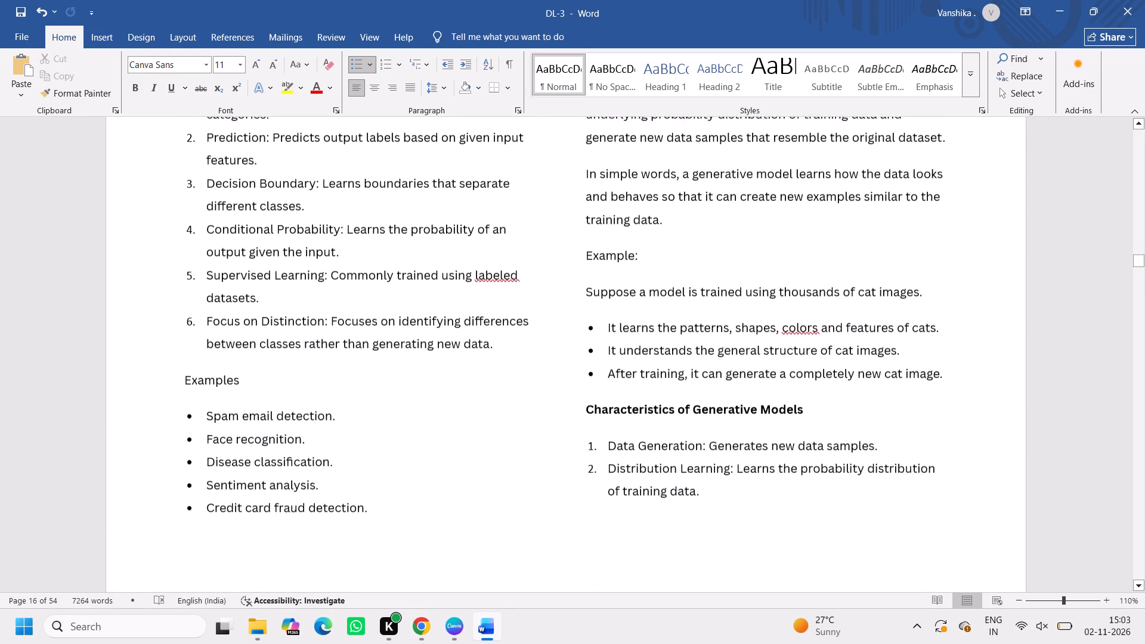
scroll(444, 388, "up", 1)
left_click(581, 290)
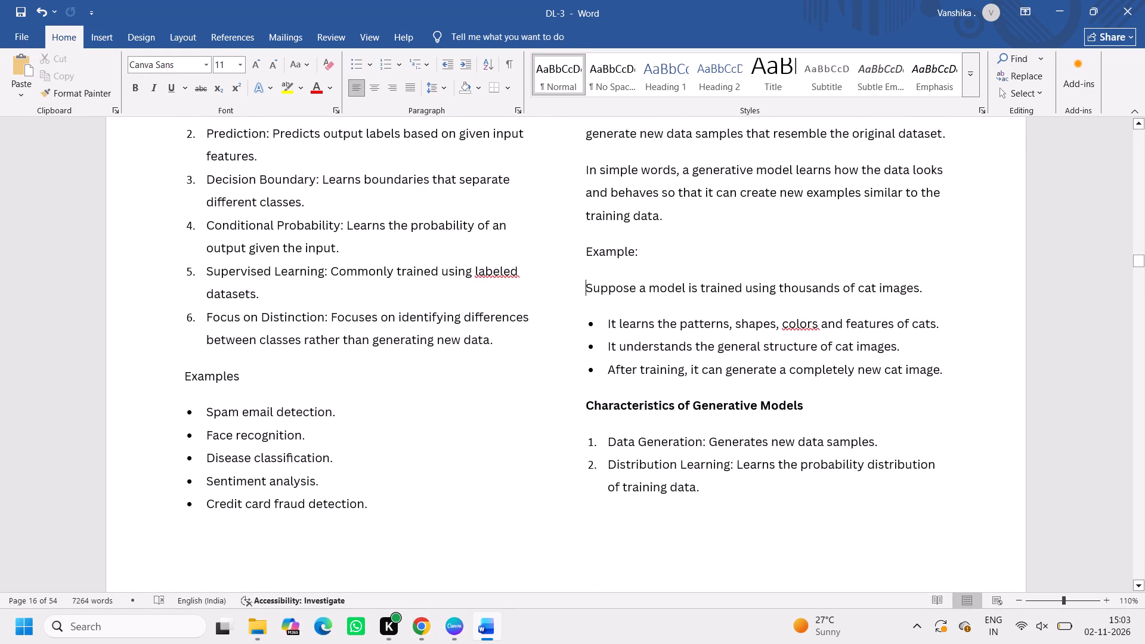
key("BackSpace")
key("space")
scroll(717, 392, "up", 1)
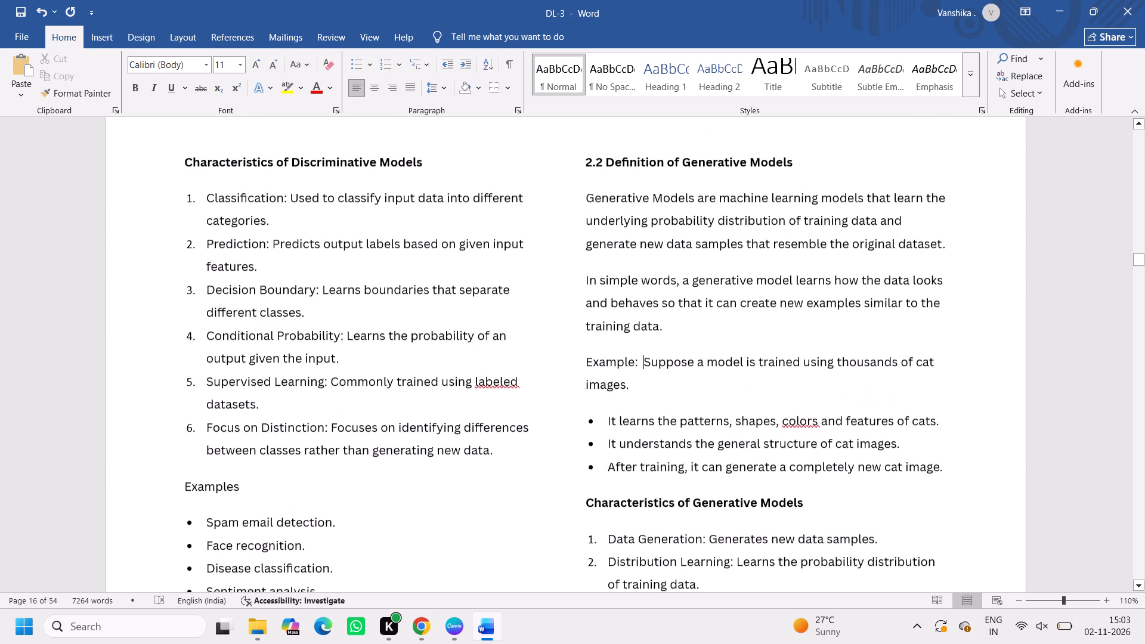
scroll(638, 362, "down", 1)
scroll(642, 301, "up", 1)
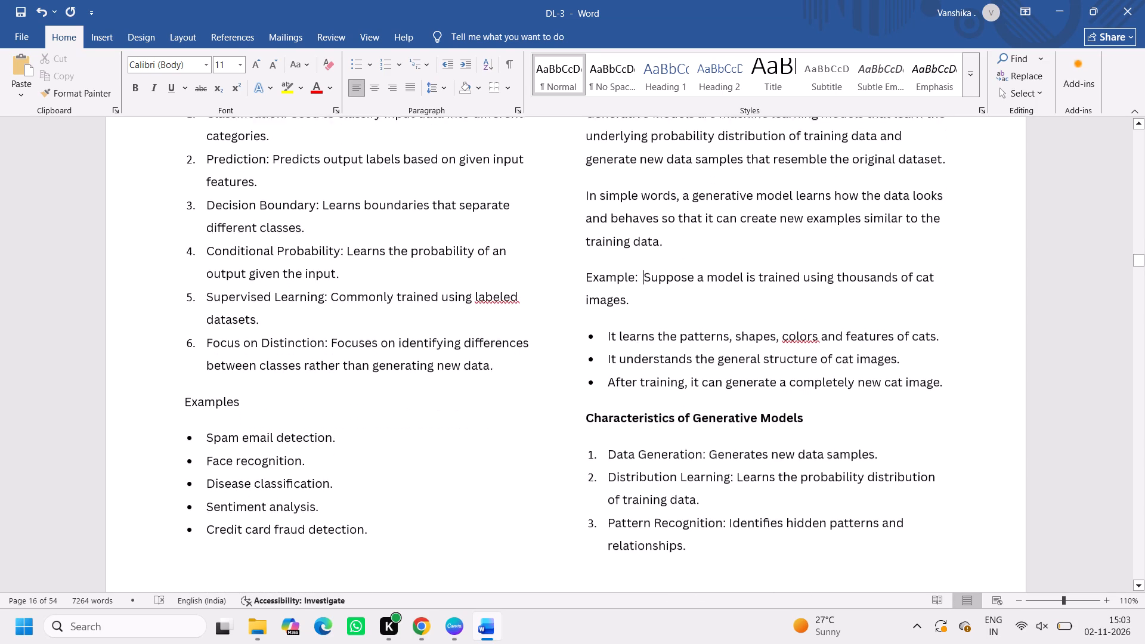
scroll(642, 301, "up", 1)
Resize the horse-image generative model diagram to fit beneath the "Output" item in page 17's second column, within the page width.
scroll(594, 389, "down", 2)
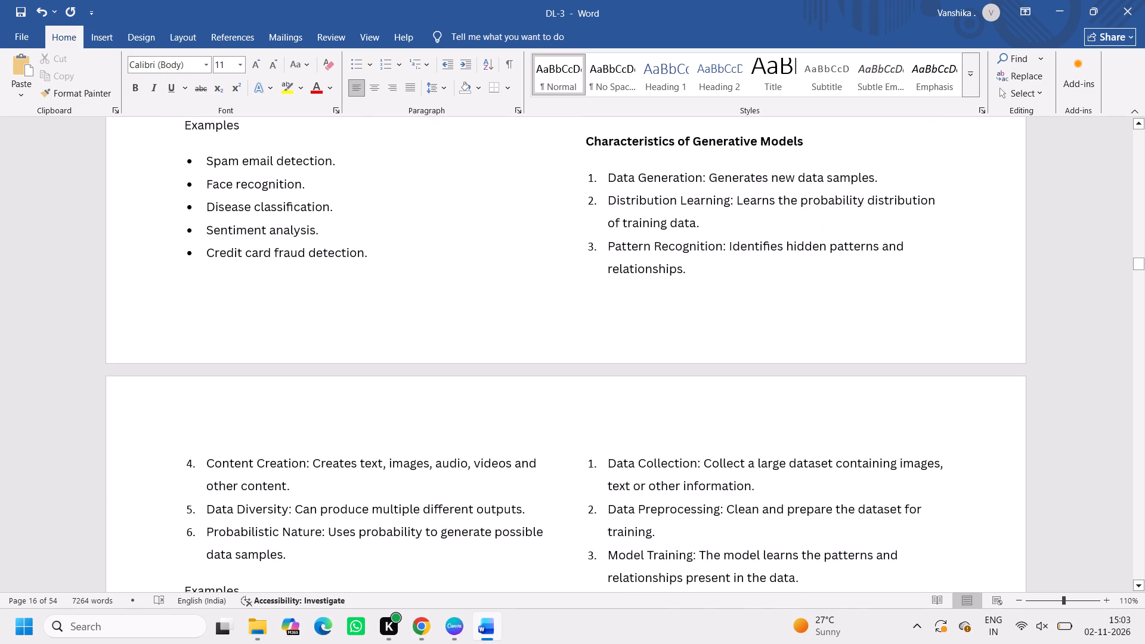
scroll(615, 366, "down", 2)
scroll(627, 422, "down", 1)
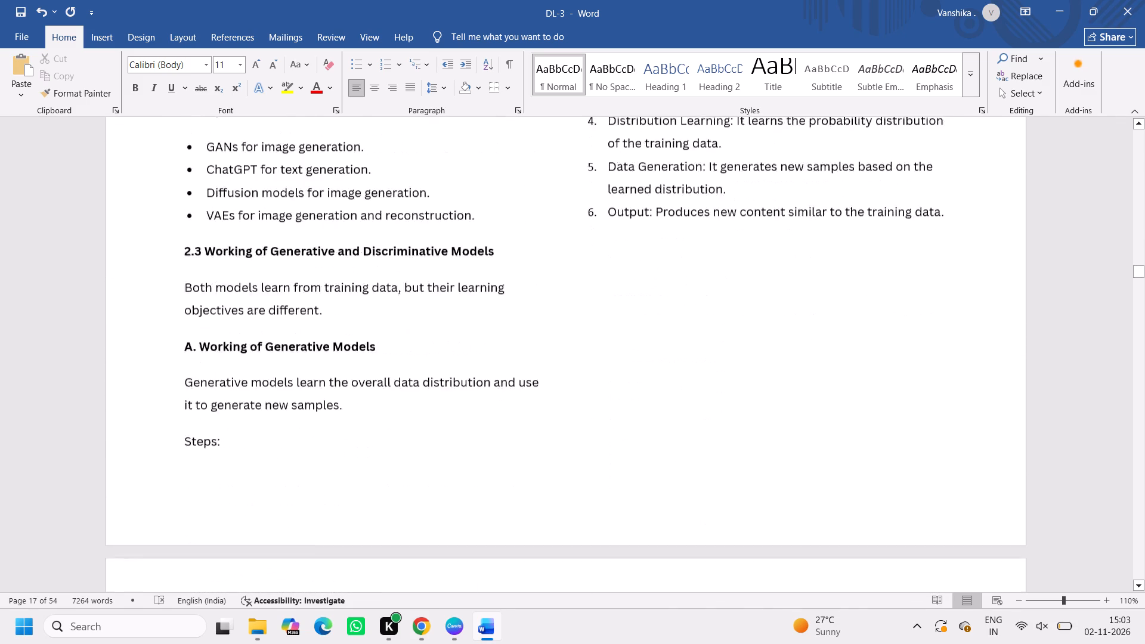
scroll(627, 422, "down", 1)
left_click(420, 528)
scroll(420, 528, "down", 1)
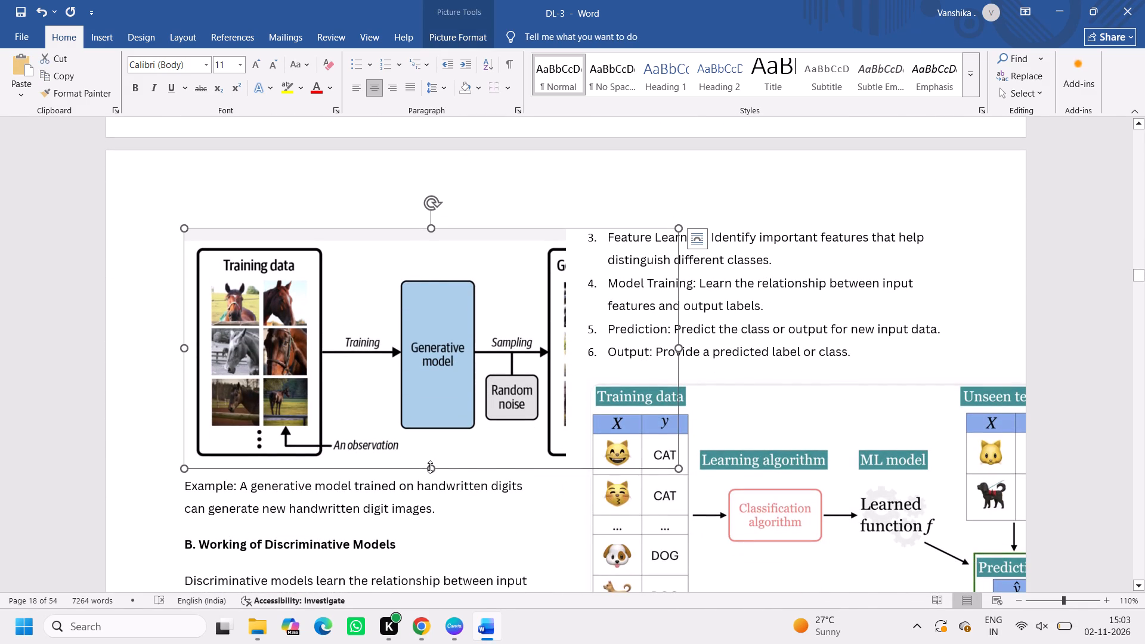
left_click_drag(433, 467, 463, 340)
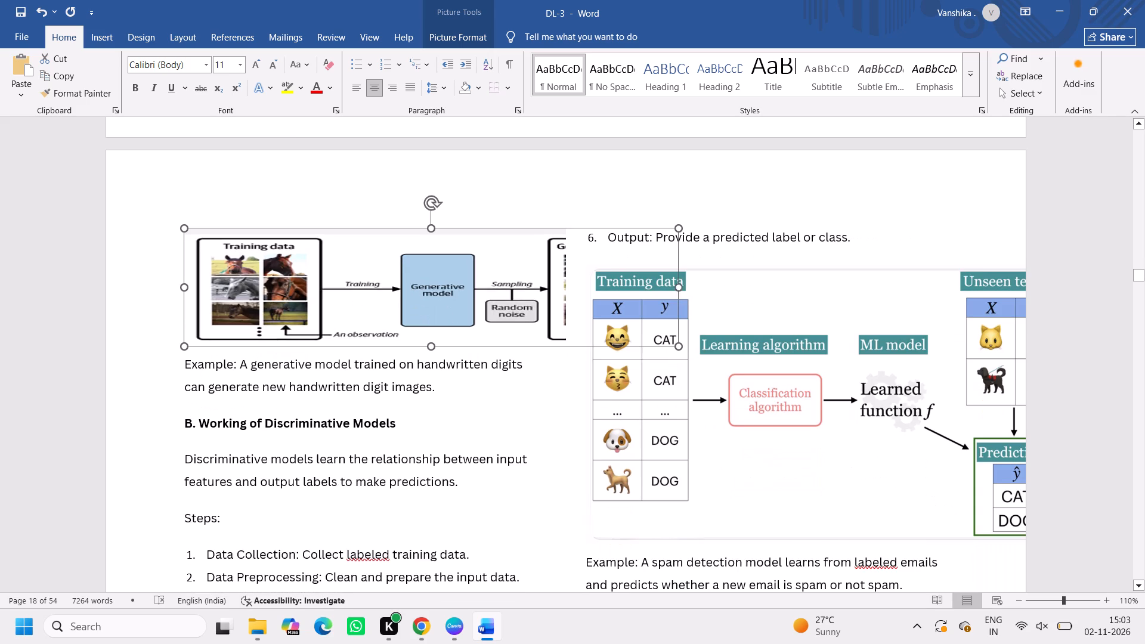
left_click_drag(463, 340, 470, 302)
scroll(562, 323, "up", 1)
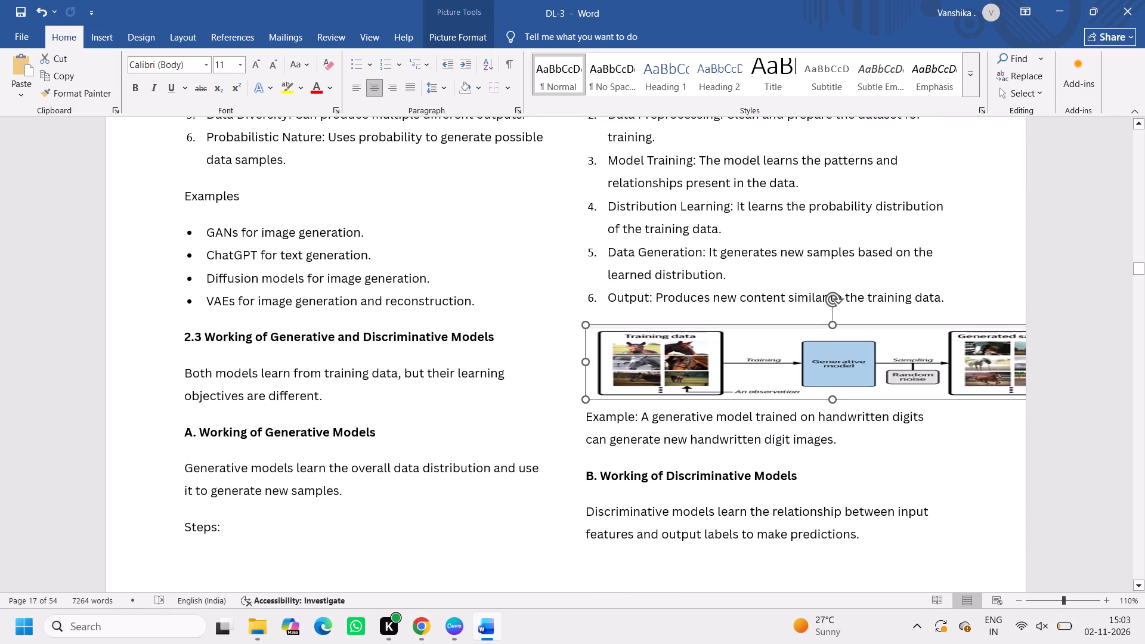
left_click_drag(834, 398, 831, 520)
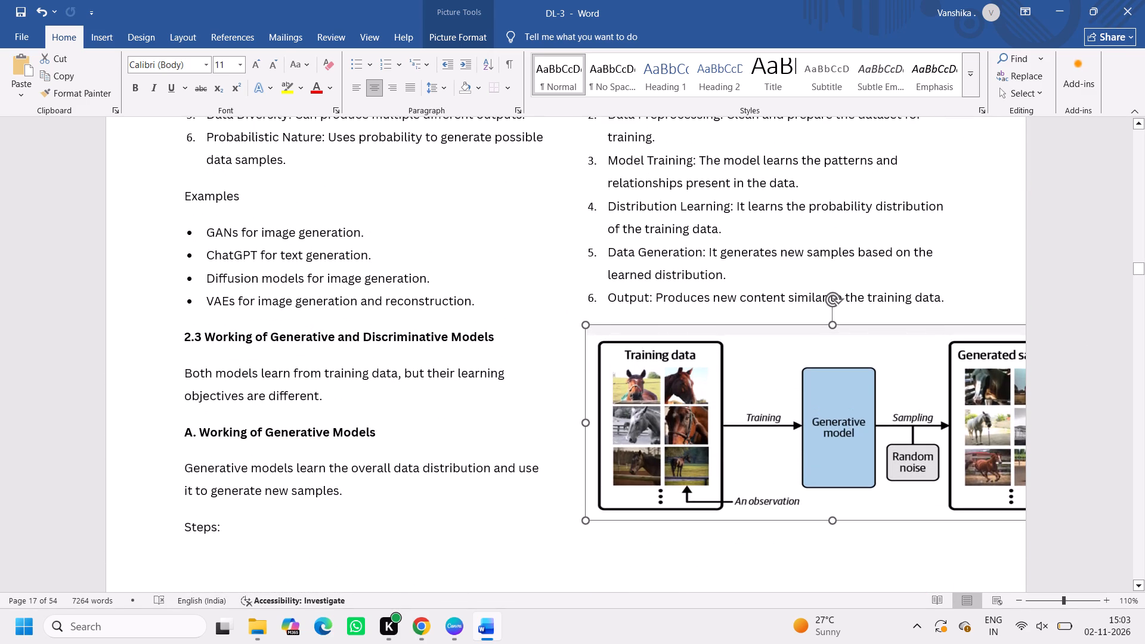
left_click_drag(831, 520, 831, 521)
left_click_drag(587, 421, 631, 429)
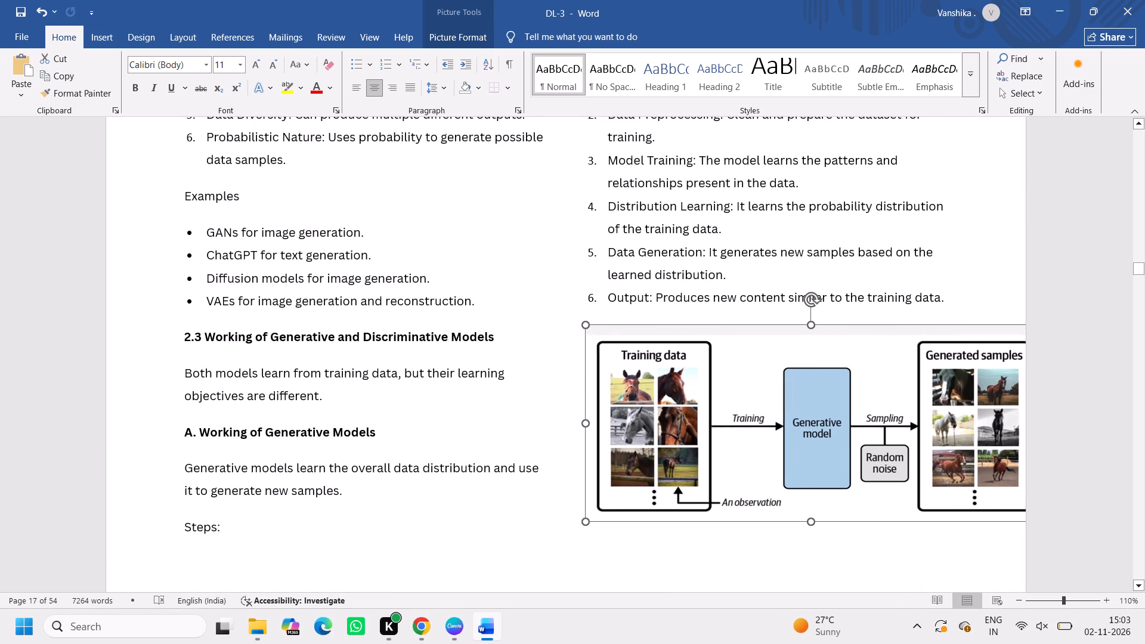
left_click_drag(631, 429, 652, 425)
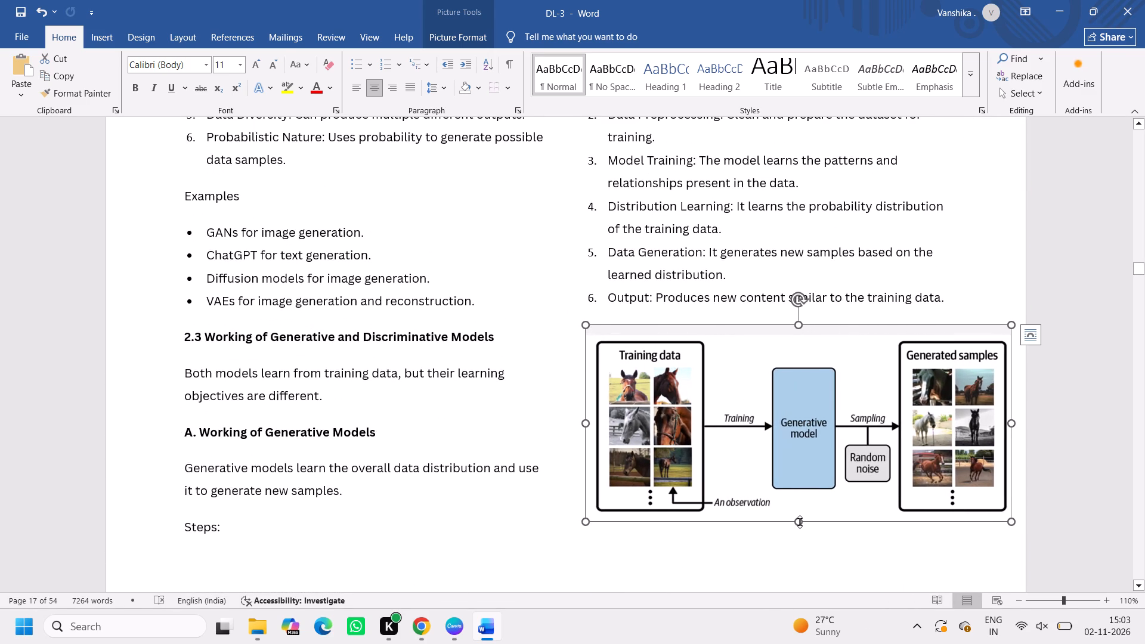
left_click_drag(800, 522, 886, 545)
left_click(930, 282)
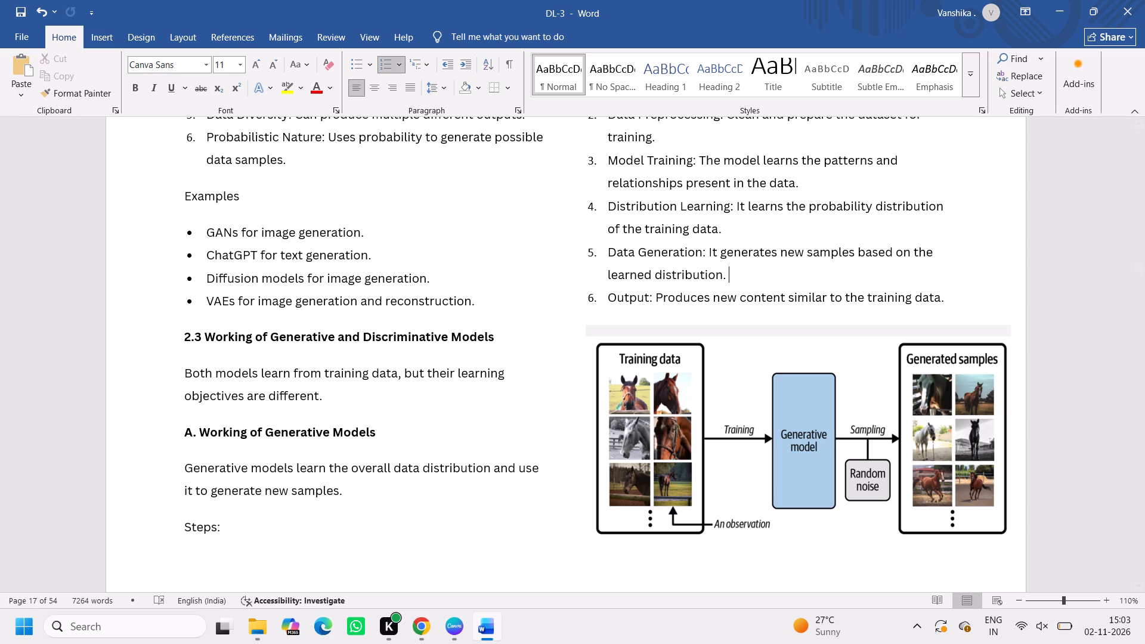
Join the paragraph under "A. Working of Generative Models" onto the heading's line, separated by a colon and a space.
scroll(658, 346, "down", 2)
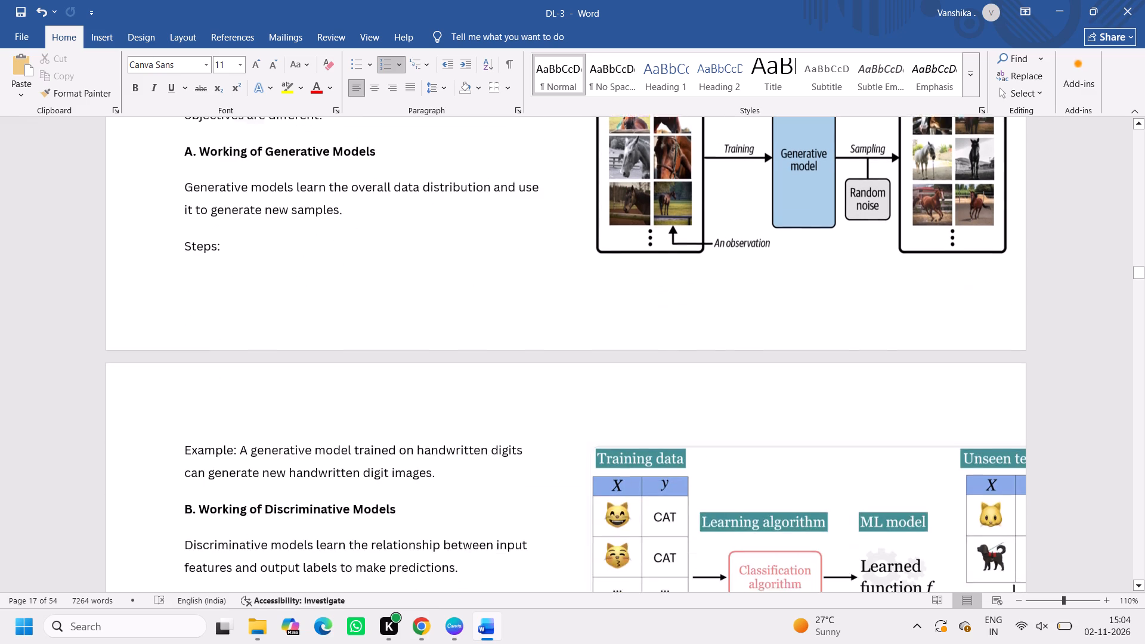
scroll(494, 293, "up", 2)
scroll(494, 293, "down", 1)
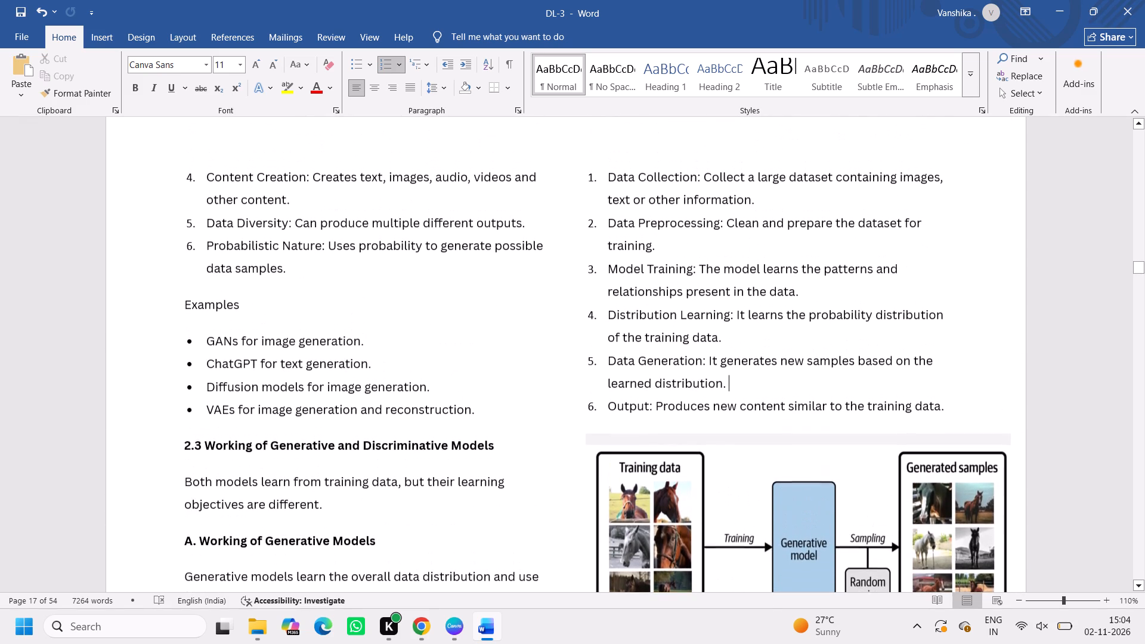
scroll(494, 293, "down", 1)
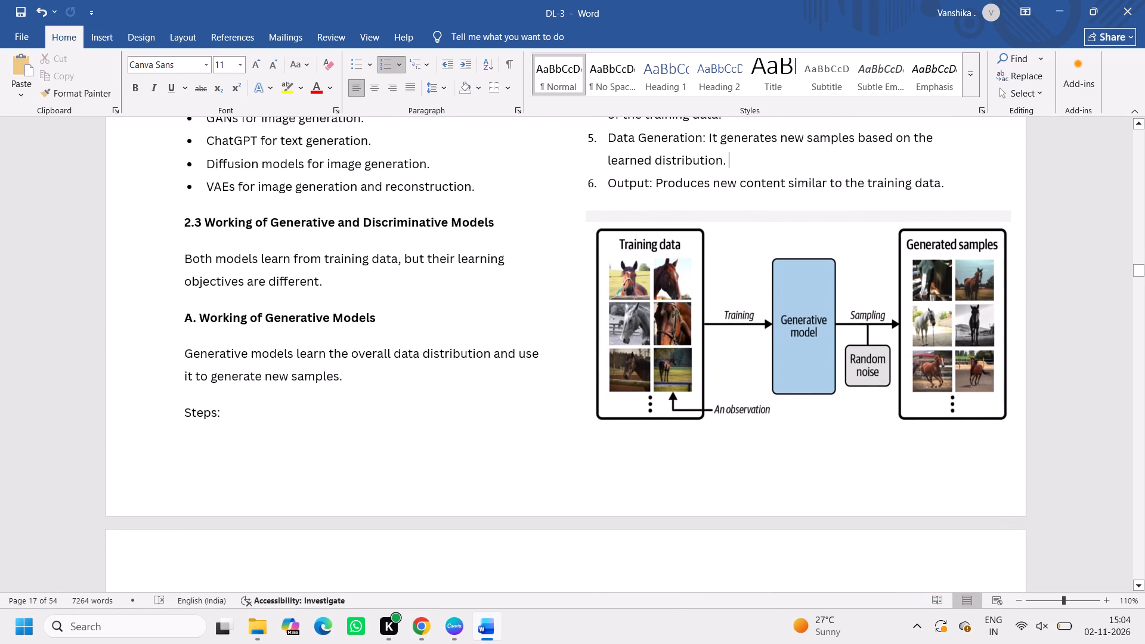
left_click(183, 410)
left_click(185, 353)
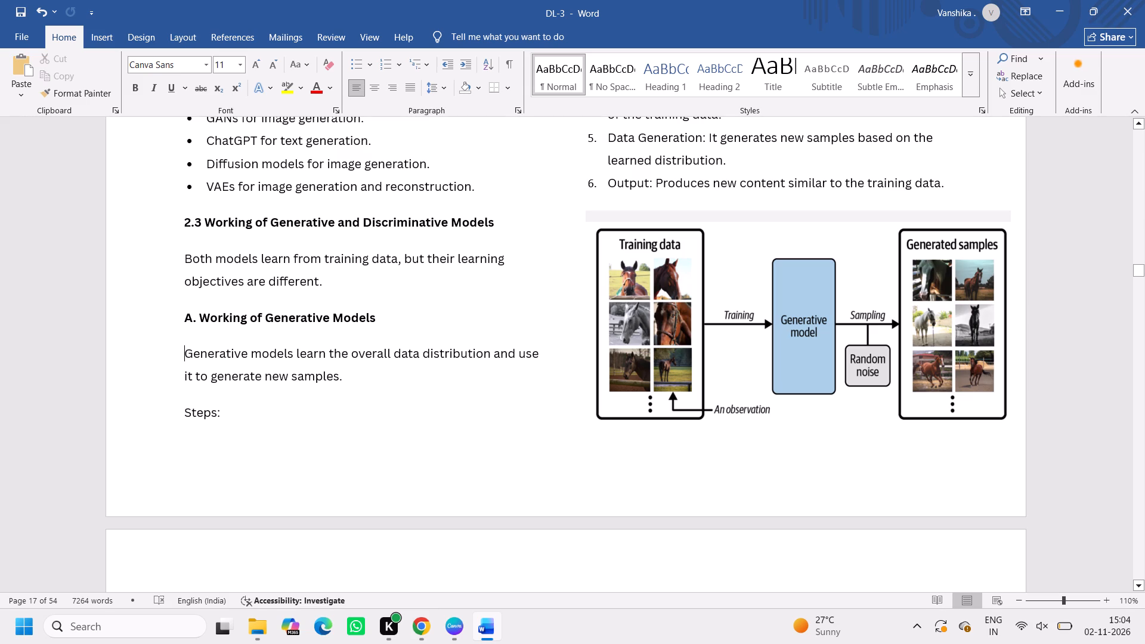
key("BackSpace")
type(":")
key("space")
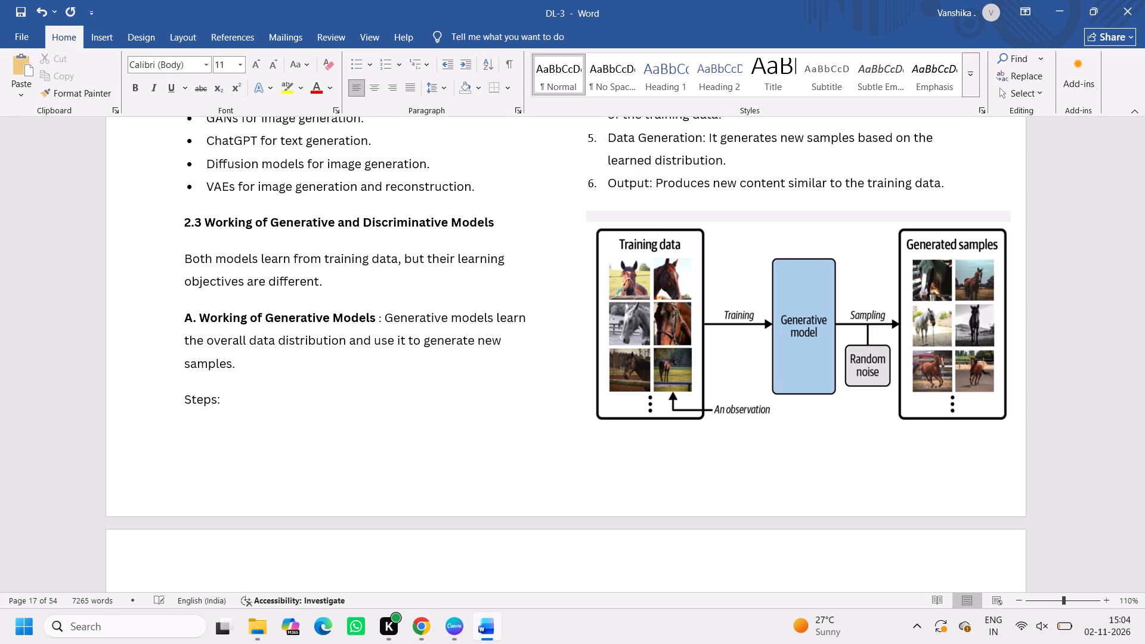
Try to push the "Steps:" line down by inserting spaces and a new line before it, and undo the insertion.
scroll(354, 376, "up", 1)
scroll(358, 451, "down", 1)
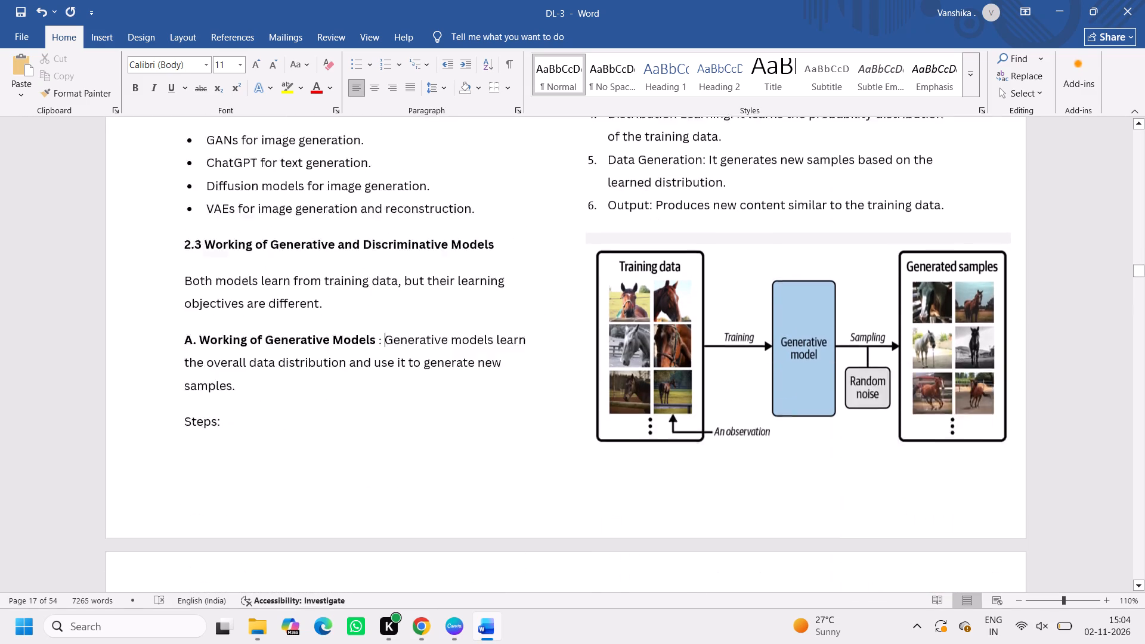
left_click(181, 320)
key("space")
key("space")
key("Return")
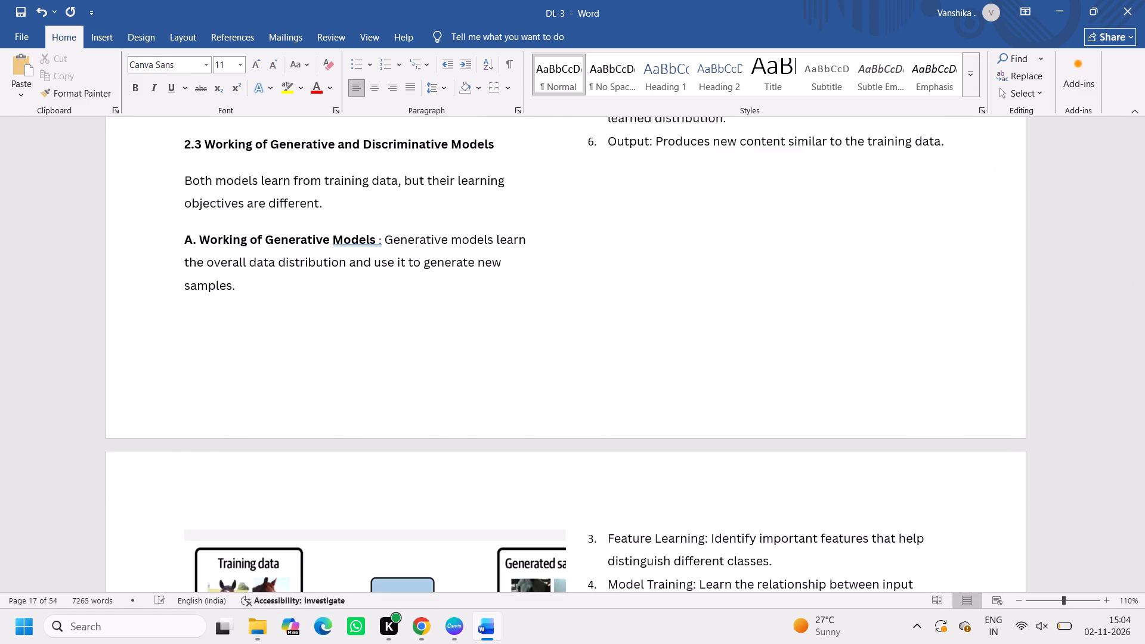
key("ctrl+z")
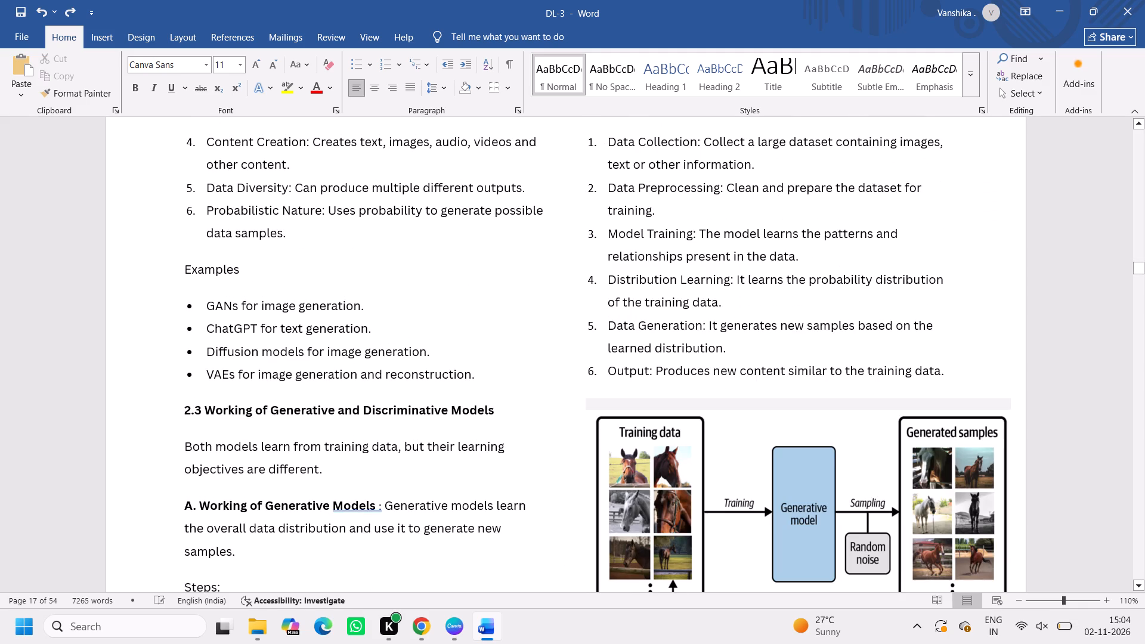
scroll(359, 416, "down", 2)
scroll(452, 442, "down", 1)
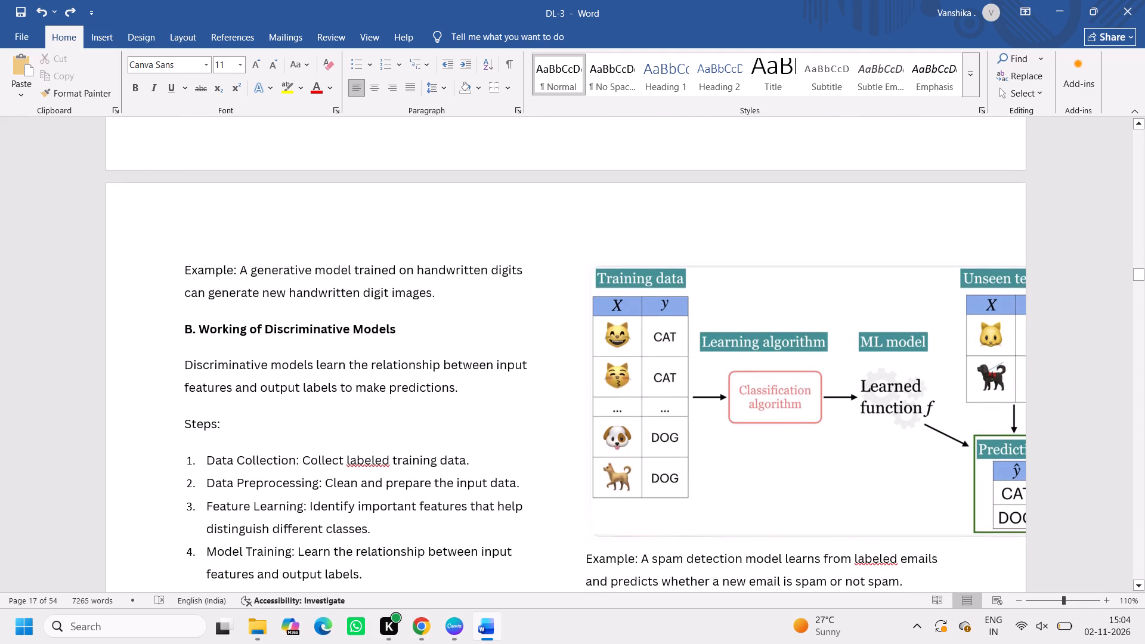
Review the layout of the generative and discriminative model sections on pages 16 to 18.
scroll(410, 369, "down", 2)
scroll(553, 317, "up", 1)
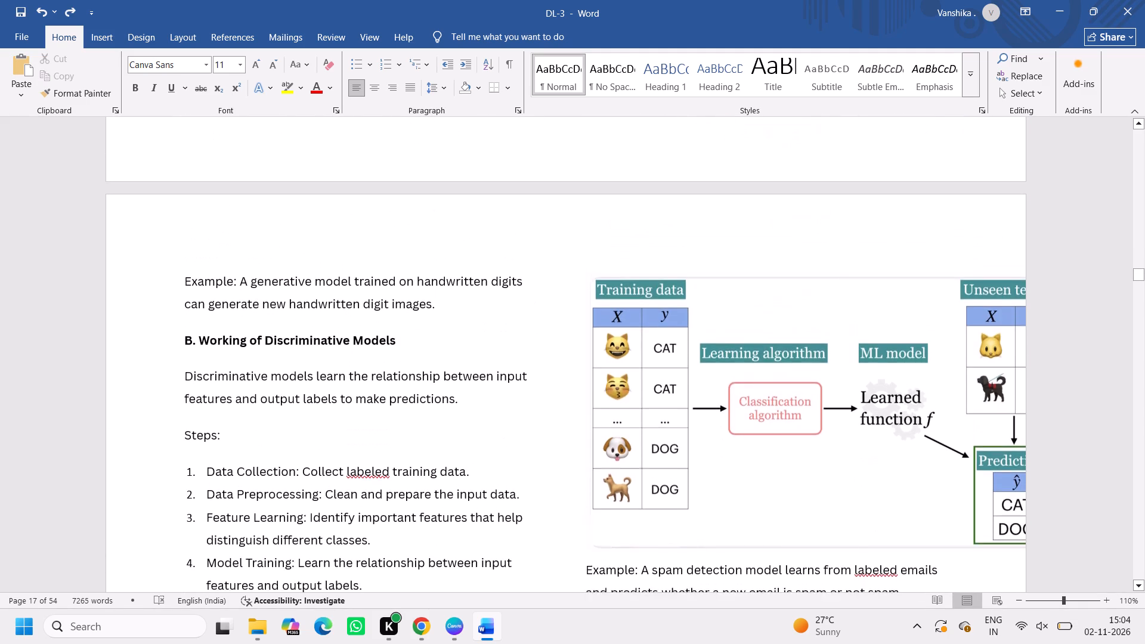
scroll(393, 371, "up", 3)
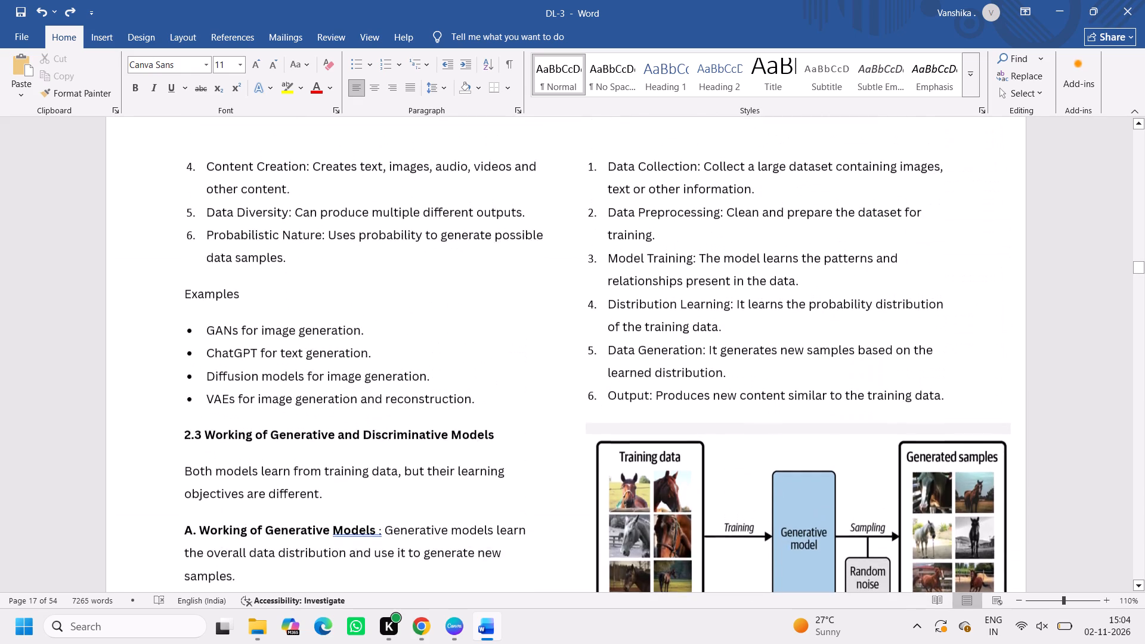
scroll(393, 371, "up", 1)
scroll(393, 371, "down", 1)
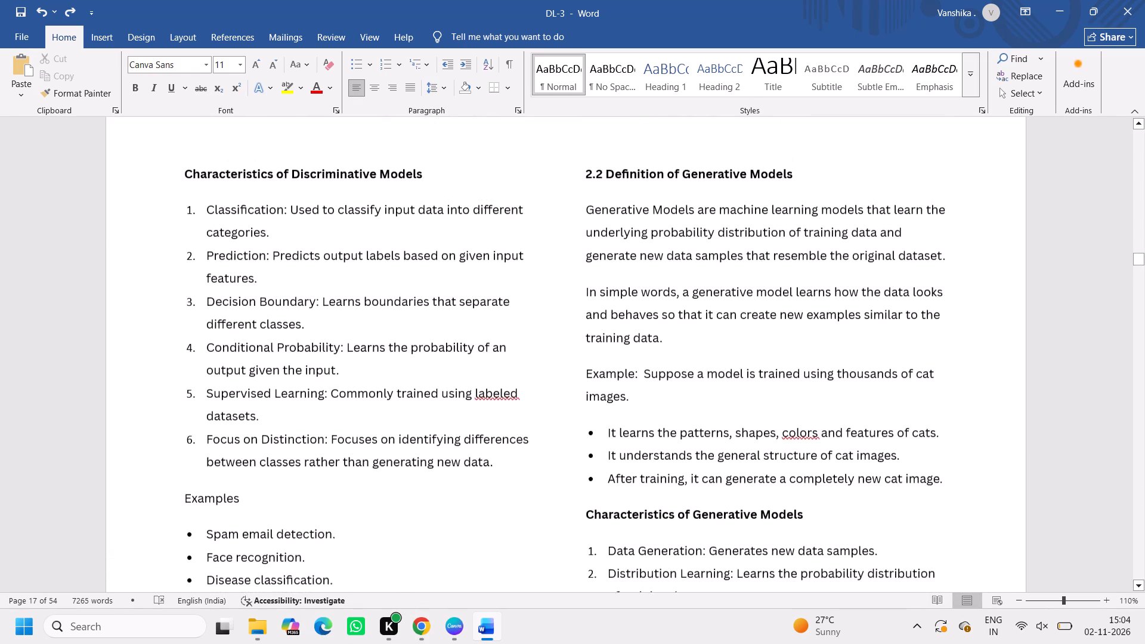
scroll(393, 371, "down", 1)
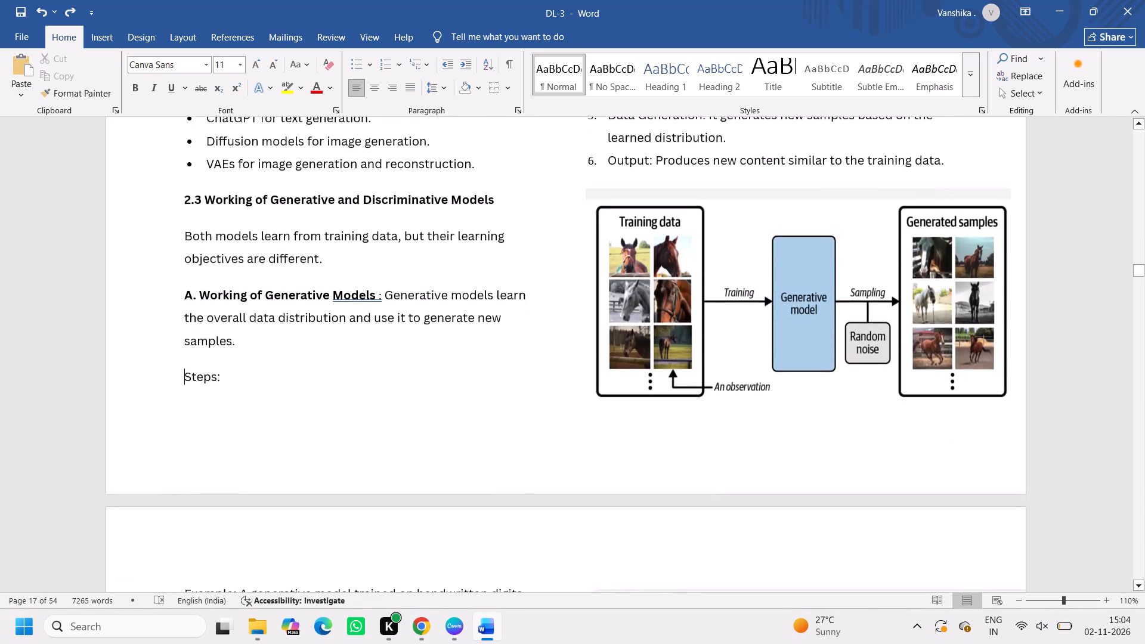
scroll(641, 404, "down", 3)
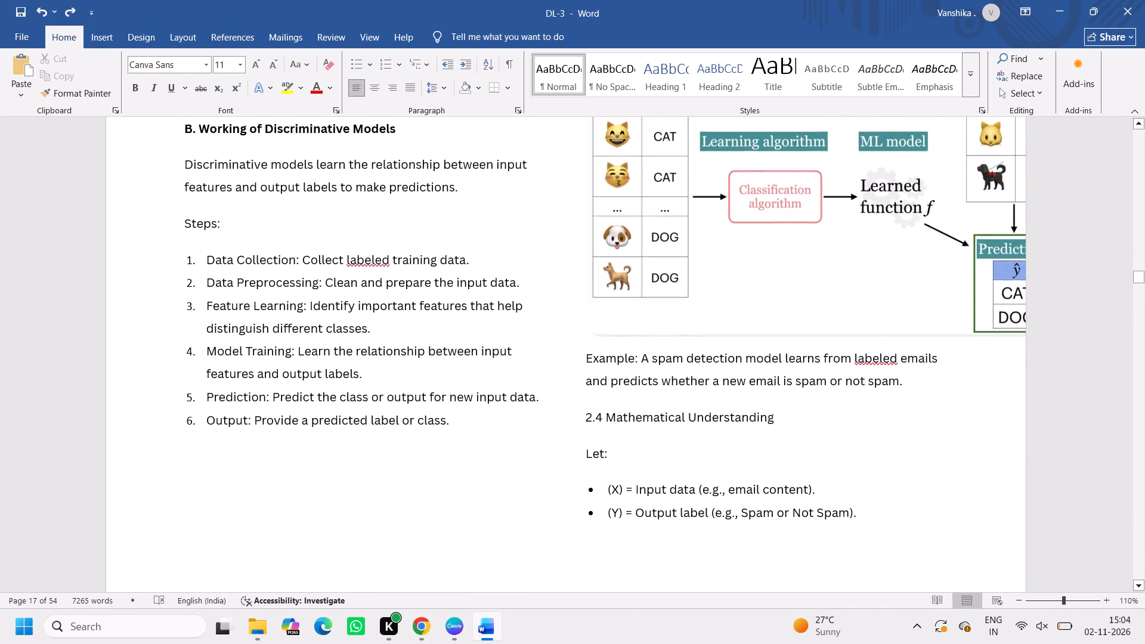
Resize the cat-and-dog classification diagram in page 18's second column so its full width fits on the page.
left_click(725, 309)
scroll(728, 299, "up", 1)
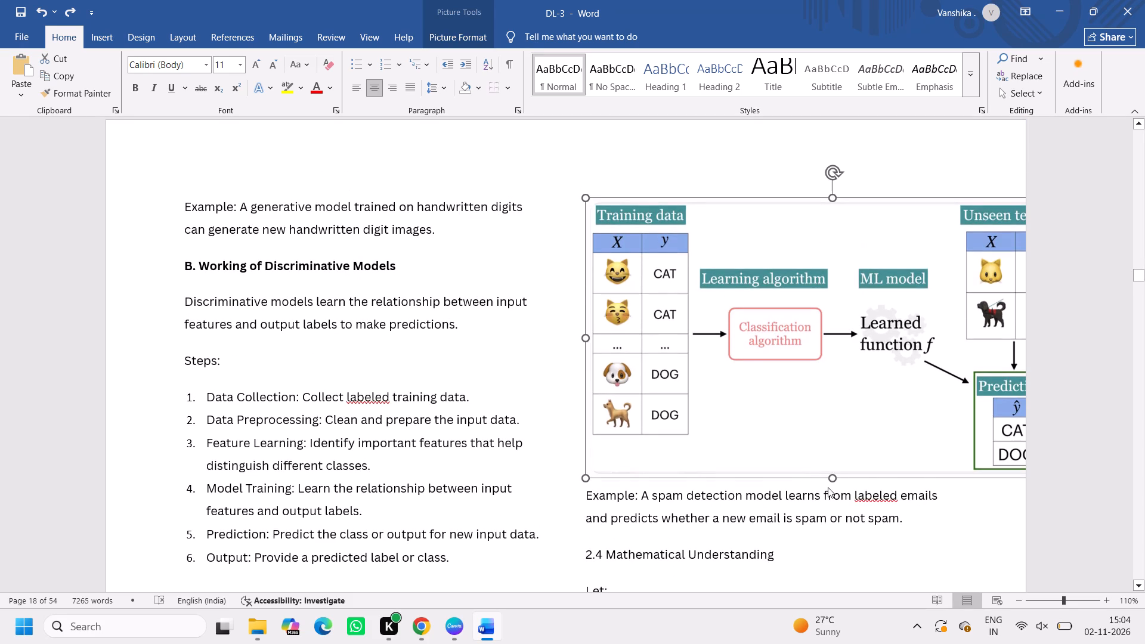
left_click_drag(833, 478, 856, 331)
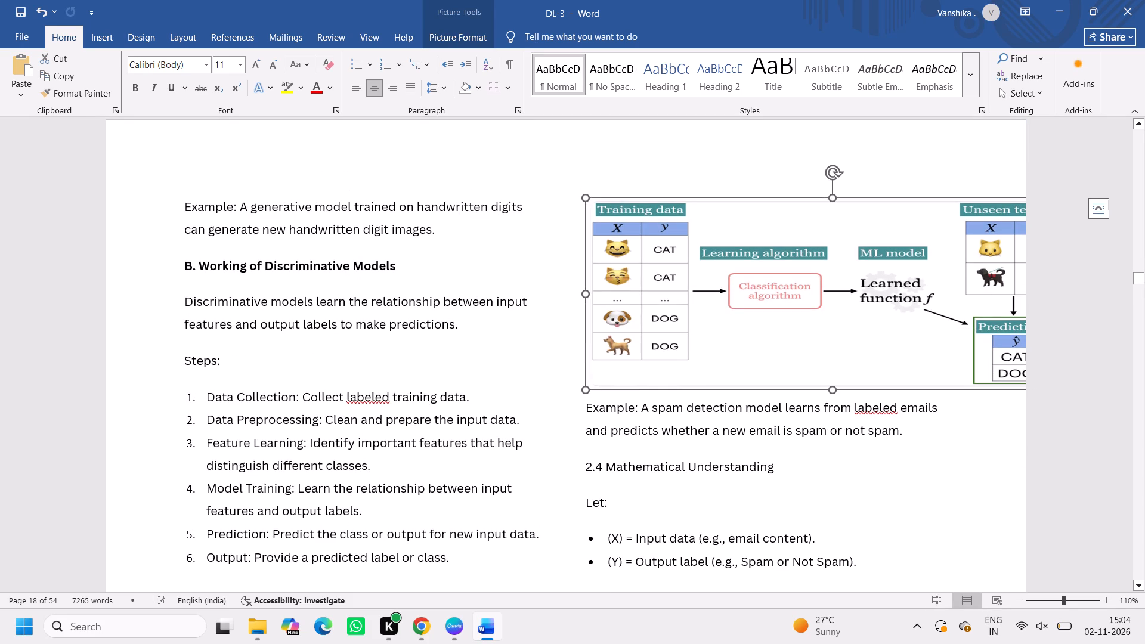
left_click_drag(833, 388, 855, 264)
scroll(796, 314, "up", 1)
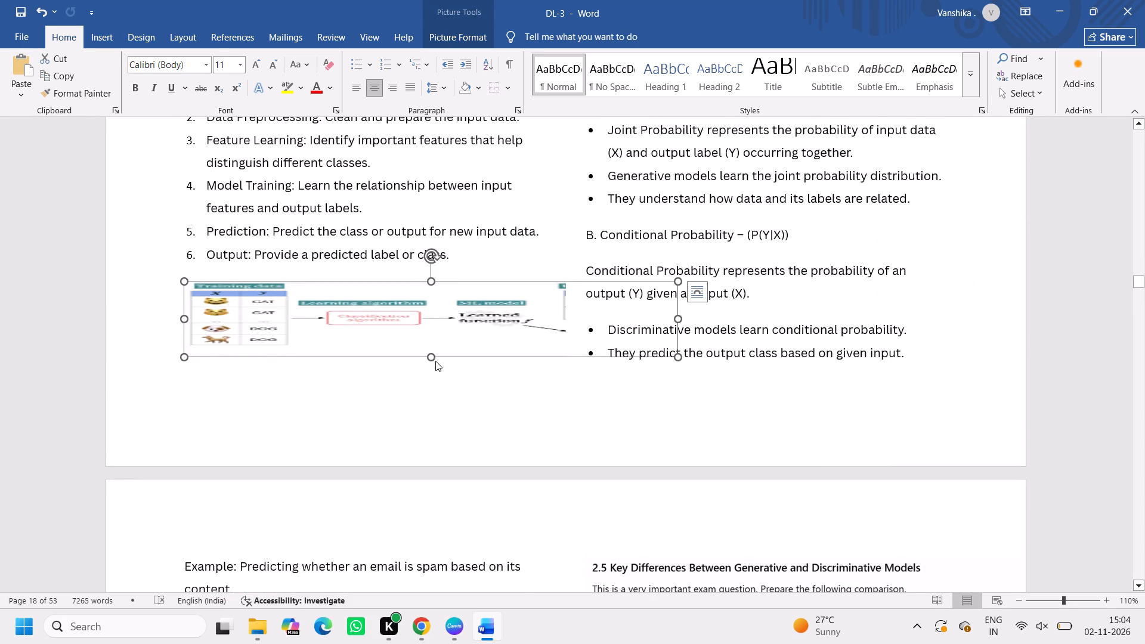
left_click_drag(428, 359, 456, 527)
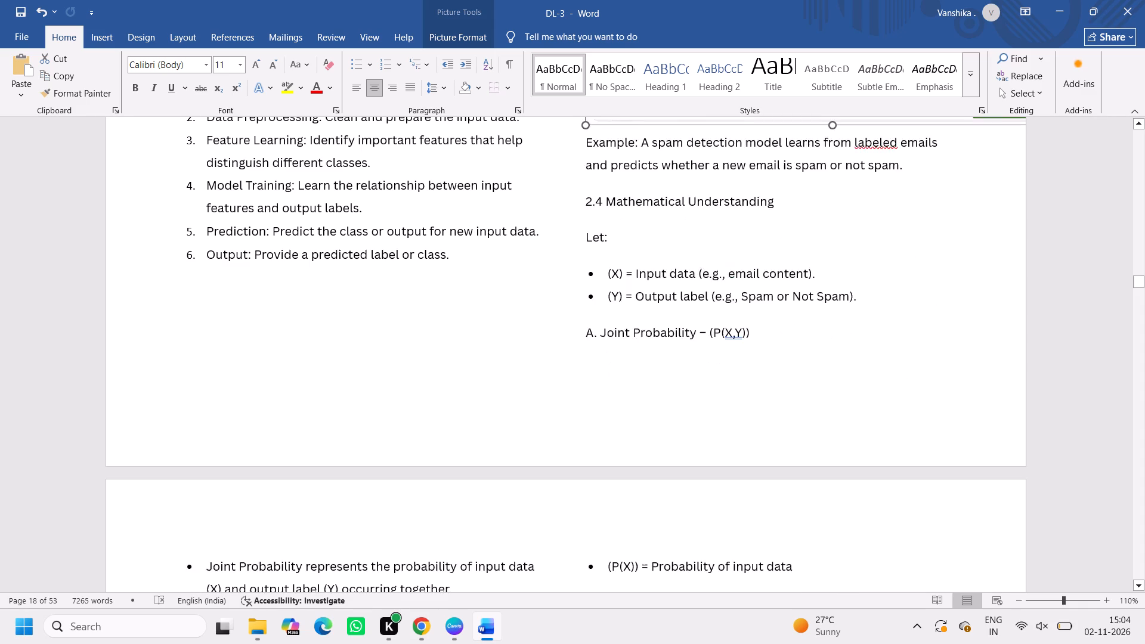
left_click_drag(456, 527, 456, 548)
scroll(661, 411, "up", 1)
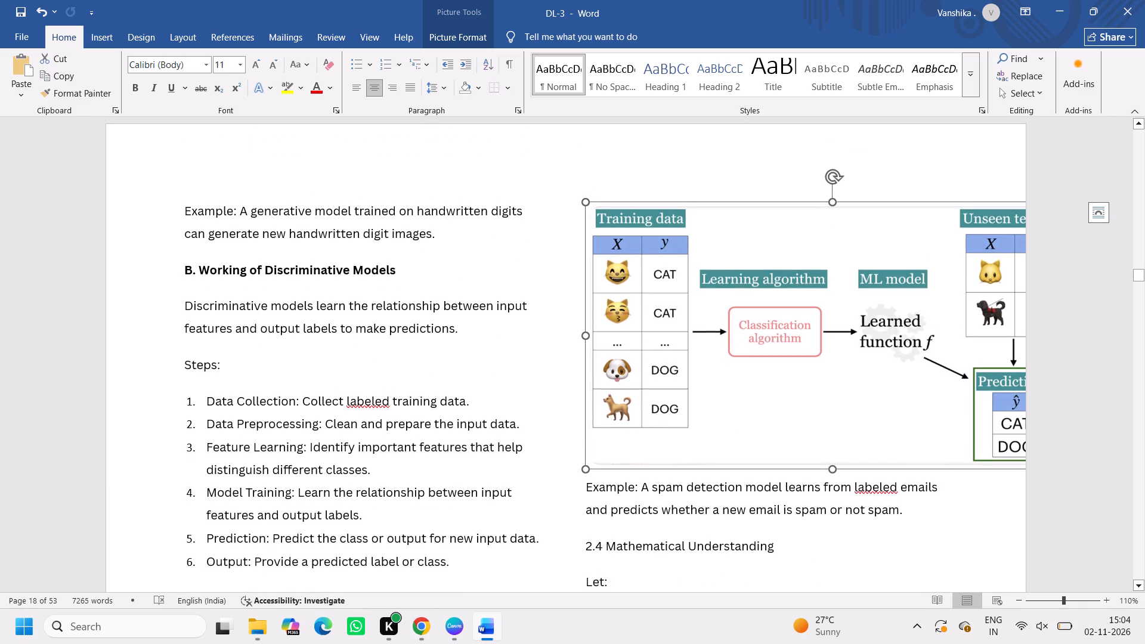
double_click(587, 204)
left_click_drag(587, 204, 654, 243)
left_click(691, 463)
Delete the "Steps:" line above the numbered list under "B. Working of Discriminative Models".
scroll(691, 463, "down", 1)
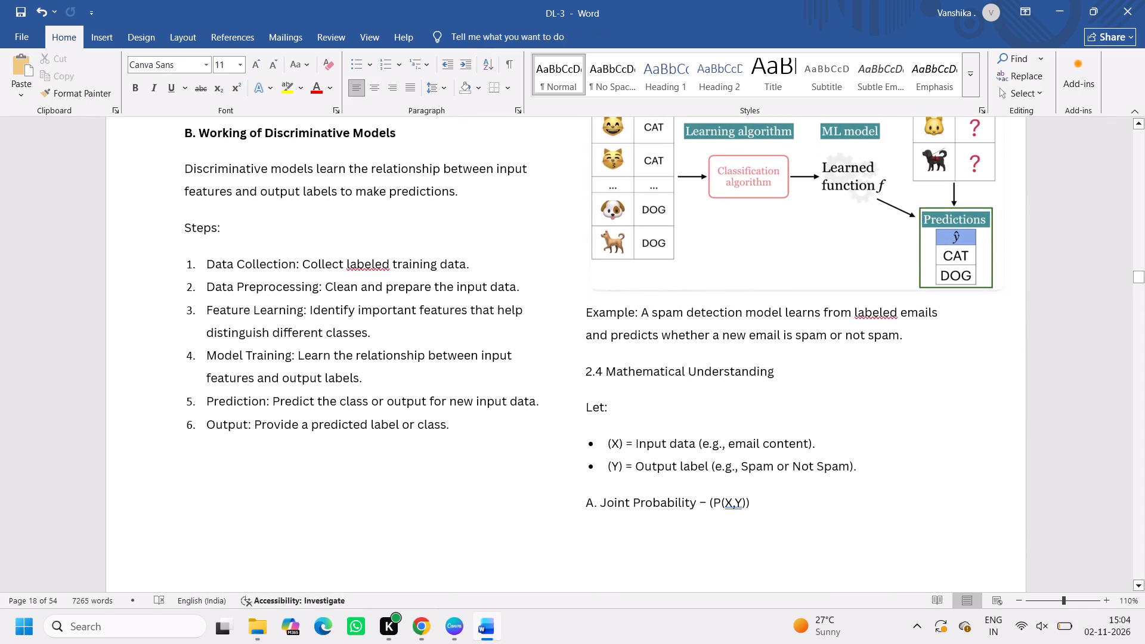
left_click(373, 231)
key("BackSpace")
key("BackSpace")
key("BackSpace")
key("BackSpace")
key("BackSpace")
key("BackSpace")
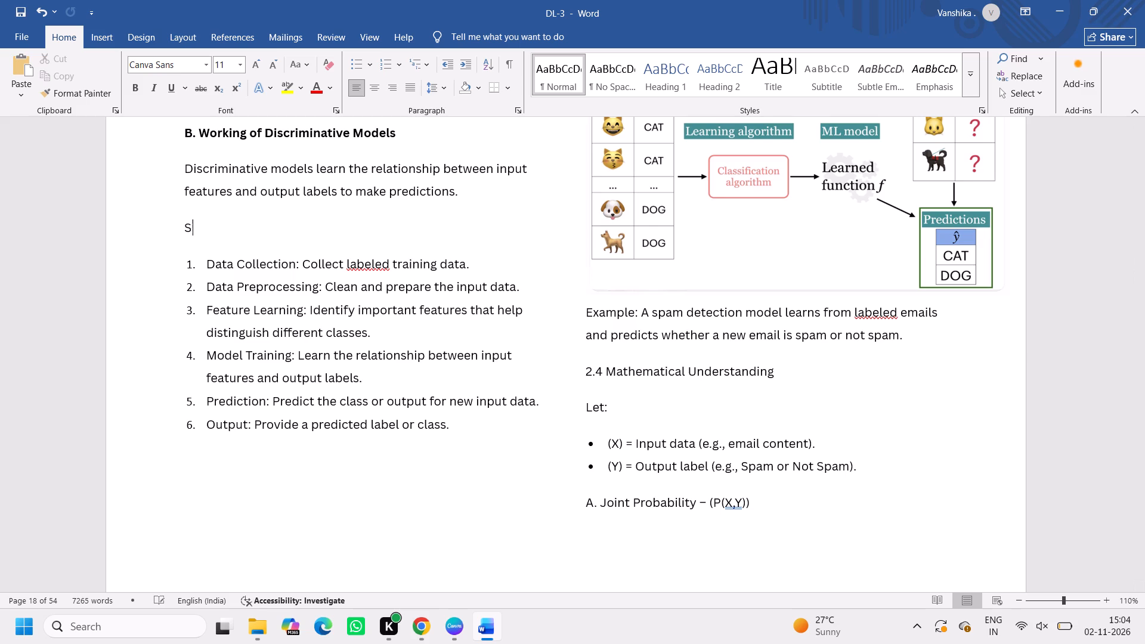
key("BackSpace")
key("BackSpace")
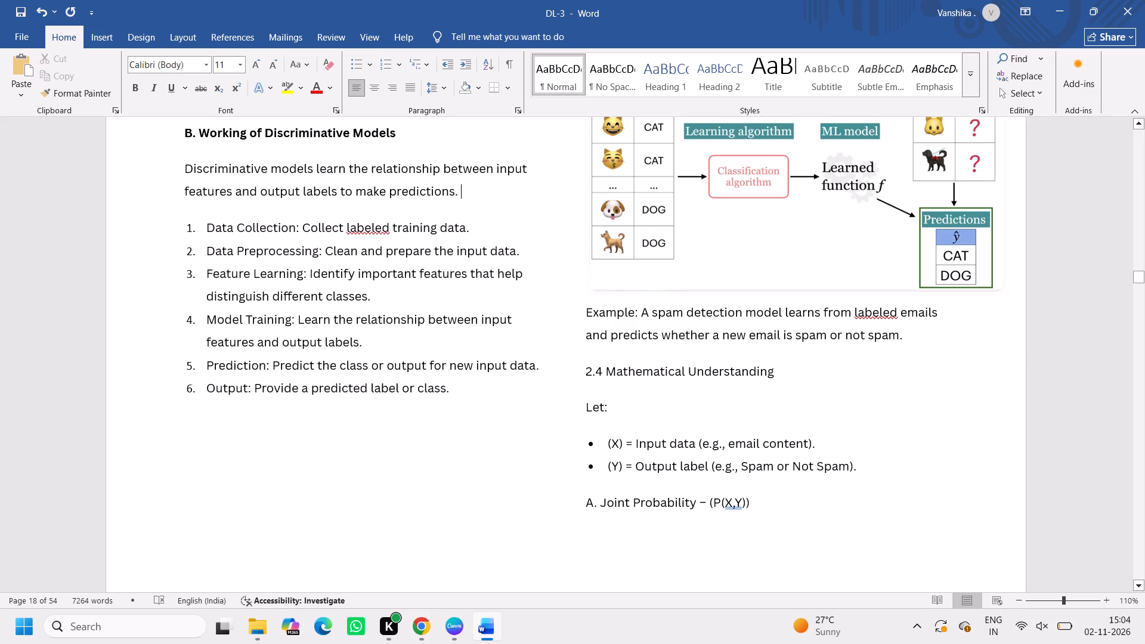
Join the paragraph under "B. Working of Discriminative Models" onto the heading's line, separated by a colon and a space.
left_click(182, 169)
key("BackSpace")
type(":")
key("space")
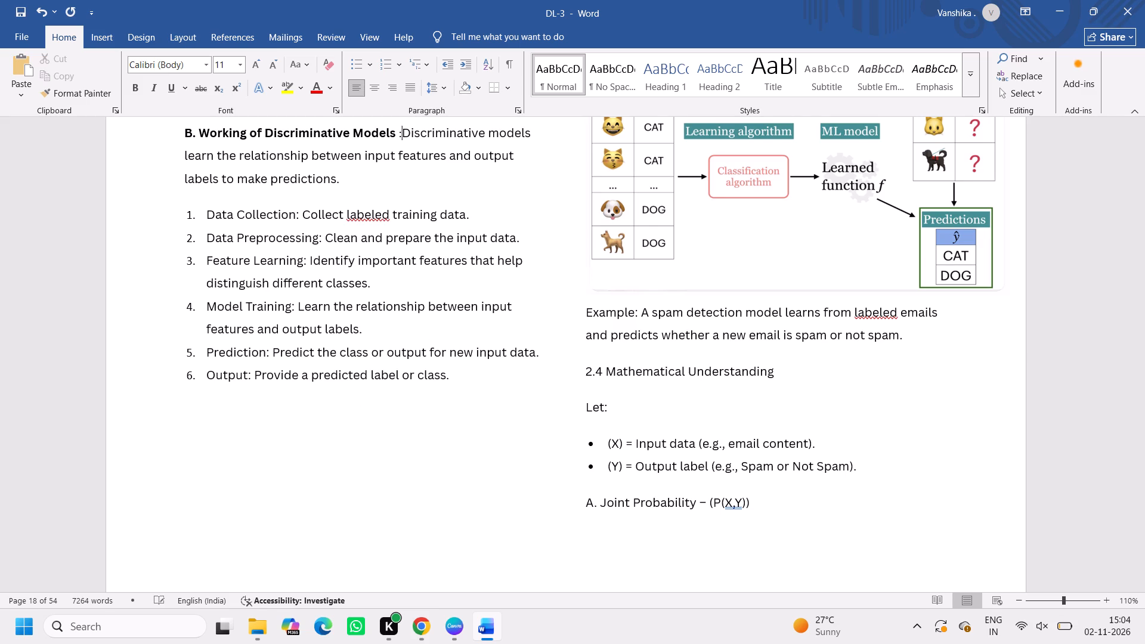
Shrink the cat-and-dog classification diagram to fit beneath the "Output" item in page 18's first column, within the column width.
left_click(645, 148)
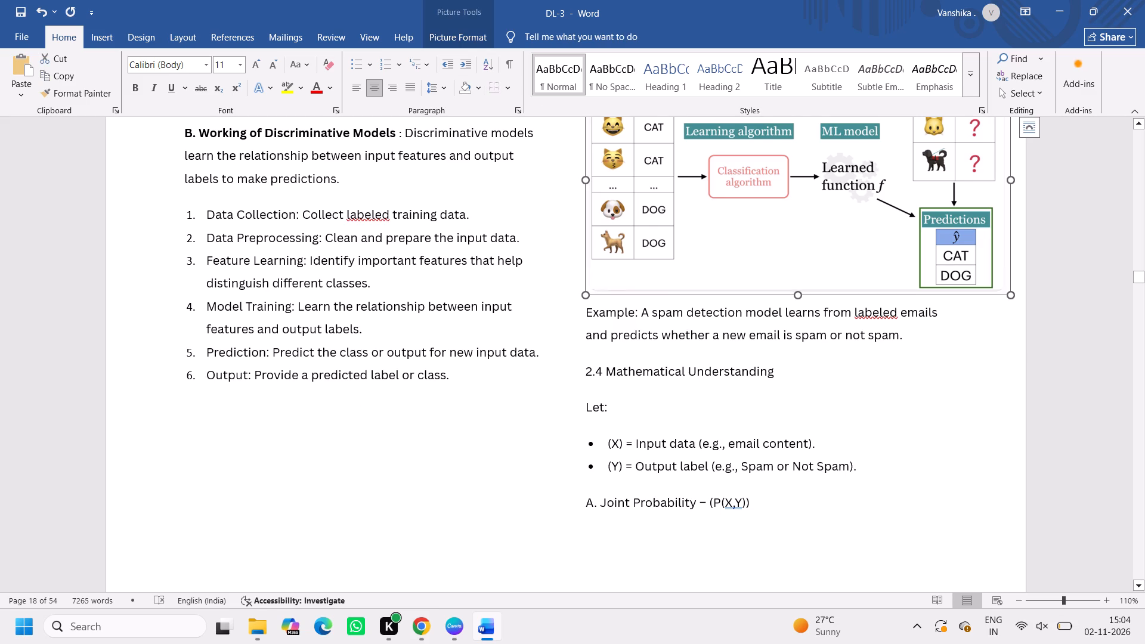
scroll(797, 290, "up", 1)
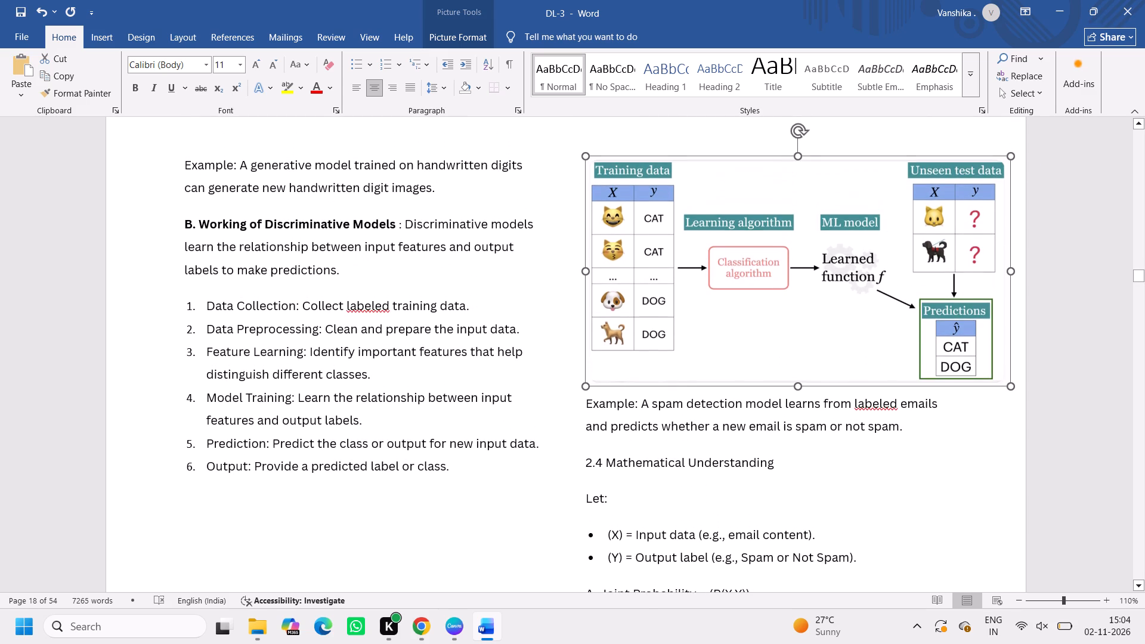
left_click_drag(801, 386, 838, 292)
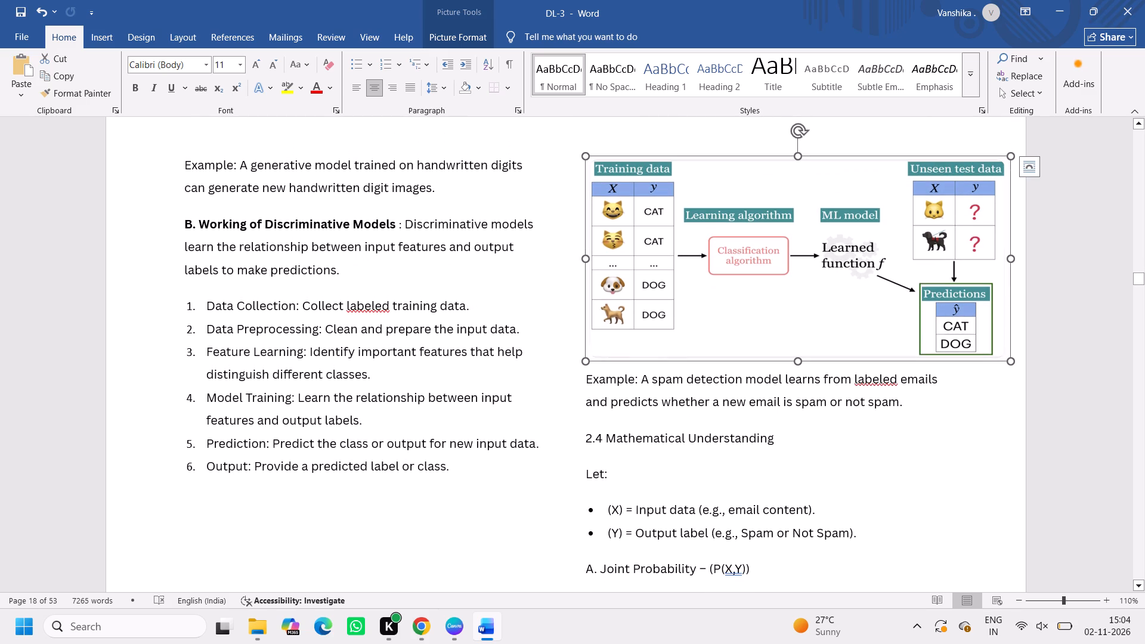
left_click_drag(802, 357, 809, 289)
left_click_drag(799, 360, 810, 273)
scroll(615, 466, "down", 1)
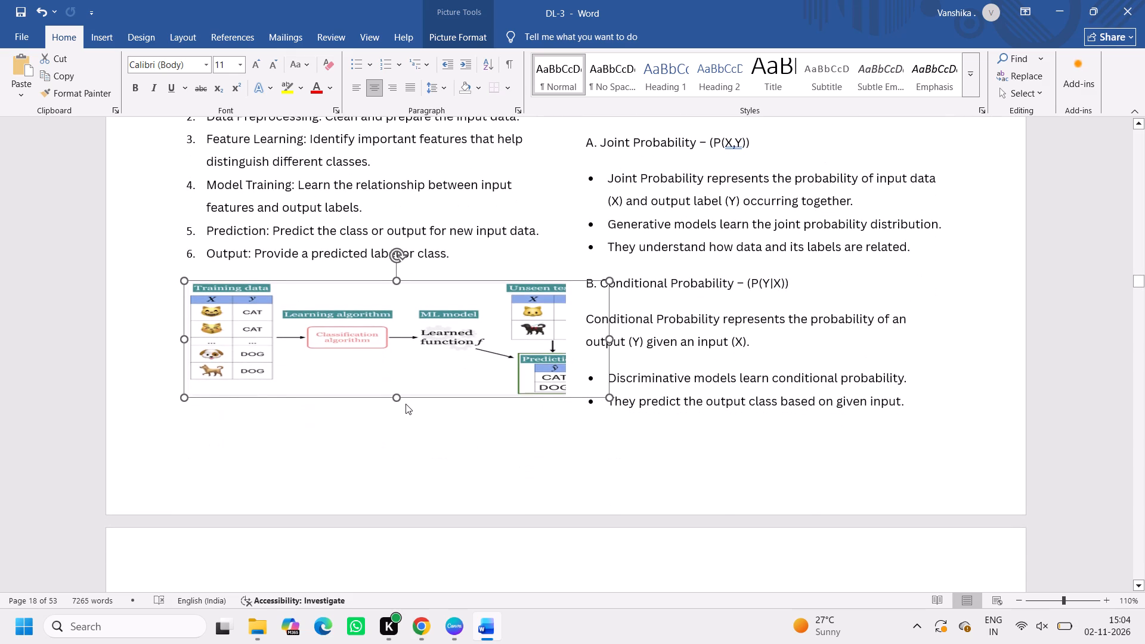
left_click_drag(401, 400, 401, 443)
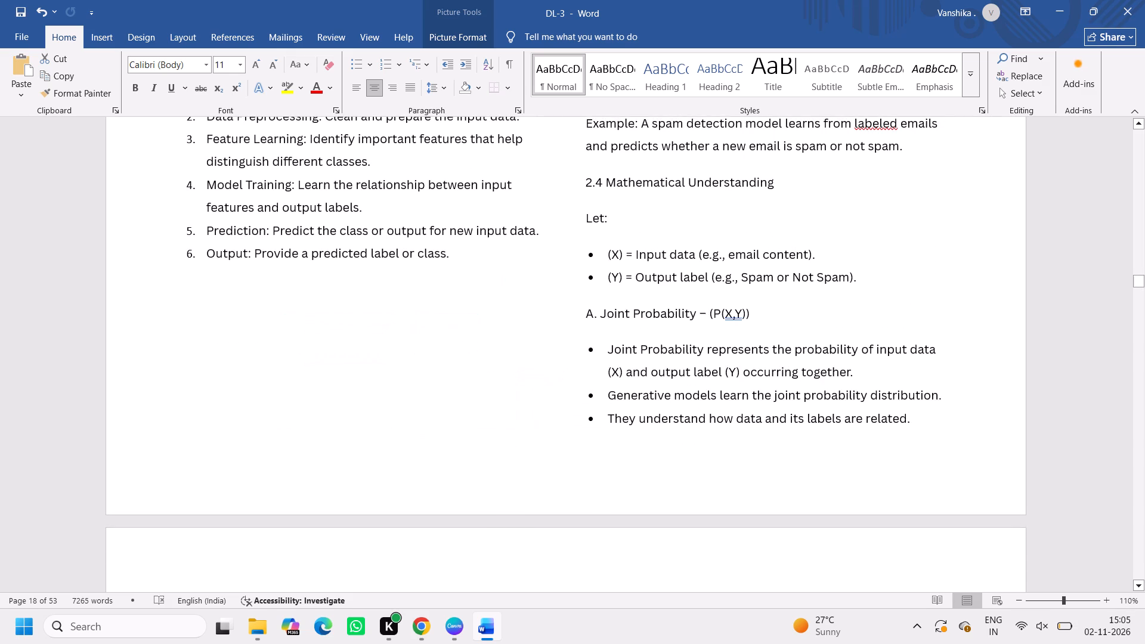
left_click_drag(401, 443, 403, 432)
left_click_drag(185, 356, 247, 346)
left_click(581, 321)
Delete the "Steps:" line below the "A. Working of Generative Models" paragraph on page 17.
scroll(581, 321, "up", 1)
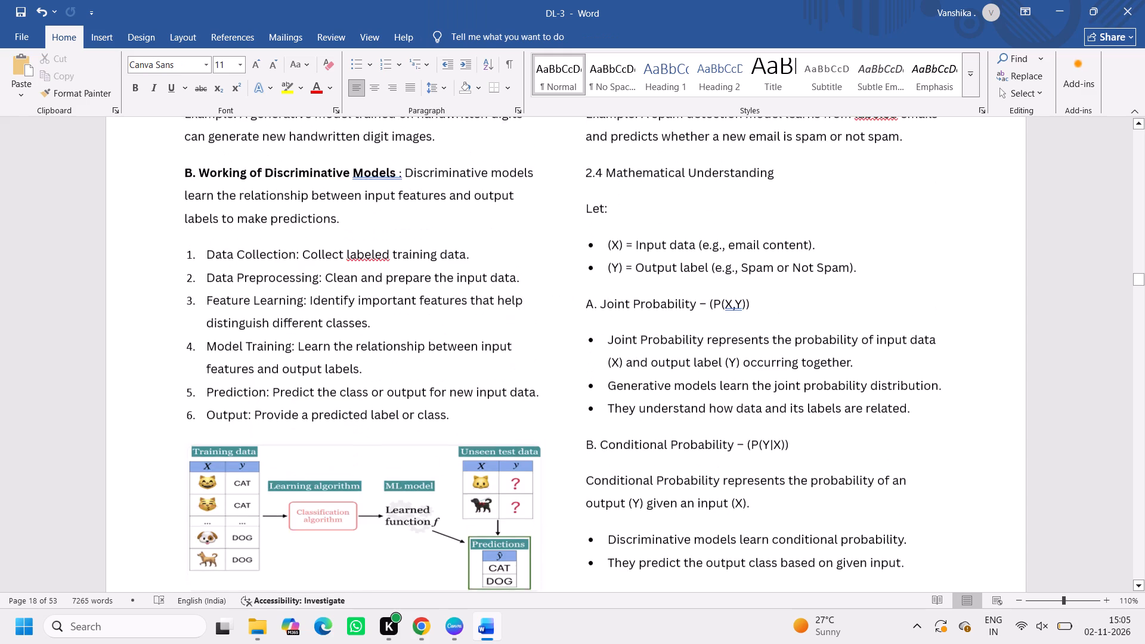
scroll(581, 321, "up", 1)
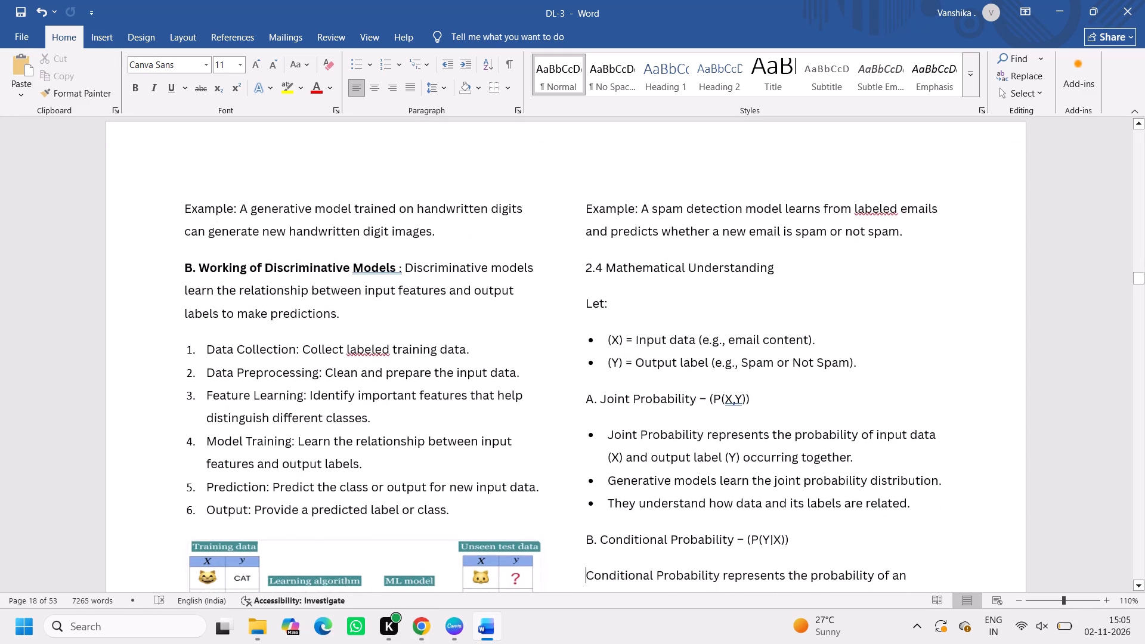
scroll(389, 272, "up", 4)
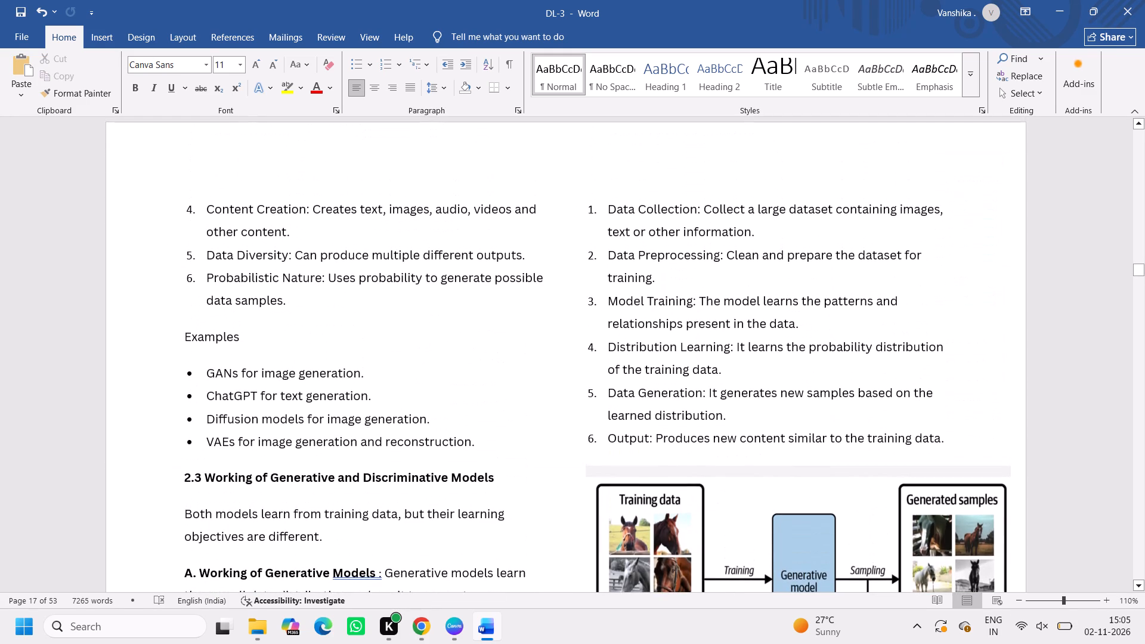
scroll(562, 317, "down", 2)
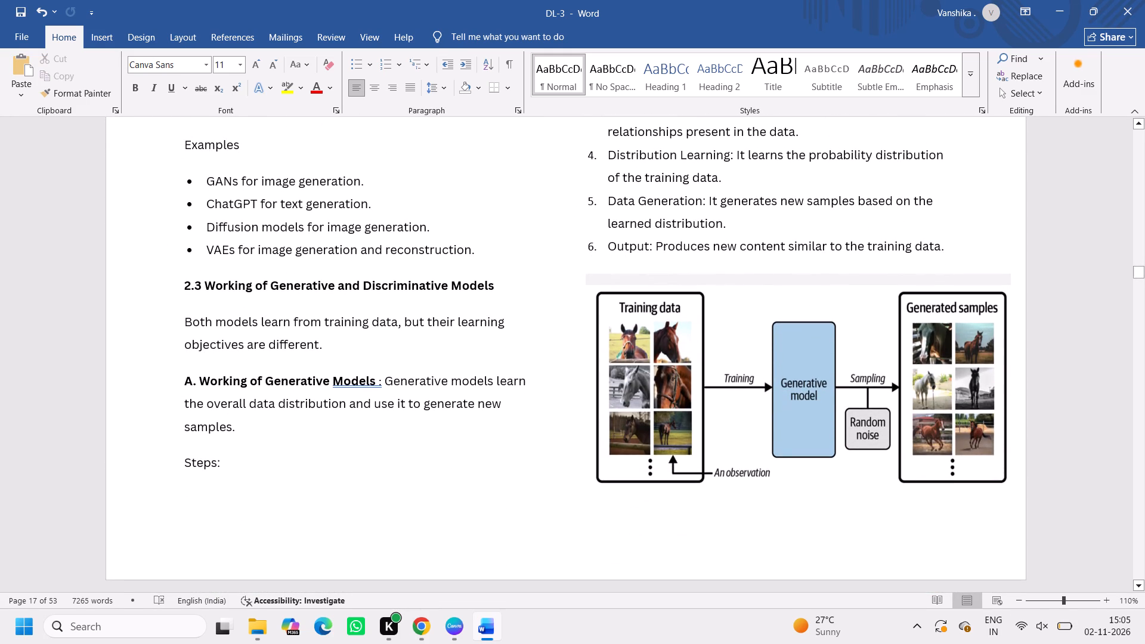
triple_click(317, 467)
key("BackSpace")
Make the cat-and-dog classification diagram on page 18 slightly taller, keeping its width.
scroll(448, 369, "down", 1)
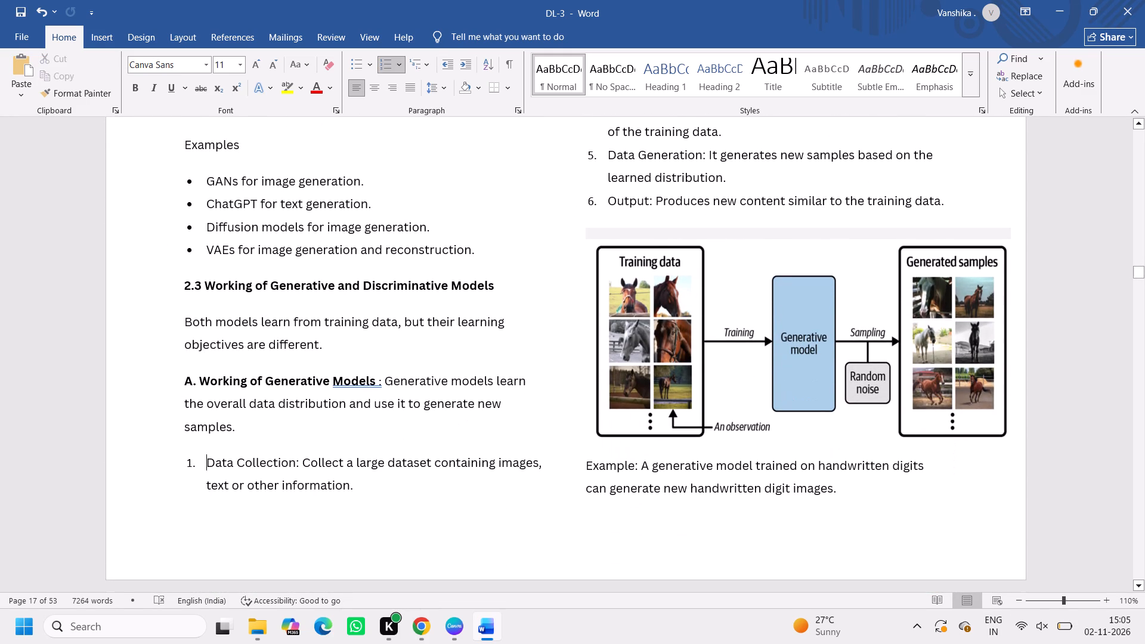
scroll(448, 369, "down", 1)
scroll(739, 357, "down", 2)
scroll(536, 411, "down", 1)
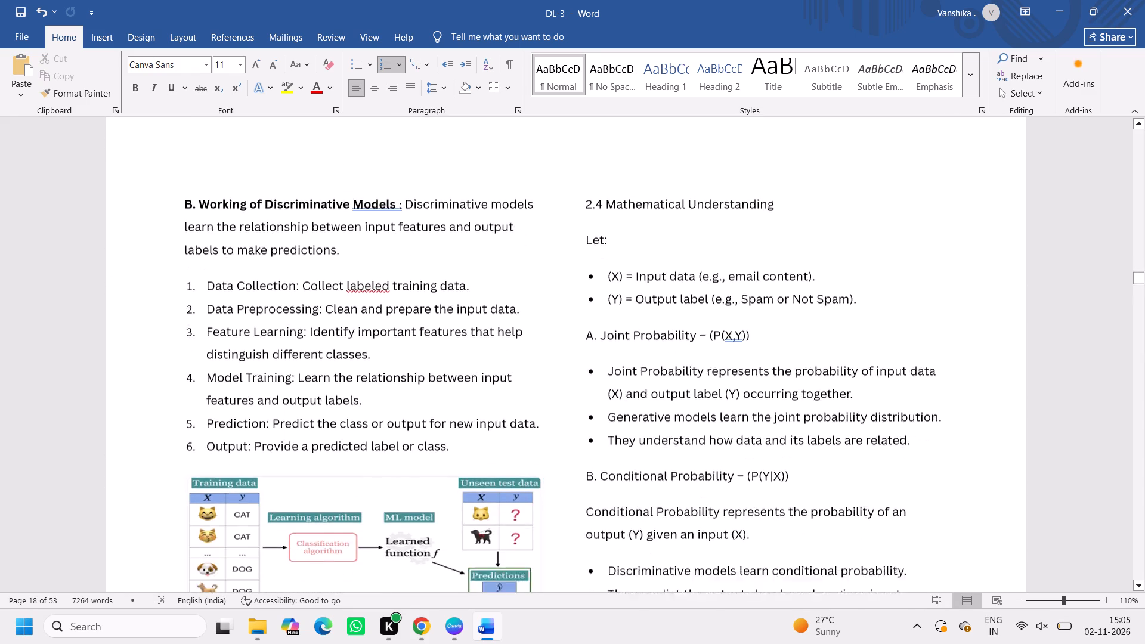
scroll(536, 411, "down", 1)
left_click(449, 382)
left_click_drag(365, 434, 366, 444)
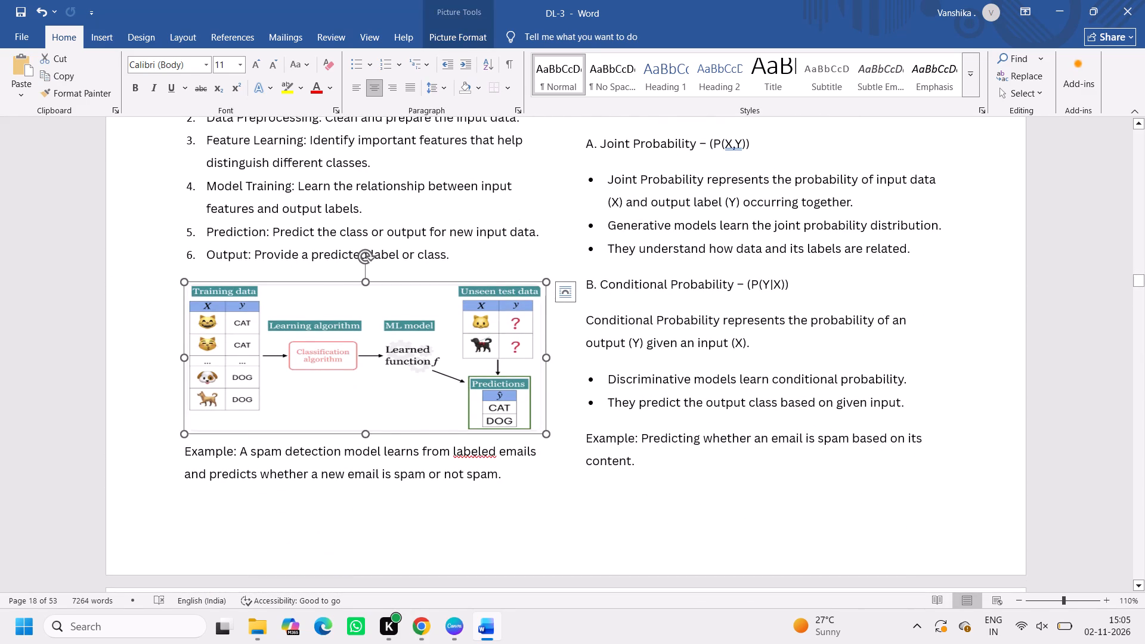
left_click_drag(366, 444, 368, 446)
left_click(643, 428)
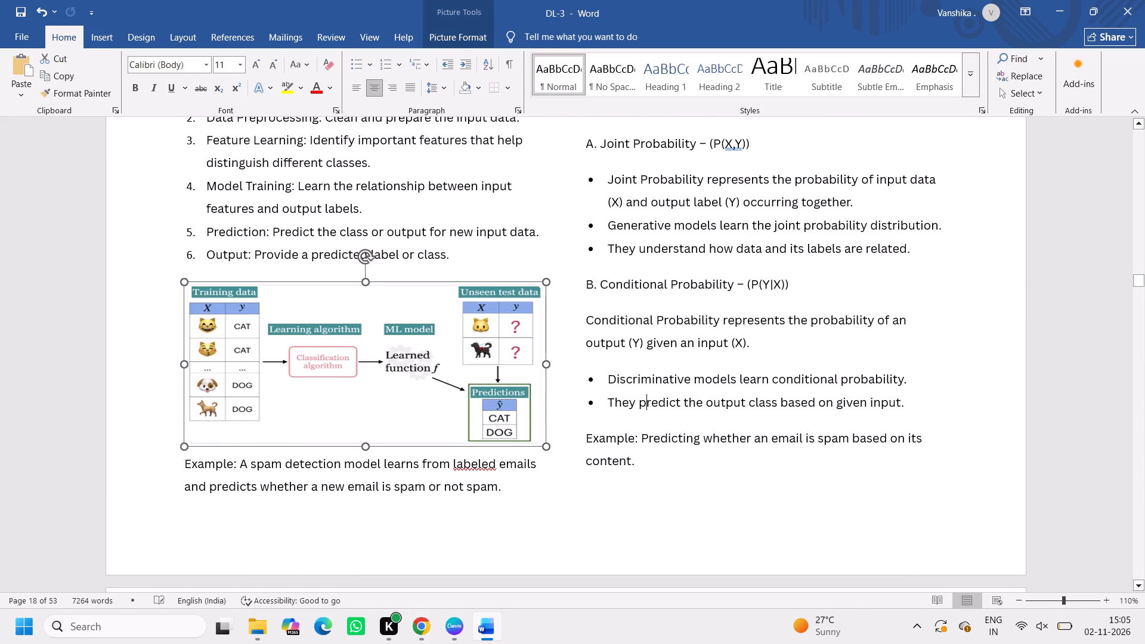
Narrow the P(X,Y) = P(Y|X) × P(X) formula picture under "C. Relationship Between Joint and Conditional Probability".
scroll(643, 428, "up", 2)
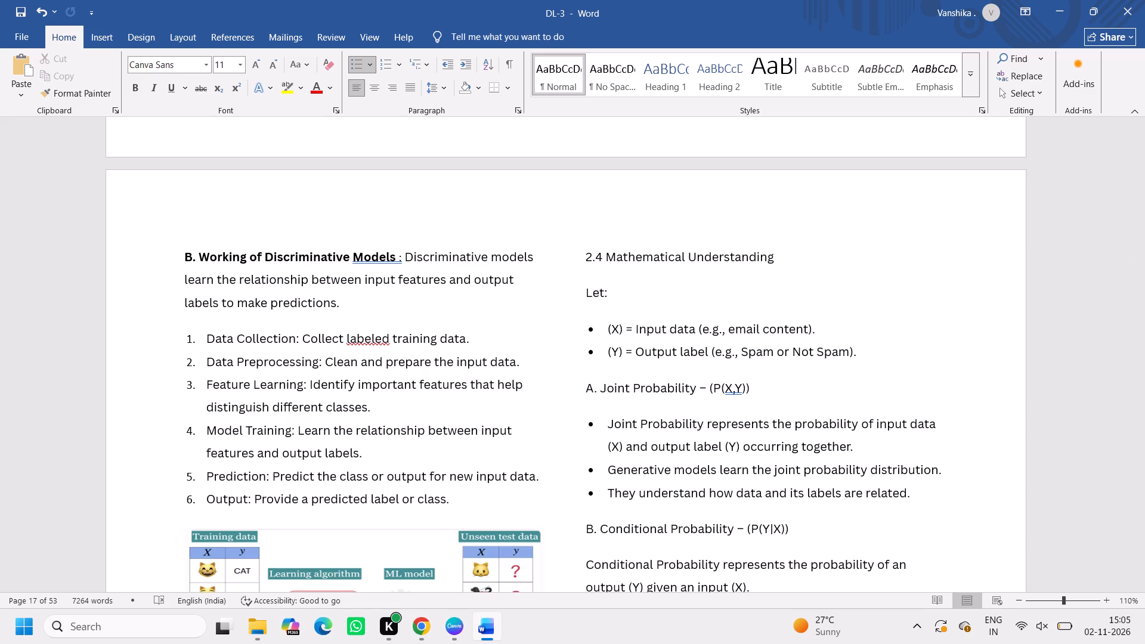
left_click(747, 292)
scroll(655, 344, "down", 1)
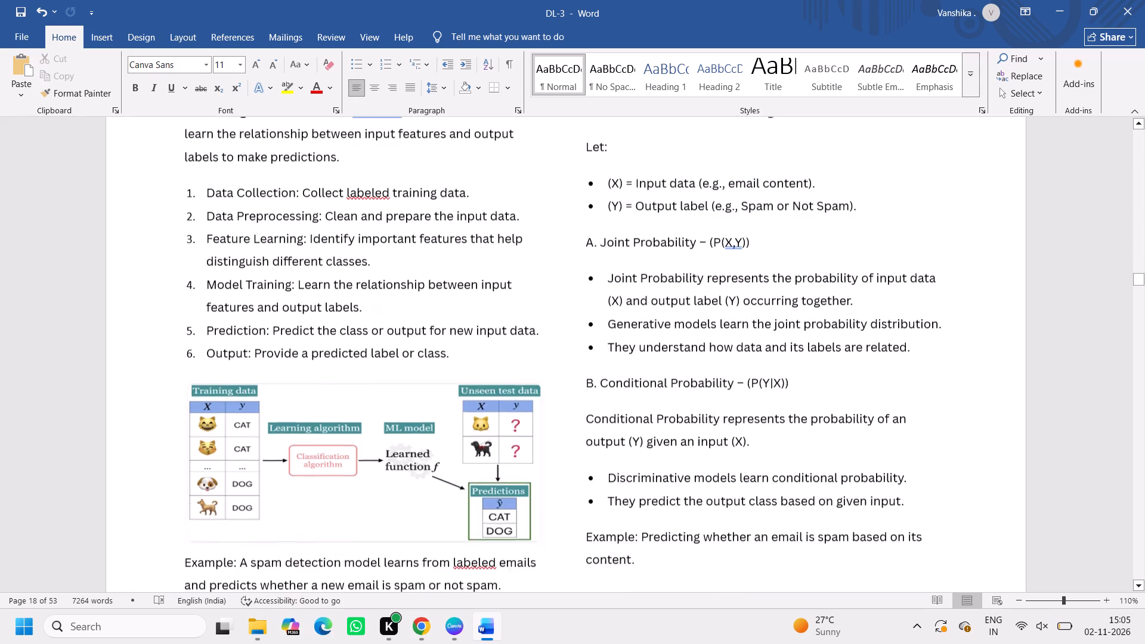
scroll(655, 344, "down", 1)
scroll(646, 397, "down", 2)
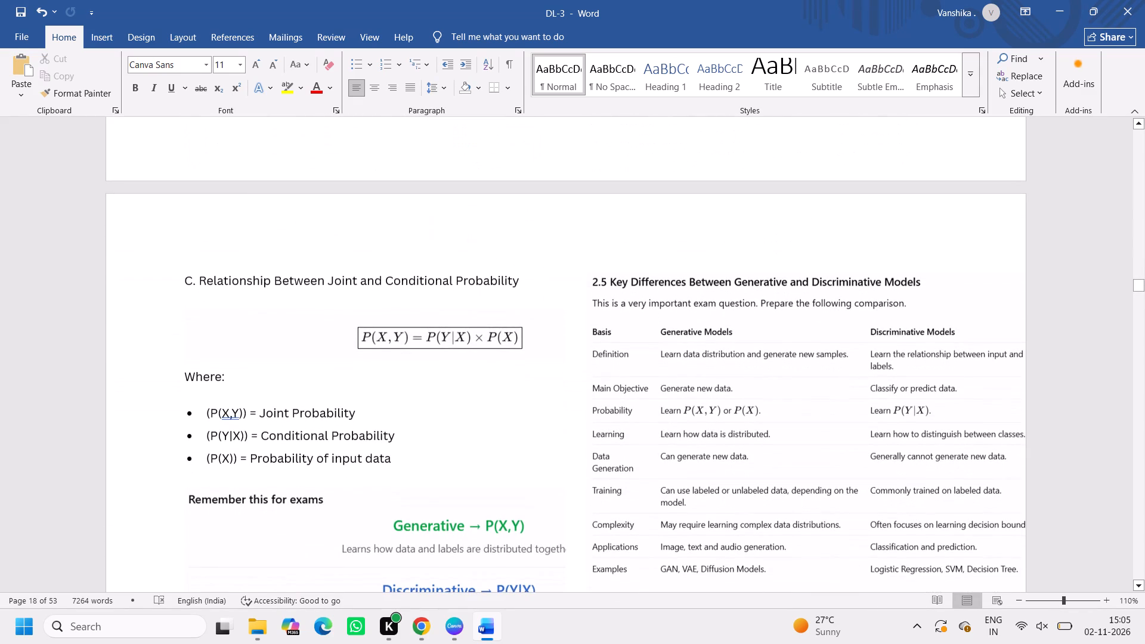
left_click(441, 334)
left_click_drag(185, 333, 253, 347)
left_click(400, 394)
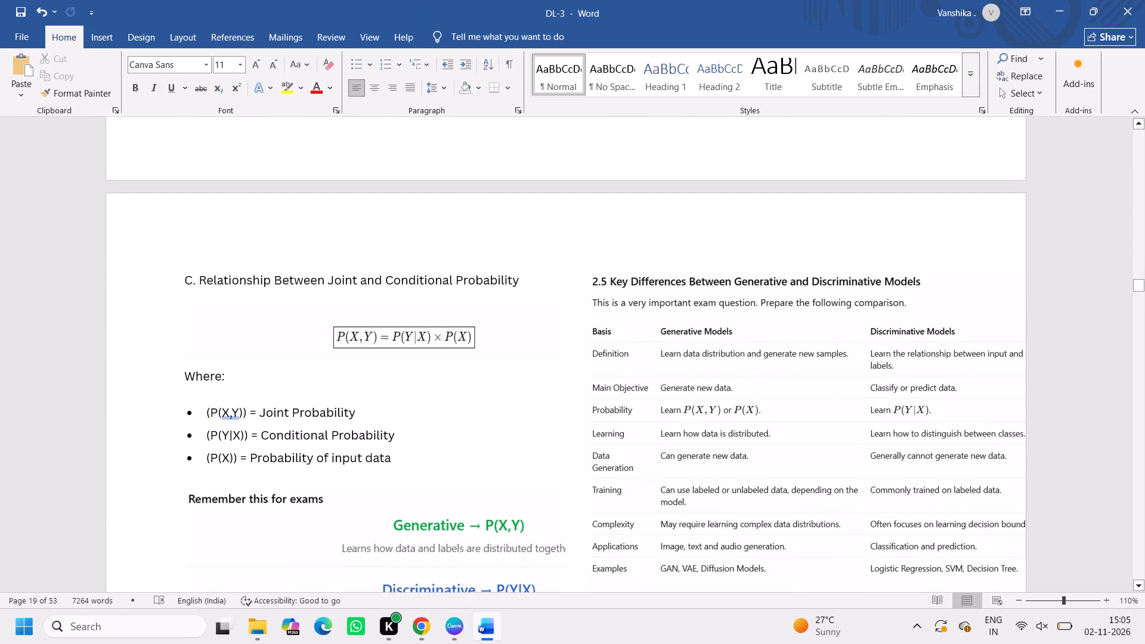
Narrow the "Remember this for exams" picture so its text lines fit within page 19's first column.
left_click(540, 432)
scroll(540, 432, "down", 1)
left_click(499, 404)
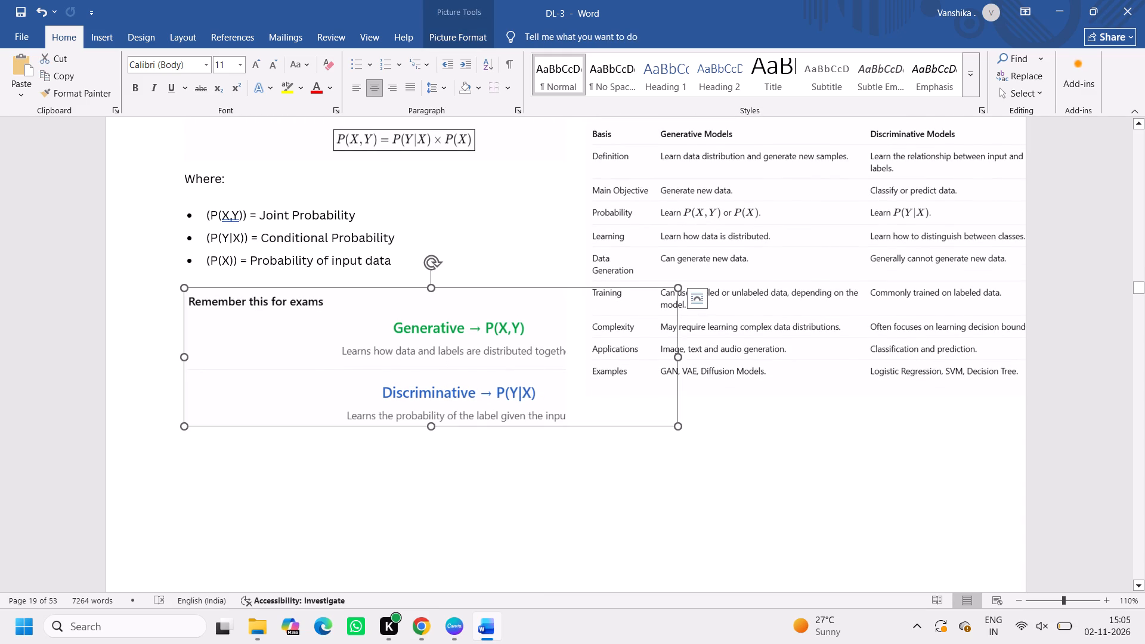
left_click_drag(183, 357, 237, 361)
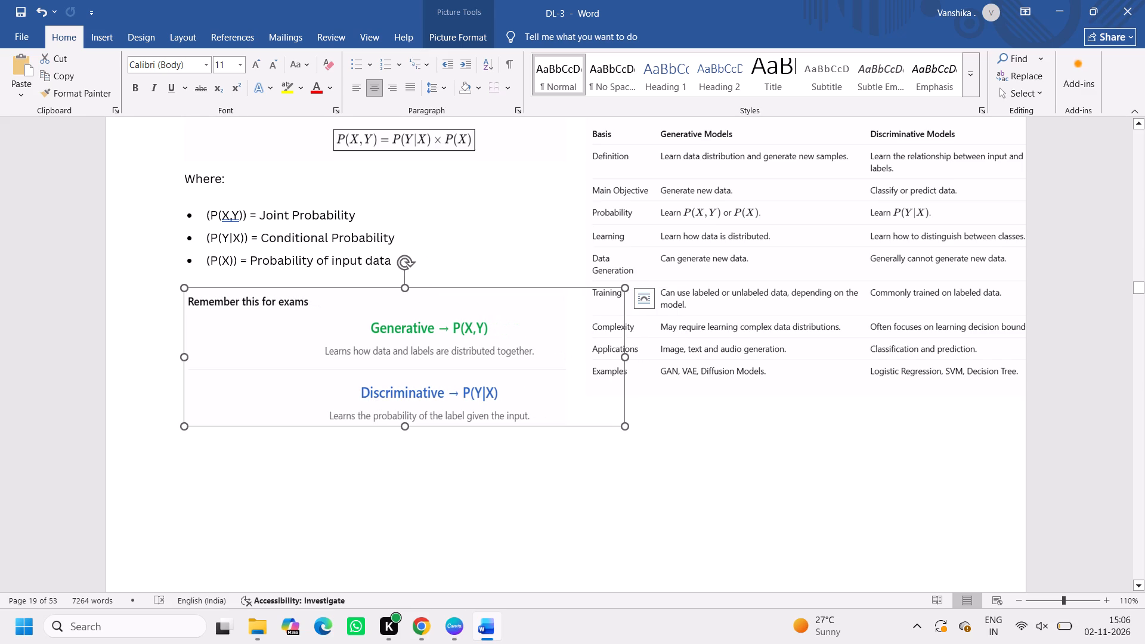
left_click(663, 439)
scroll(757, 323, "up", 1)
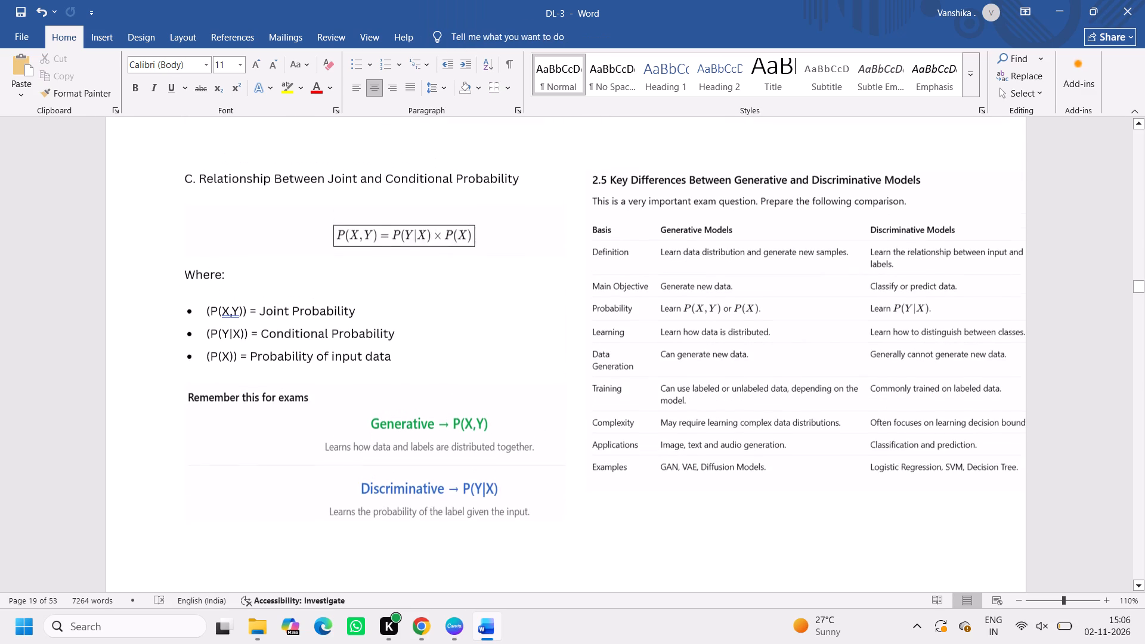
Make the "2.5 Key Differences Between Generative and Discriminative Models" picture taller and narrow it so its text fits page 19's second column.
left_click(751, 324)
scroll(756, 380, "down", 2)
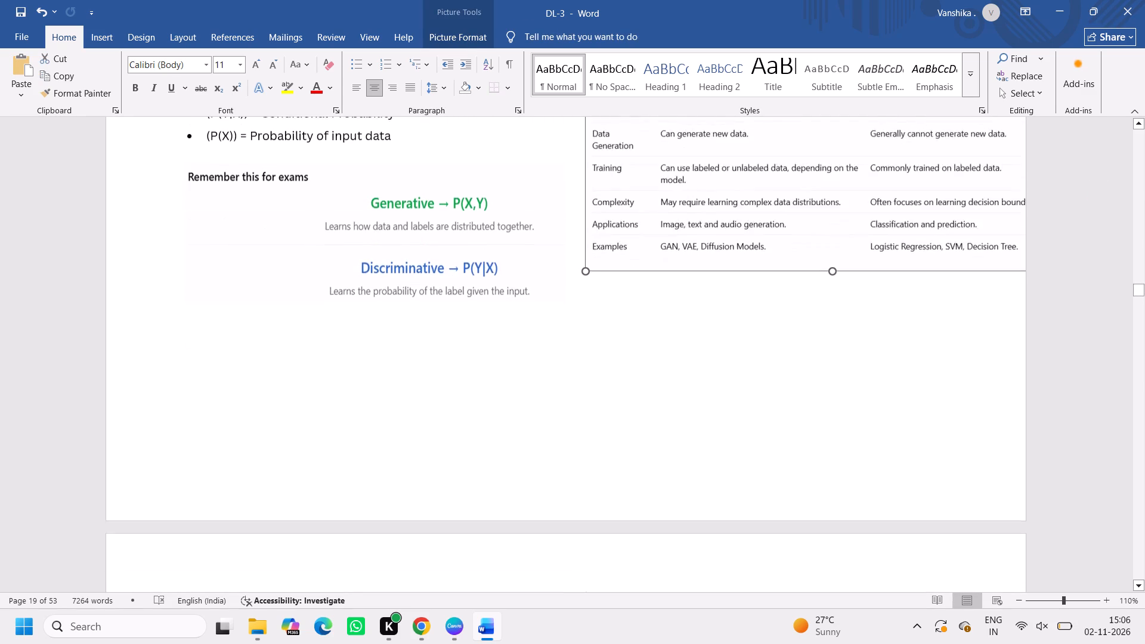
scroll(756, 380, "down", 2)
left_click(439, 442)
scroll(439, 442, "down", 1)
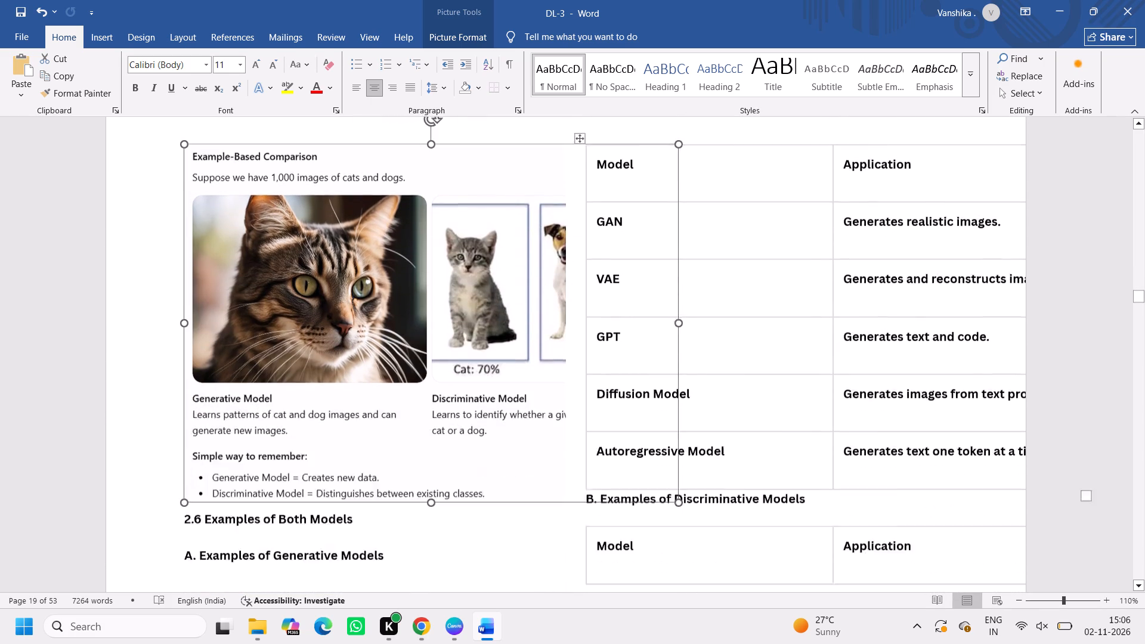
scroll(439, 442, "down", 1)
scroll(434, 404, "up", 4)
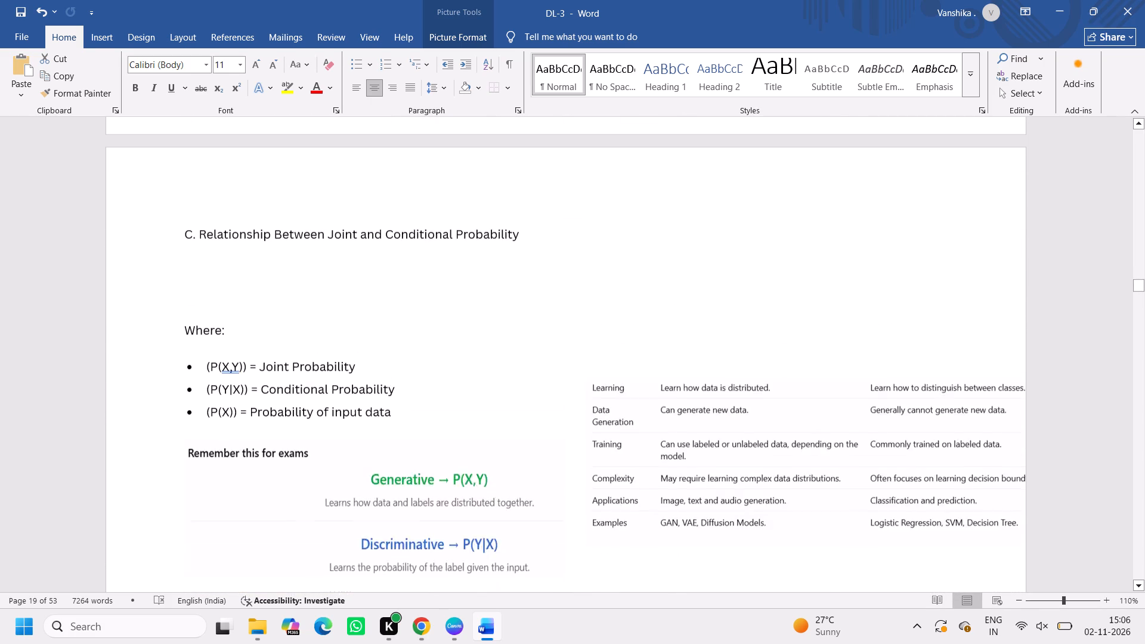
scroll(707, 442, "down", 1)
left_click(731, 415)
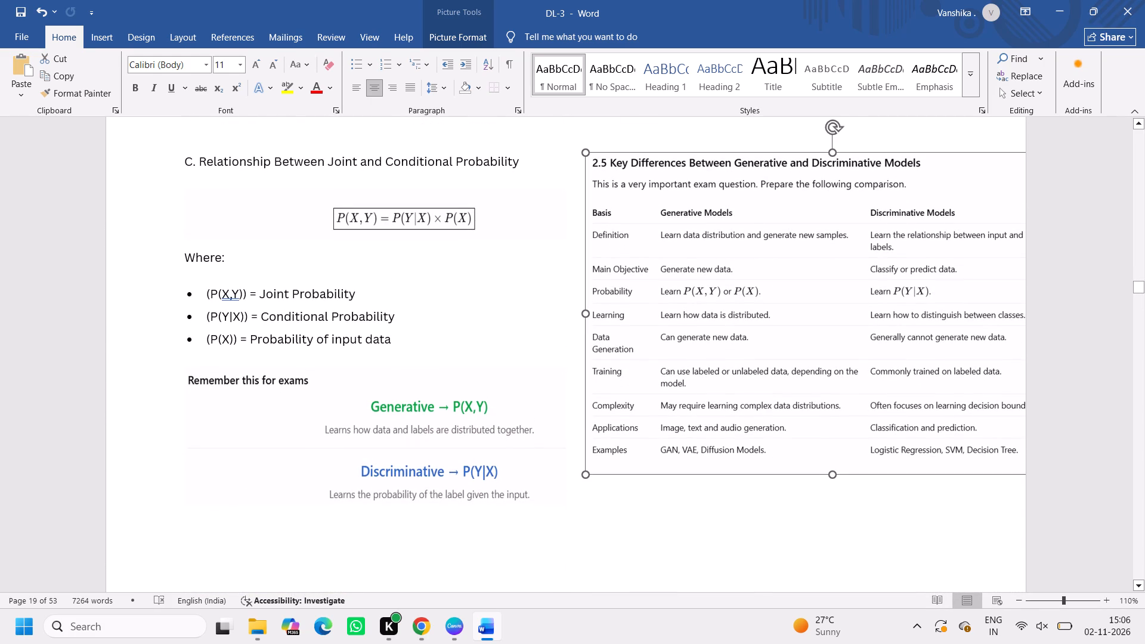
left_click_drag(833, 475, 838, 530)
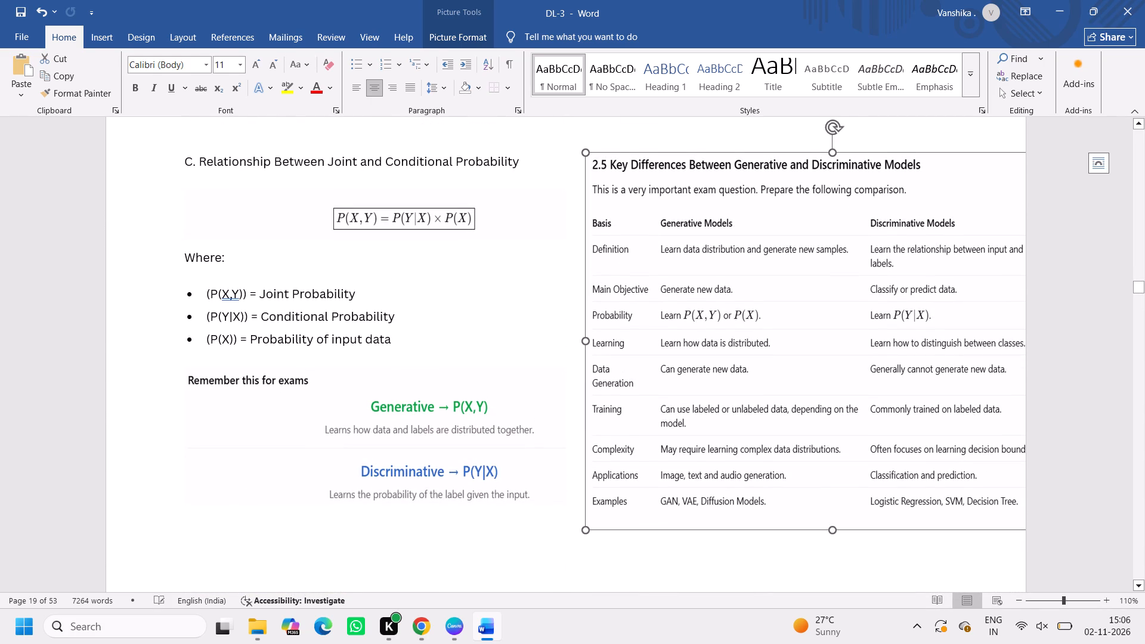
left_click_drag(588, 340, 630, 340)
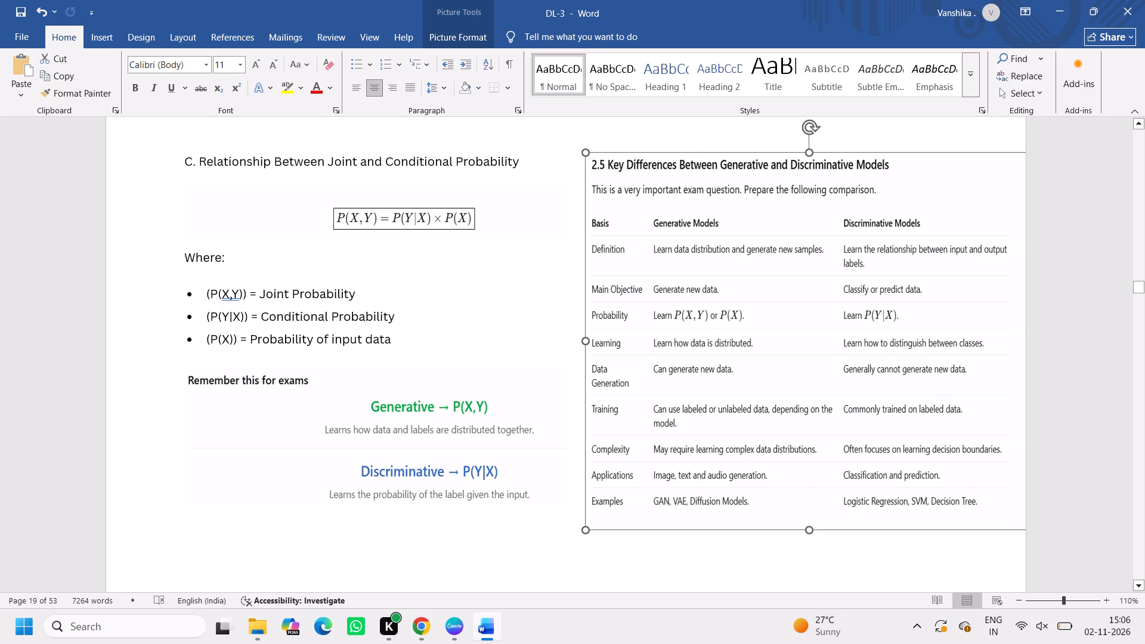
left_click_drag(630, 340, 630, 341)
left_click(523, 332)
Narrow the "Example-Based Comparison" cat-and-dog picture on page 20 so both animal images show within the first column.
scroll(523, 332, "down", 3)
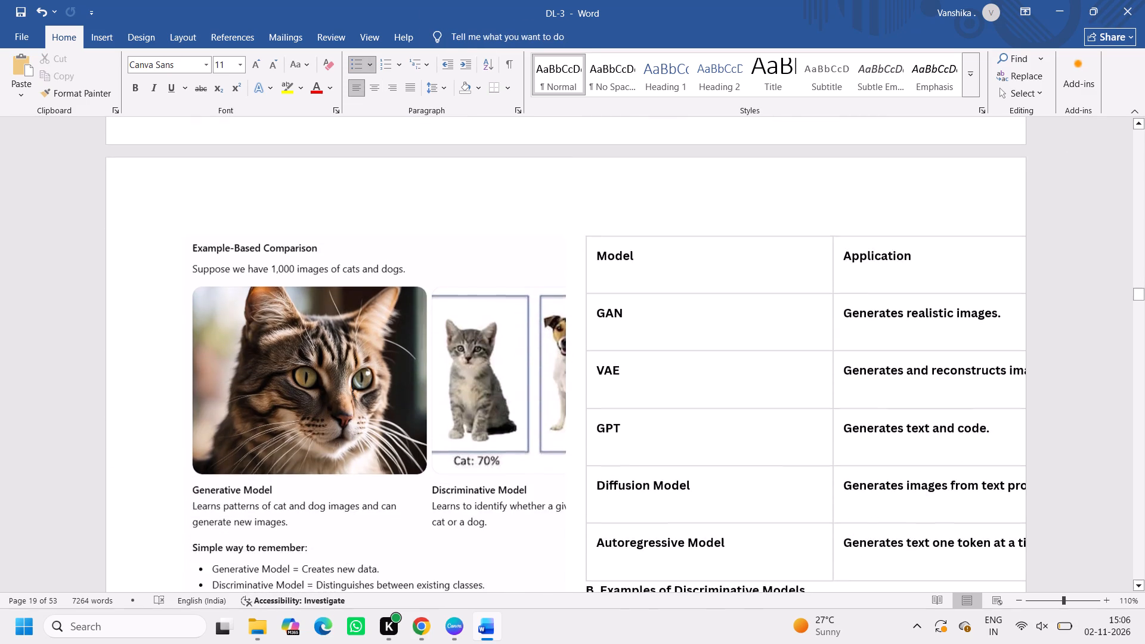
left_click(447, 364)
scroll(447, 364, "down", 1)
scroll(287, 303, "up", 1)
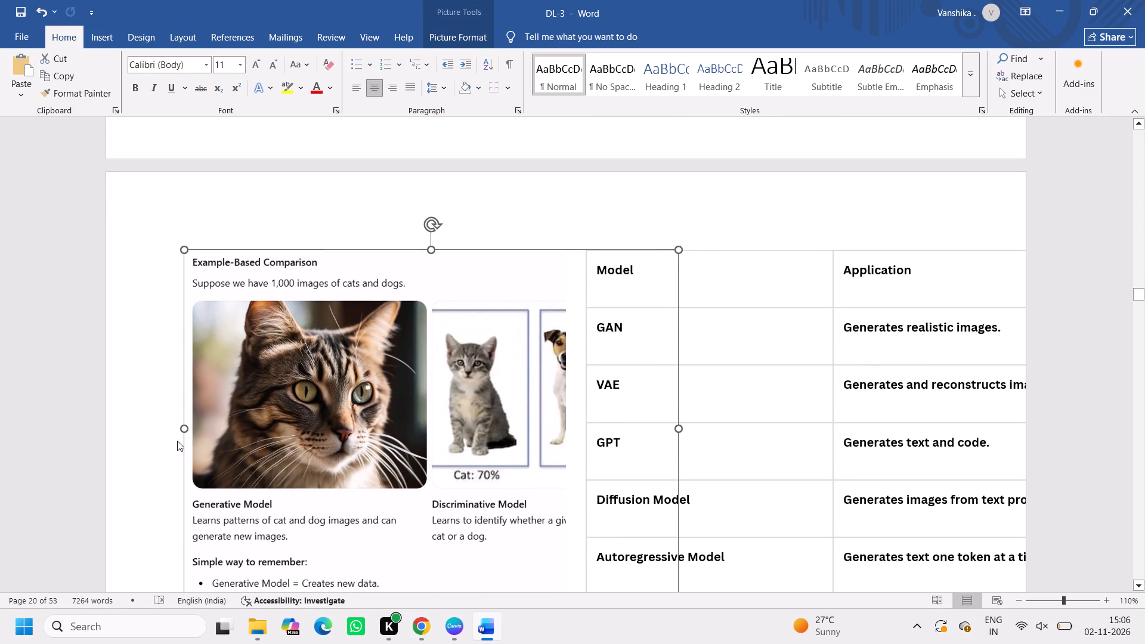
left_click(187, 424)
left_click_drag(183, 427, 270, 436)
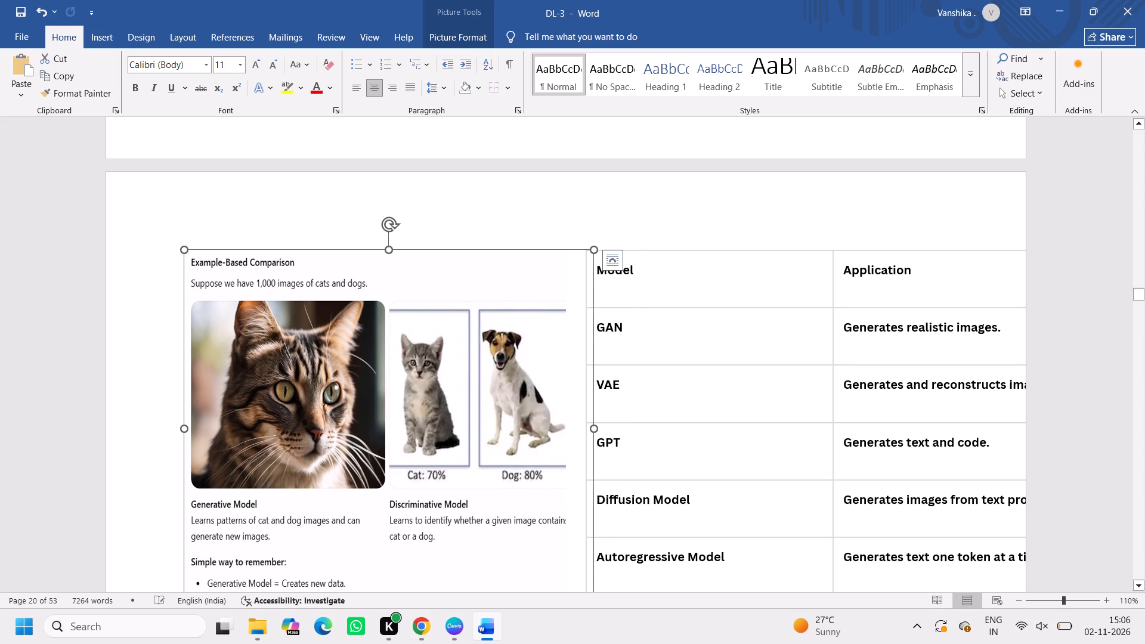
left_click(599, 395)
Insert four blank lines before "2.6 Examples of Both Models" to move the heading to the top of page 20's second column.
scroll(599, 395, "down", 1)
scroll(486, 413, "down", 1)
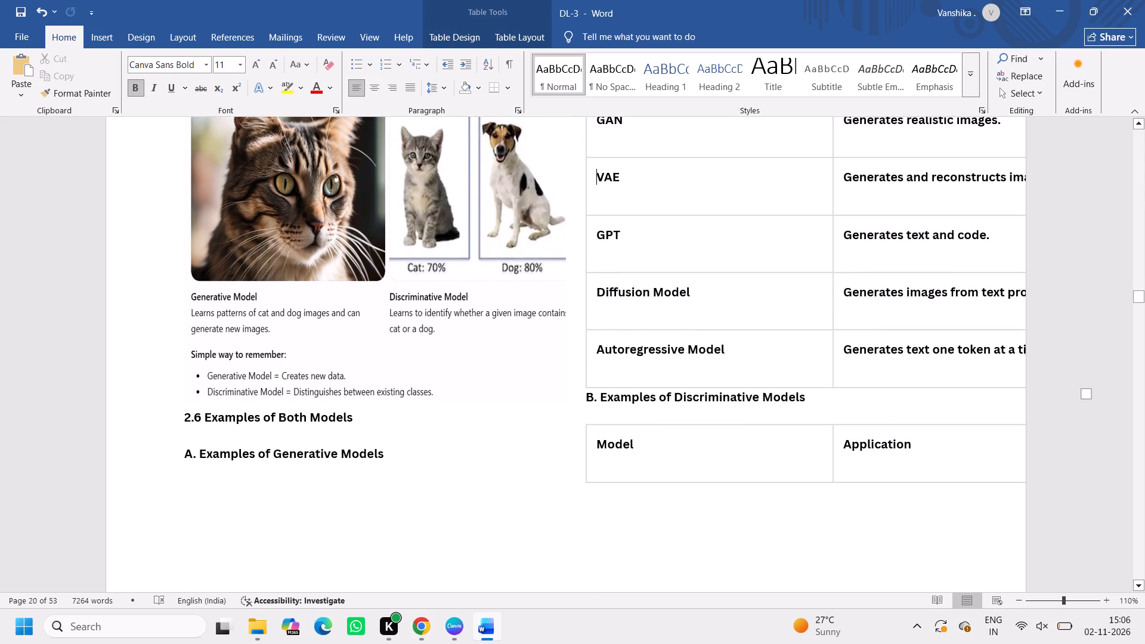
left_click(188, 412)
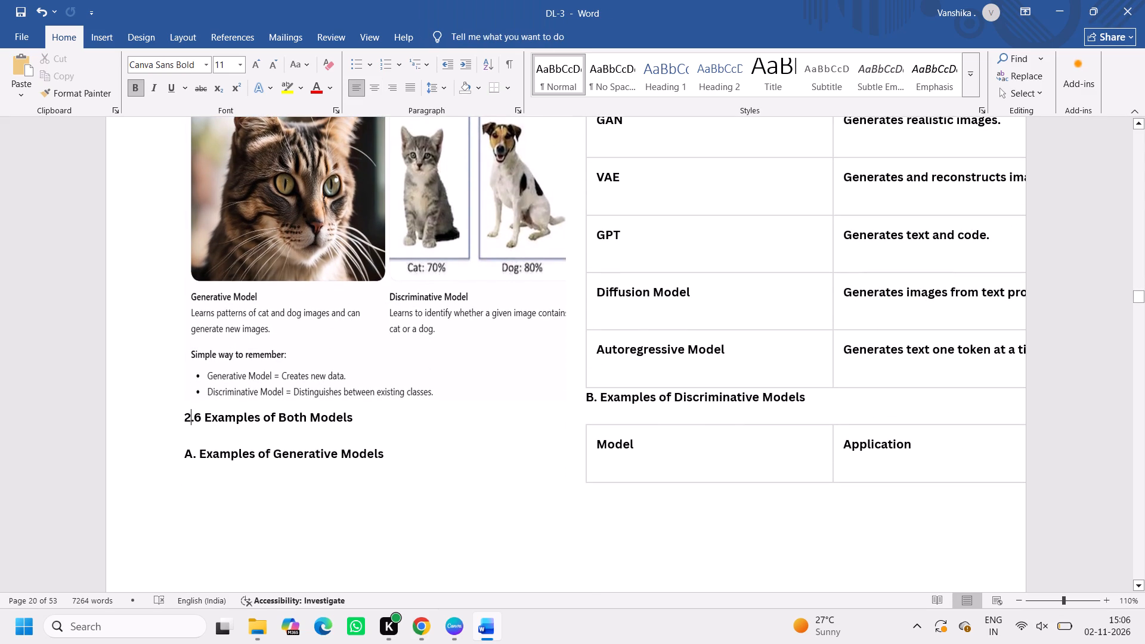
left_click(181, 416)
key("Return")
key("Return")
key("Return")
key("Return")
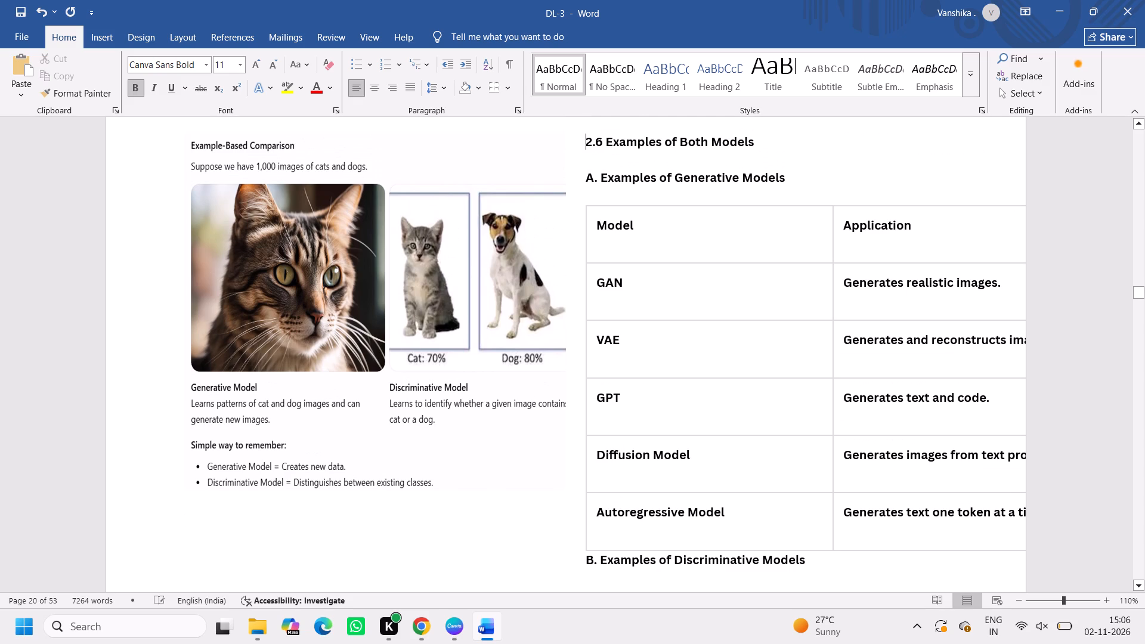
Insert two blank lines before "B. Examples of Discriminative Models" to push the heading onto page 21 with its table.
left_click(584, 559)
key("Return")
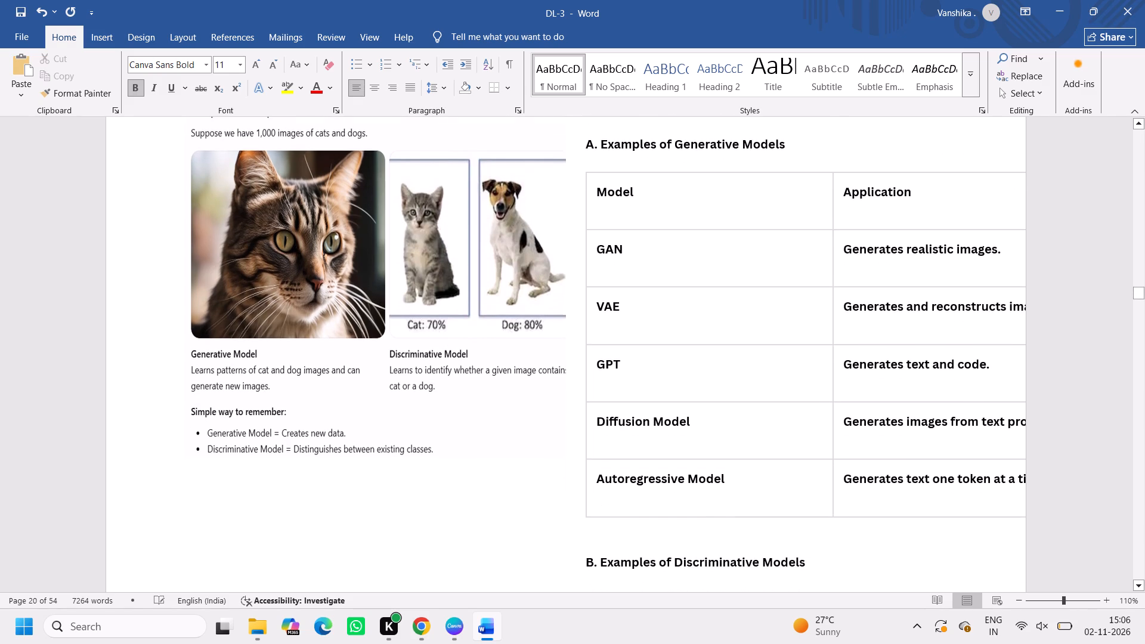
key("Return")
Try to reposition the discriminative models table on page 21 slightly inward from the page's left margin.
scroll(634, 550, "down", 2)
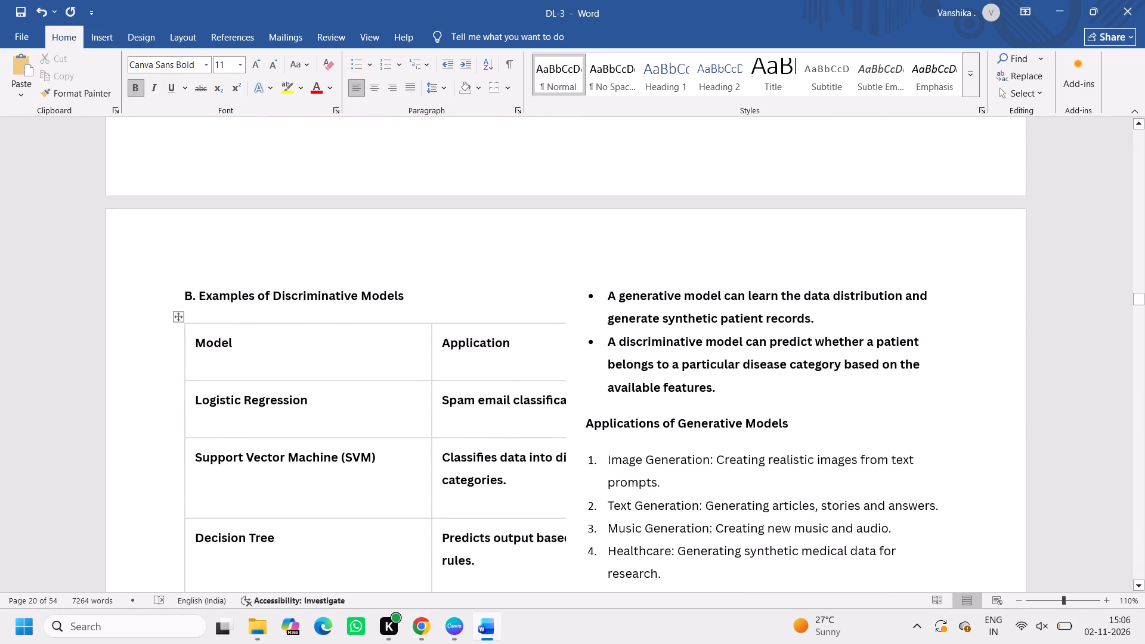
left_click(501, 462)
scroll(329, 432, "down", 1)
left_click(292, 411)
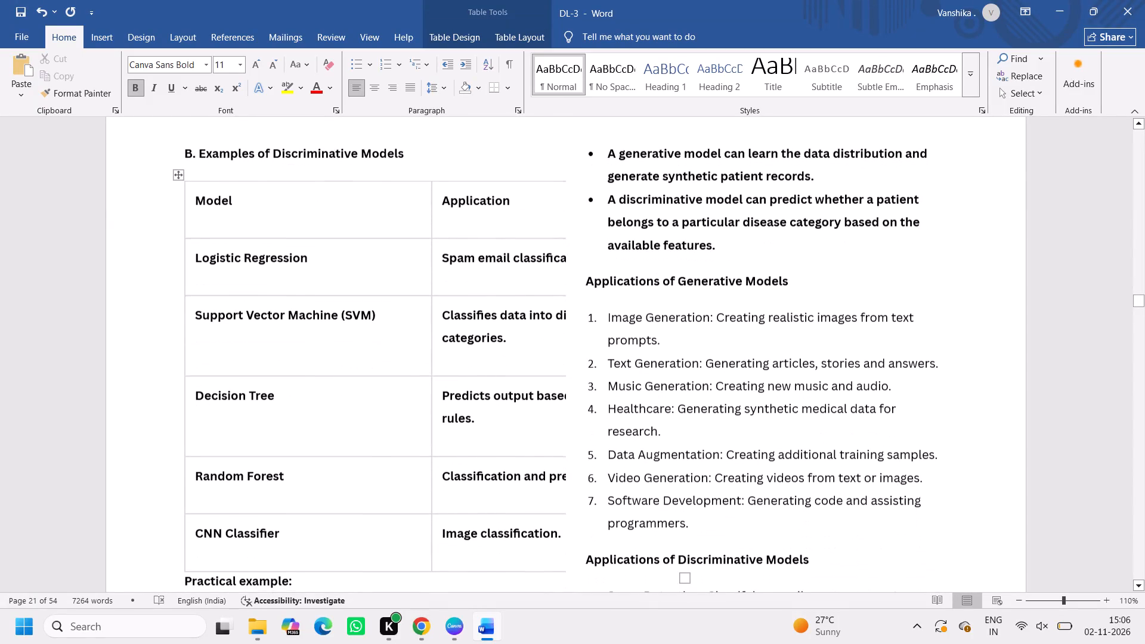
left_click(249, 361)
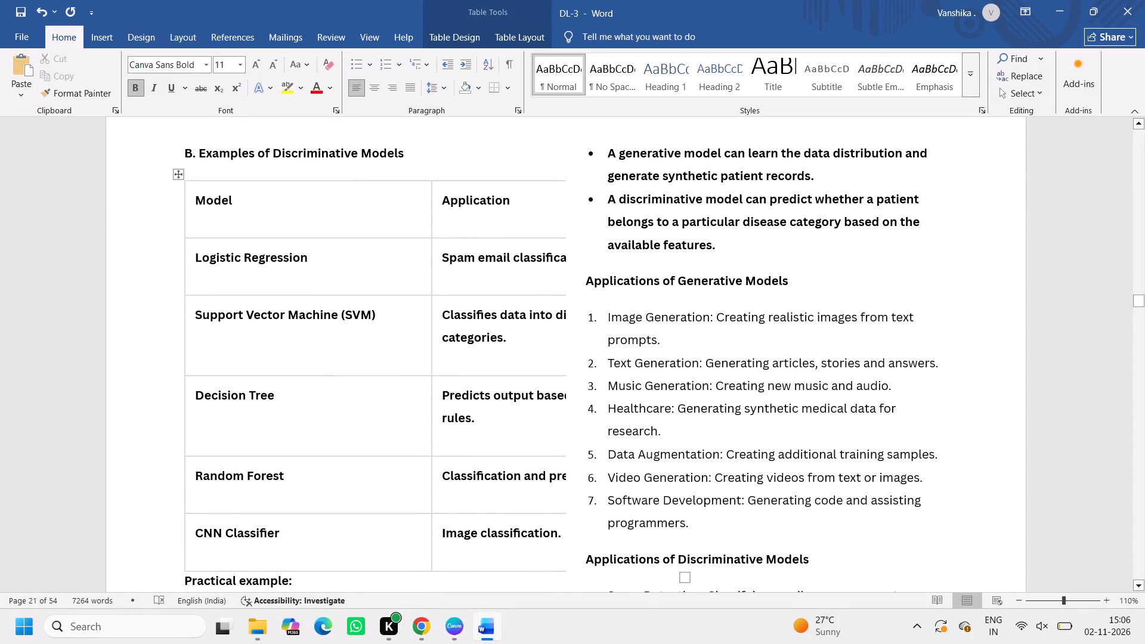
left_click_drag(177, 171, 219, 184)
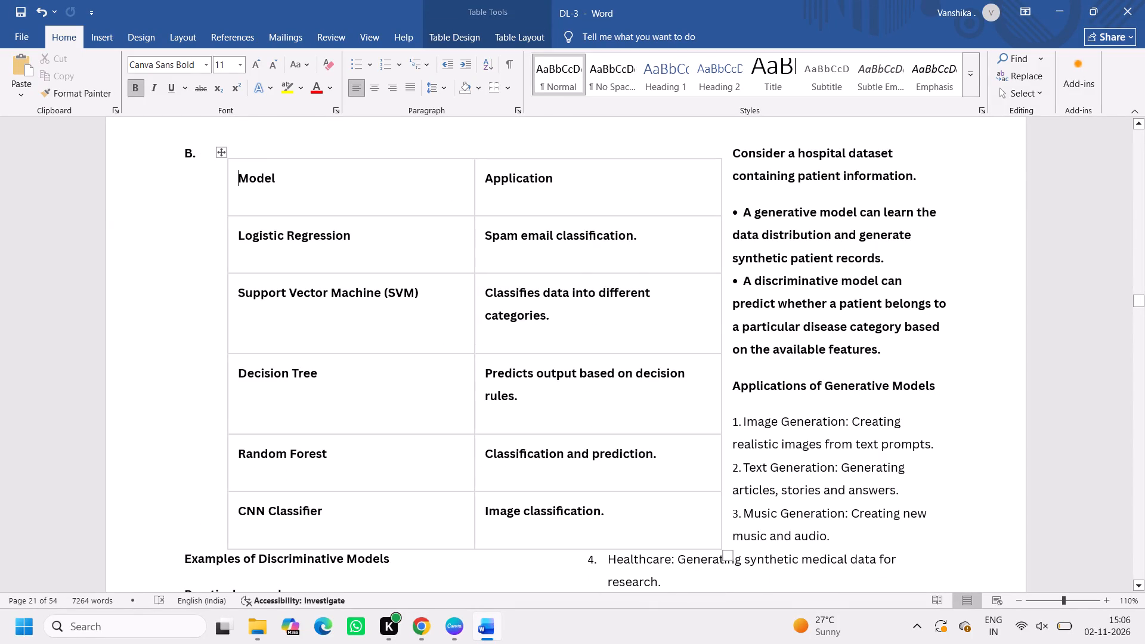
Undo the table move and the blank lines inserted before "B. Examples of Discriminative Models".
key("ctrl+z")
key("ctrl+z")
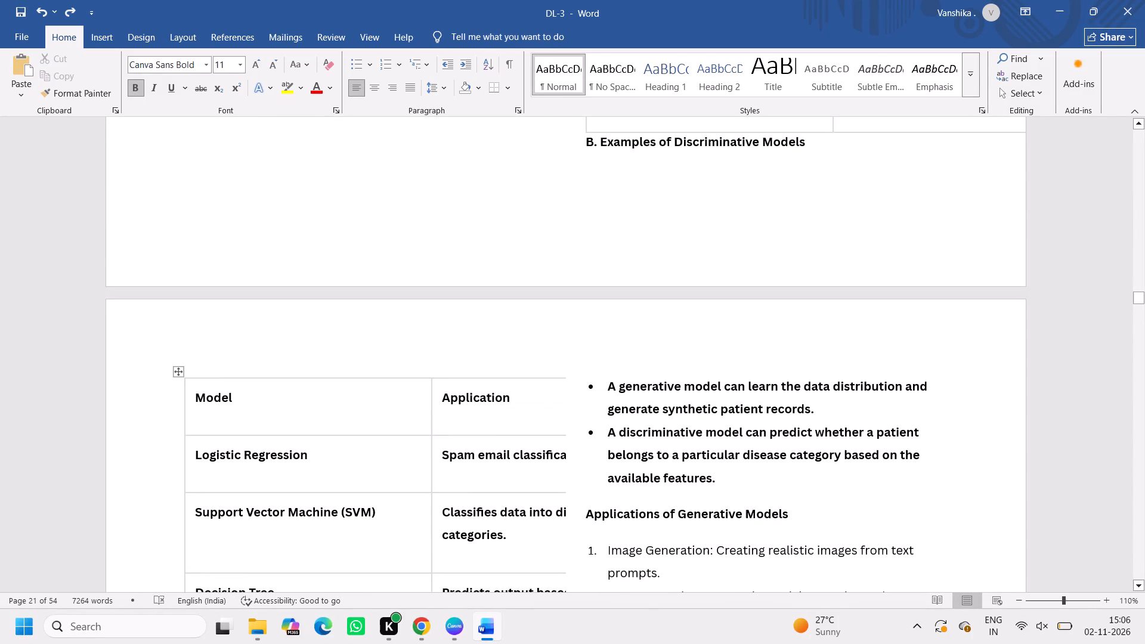